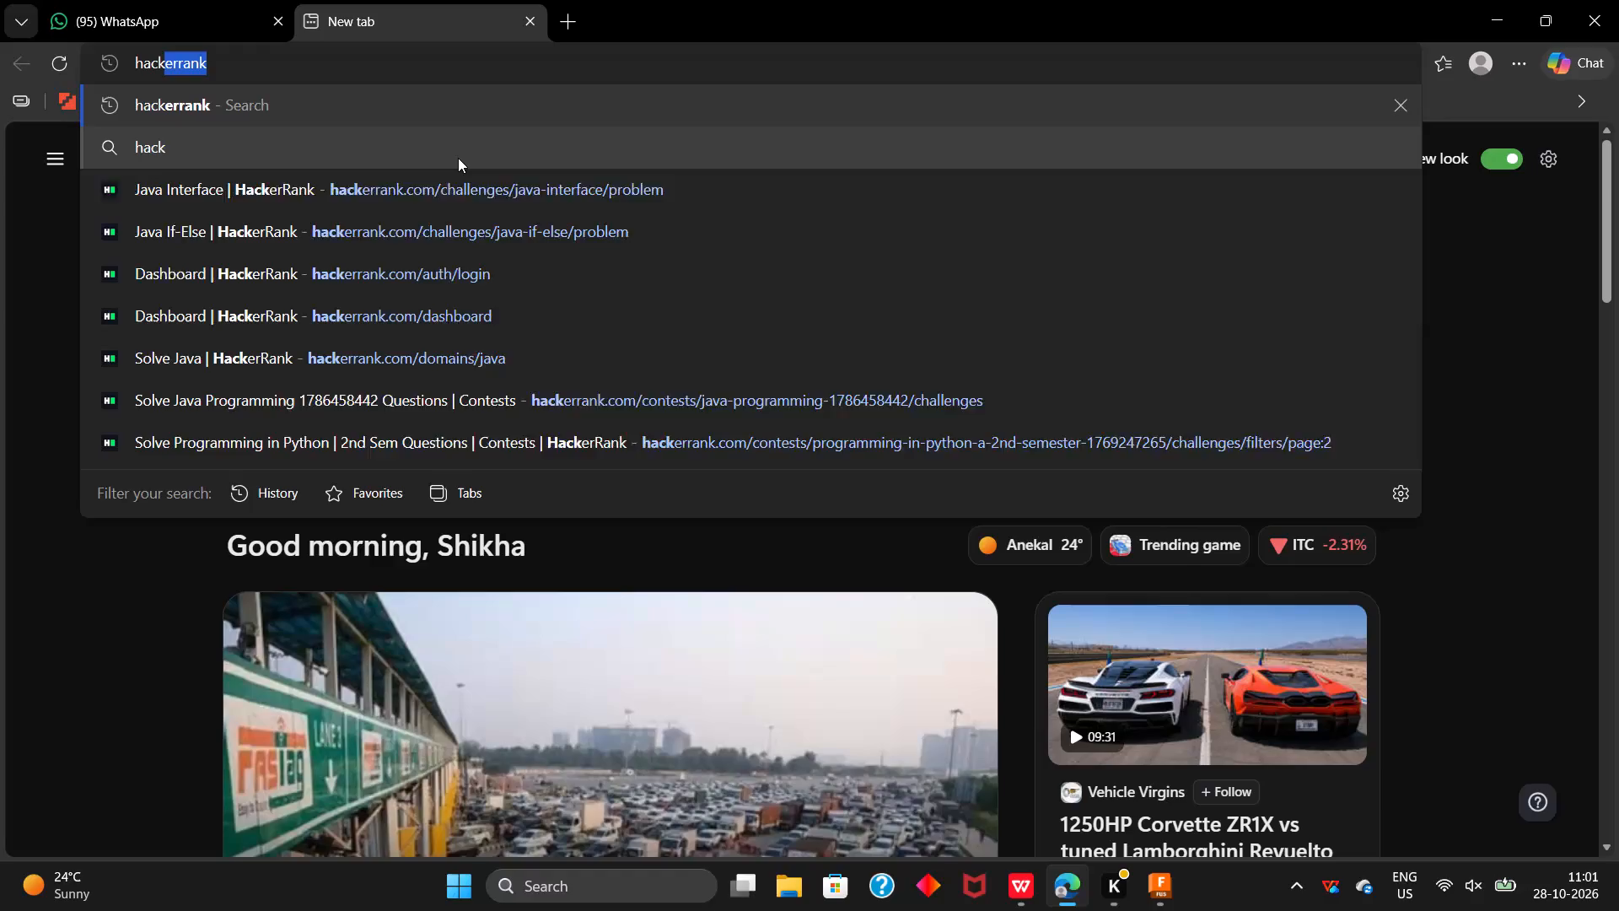
# Search the web for hackerrank and open the HackerRank login result.
pyautogui.click(469, 132)
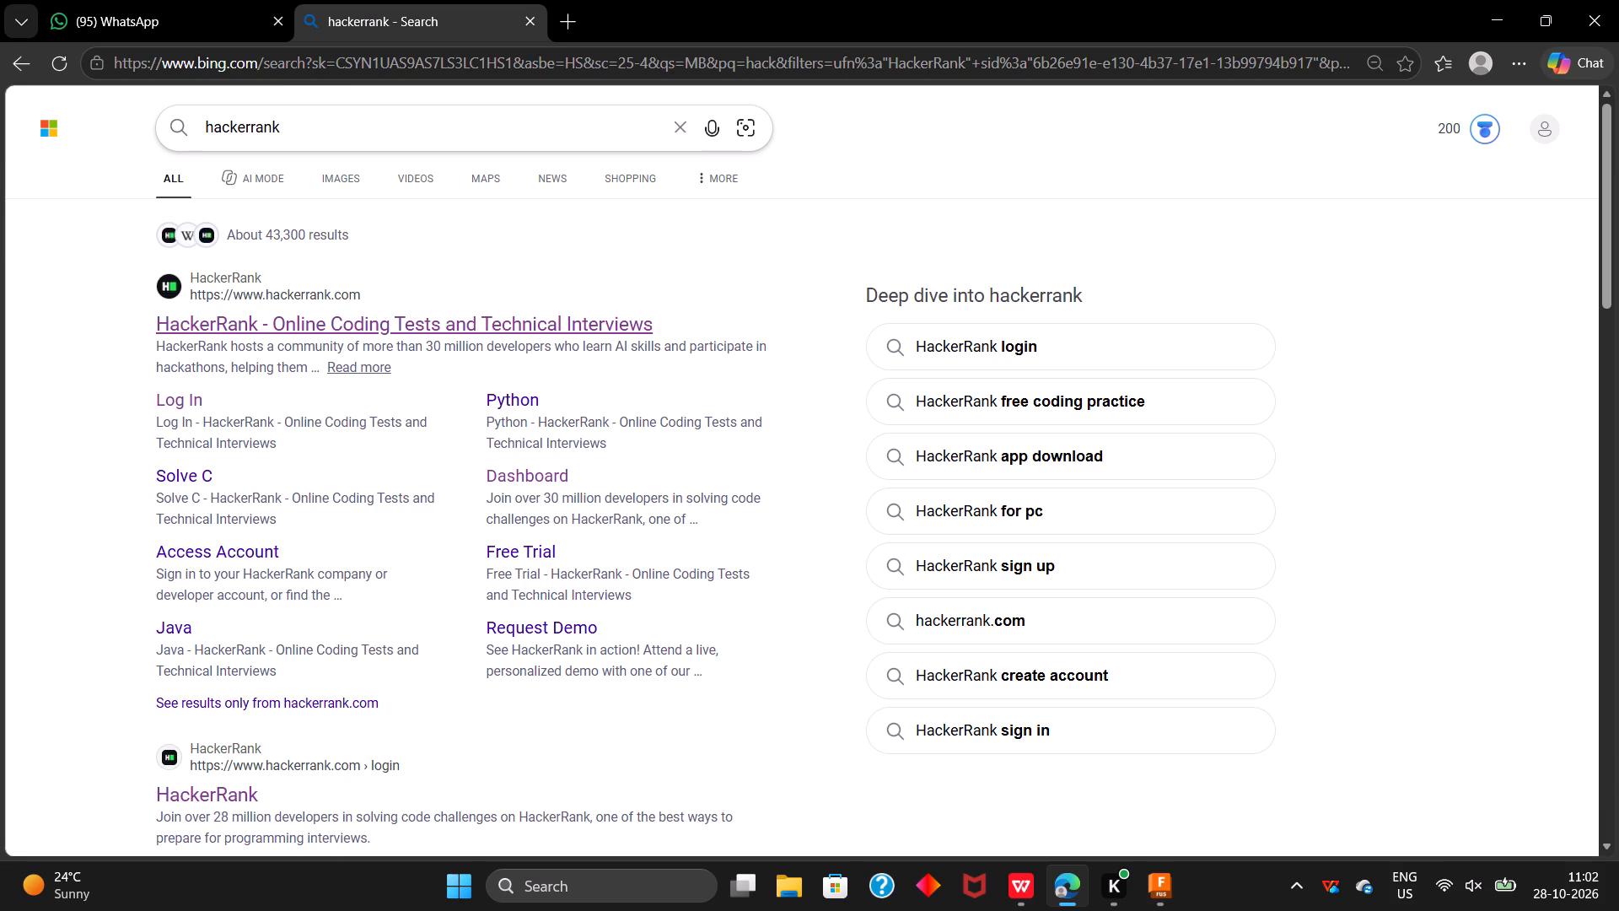
pyautogui.rightClick(469, 132)
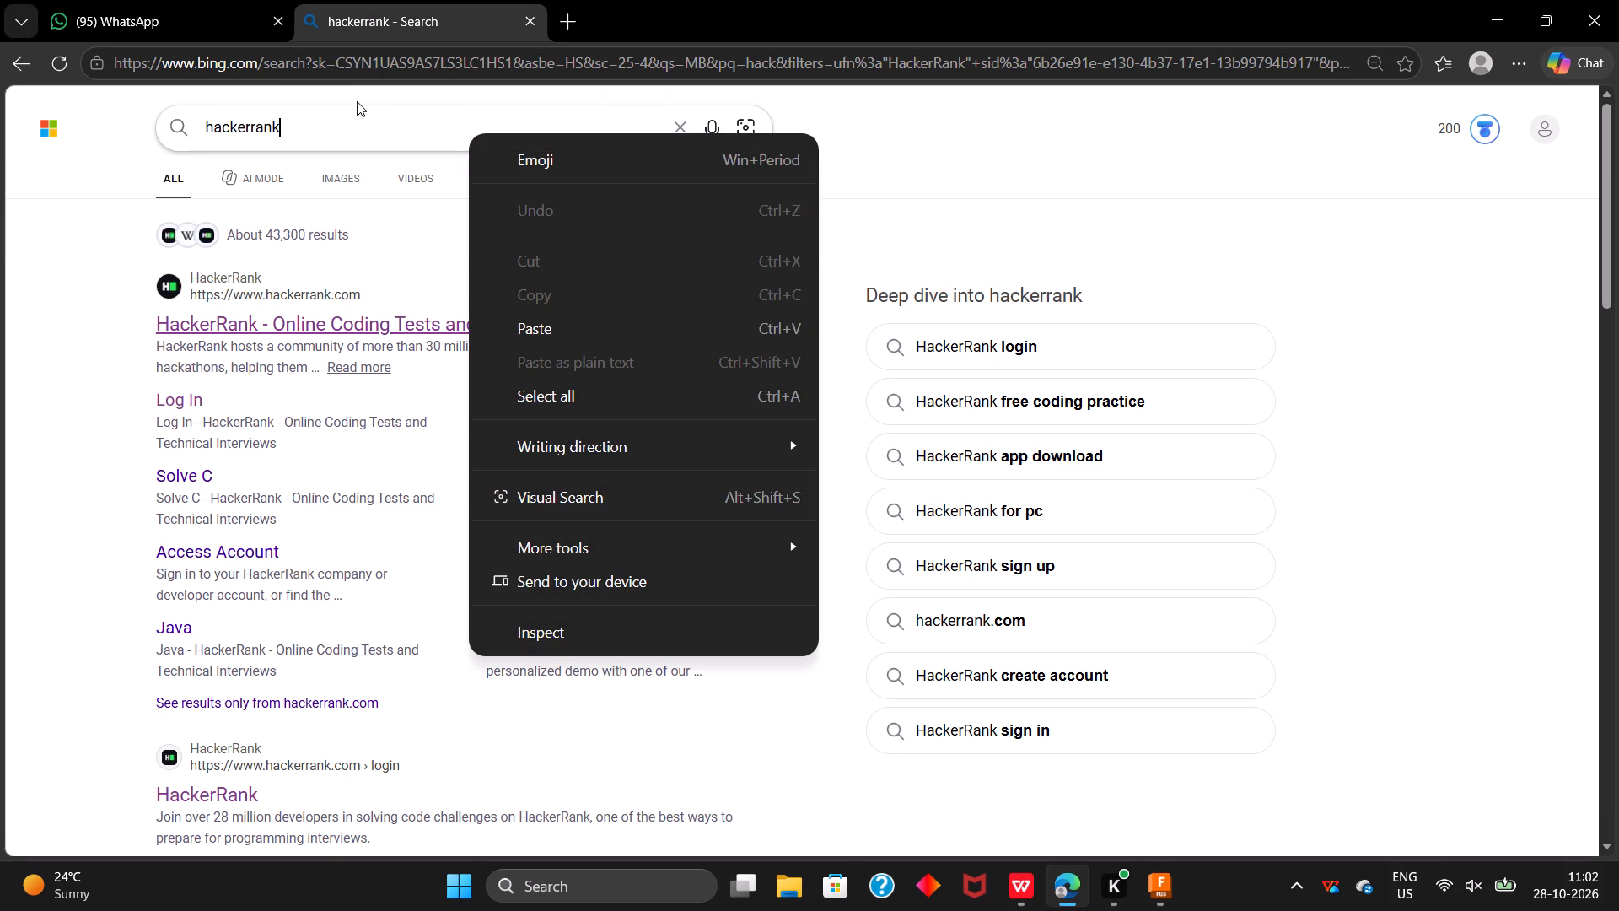
pyautogui.click(234, 794)
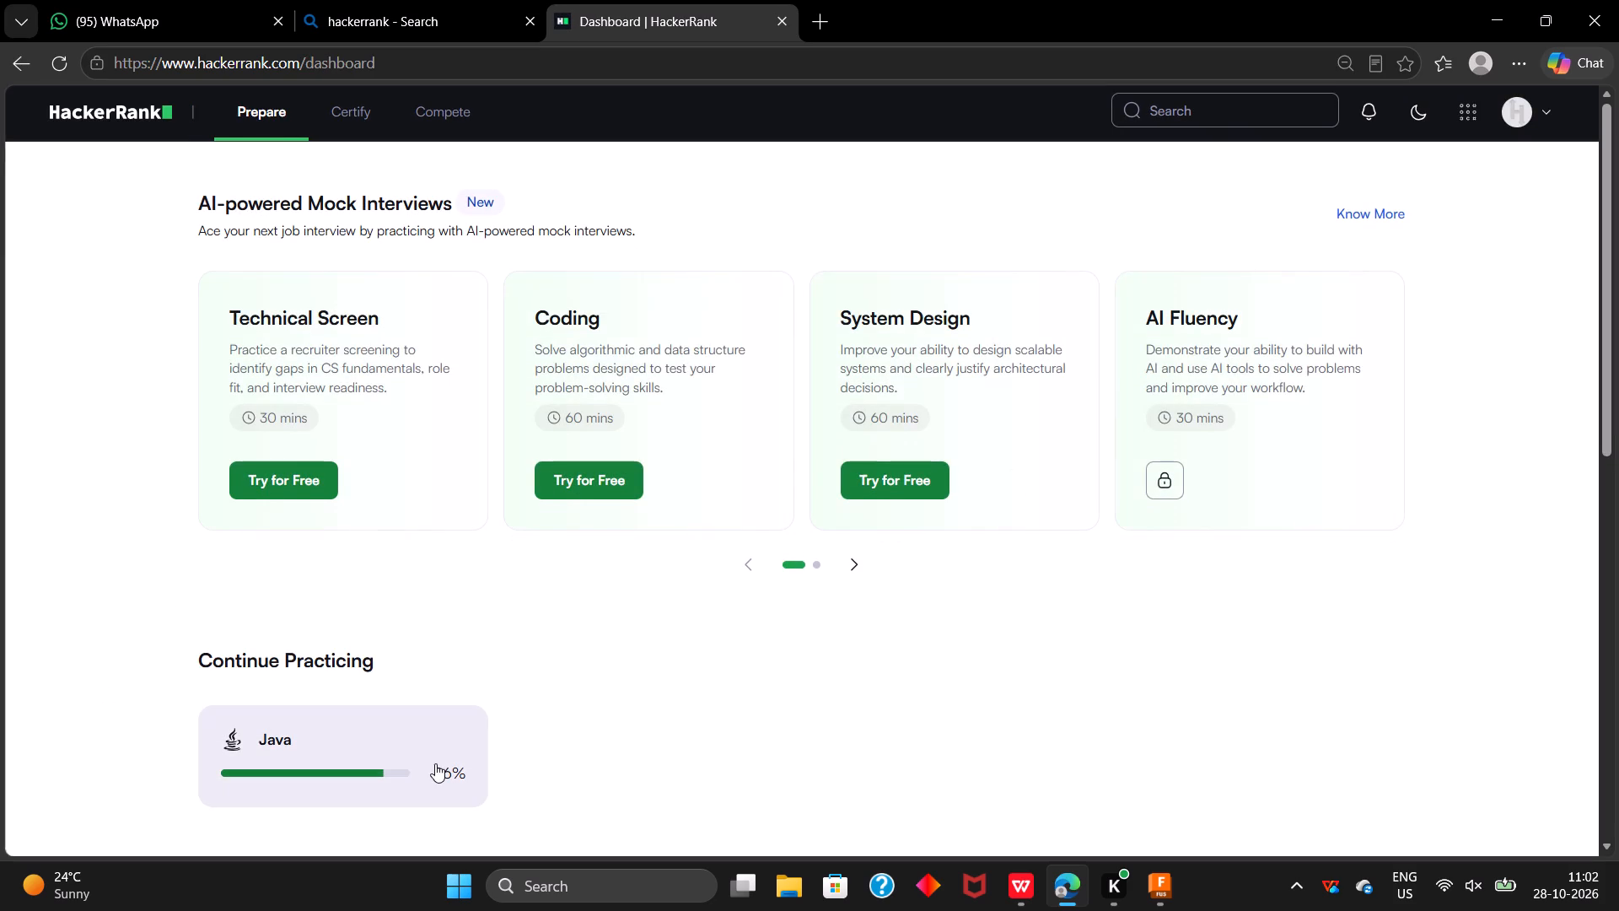
# Open the Java practice track and filter its challenges to show only Solved ones.
pyautogui.click(364, 732)
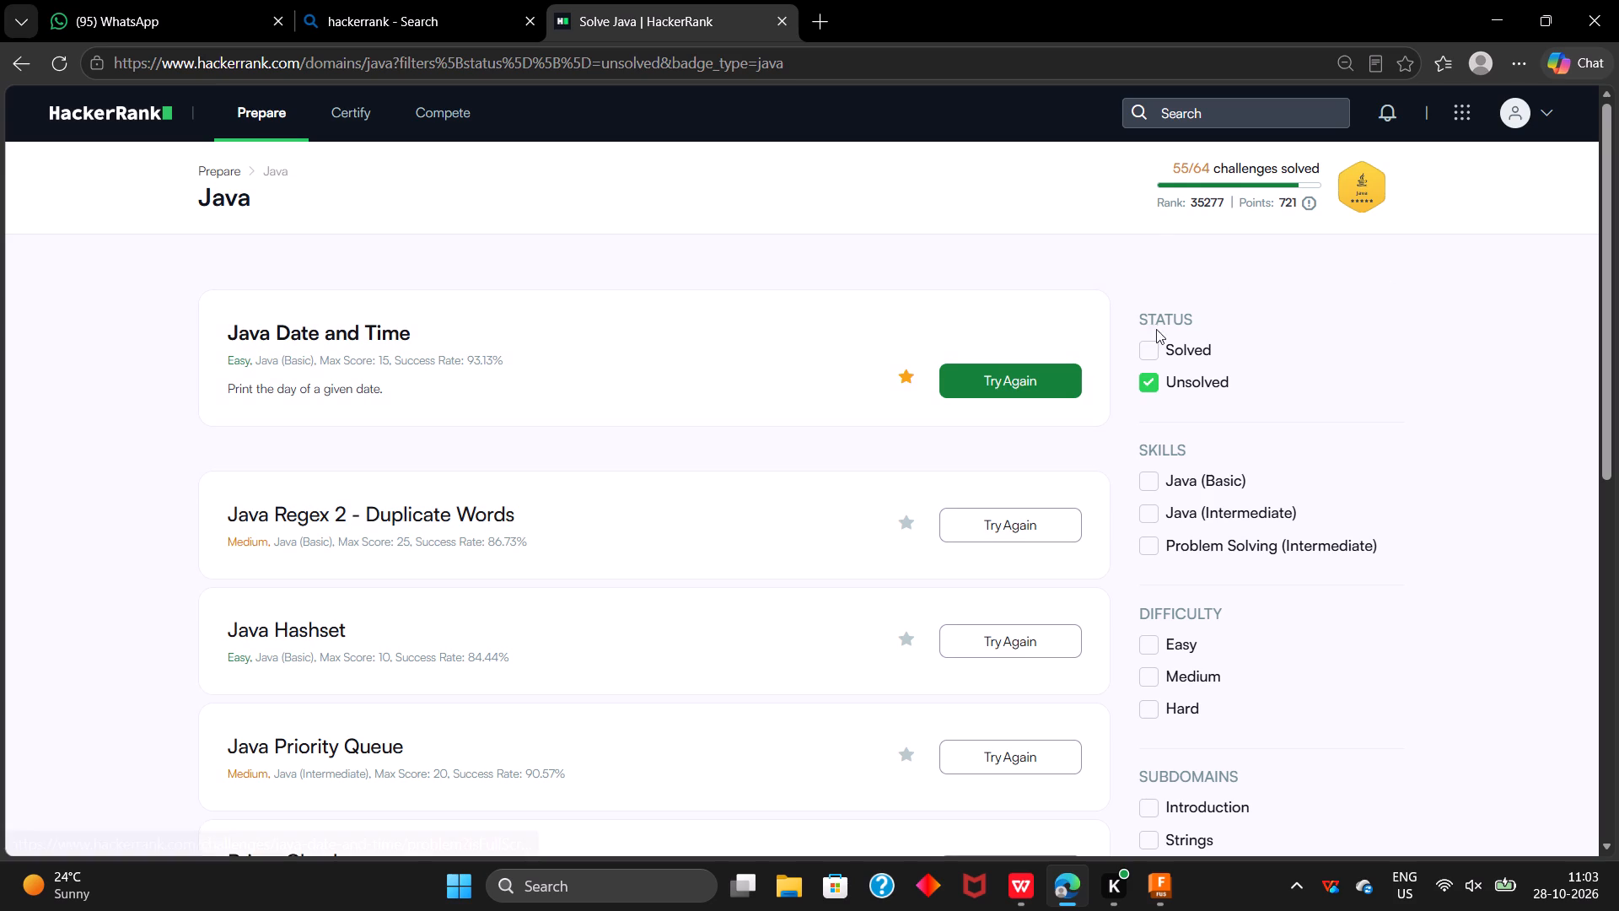
pyautogui.click(1147, 353)
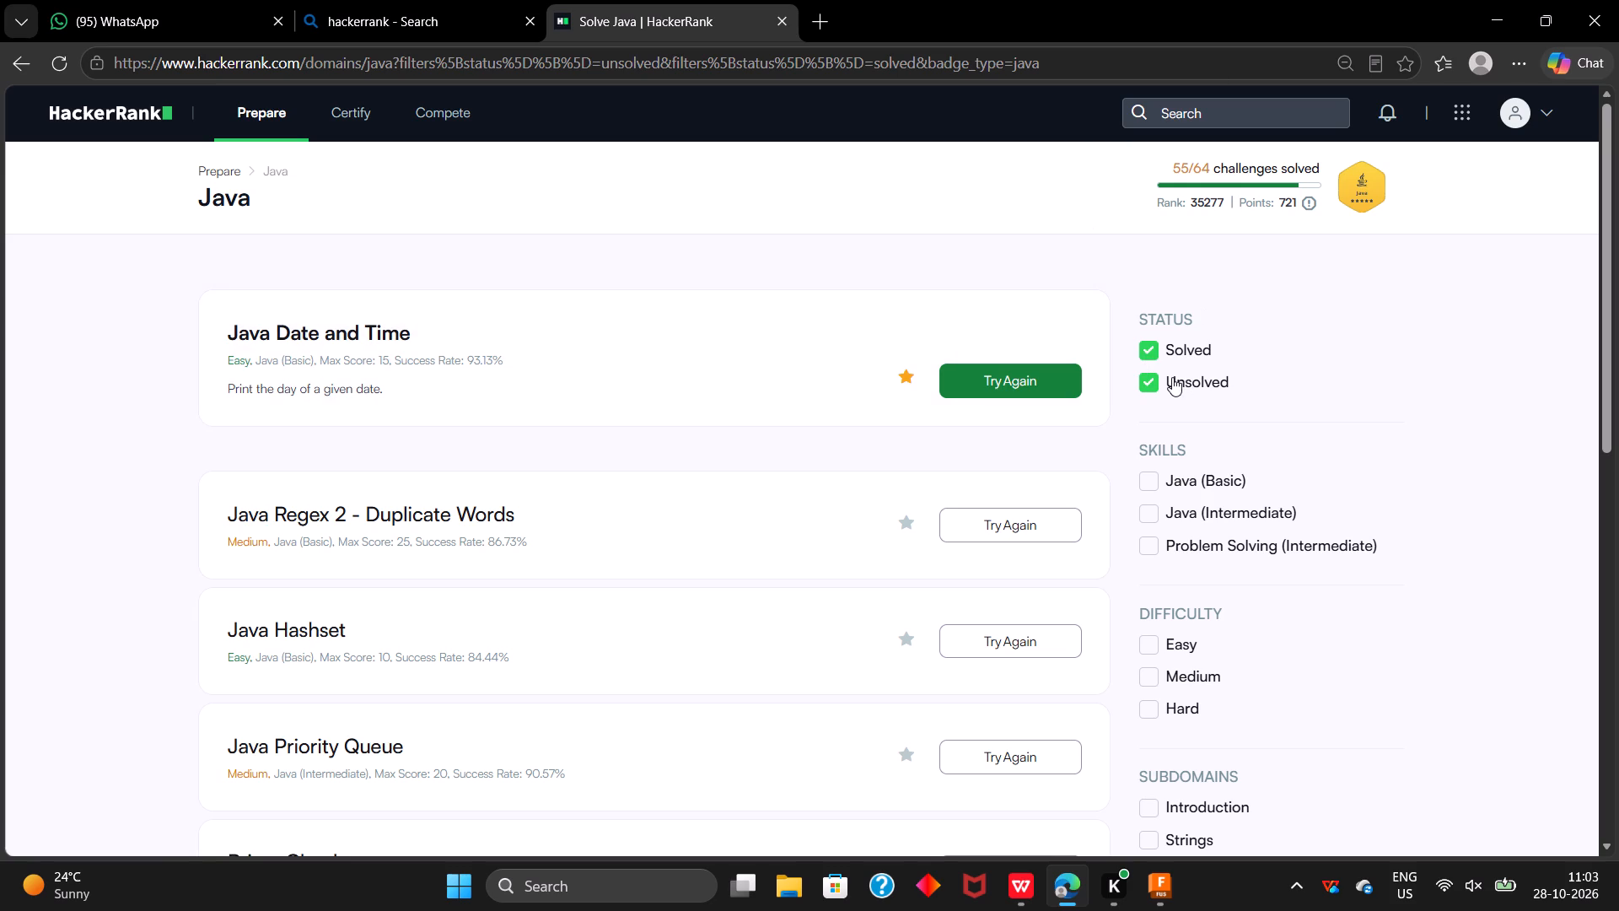
pyautogui.click(1172, 377)
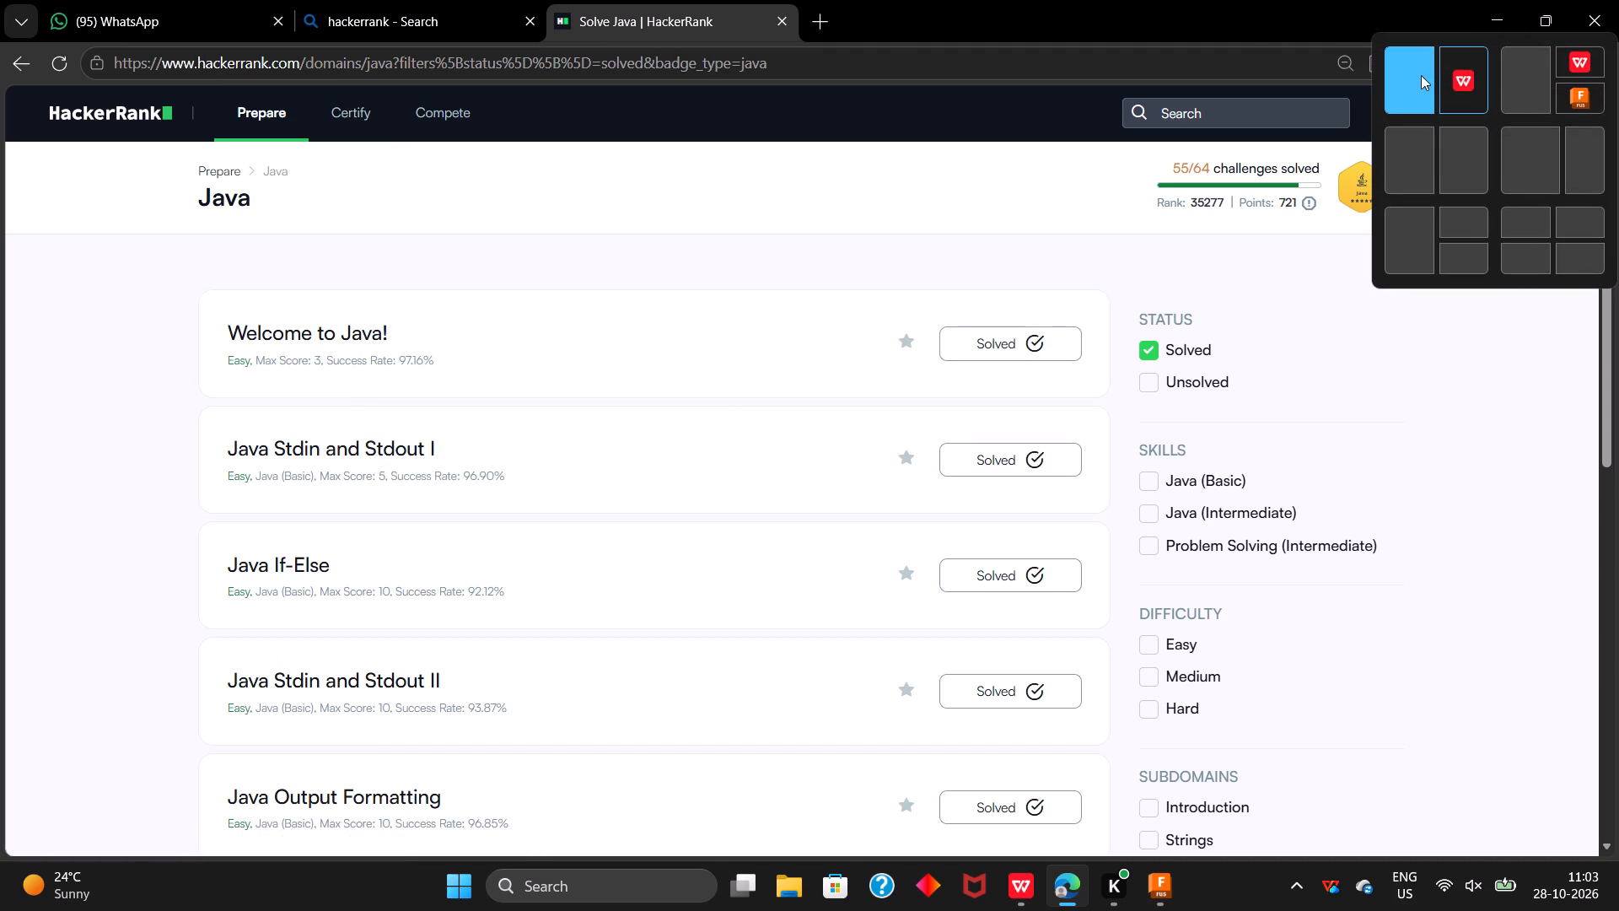
# Snap the browser window side by side with the WPS HackerRank document.
pyautogui.click(1421, 75)
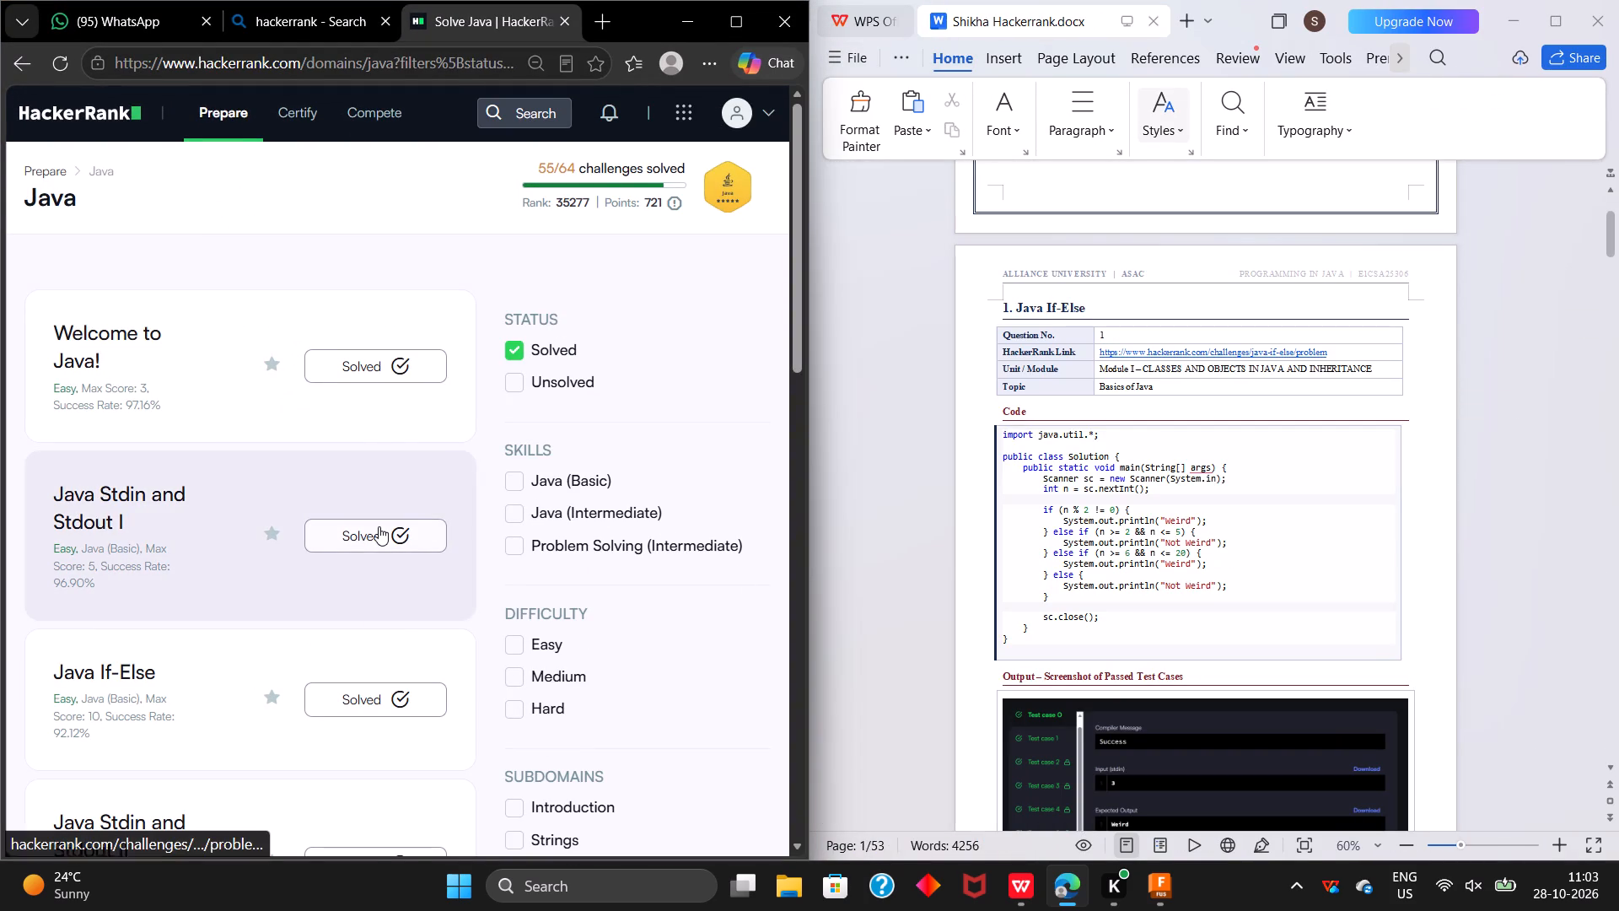
# Star the solved challenges Java If-Else and Java Stdin and Stdout II, matching entries 1 and 2 of the document.
pyautogui.hscroll(1, 379, 526)
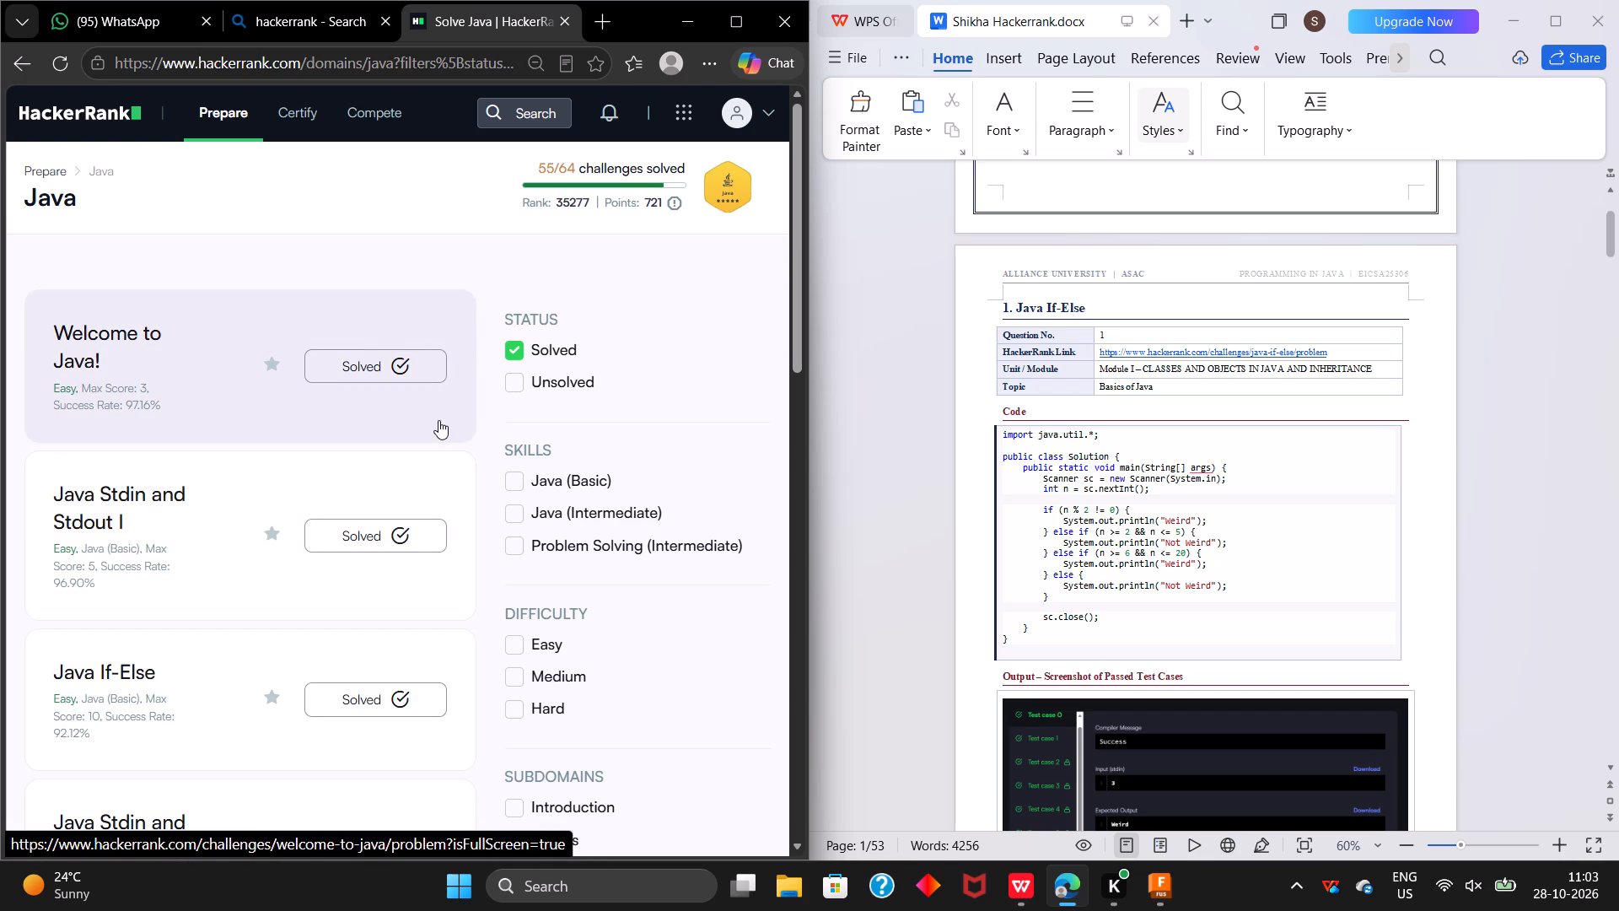
pyautogui.scroll(-1, 207, 629)
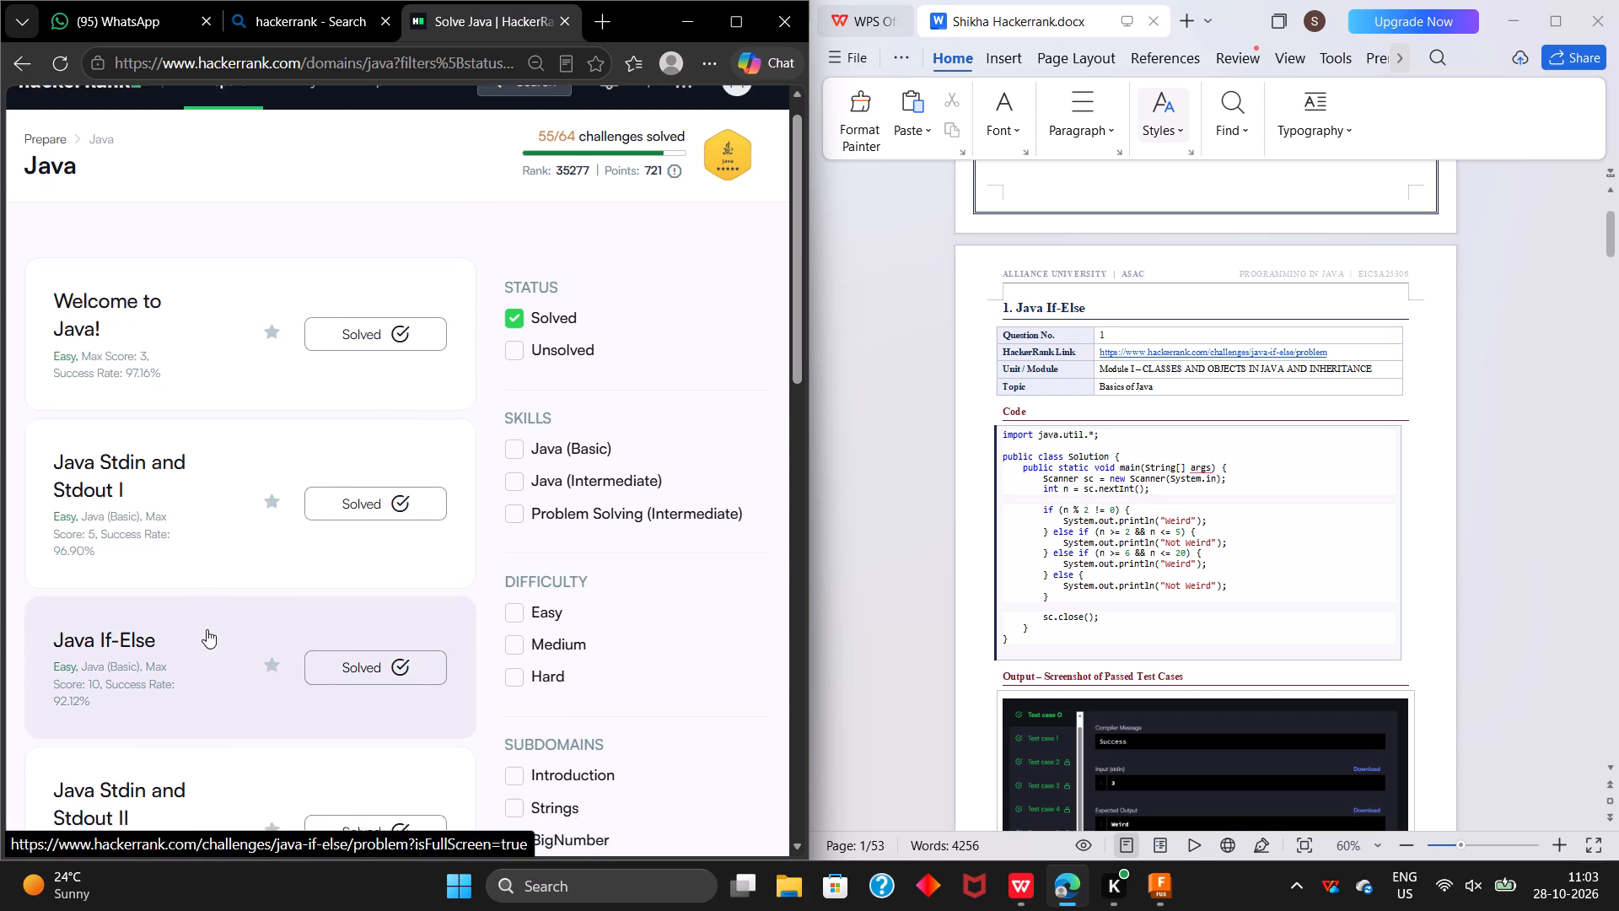
pyautogui.scroll(-1, 207, 629)
pyautogui.click(269, 554)
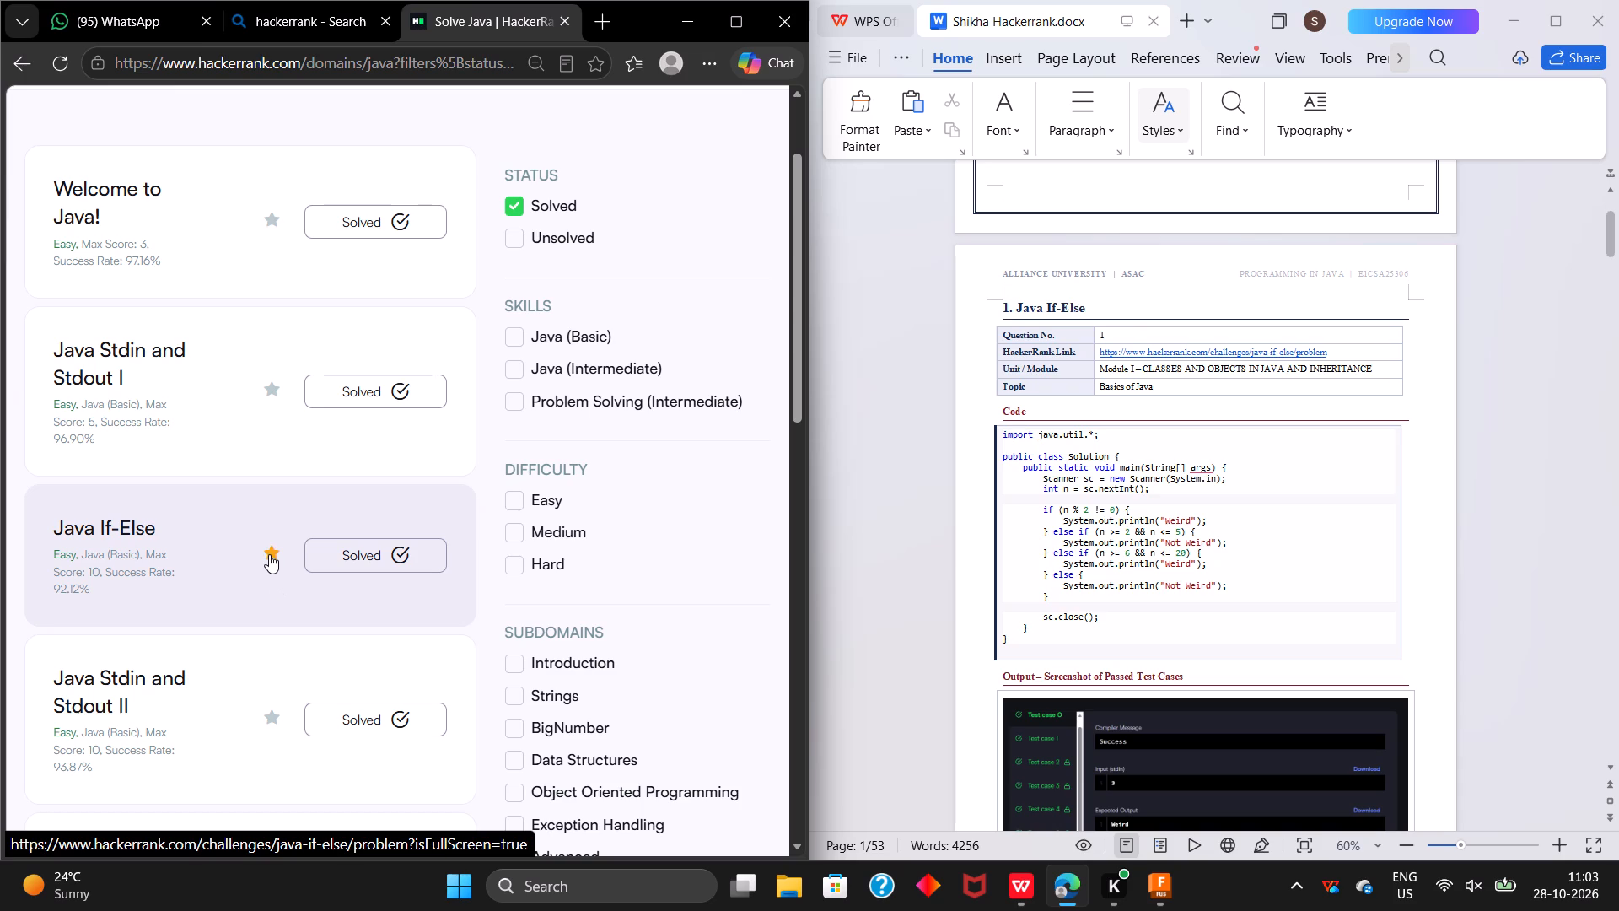
pyautogui.scroll(-8, 953, 512)
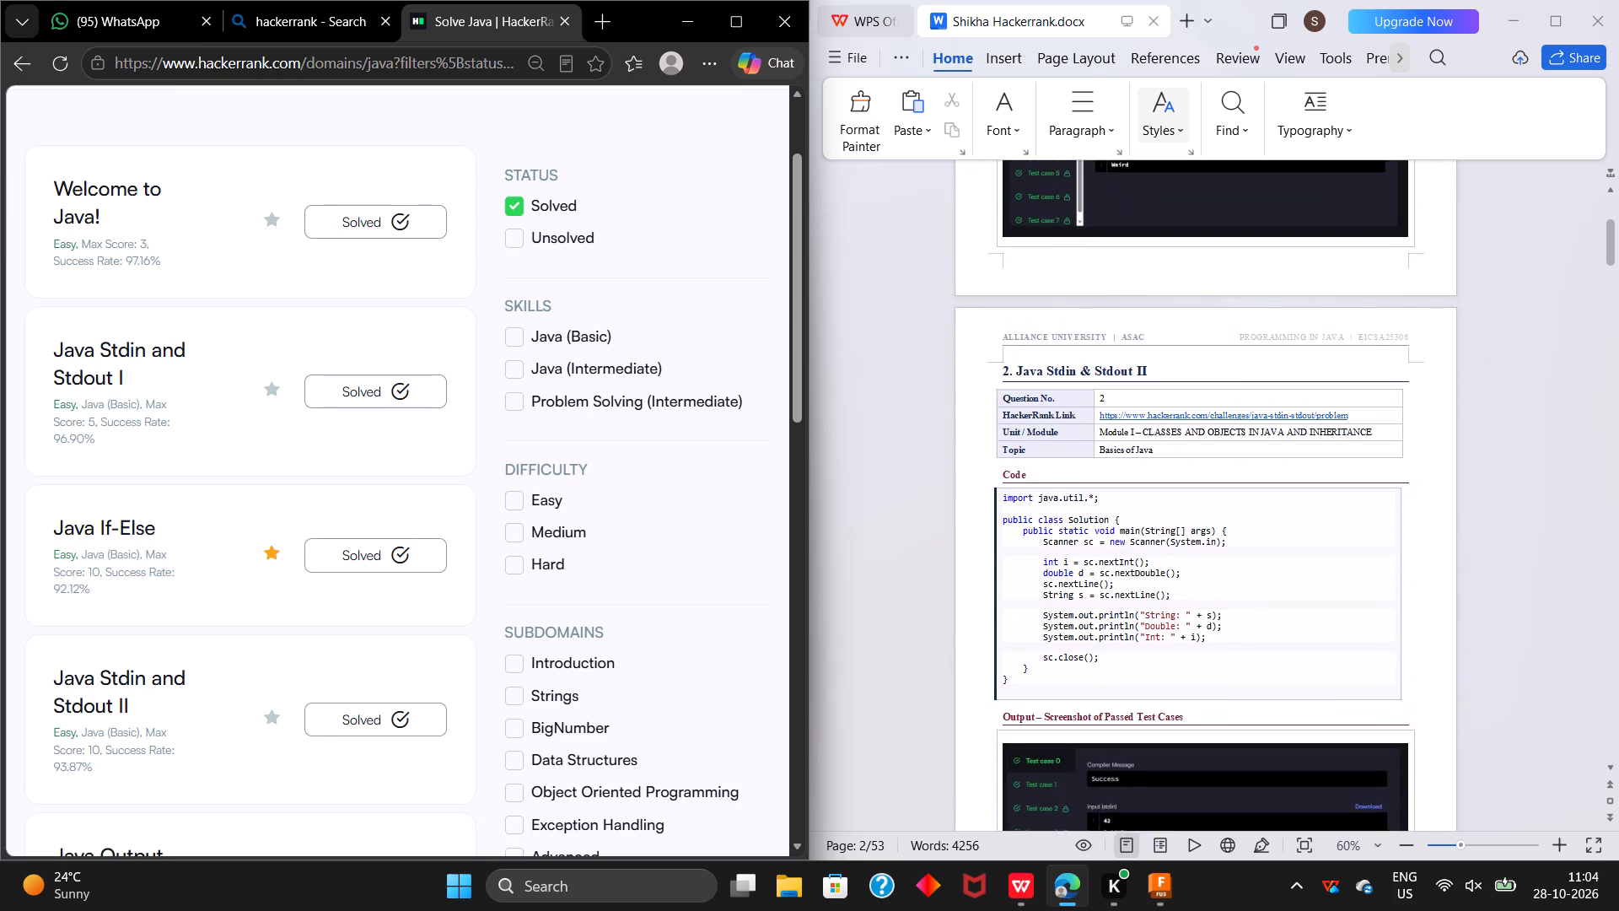
pyautogui.scroll(-1, 953, 512)
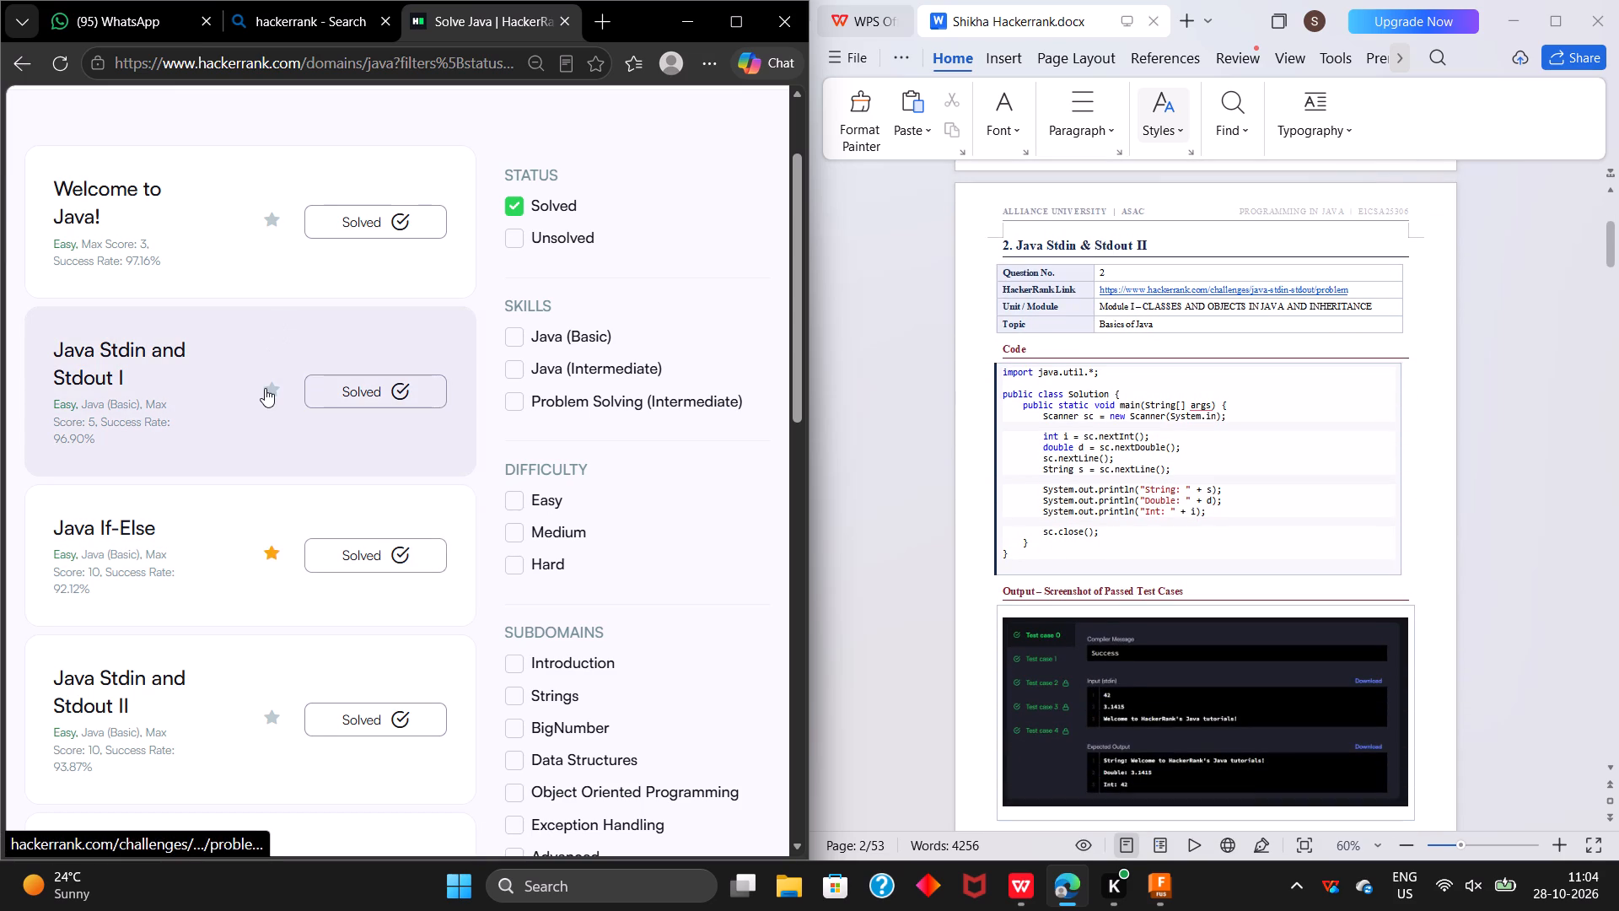
pyautogui.click(270, 707)
# Star the Java Loops I and Java Loops II challenges, matching entries 3 and 4 of the document.
pyautogui.scroll(-4, 916, 600)
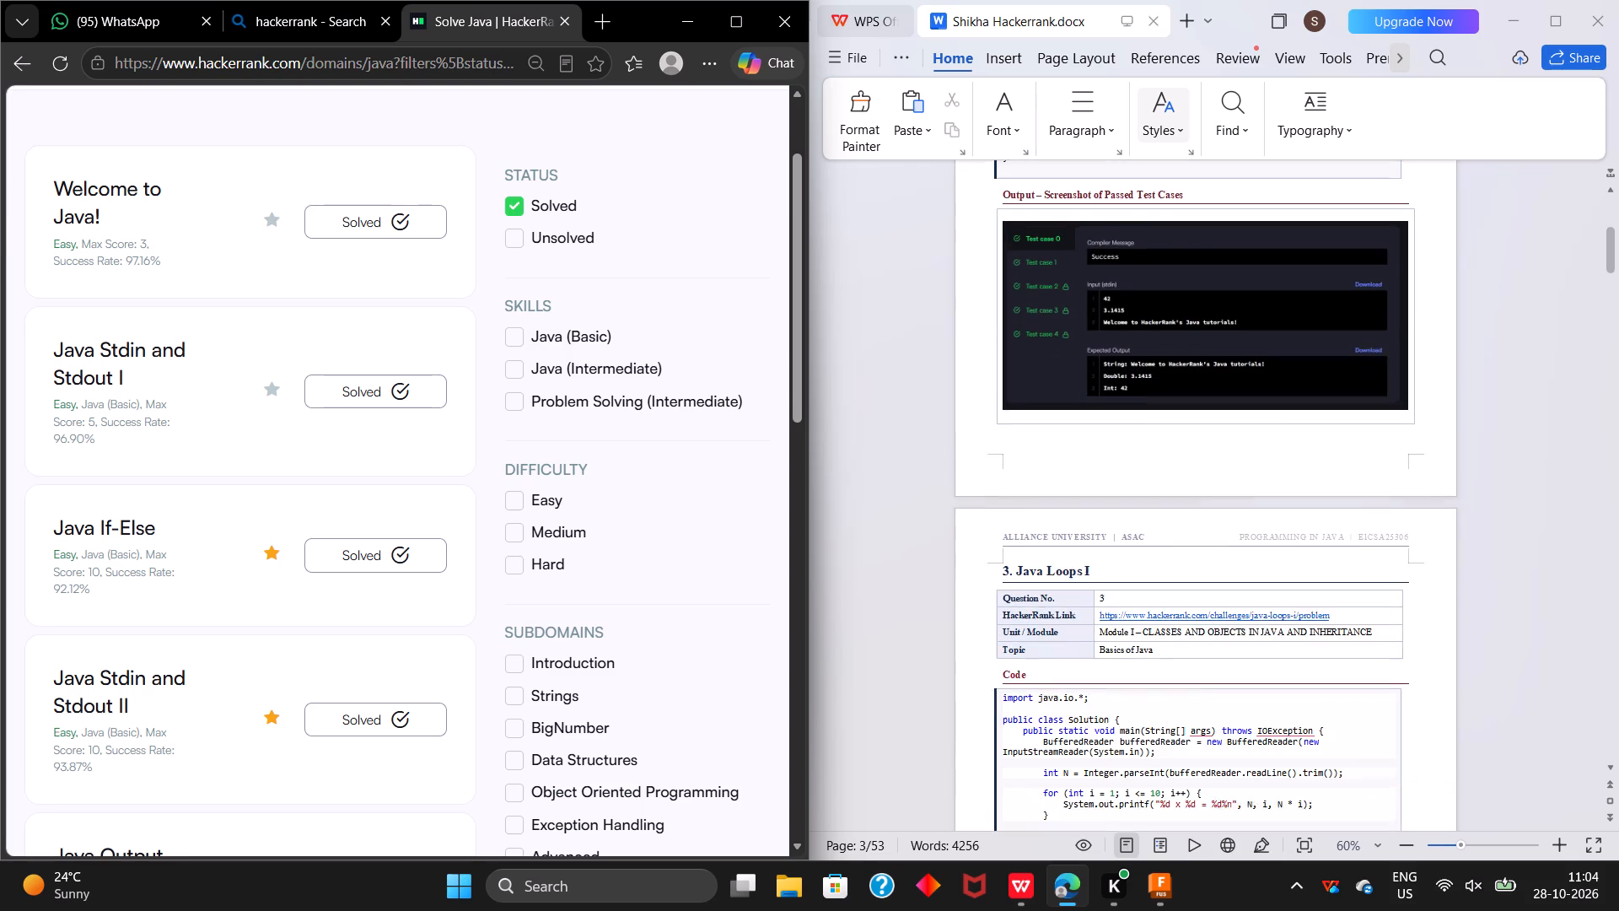
pyautogui.scroll(-1, 916, 600)
pyautogui.scroll(-3, 1035, 535)
pyautogui.scroll(-1, 669, 494)
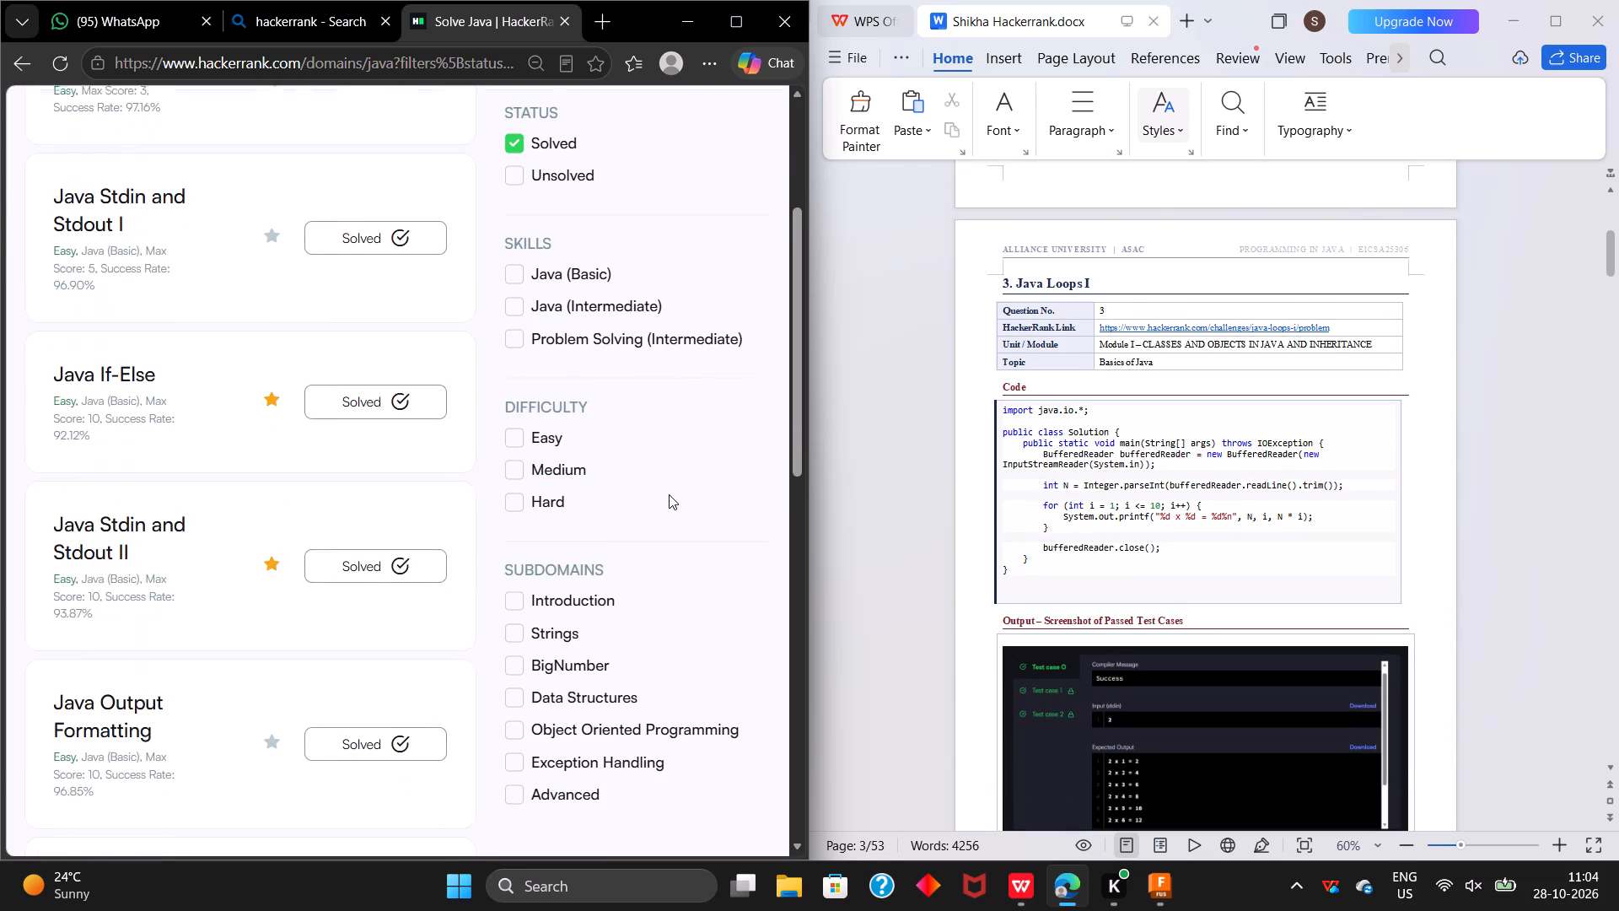
pyautogui.scroll(-1, 669, 494)
pyautogui.scroll(-4, 336, 609)
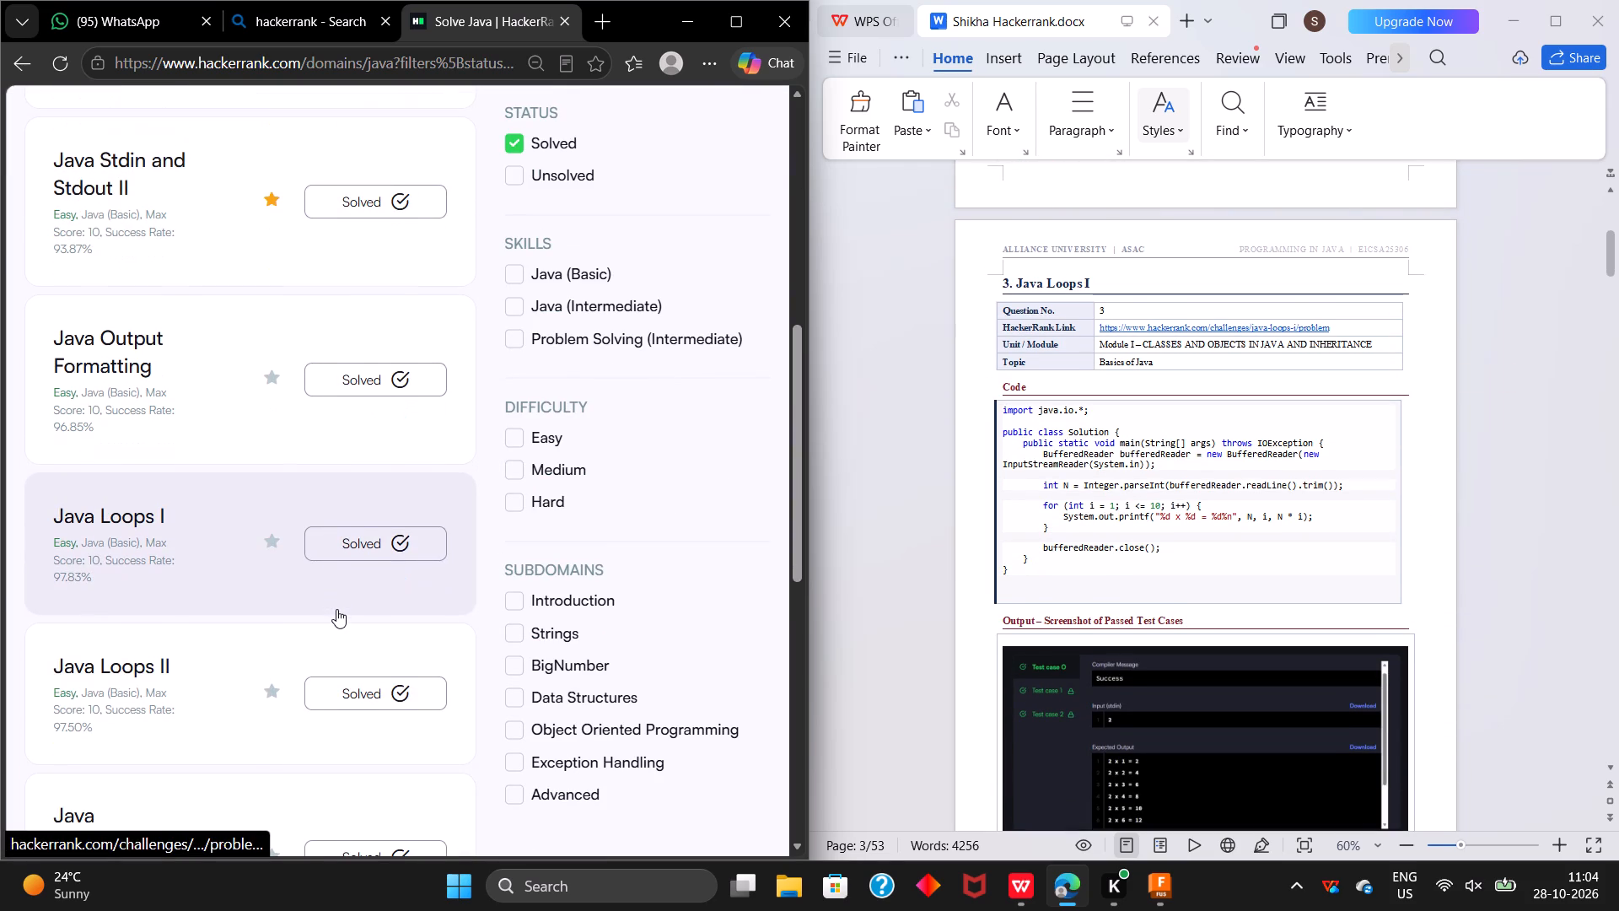
pyautogui.click(261, 531)
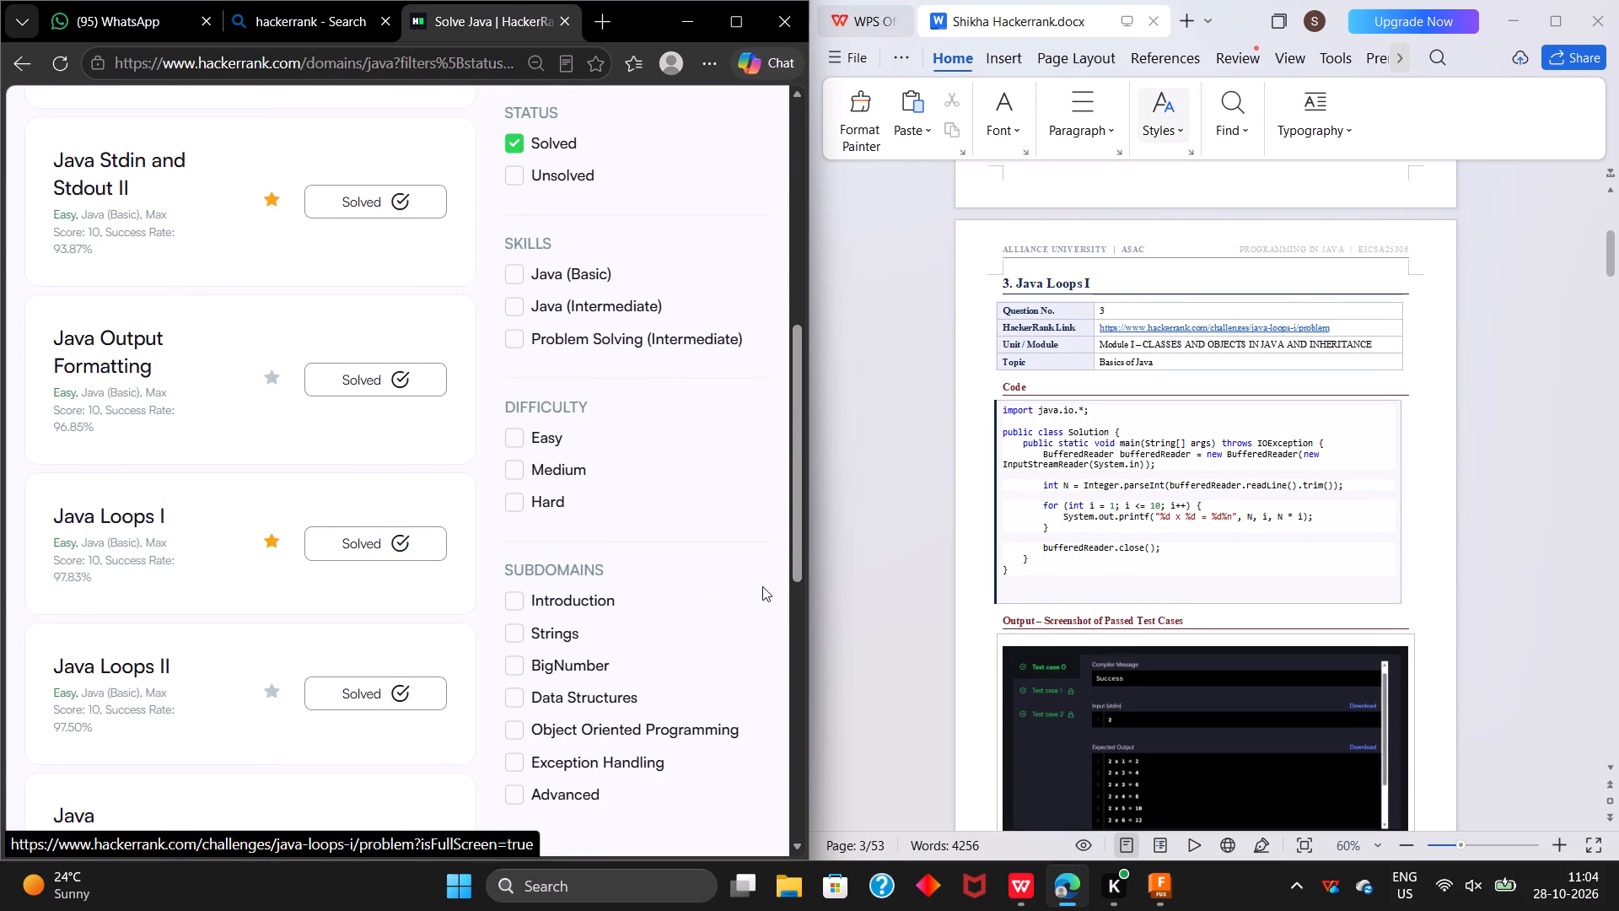
pyautogui.scroll(-7, 1132, 499)
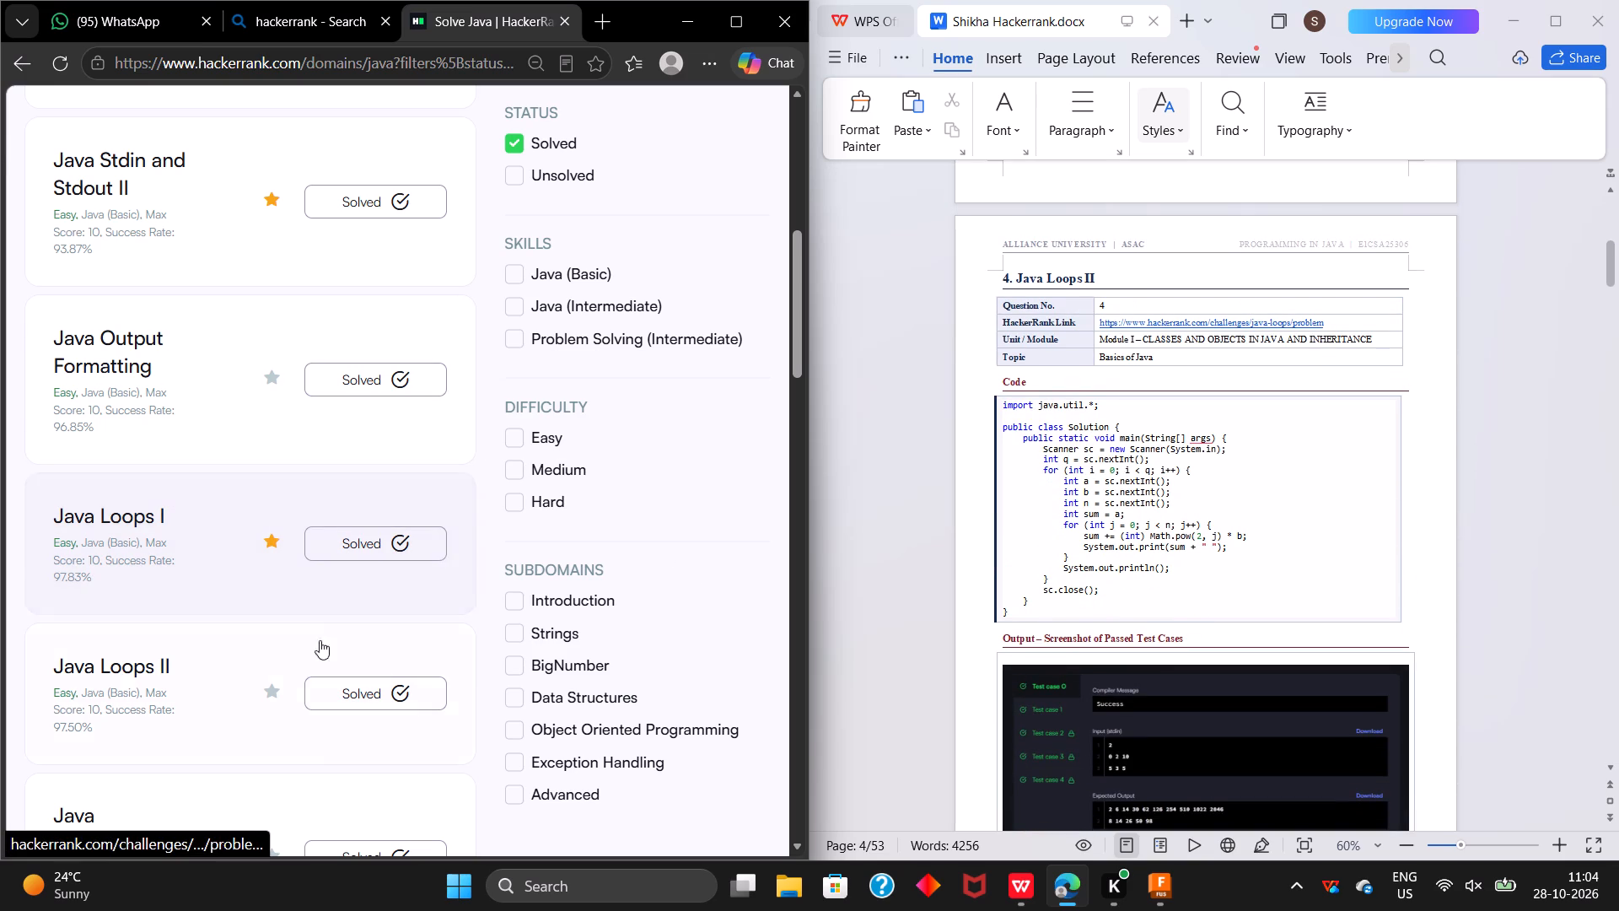
pyautogui.click(268, 686)
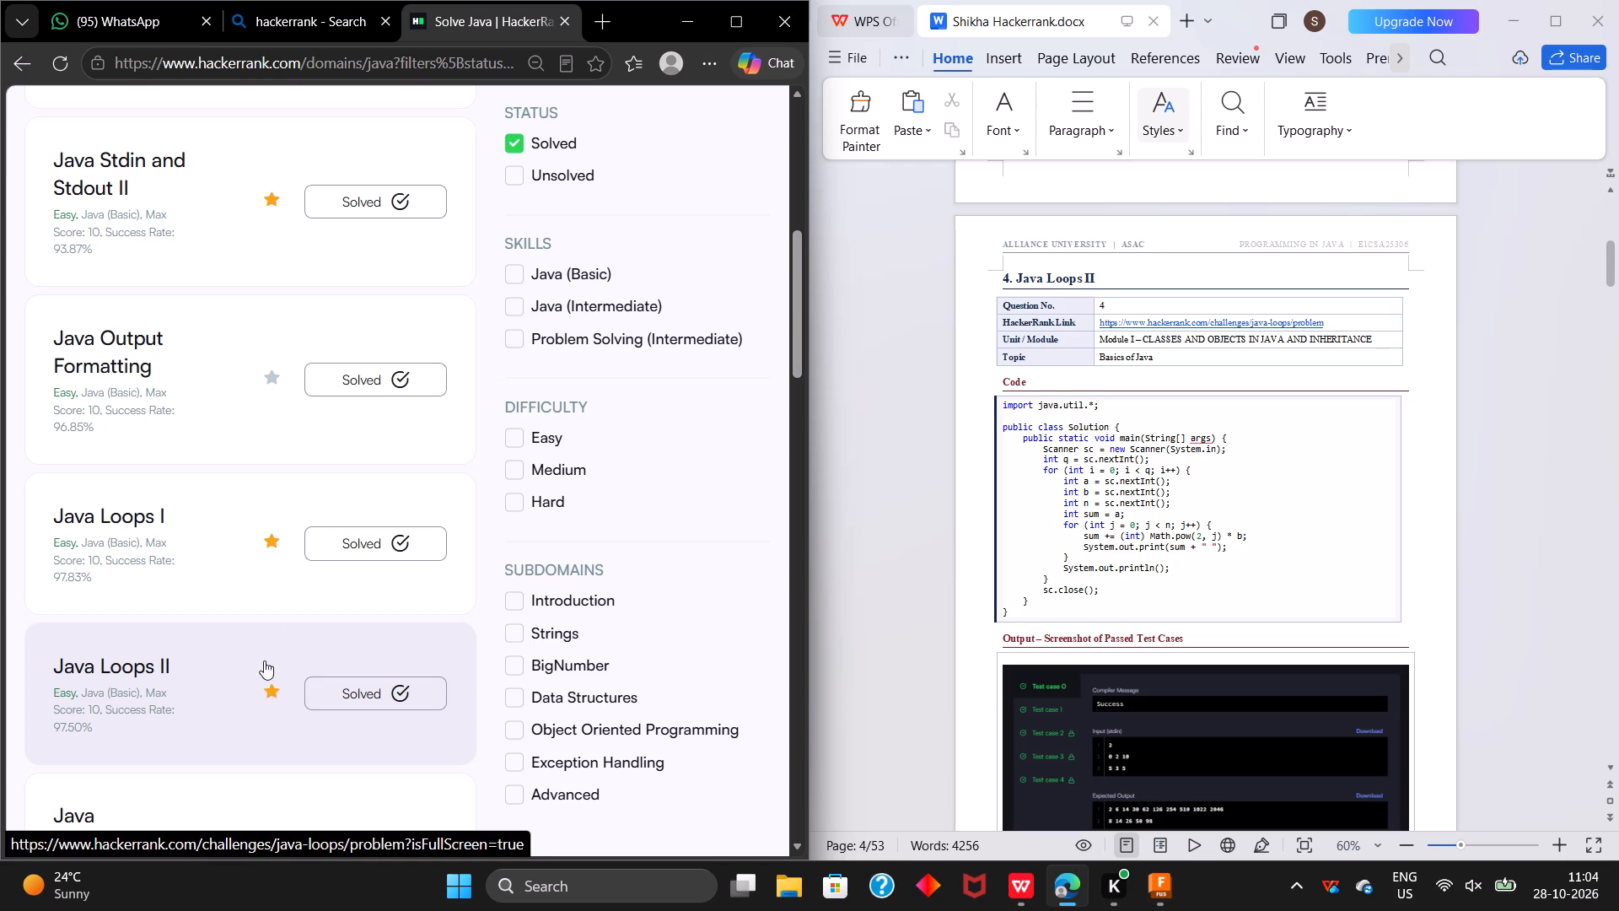
# Star the Java Datatypes challenge, matching entry 5 of the document.
pyautogui.scroll(-3, 1150, 522)
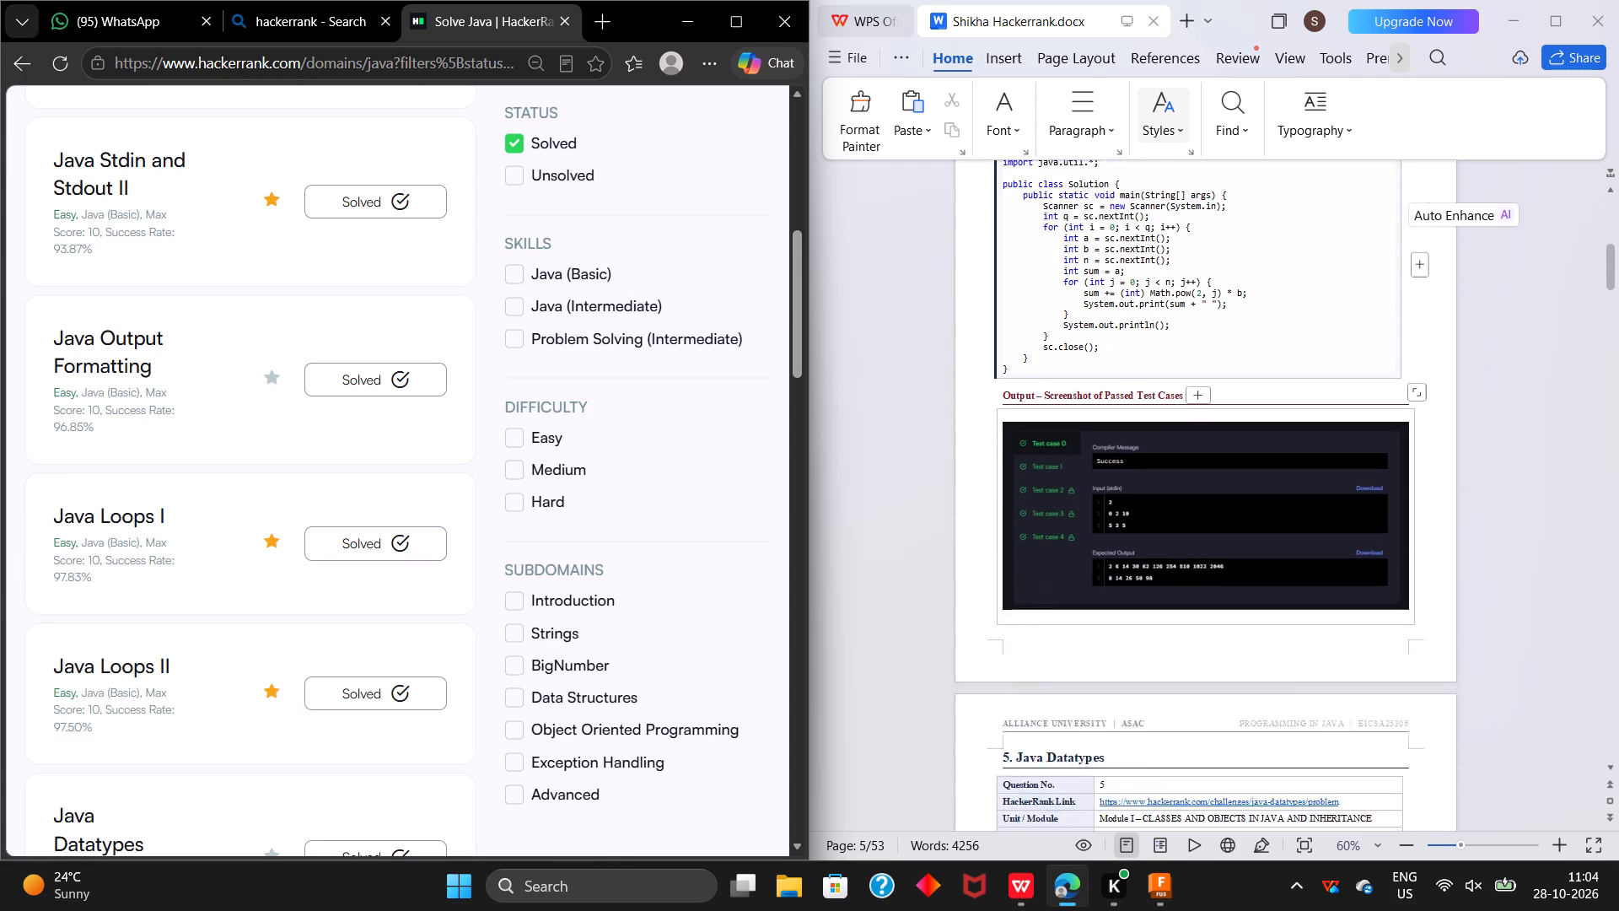
pyautogui.scroll(-8, 1150, 522)
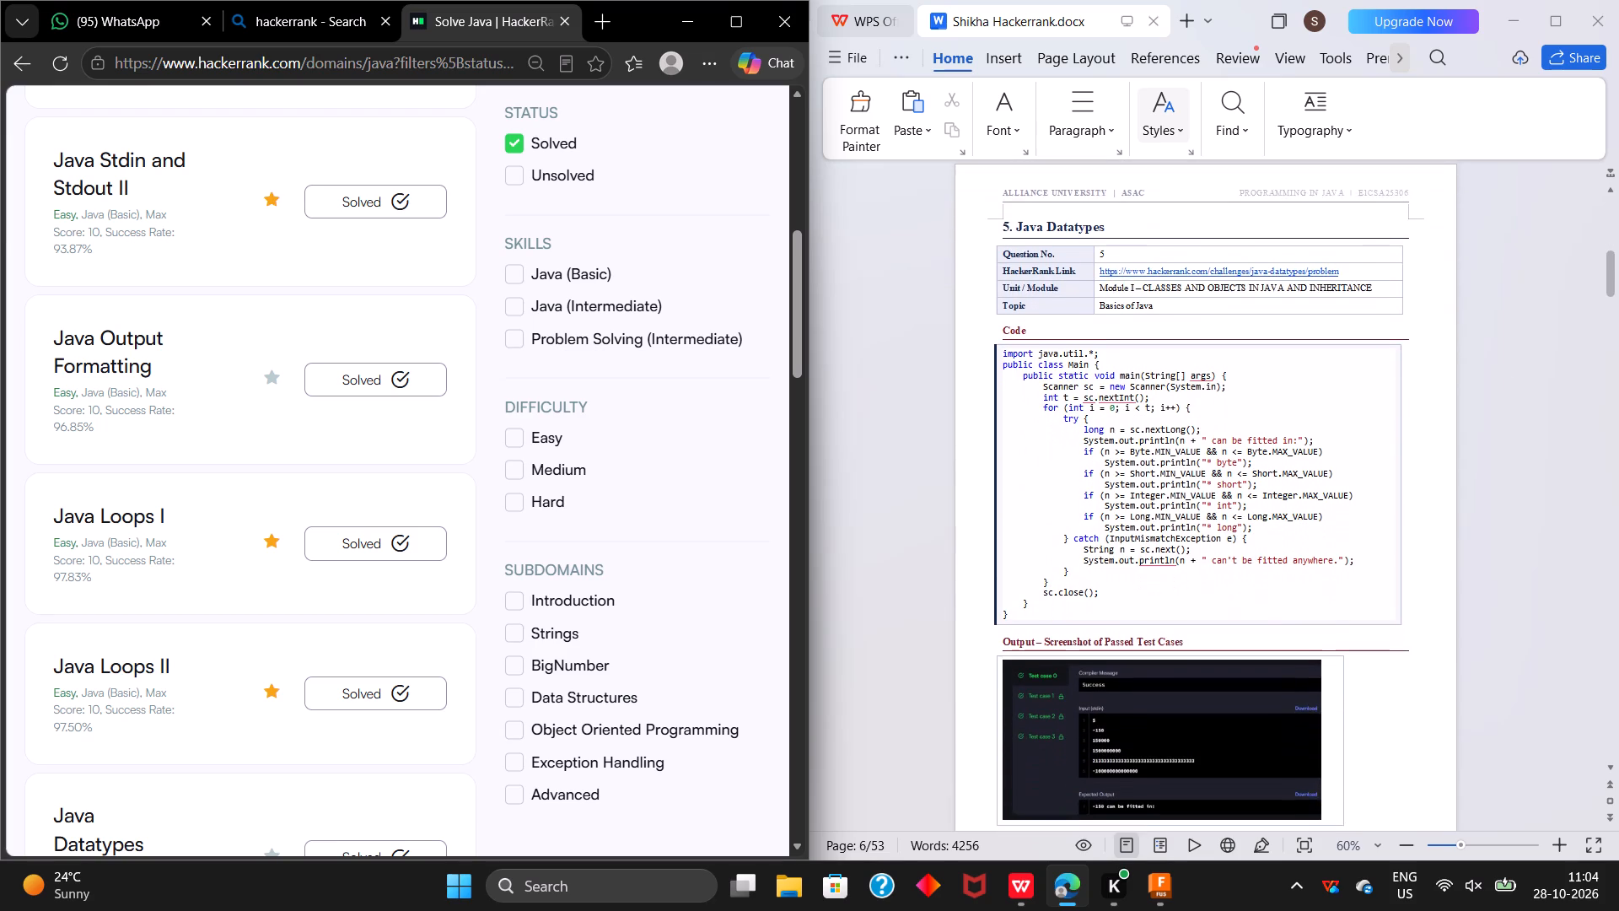
pyautogui.scroll(-1, 1150, 522)
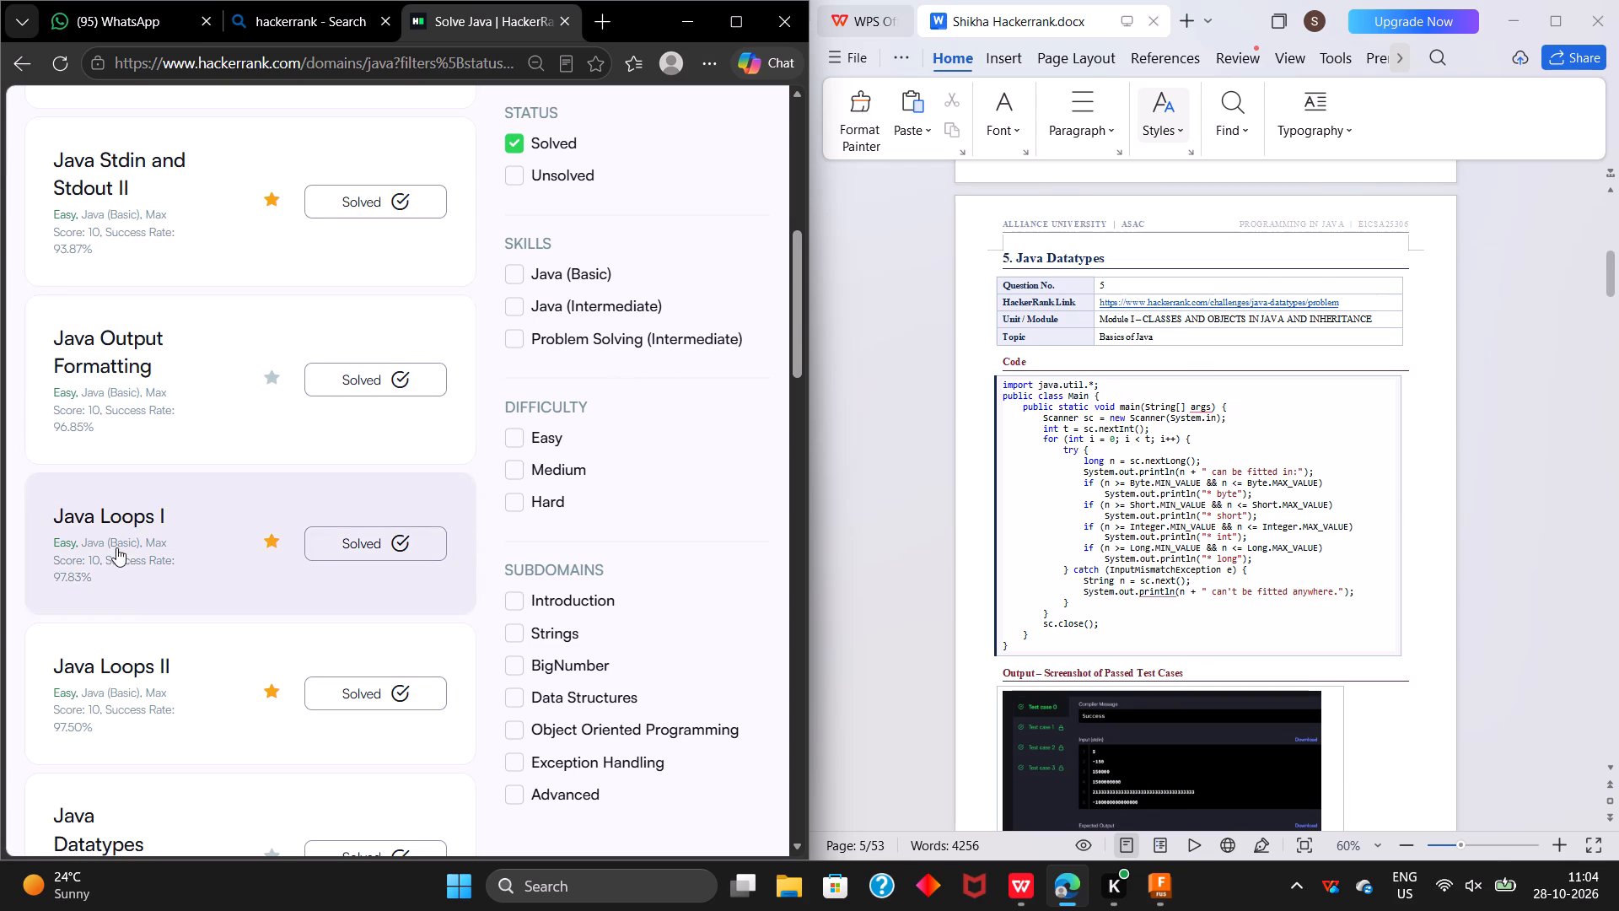
pyautogui.scroll(-3, 116, 547)
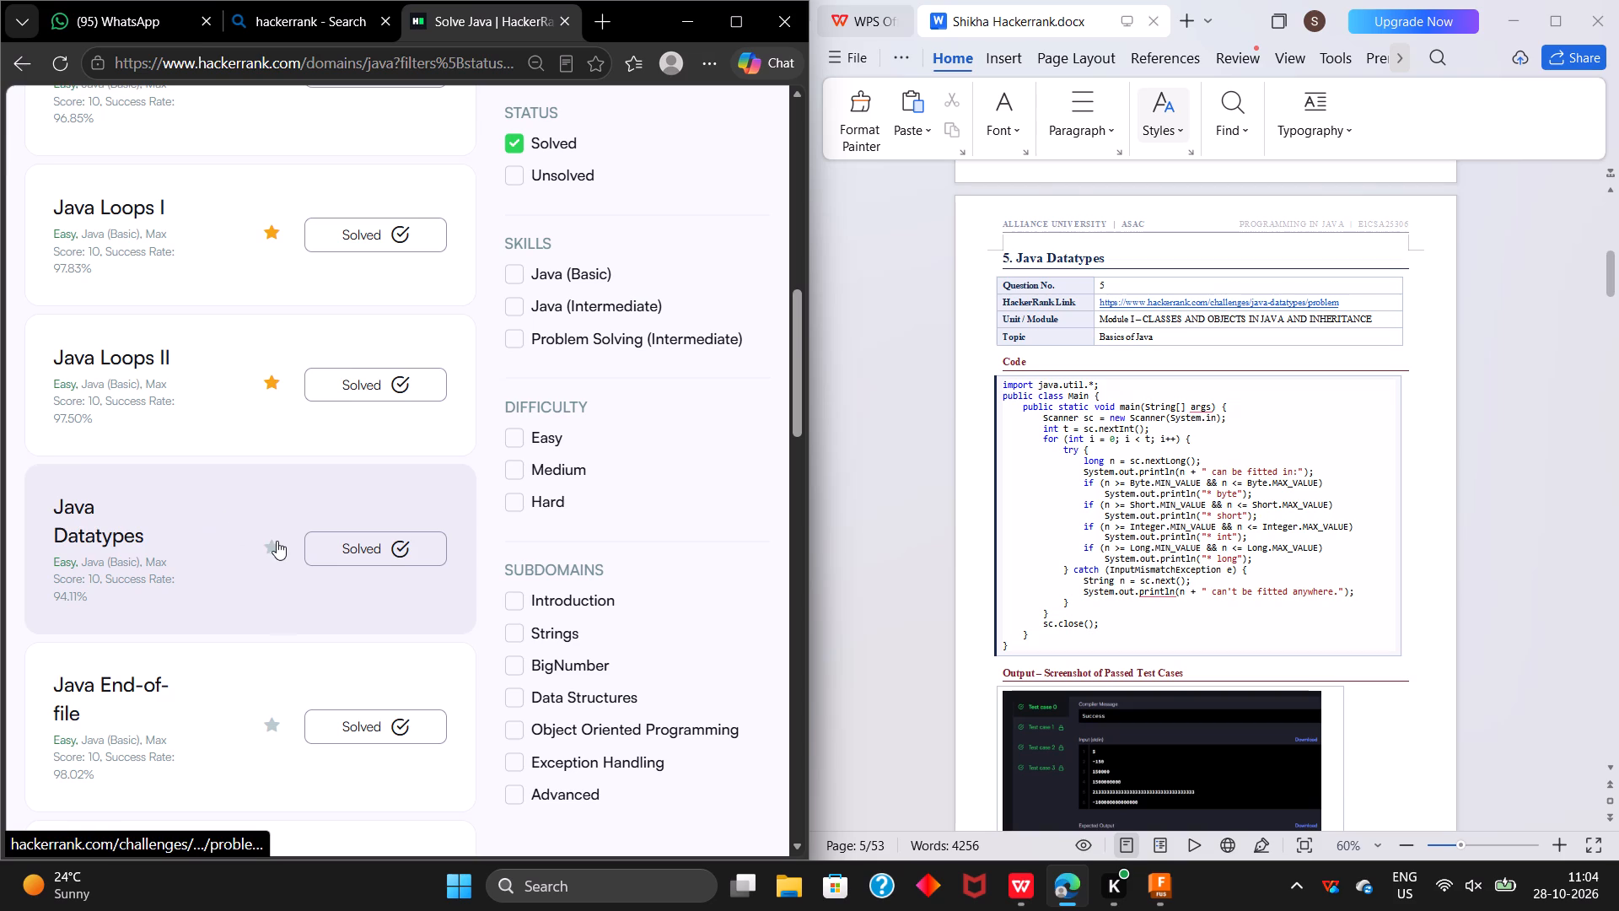
pyautogui.click(276, 539)
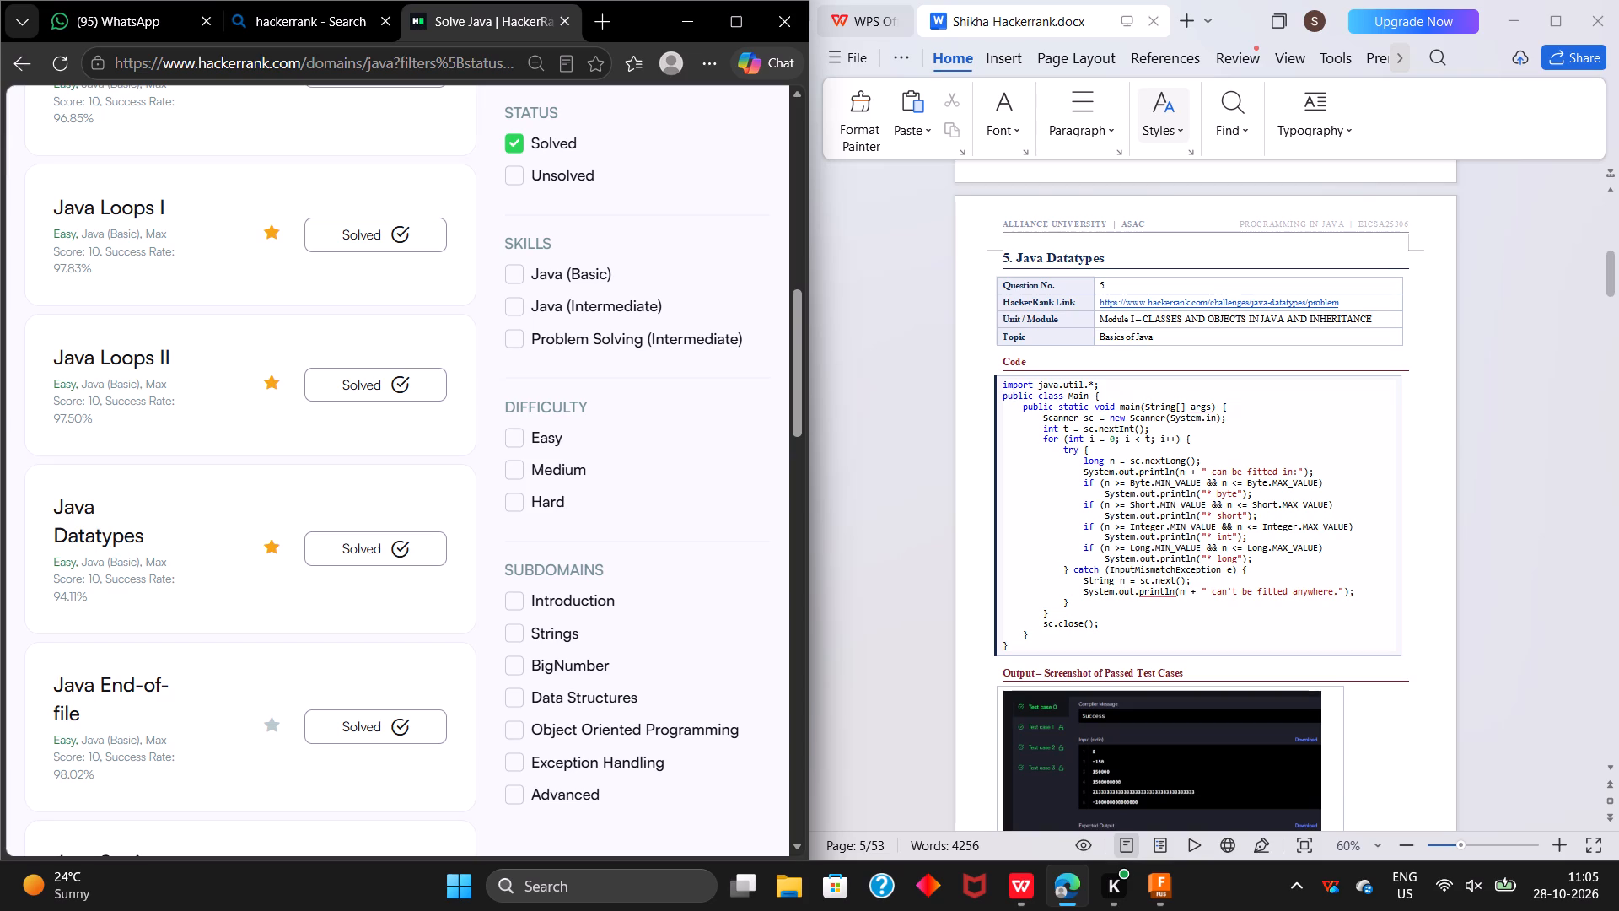
# Star the Java End-of-file and Java Int to String challenges, matching entries 6 and 7 of the document.
pyautogui.scroll(-7, 1071, 680)
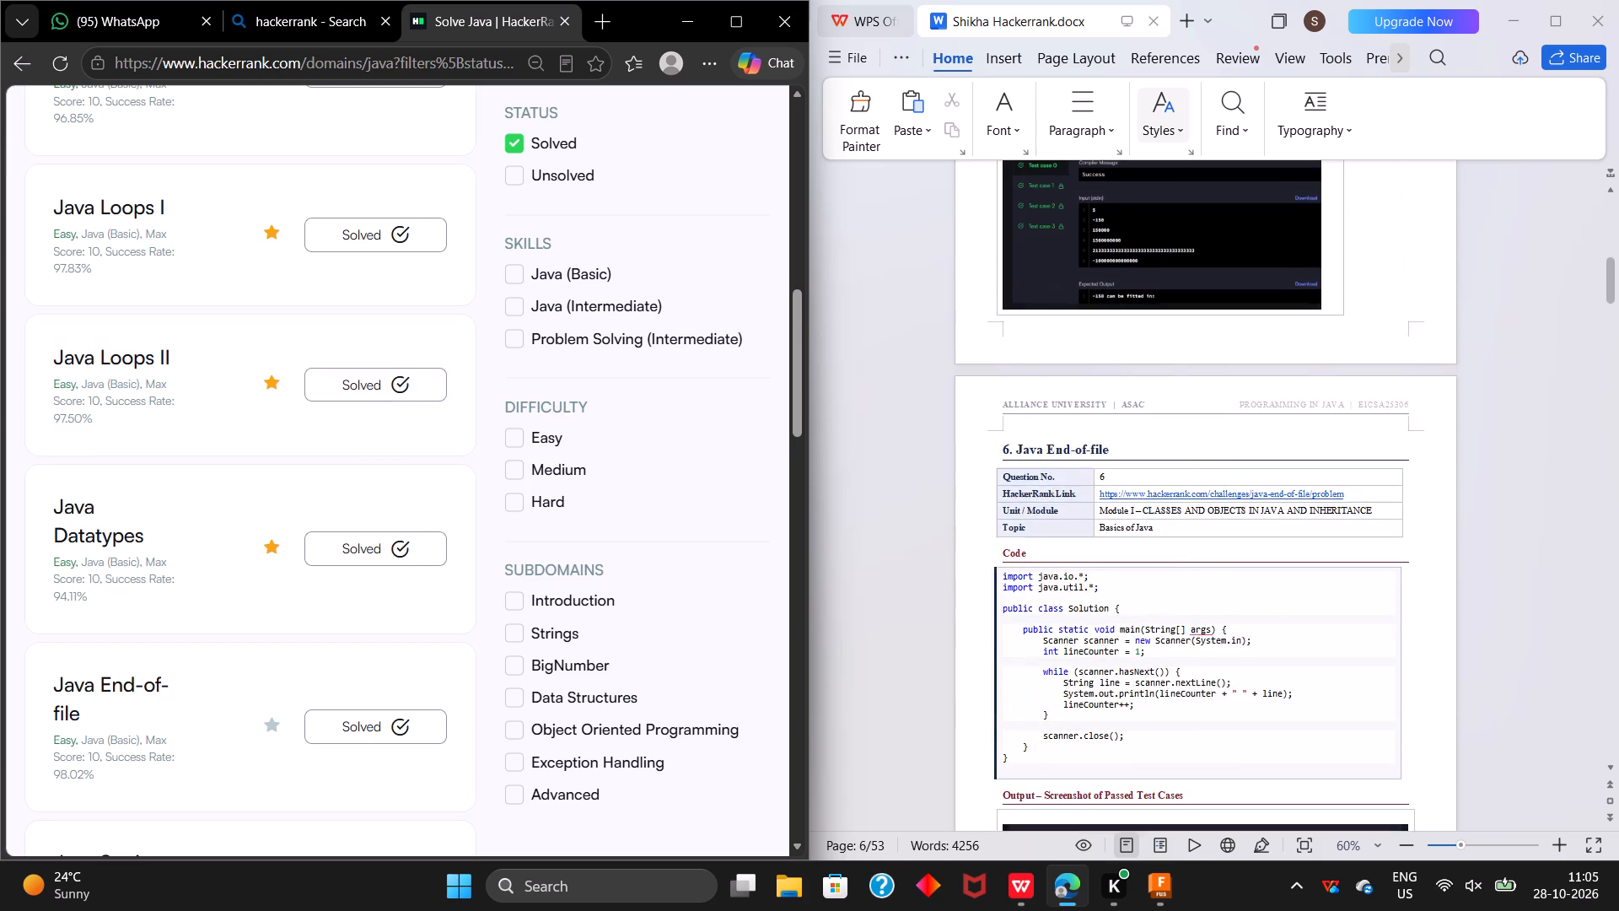
pyautogui.scroll(-2, 1071, 680)
pyautogui.scroll(1, 1071, 680)
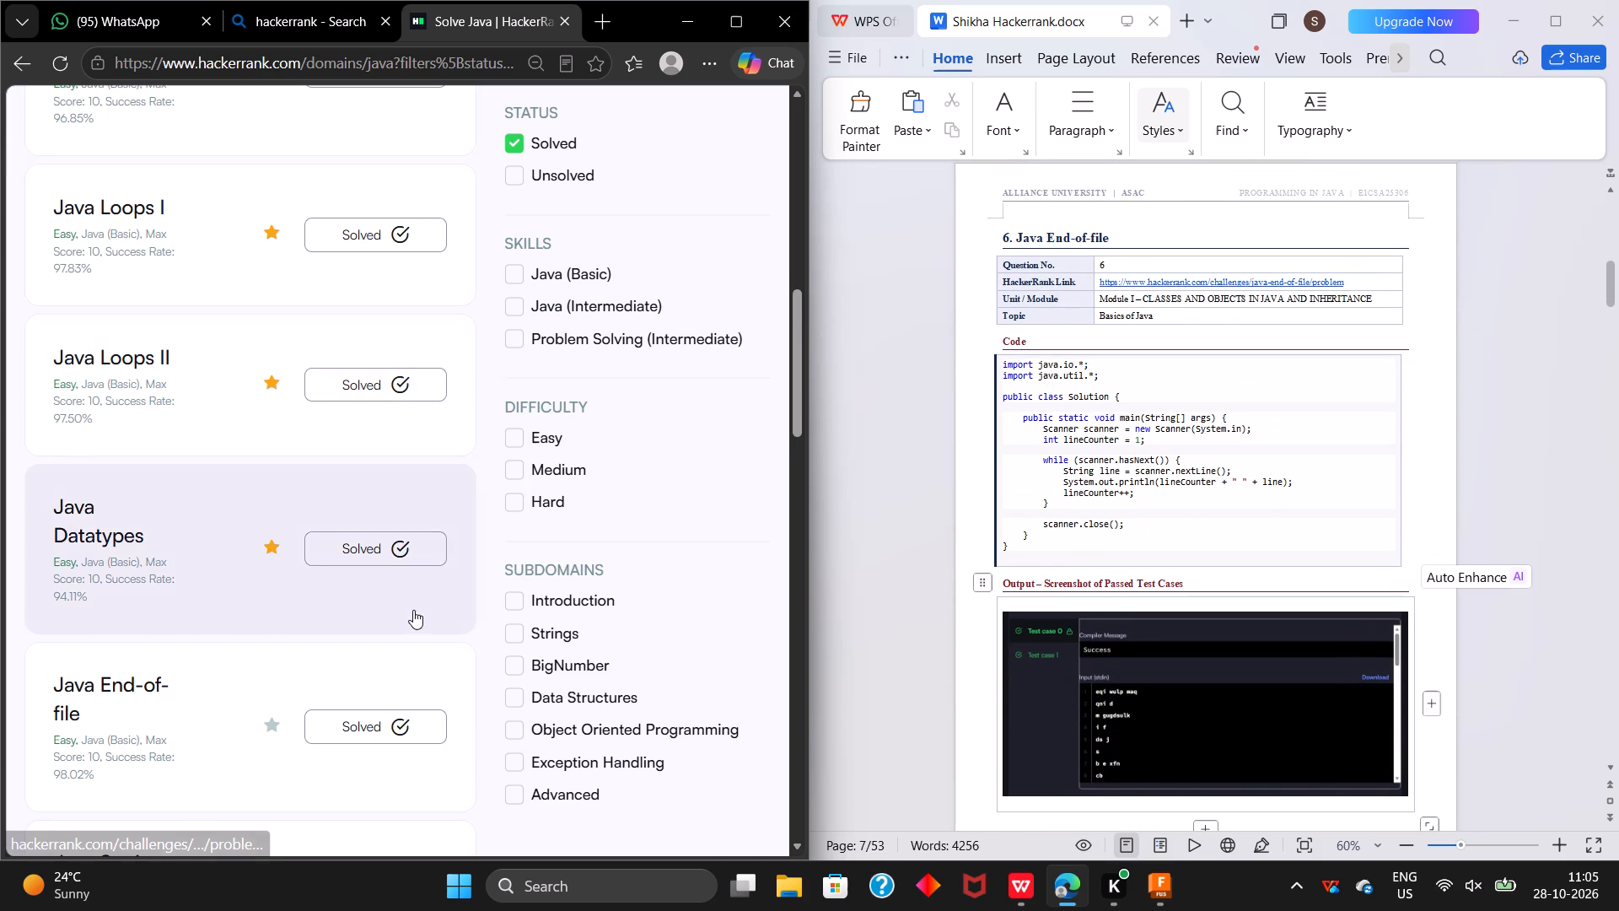
pyautogui.click(269, 725)
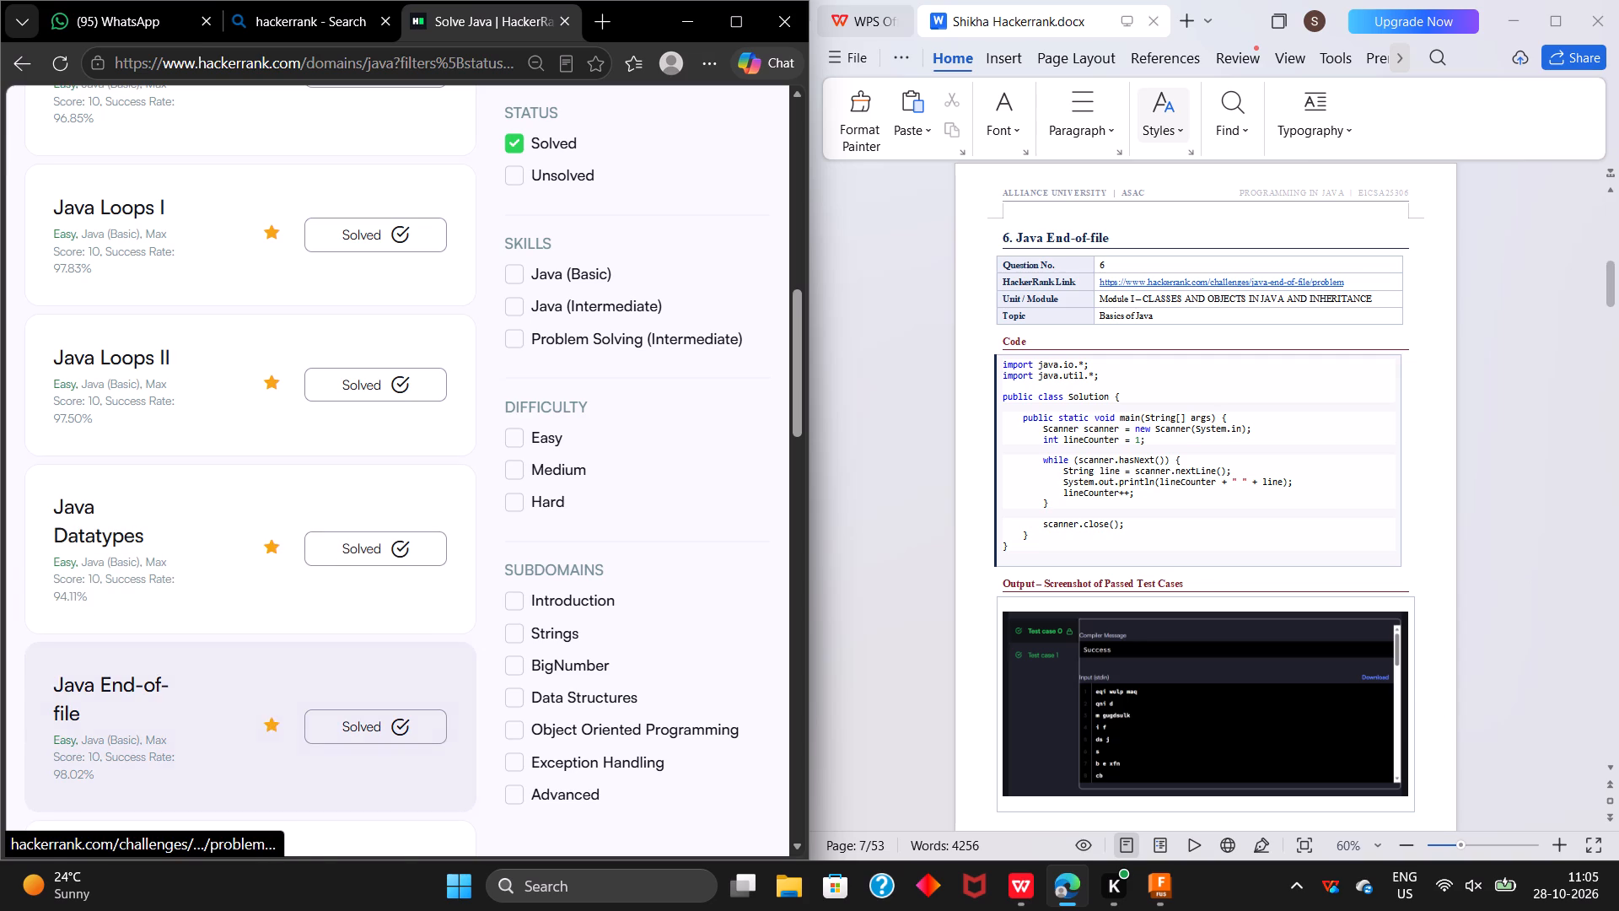
pyautogui.scroll(-5, 1113, 596)
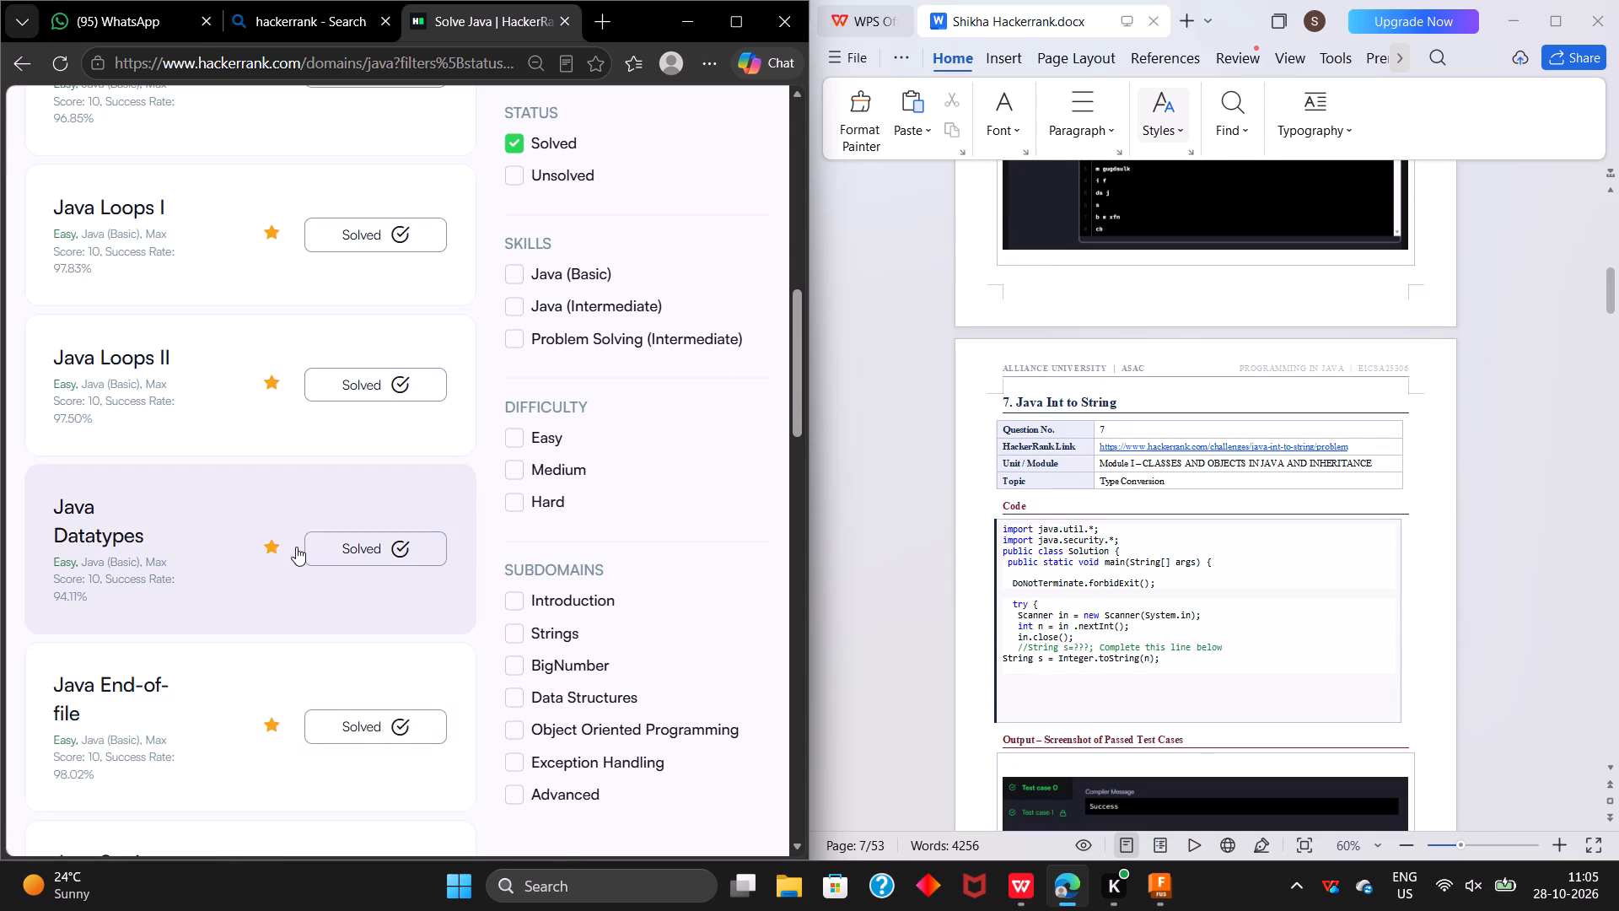
pyautogui.scroll(-5, 296, 547)
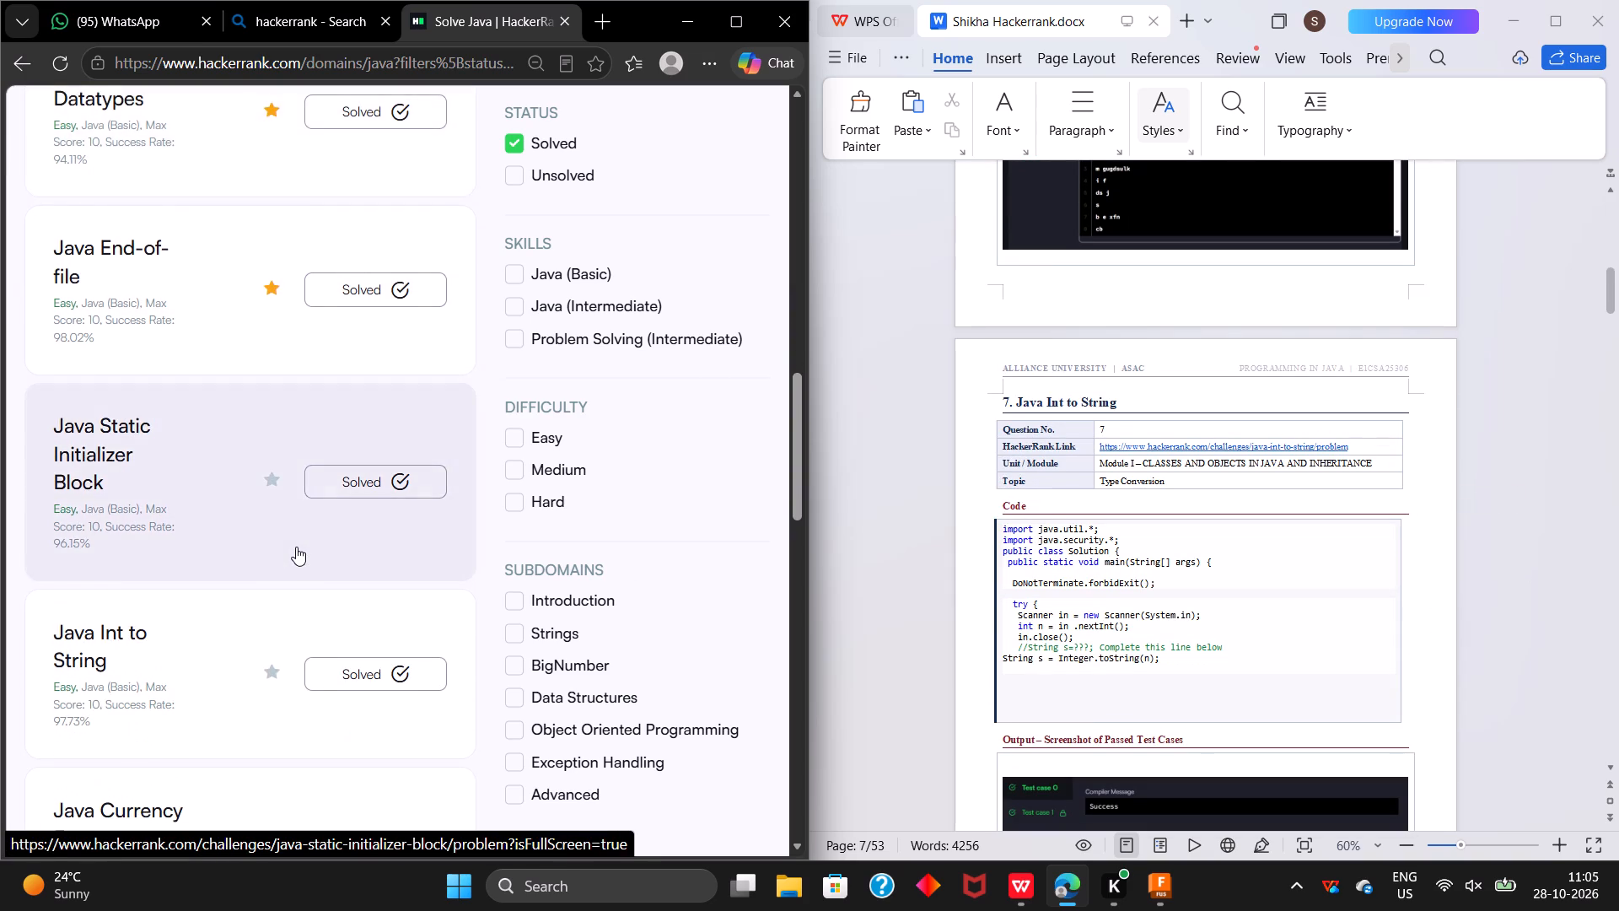
pyautogui.scroll(-1, 296, 547)
pyautogui.click(269, 526)
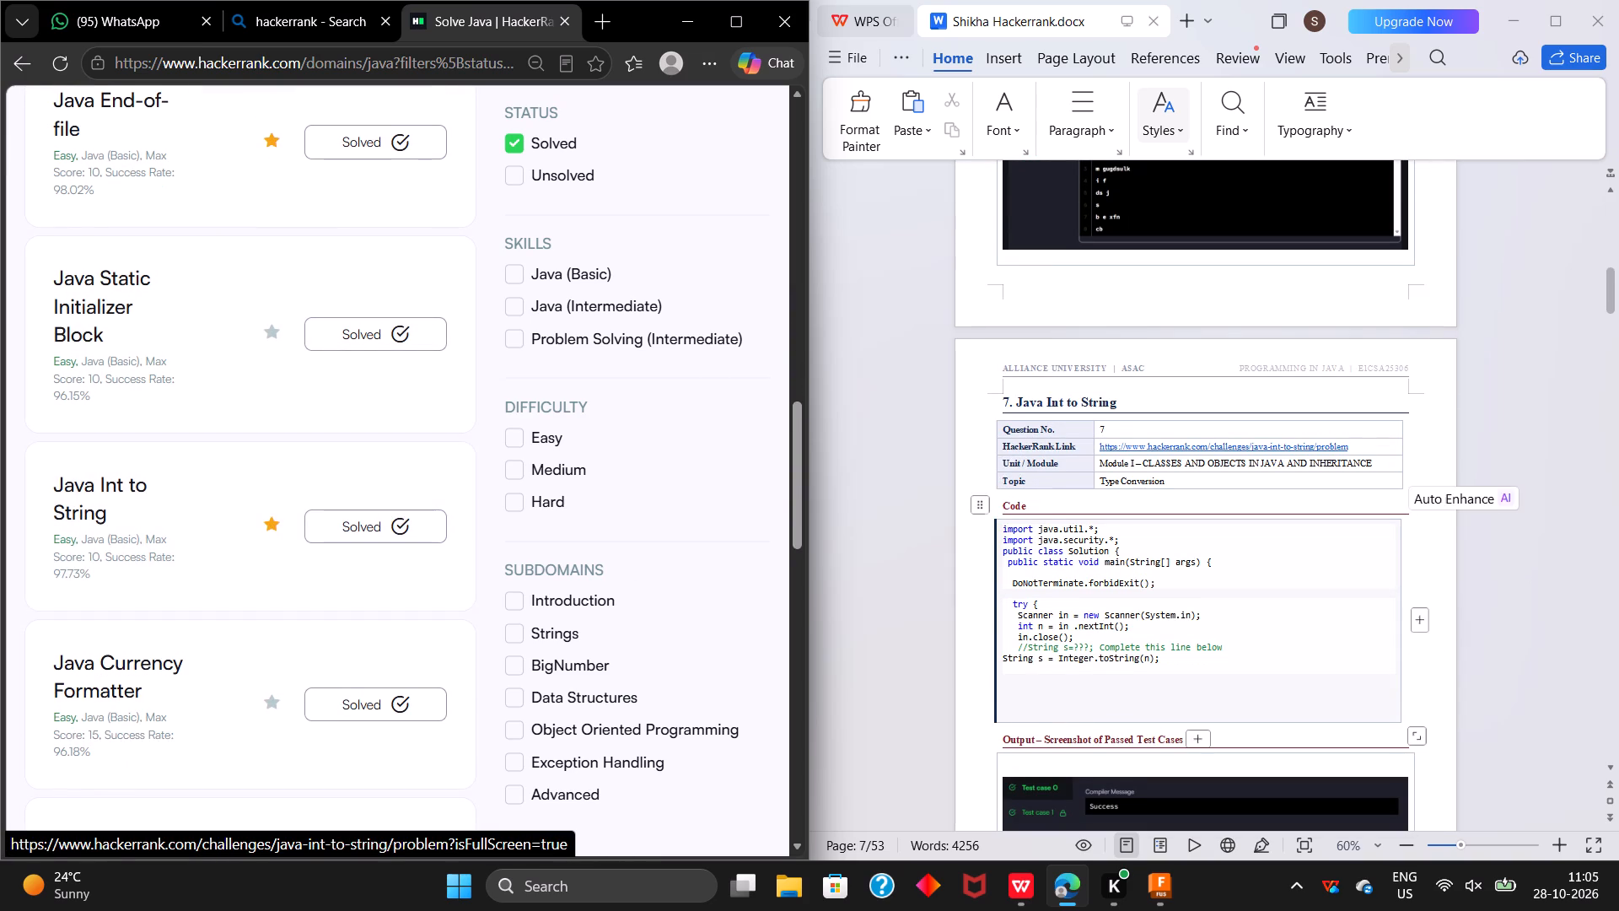
# Skip the blank Java Date and Time entry in the document and star the Java Currency Formatter challenge, matching entry 9.
pyautogui.scroll(-8, 1108, 628)
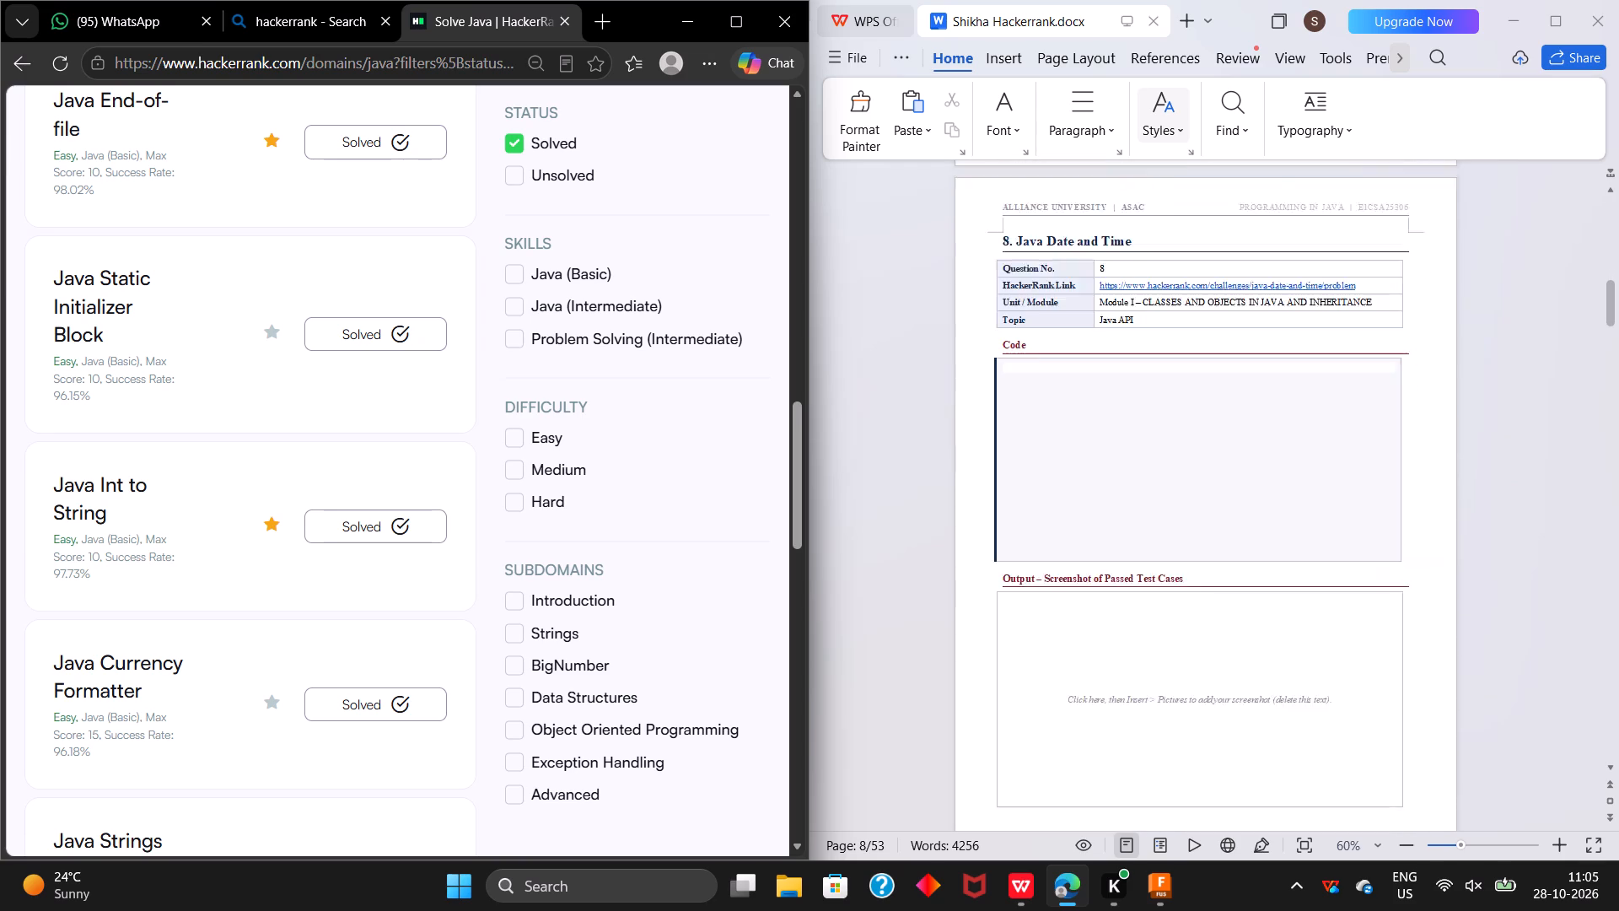
pyautogui.scroll(-1, 1108, 628)
pyautogui.scroll(2, 1108, 628)
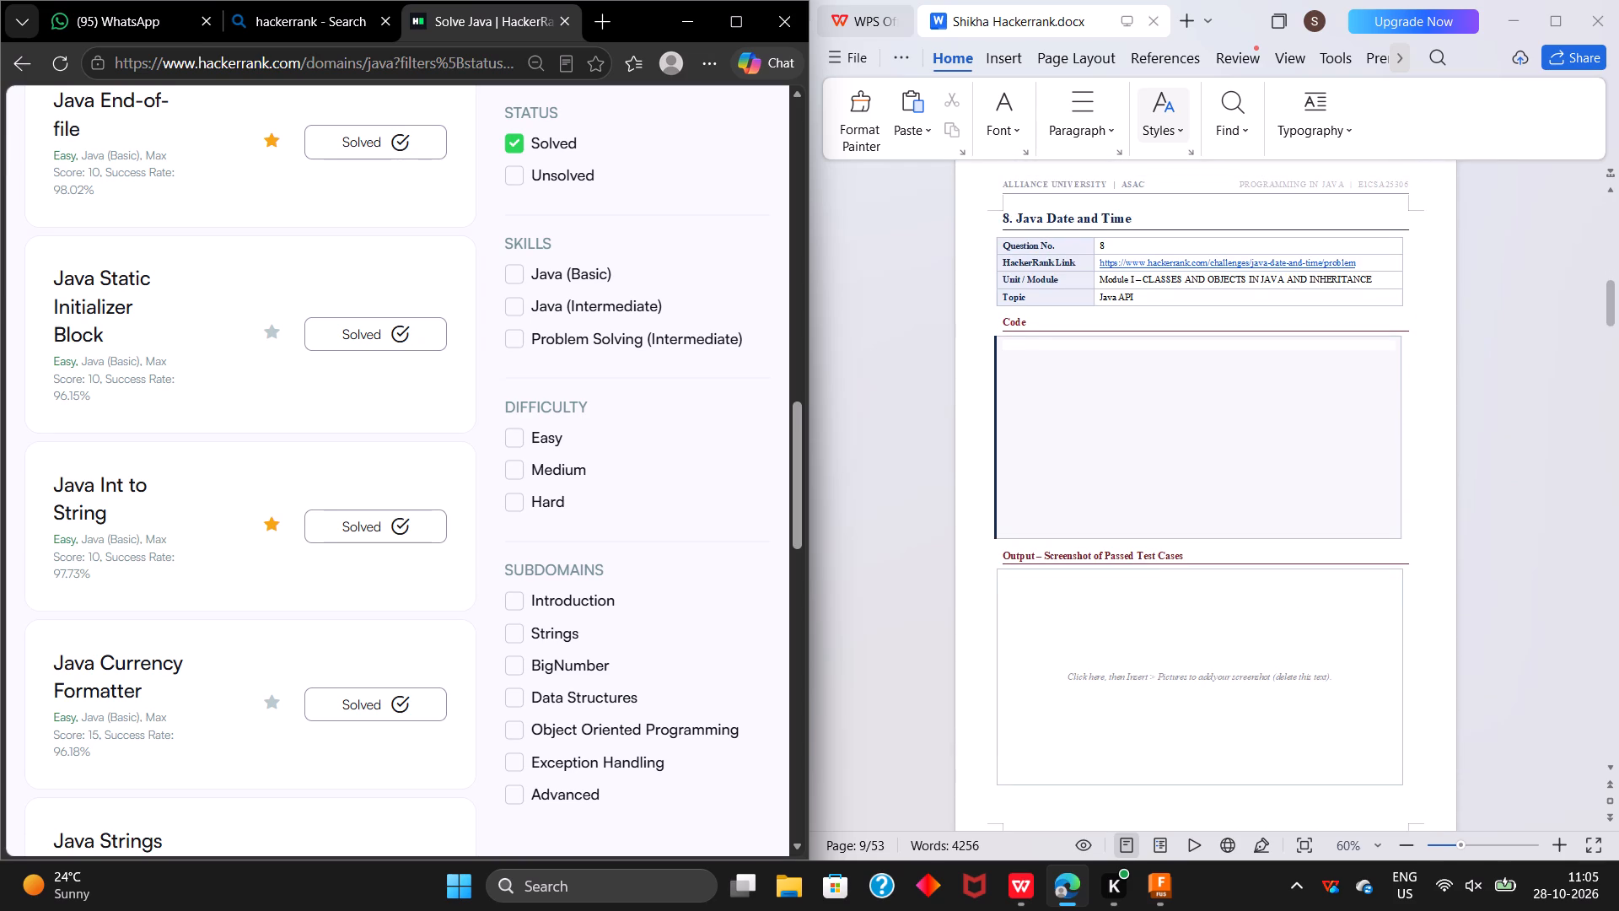
pyautogui.scroll(-7, 1108, 628)
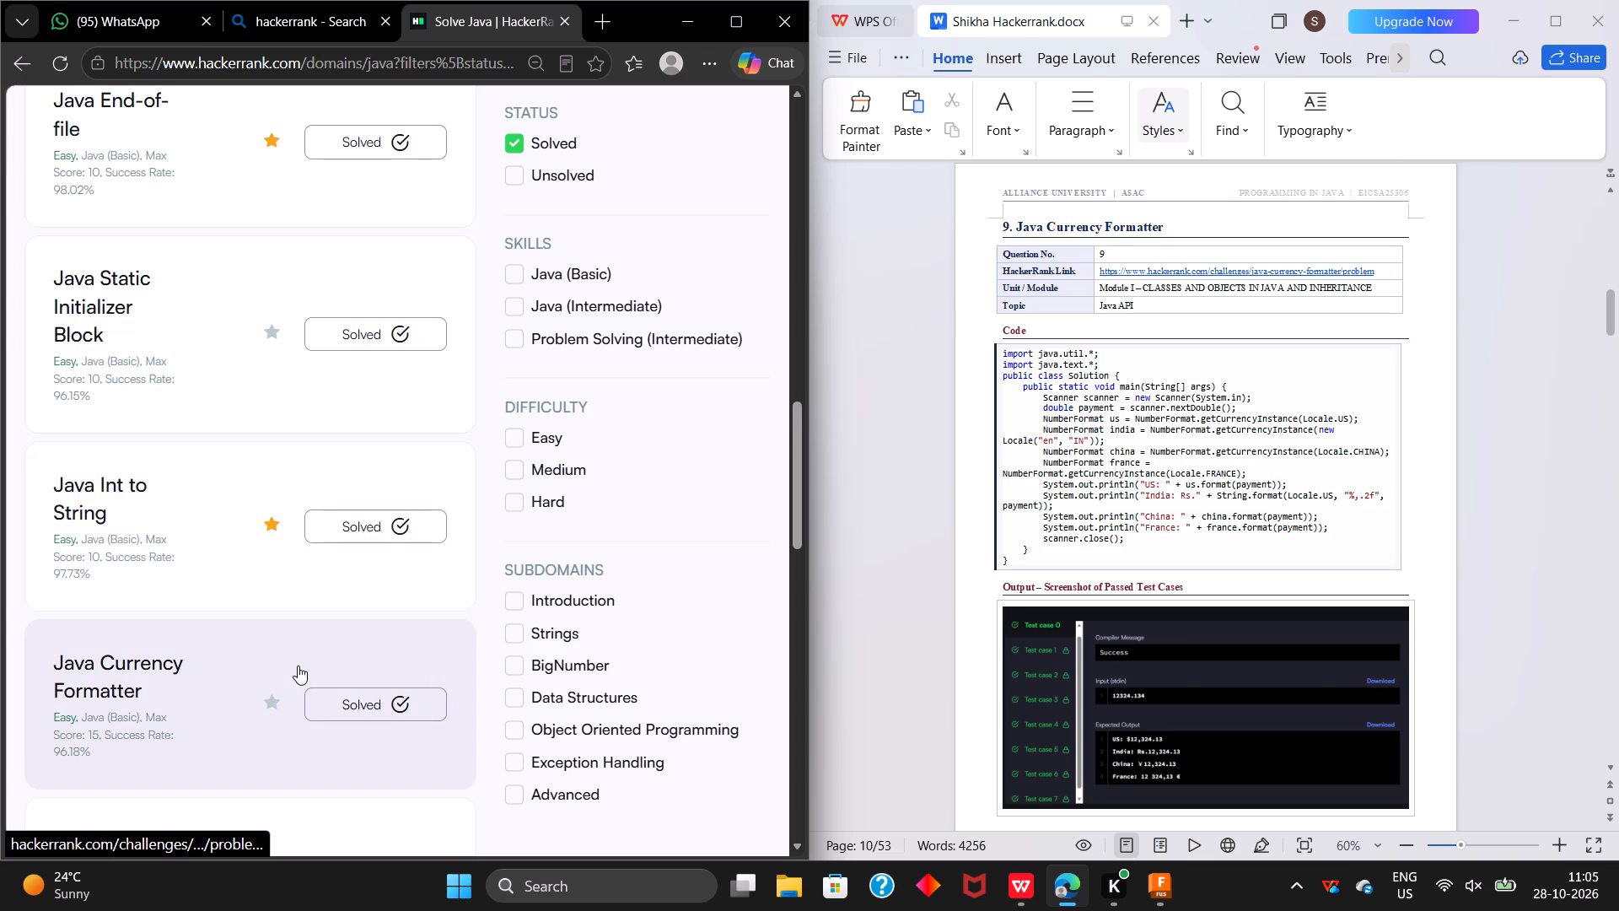
pyautogui.click(267, 698)
# Star the Java Substring challenge, matching entry 10 of the document.
pyautogui.scroll(-4, 1173, 573)
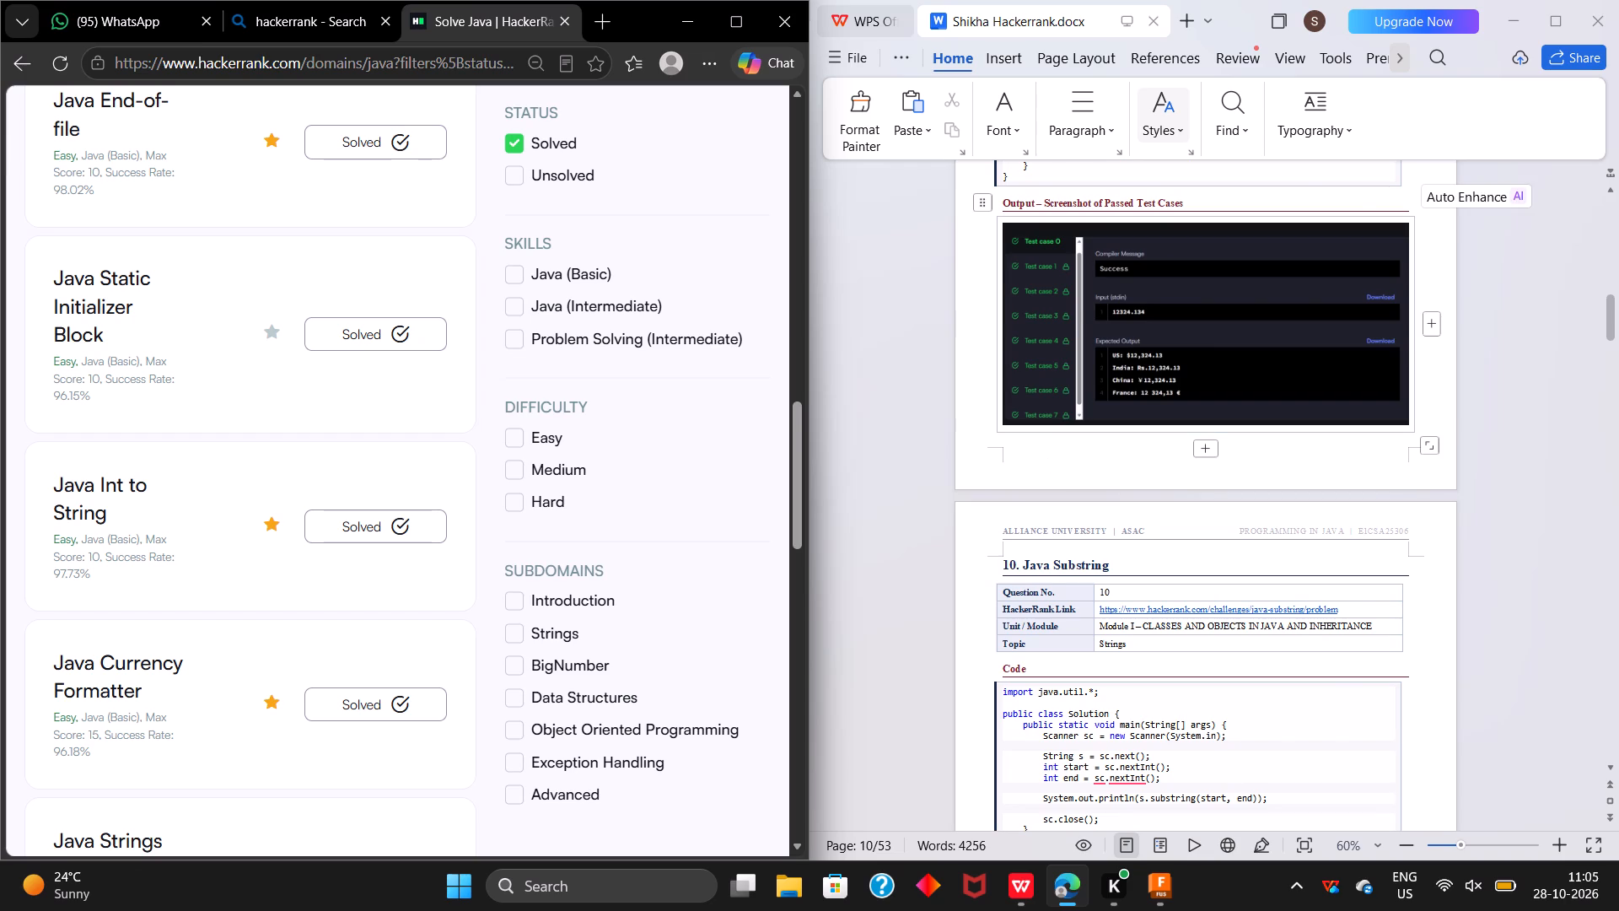
pyautogui.scroll(5, 1103, 439)
pyautogui.scroll(-3, 1103, 439)
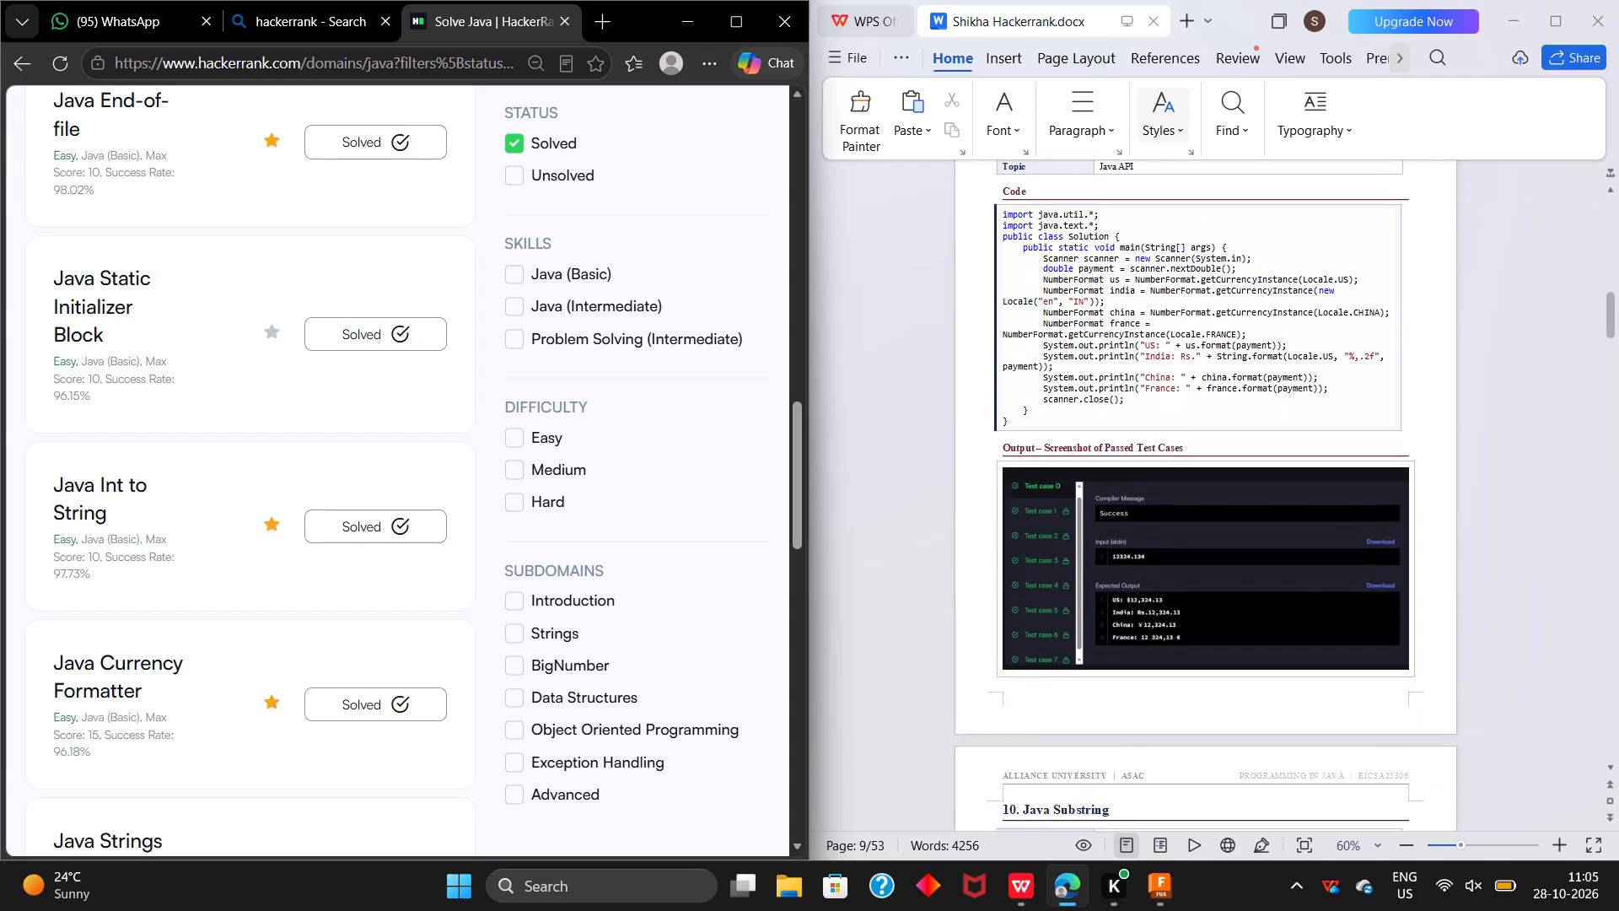
pyautogui.scroll(-4, 1103, 439)
pyautogui.scroll(-4, 308, 572)
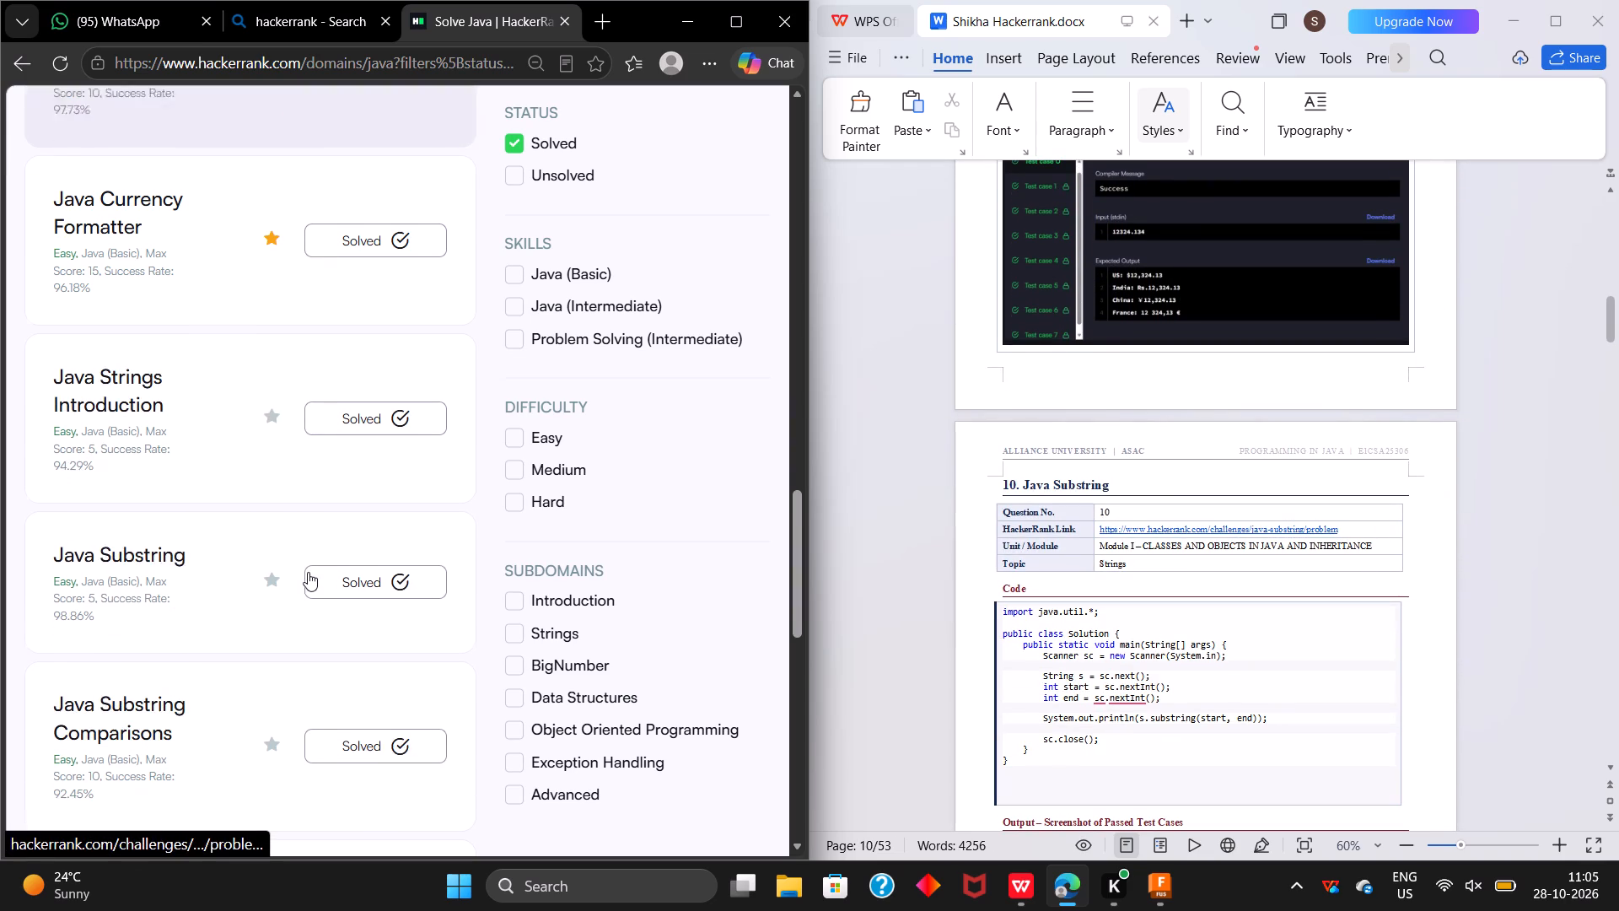
pyautogui.scroll(-1, 308, 572)
pyautogui.click(265, 539)
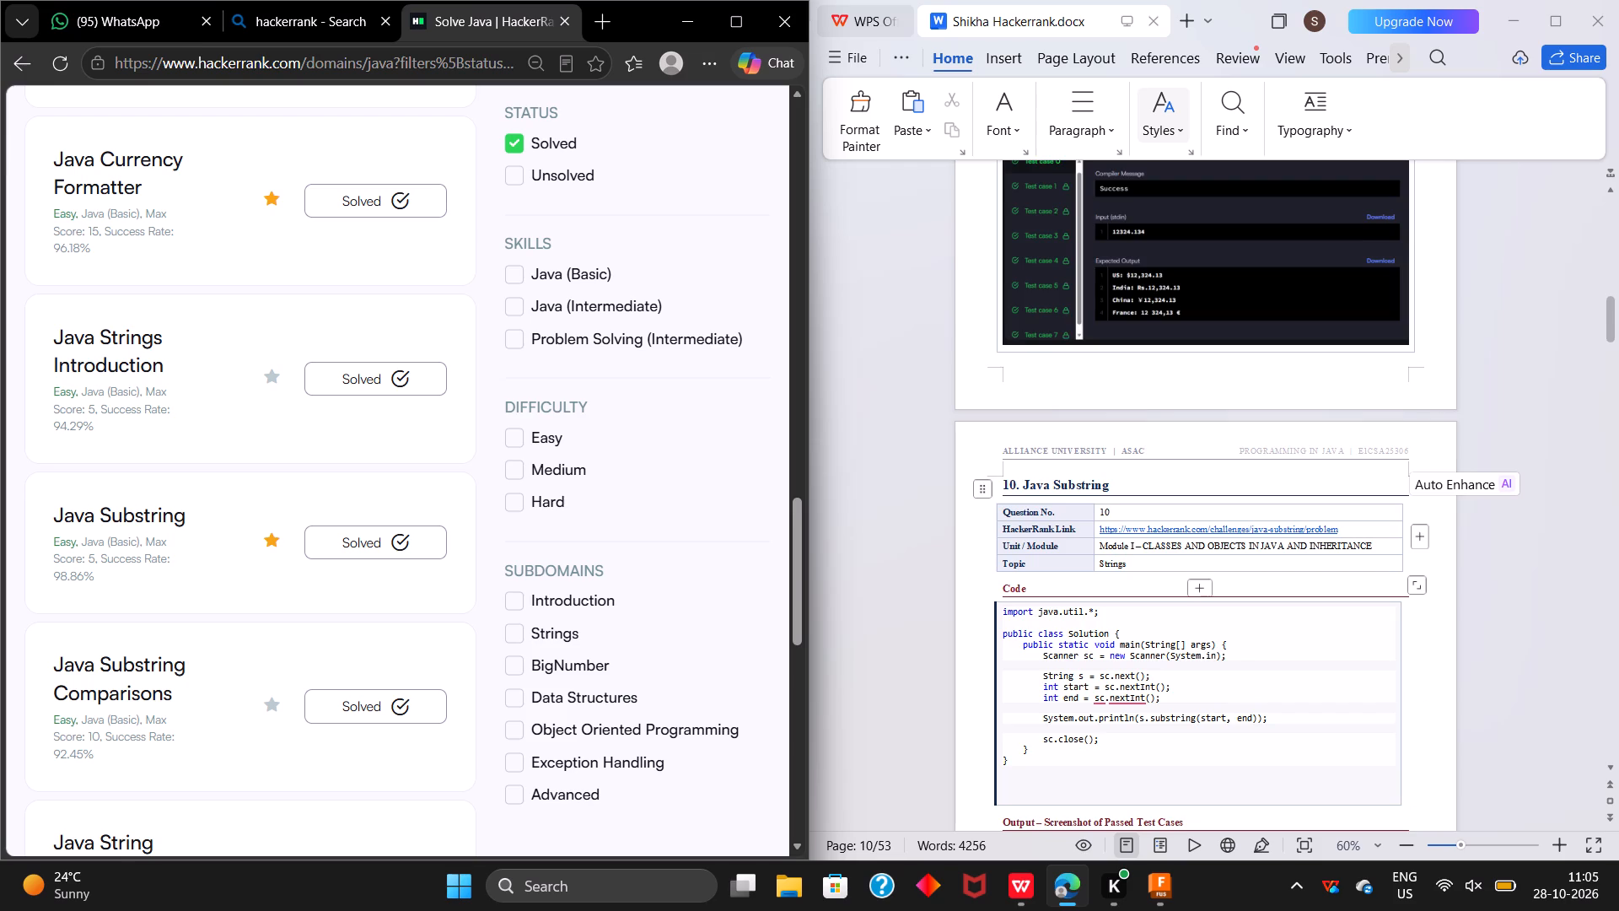
# Star the Java Substring Comparisons and Java String Reverse challenges, matching entries 11 and 12 of the document.
pyautogui.scroll(-9, 1057, 558)
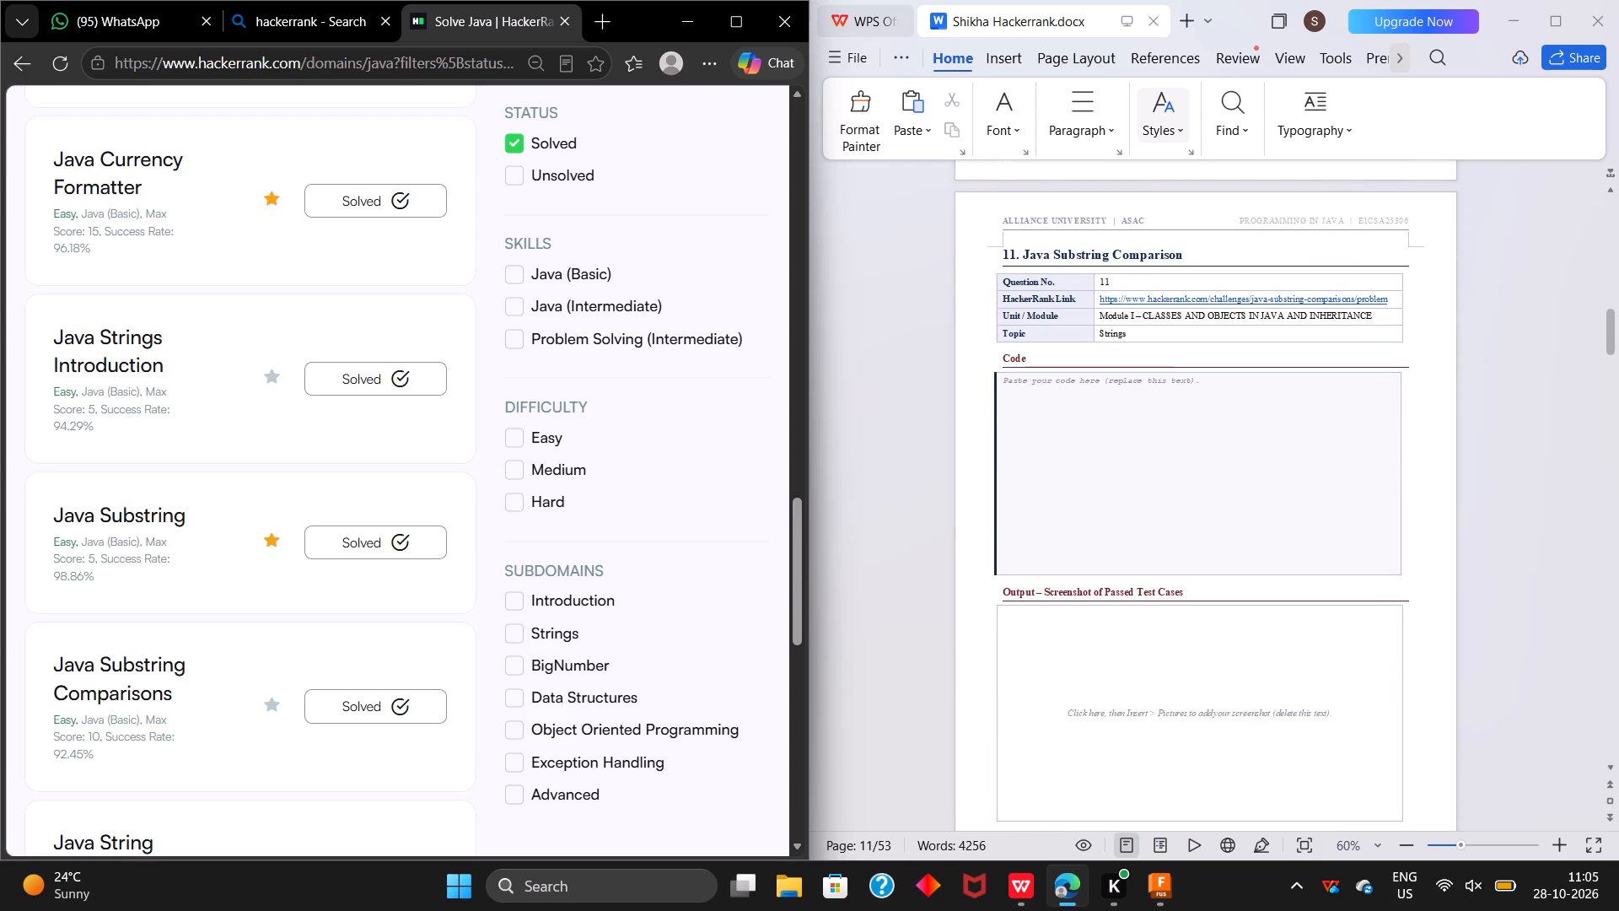
pyautogui.click(268, 702)
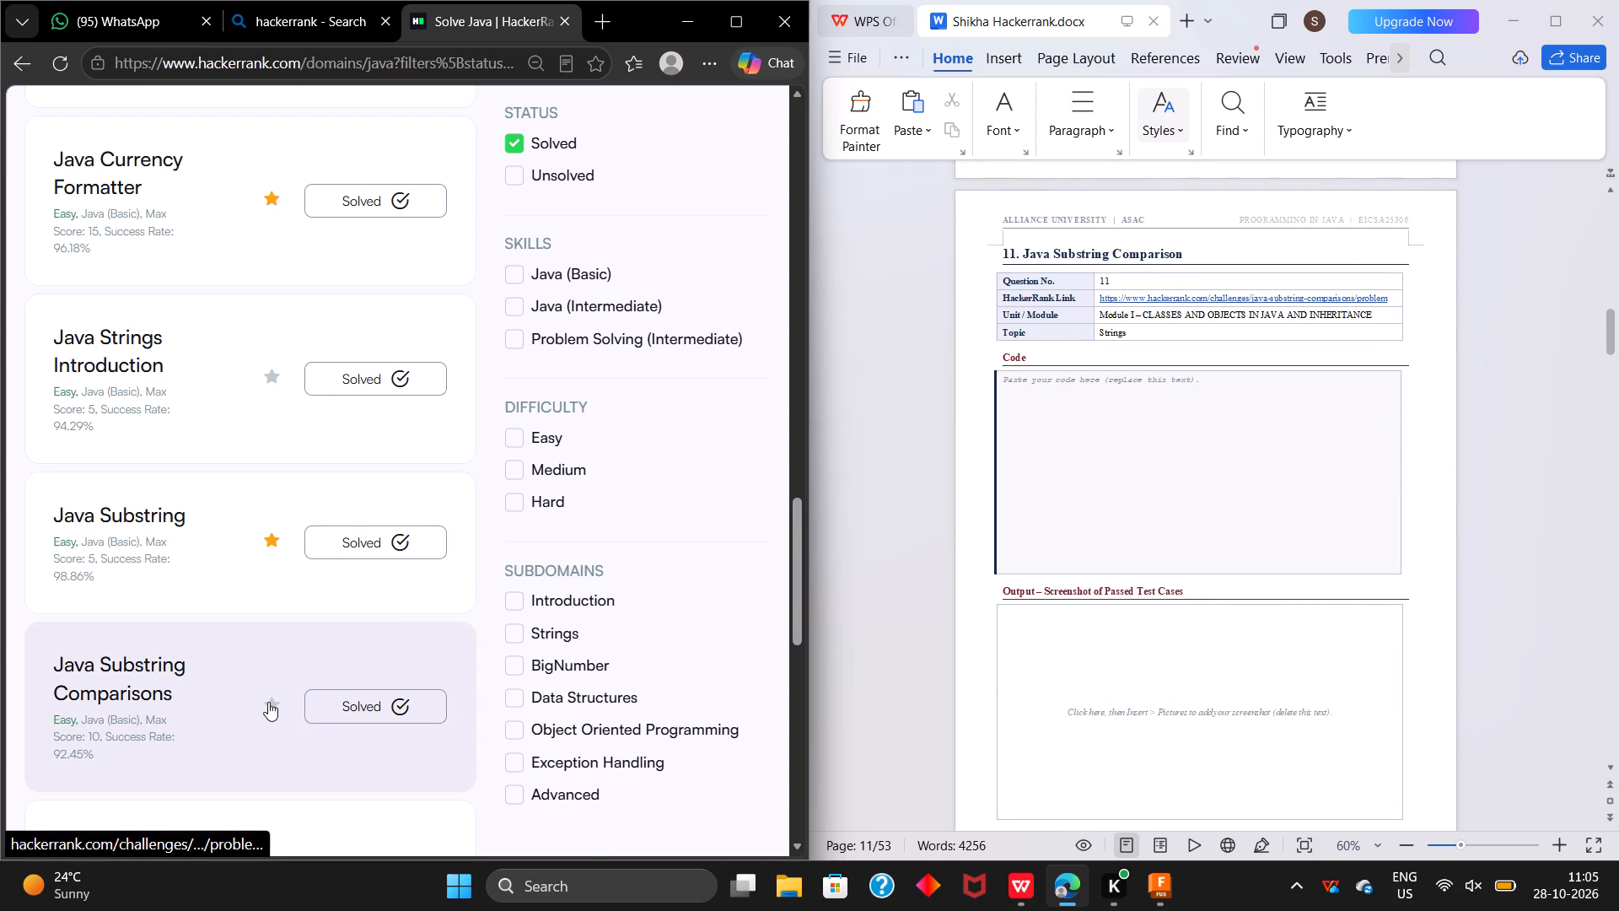
pyautogui.scroll(-7, 1121, 461)
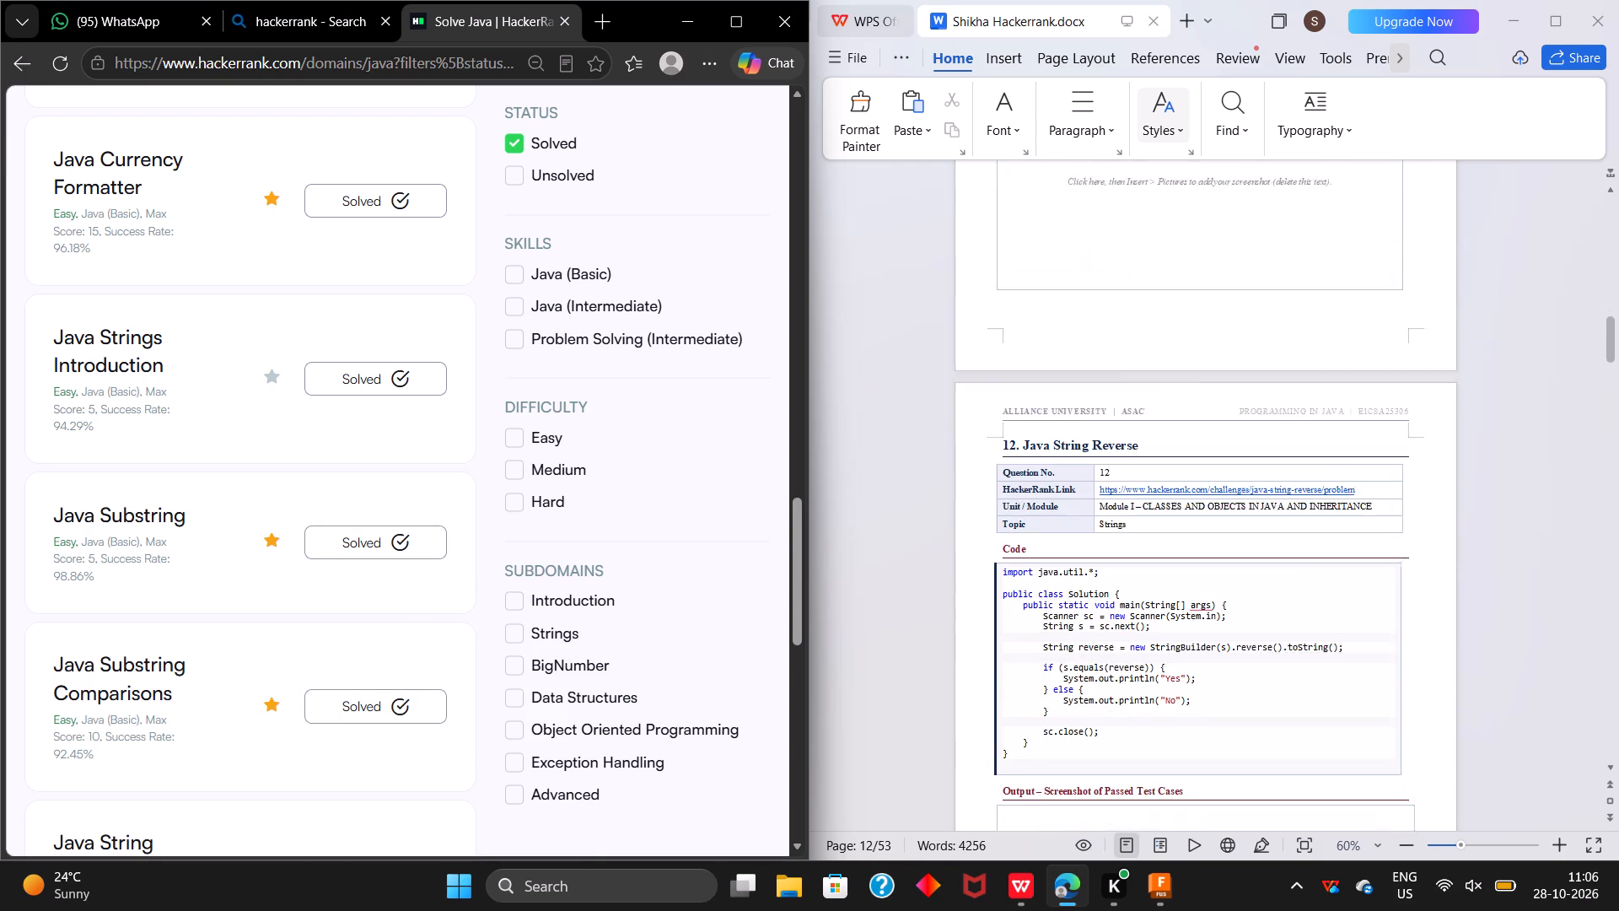
pyautogui.scroll(-3, 470, 561)
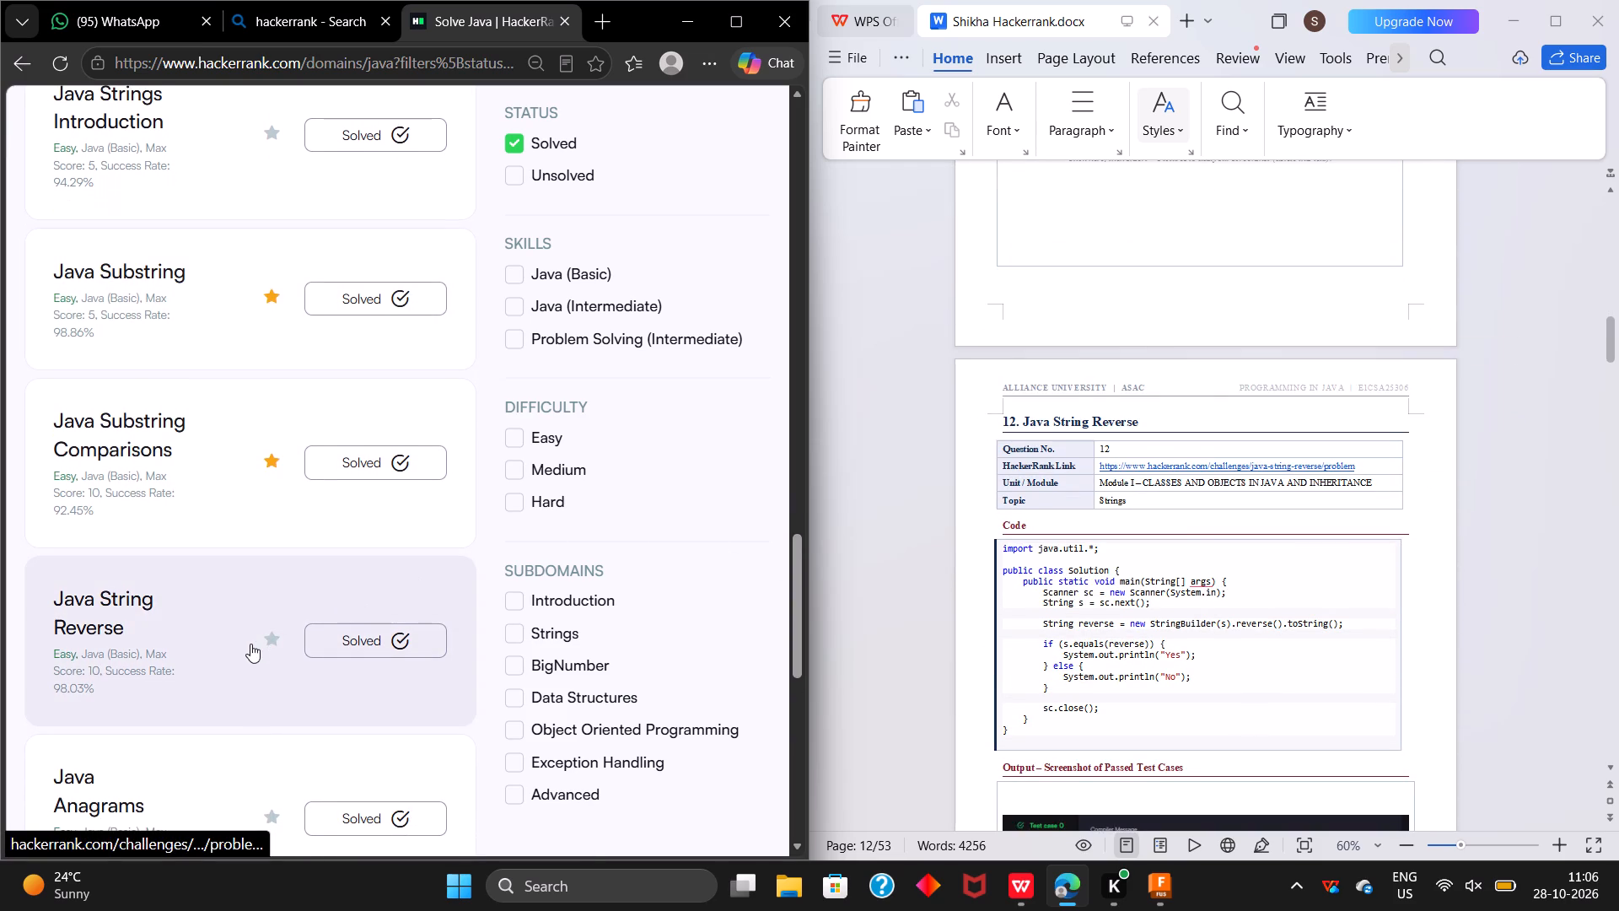
pyautogui.click(259, 639)
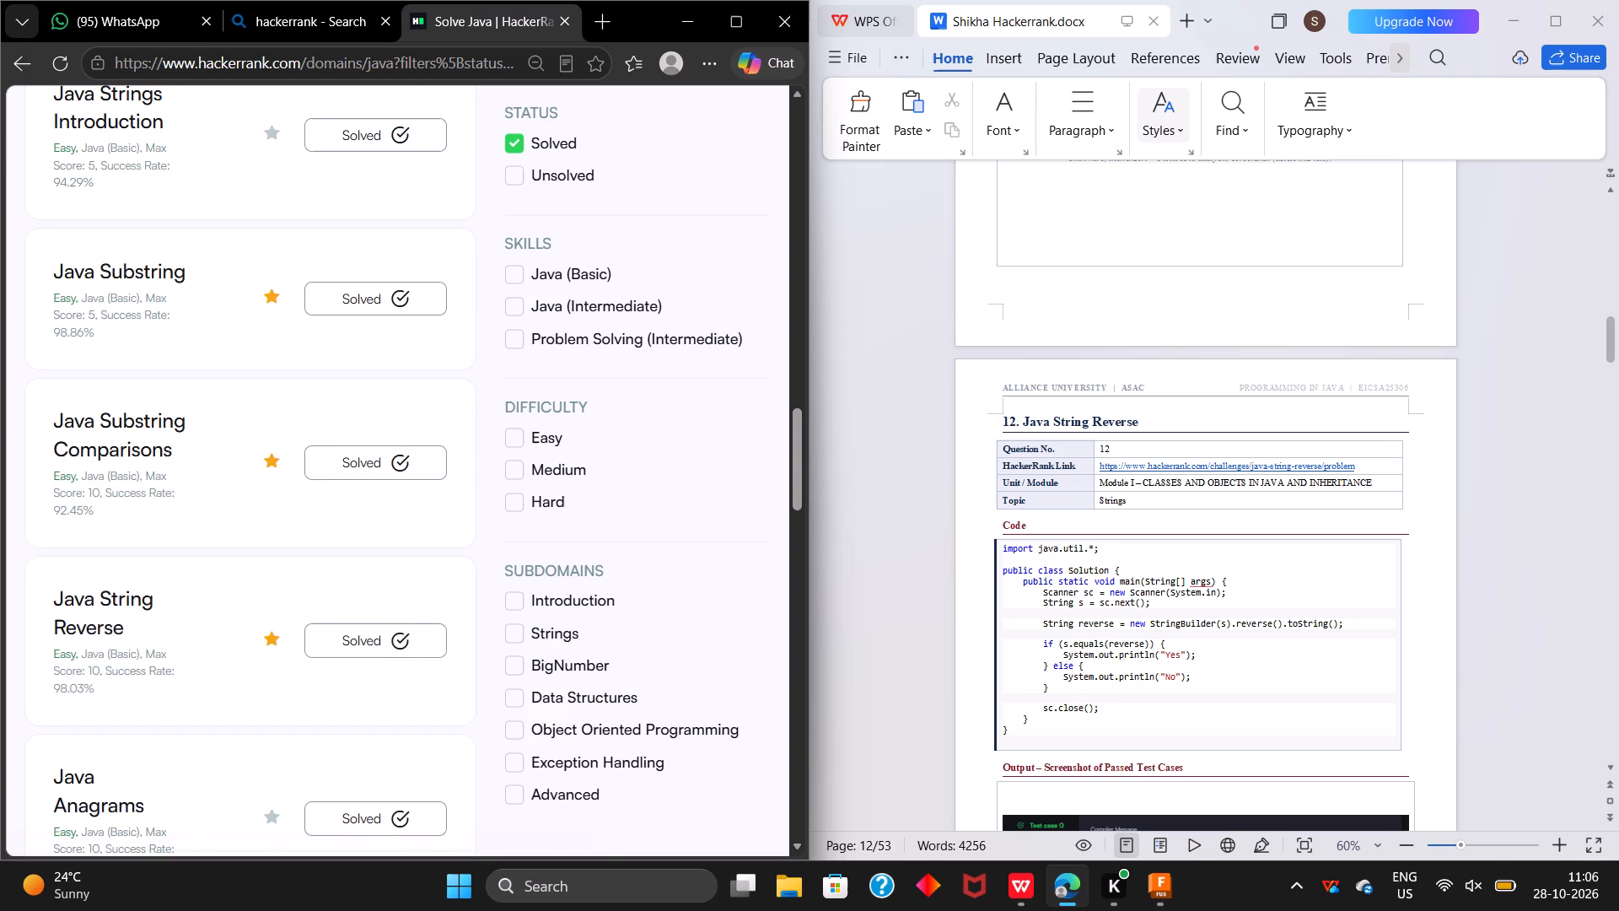
# Star the Java Anagrams and Java String Tokens challenges, matching entries 13 and 14 of the document.
pyautogui.scroll(-3, 1355, 328)
pyautogui.scroll(-2, 1181, 539)
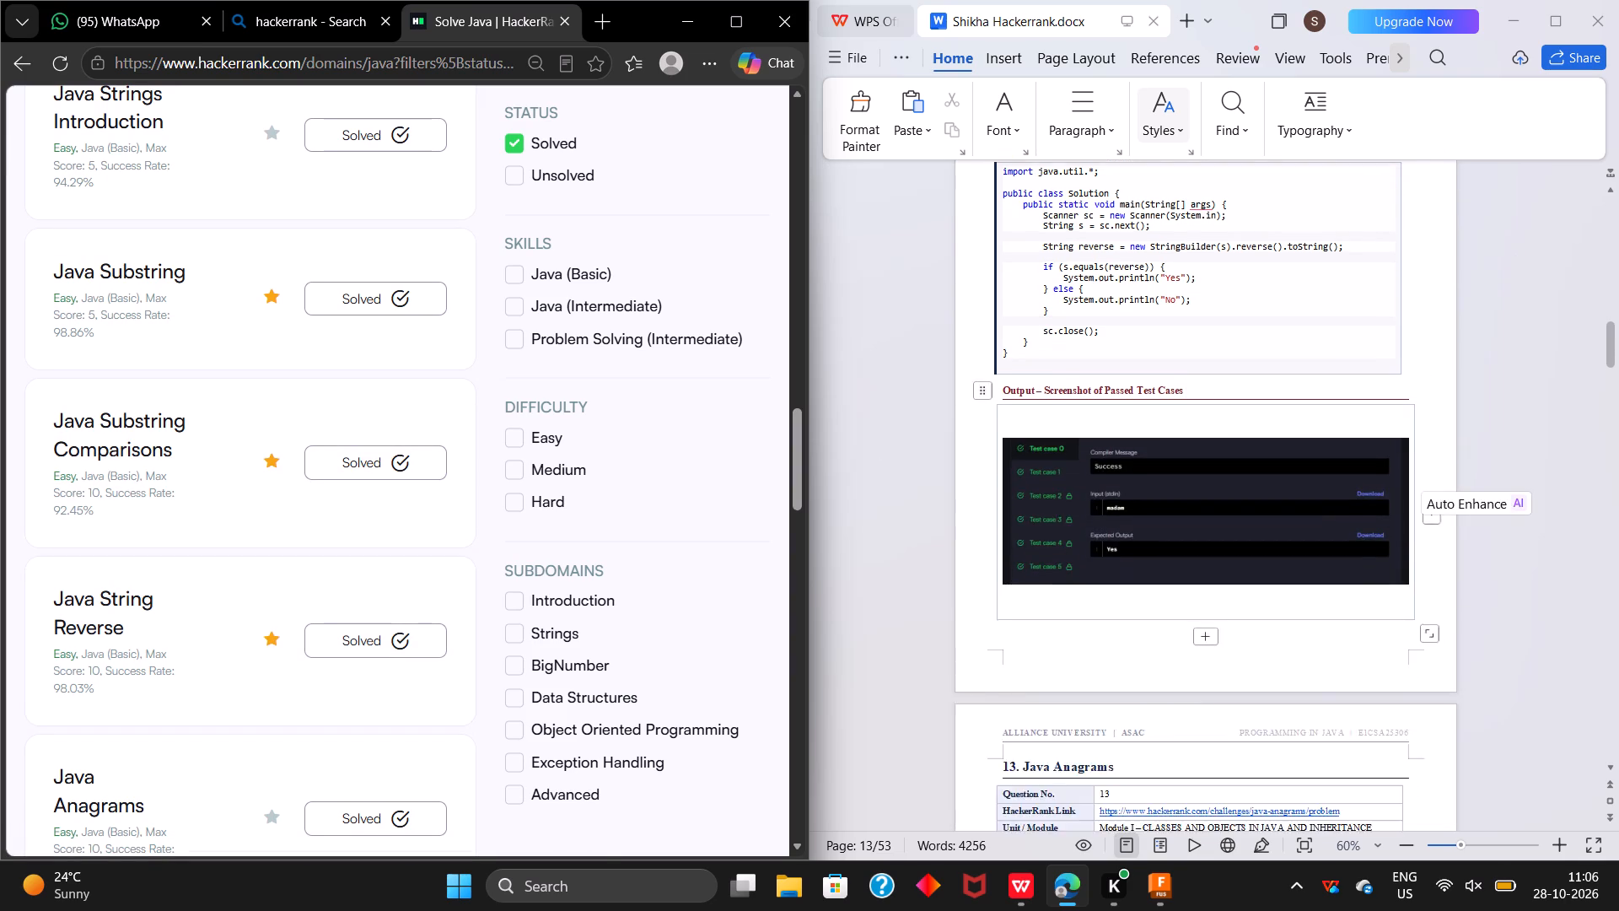
pyautogui.scroll(-6, 1181, 539)
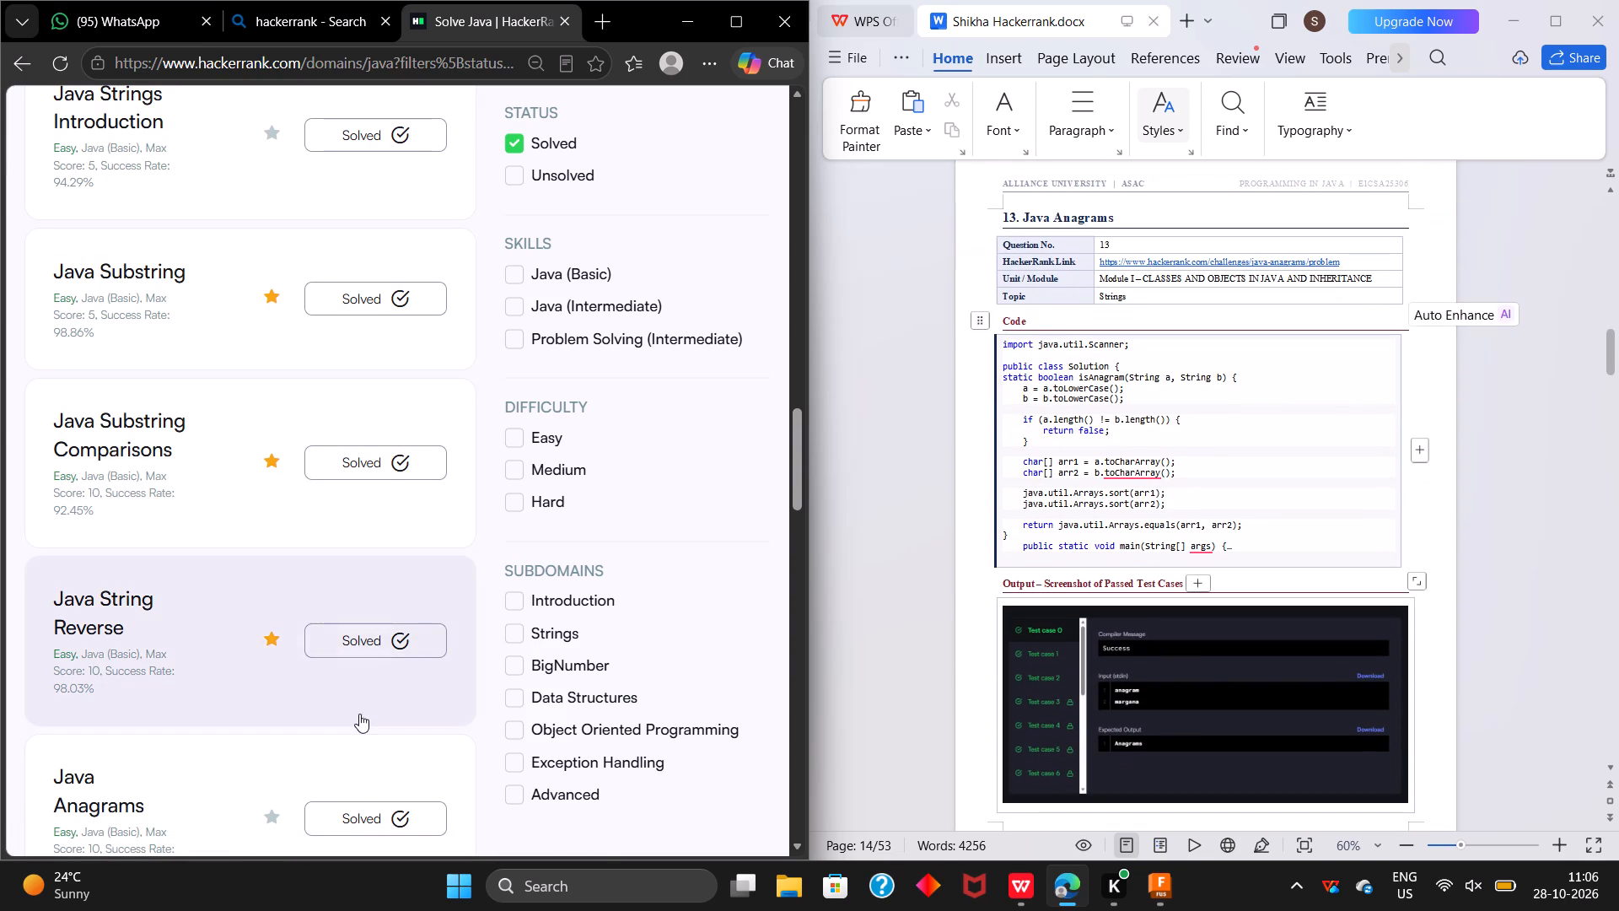
pyautogui.scroll(-3, 359, 714)
pyautogui.click(266, 472)
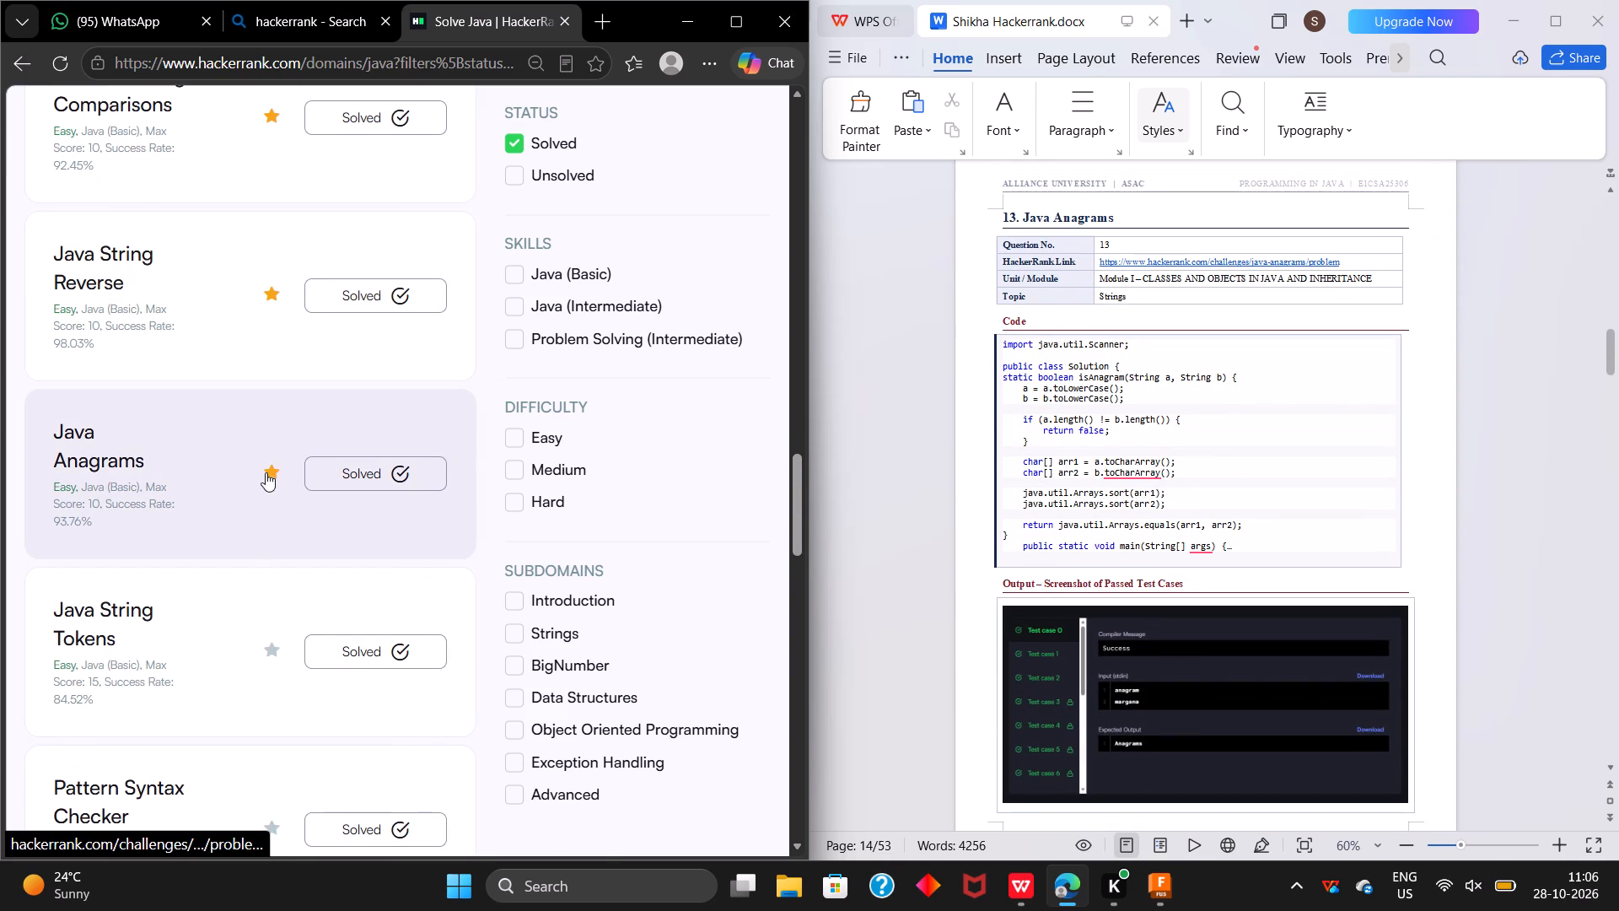
pyautogui.scroll(-6, 1169, 676)
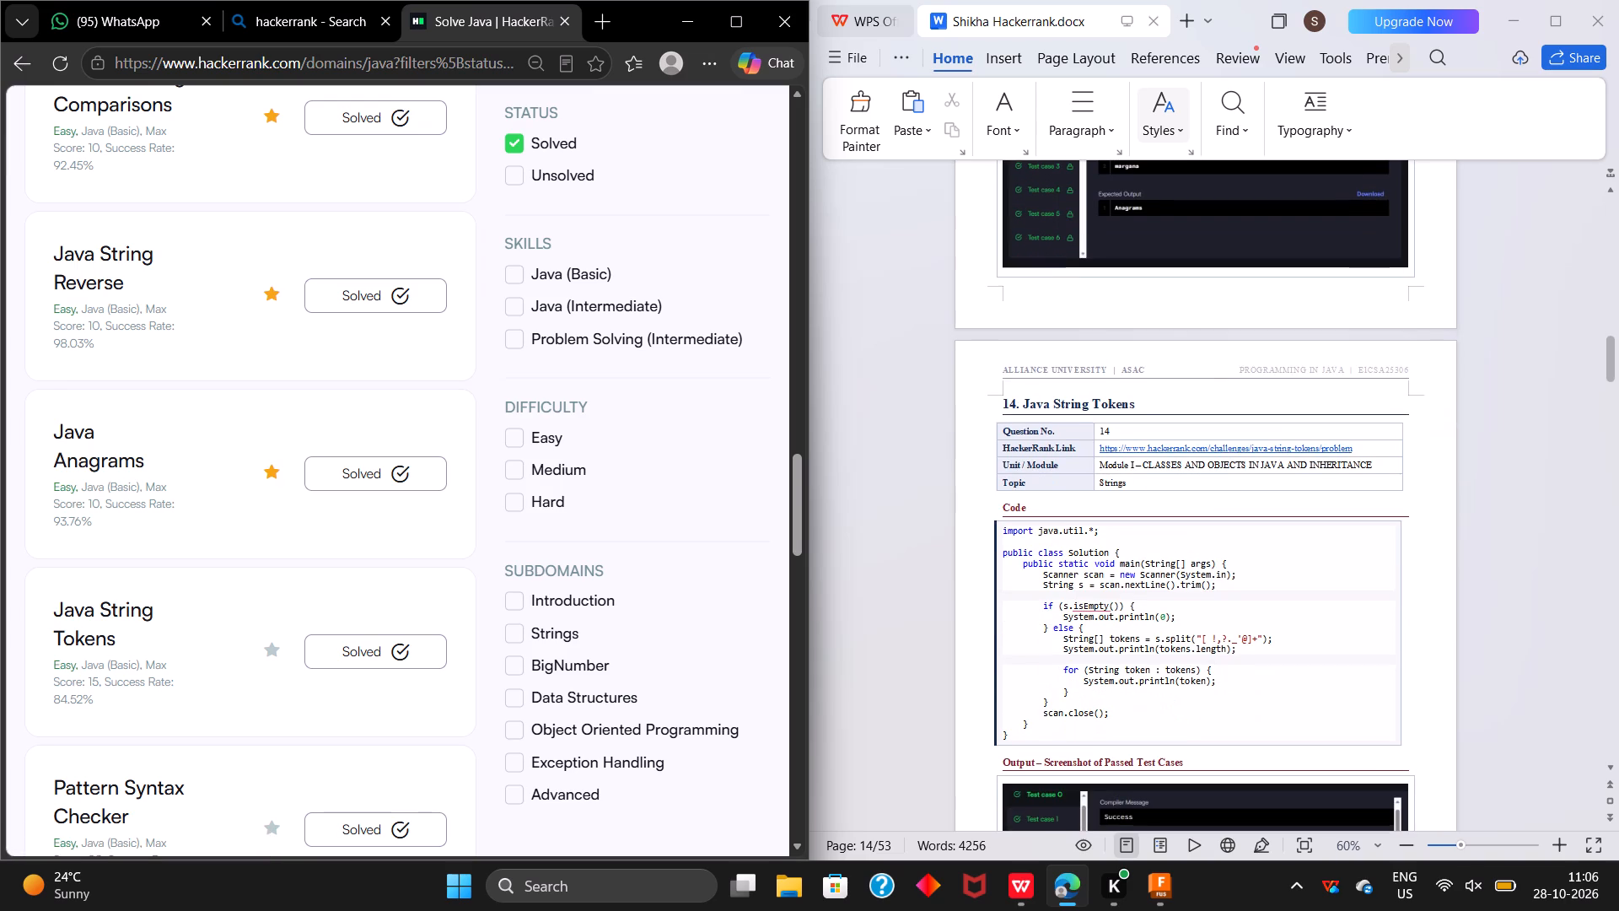
pyautogui.click(266, 646)
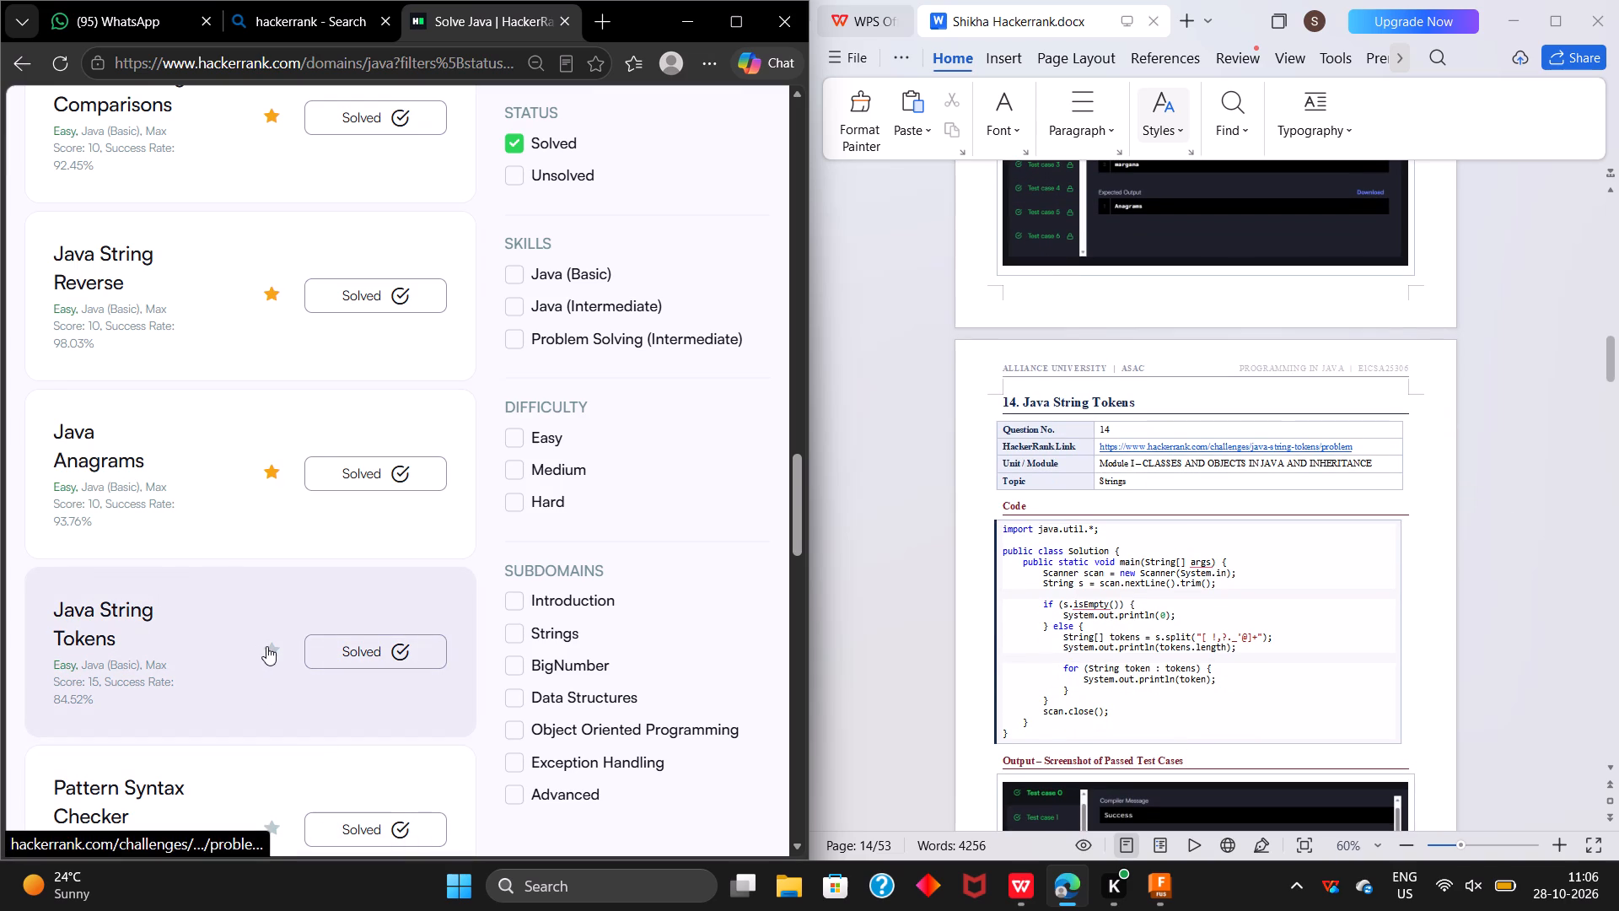
# Star the Java BigInteger challenge, matching entry 15 of the document.
pyautogui.scroll(-9, 1143, 653)
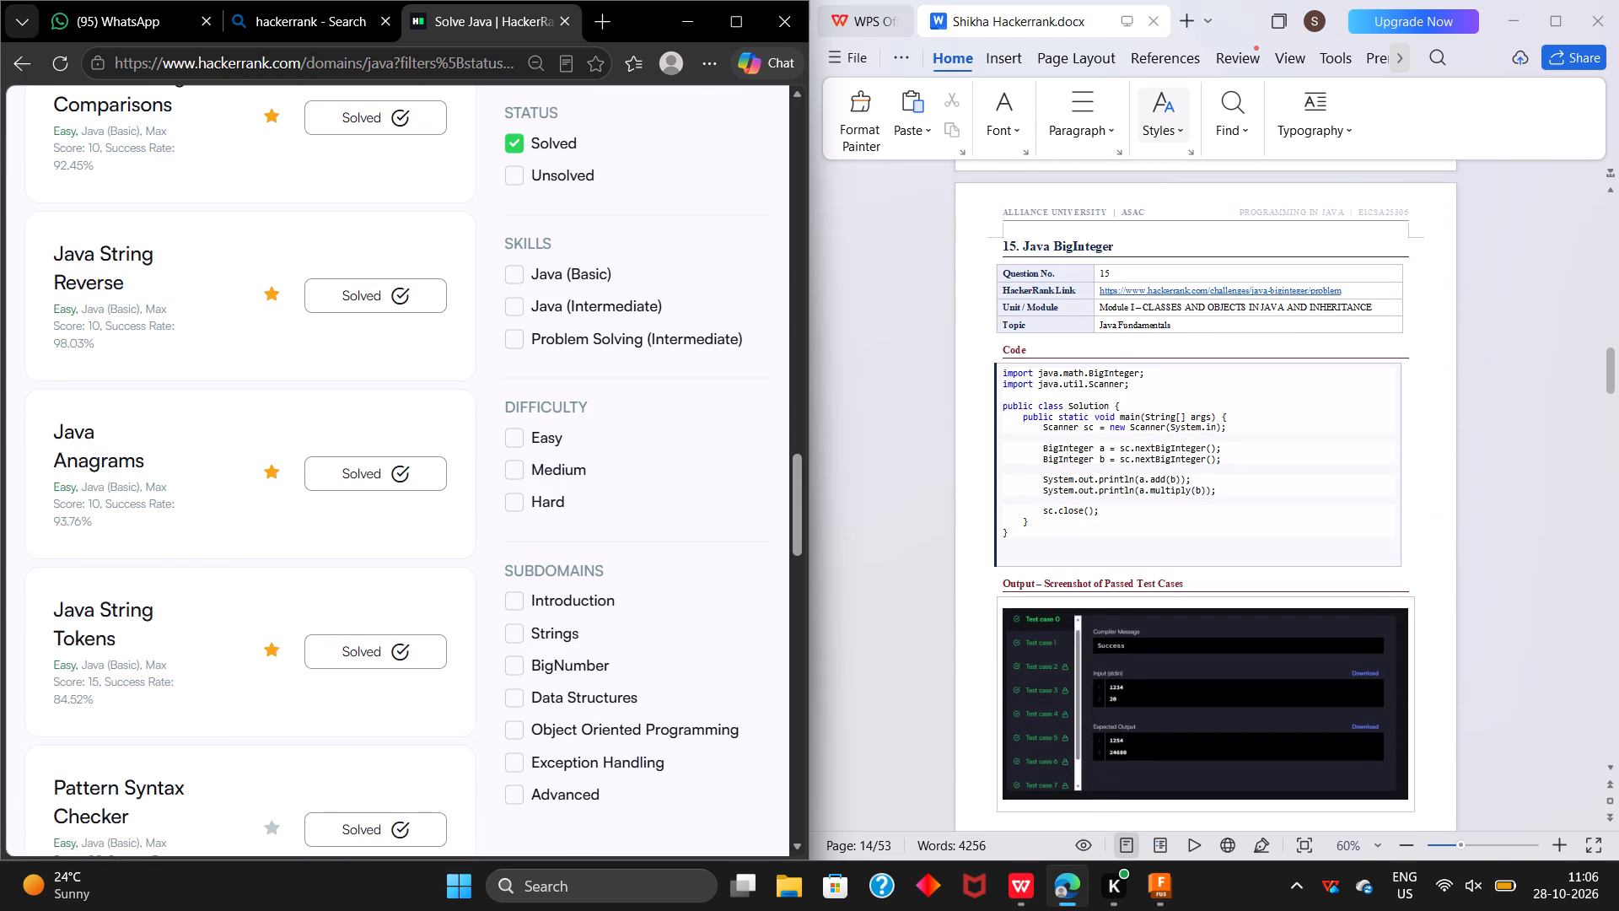
pyautogui.scroll(-5, 191, 658)
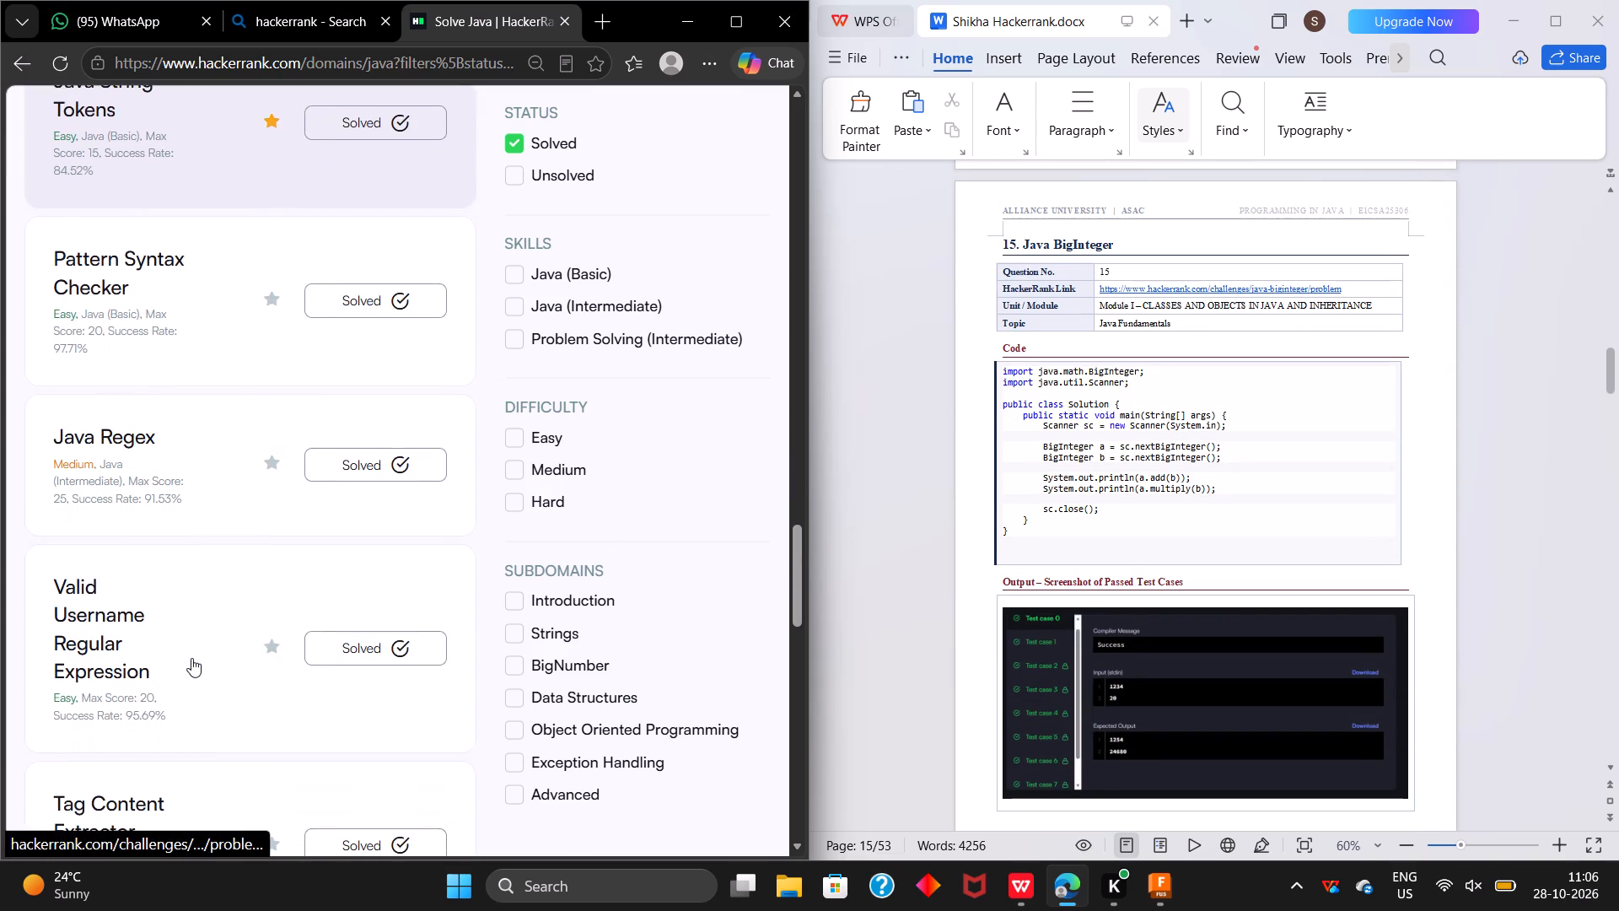
pyautogui.scroll(-5, 191, 658)
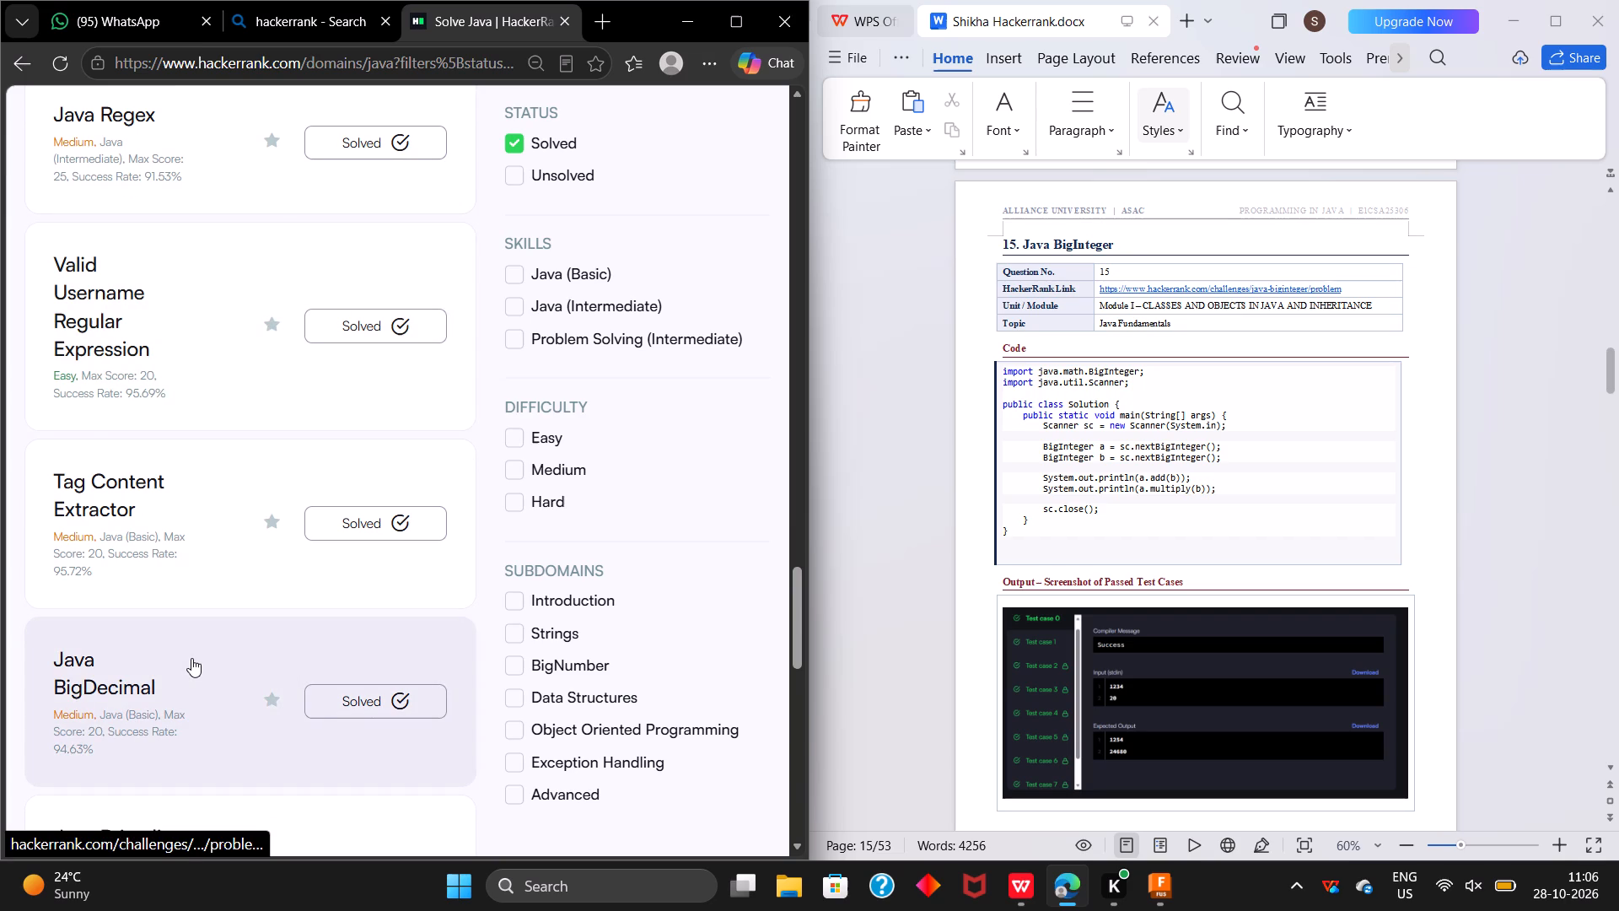
pyautogui.scroll(-4, 261, 672)
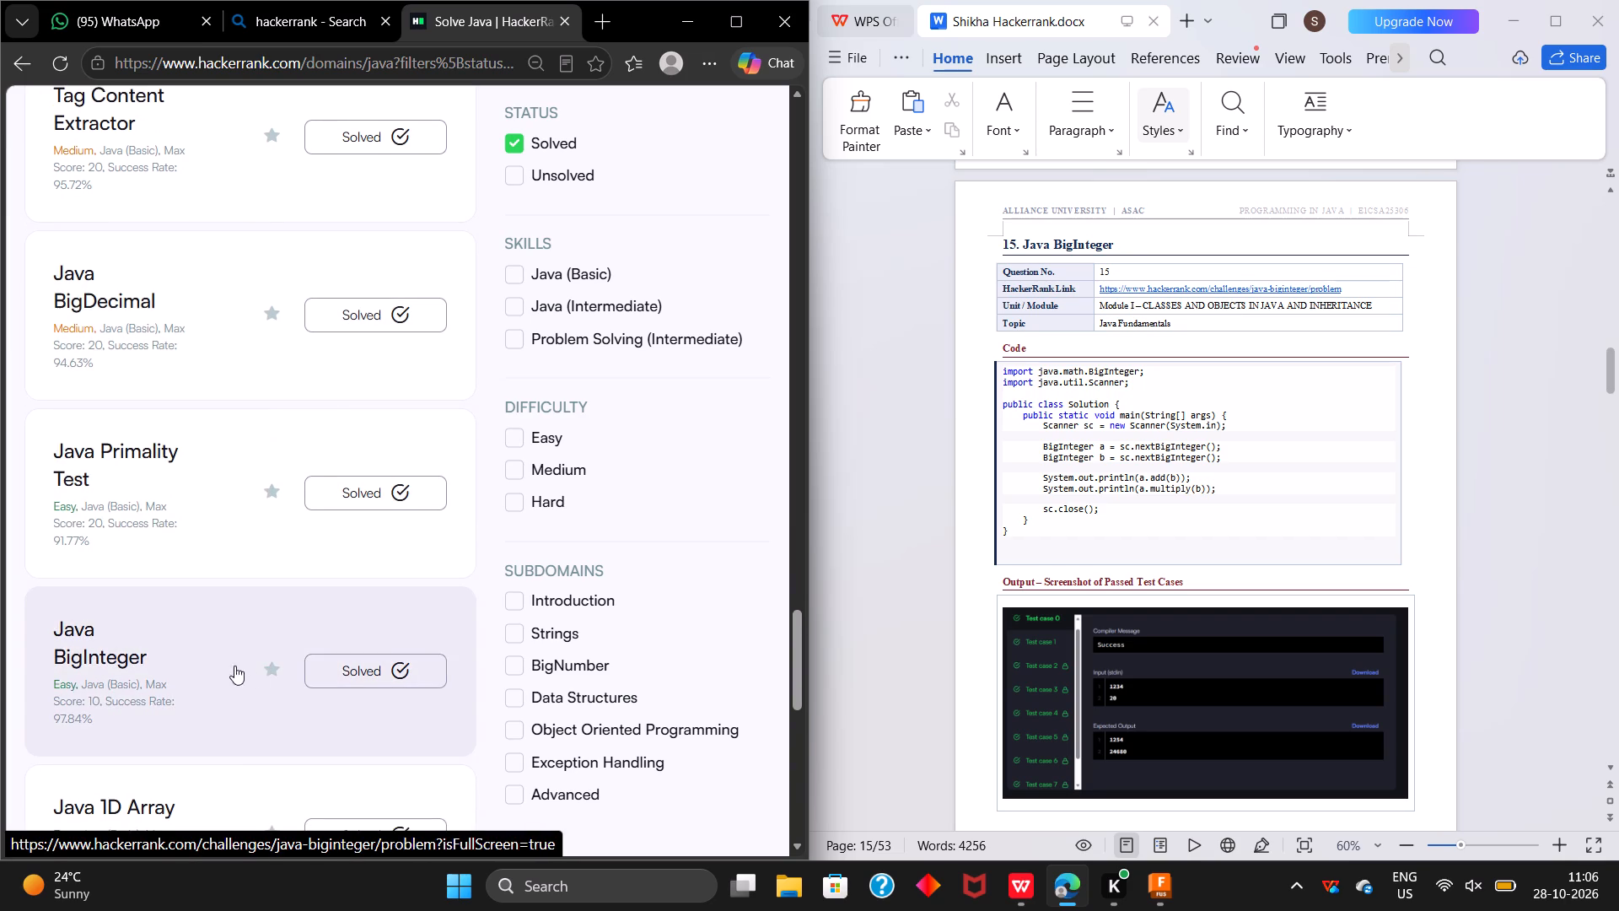
pyautogui.click(269, 664)
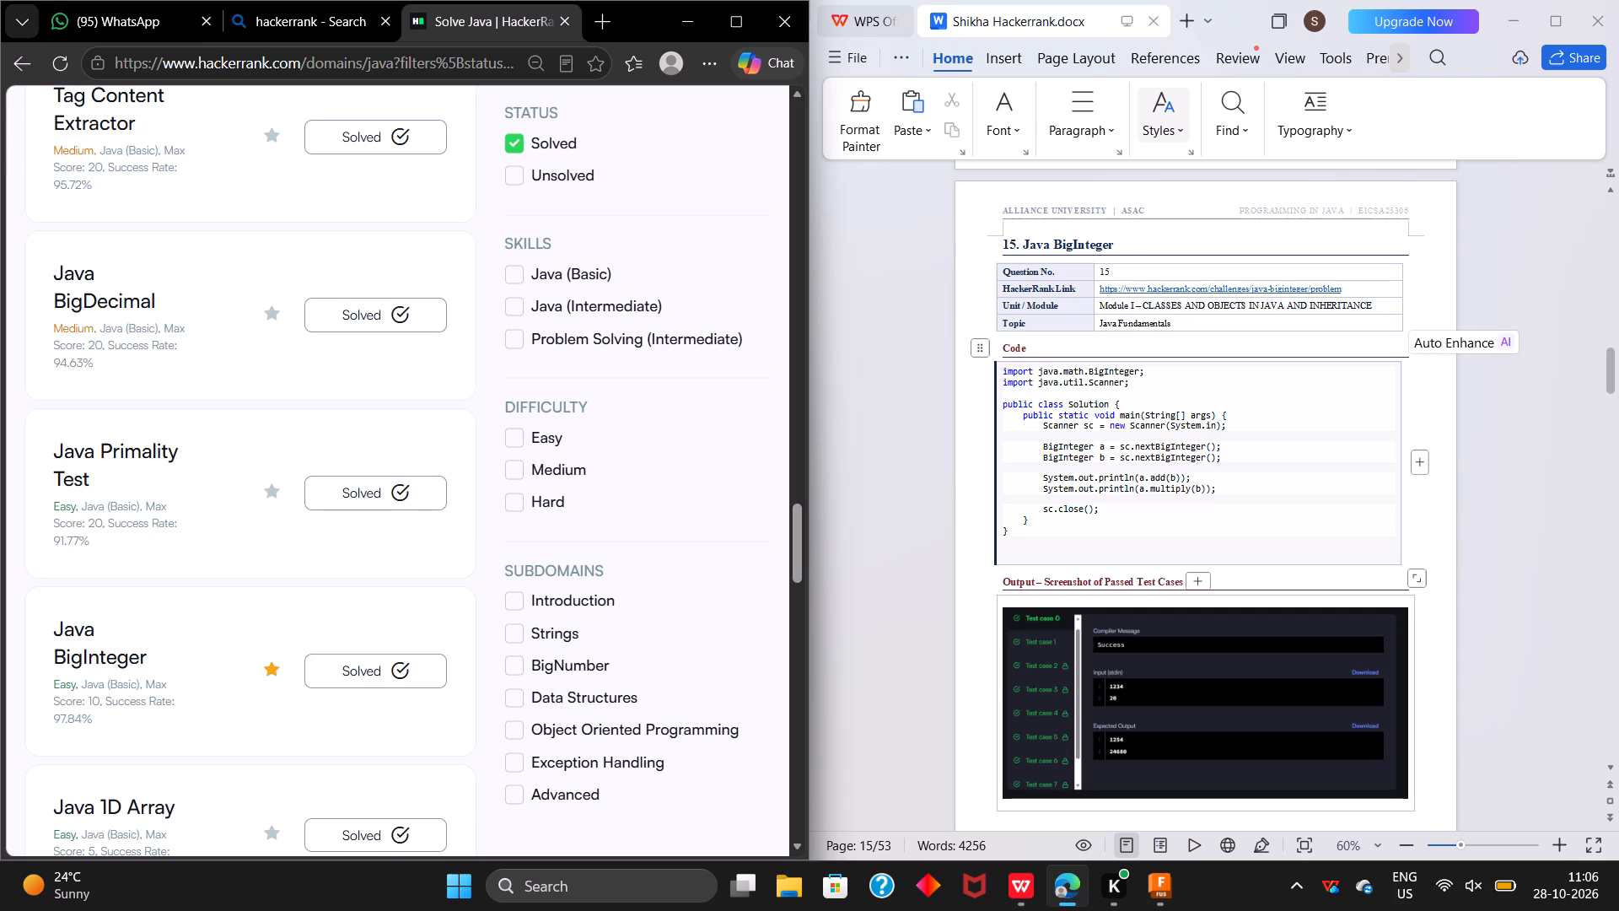
# Star the Java BigDecimal challenge, matching entry 16 of the document.
pyautogui.scroll(-2, 1466, 348)
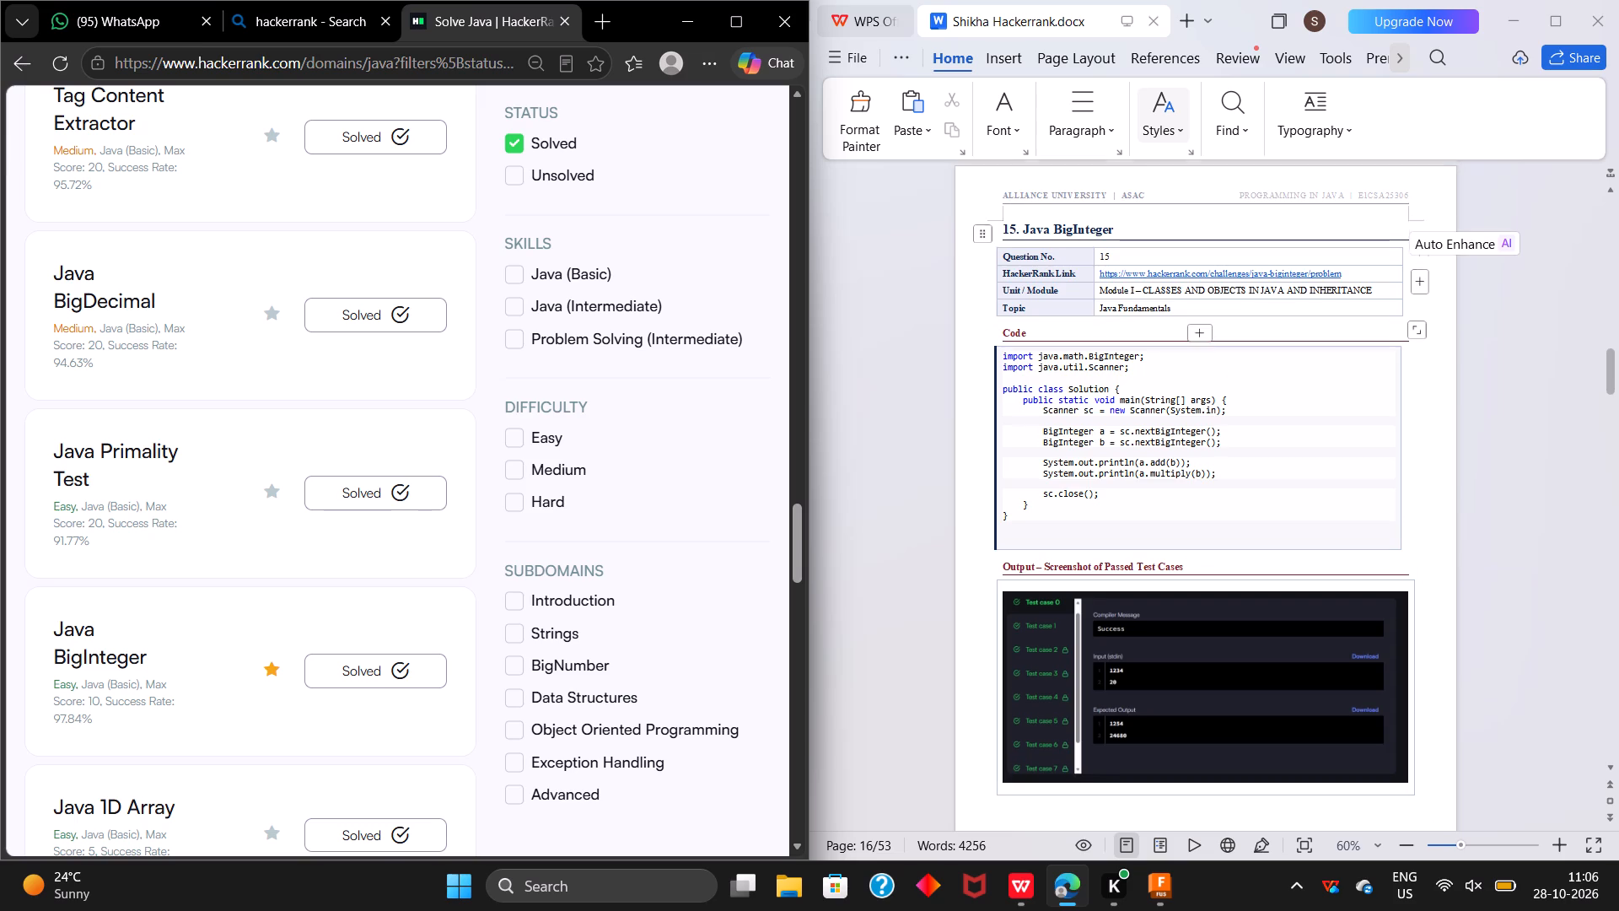
pyautogui.scroll(-5, 1466, 348)
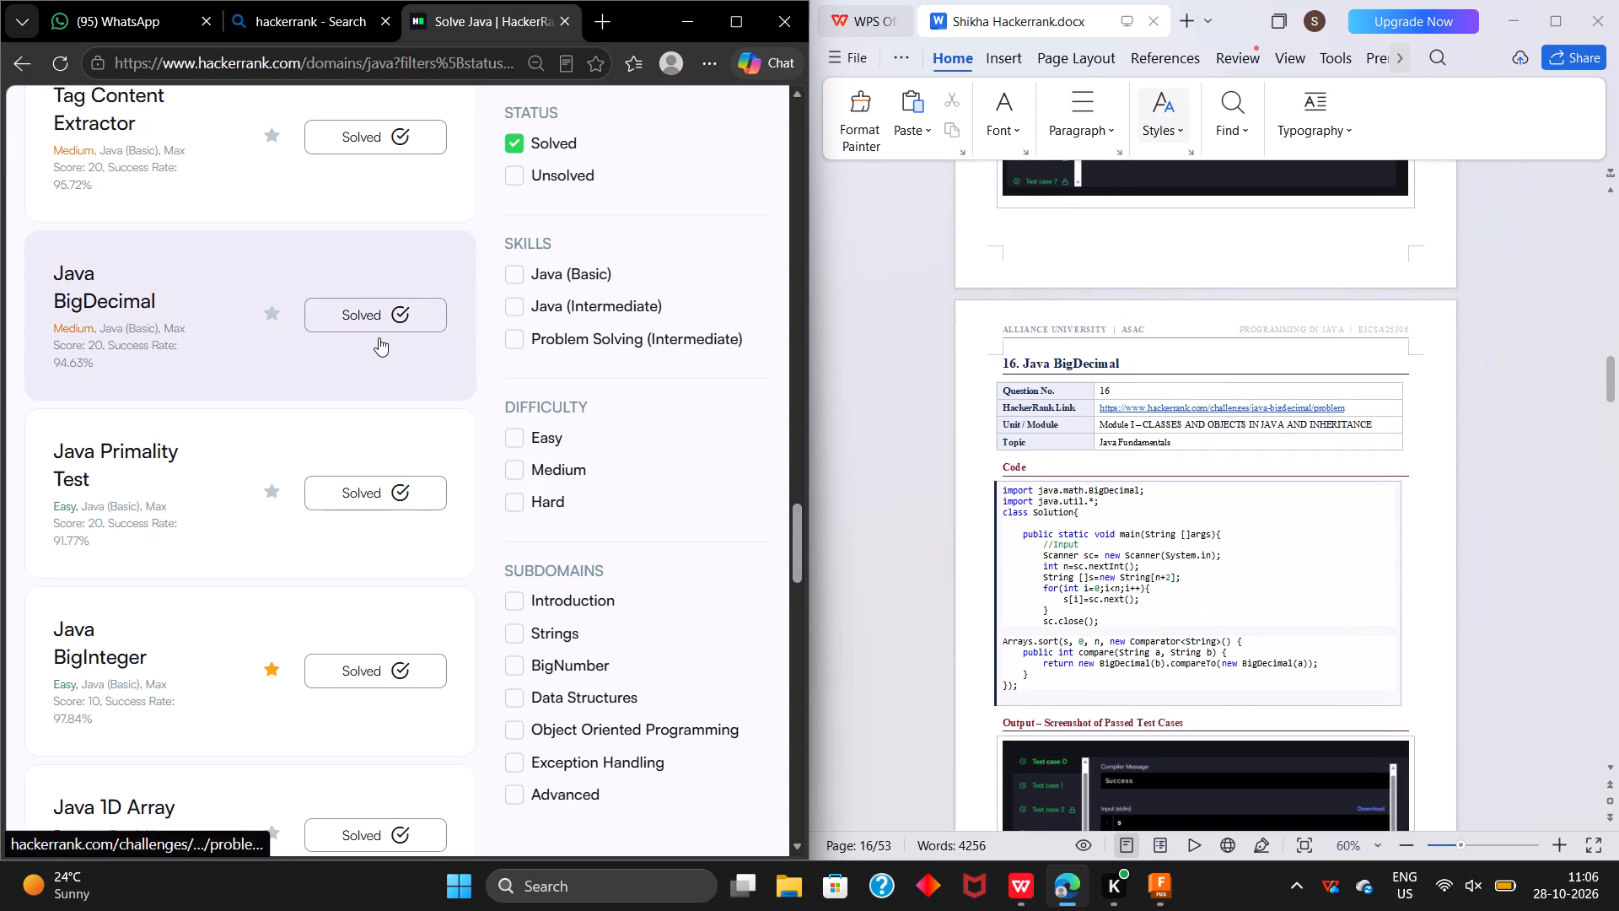
pyautogui.scroll(1, 379, 337)
pyautogui.click(266, 448)
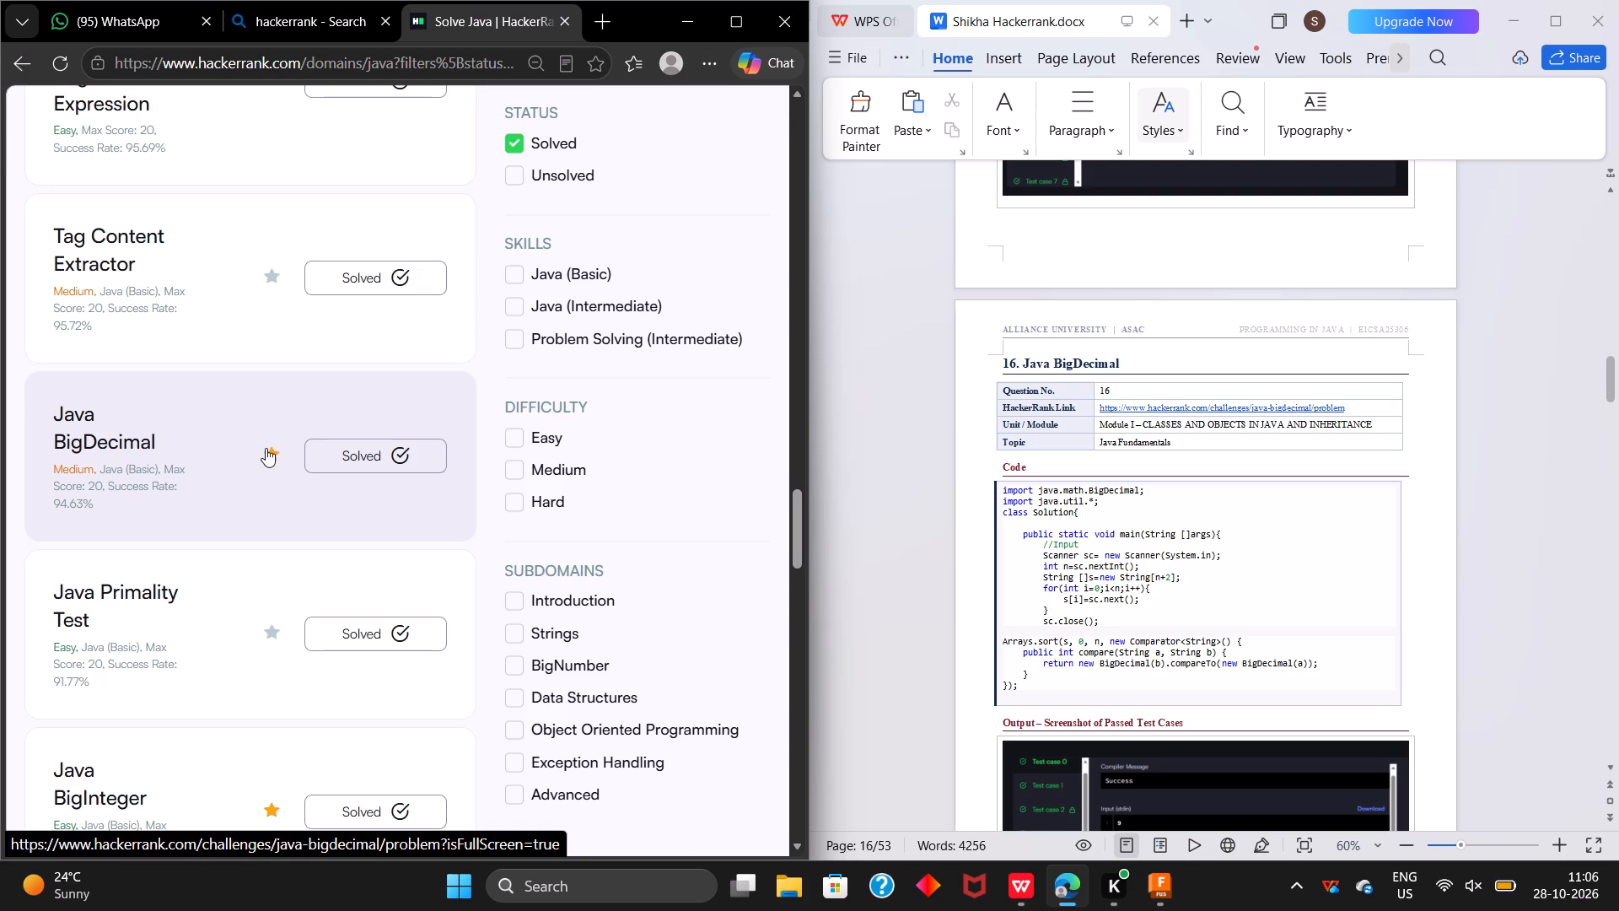
# Star the Java Primality Test and Java 2D Array challenges, matching entries 17 and 18 of the document.
pyautogui.scroll(-2, 1131, 522)
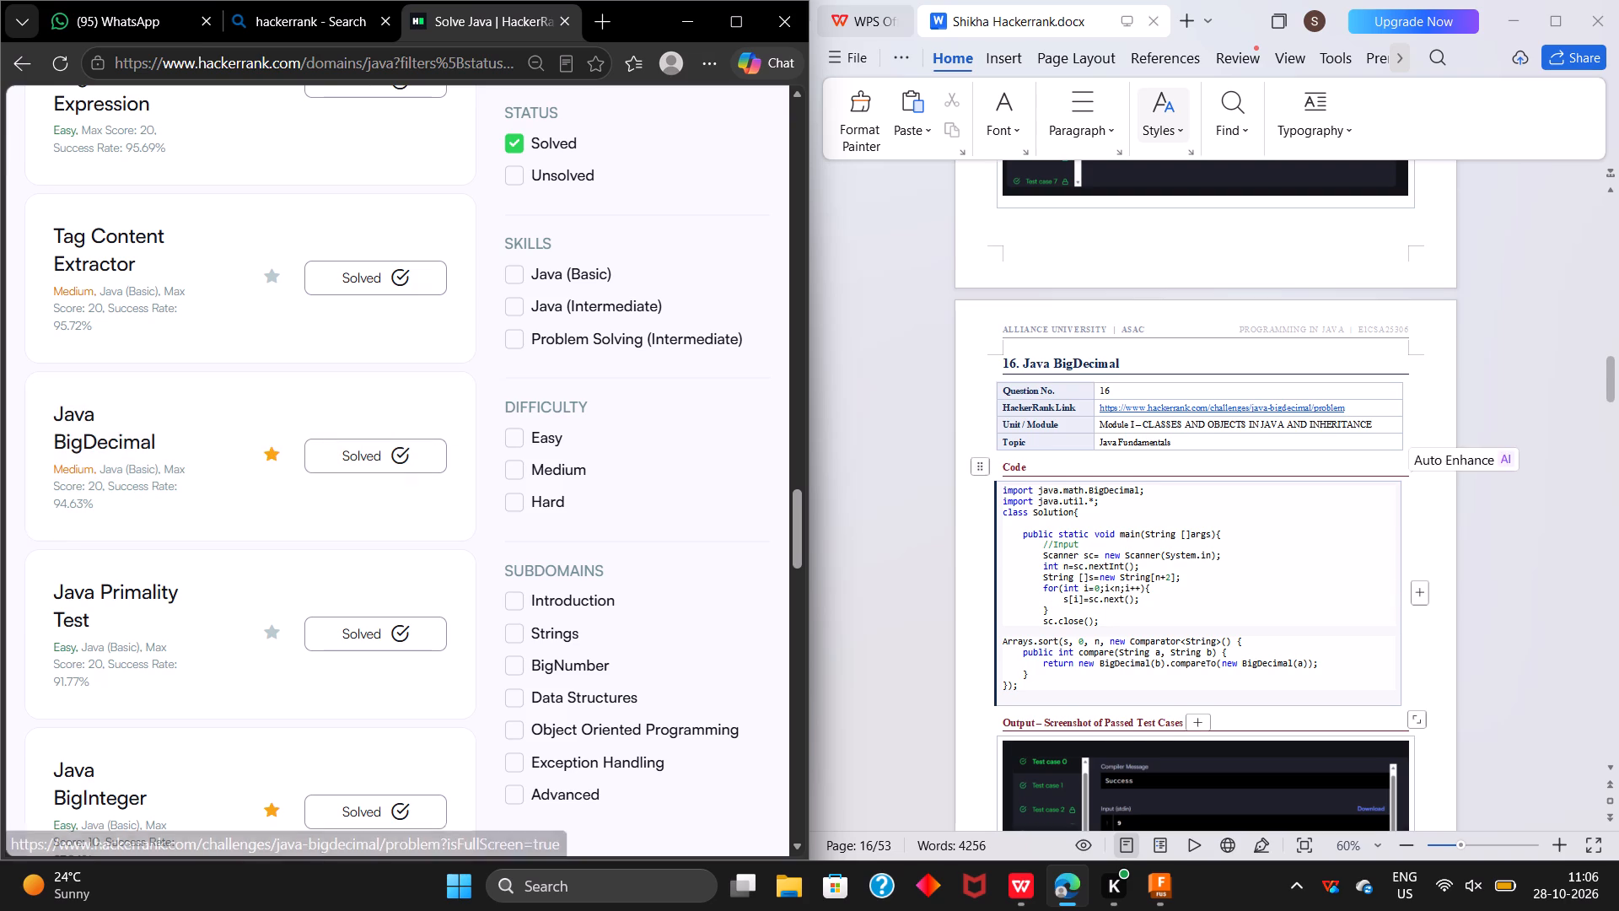
pyautogui.scroll(-6, 1131, 522)
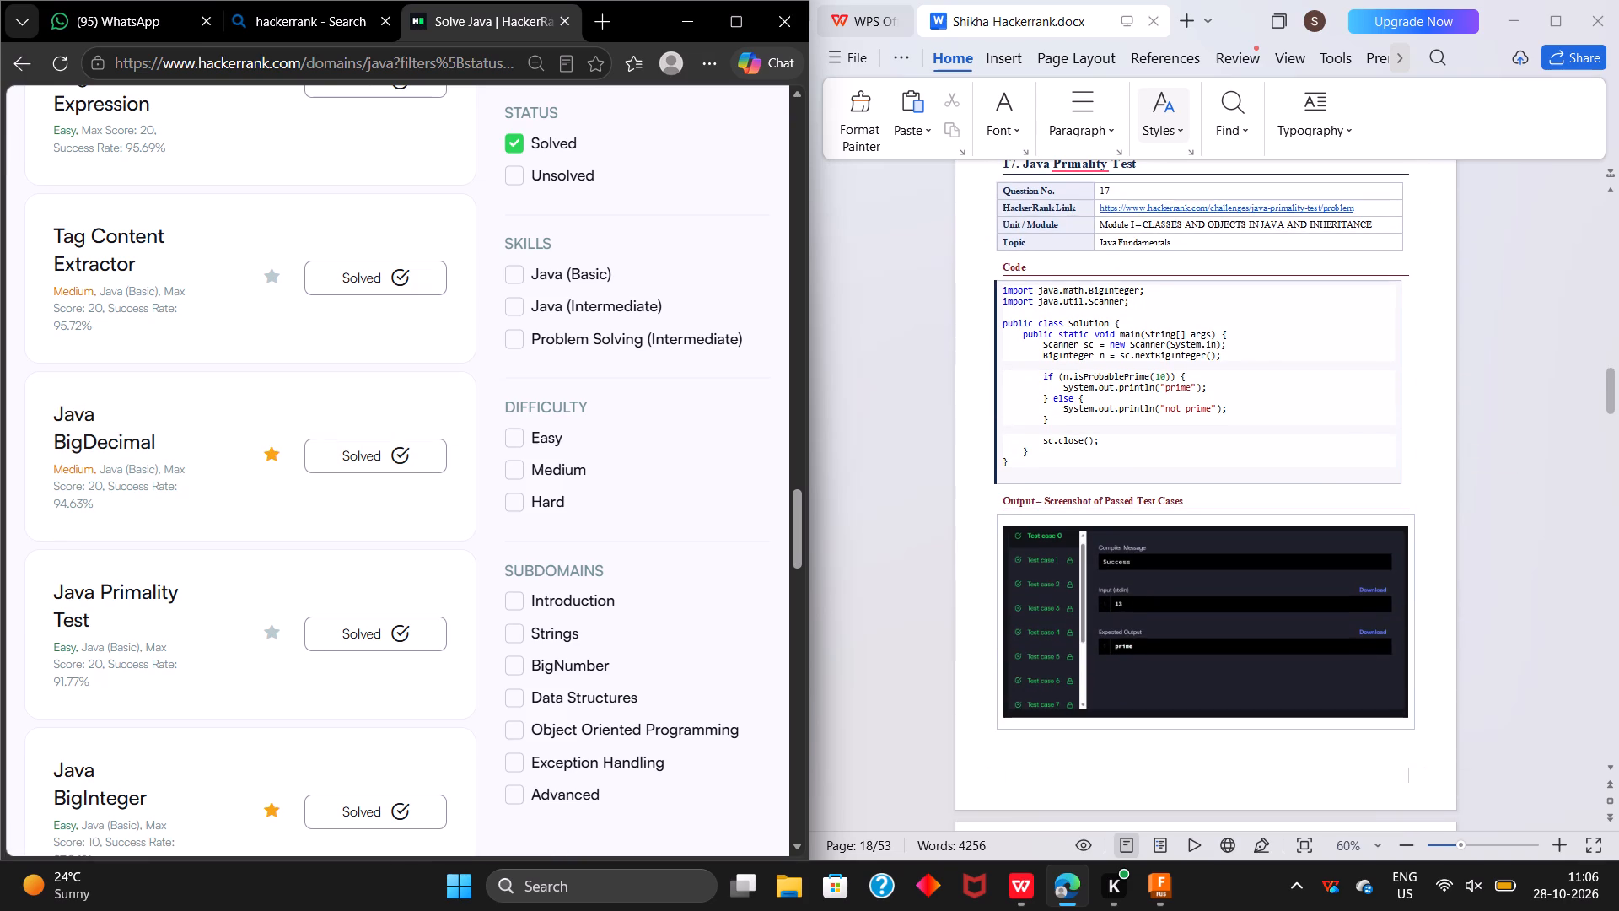
pyautogui.scroll(1, 1131, 522)
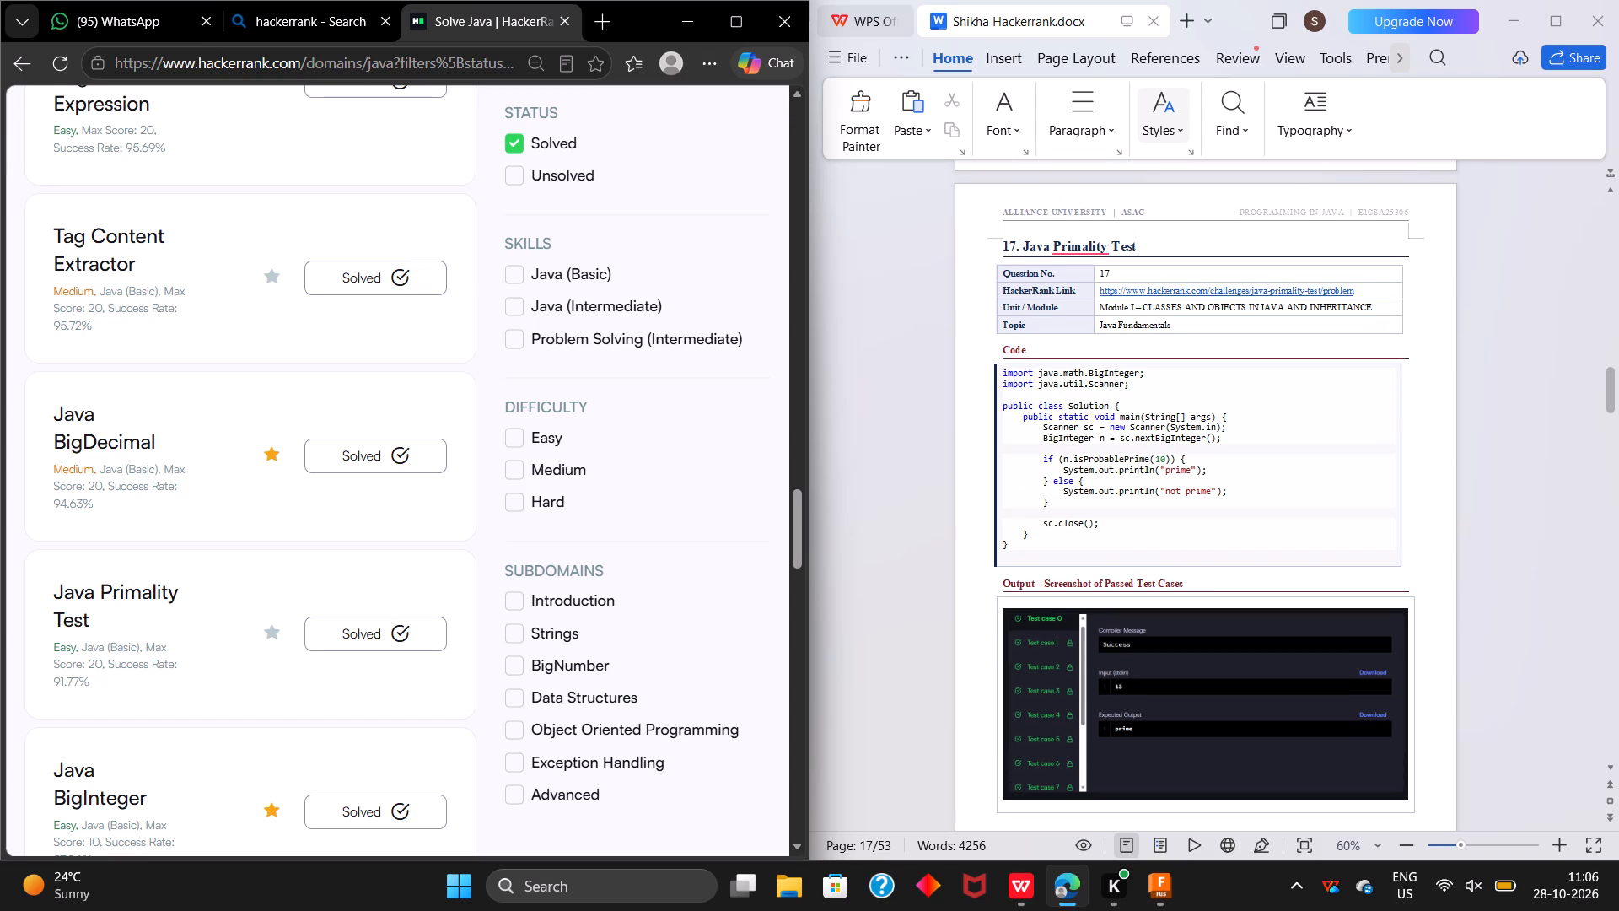
pyautogui.click(266, 631)
pyautogui.scroll(-5, 1040, 546)
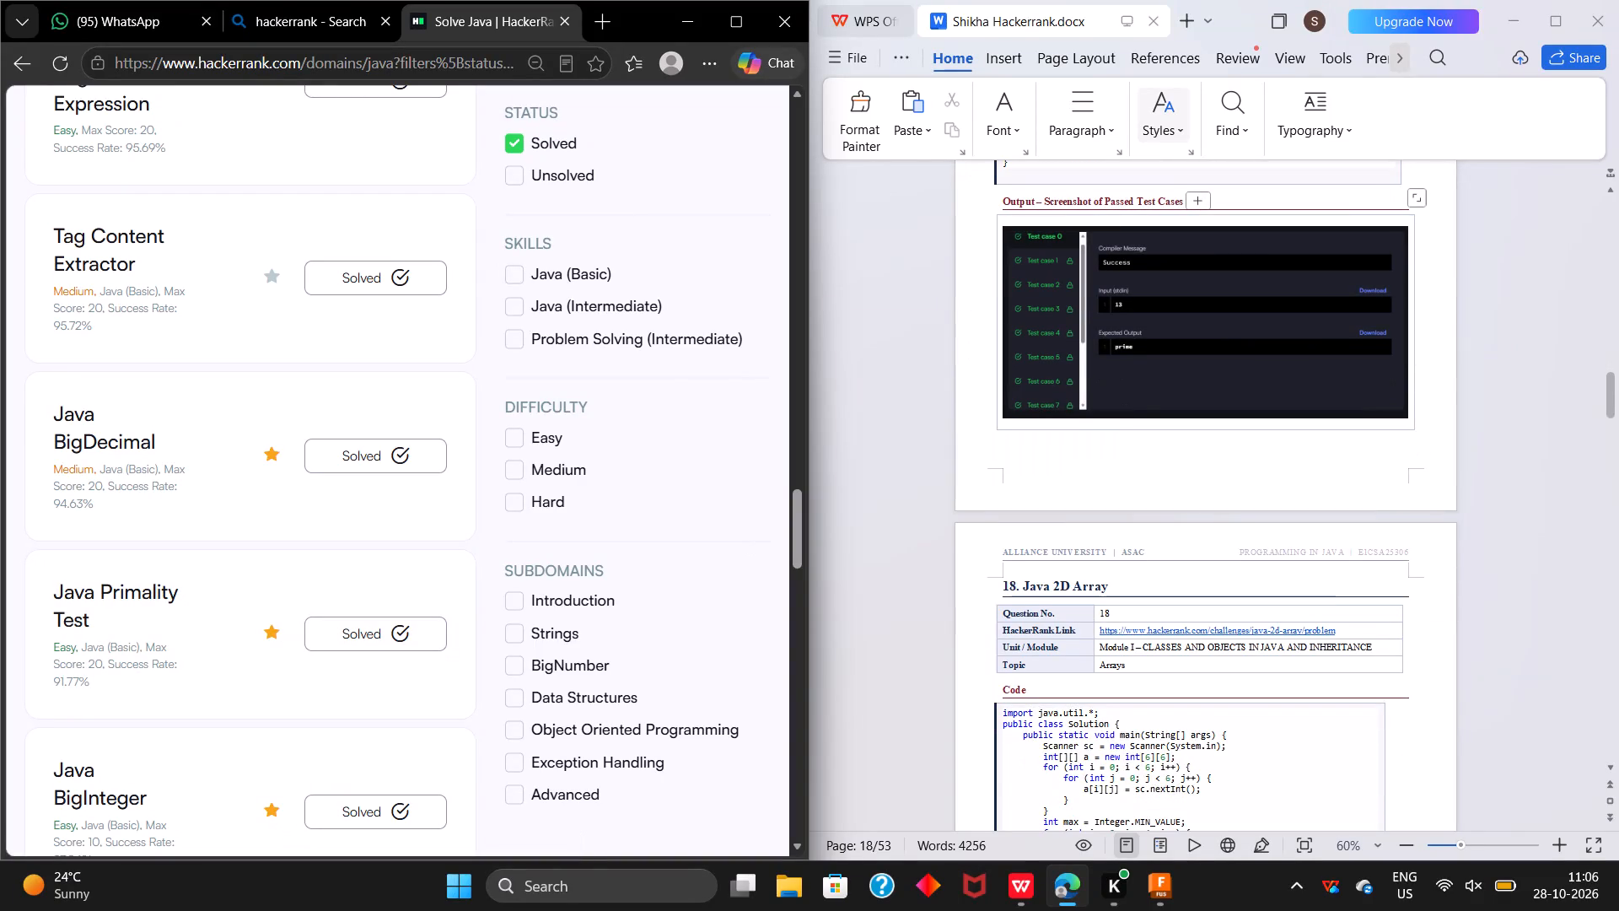
pyautogui.scroll(-2, 1040, 546)
pyautogui.scroll(-5, 249, 604)
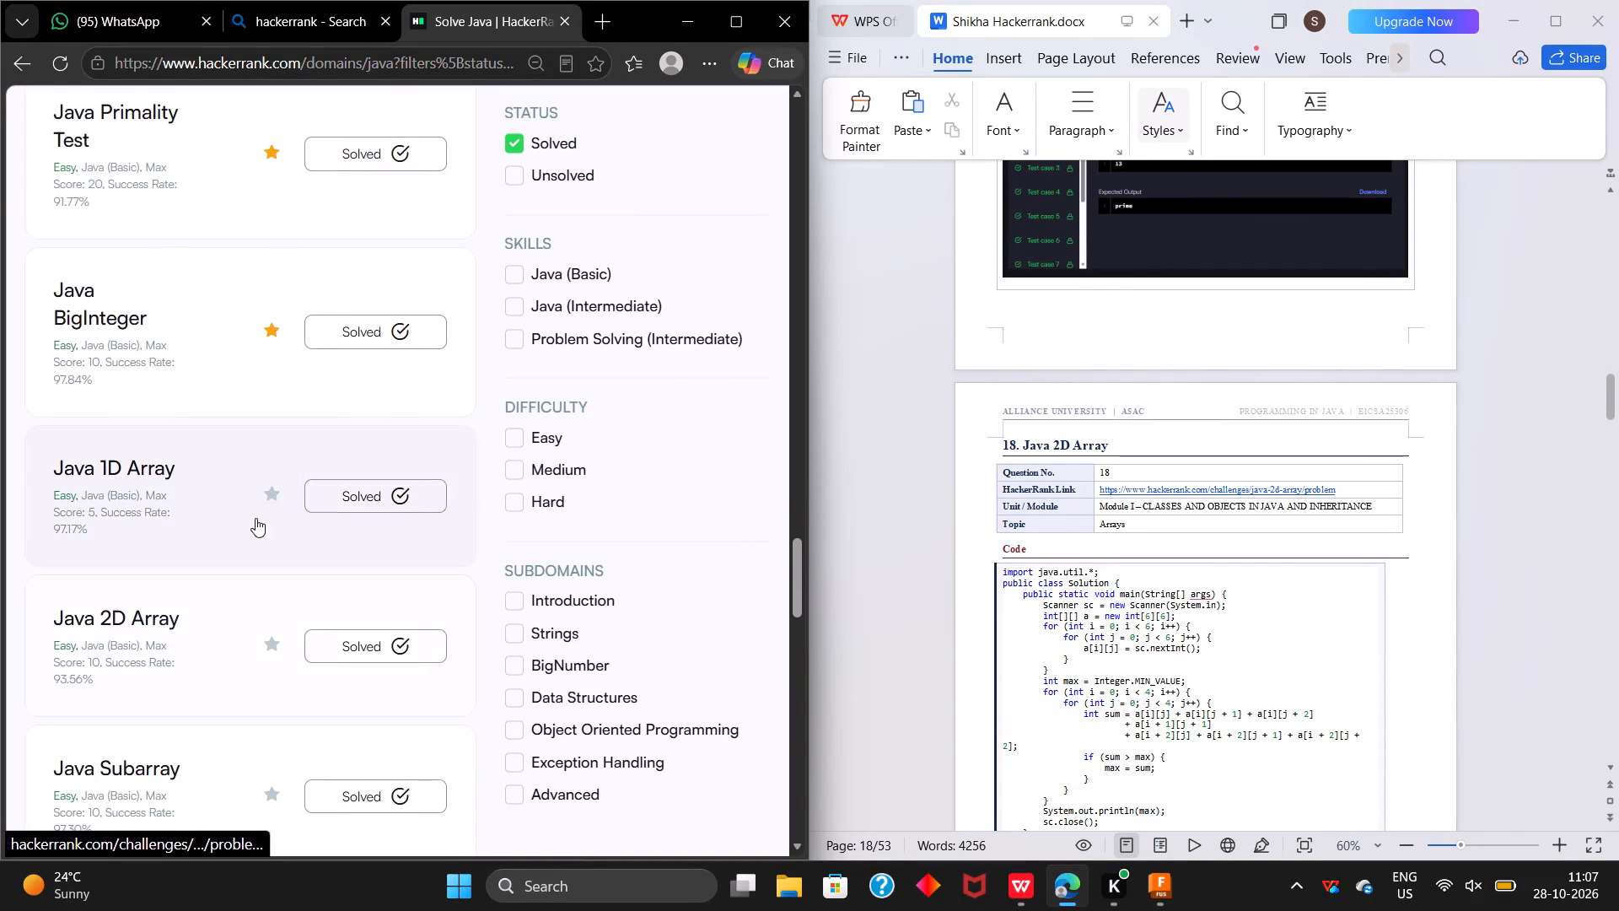
pyautogui.click(267, 642)
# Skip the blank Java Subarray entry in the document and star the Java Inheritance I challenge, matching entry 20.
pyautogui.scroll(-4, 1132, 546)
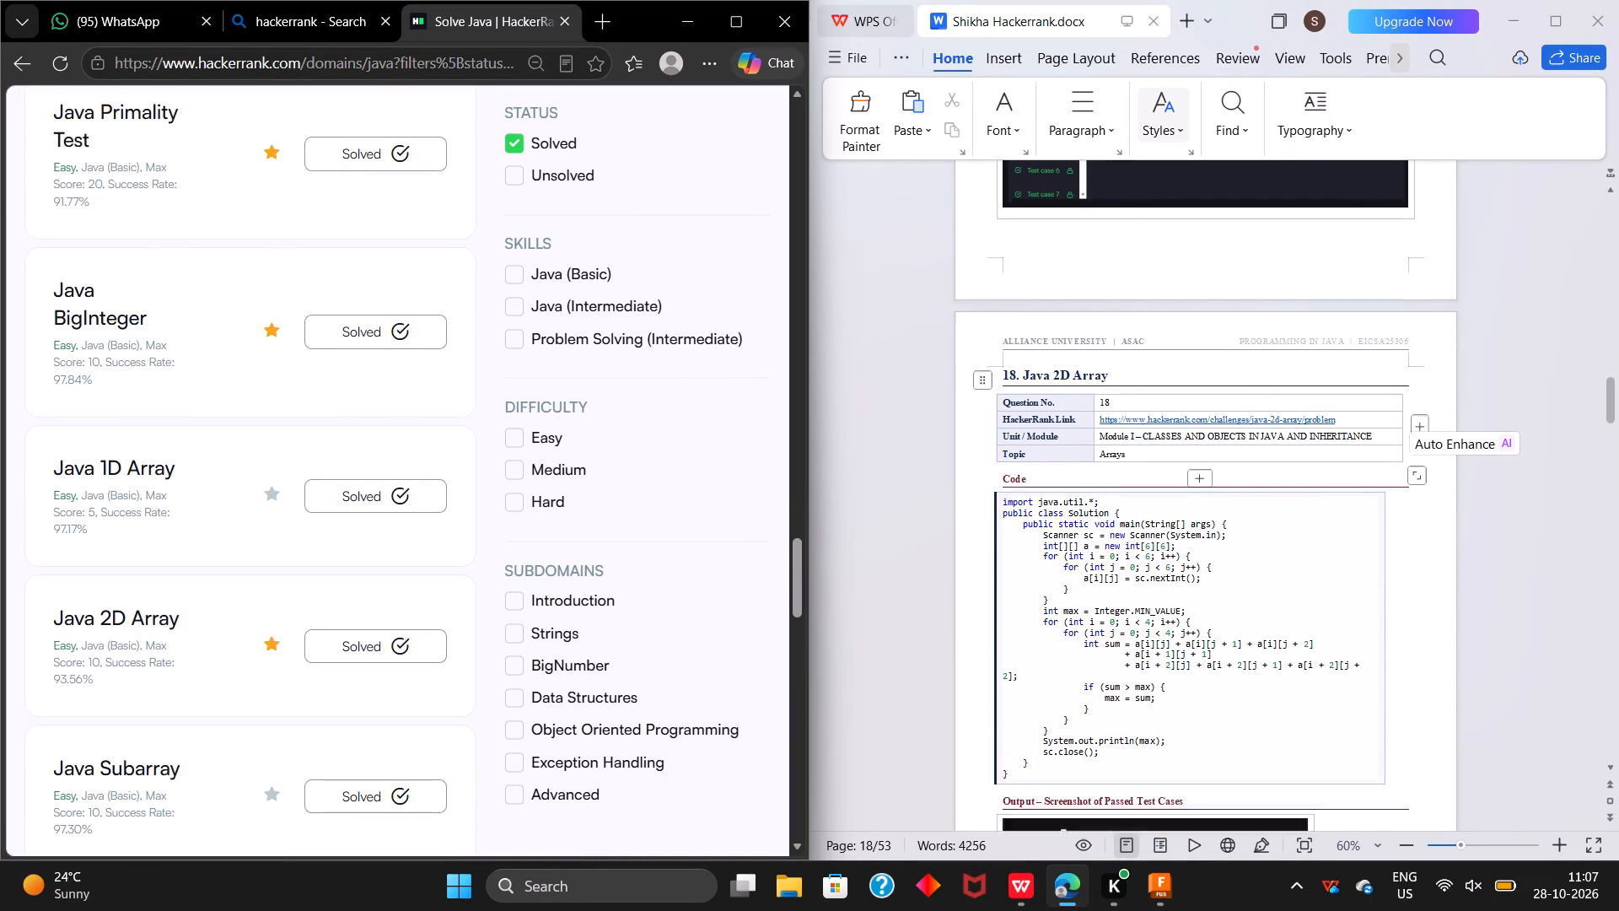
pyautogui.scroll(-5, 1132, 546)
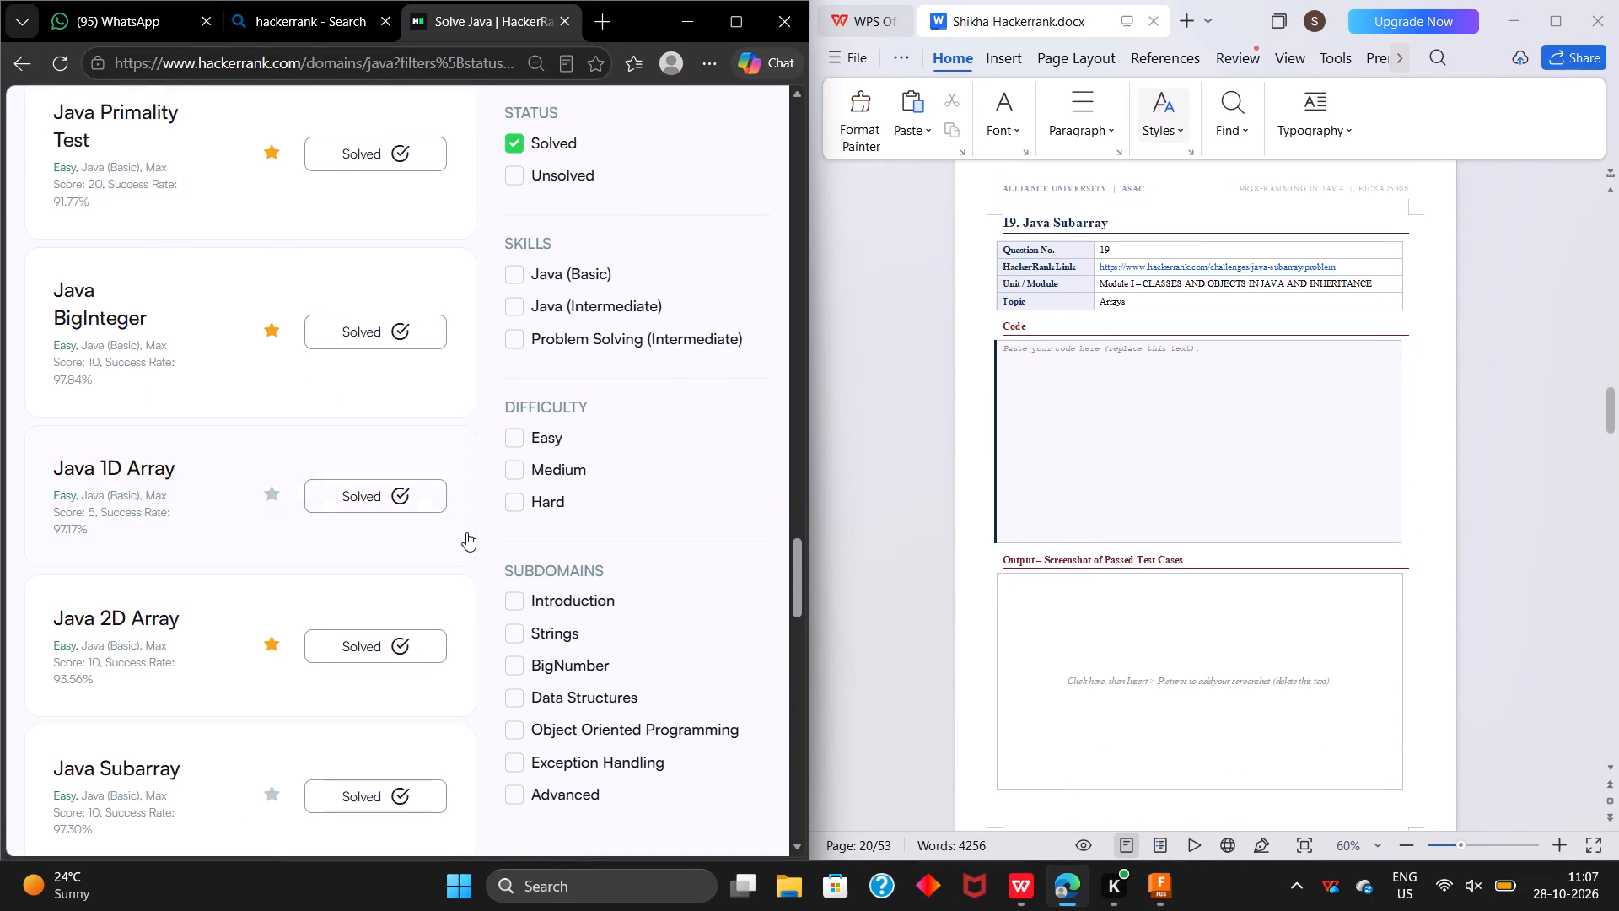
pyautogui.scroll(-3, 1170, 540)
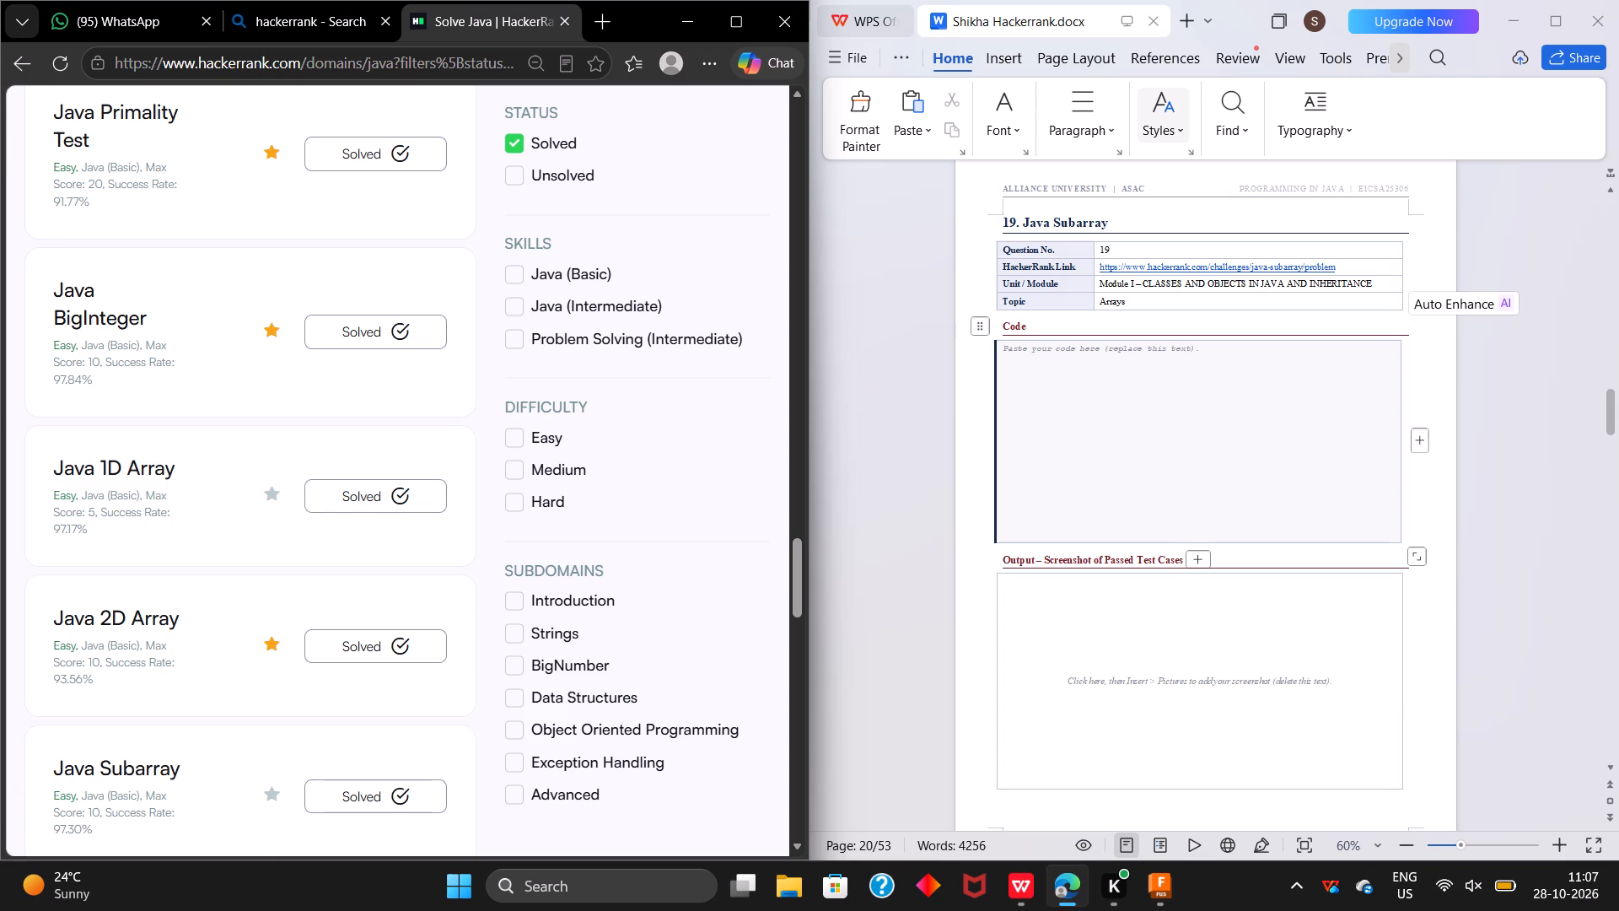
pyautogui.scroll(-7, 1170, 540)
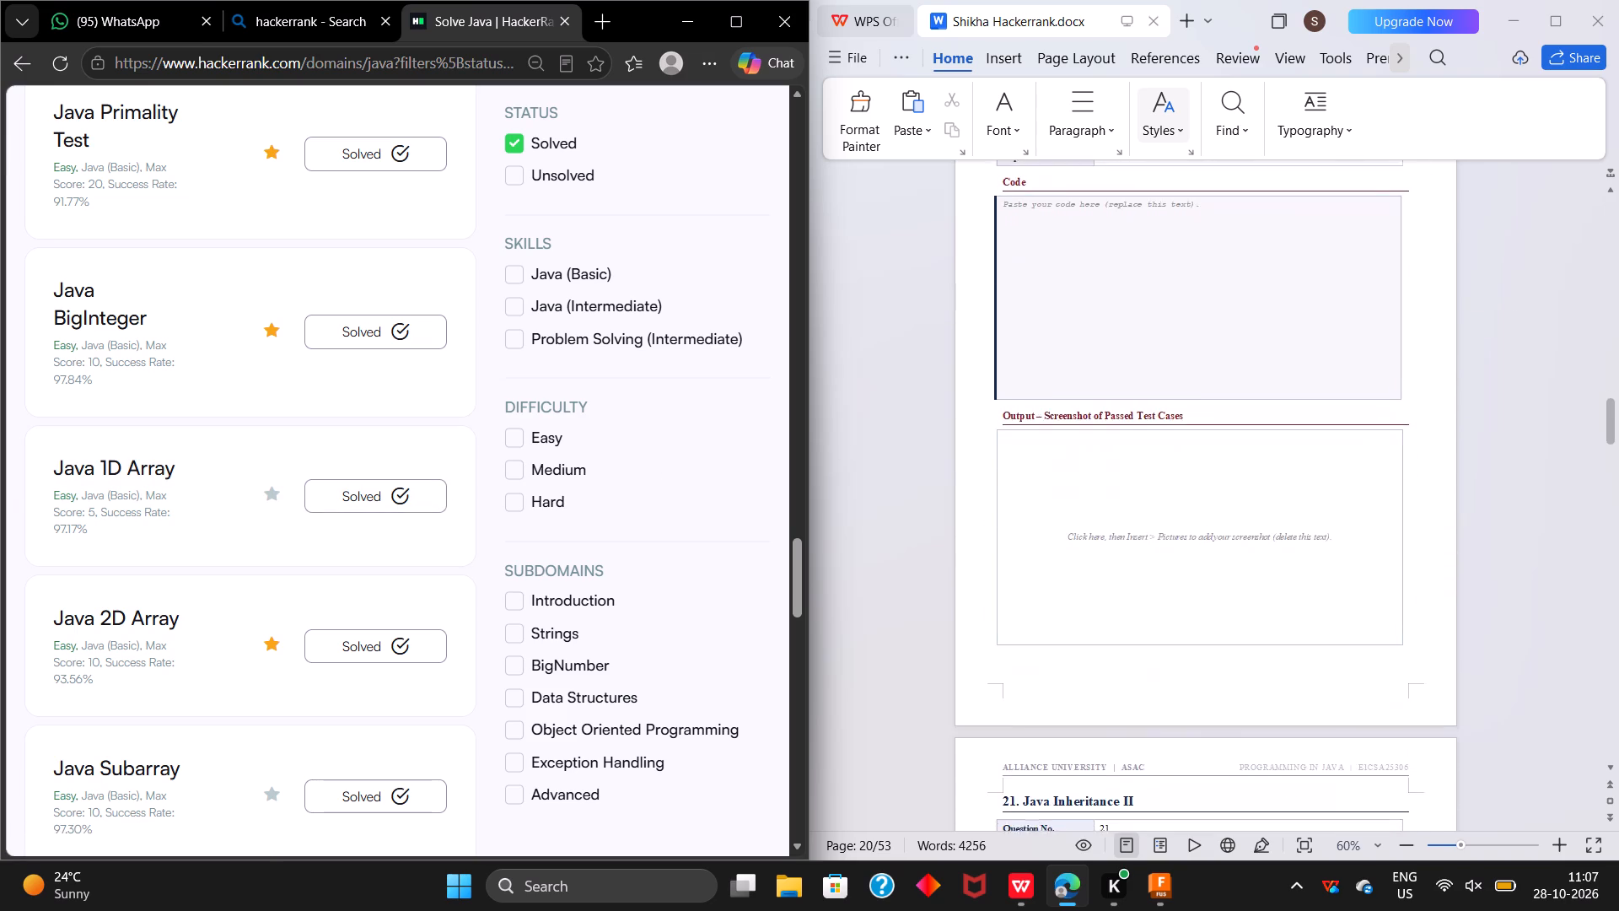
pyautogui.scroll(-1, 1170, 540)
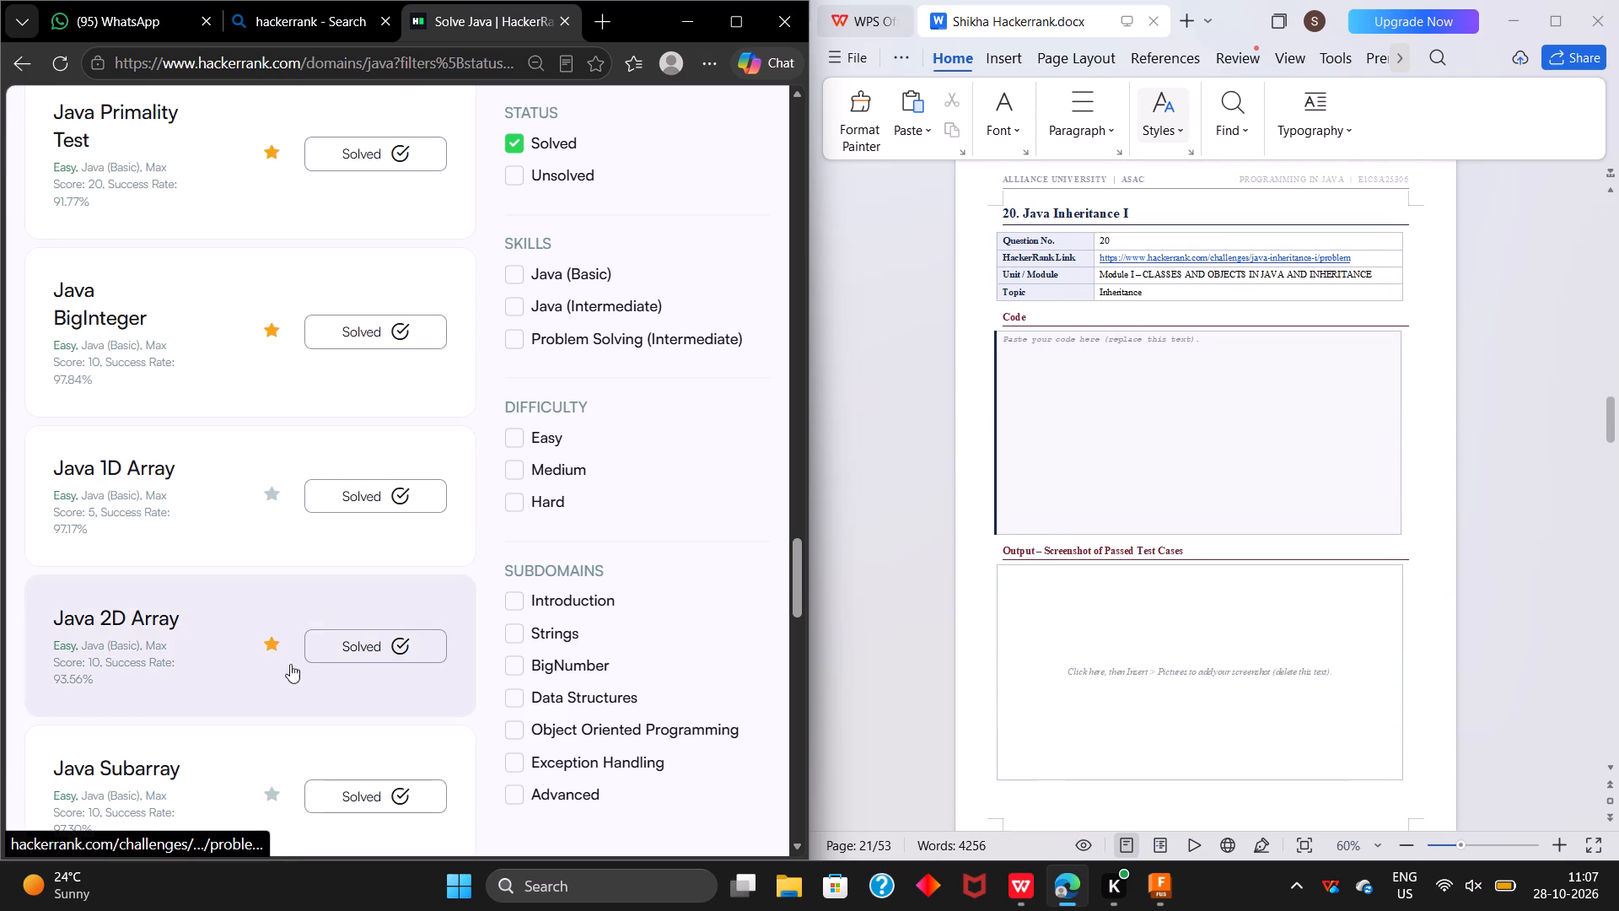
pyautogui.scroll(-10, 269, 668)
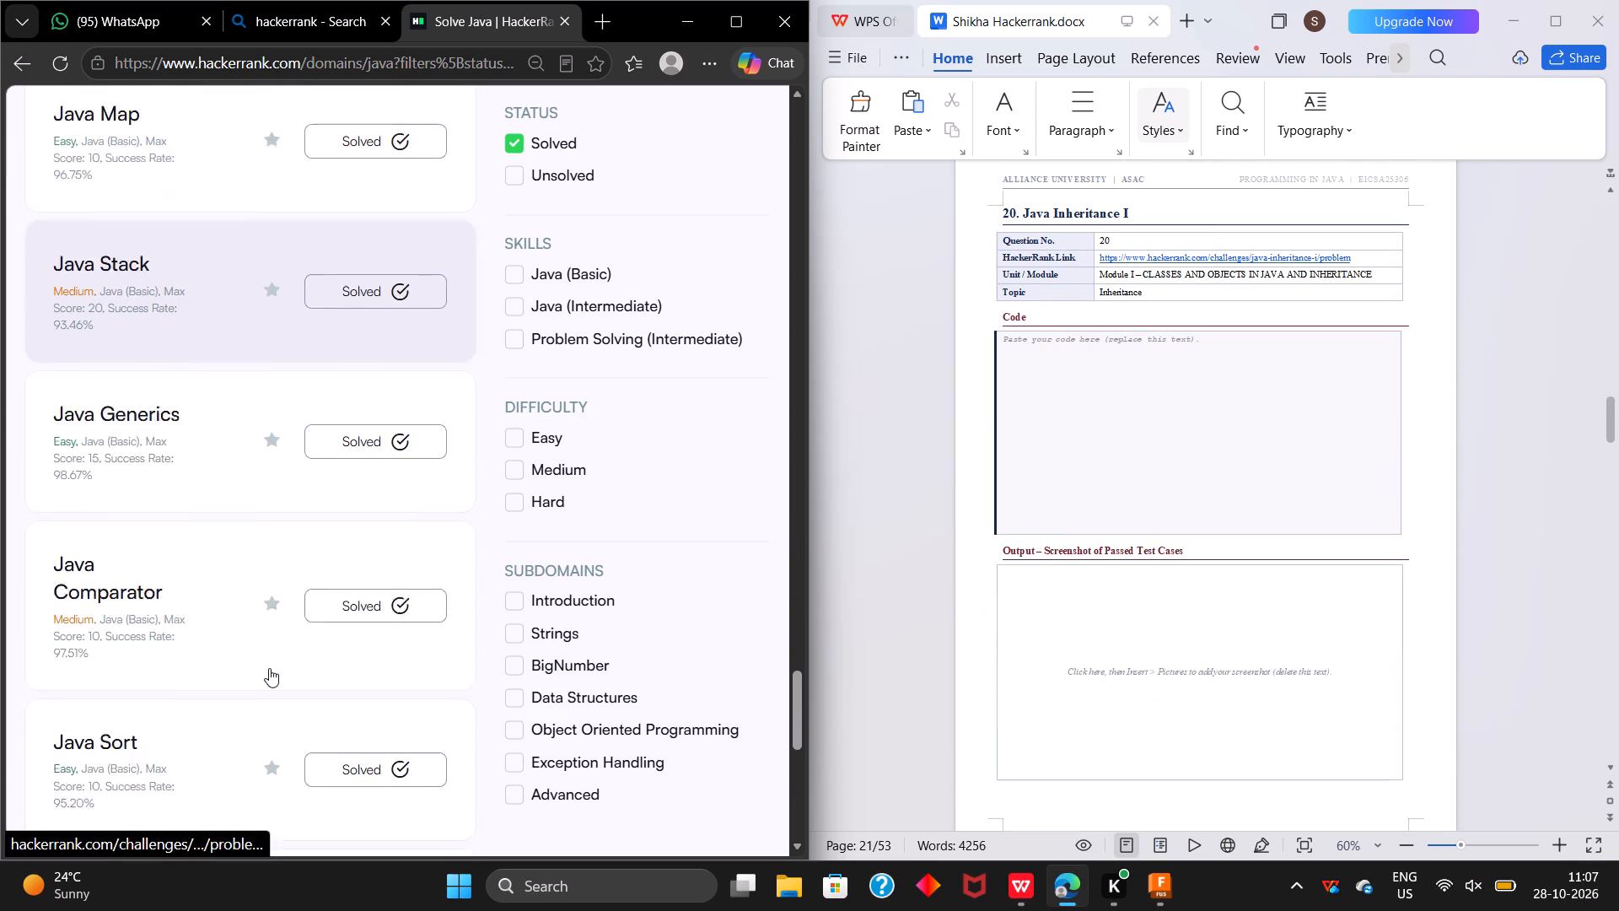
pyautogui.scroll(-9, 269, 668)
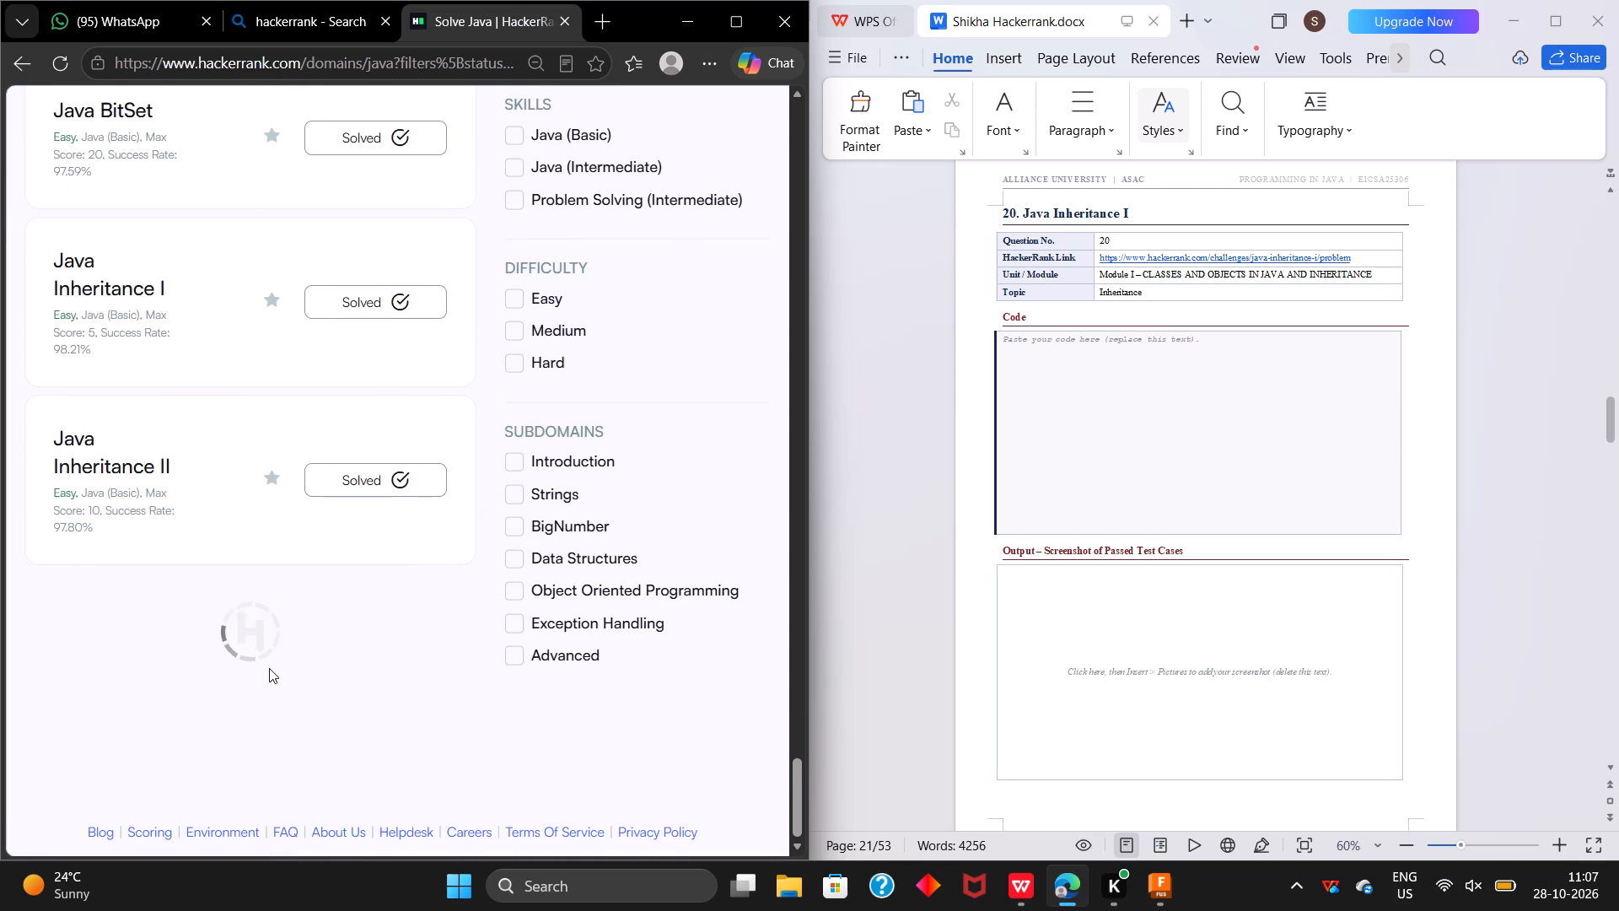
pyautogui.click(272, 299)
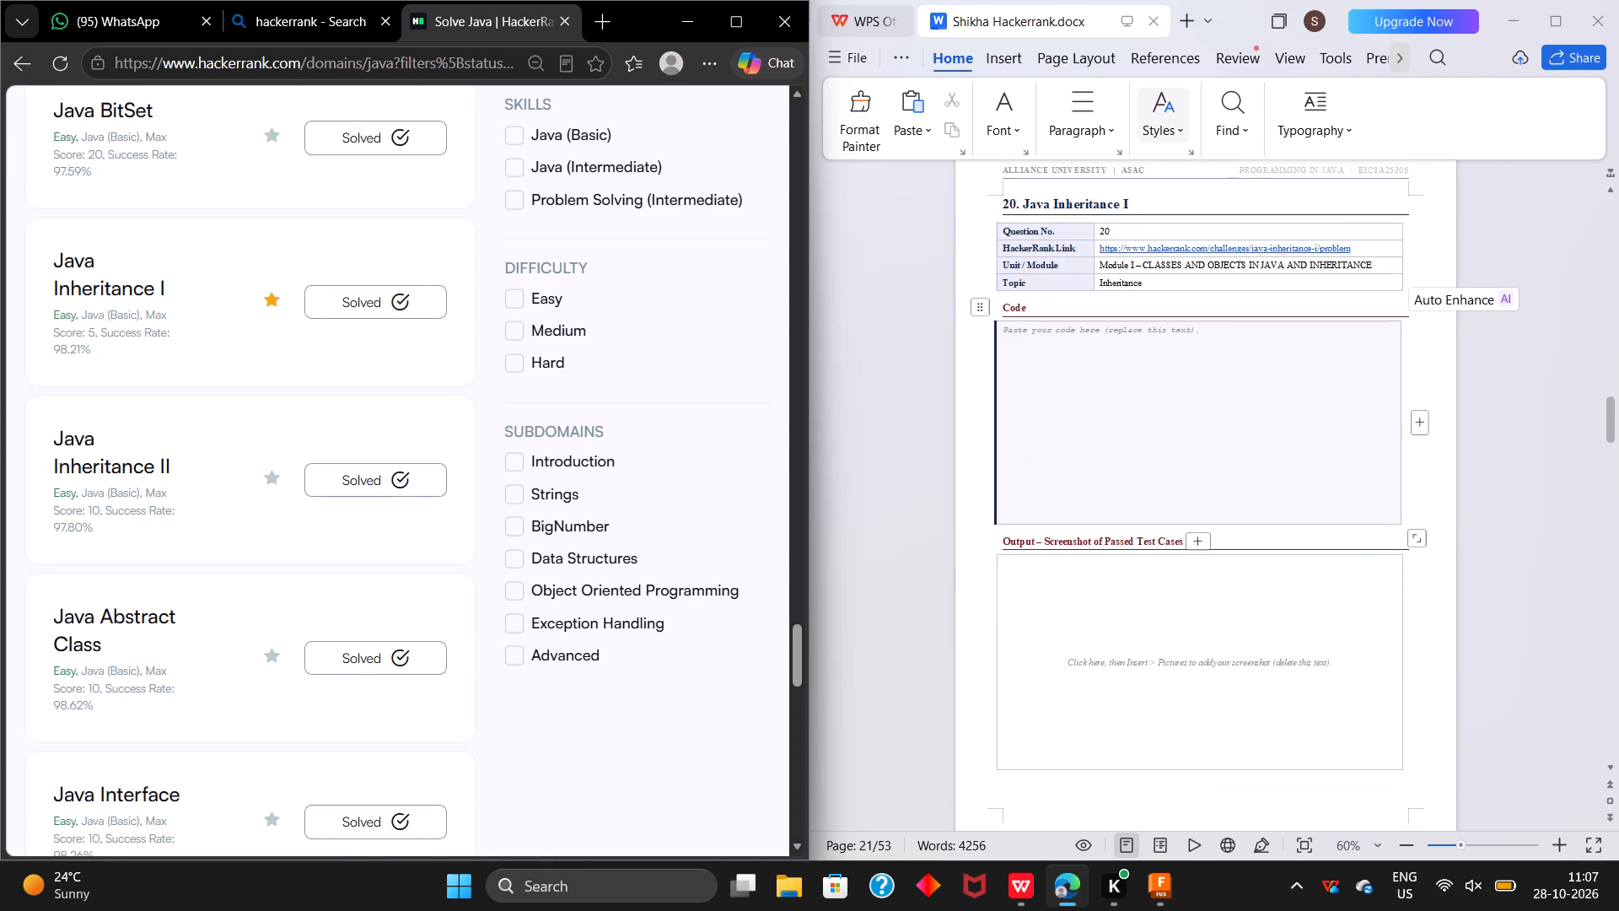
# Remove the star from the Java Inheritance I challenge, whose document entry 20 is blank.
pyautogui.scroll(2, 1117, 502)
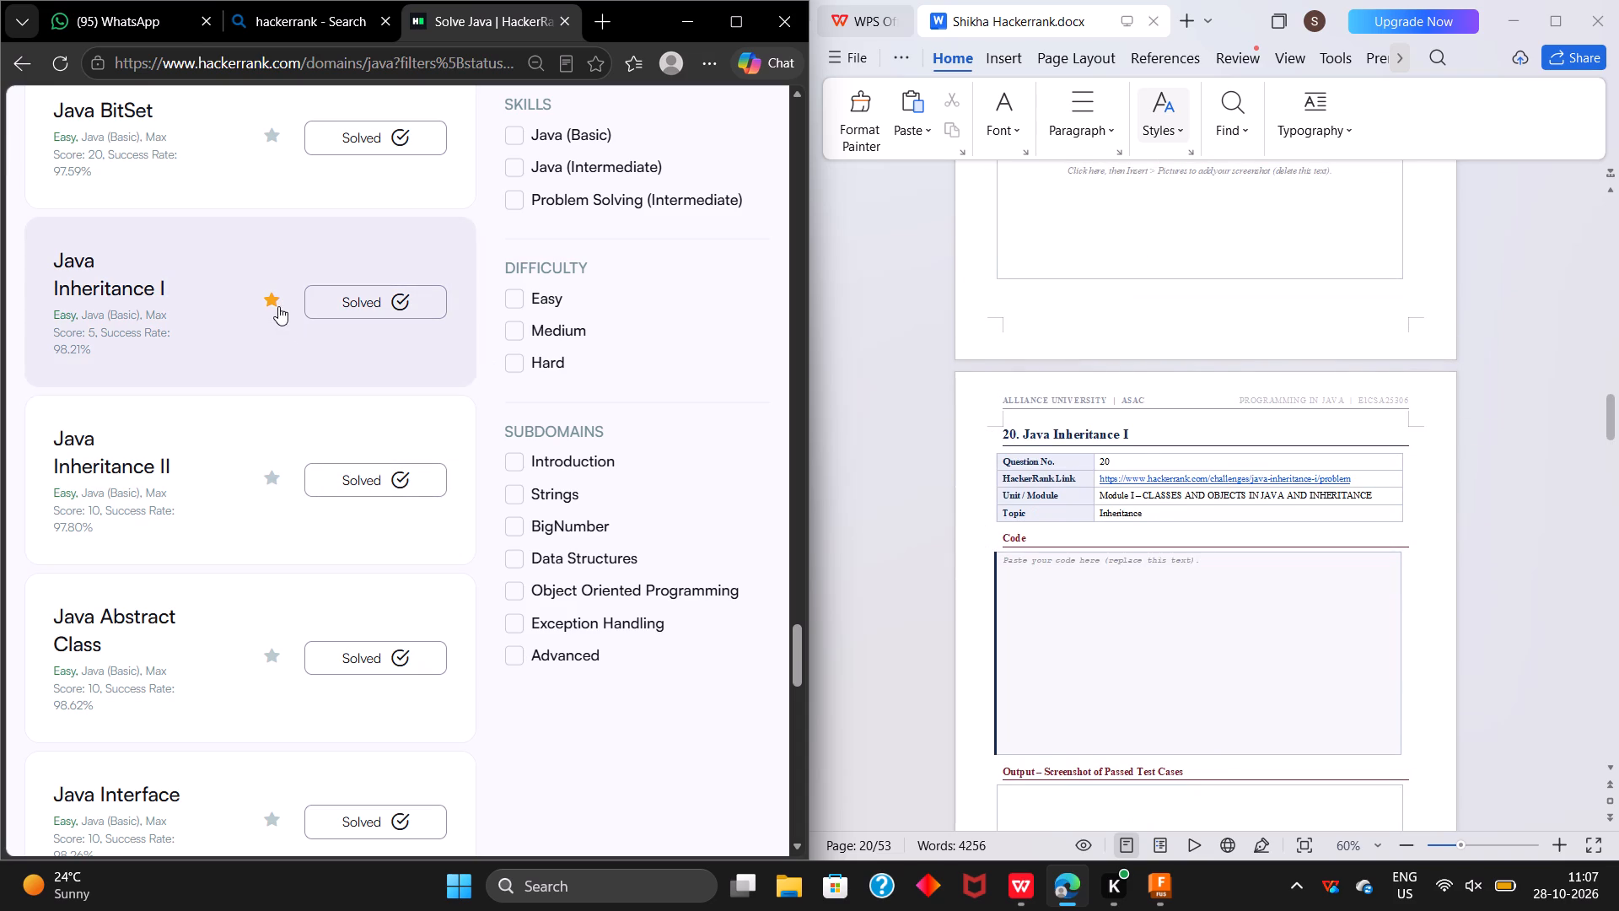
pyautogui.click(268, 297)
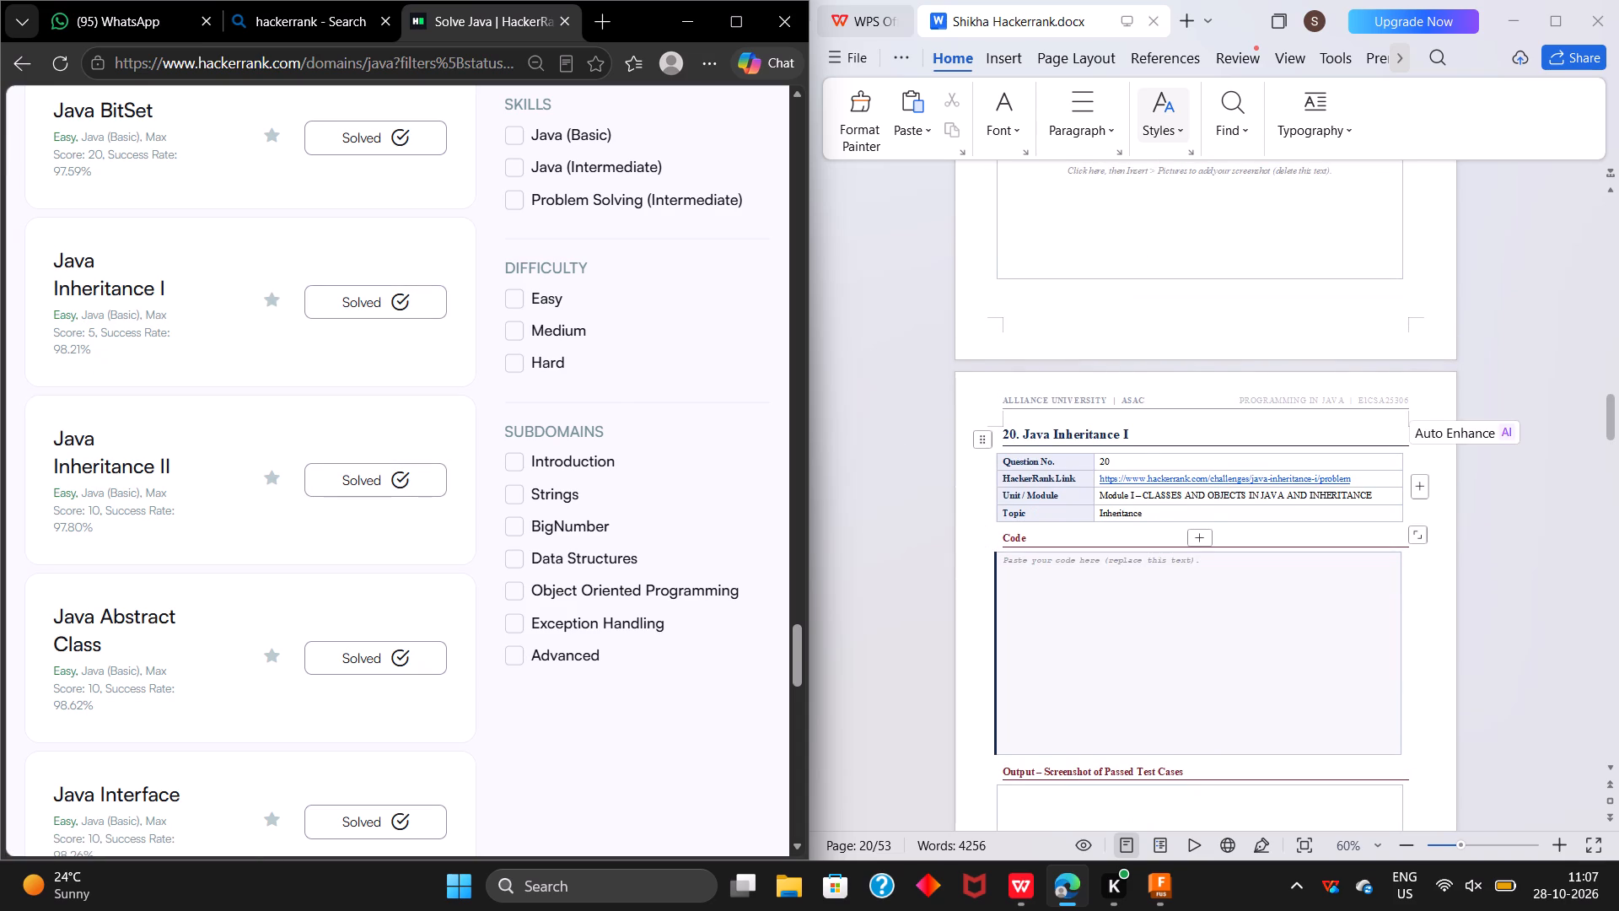
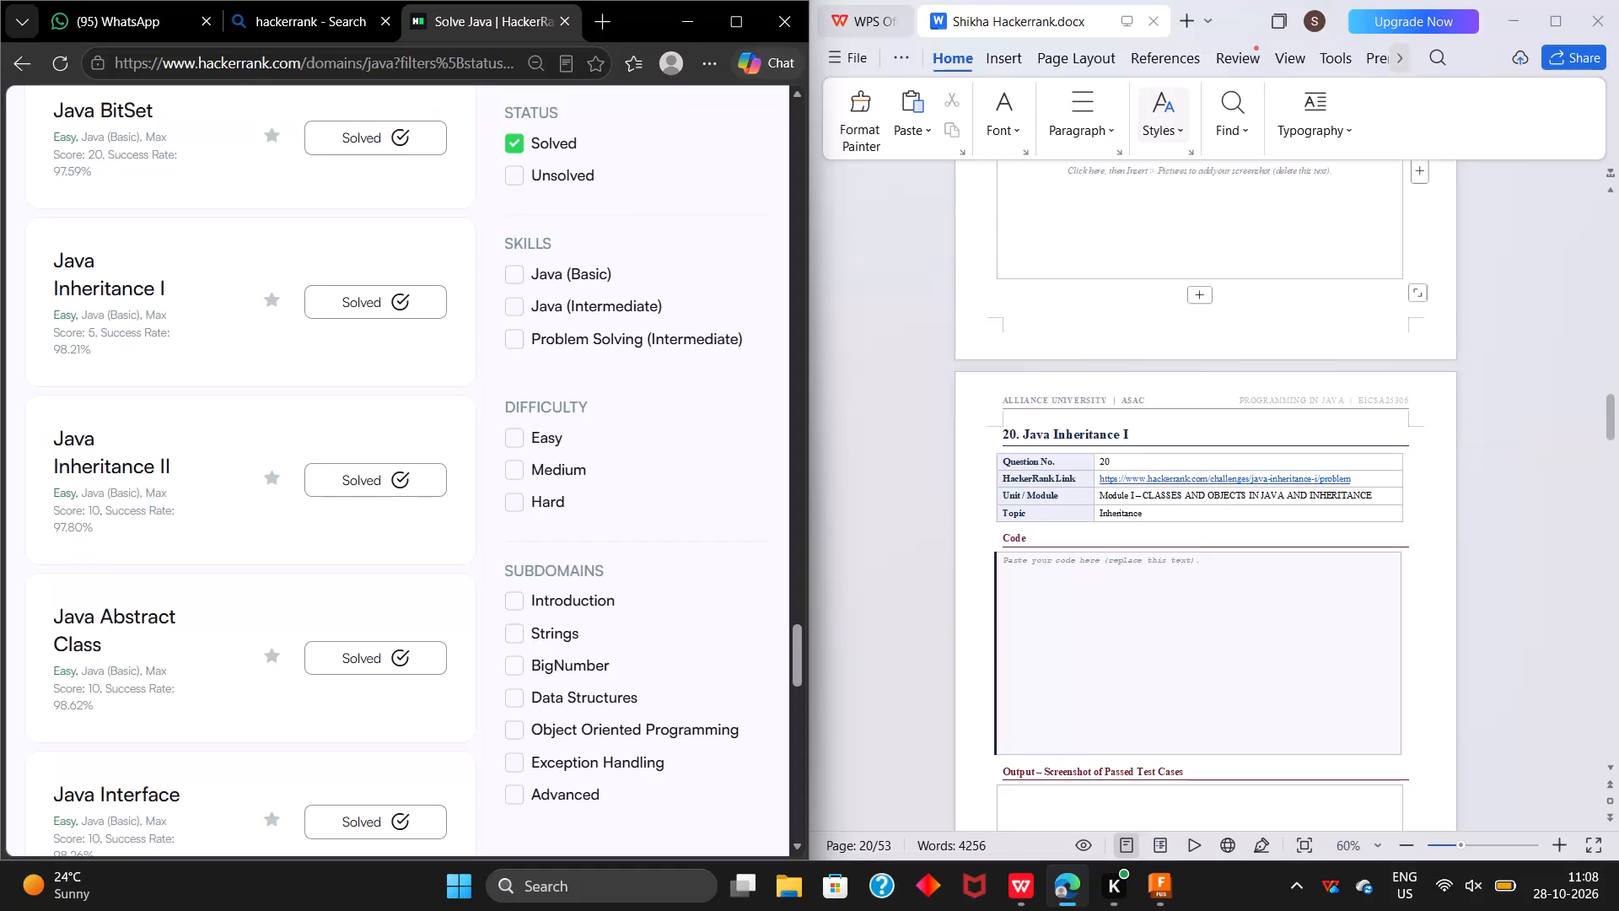
# Recheck the stars on the challenges from Java 2D Array back to Java BigDecimal against the document, going back from entry 20 past entry 11.
pyautogui.scroll(12, 1251, 330)
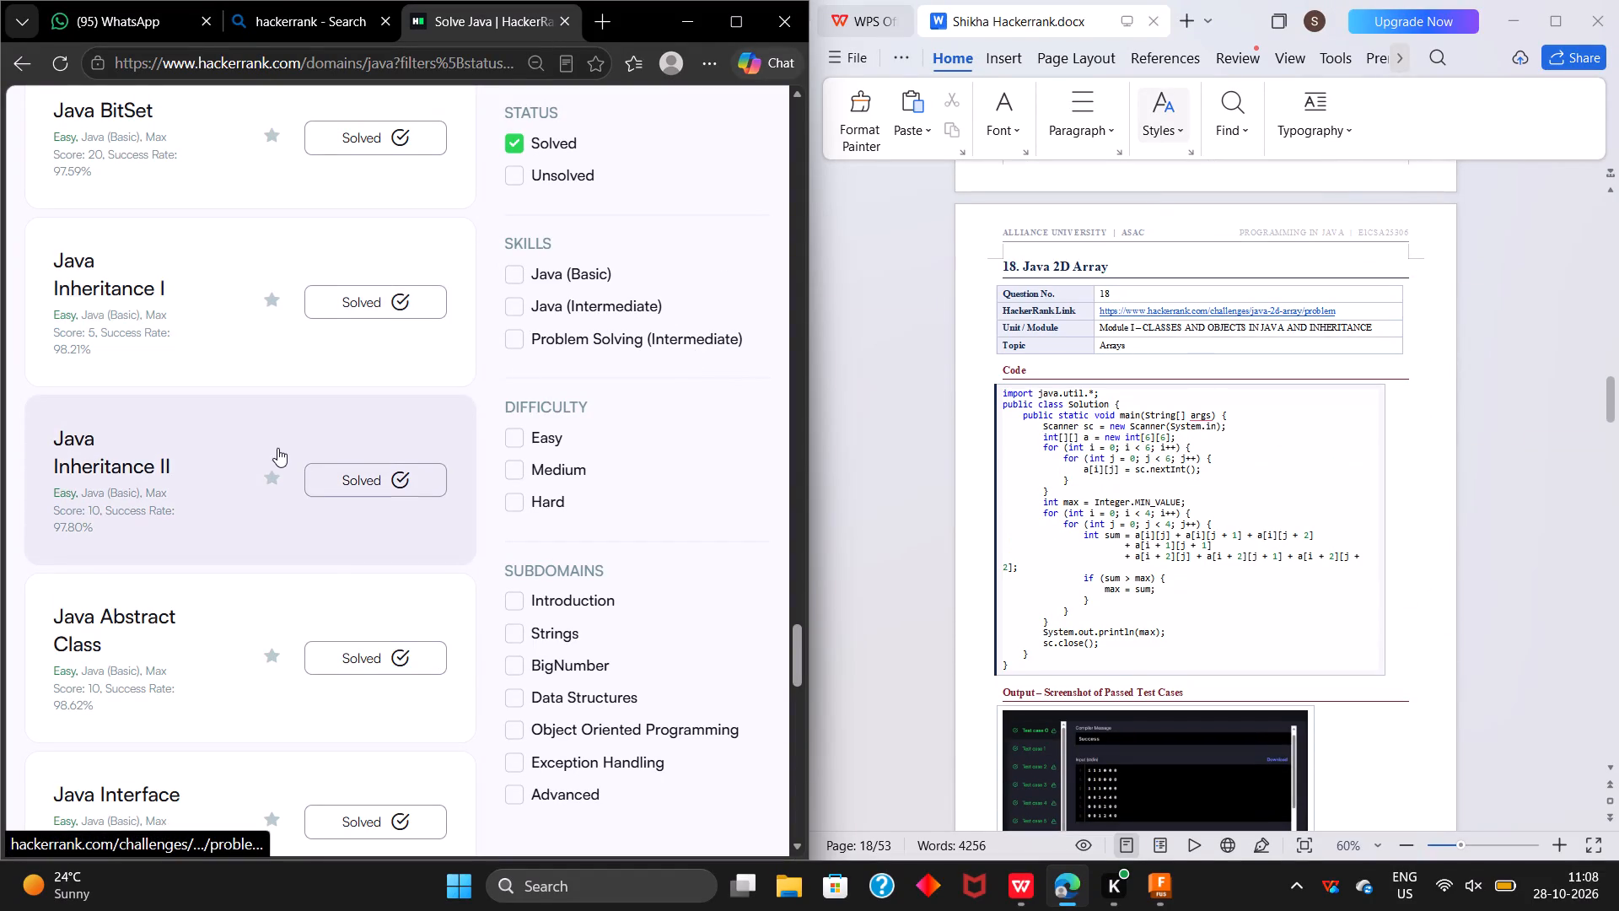
pyautogui.scroll(-1, 277, 448)
pyautogui.scroll(6, 277, 448)
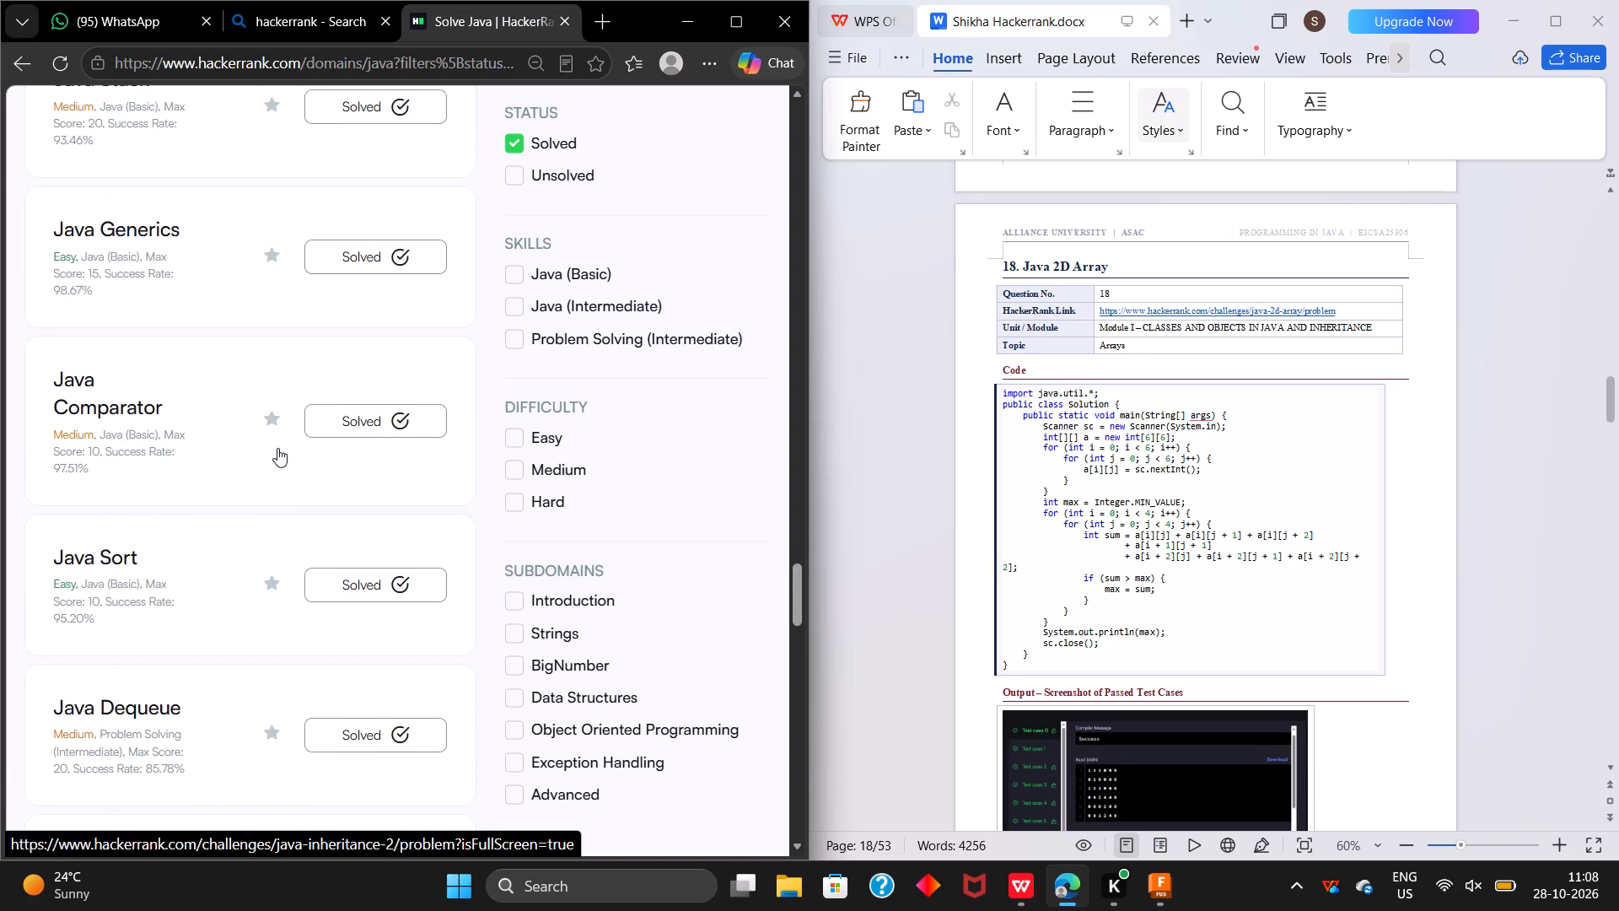
pyautogui.scroll(10, 277, 448)
pyautogui.scroll(-1, 277, 448)
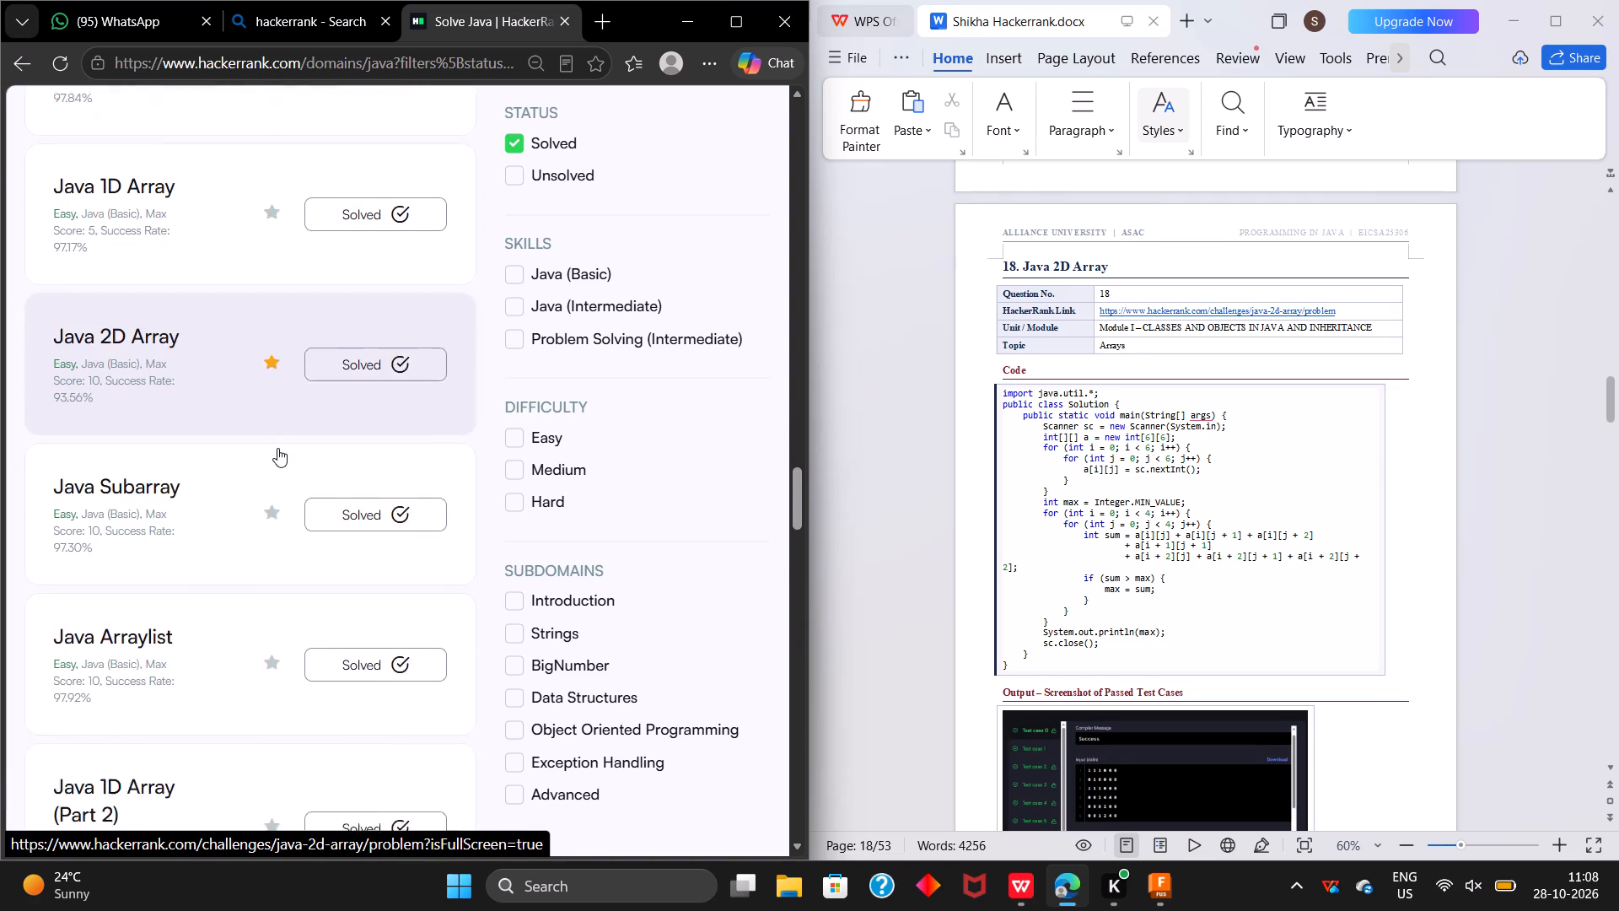
pyautogui.scroll(-1, 277, 448)
pyautogui.scroll(3, 277, 448)
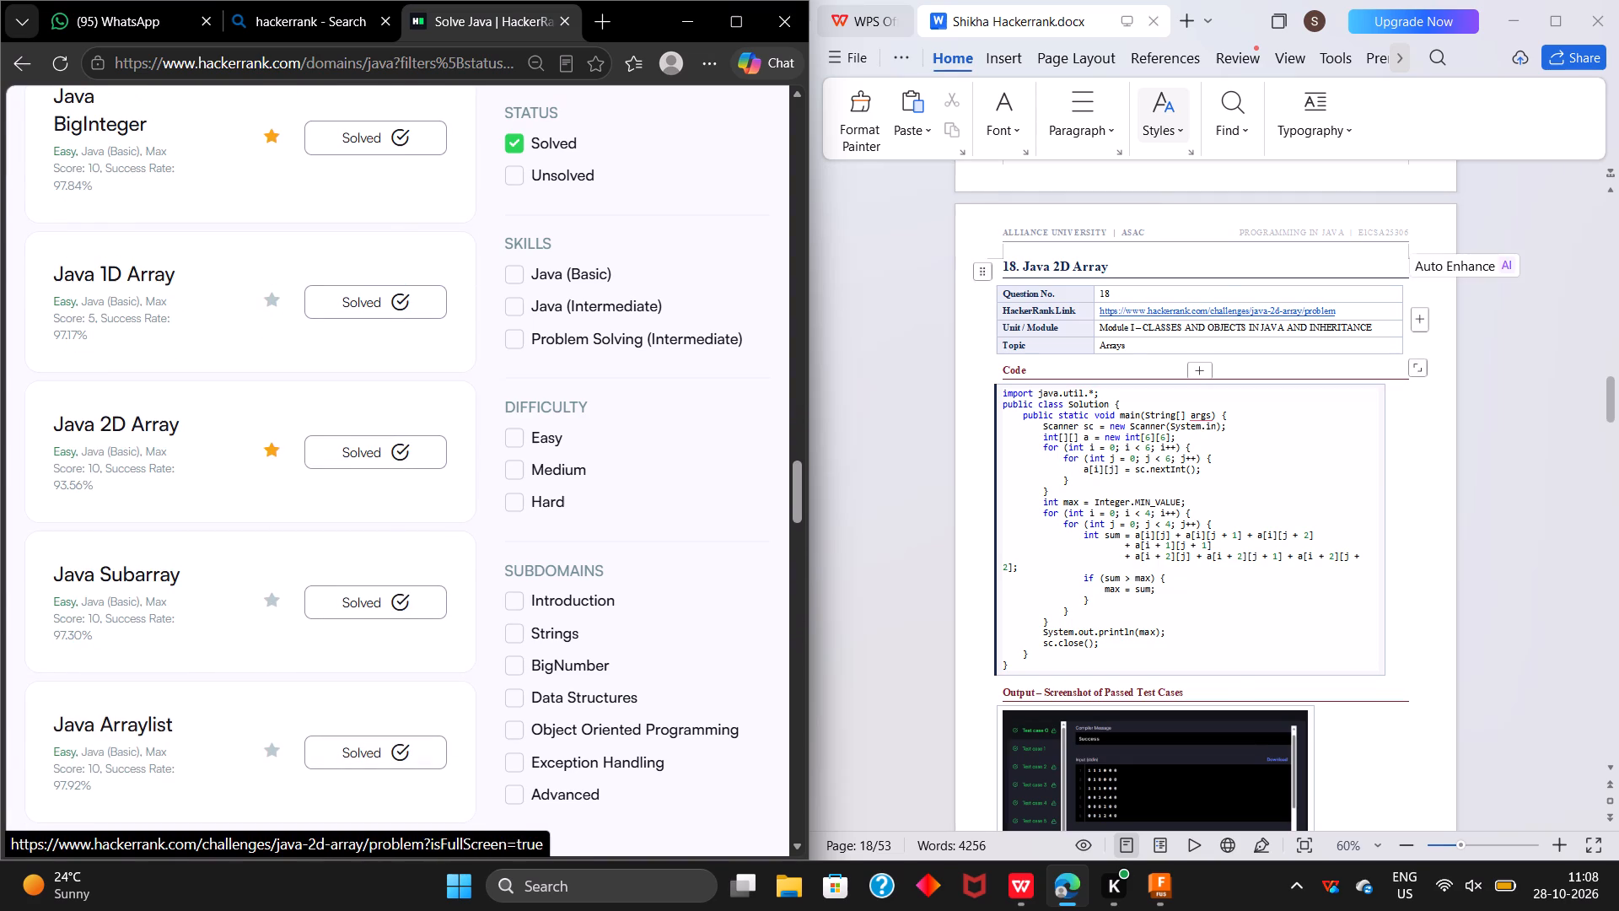
pyautogui.scroll(8, 1257, 305)
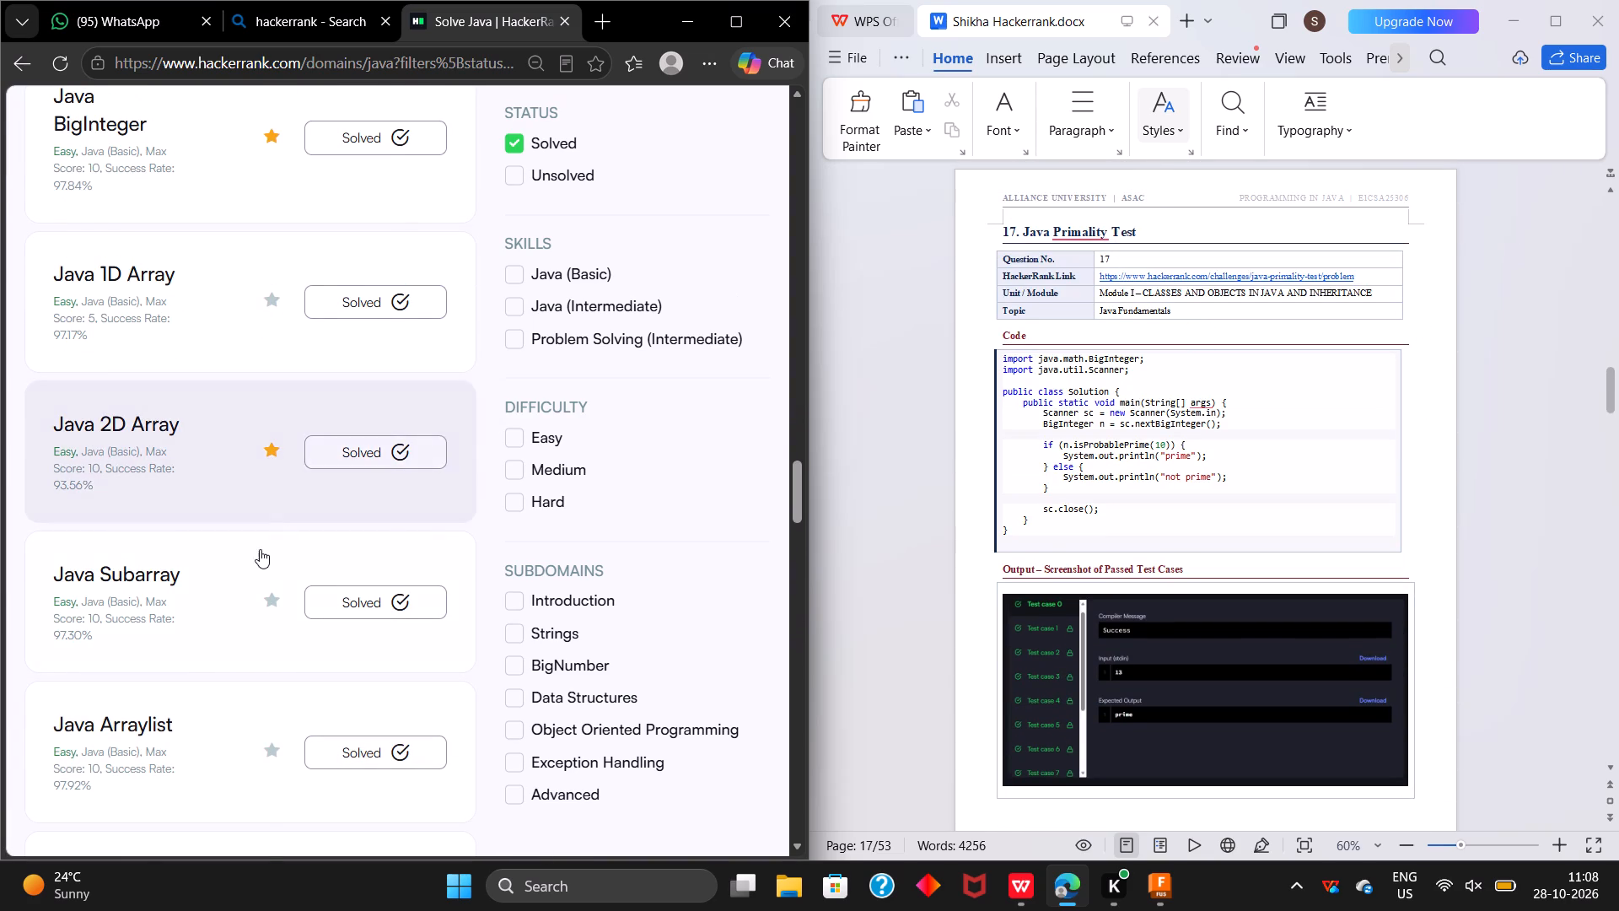
pyautogui.scroll(2, 260, 549)
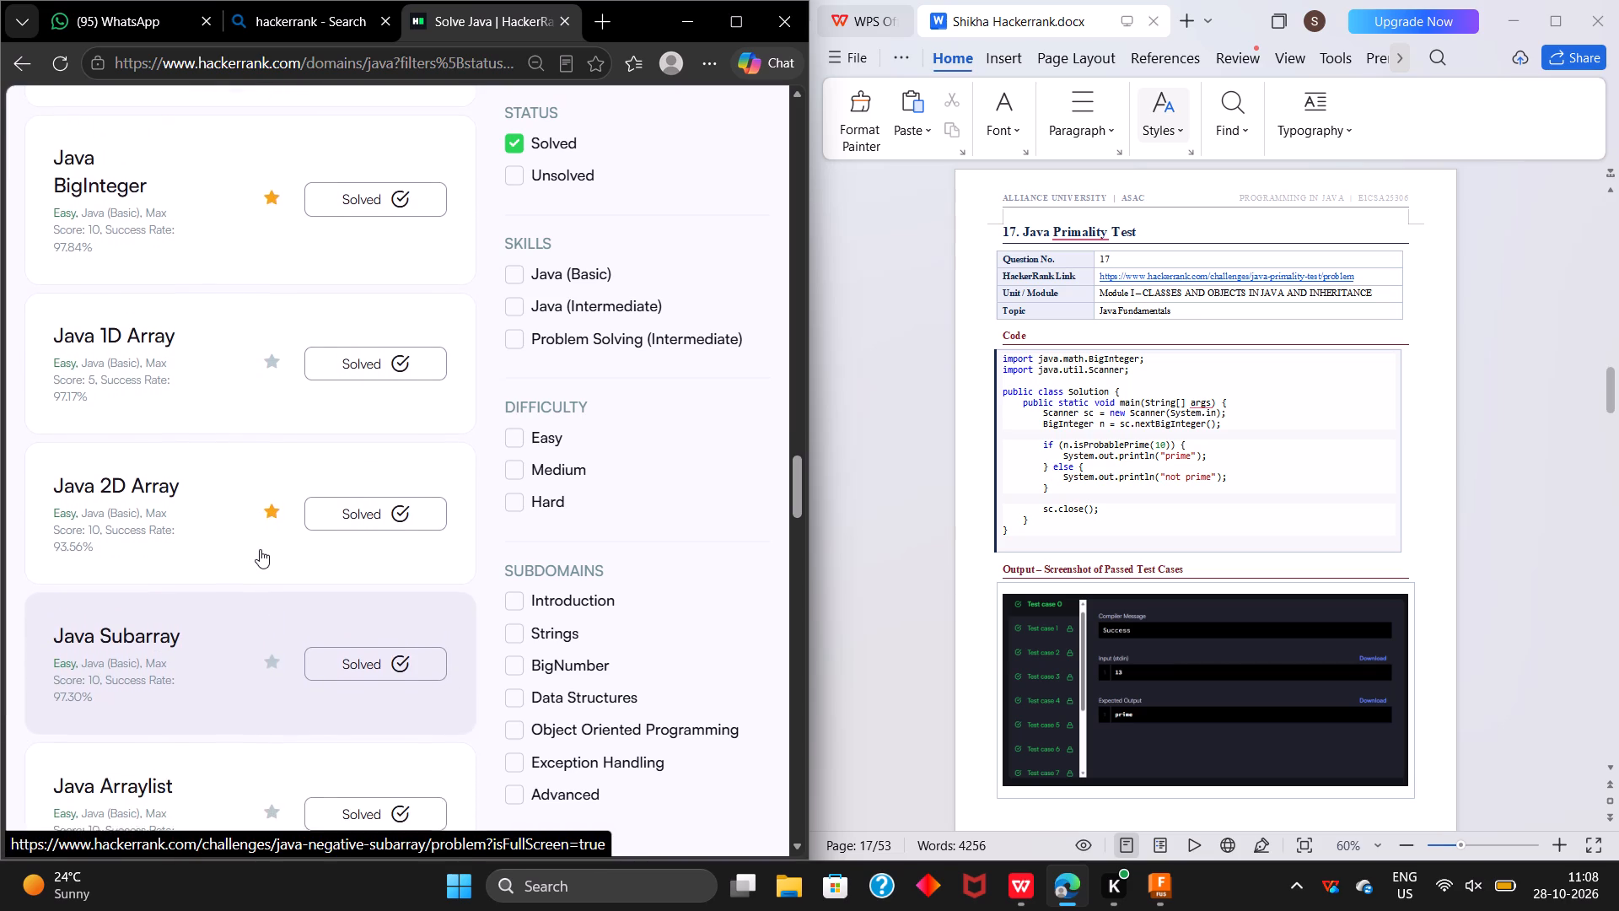
pyautogui.scroll(2, 260, 549)
pyautogui.scroll(4, 1320, 266)
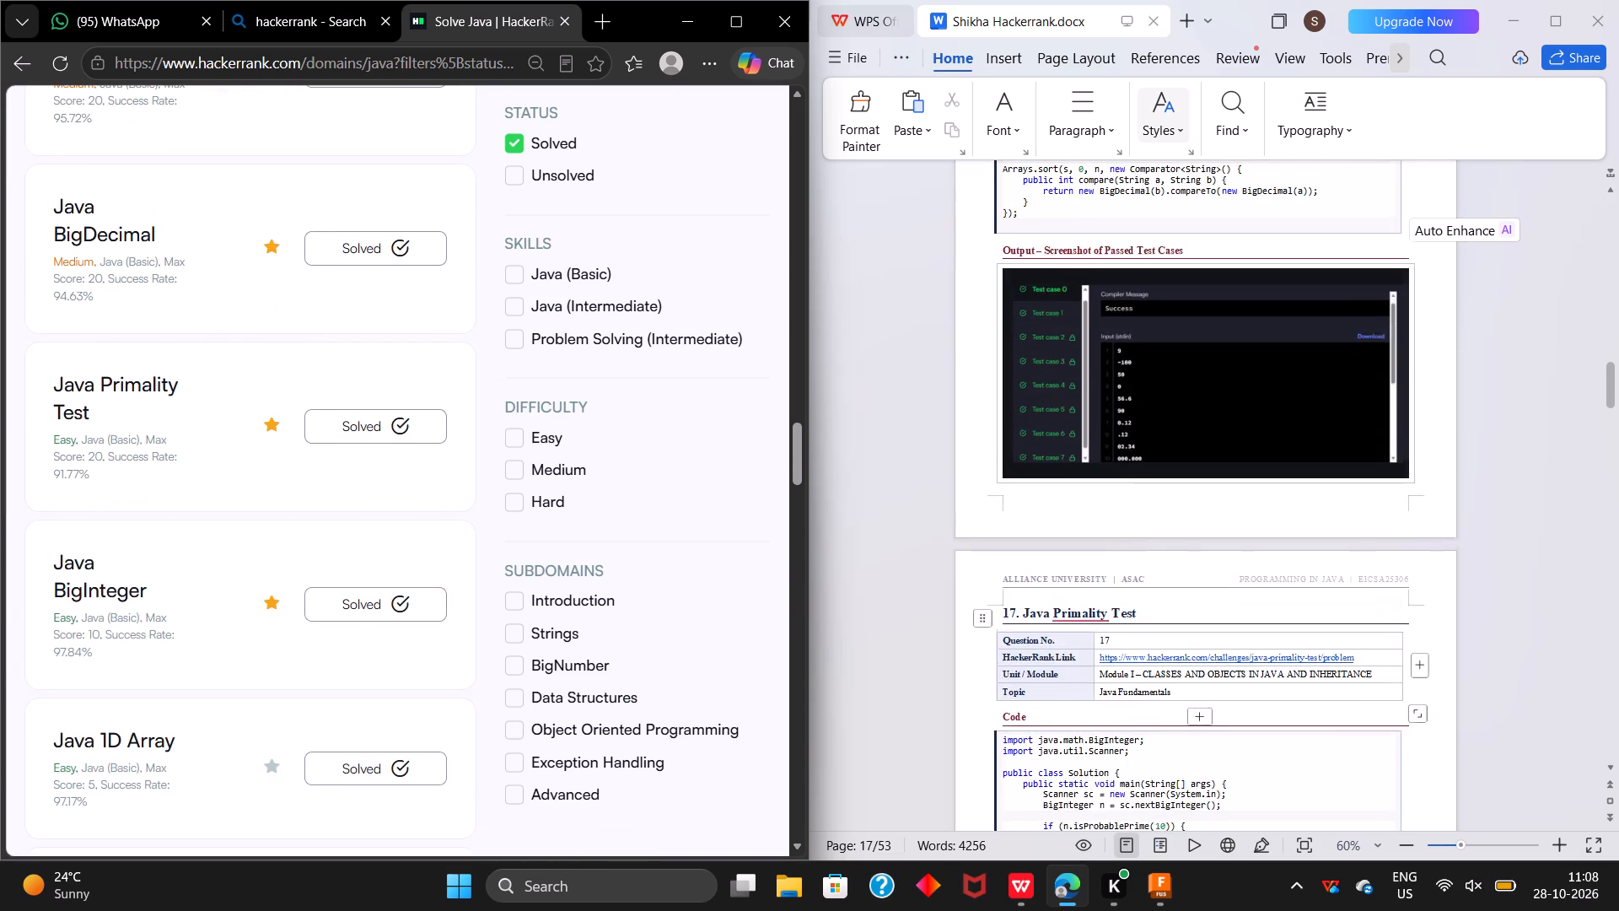
pyautogui.scroll(12, 1320, 266)
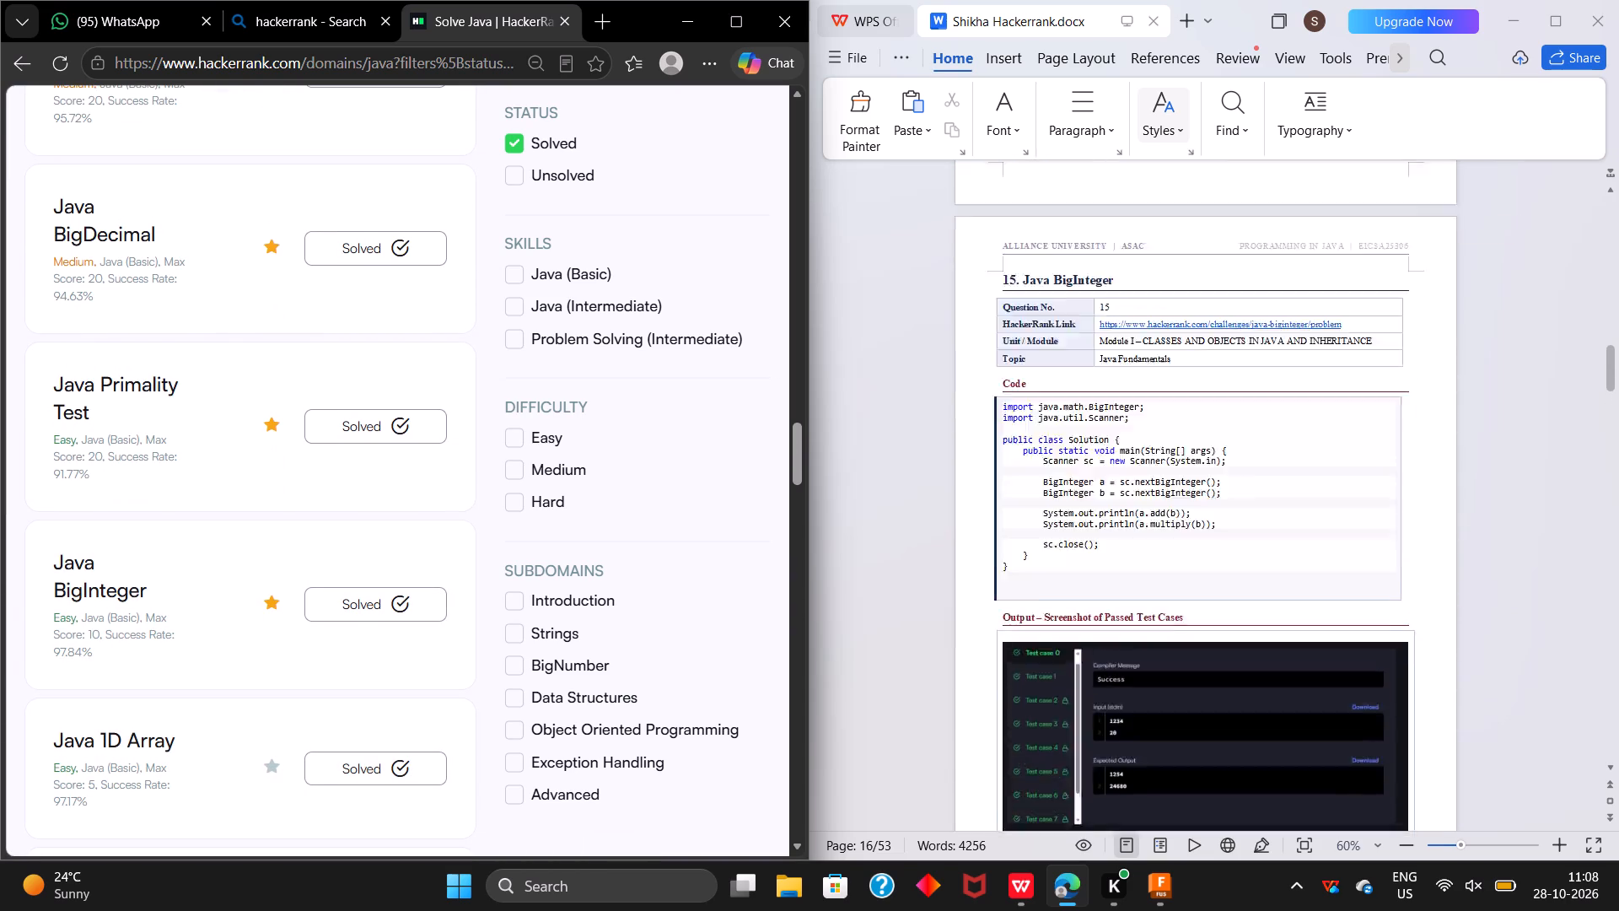
pyautogui.scroll(7, 1320, 266)
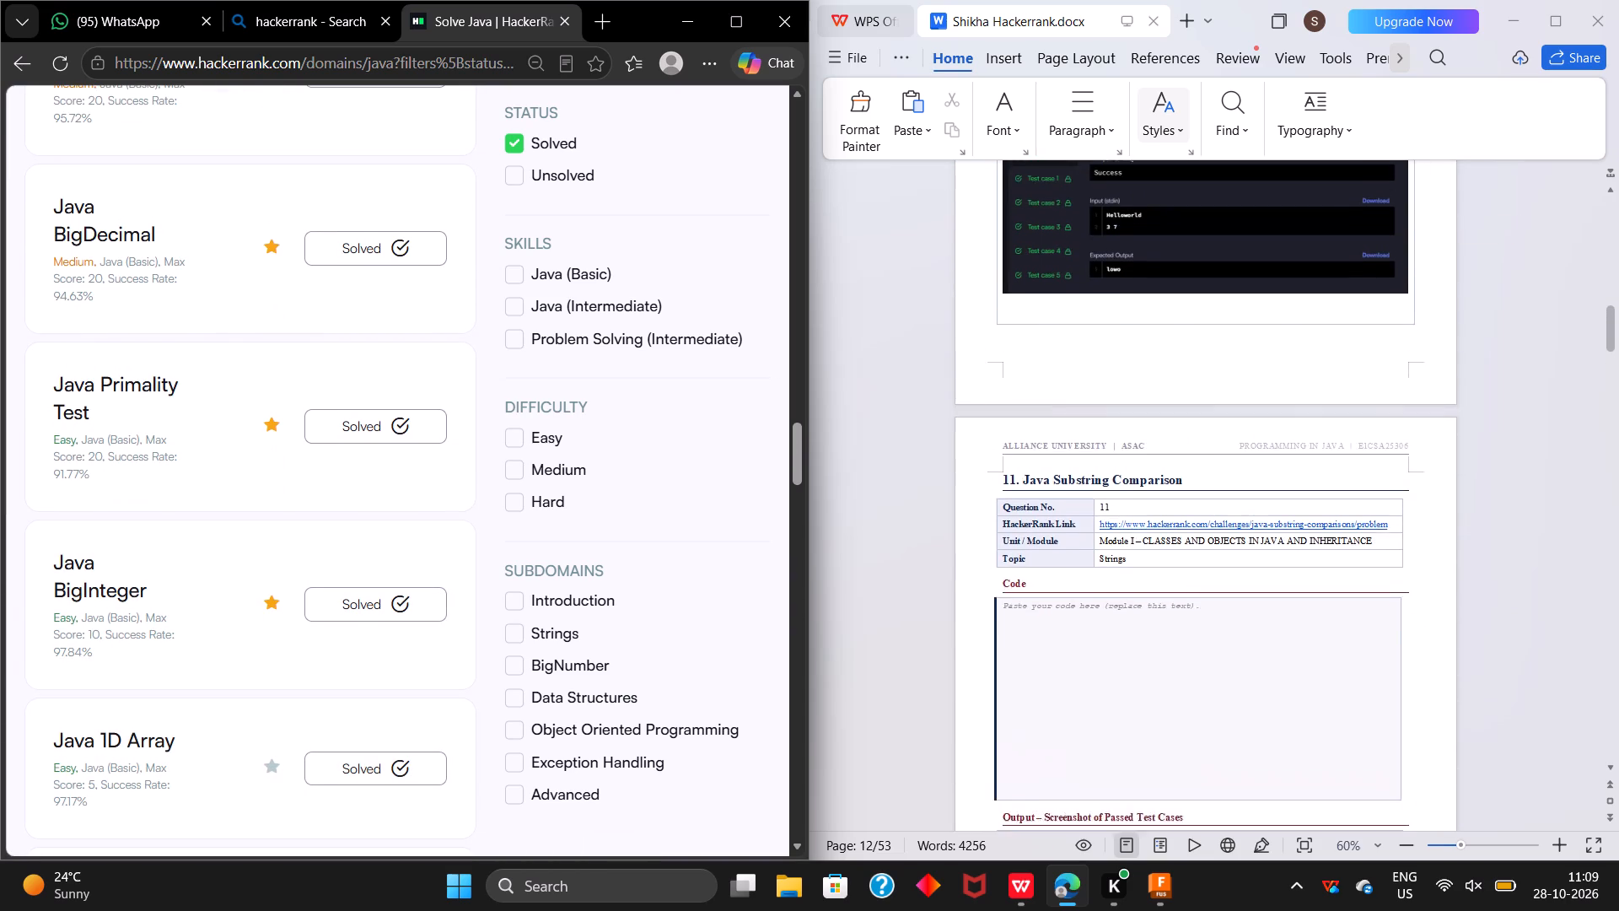
pyautogui.scroll(1, 1320, 266)
# Review document entries 16 to 20 again and compare them with the stars on the challenges from Java BigDecimal through Java Subarray.
pyautogui.scroll(-17, 1320, 266)
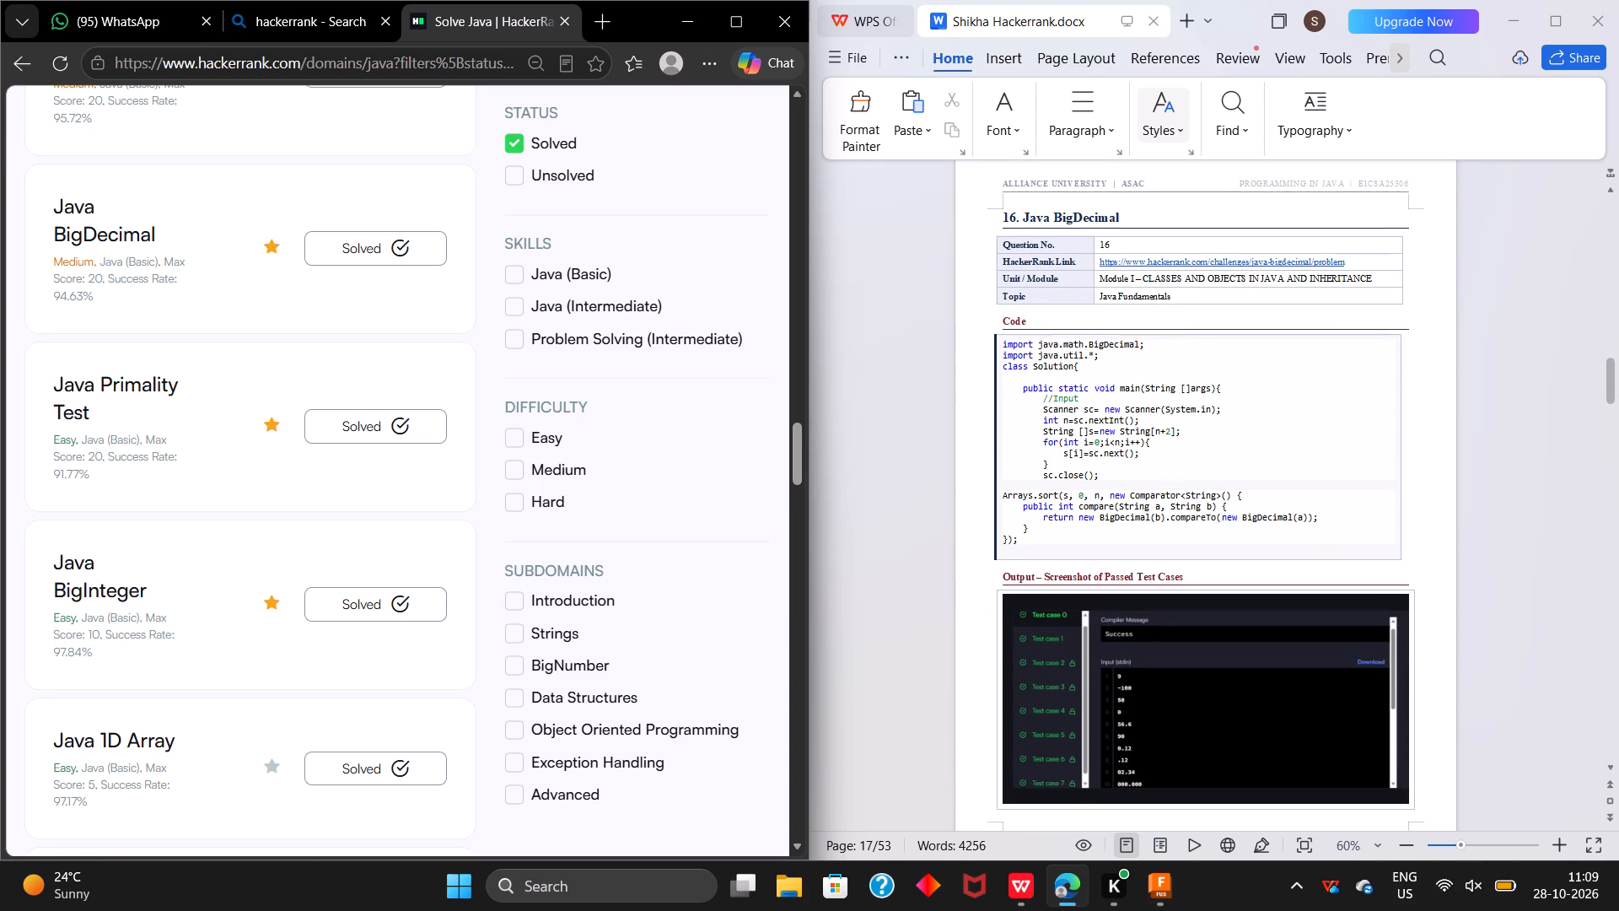
pyautogui.scroll(-11, 1303, 369)
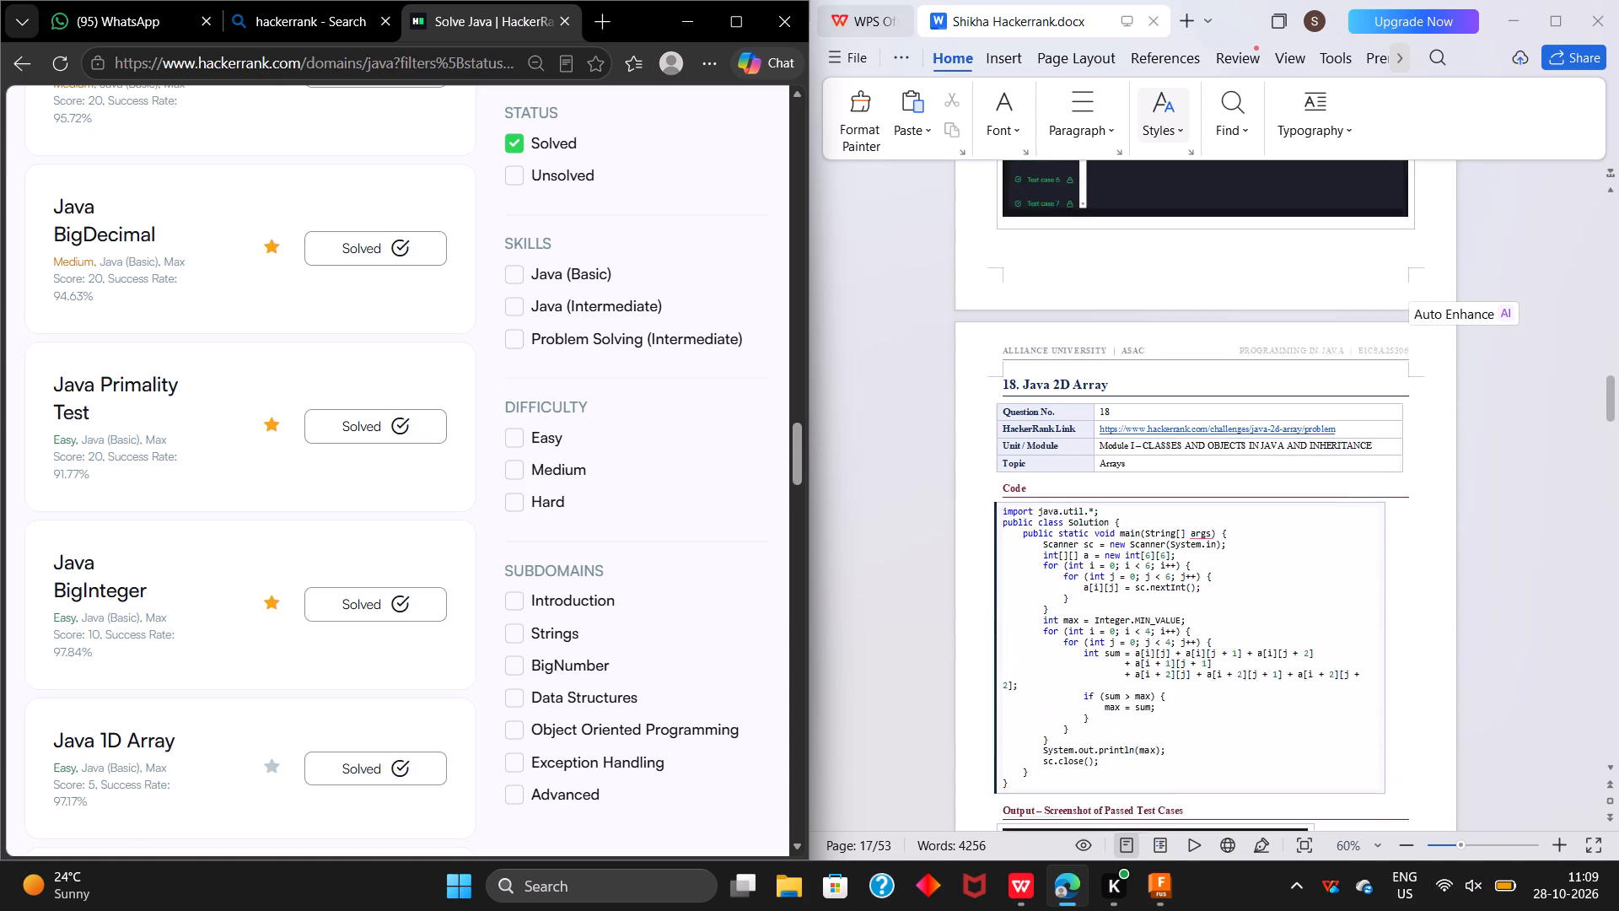
pyautogui.scroll(-5, 1303, 369)
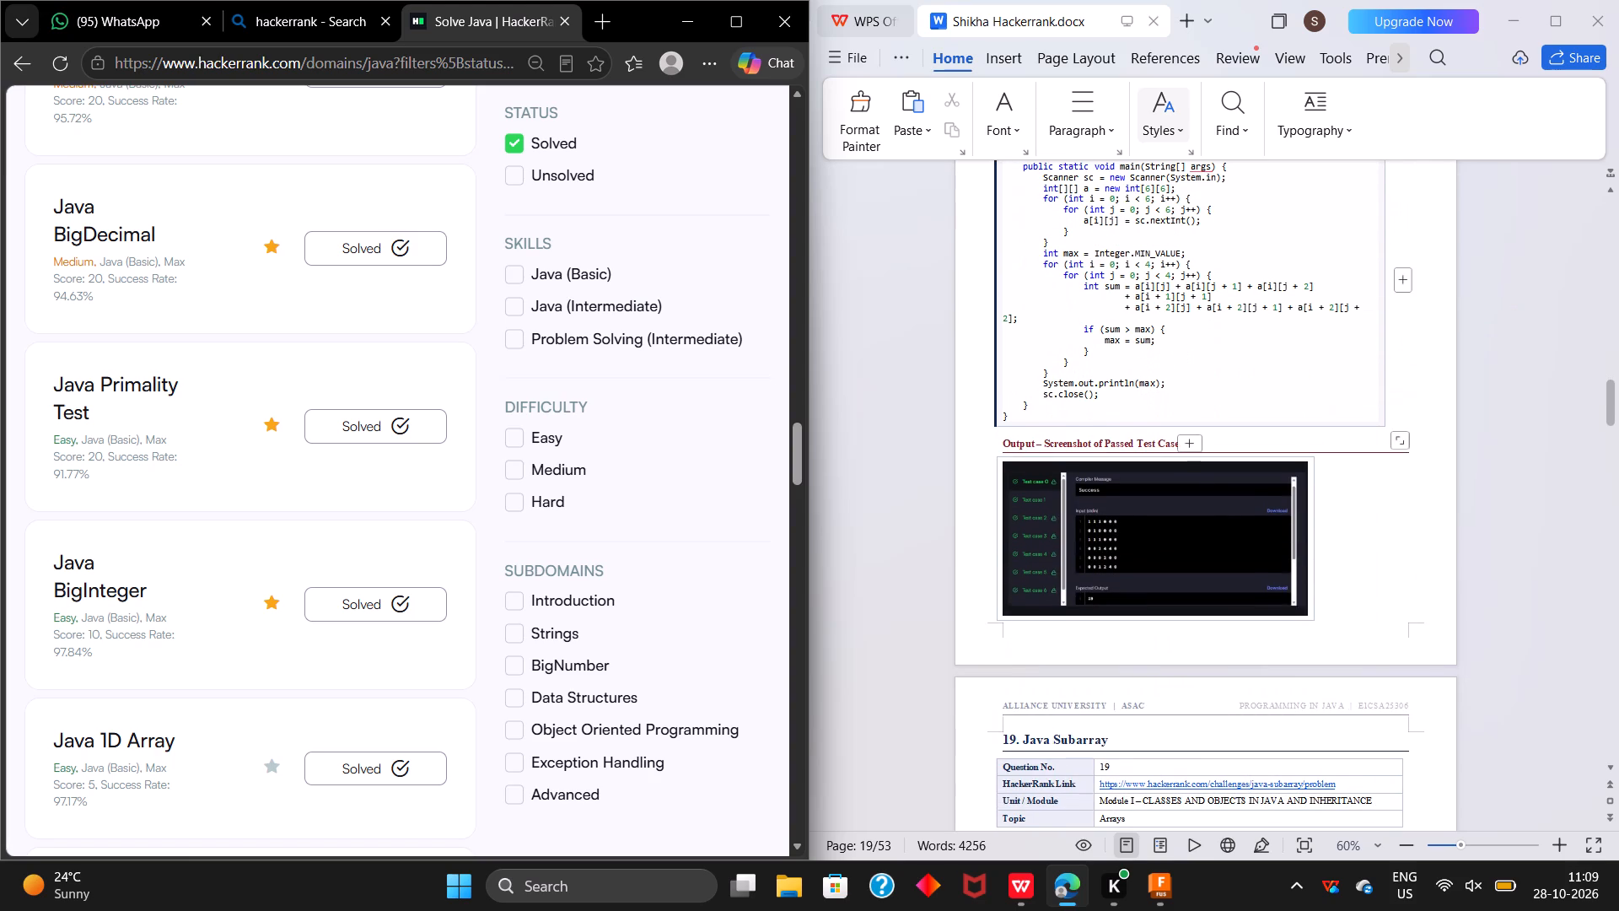
pyautogui.scroll(-2, 1302, 317)
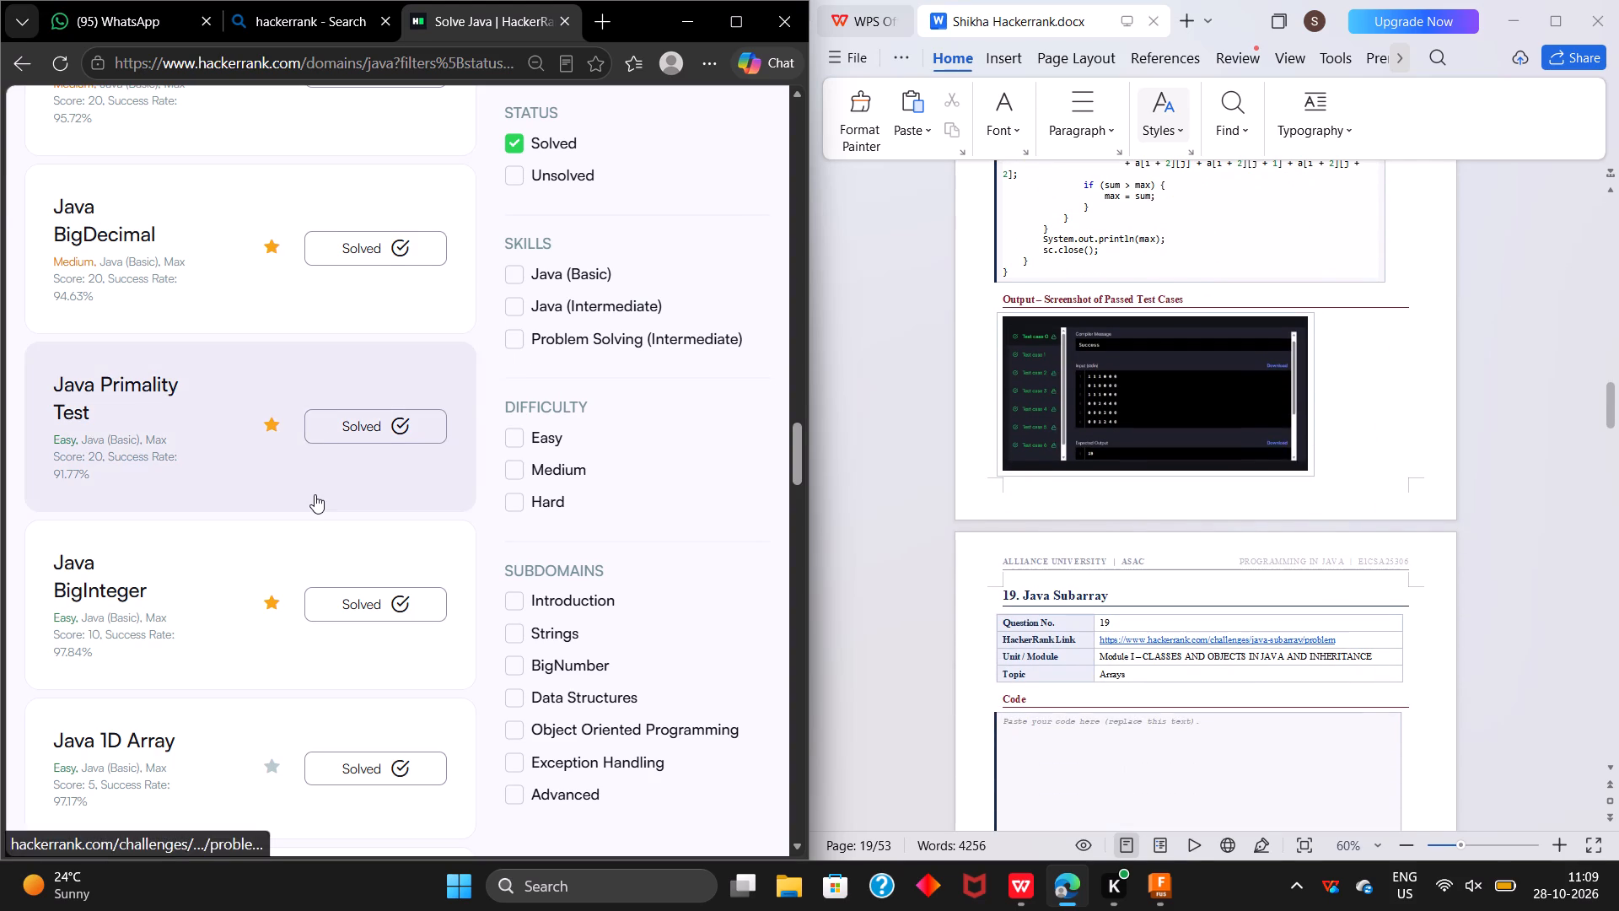
pyautogui.scroll(-8, 315, 494)
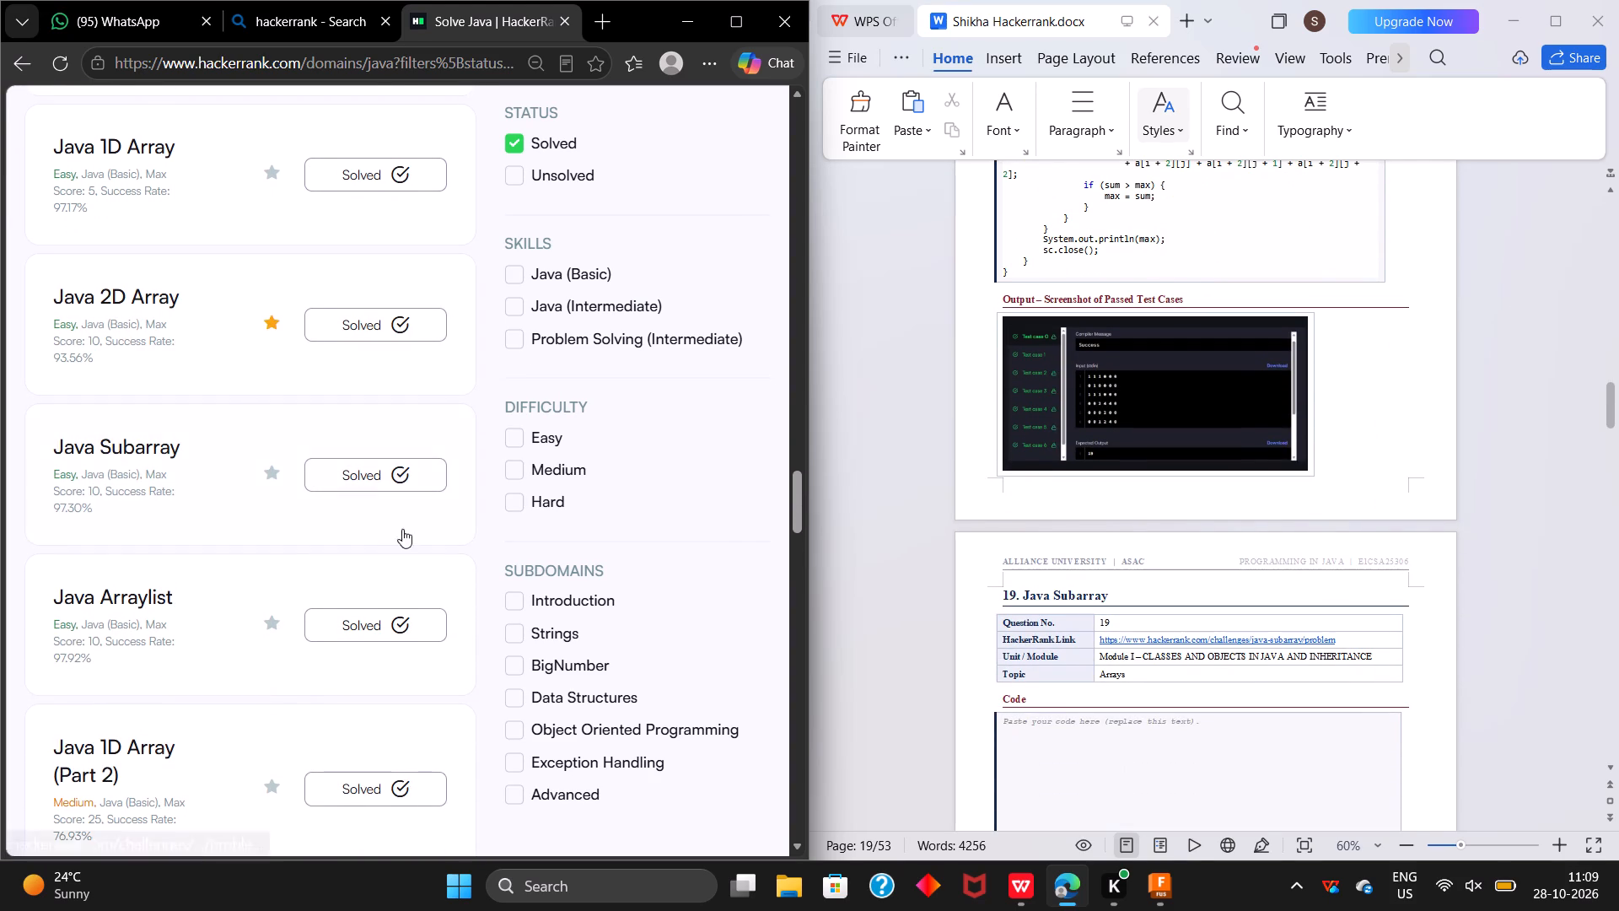
pyautogui.scroll(-6, 1048, 608)
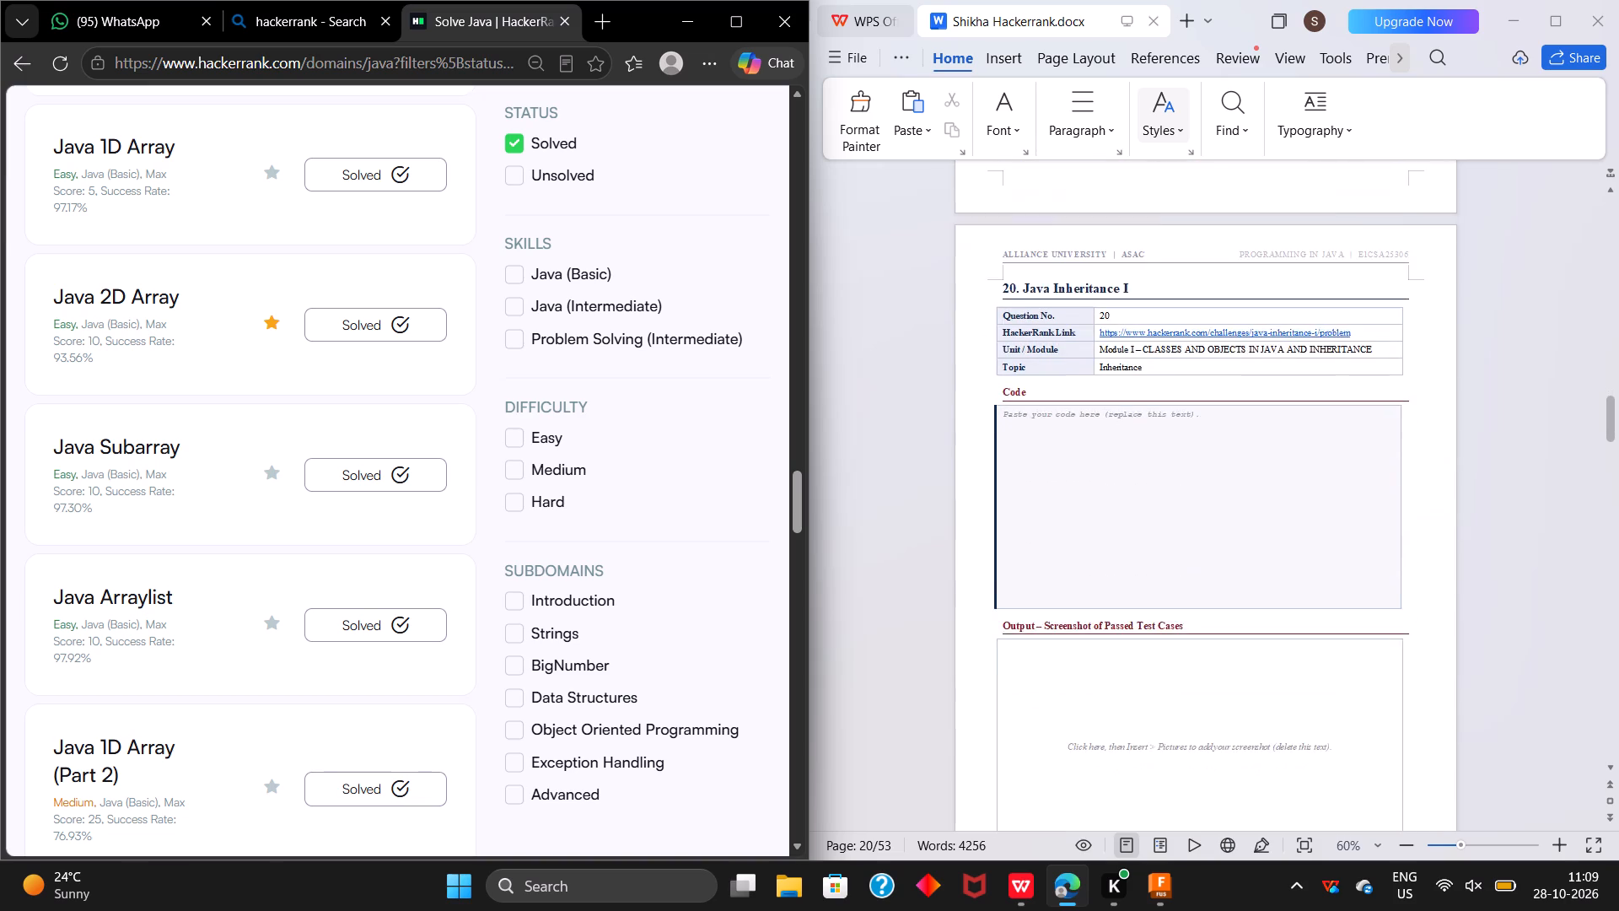
pyautogui.scroll(-6, 1048, 608)
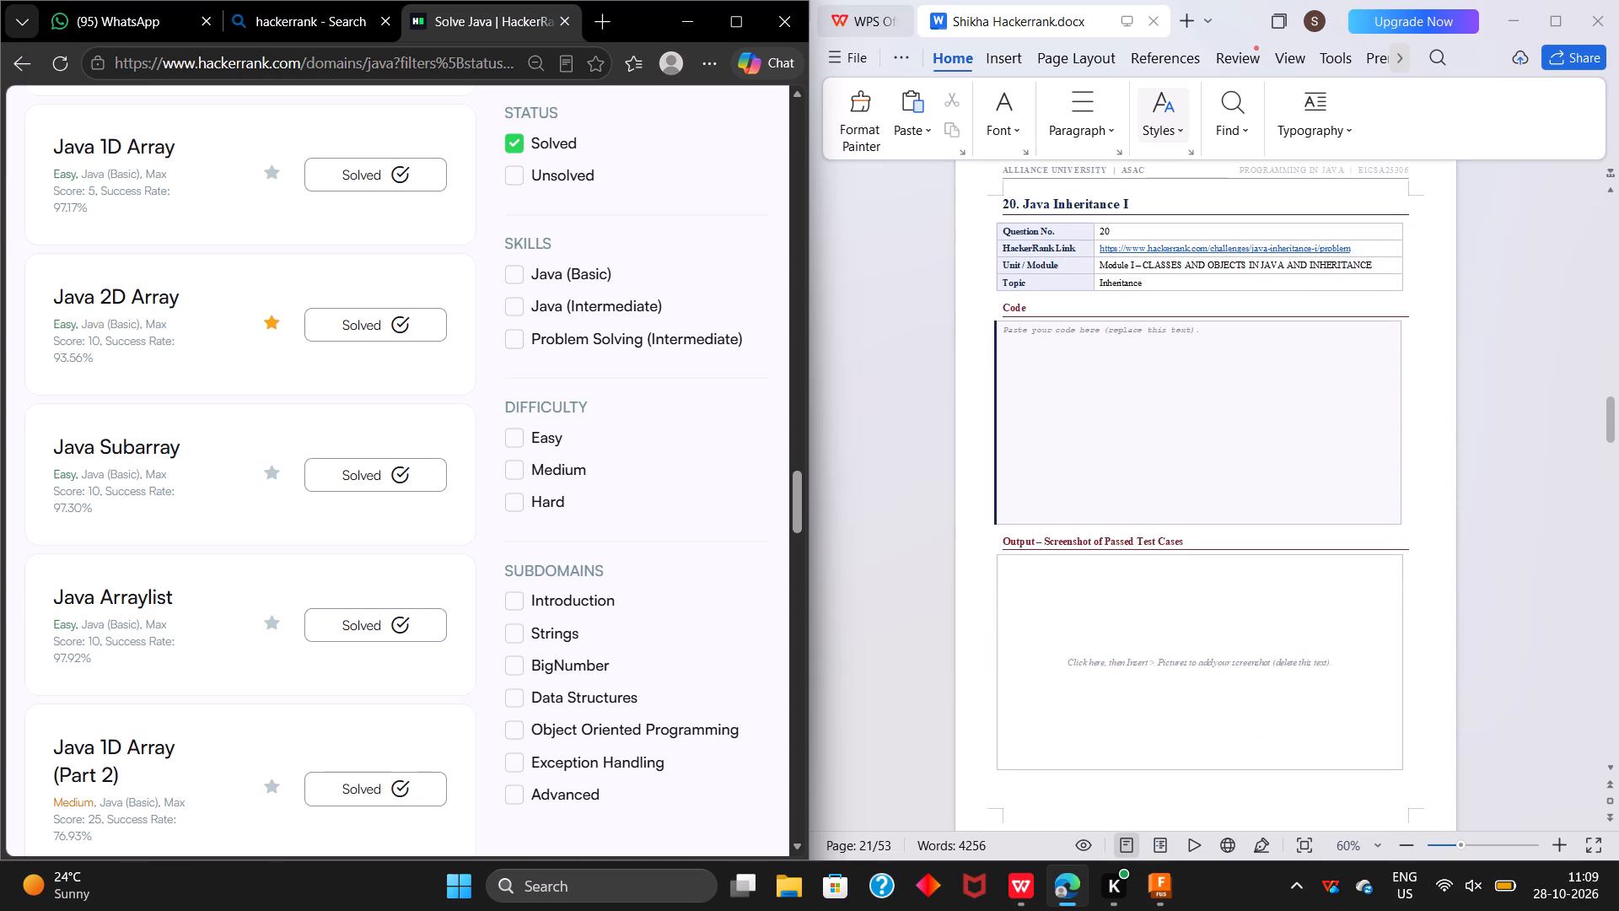
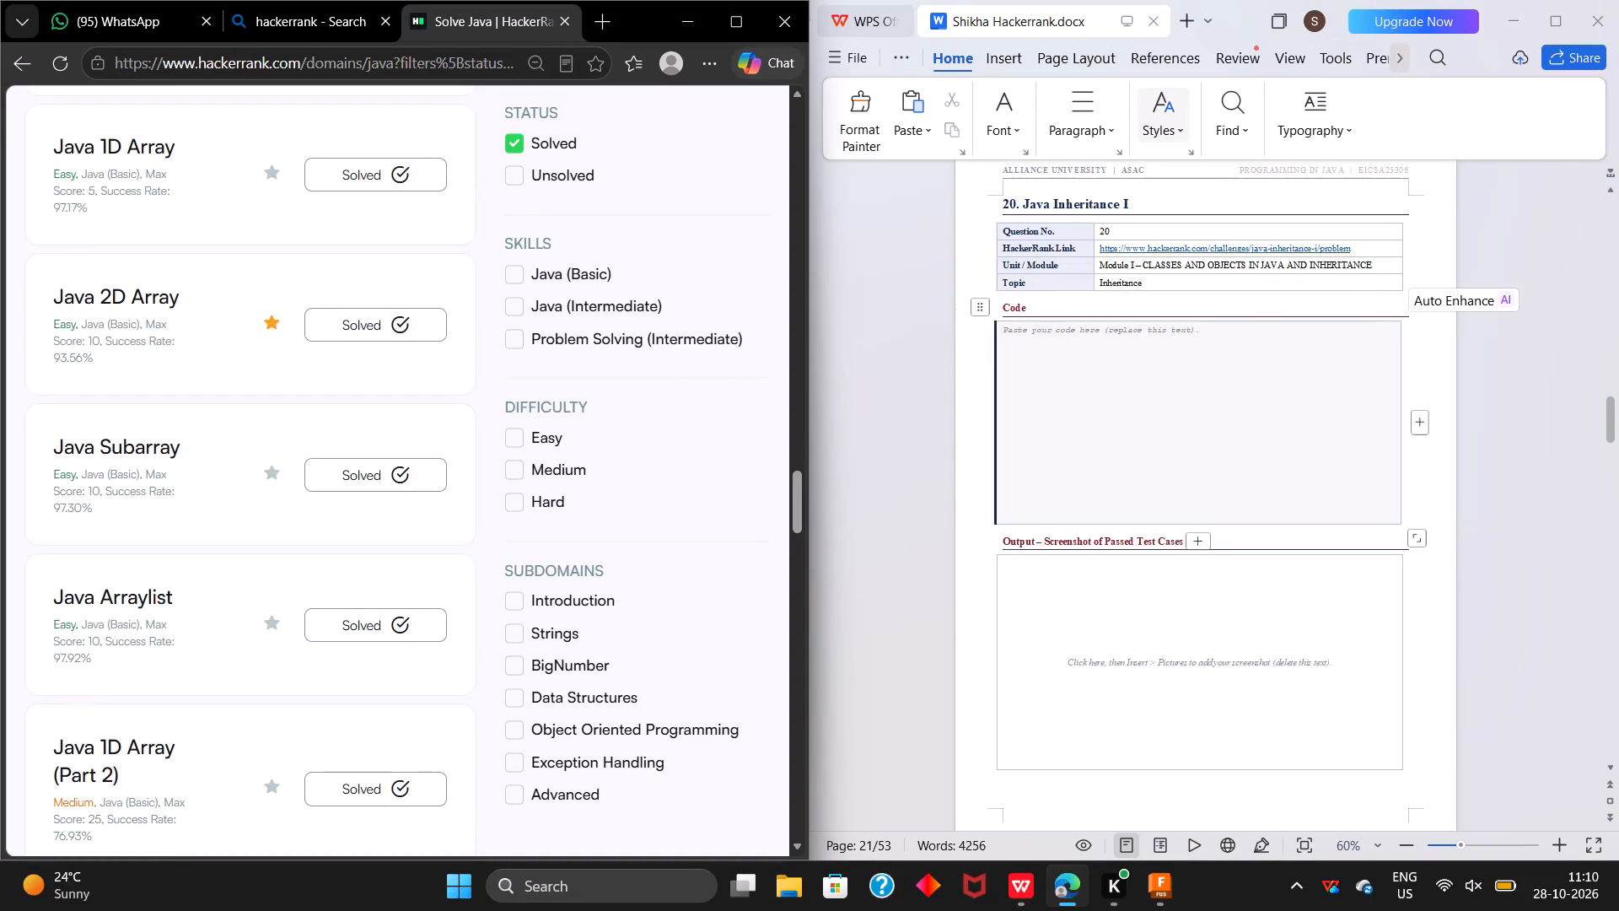
# Review document entries 20 to 22 for the next one with code and output filled in.
pyautogui.scroll(4, 1085, 387)
pyautogui.scroll(-1, 1085, 387)
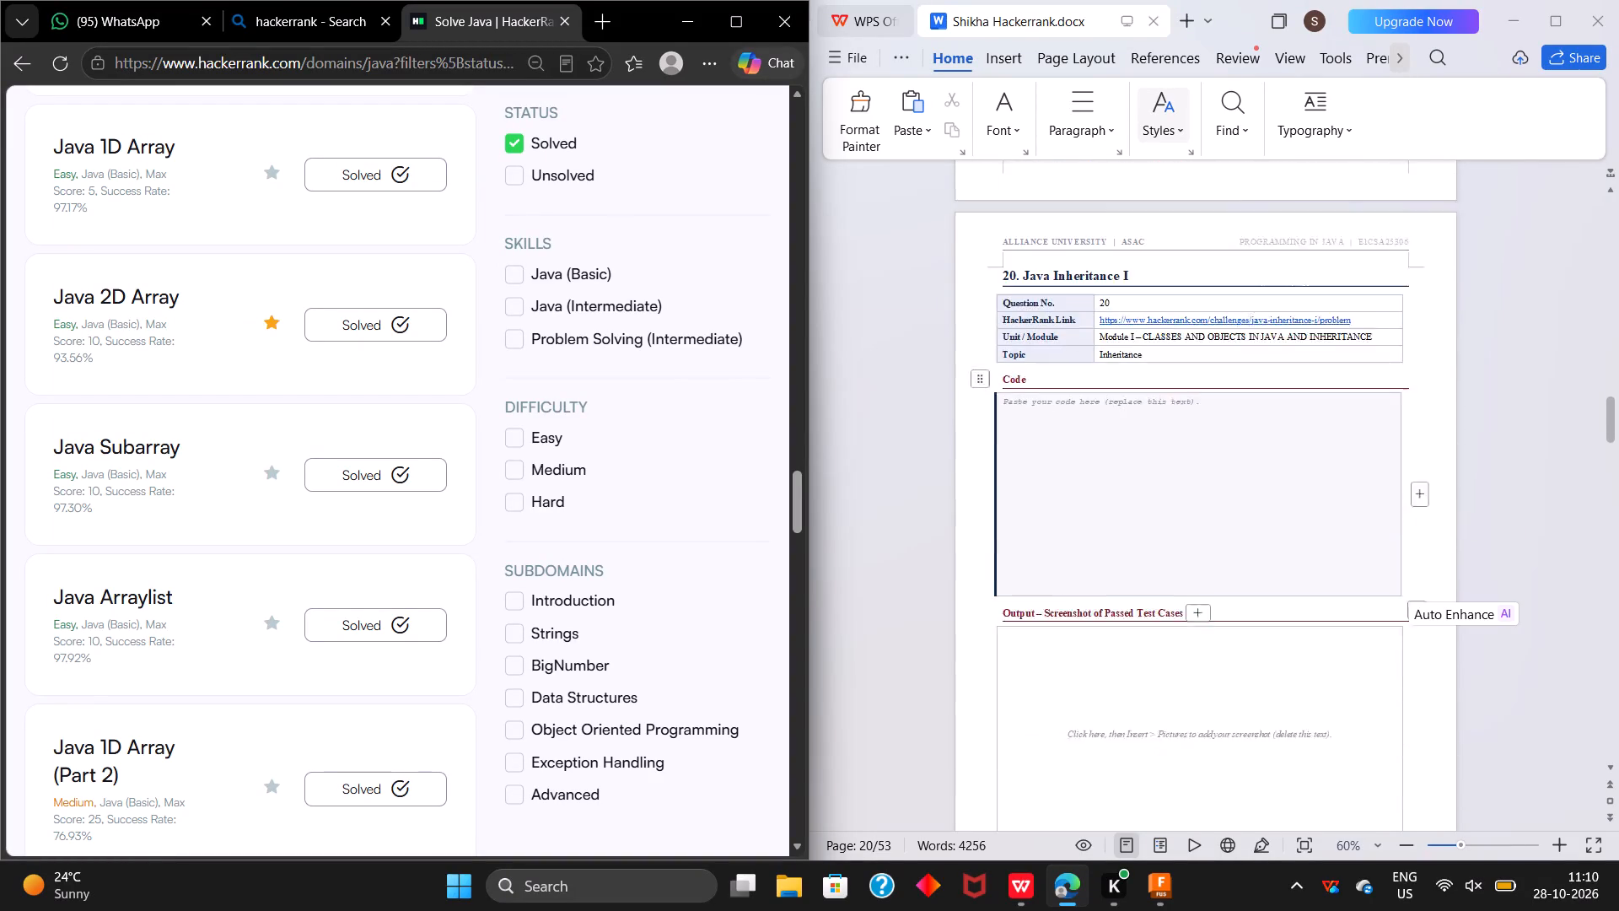
pyautogui.scroll(-9, 1085, 387)
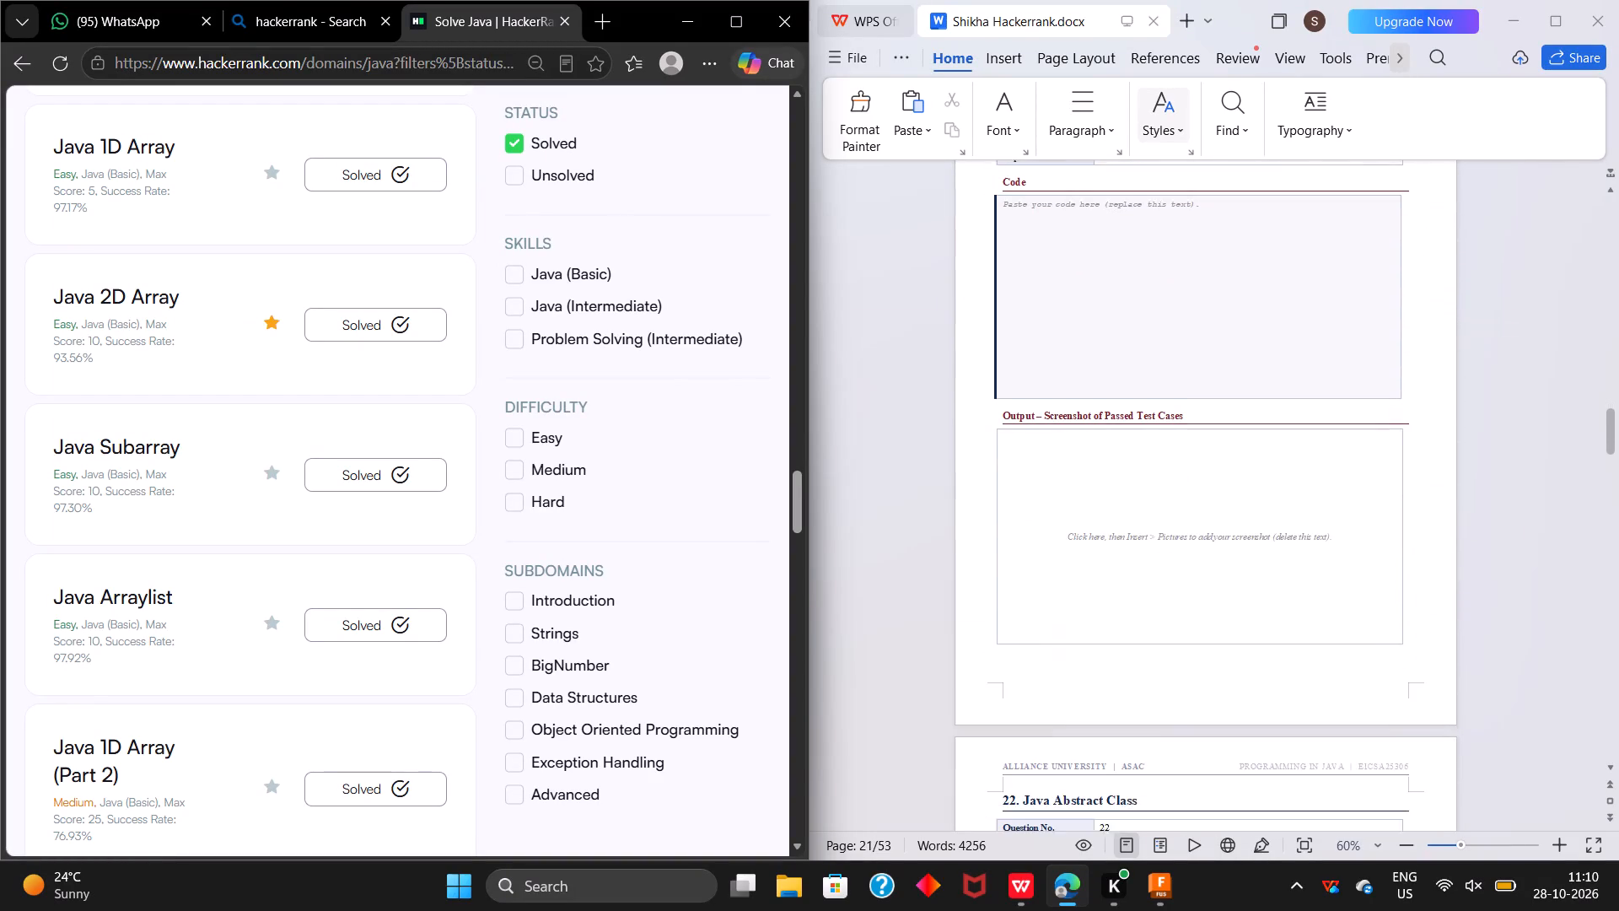
pyautogui.scroll(-4, 1085, 387)
pyautogui.scroll(5, 1085, 387)
pyautogui.scroll(-3, 1085, 387)
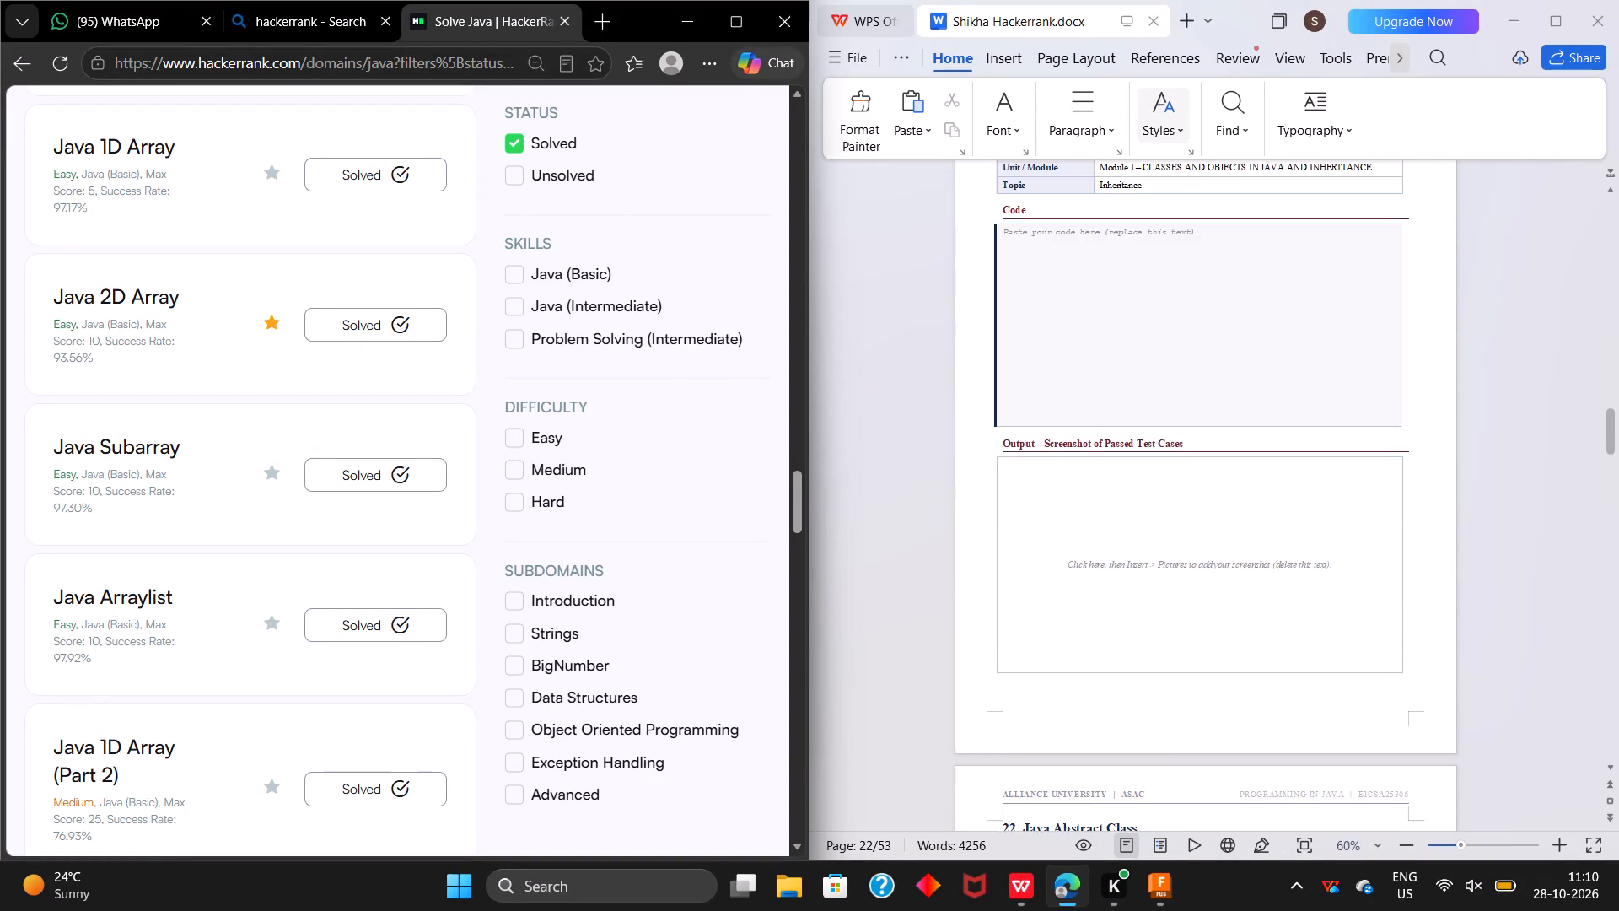
pyautogui.scroll(-4, 1085, 387)
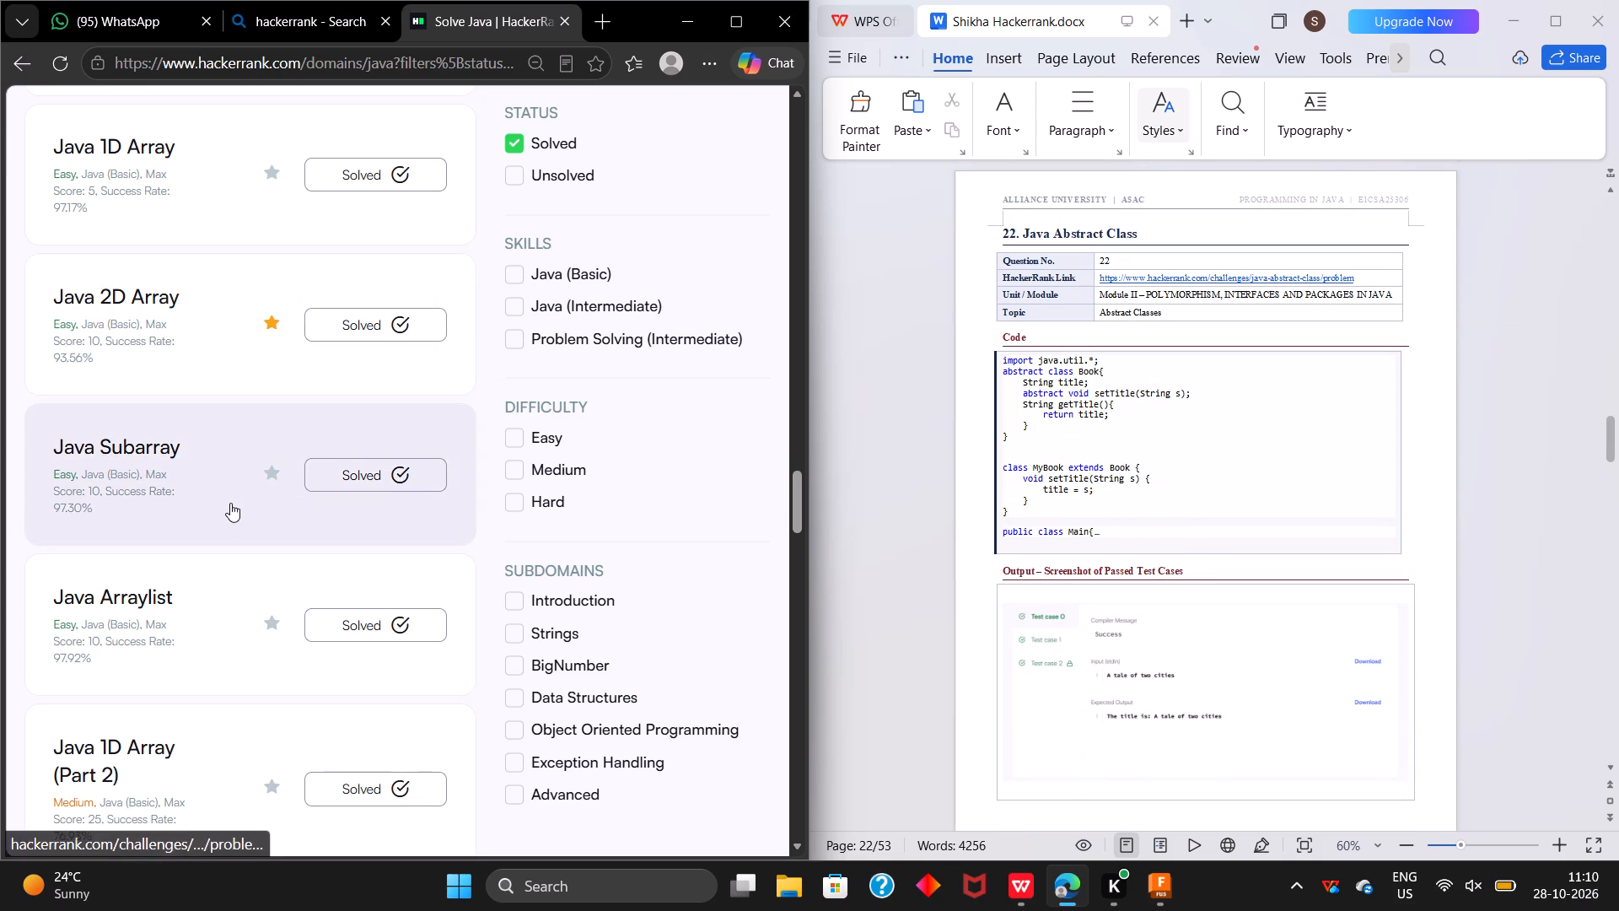
# Look through the solved challenges from Java Subarray down to Java Reflection - Attributes for the one matching entry 22, Java Abstract Class.
pyautogui.scroll(-8, 230, 503)
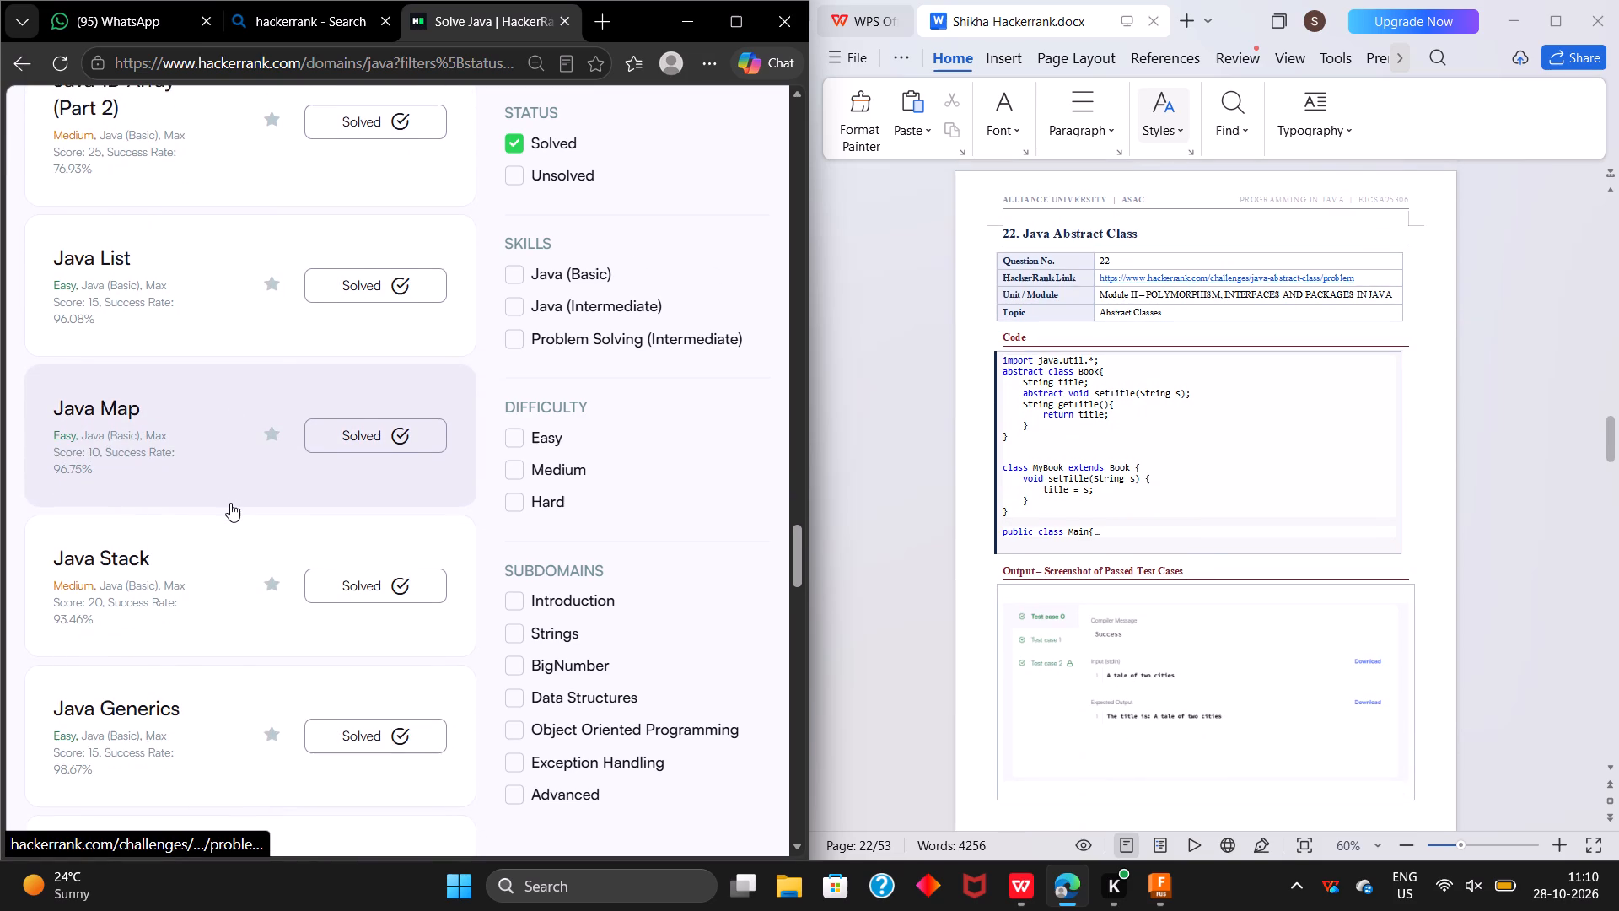
pyautogui.scroll(-8, 230, 503)
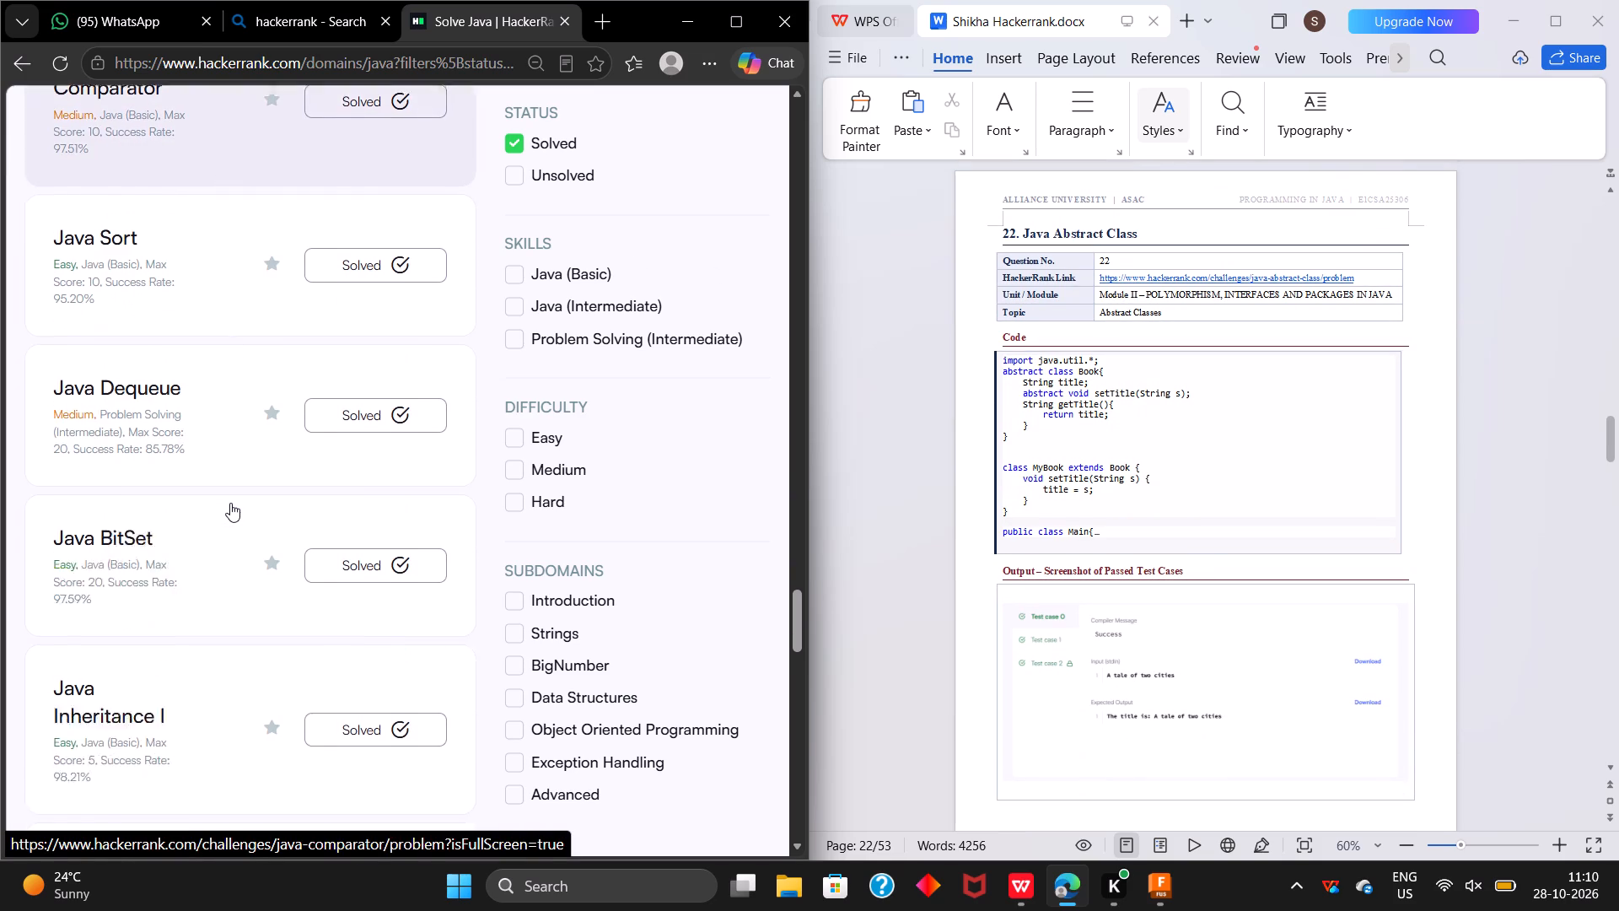
pyautogui.scroll(-9, 230, 503)
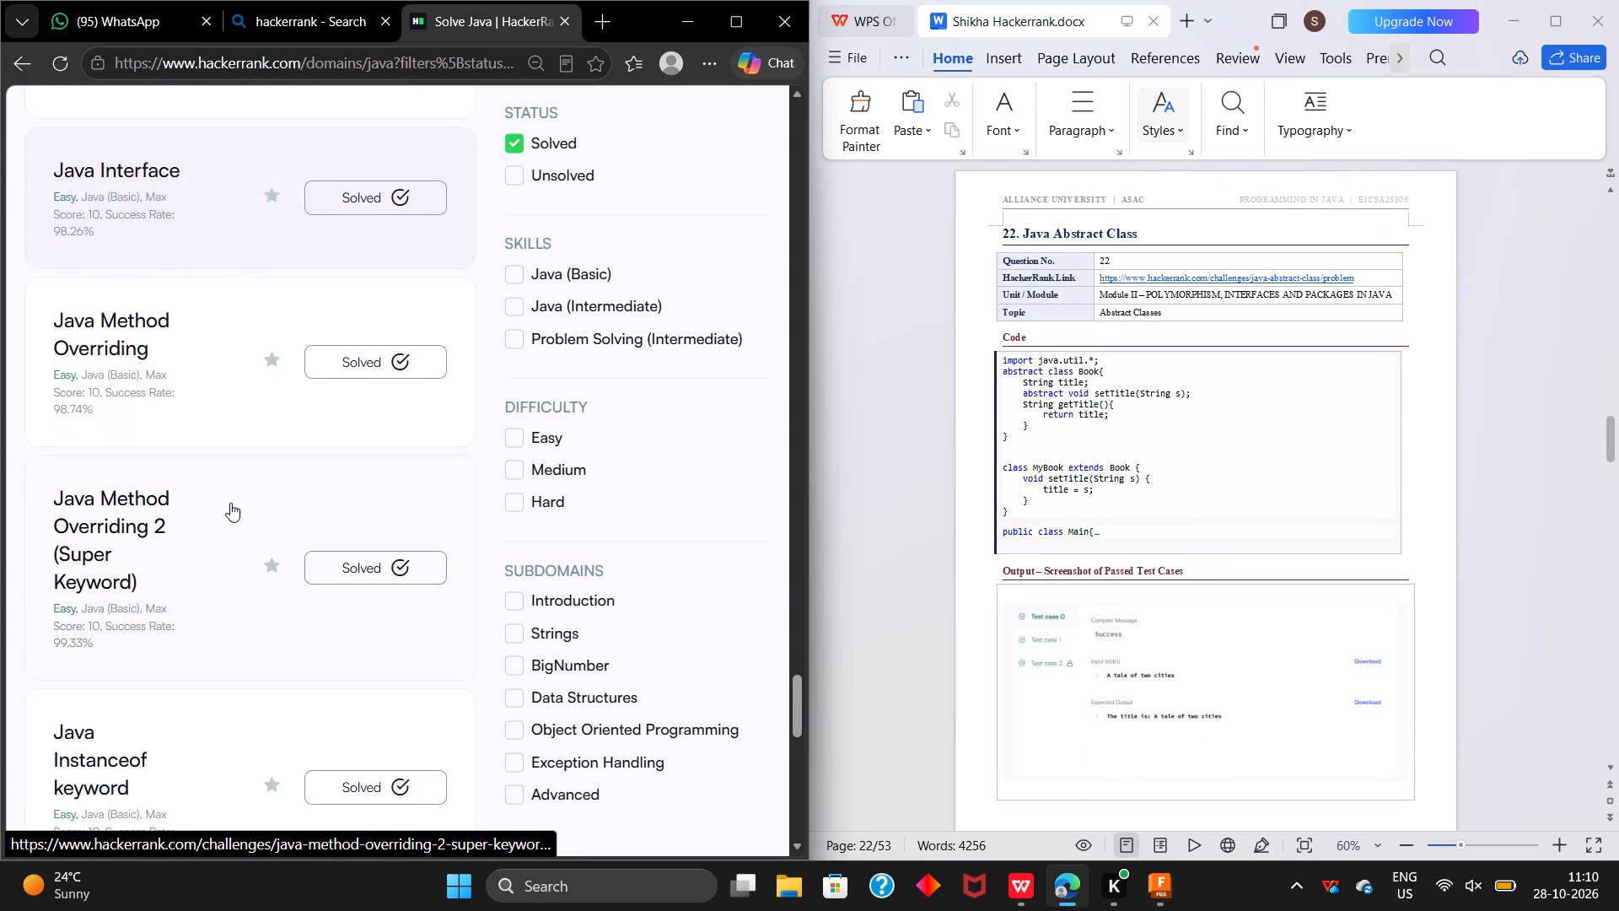
pyautogui.scroll(-8, 230, 503)
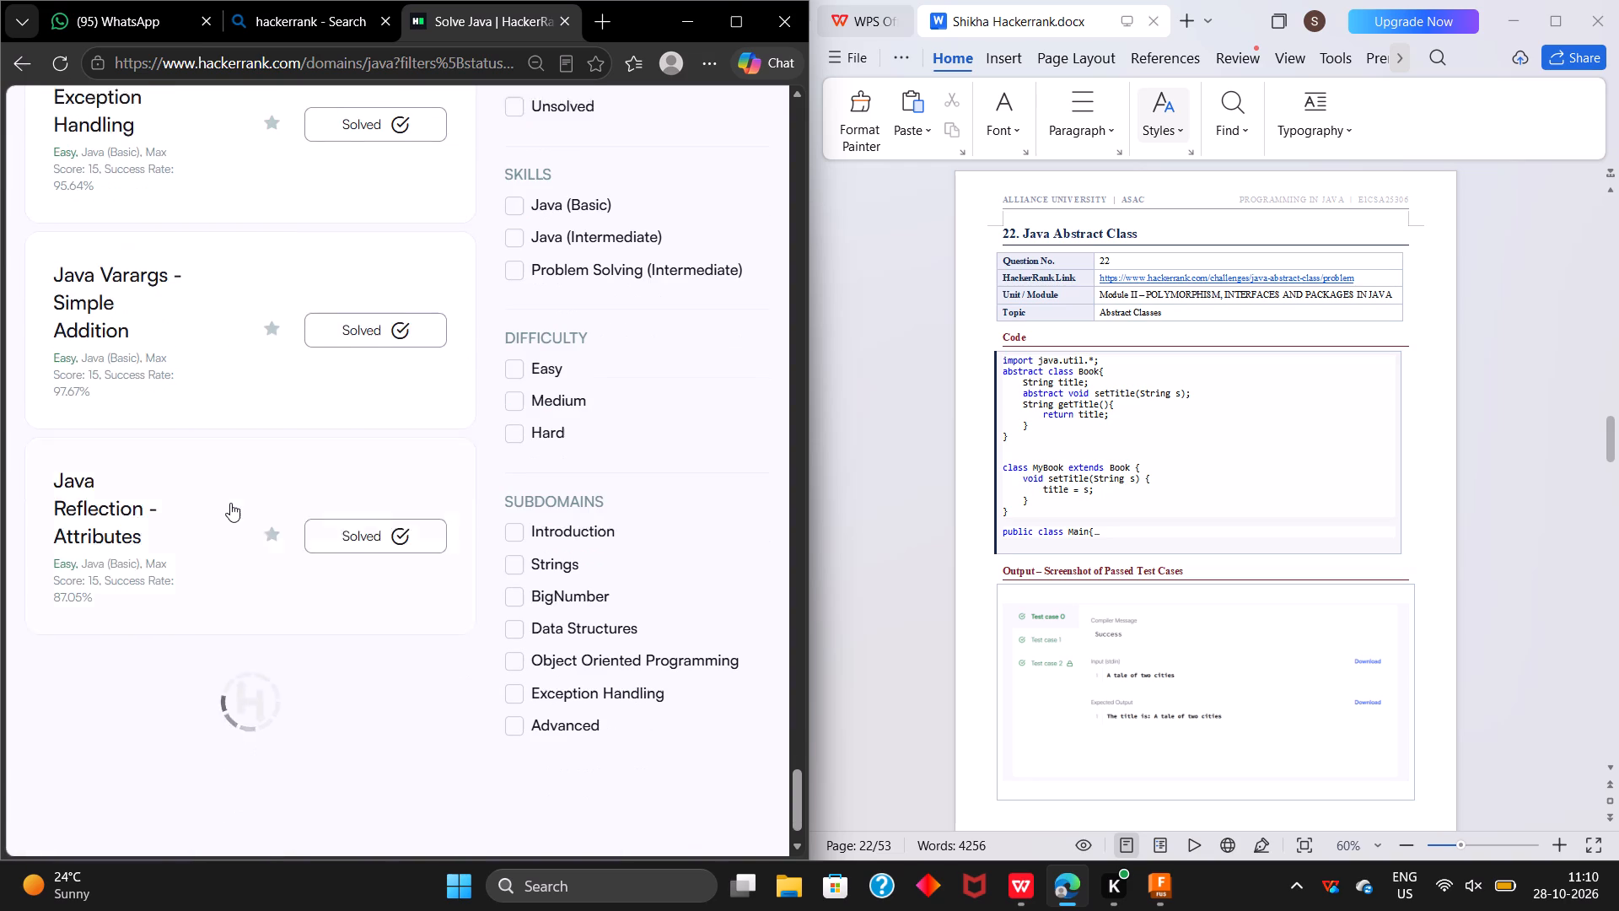
pyautogui.scroll(-1, 230, 503)
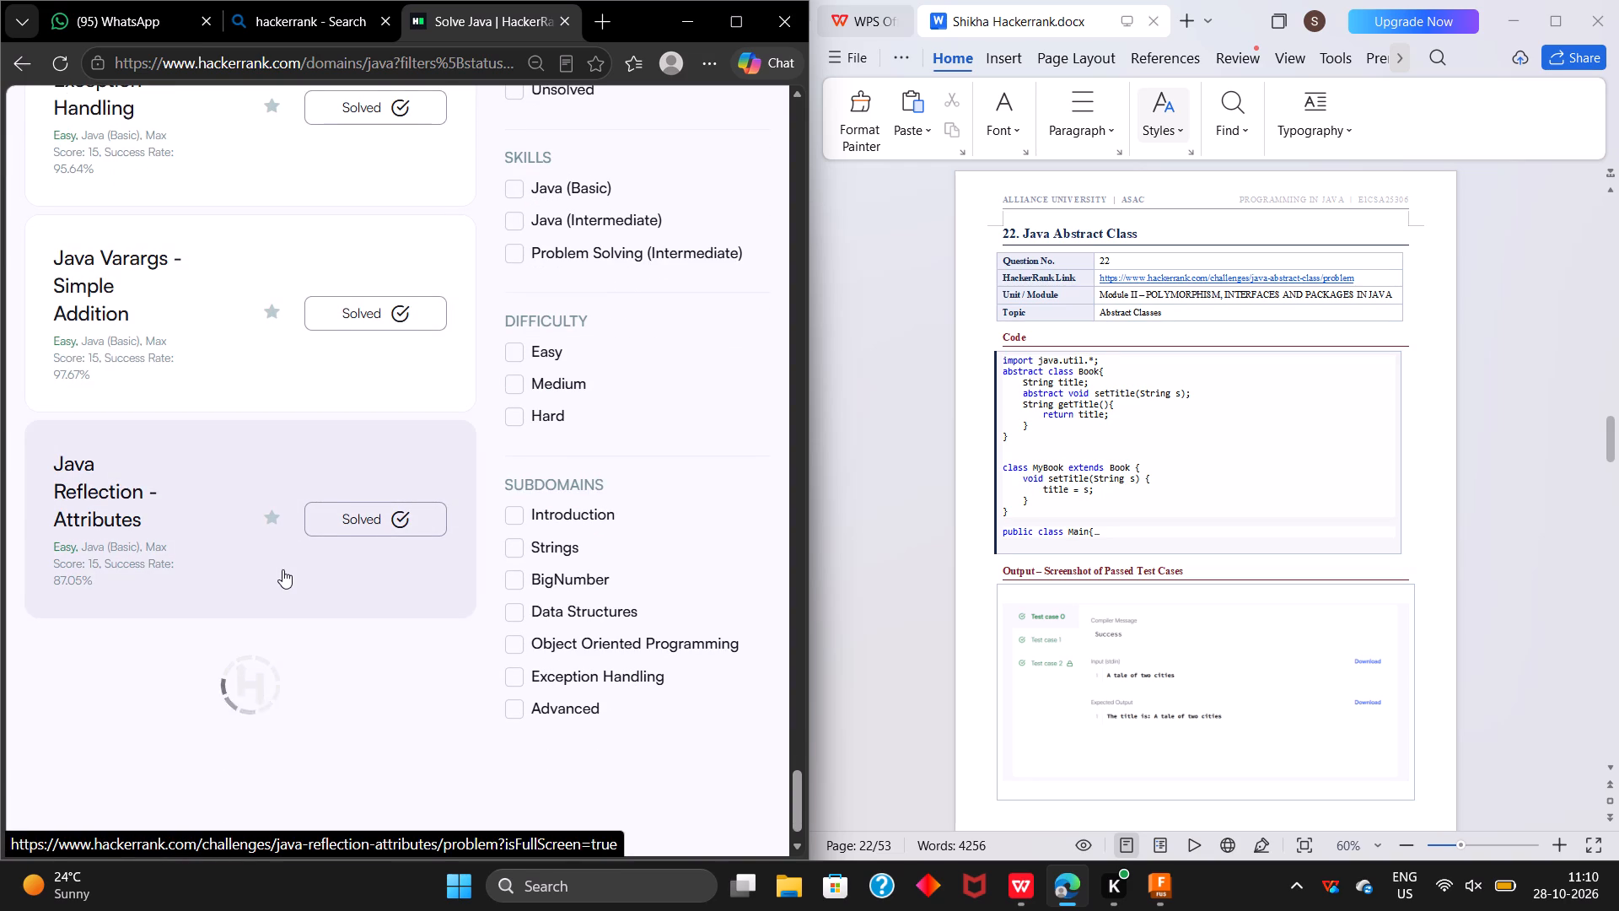
pyautogui.scroll(-4, 282, 569)
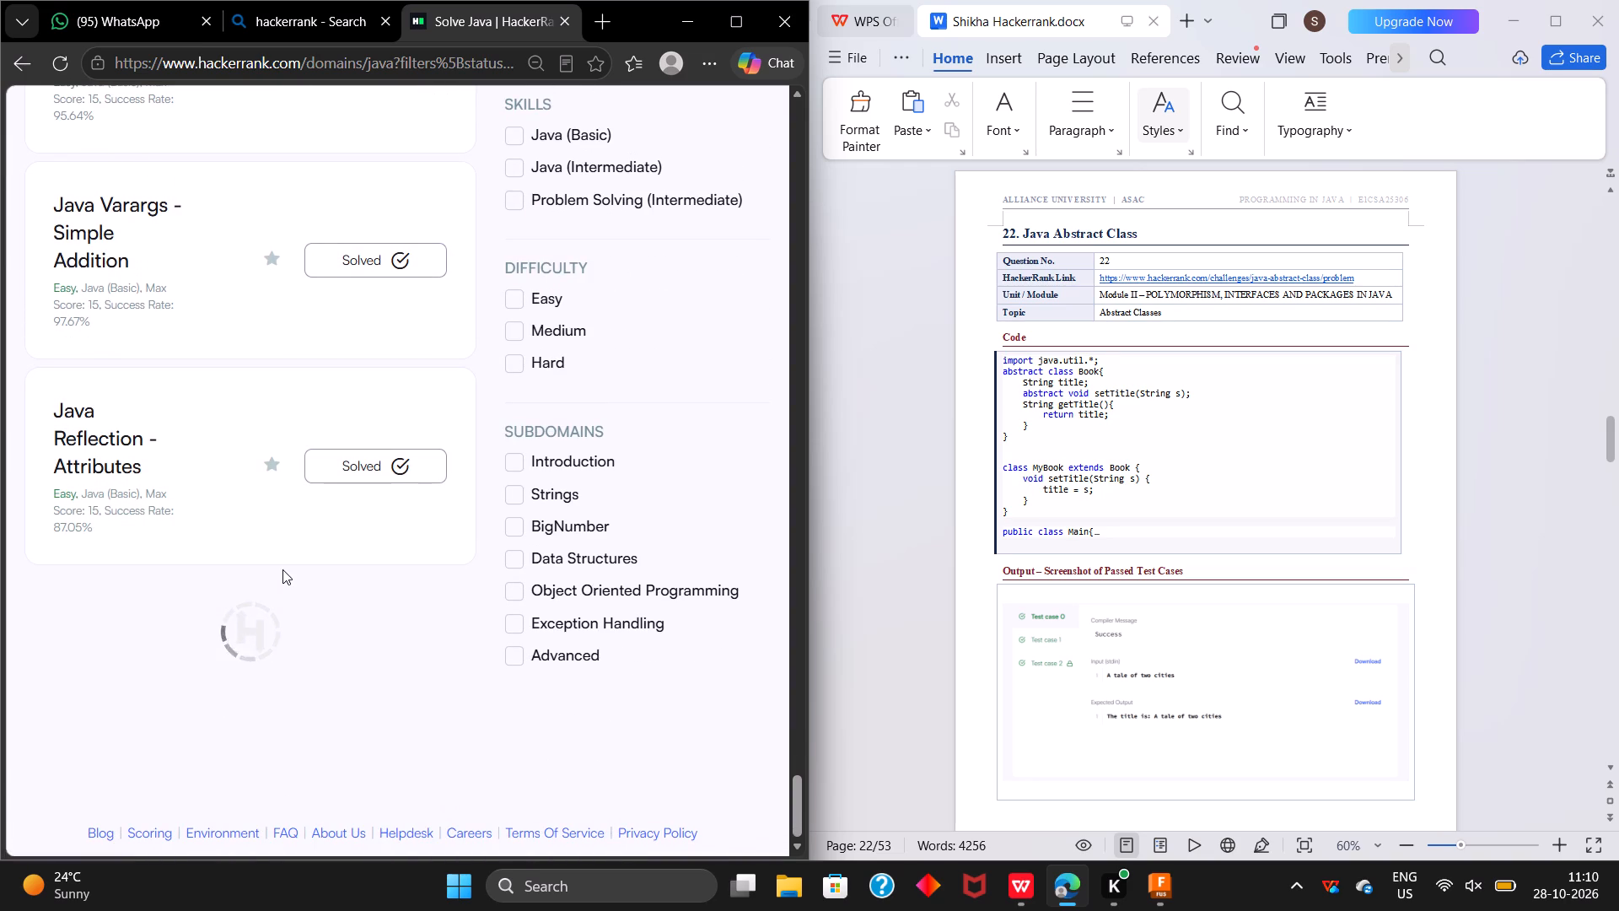
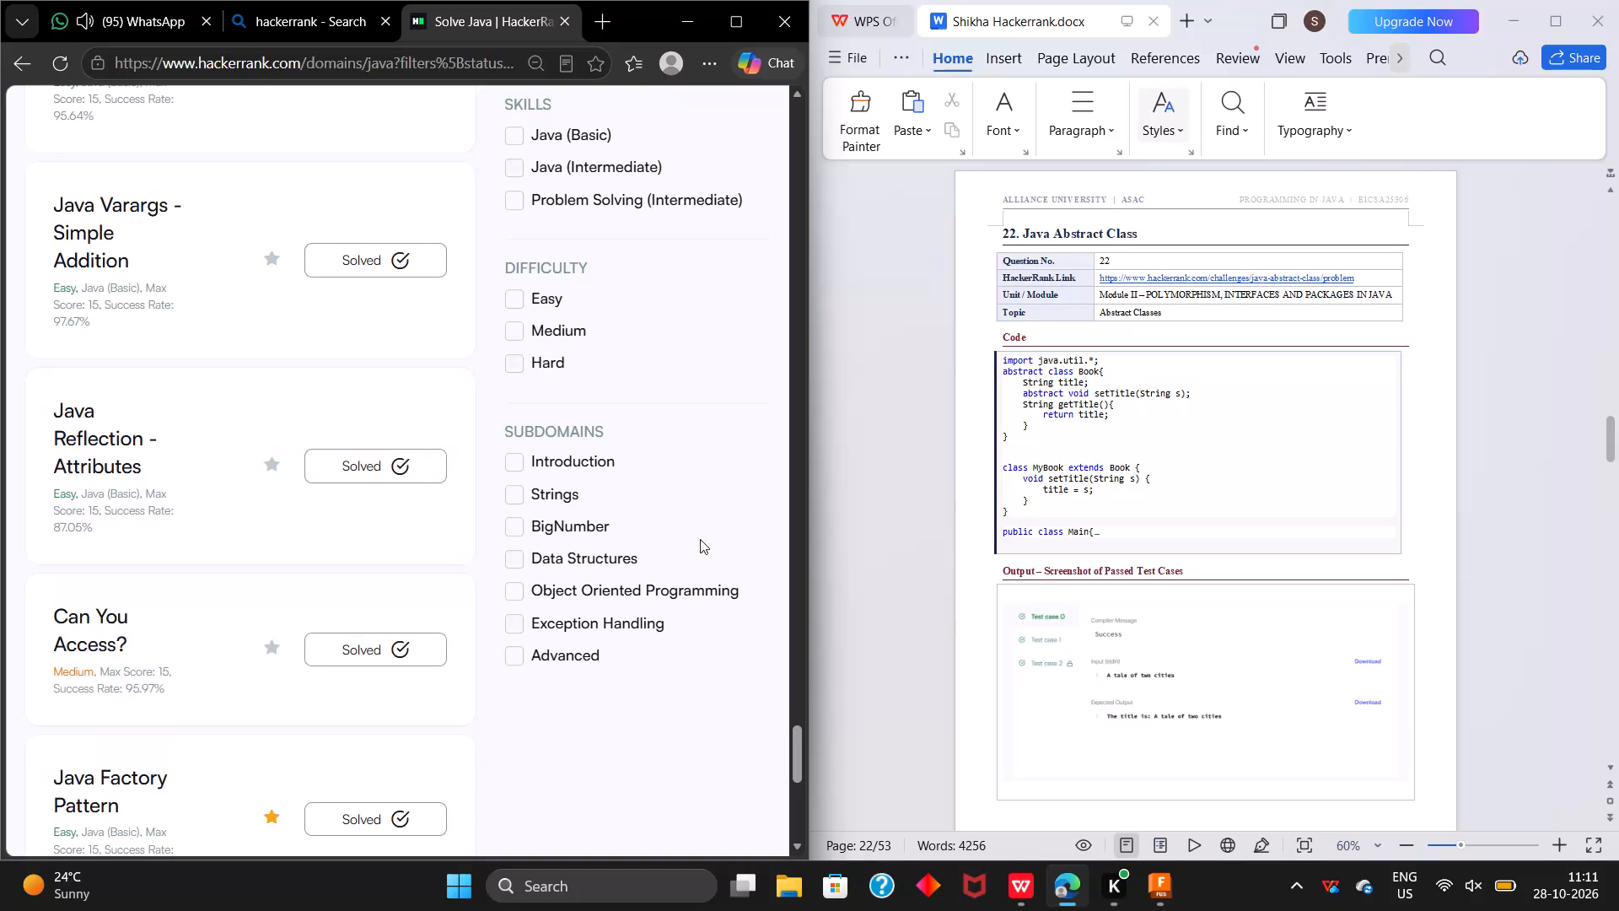
# Find Java Abstract Class among the solved challenges and star it to match document entry 22.
pyautogui.scroll(-4, 239, 585)
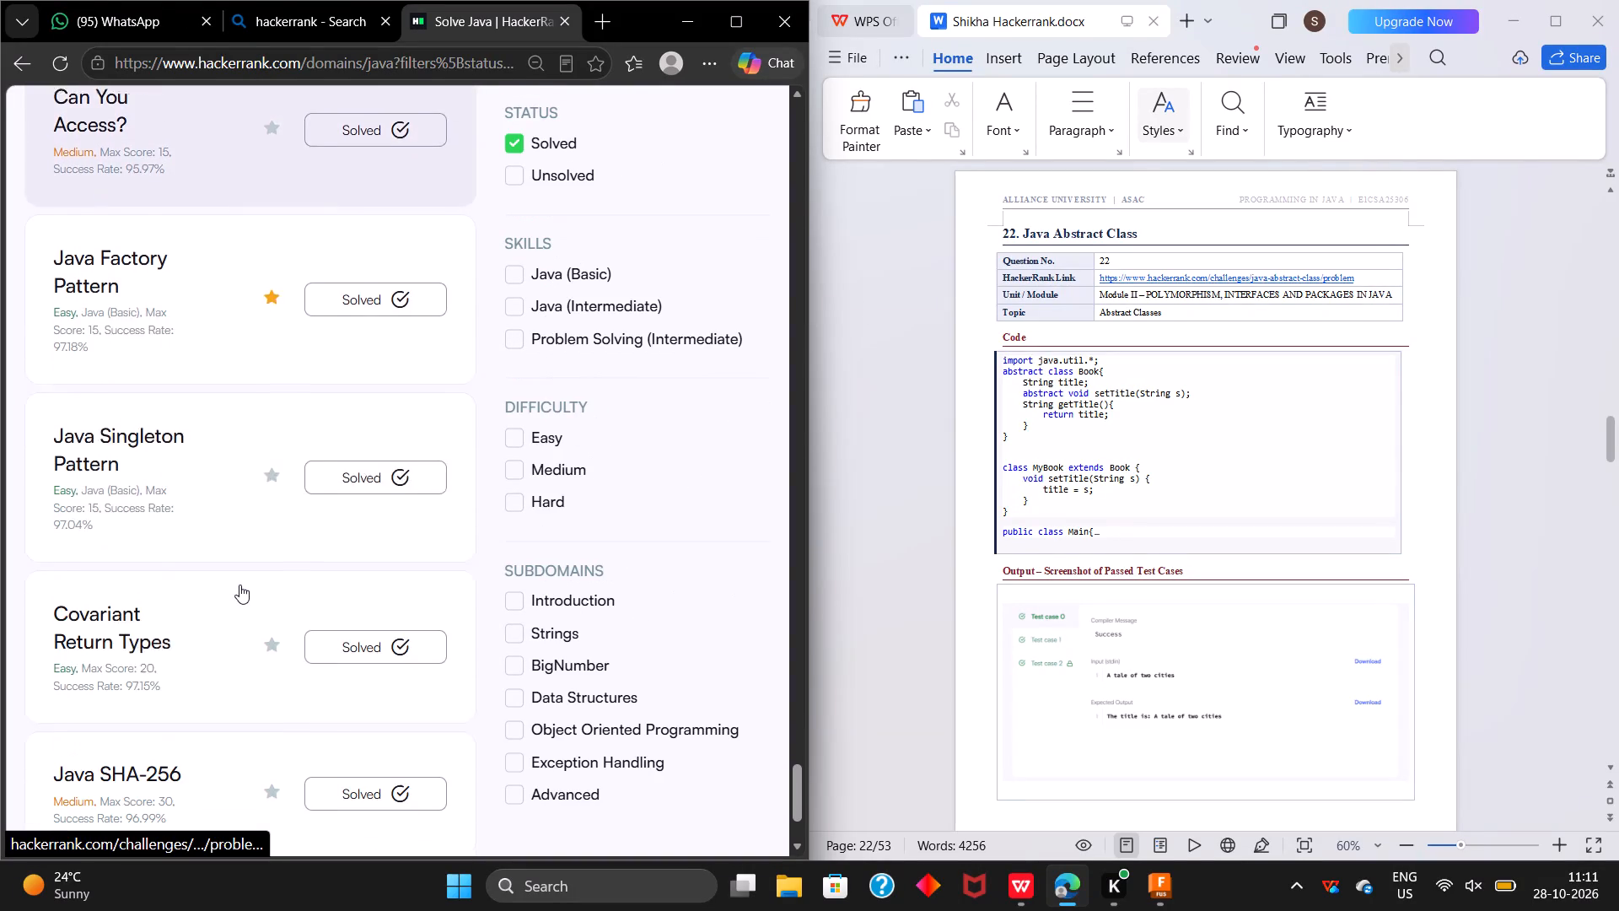
pyautogui.scroll(-3, 239, 585)
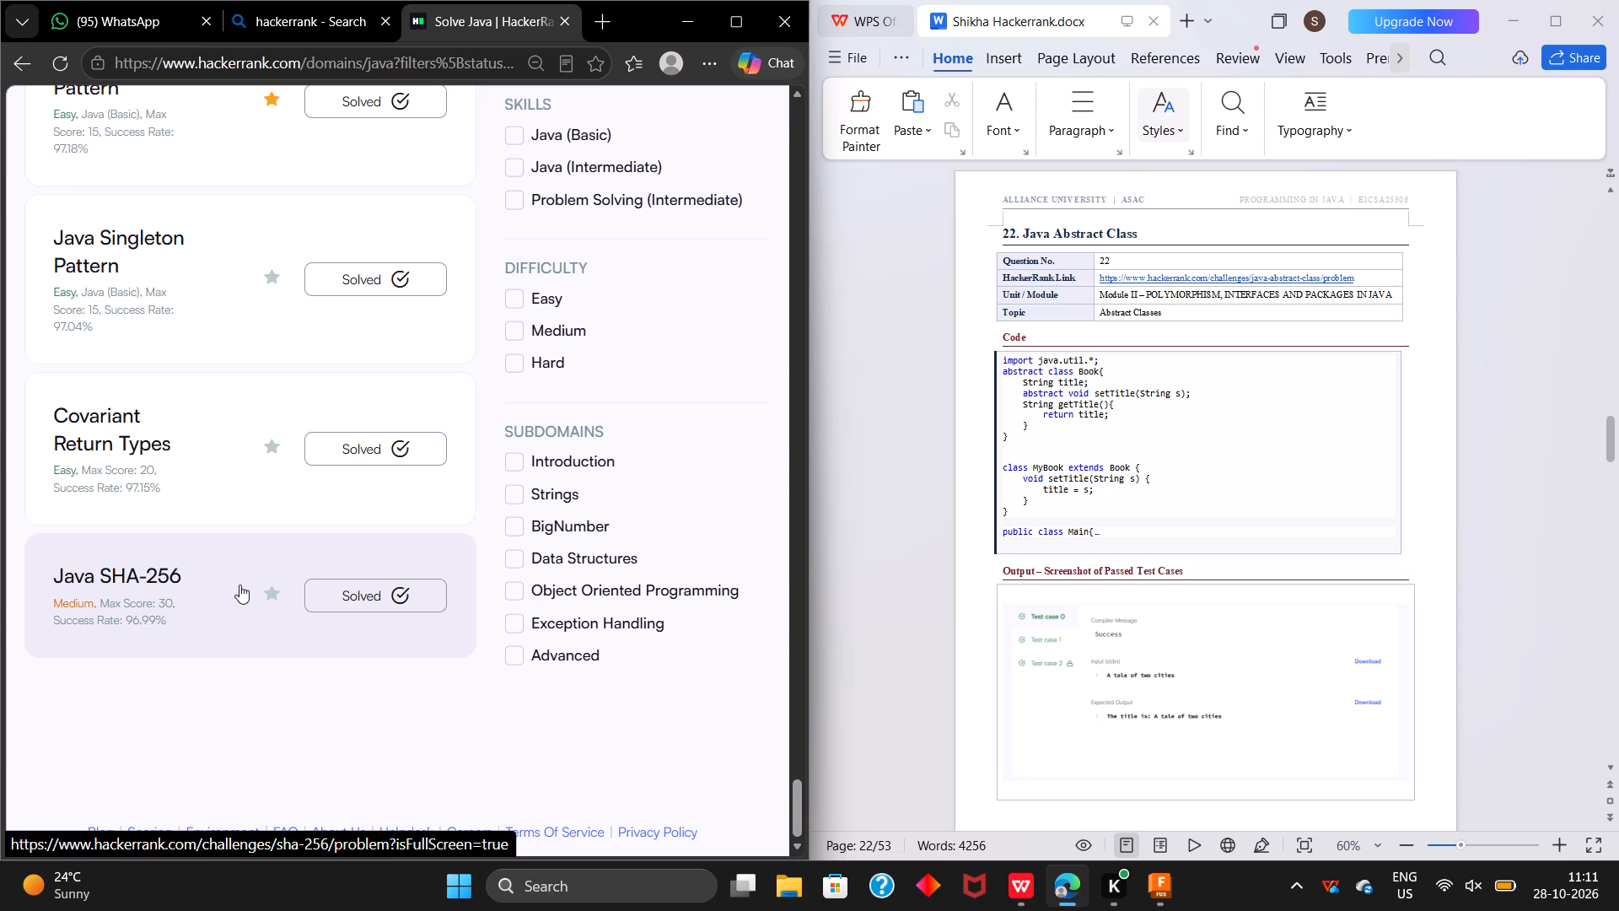
pyautogui.scroll(-6, 134, 423)
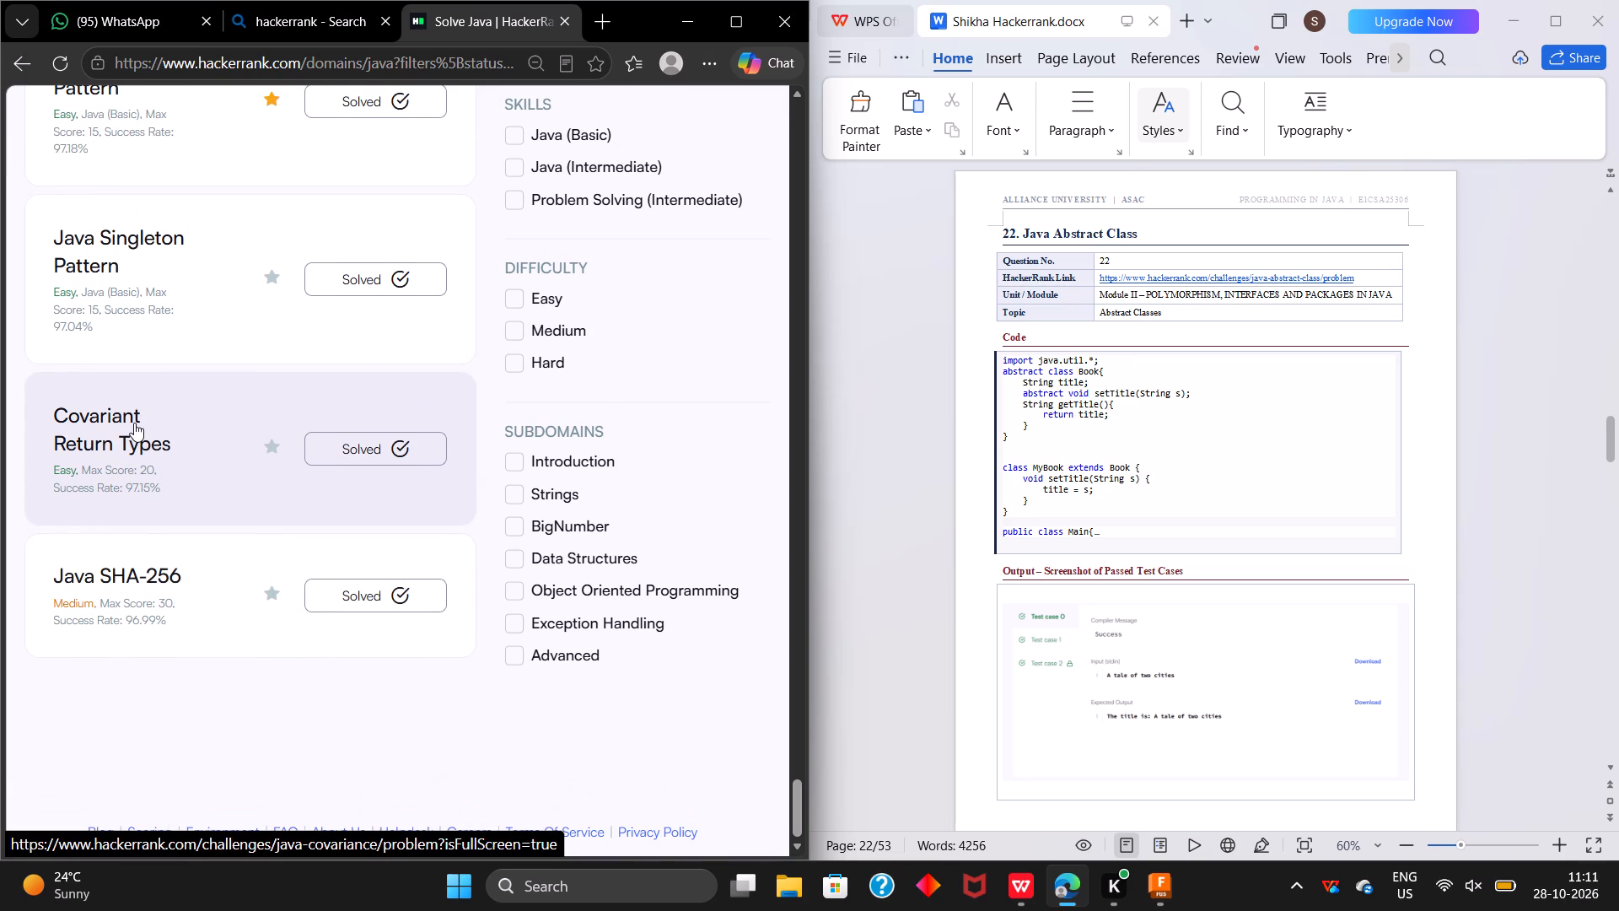
pyautogui.scroll(1, 134, 423)
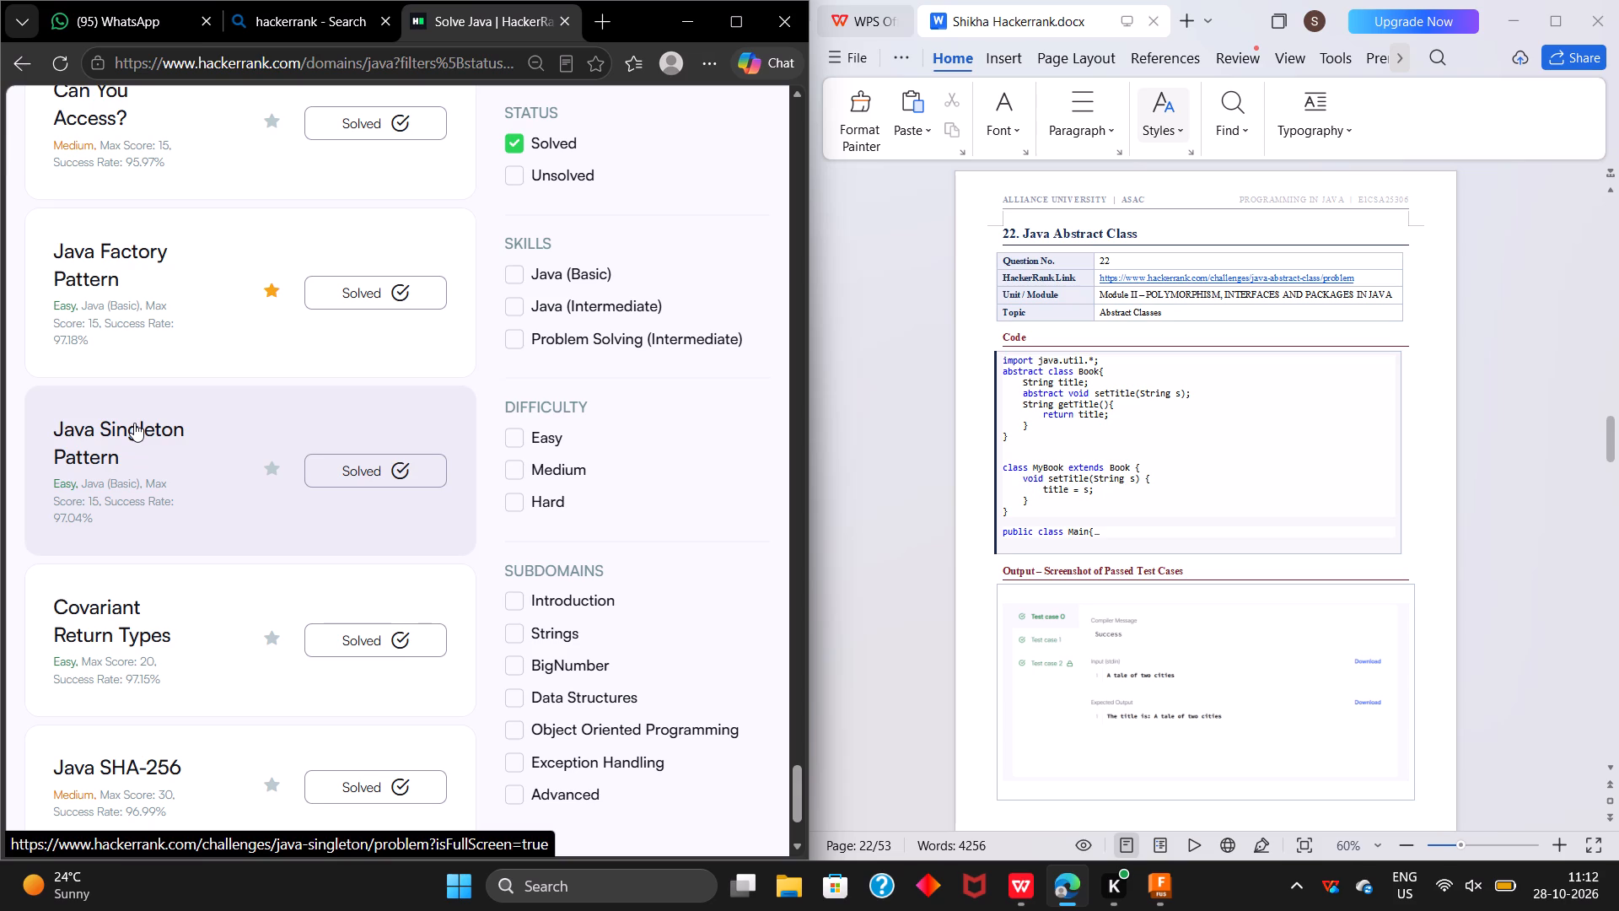
pyautogui.scroll(2, 133, 382)
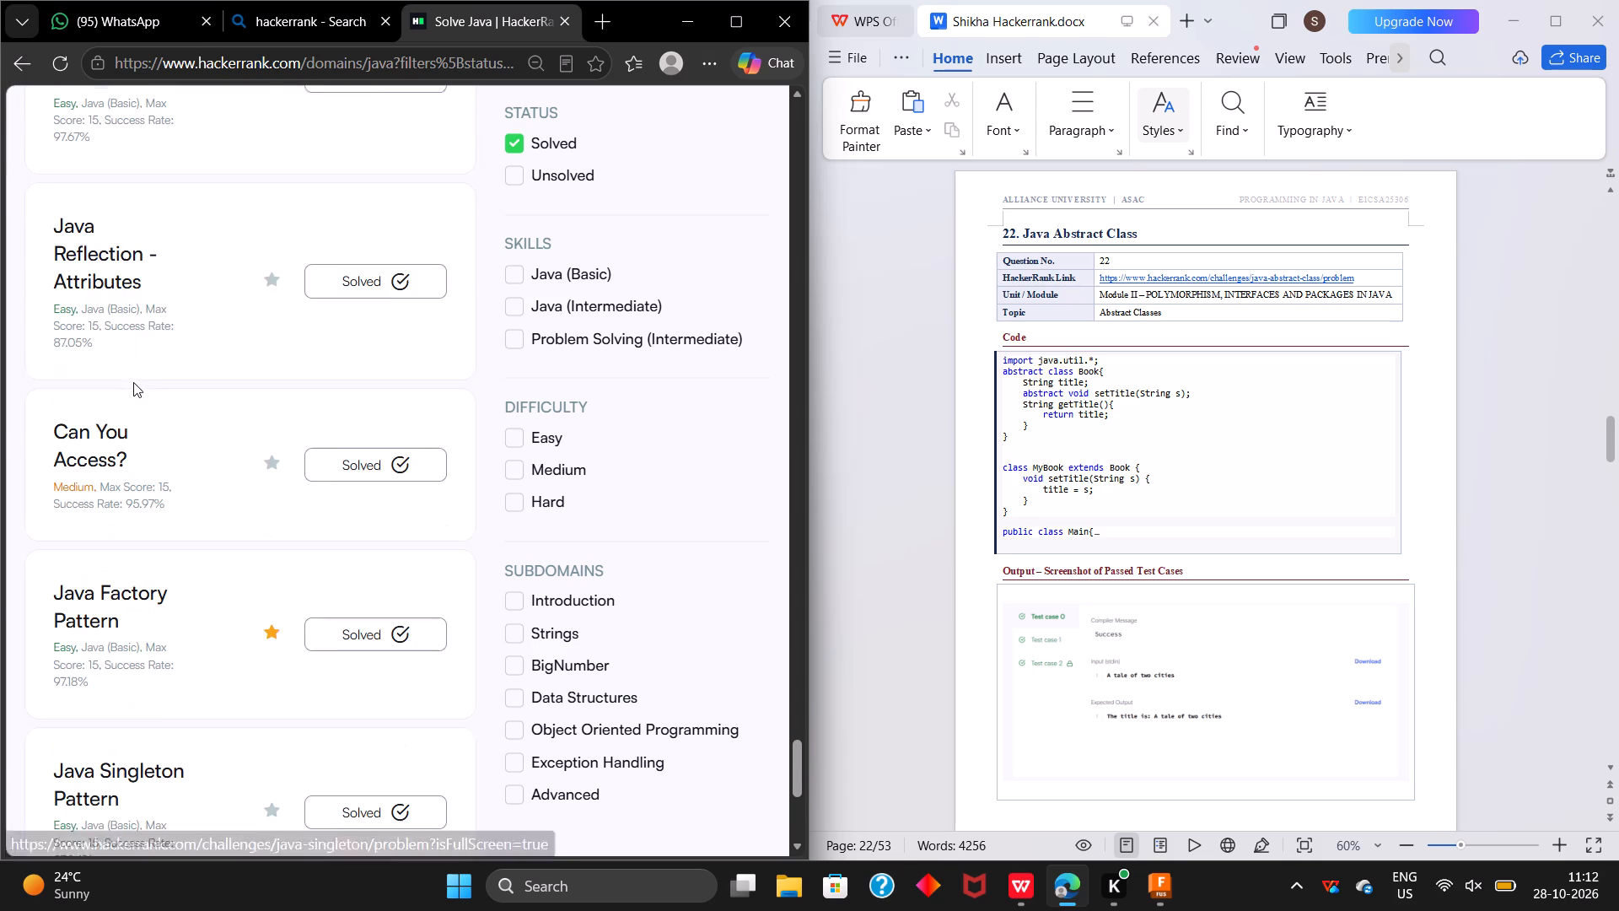
pyautogui.scroll(3, 133, 382)
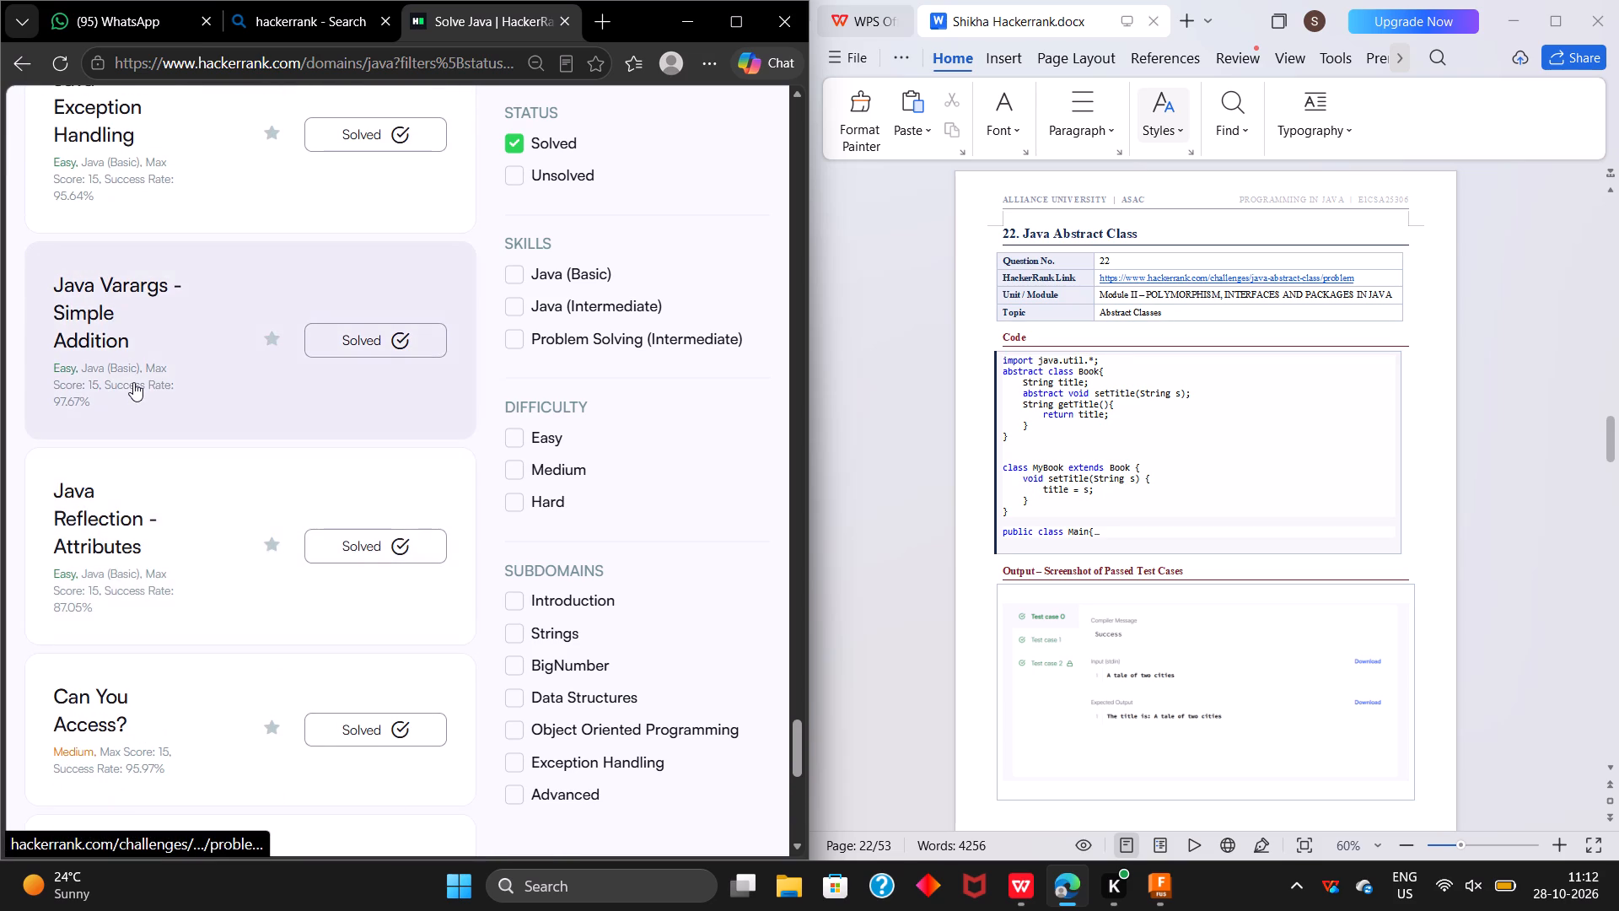
pyautogui.scroll(6, 133, 382)
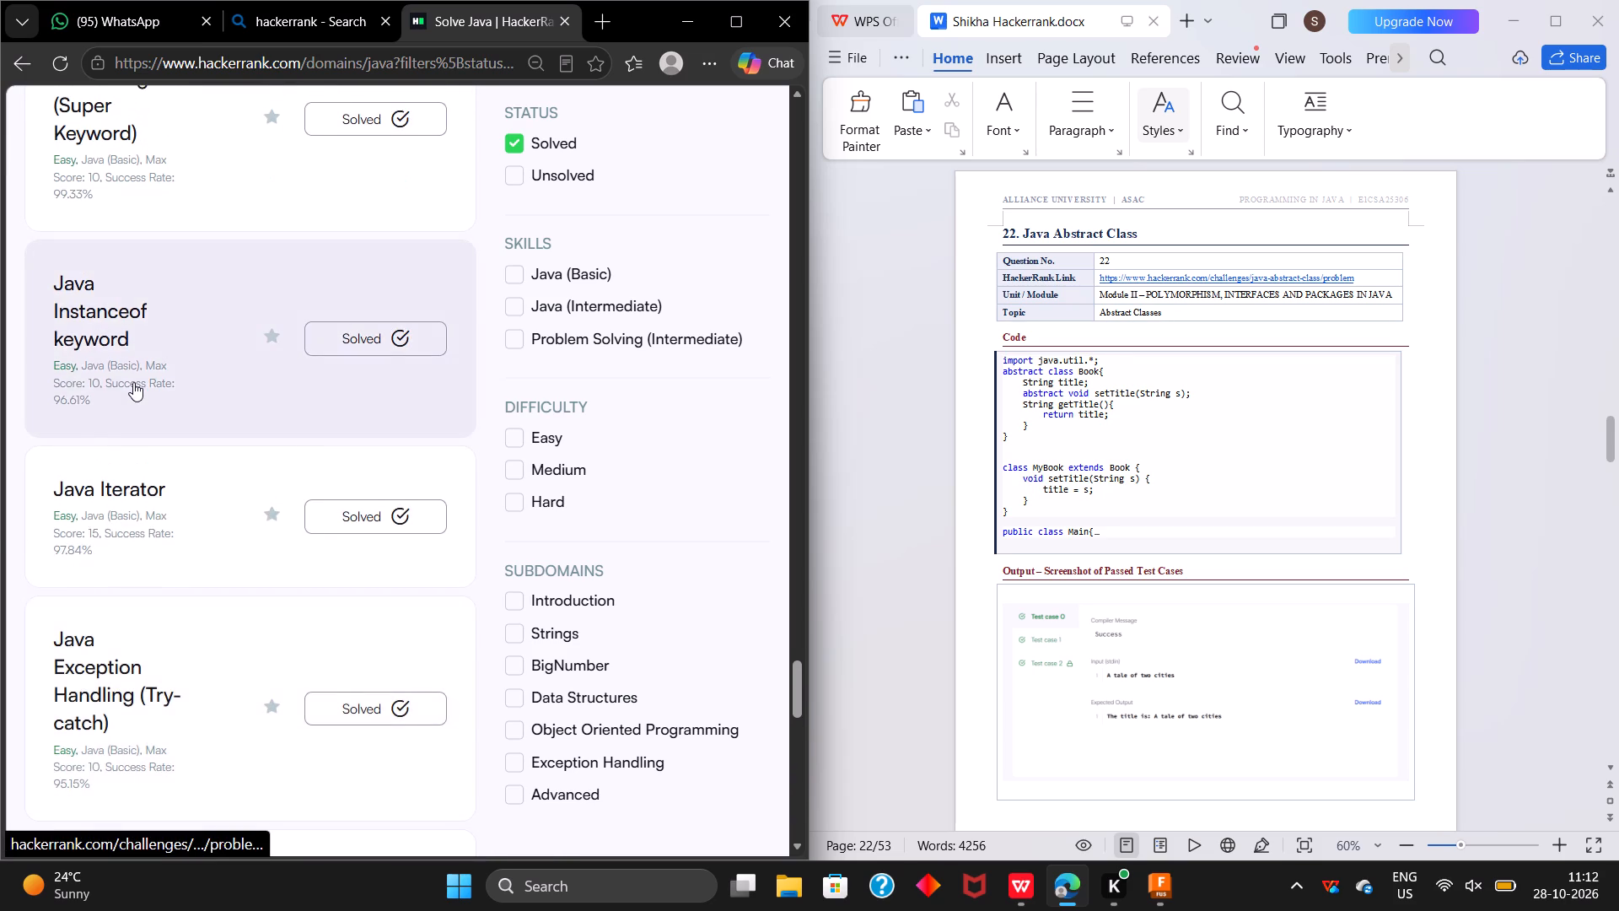
pyautogui.scroll(8, 133, 382)
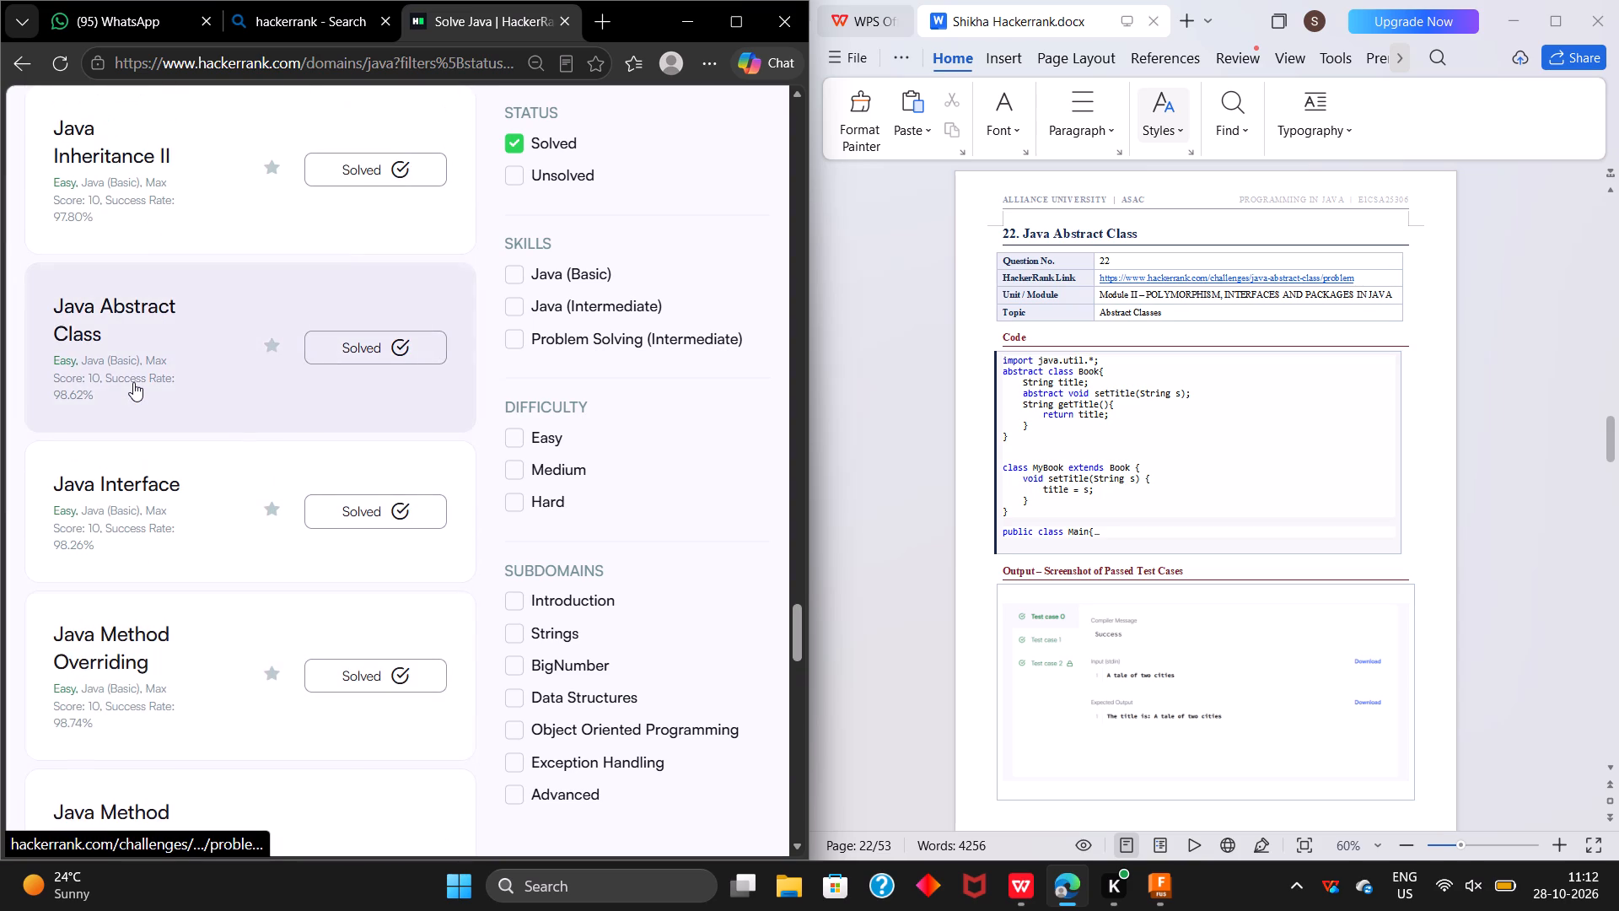
pyautogui.click(272, 342)
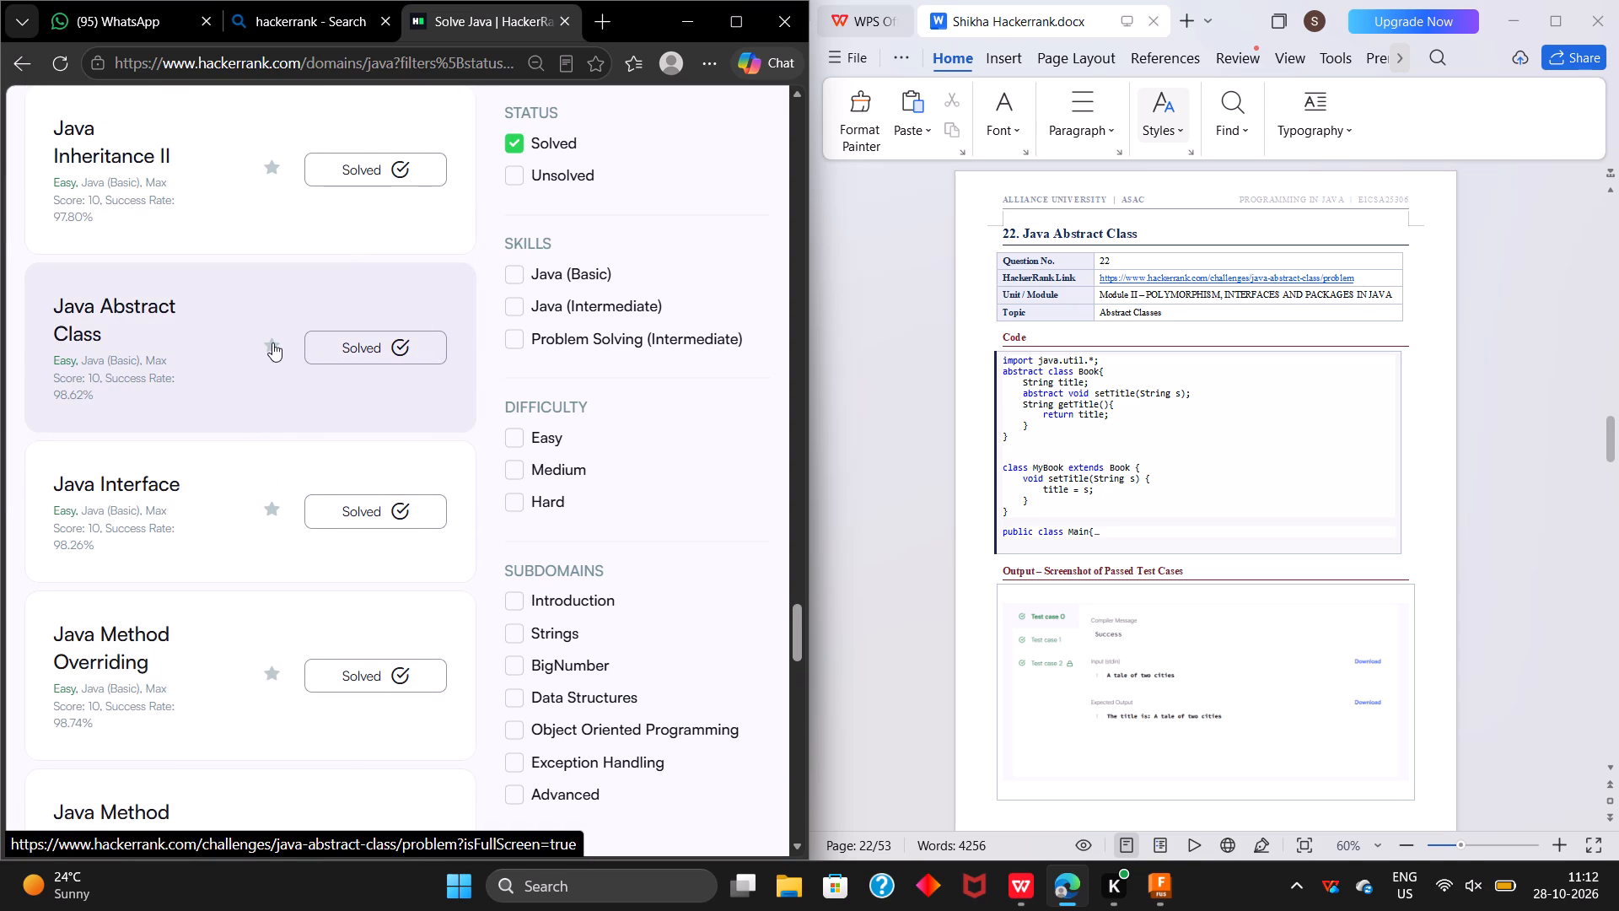
# Check document entry 23 and star the matching solved challenge, Java Interface.
pyautogui.scroll(-8, 1101, 549)
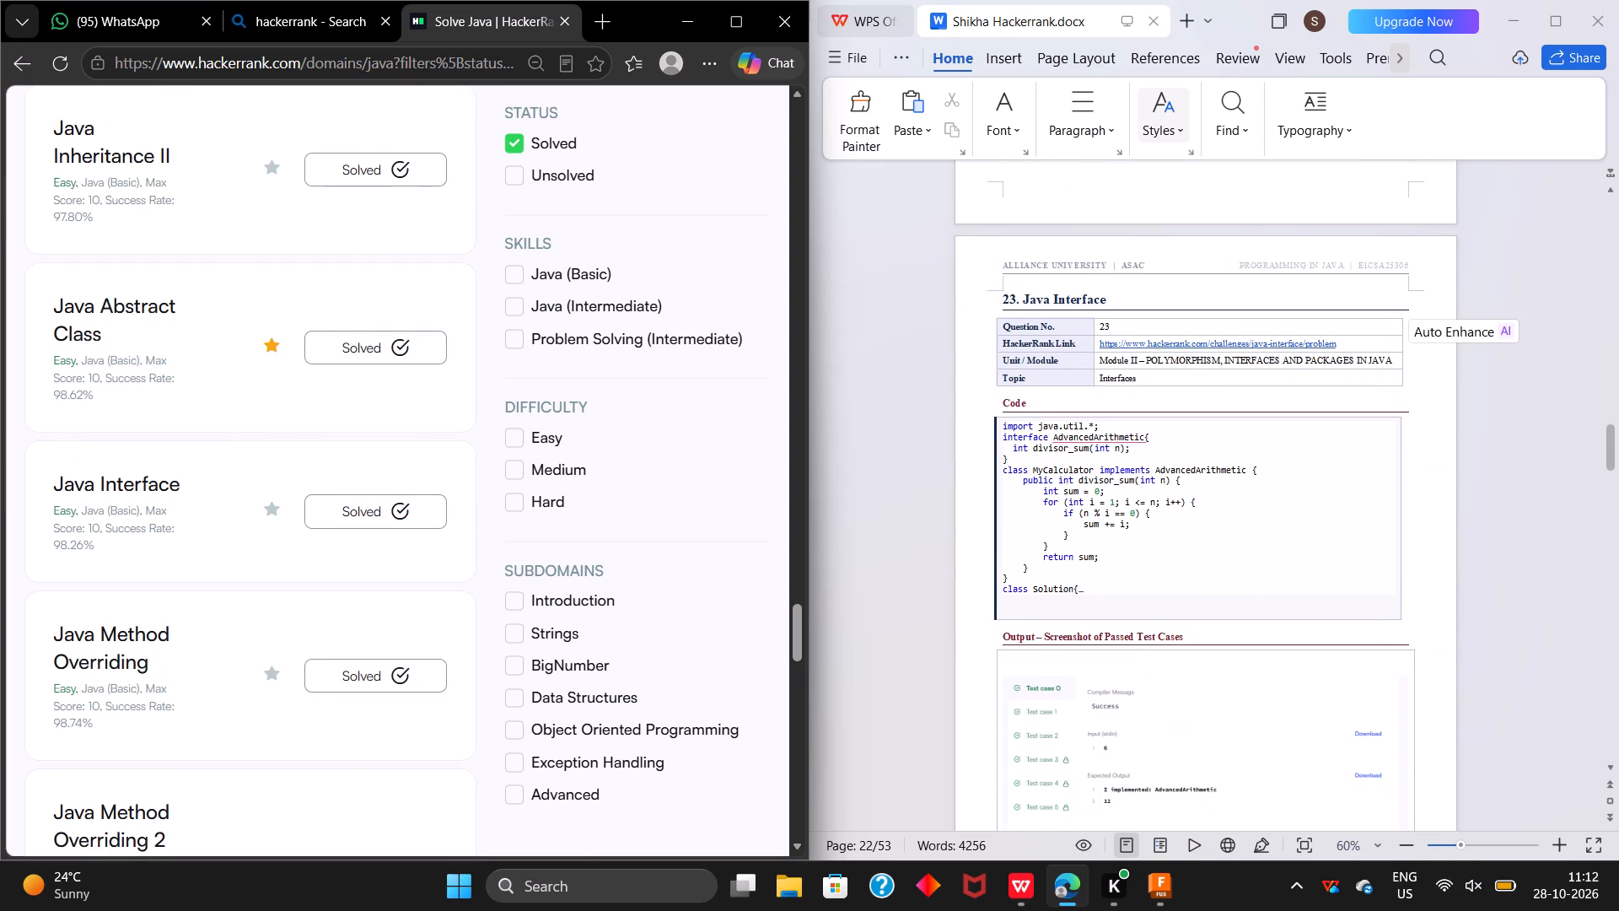
pyautogui.click(267, 505)
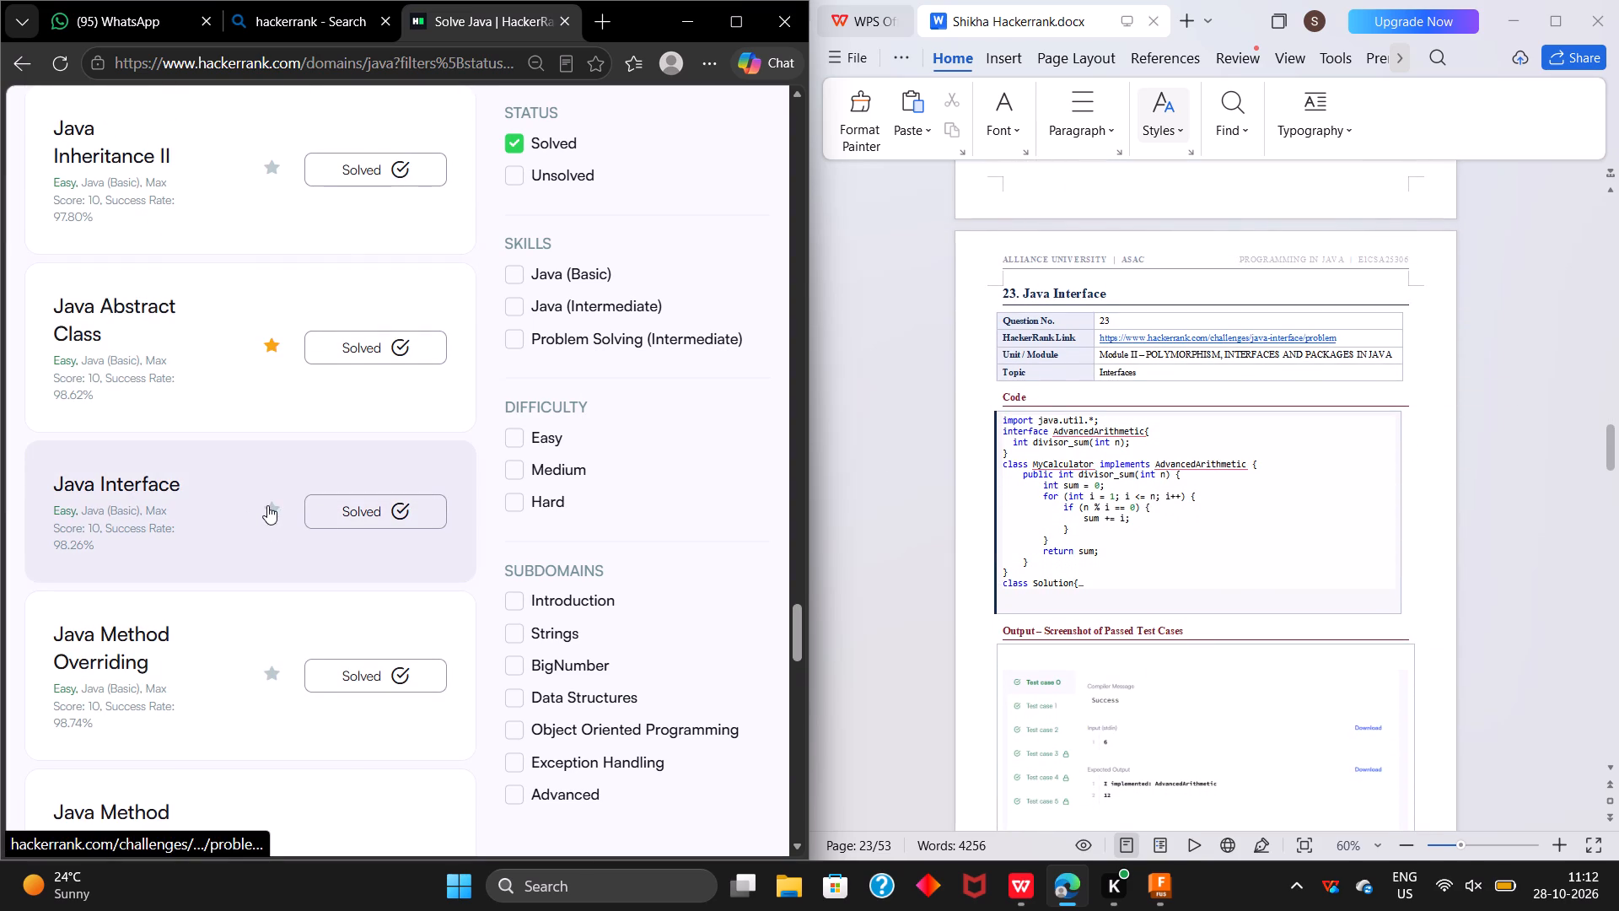
# Check document entry 24 and star the matching solved challenge, Java Method Overriding.
pyautogui.scroll(-8, 950, 566)
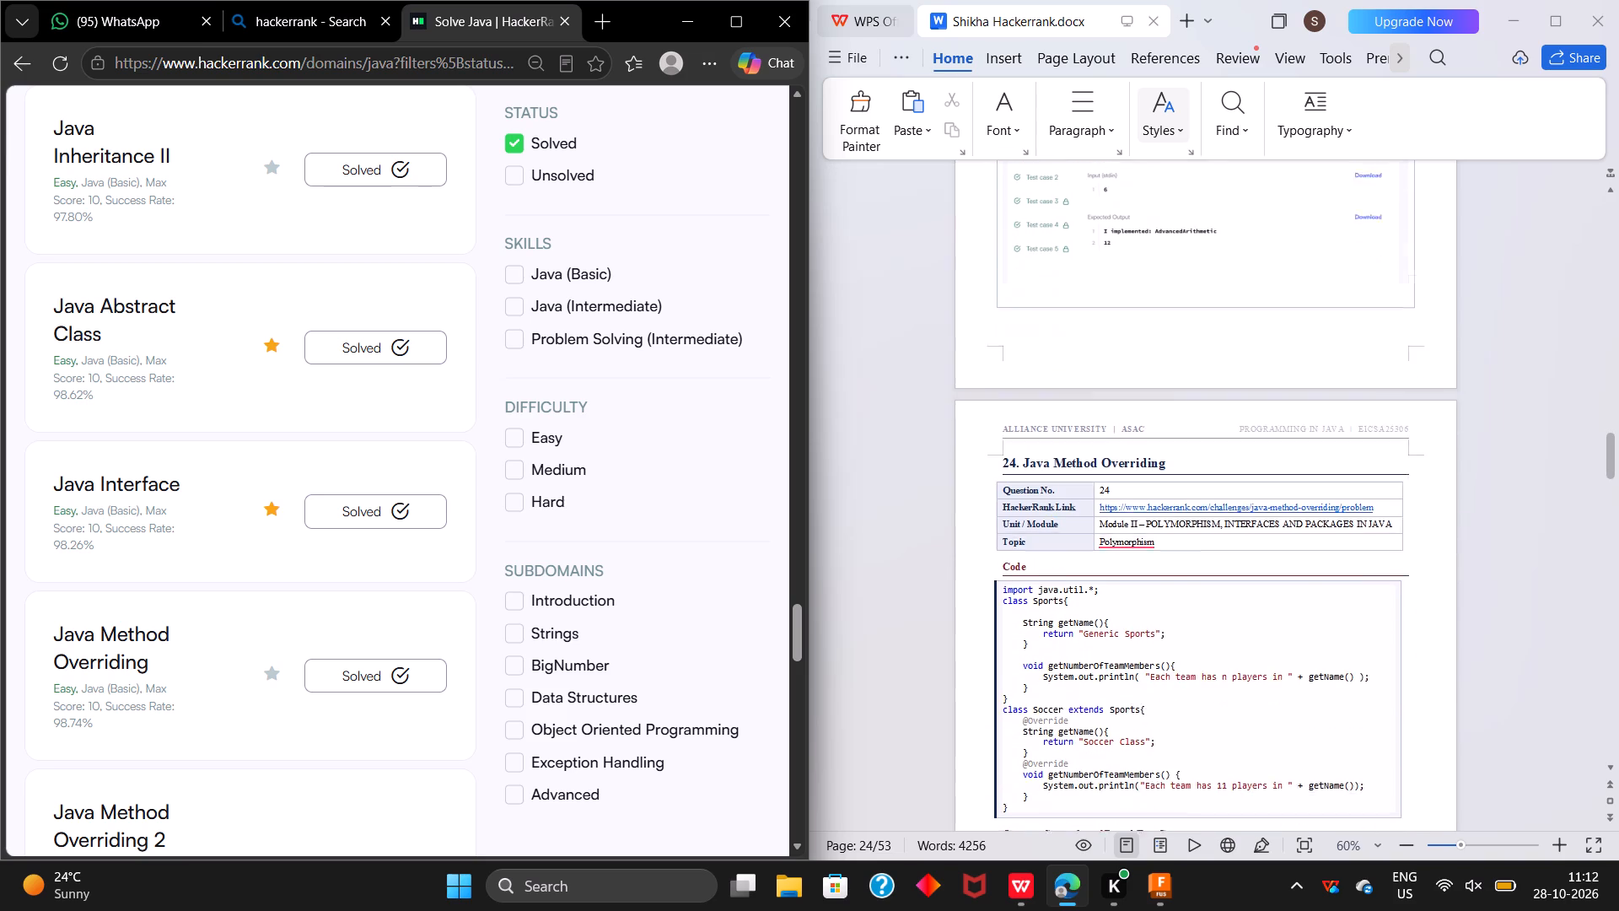
pyautogui.scroll(-2, 950, 566)
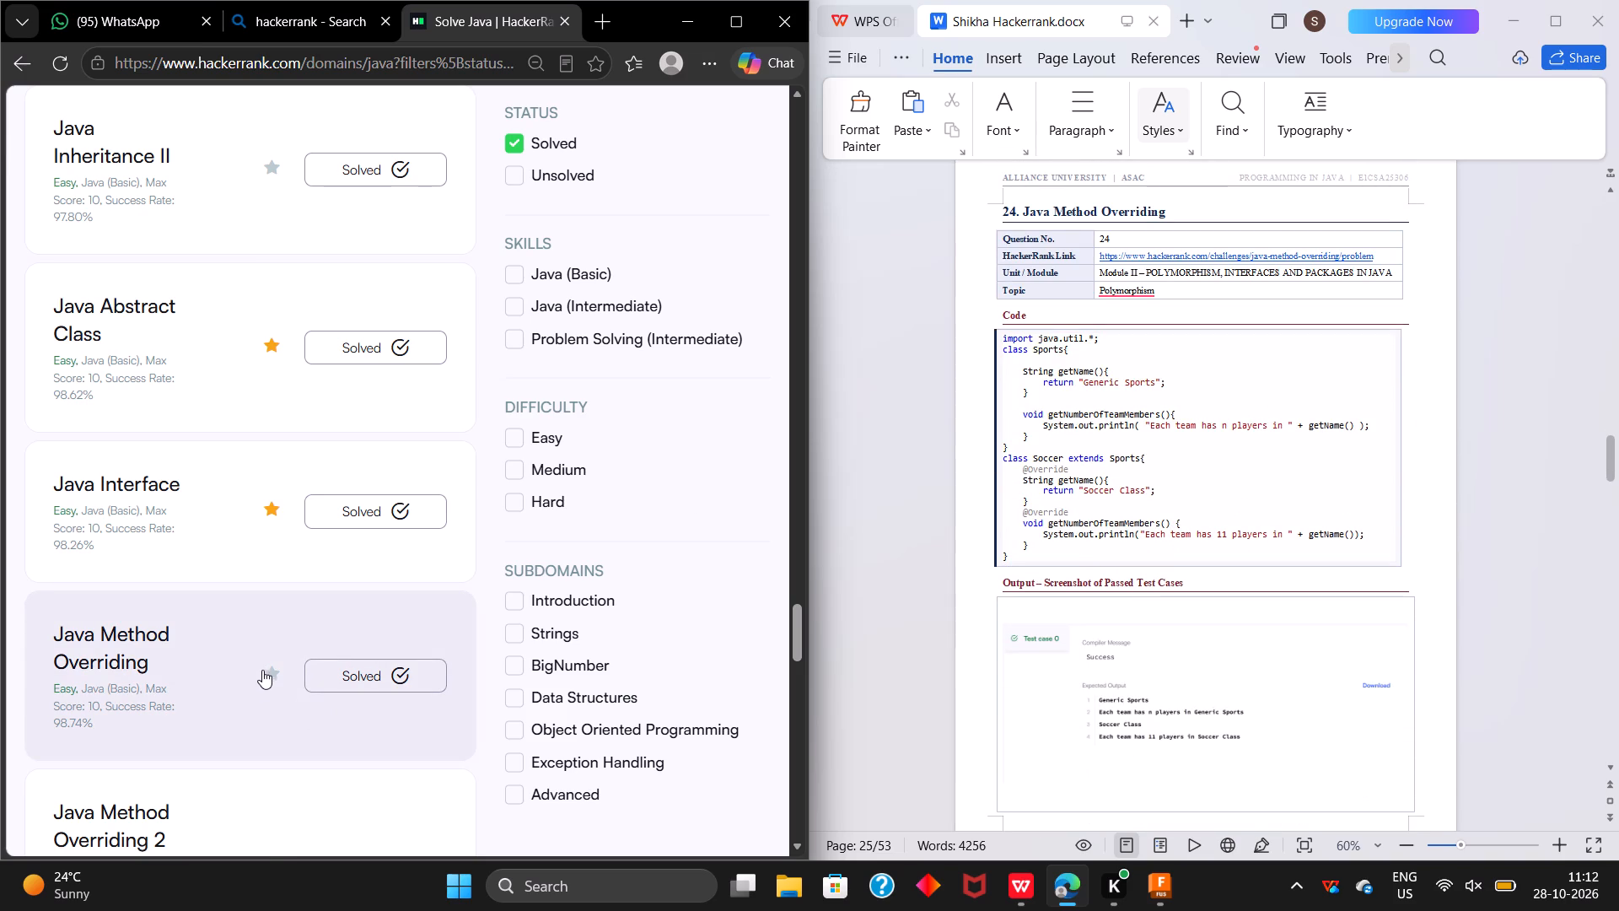
pyautogui.click(262, 667)
# Review the document from entry 24 to entry 25, Java Varargs, for the next one with code filled in.
pyautogui.scroll(-1, 1139, 623)
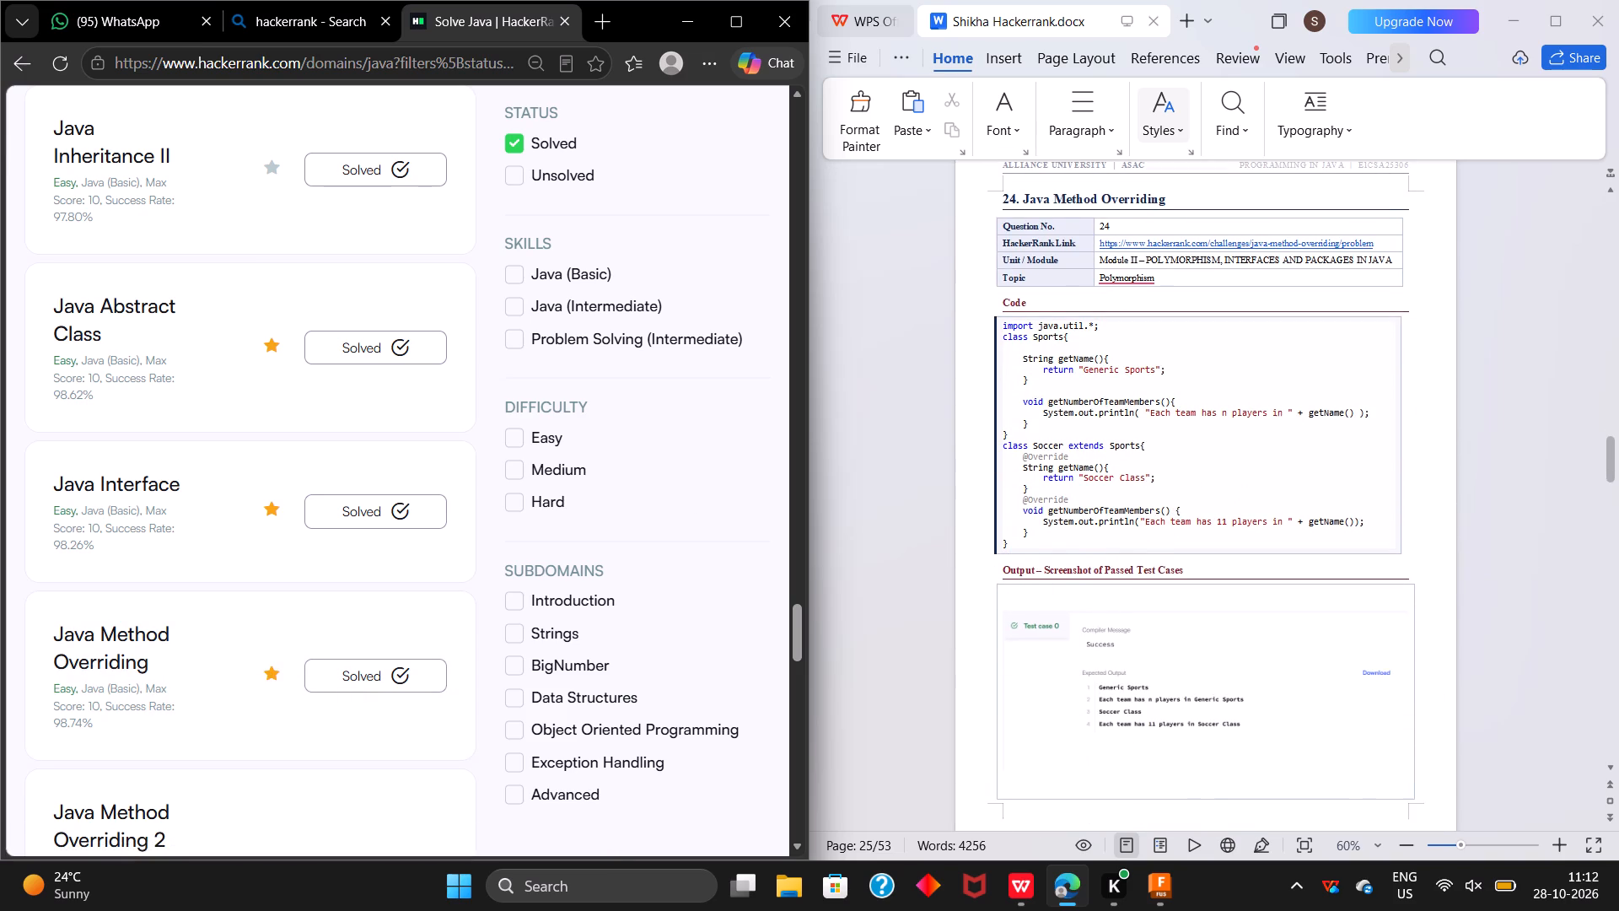
pyautogui.scroll(-1, 1139, 623)
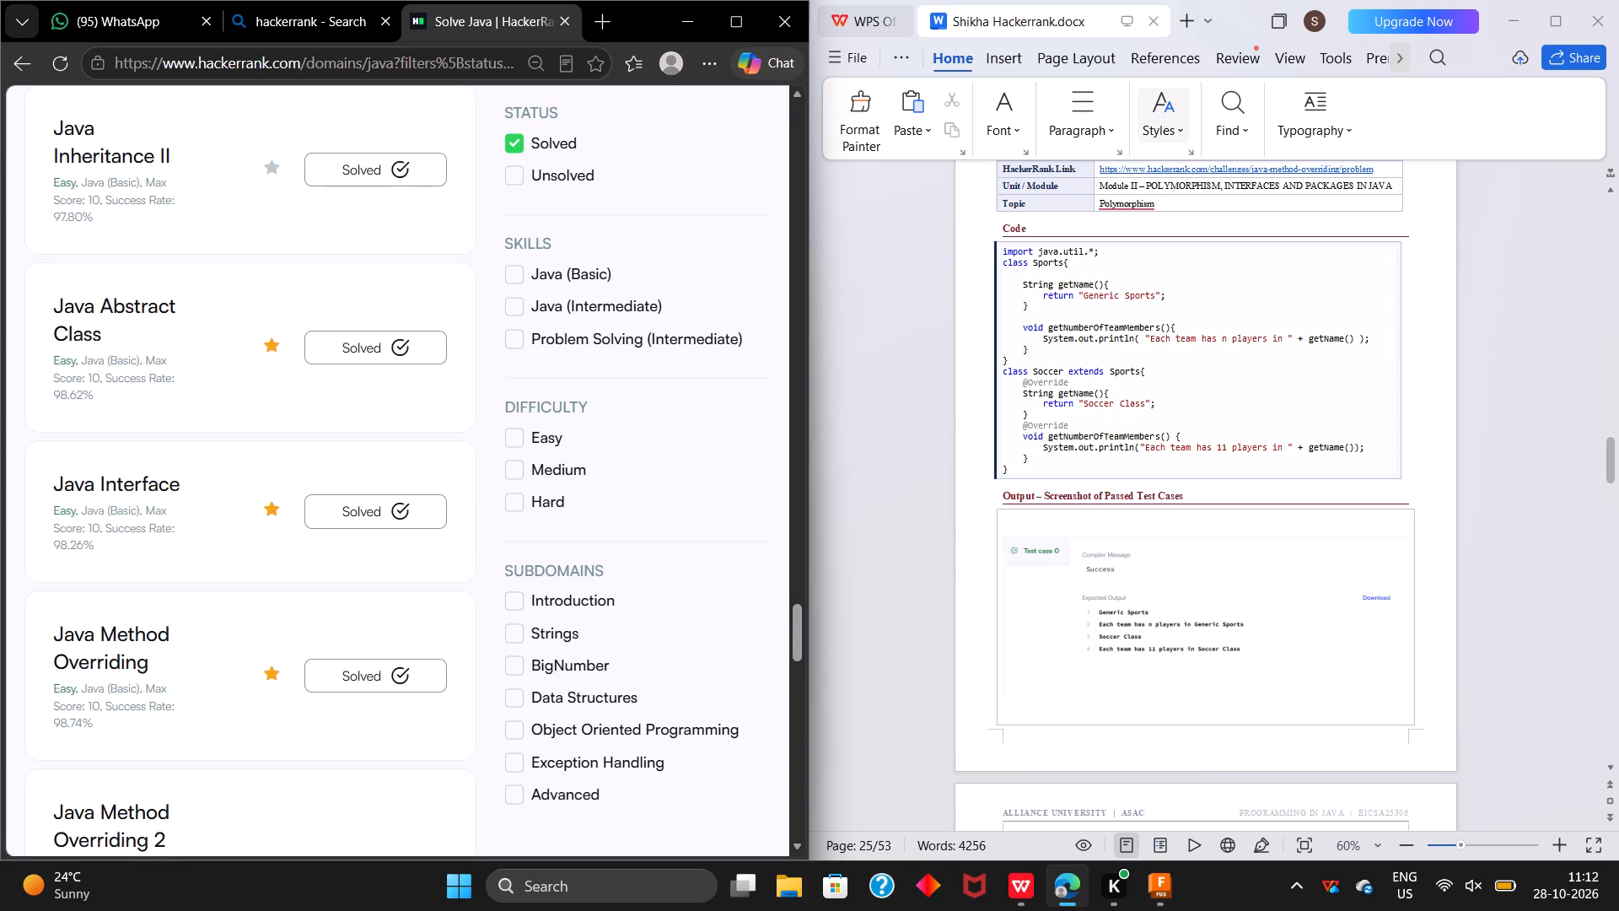
pyautogui.scroll(1, 1139, 623)
pyautogui.scroll(-4, 1139, 623)
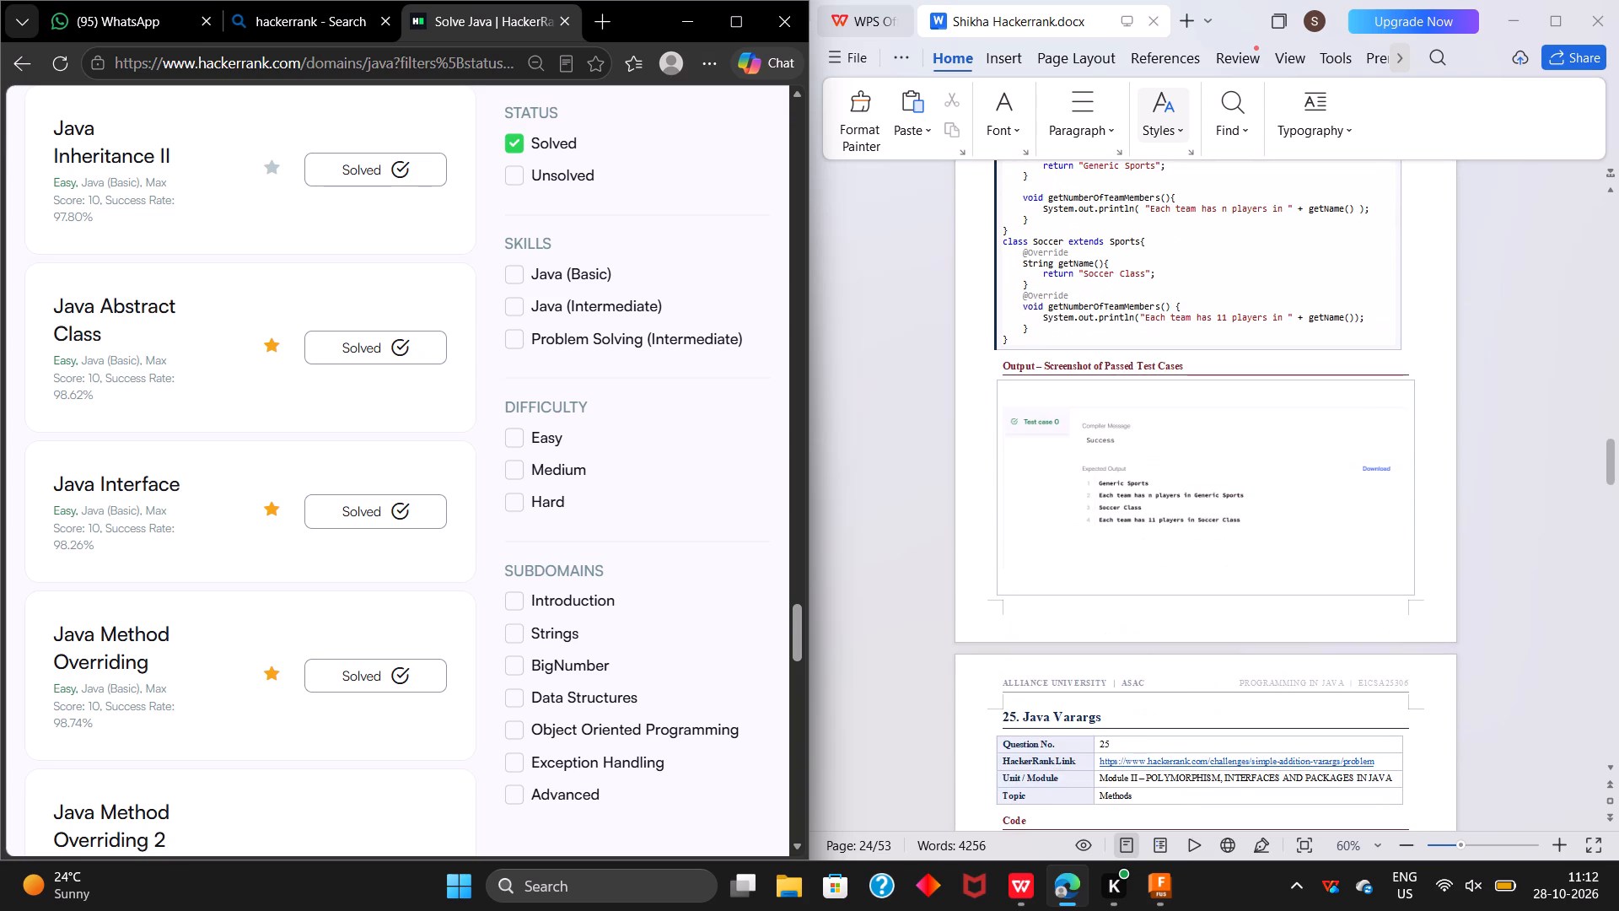
pyautogui.scroll(5, 1139, 623)
pyautogui.scroll(-5, 1139, 623)
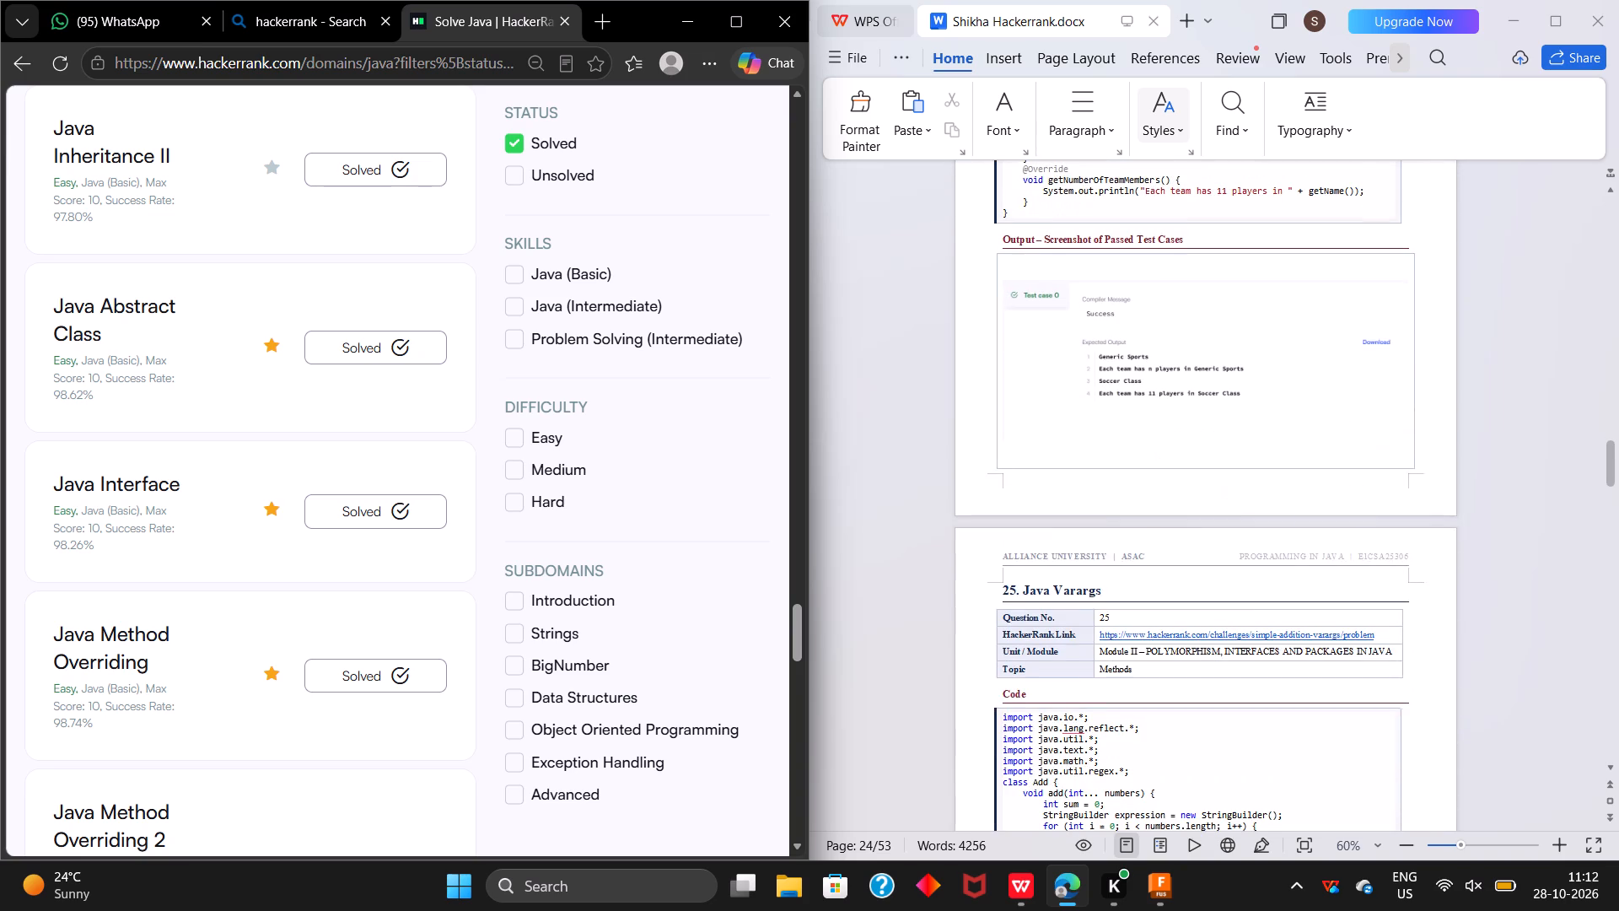
pyautogui.scroll(-2, 1139, 623)
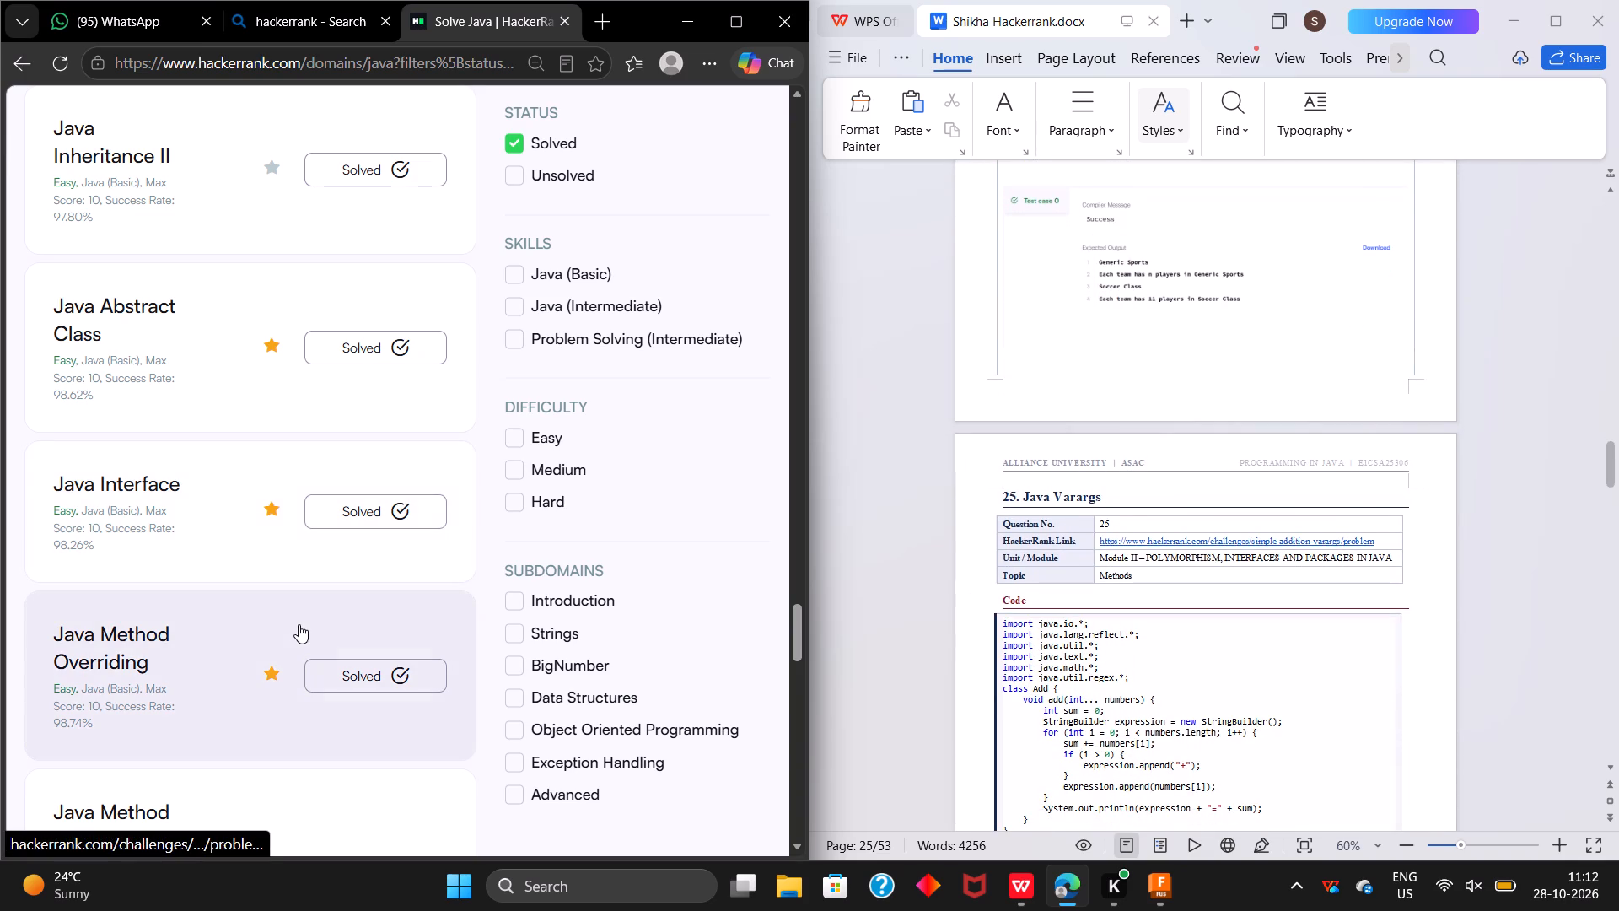
# Look through the solved challenges from Java Method Overriding down to Java SHA-256 for the one matching entry 25, Java Varargs.
pyautogui.scroll(-7, 299, 624)
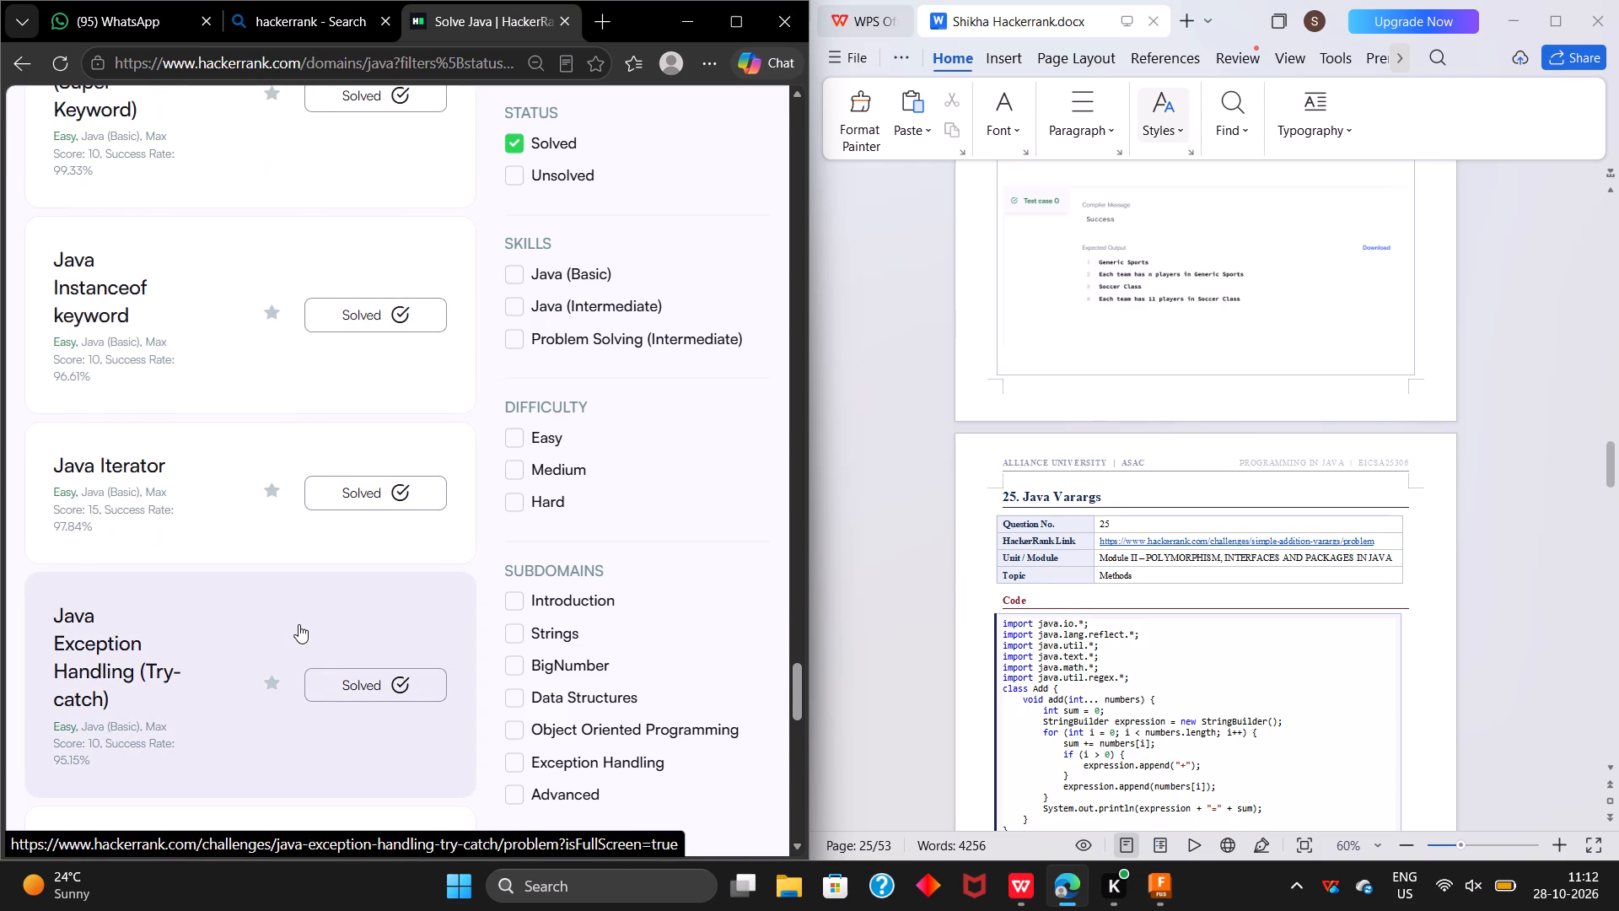
pyautogui.scroll(-5, 299, 624)
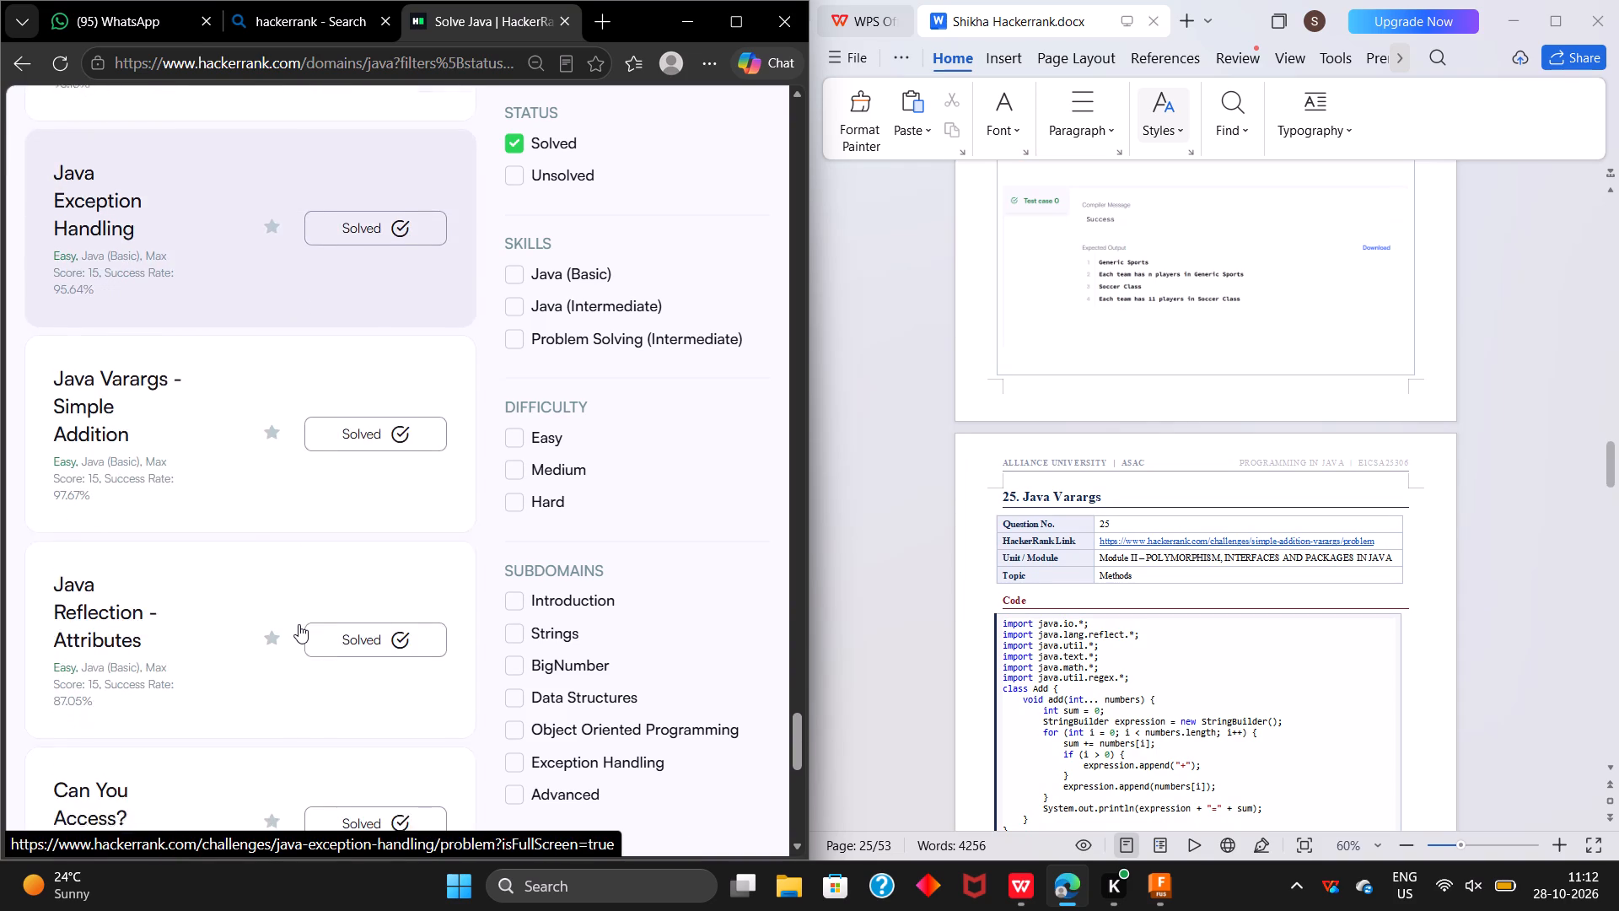
pyautogui.scroll(-4, 299, 624)
# Look back through the solved challenges from Java SHA-256 up to Welcome to Java! for the one matching entry 25, Java Varargs.
pyautogui.scroll(1, 299, 624)
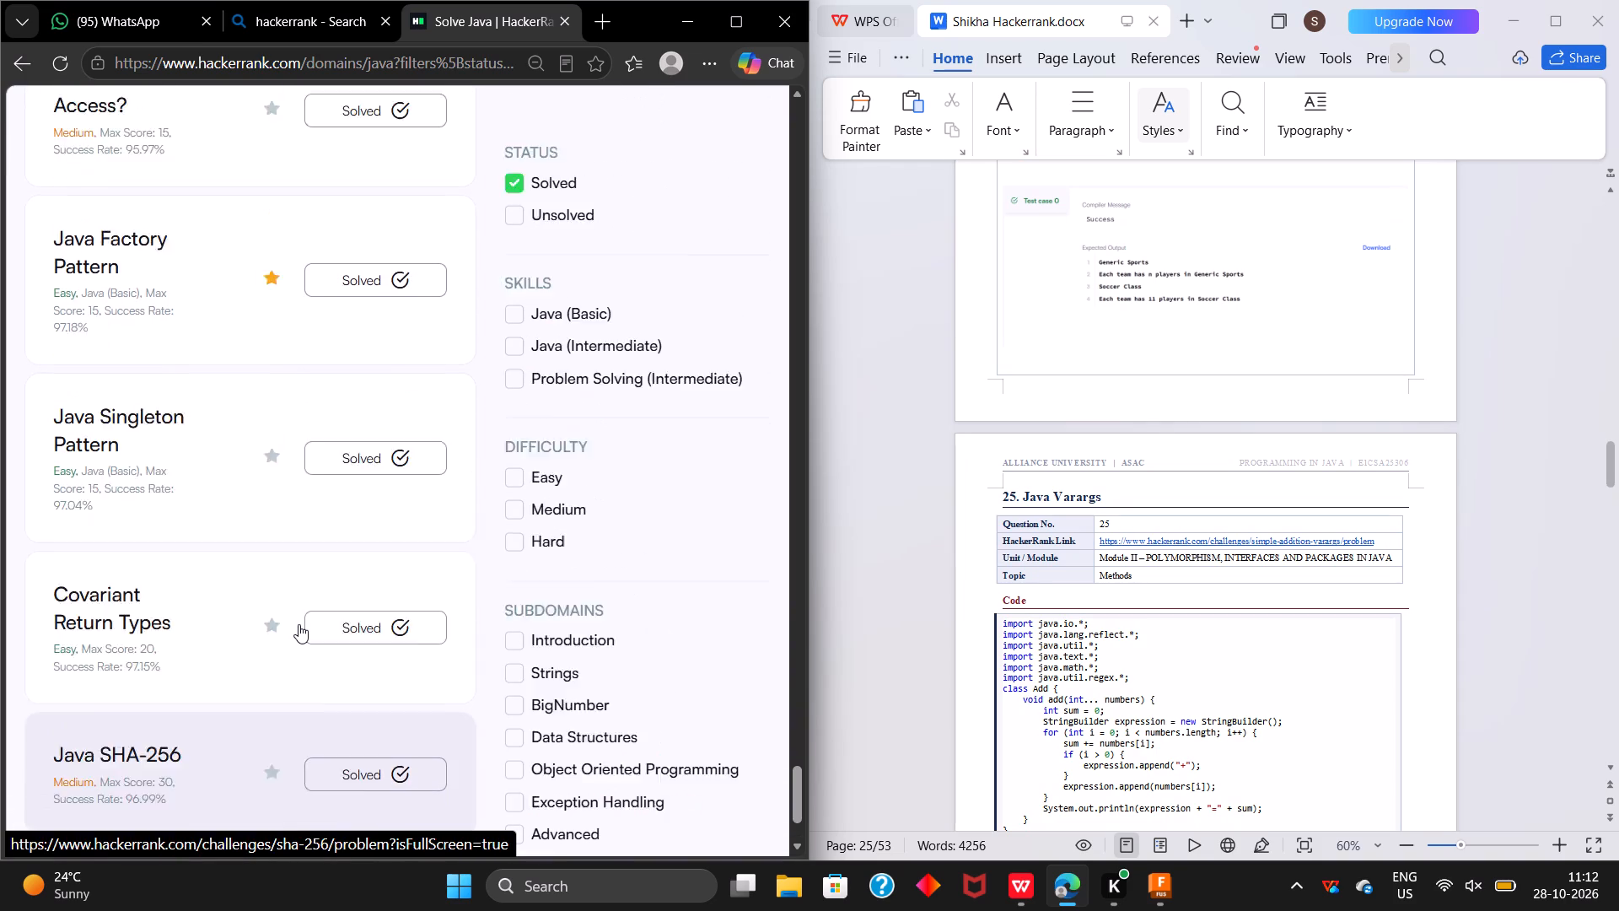
pyautogui.scroll(3, 299, 624)
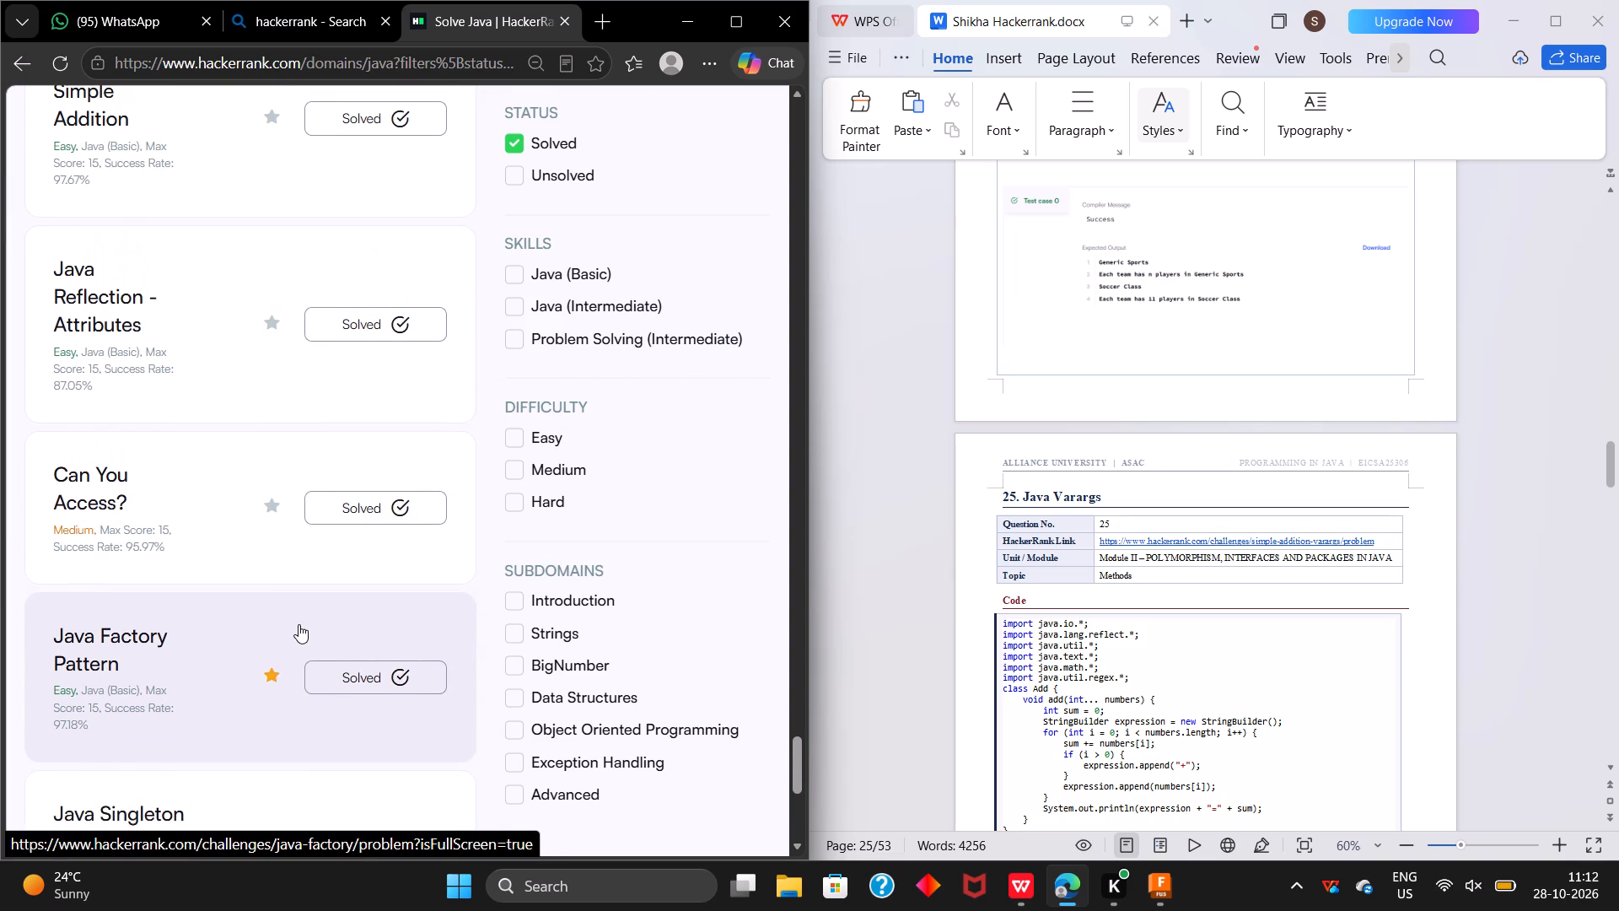
pyautogui.scroll(6, 299, 624)
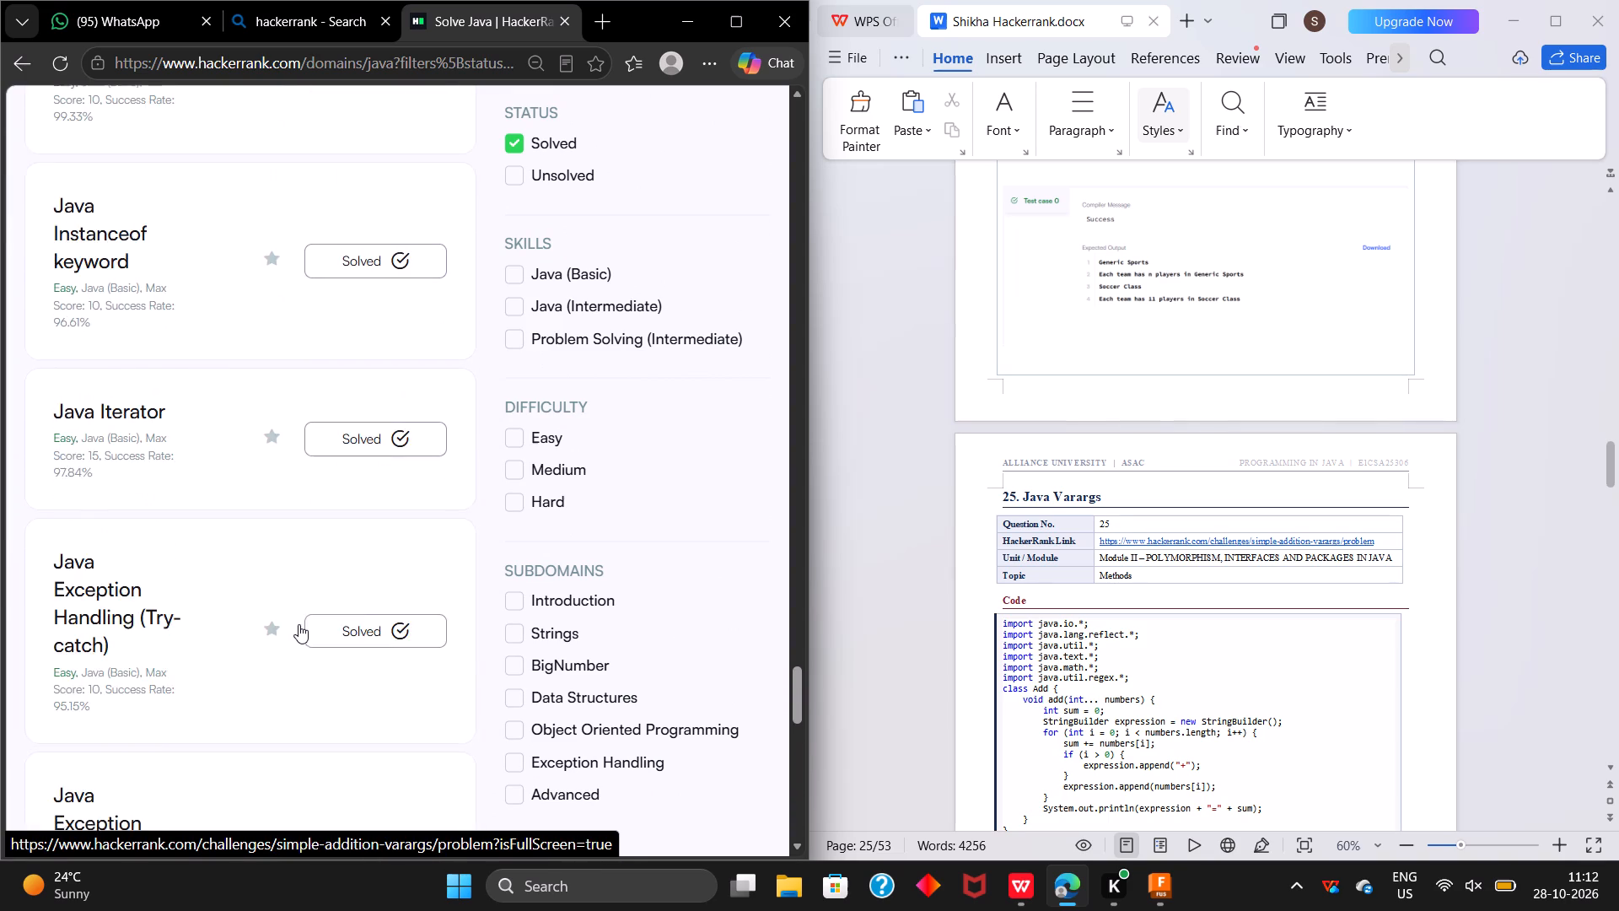
pyautogui.scroll(7, 299, 624)
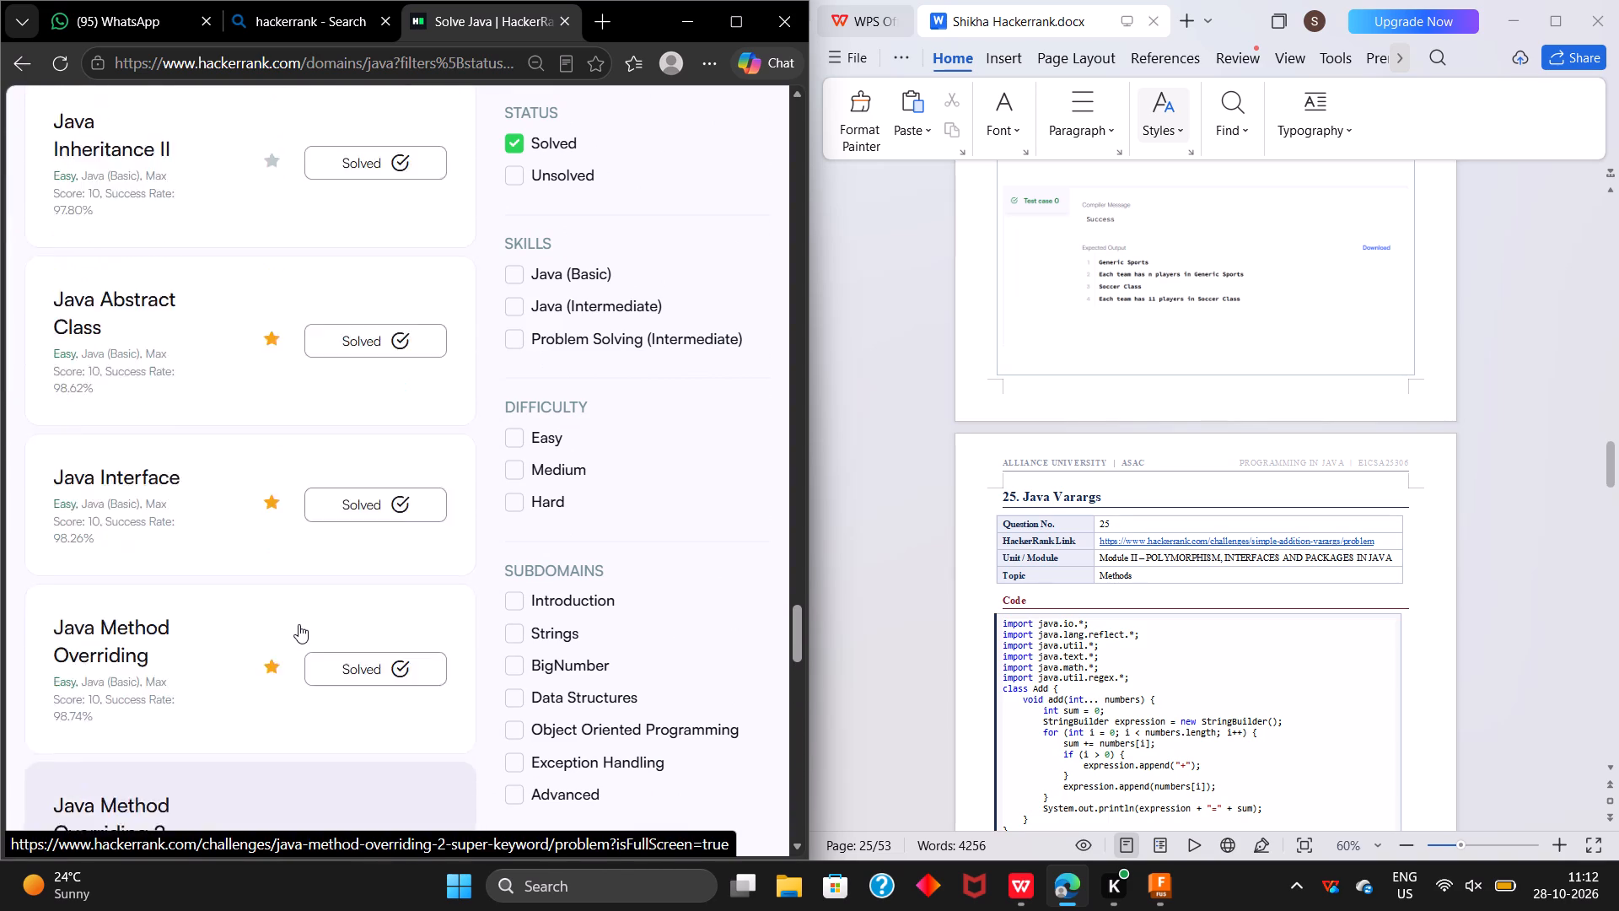
pyautogui.scroll(7, 299, 624)
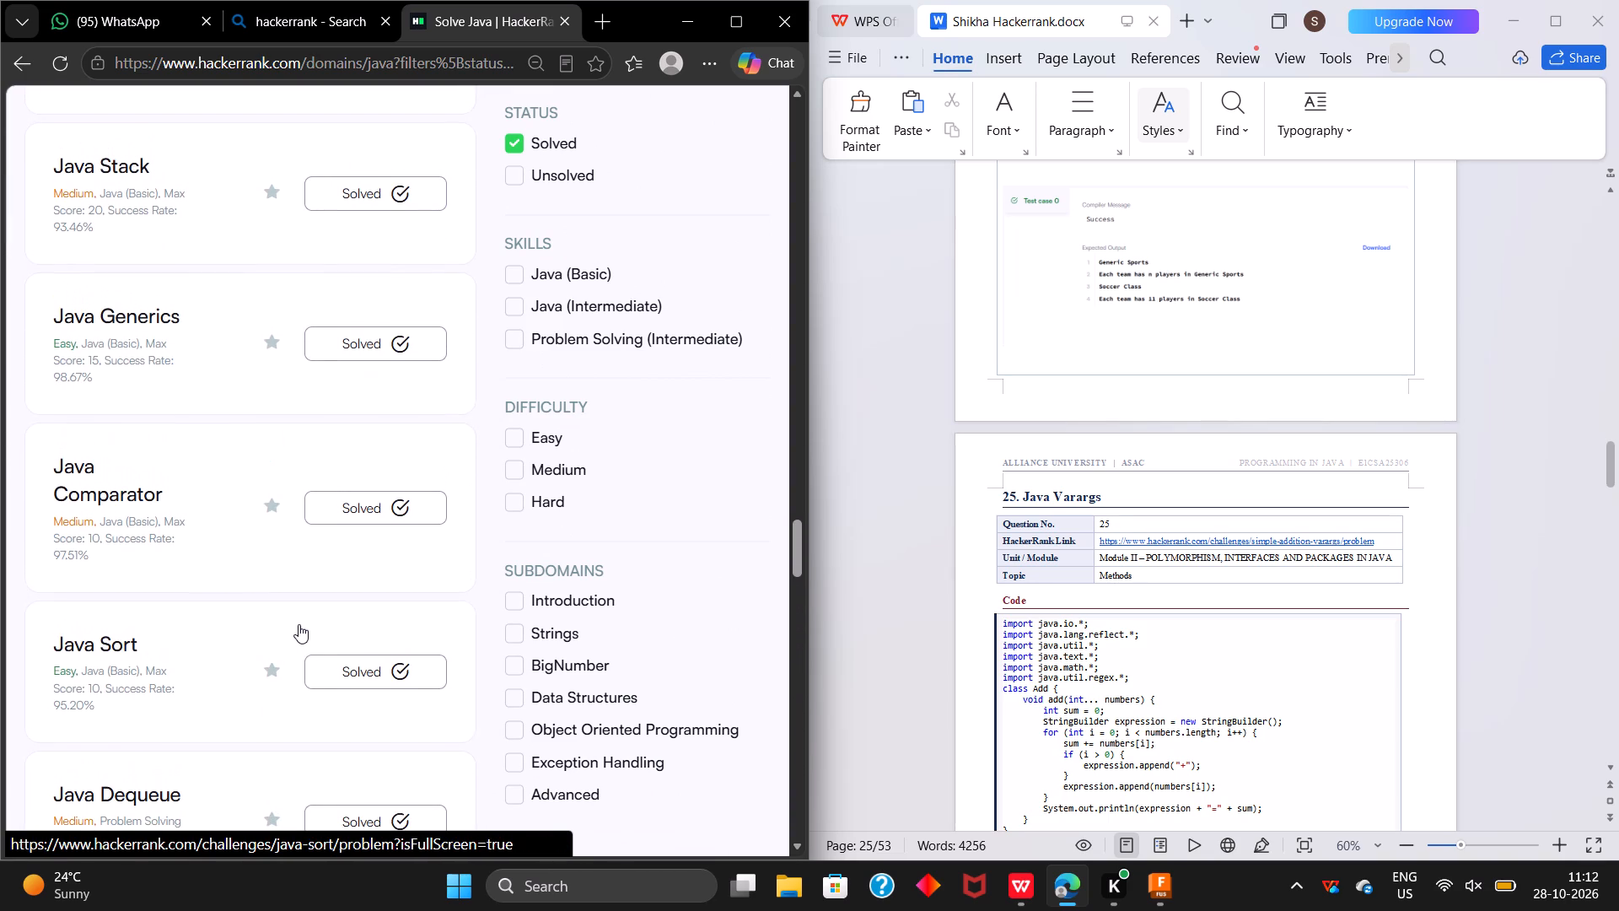
pyautogui.scroll(1, 299, 624)
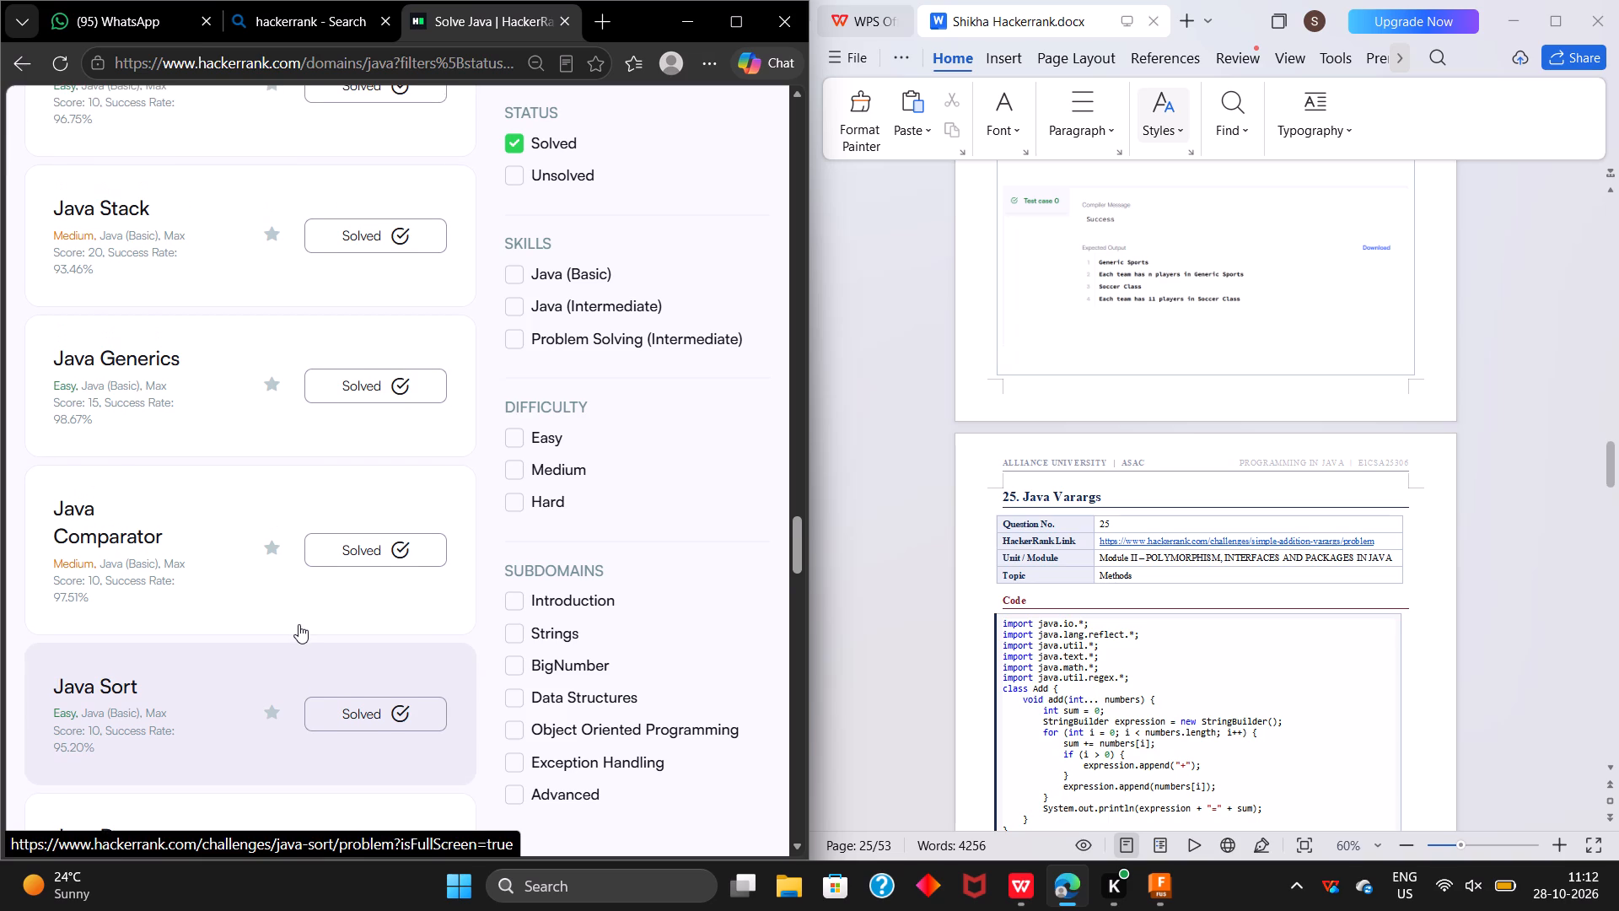
pyautogui.scroll(3, 299, 624)
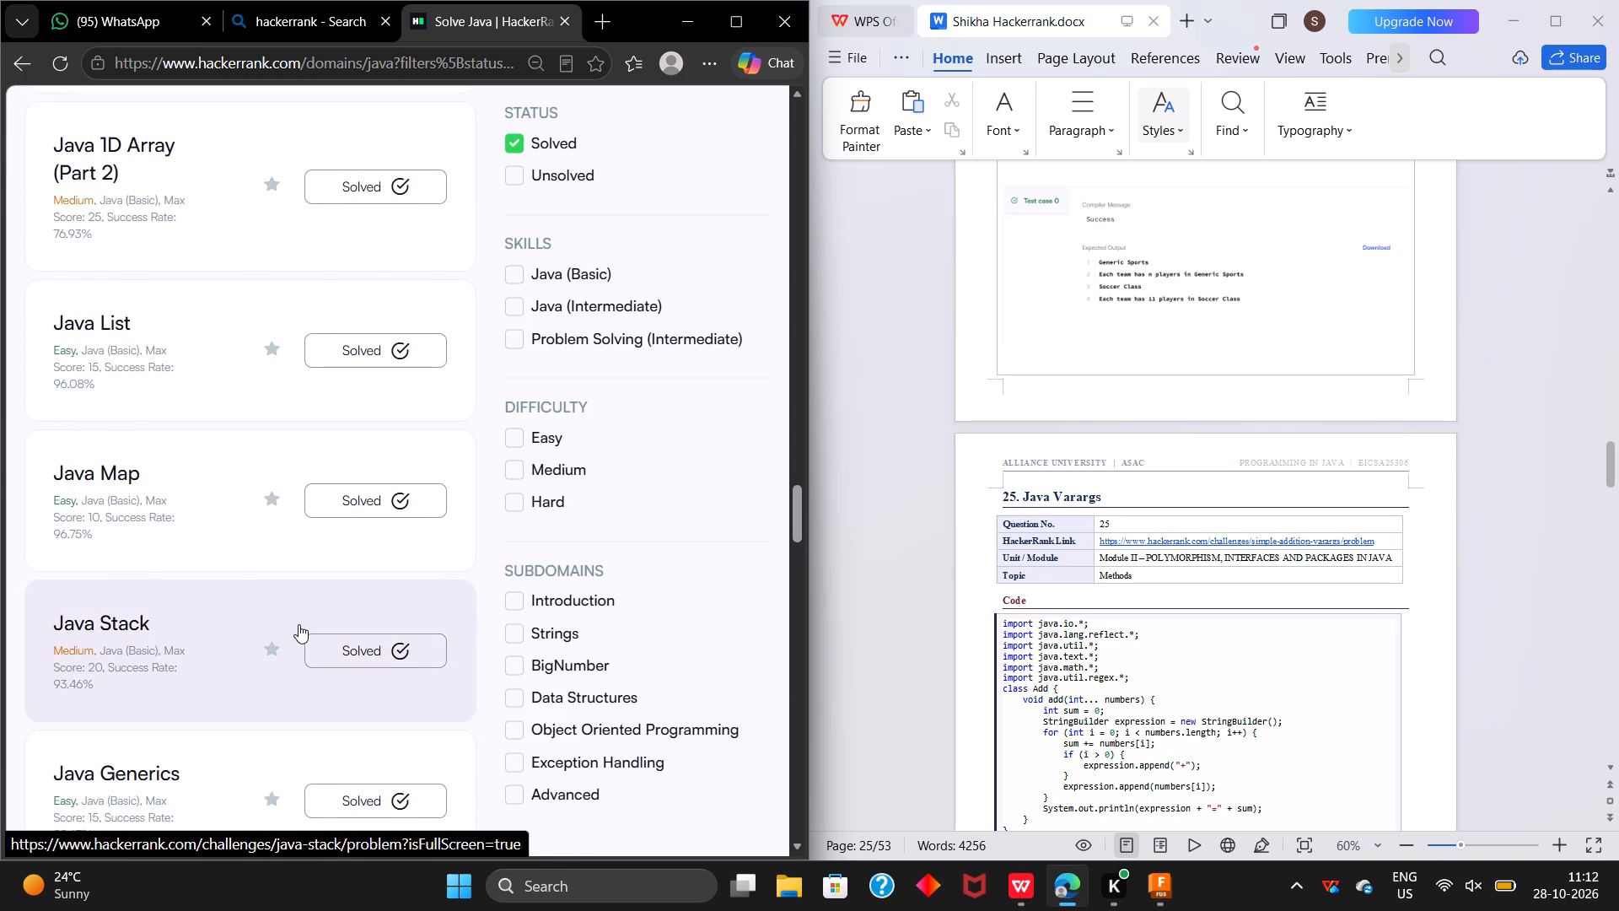
pyautogui.scroll(3, 299, 624)
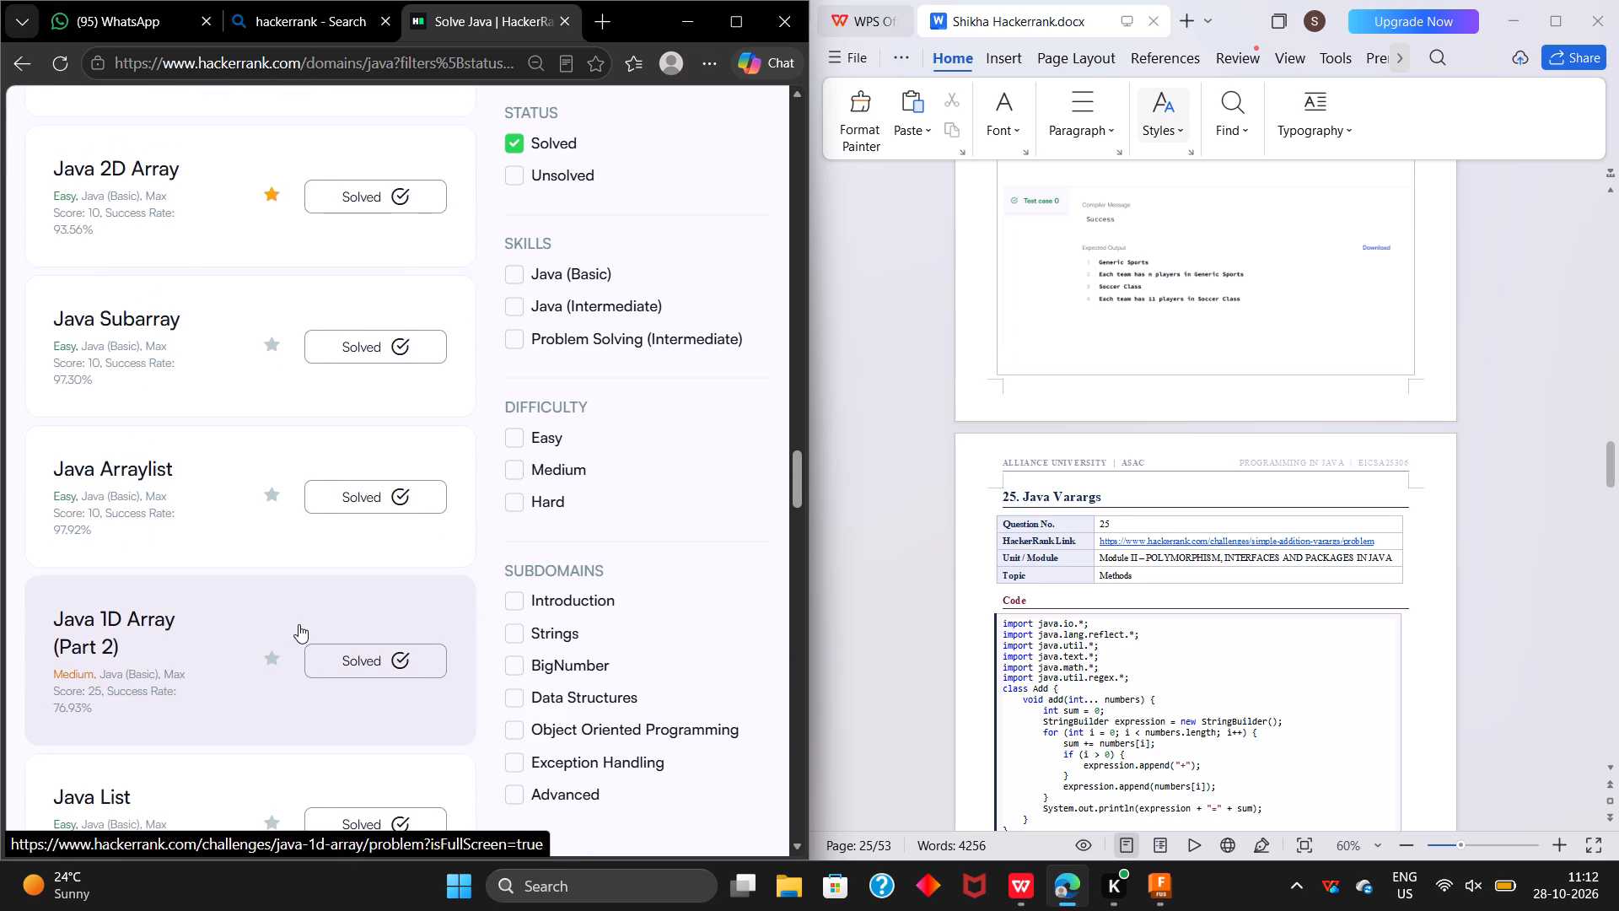
pyautogui.scroll(5, 299, 624)
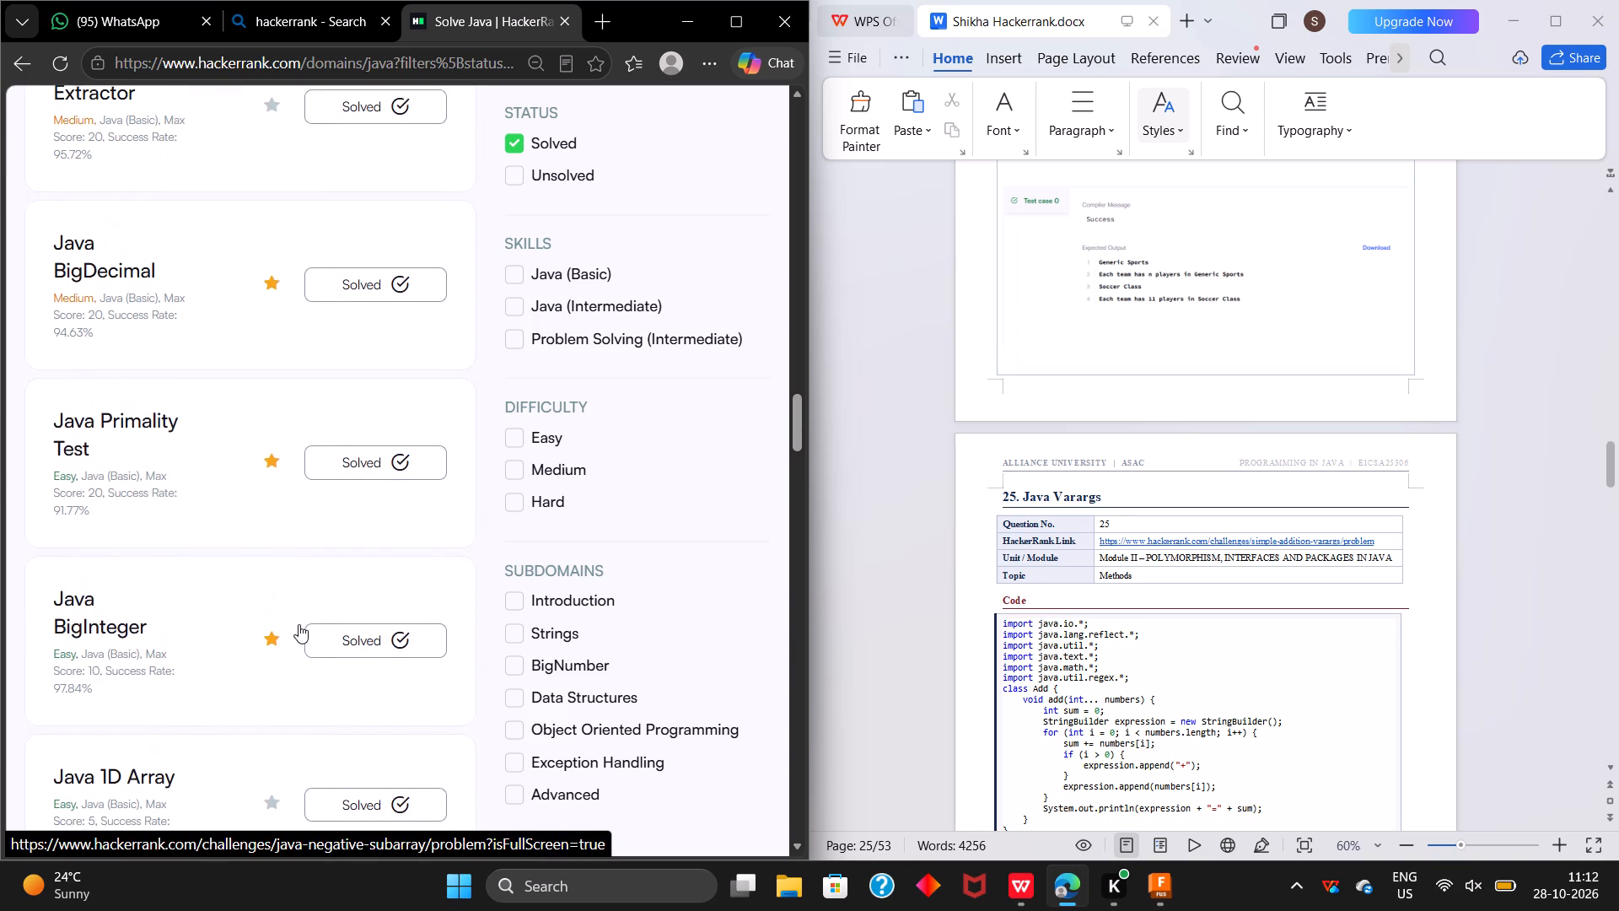
pyautogui.scroll(6, 299, 624)
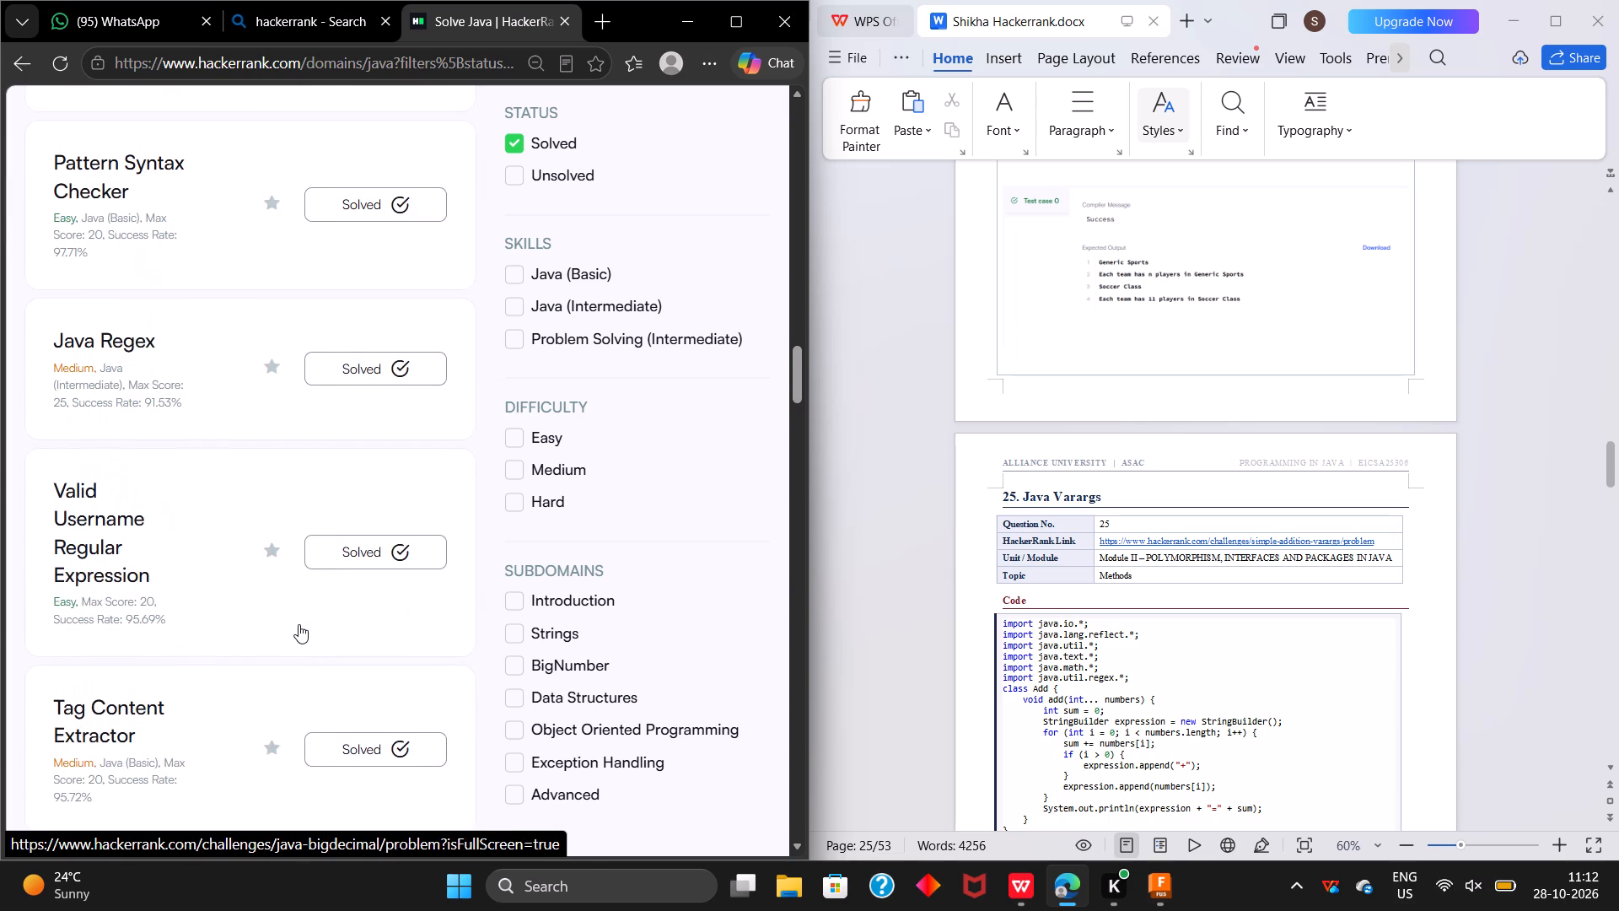
pyautogui.scroll(3, 299, 624)
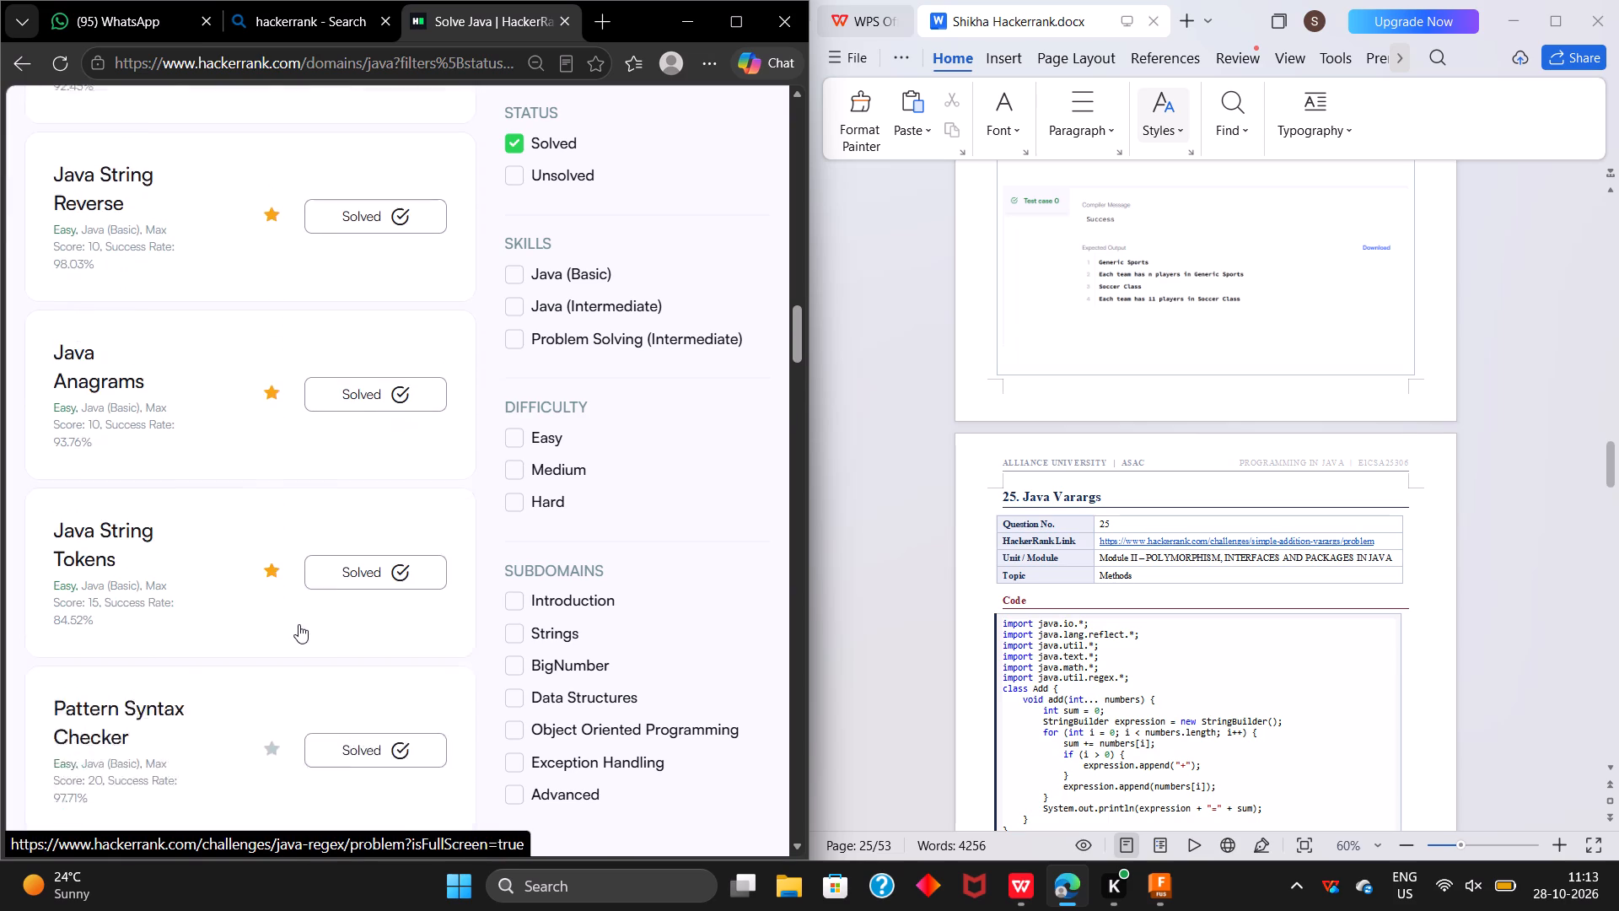
pyautogui.scroll(6, 299, 624)
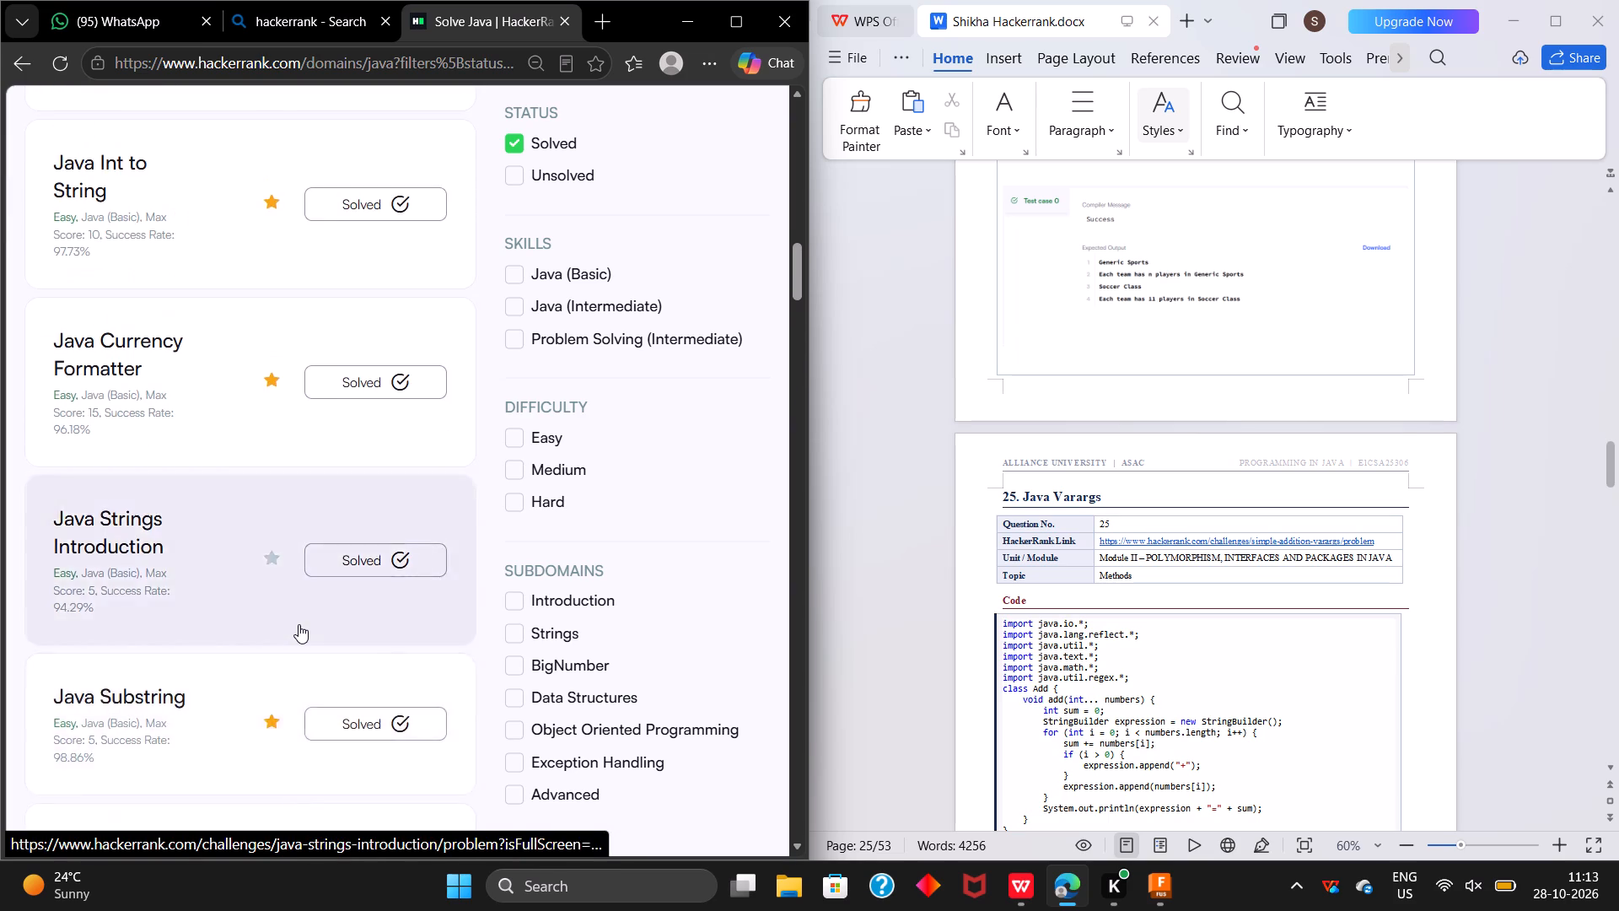
pyautogui.scroll(6, 299, 624)
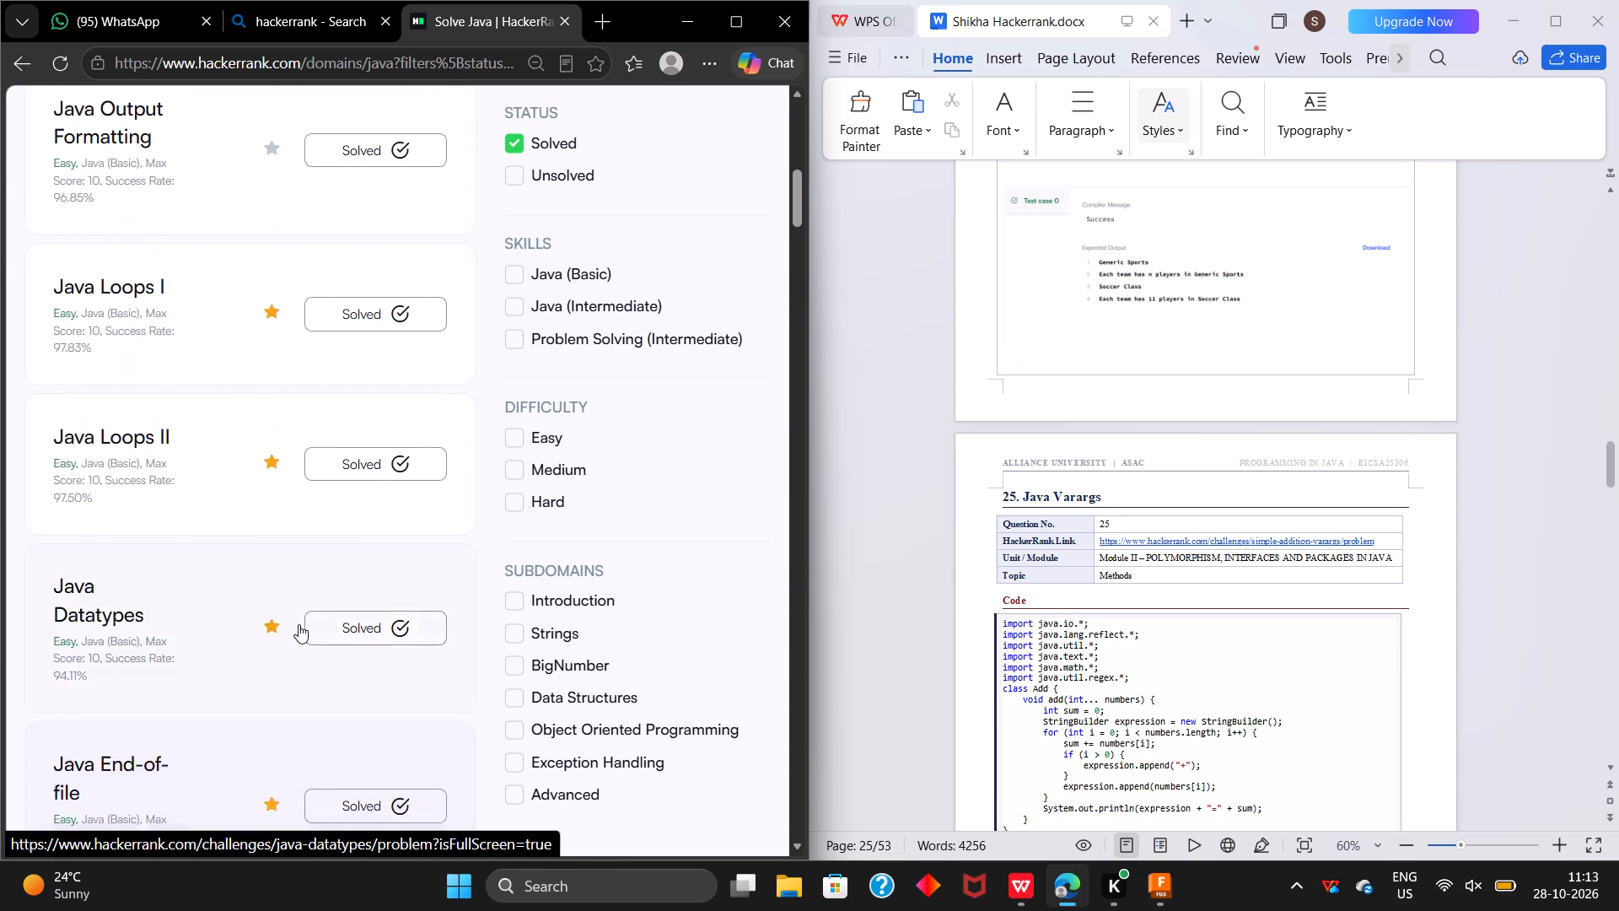
pyautogui.scroll(6, 299, 624)
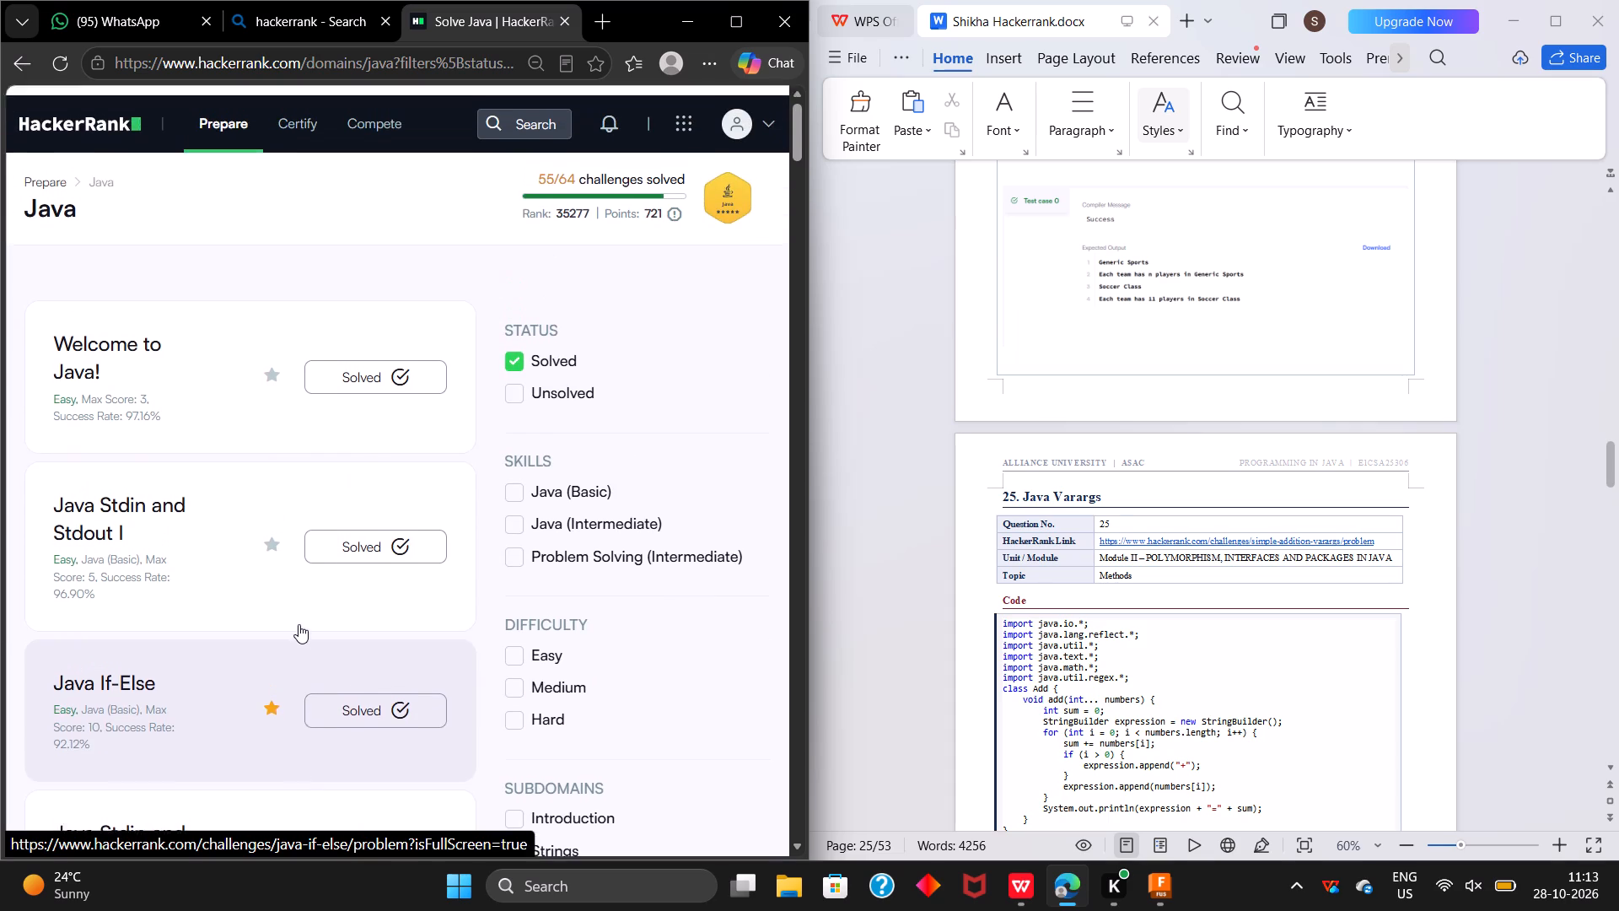
# Review document entries 25, Java Varargs, and 26, Java Reflection, comparing their filled-in code and passed test case screenshots.
pyautogui.scroll(-7, 1218, 573)
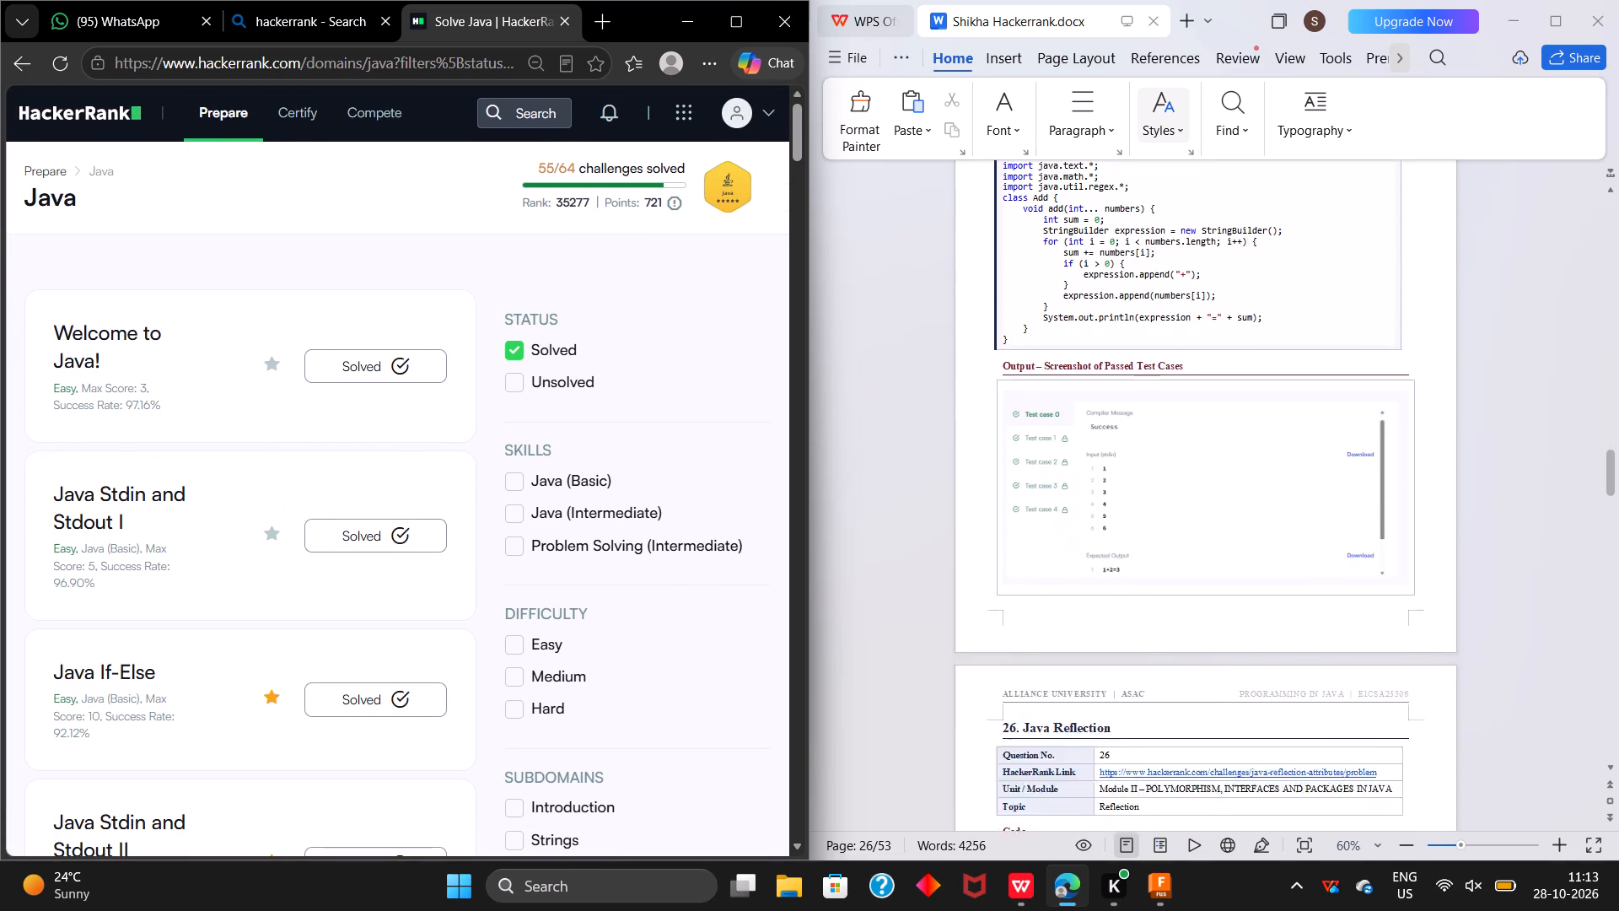
pyautogui.scroll(-3, 1218, 573)
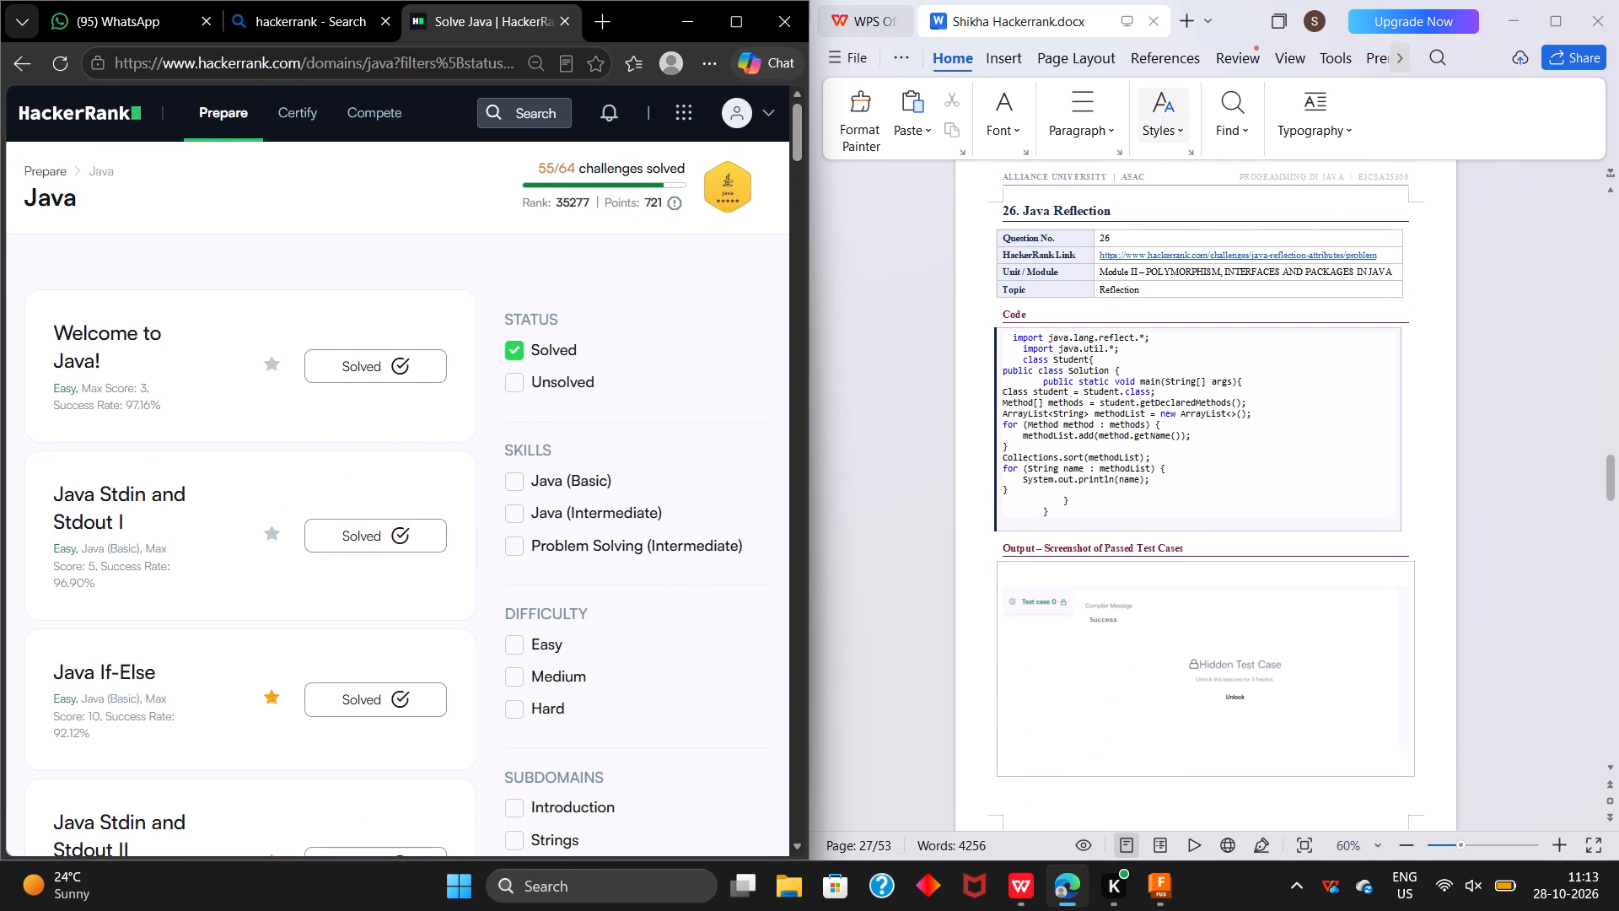
pyautogui.scroll(9, 1218, 573)
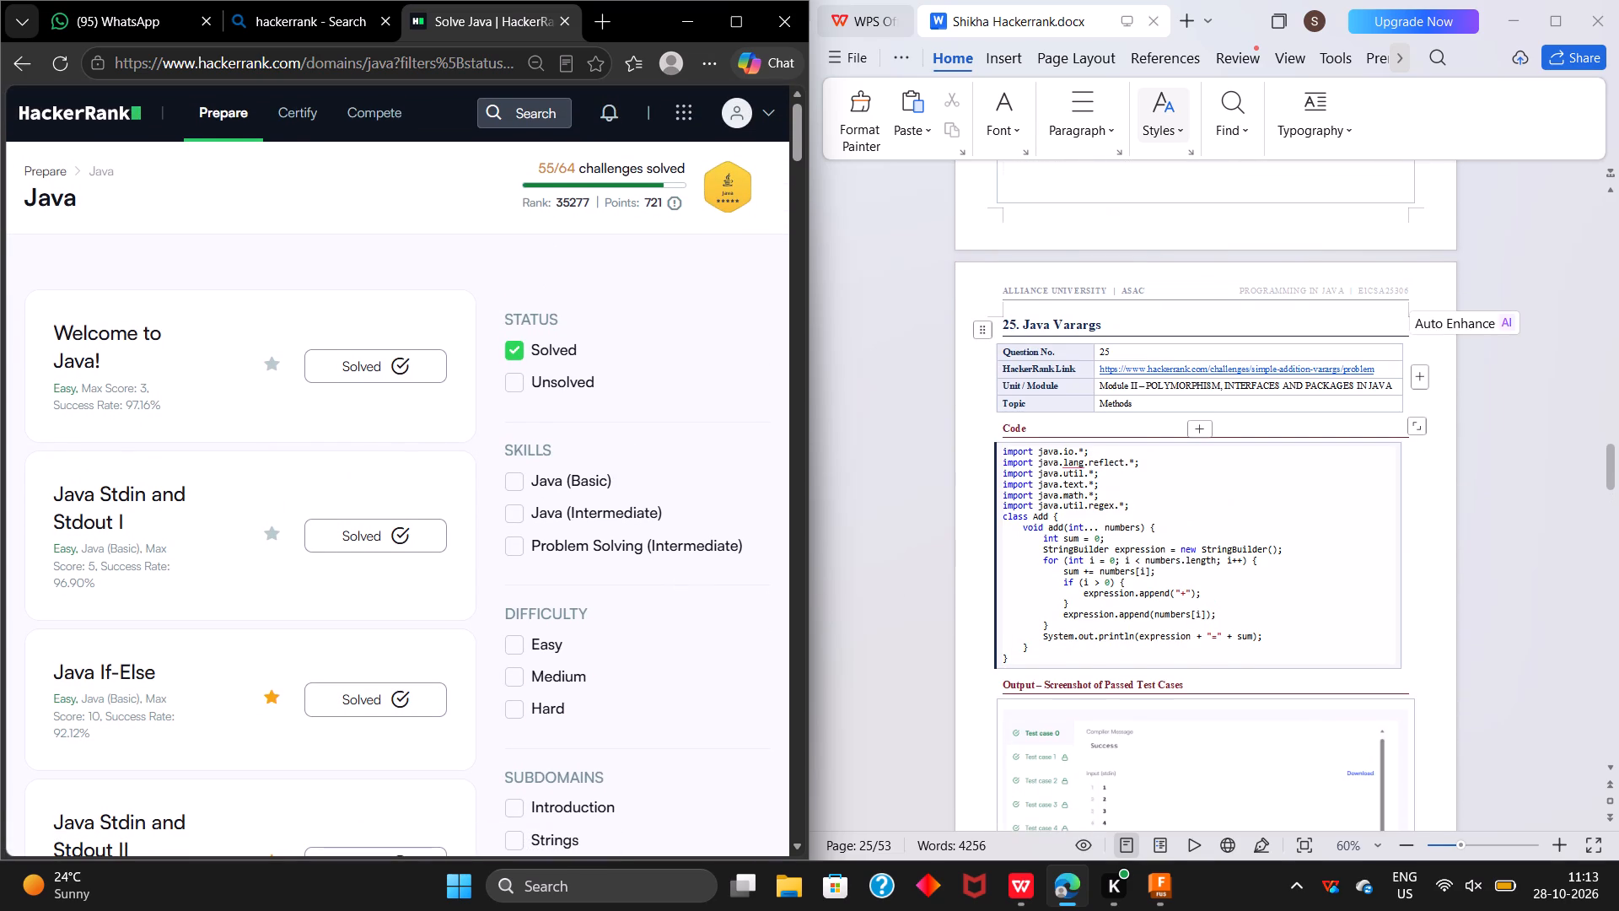
pyautogui.scroll(-9, 1218, 573)
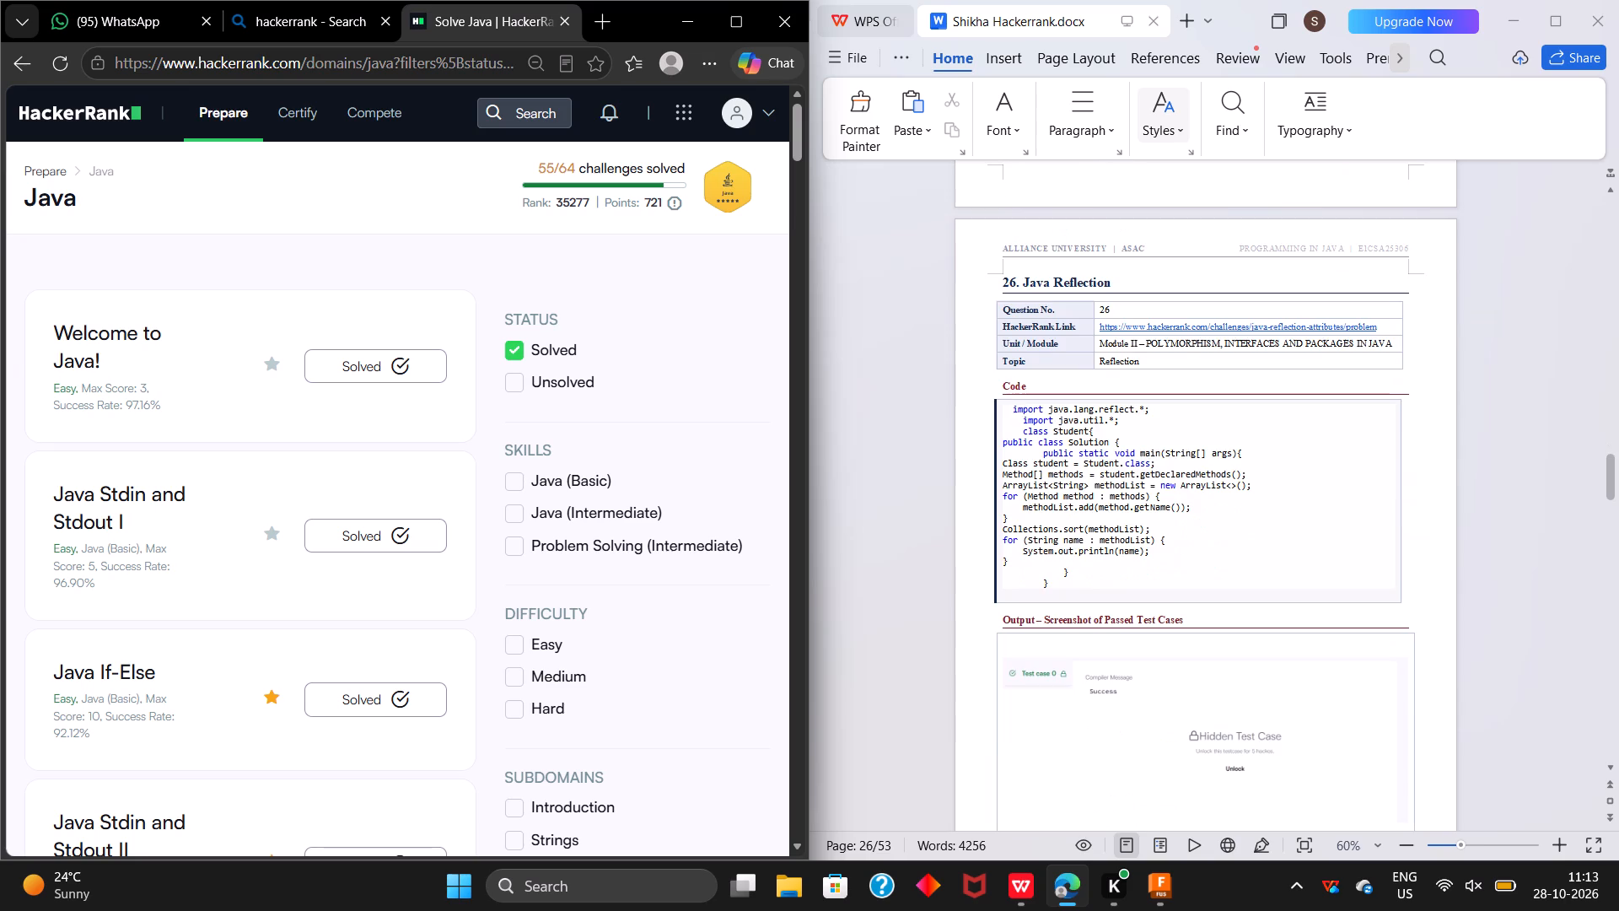
pyautogui.scroll(6, 1218, 573)
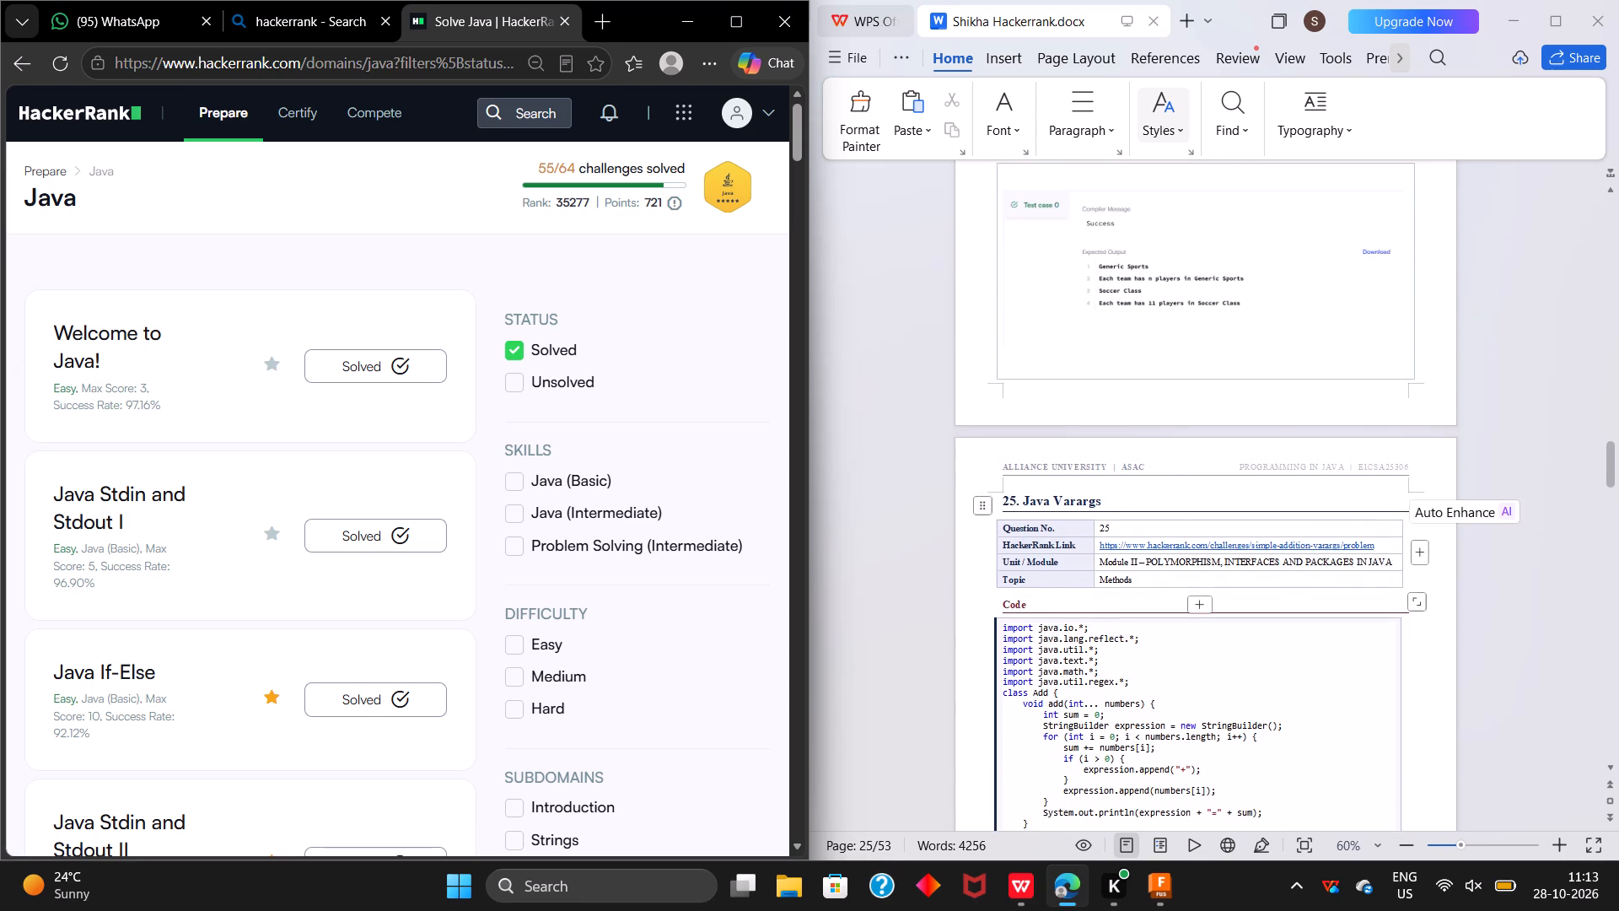
pyautogui.scroll(-6, 1218, 573)
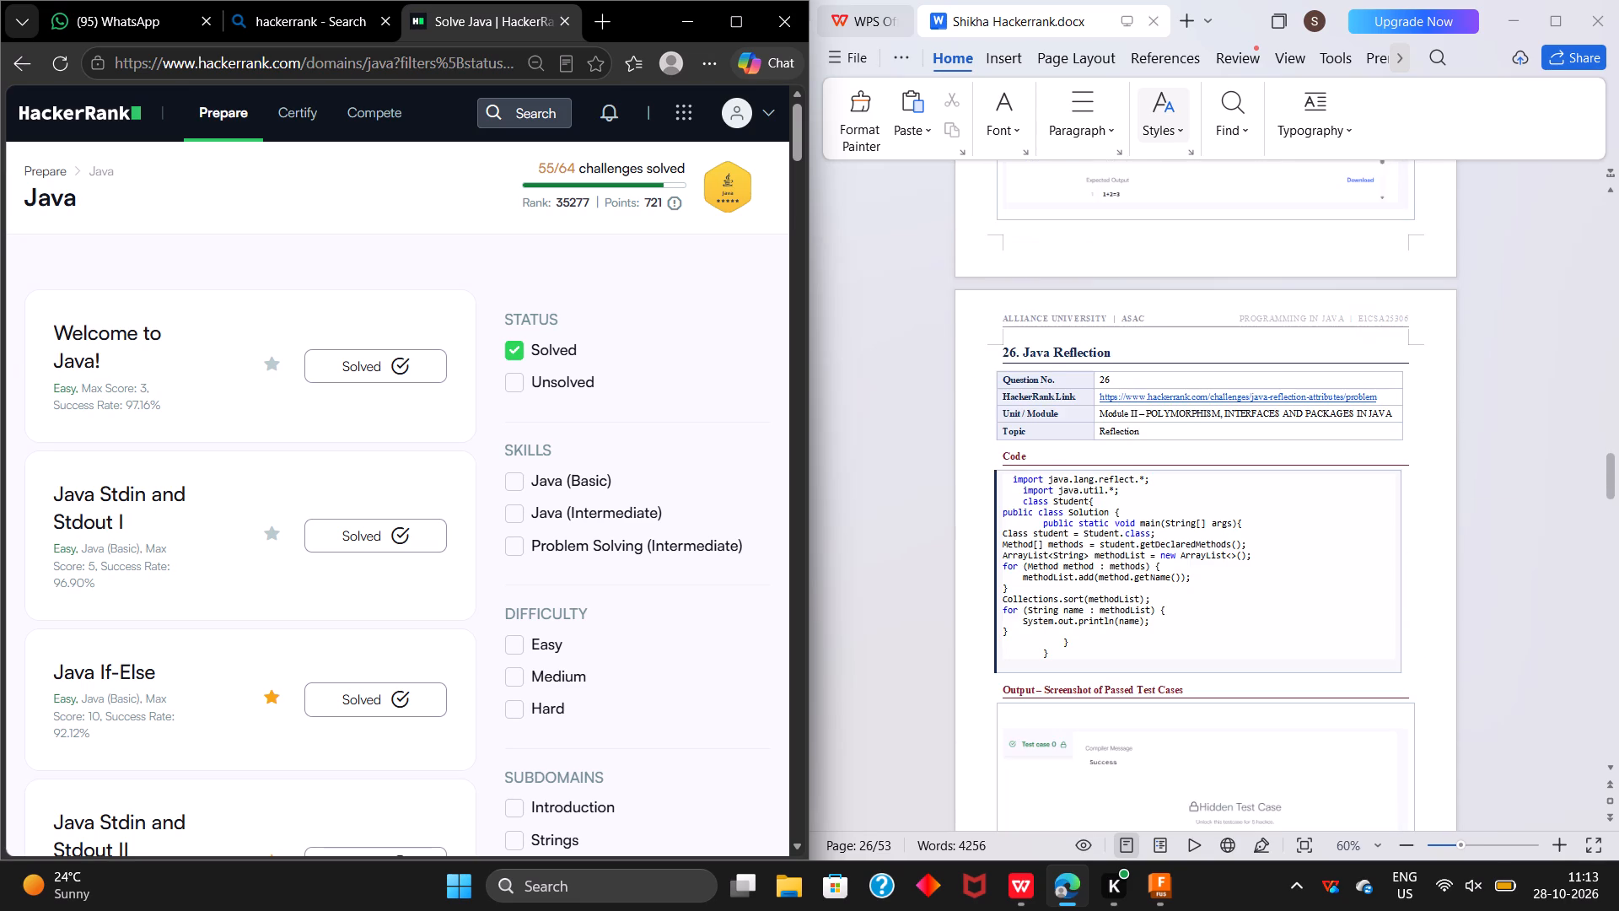
pyautogui.scroll(-1, 1218, 573)
# Look through the solved challenges from Welcome to Java! down to Java SHA-256 for those matching entries 25, Java Varargs, and 26, Java Reflection.
pyautogui.scroll(-2, 230, 546)
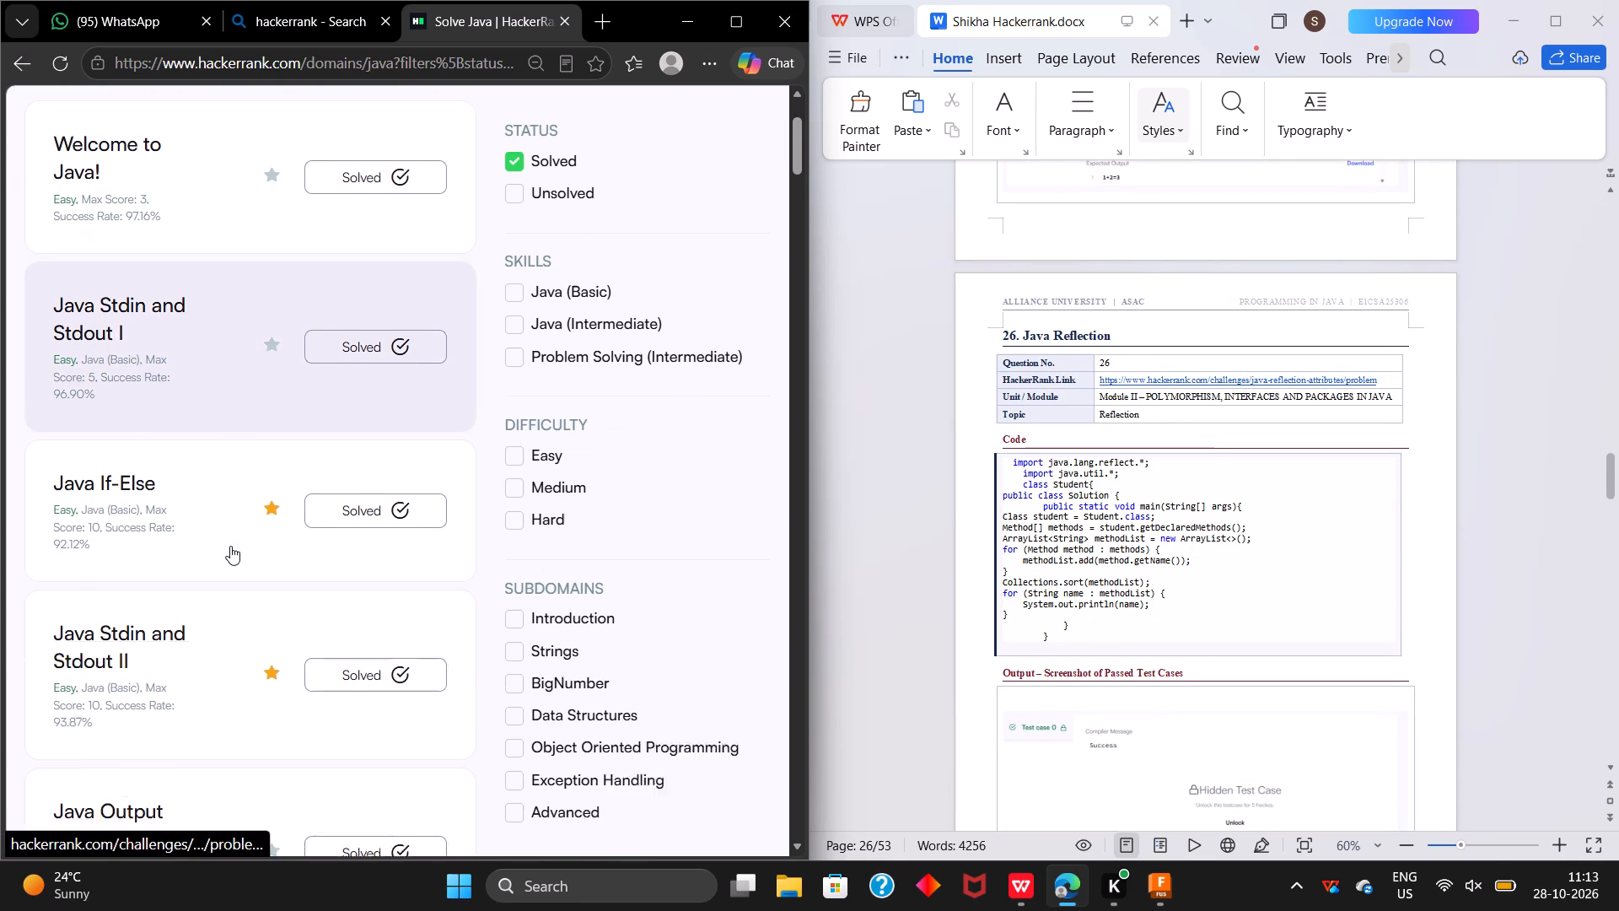
pyautogui.scroll(-10, 230, 546)
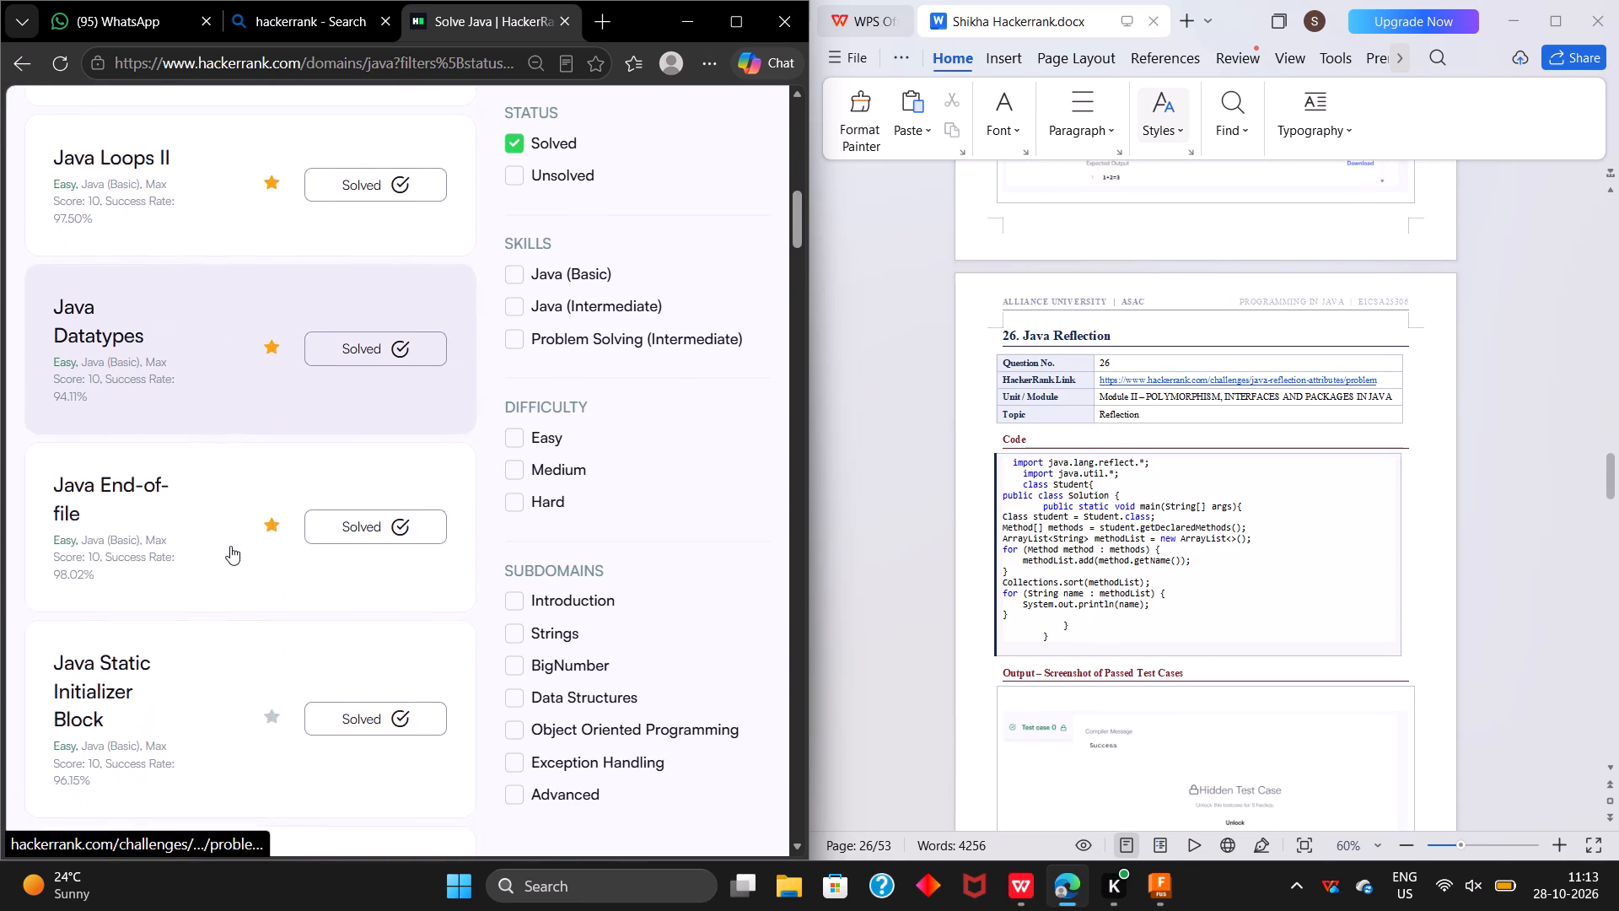
pyautogui.scroll(-8, 230, 546)
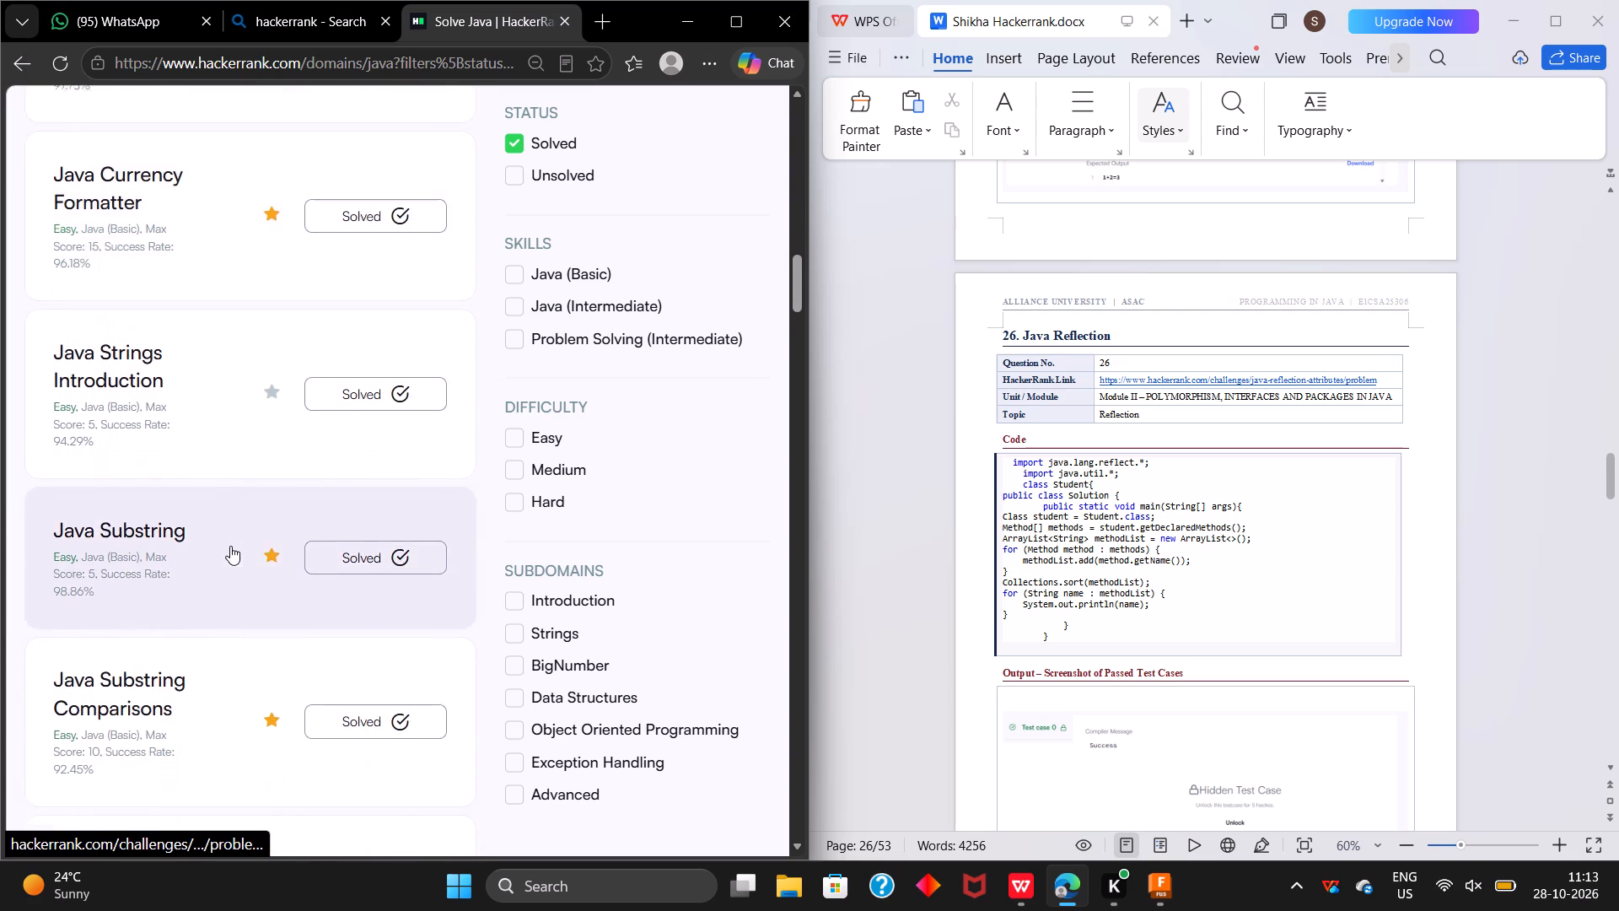
pyautogui.scroll(-5, 230, 546)
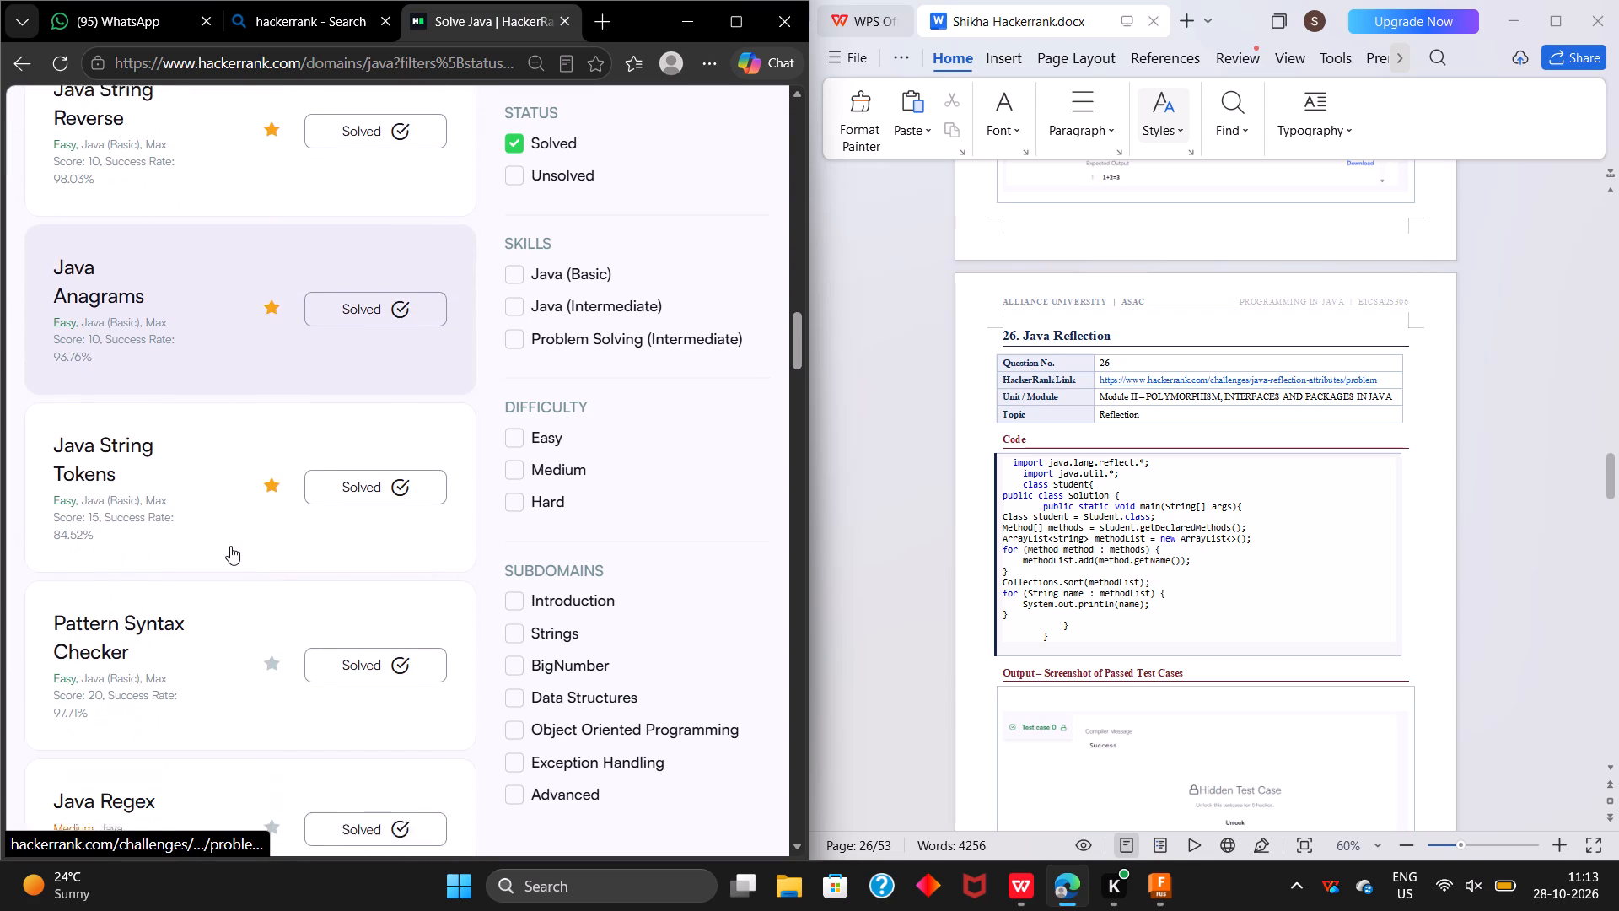
pyautogui.scroll(-4, 230, 546)
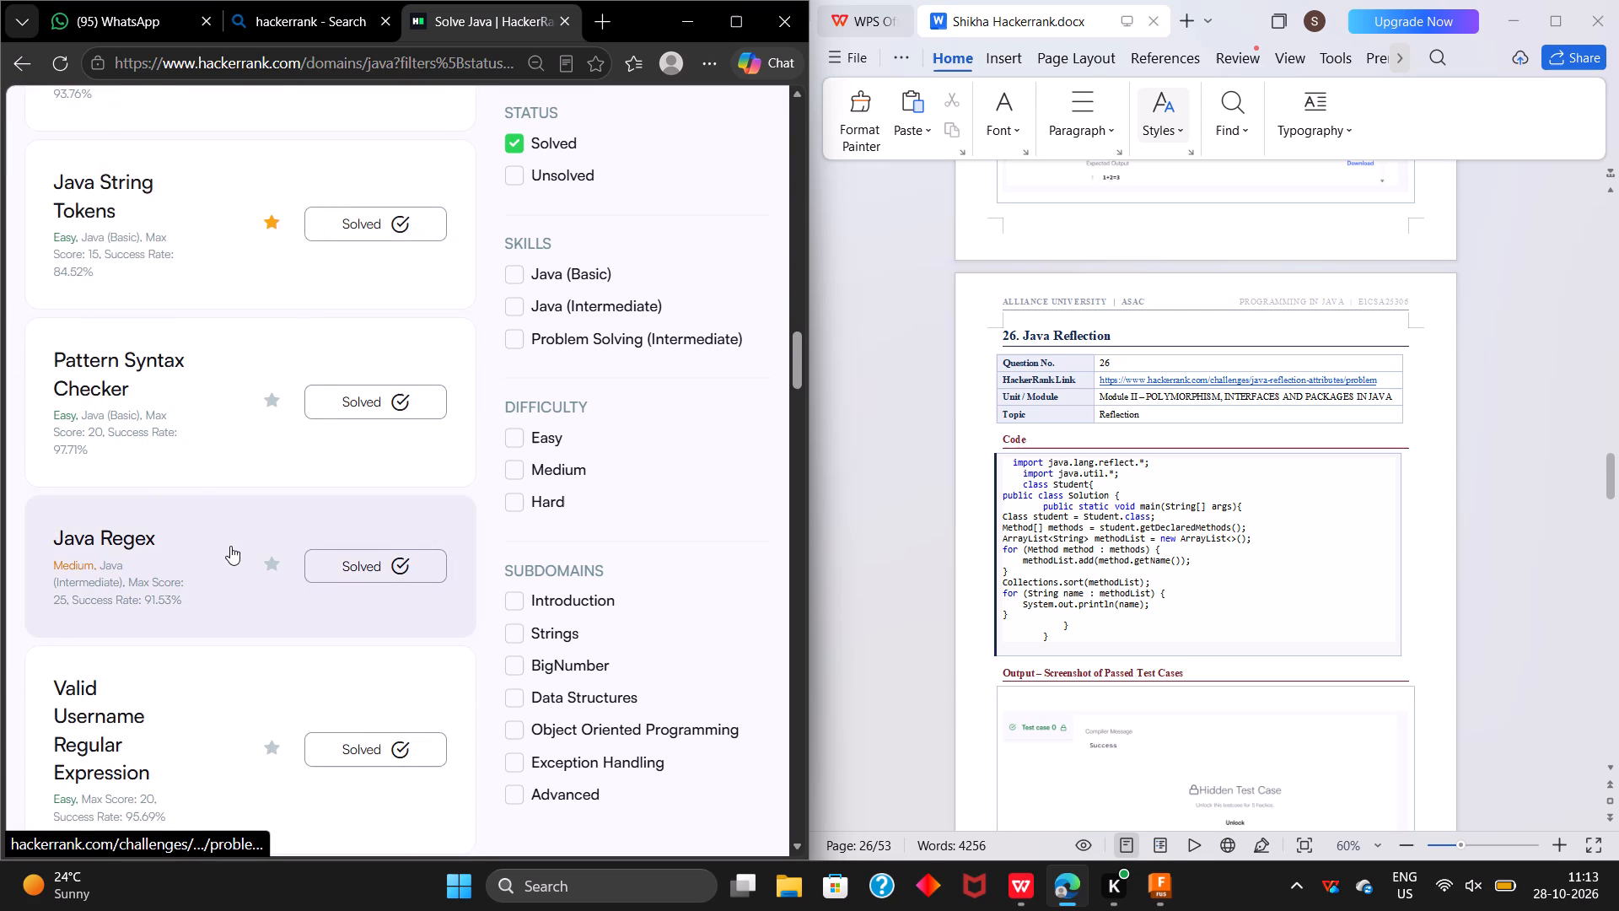
pyautogui.scroll(-8, 230, 546)
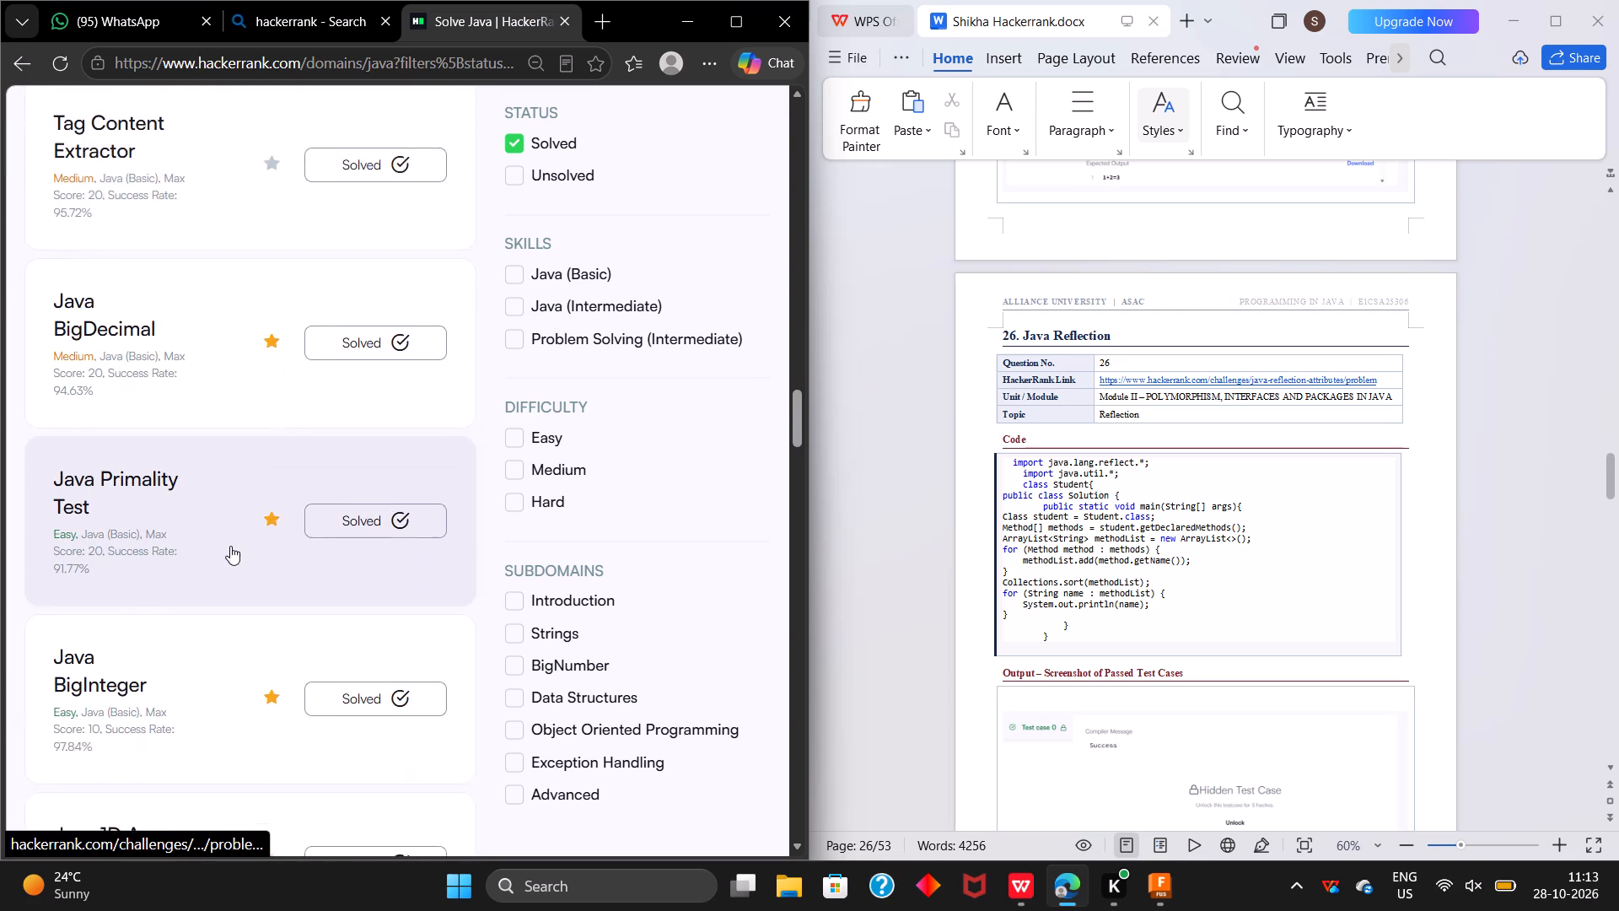
pyautogui.scroll(-10, 230, 546)
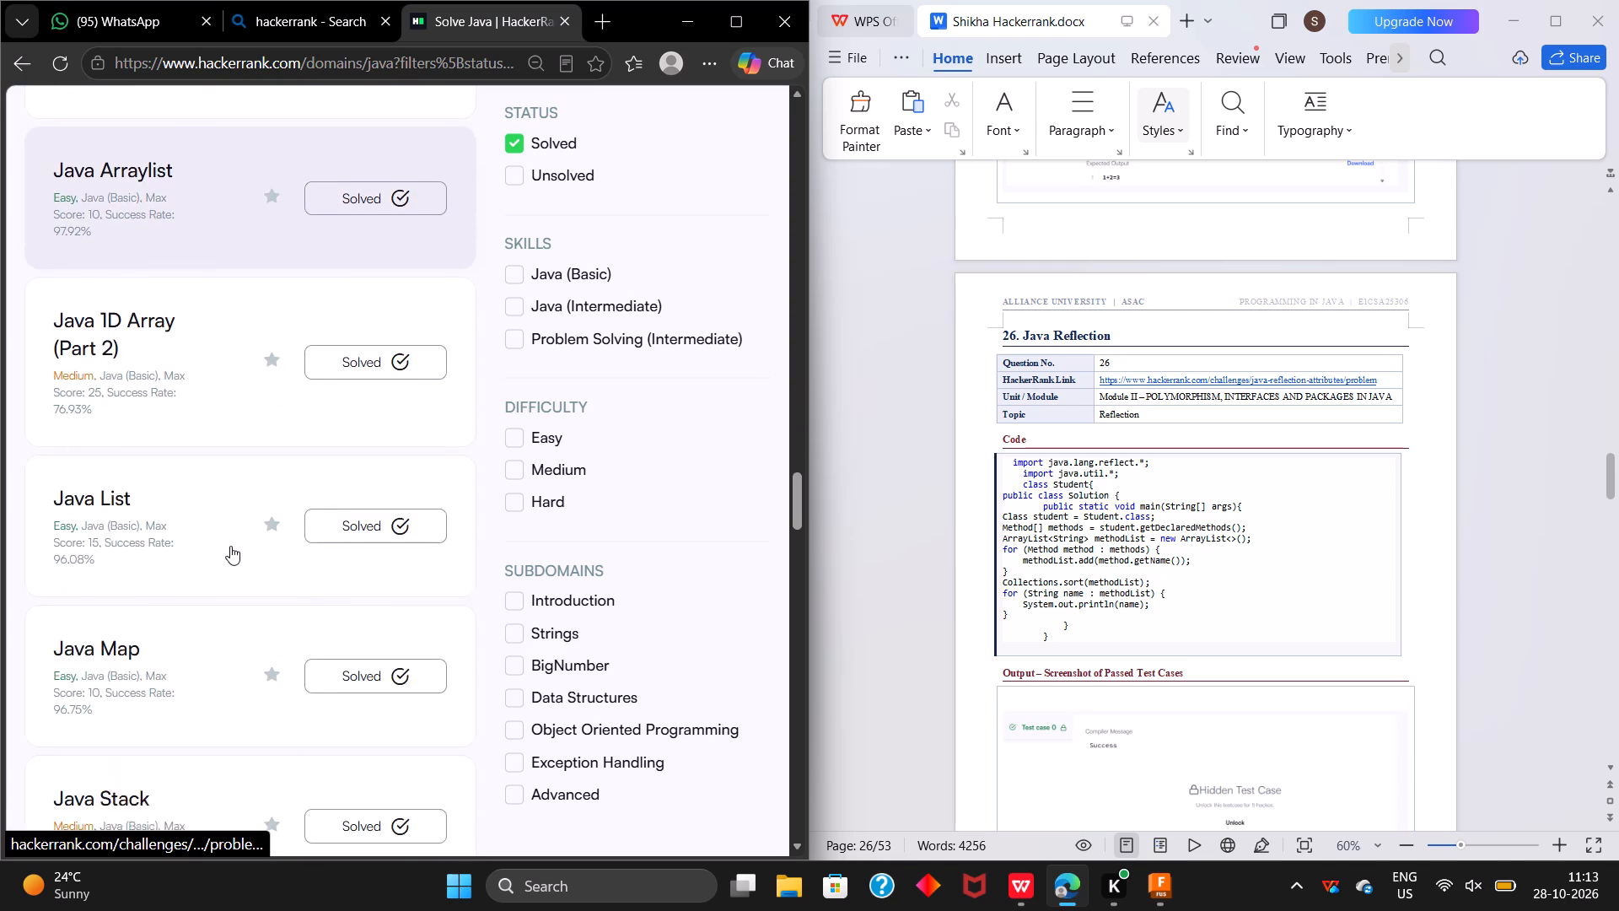
pyautogui.scroll(-4, 230, 546)
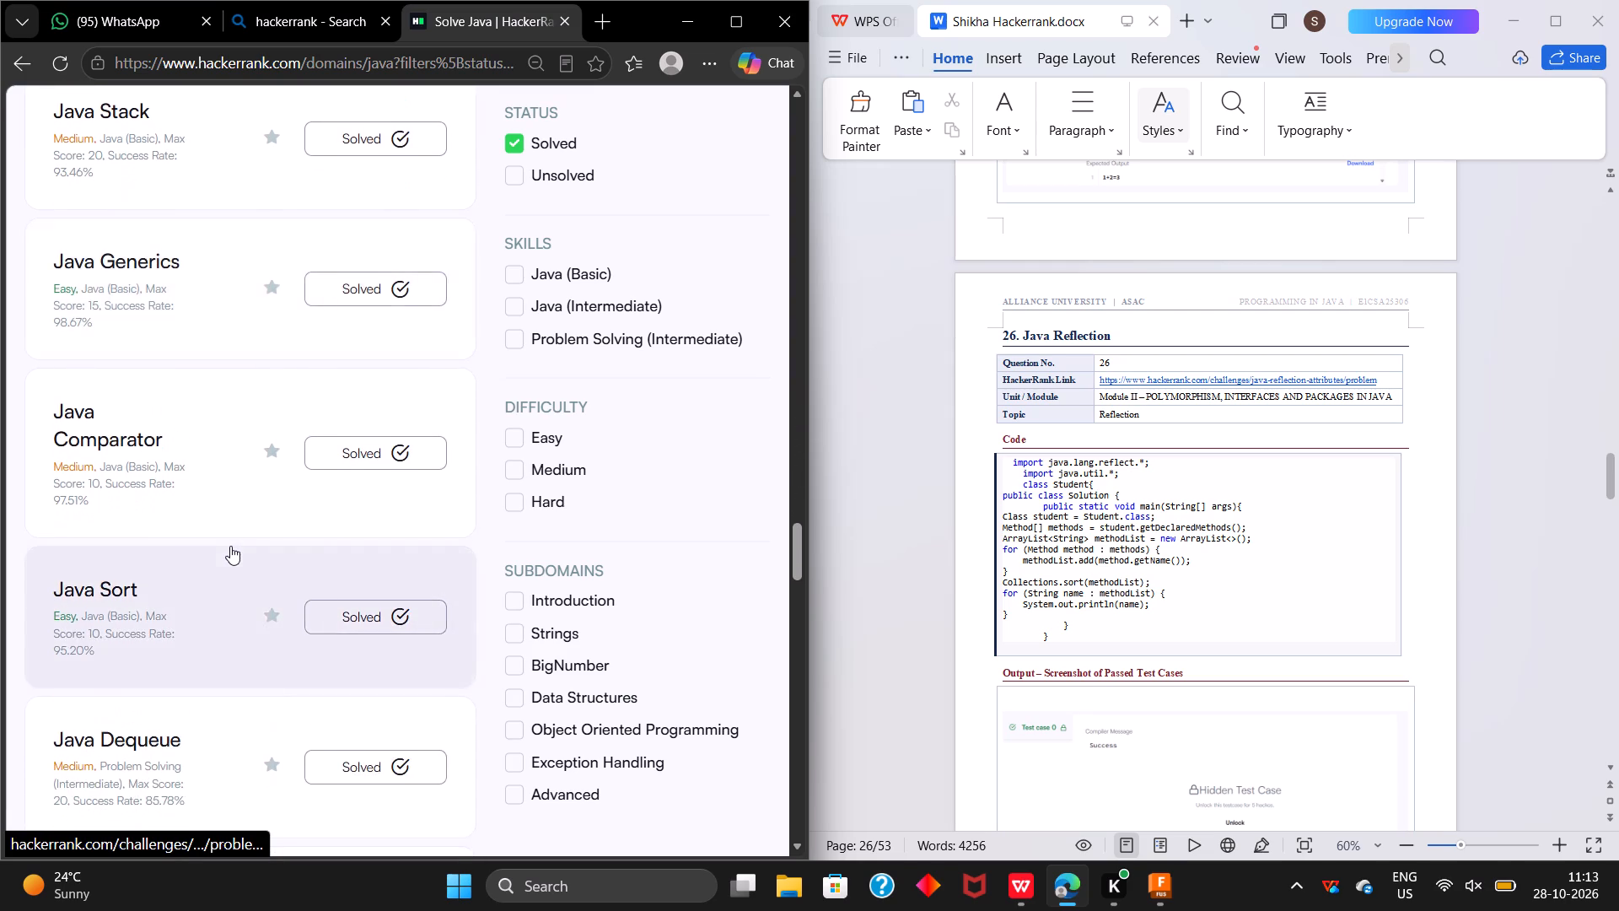
pyautogui.scroll(-6, 230, 546)
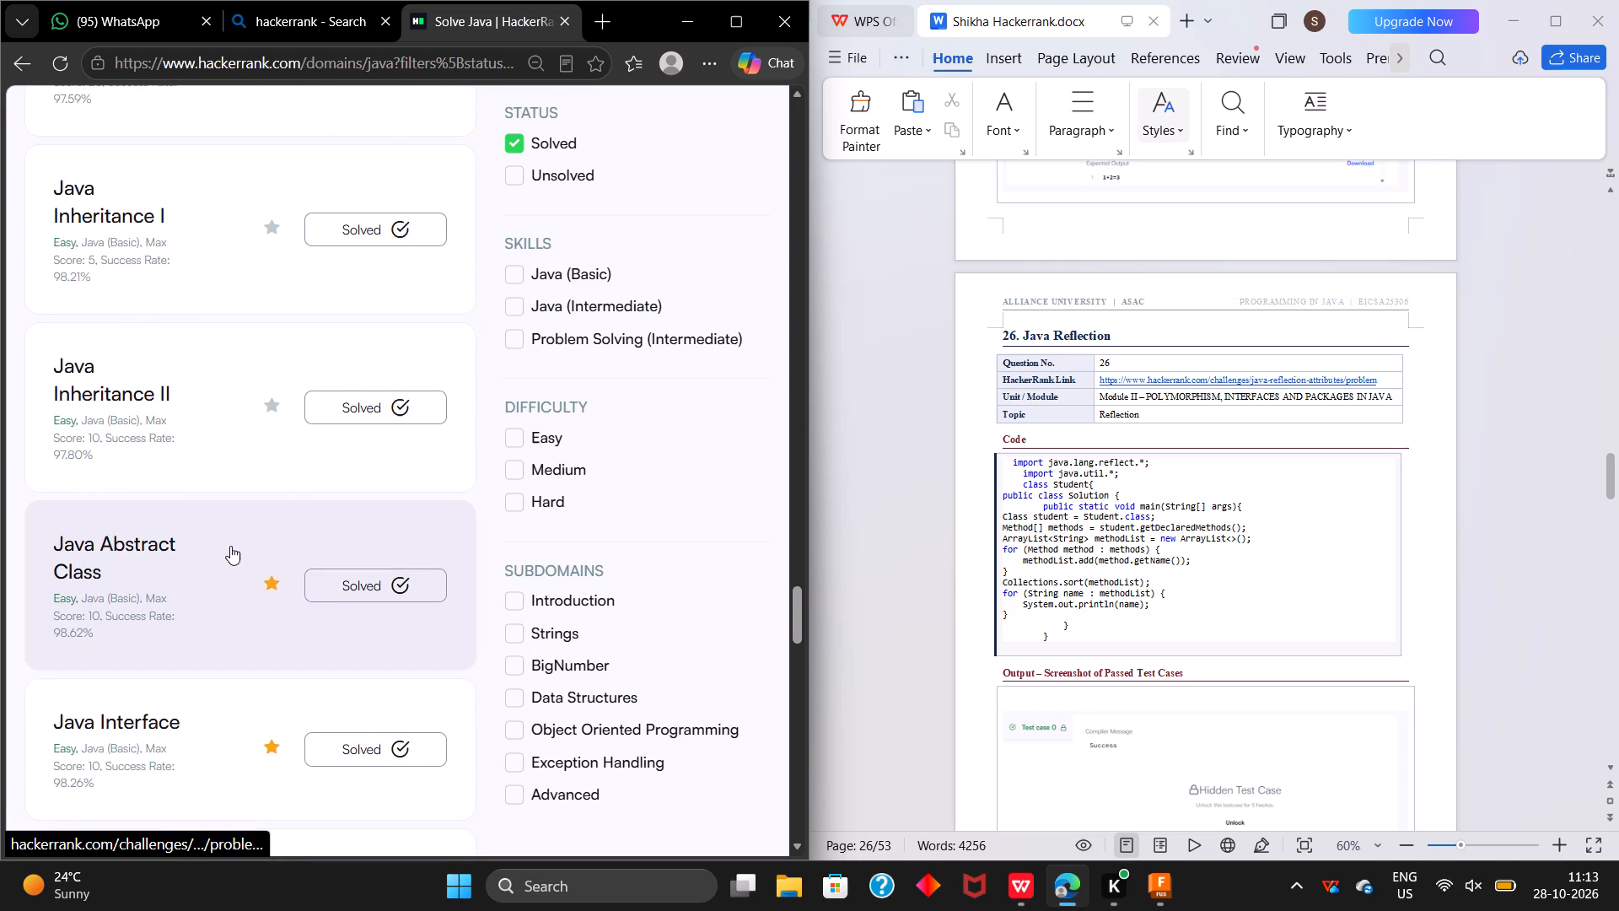
pyautogui.scroll(3, 230, 546)
pyautogui.scroll(-4, 230, 546)
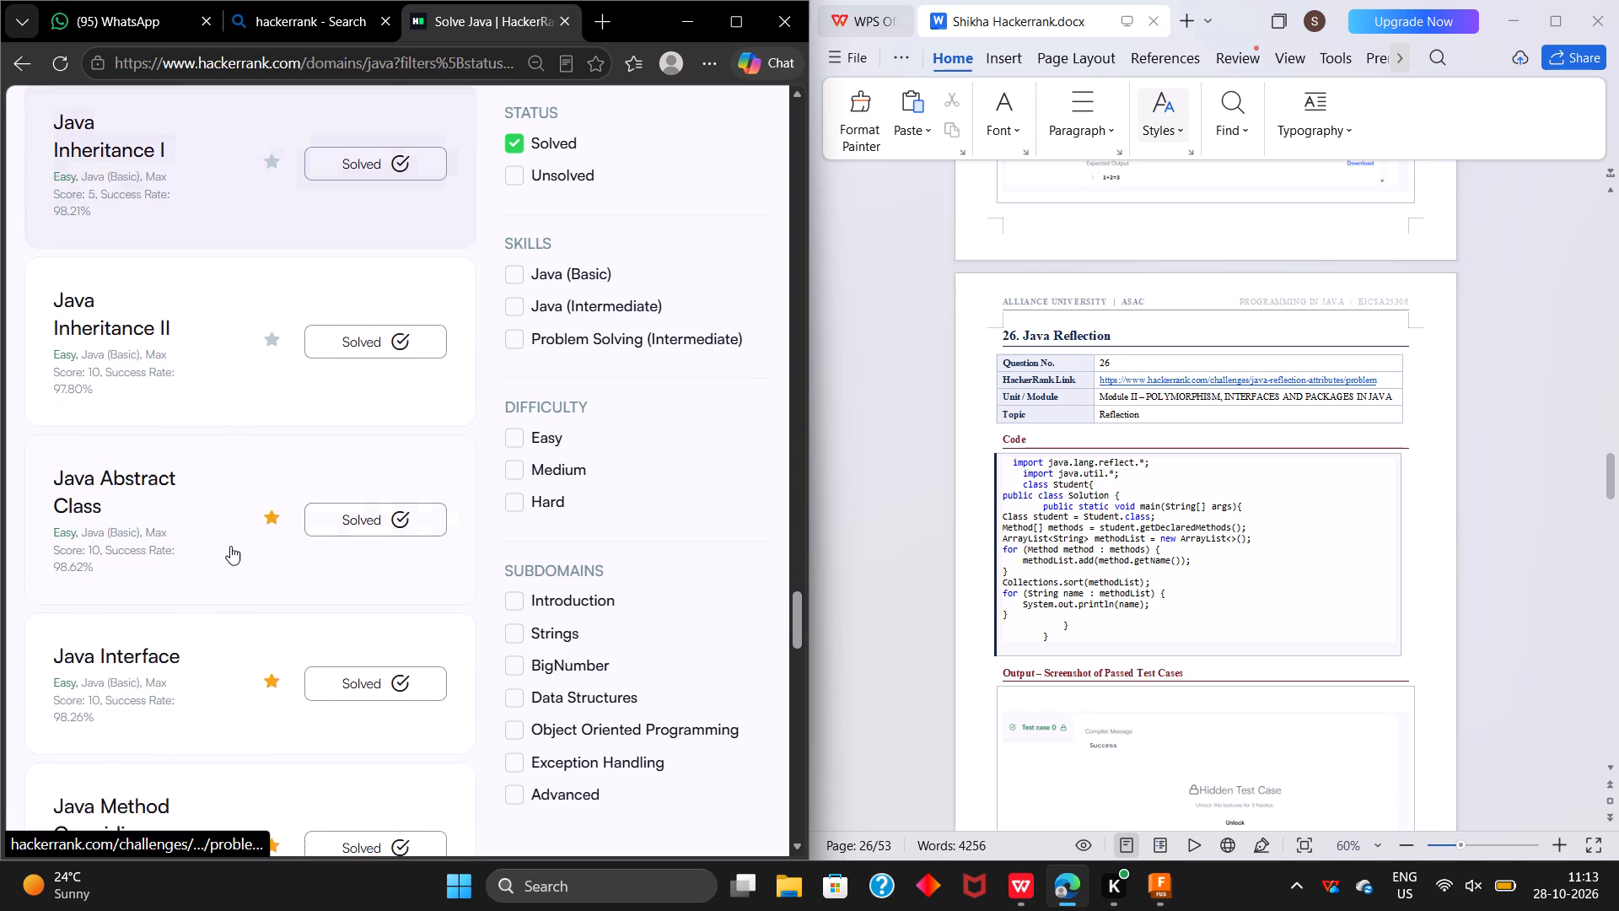
pyautogui.scroll(-3, 230, 546)
pyautogui.scroll(3, 230, 546)
pyautogui.scroll(-3, 230, 546)
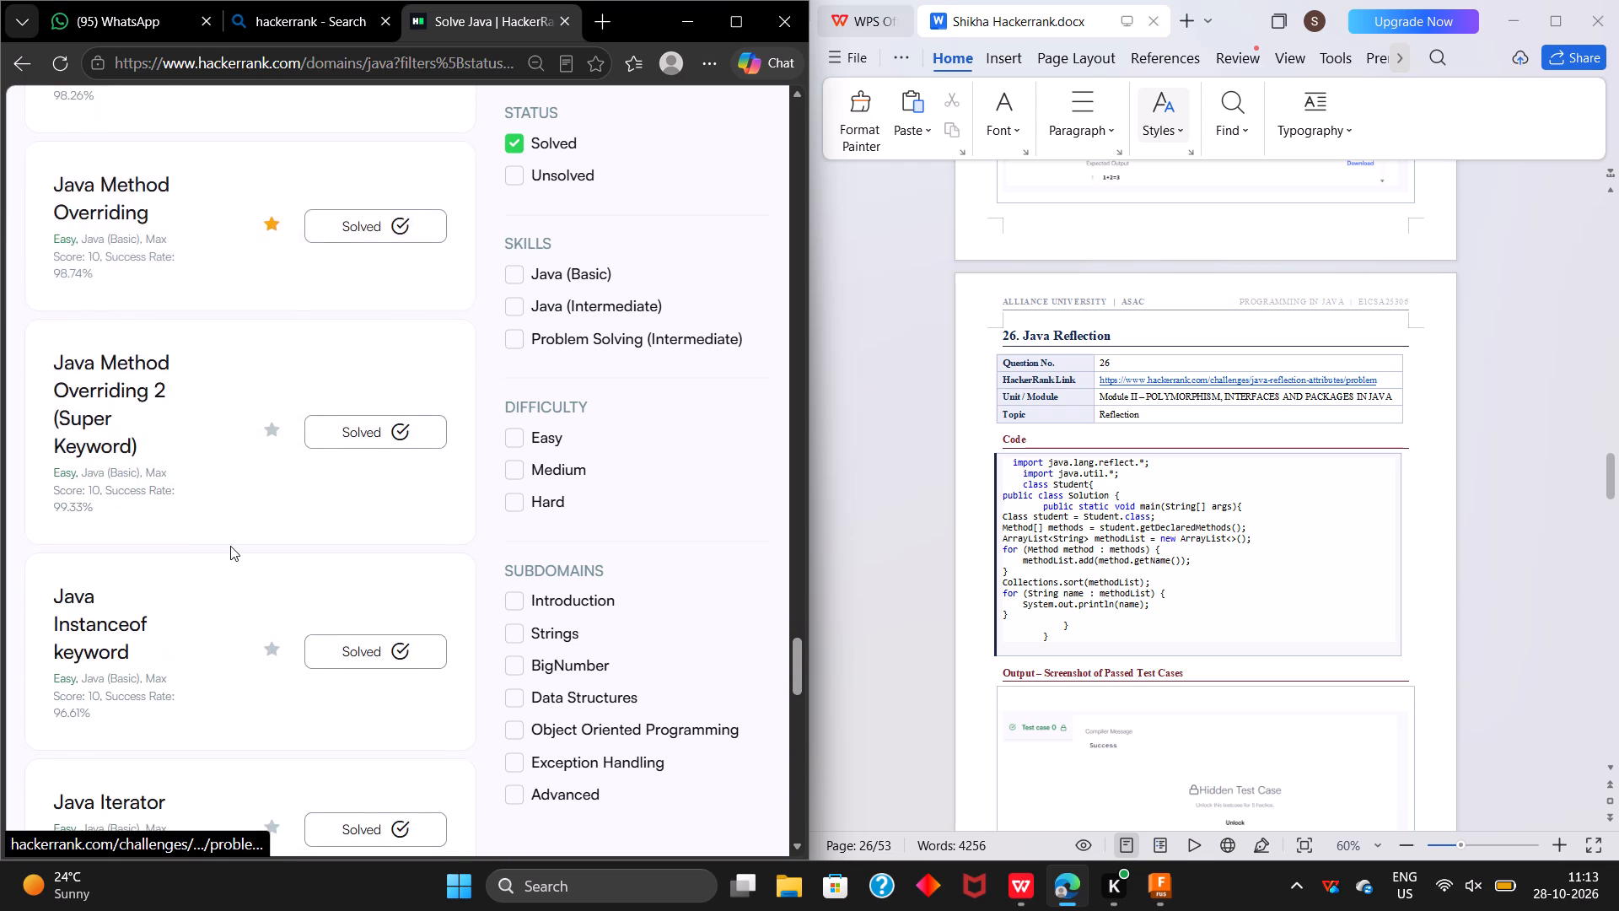
pyautogui.scroll(-5, 230, 546)
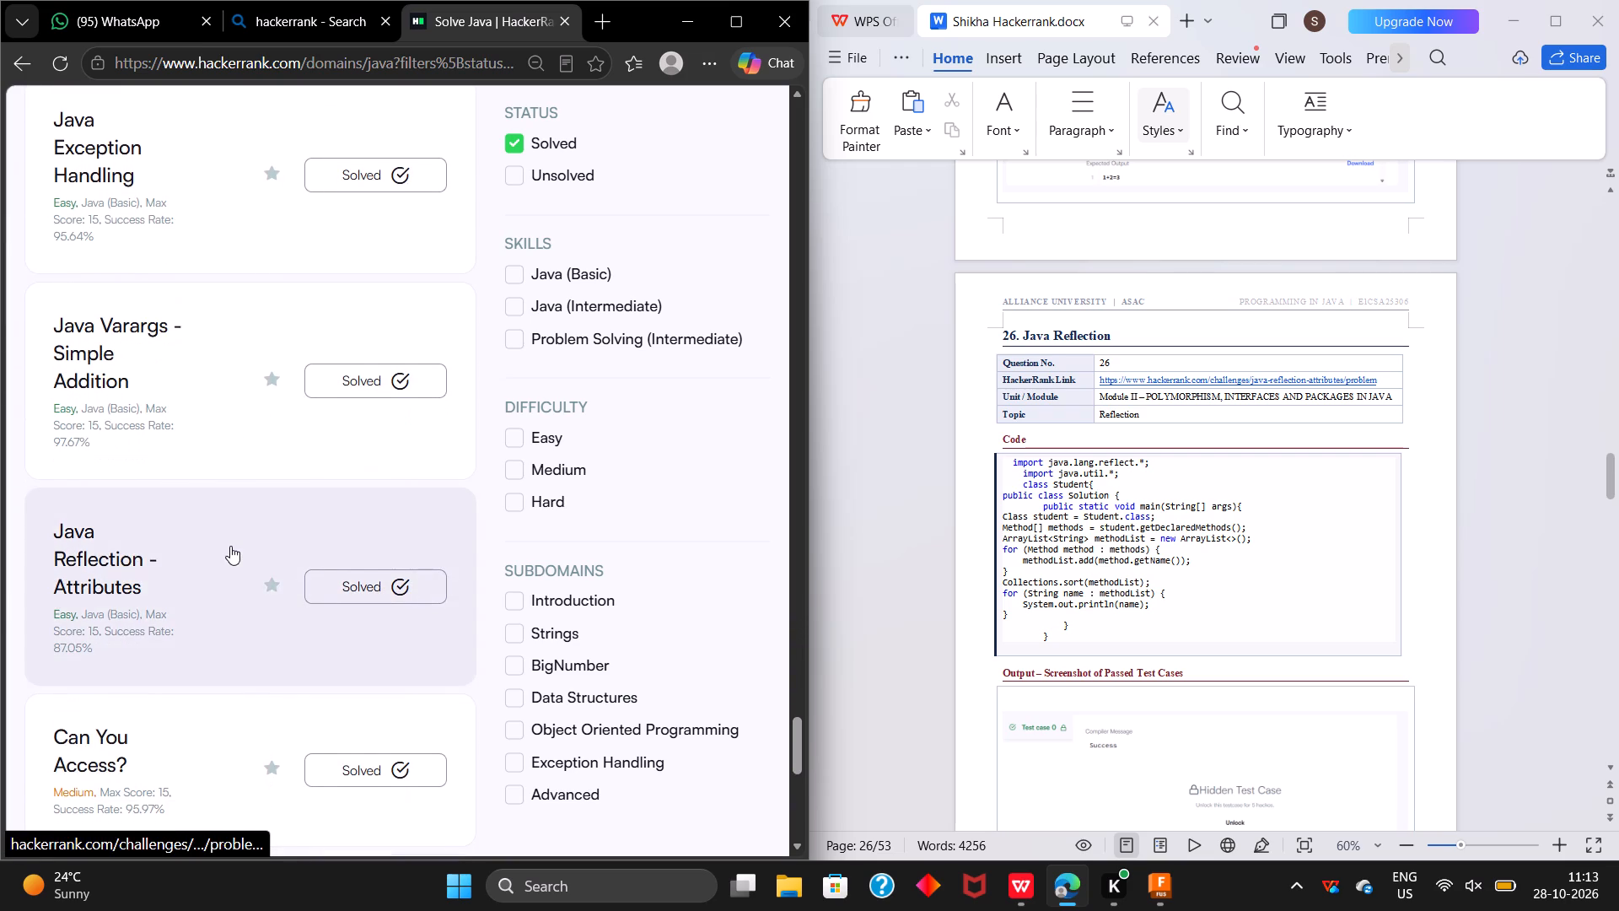
pyautogui.scroll(-7, 230, 546)
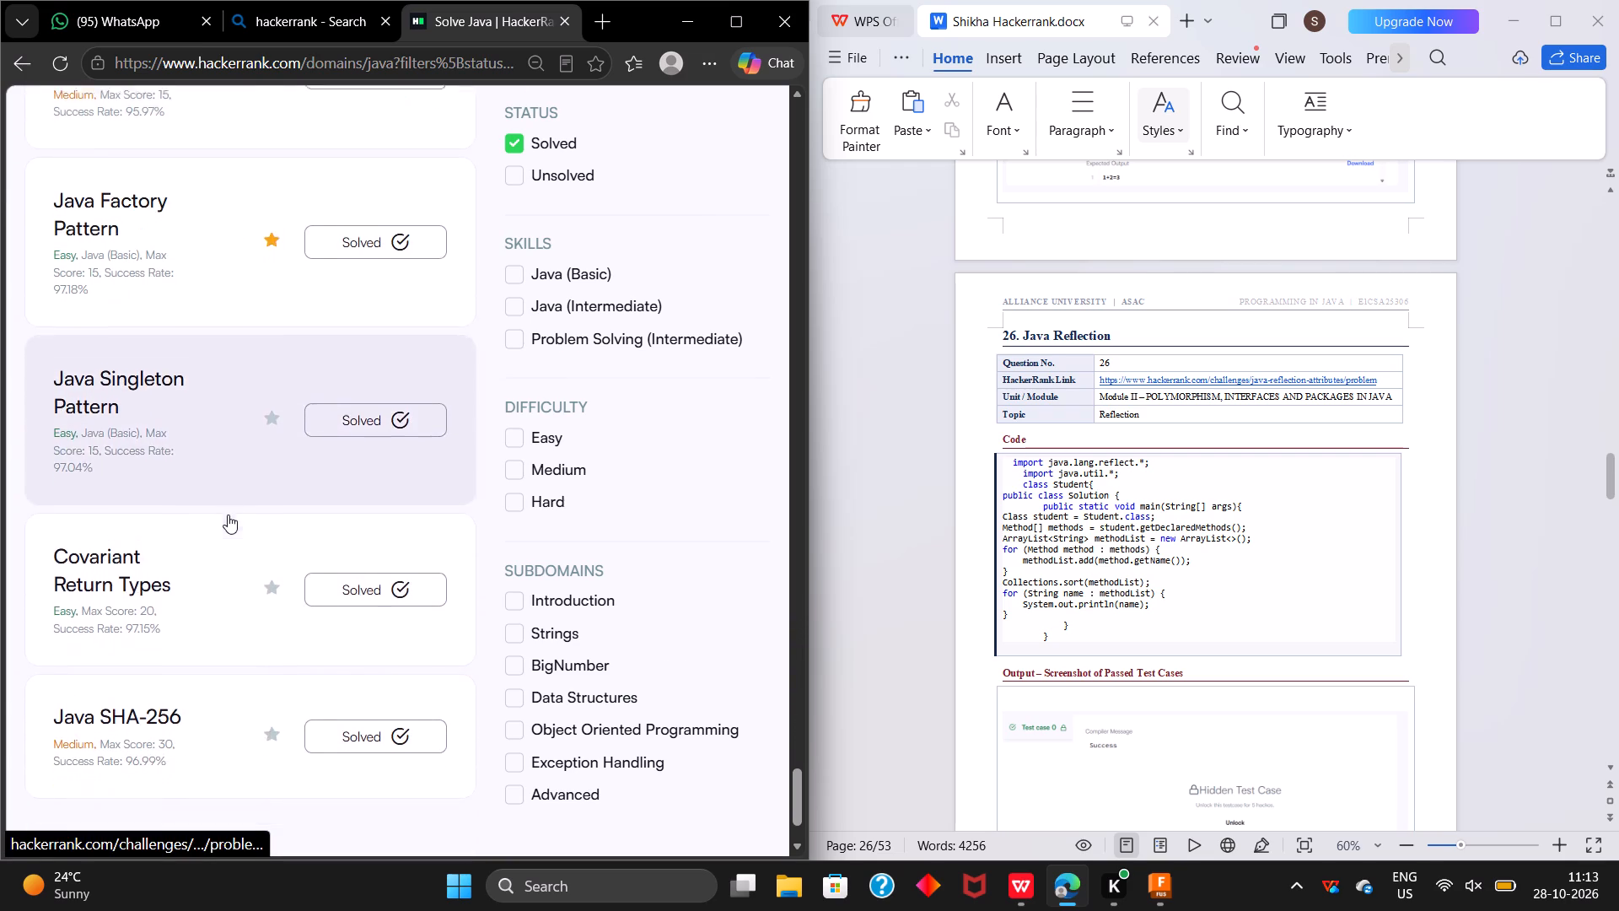
pyautogui.scroll(-2, 228, 515)
# Look back through the solved challenges from Java SHA-256 up to Java Inheritance II for the ones matching entries 25 and 26.
pyautogui.scroll(5, 228, 515)
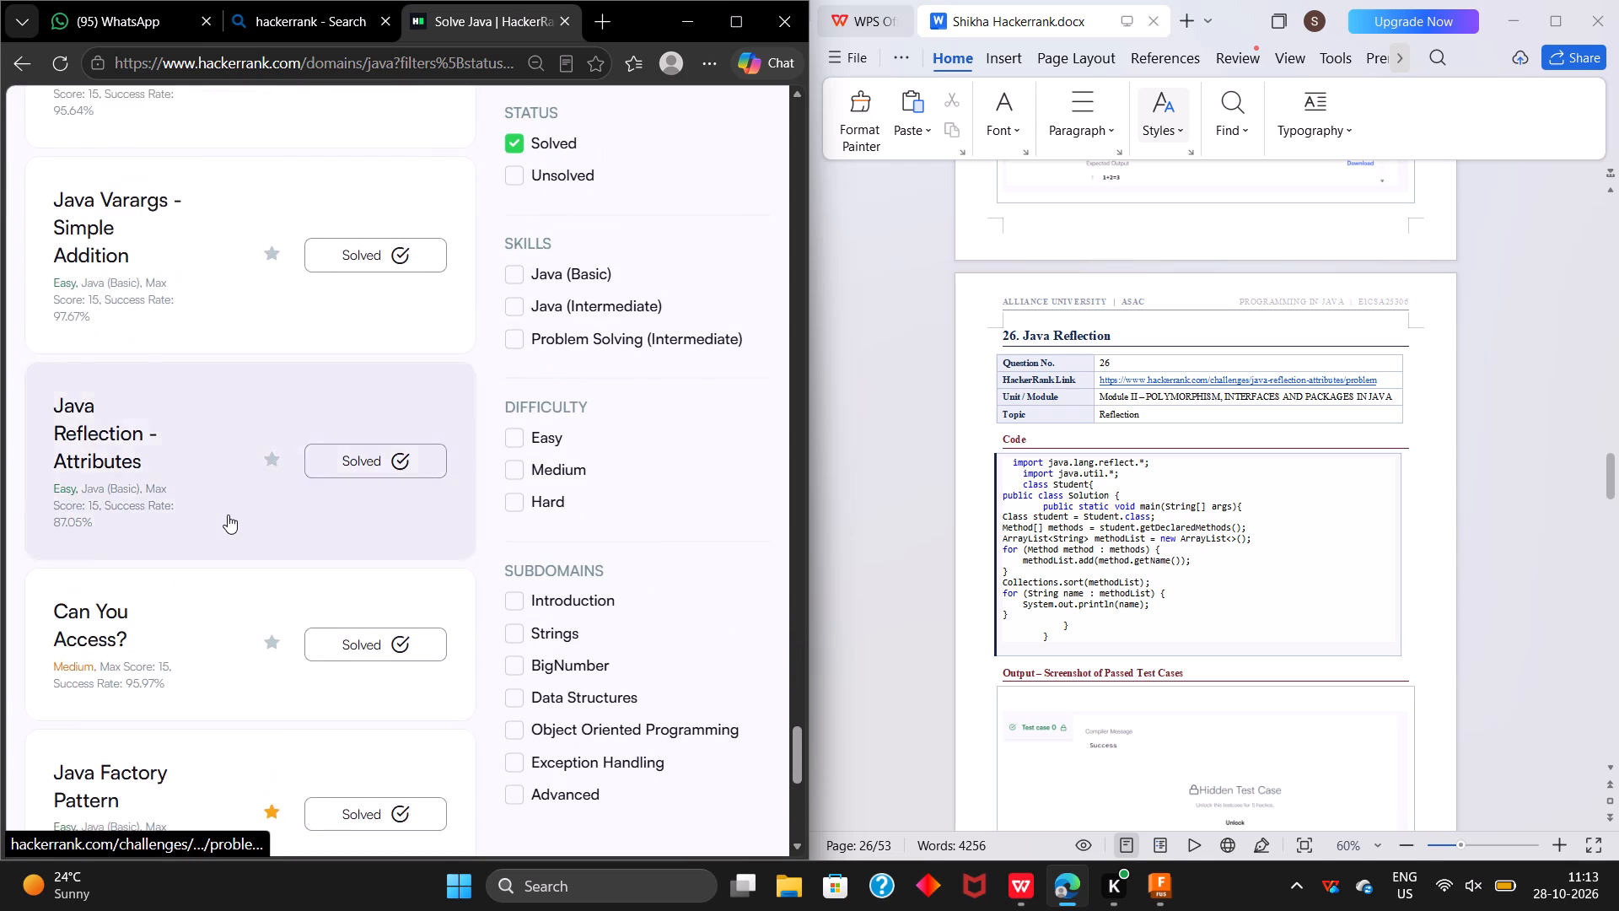
pyautogui.scroll(5, 228, 515)
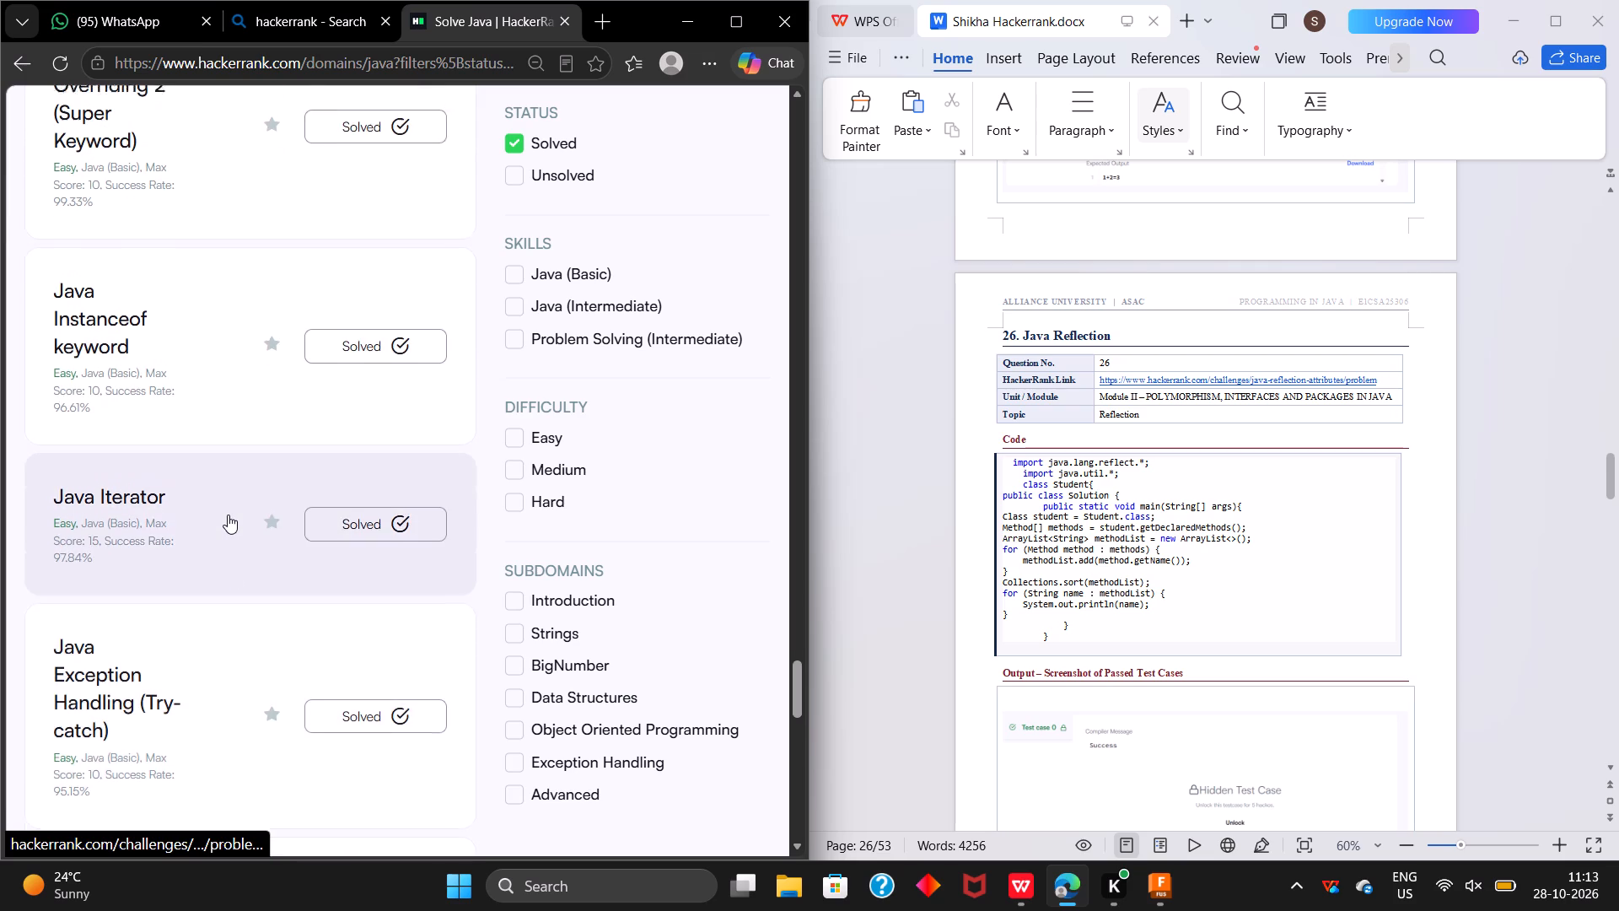
pyautogui.scroll(5, 228, 515)
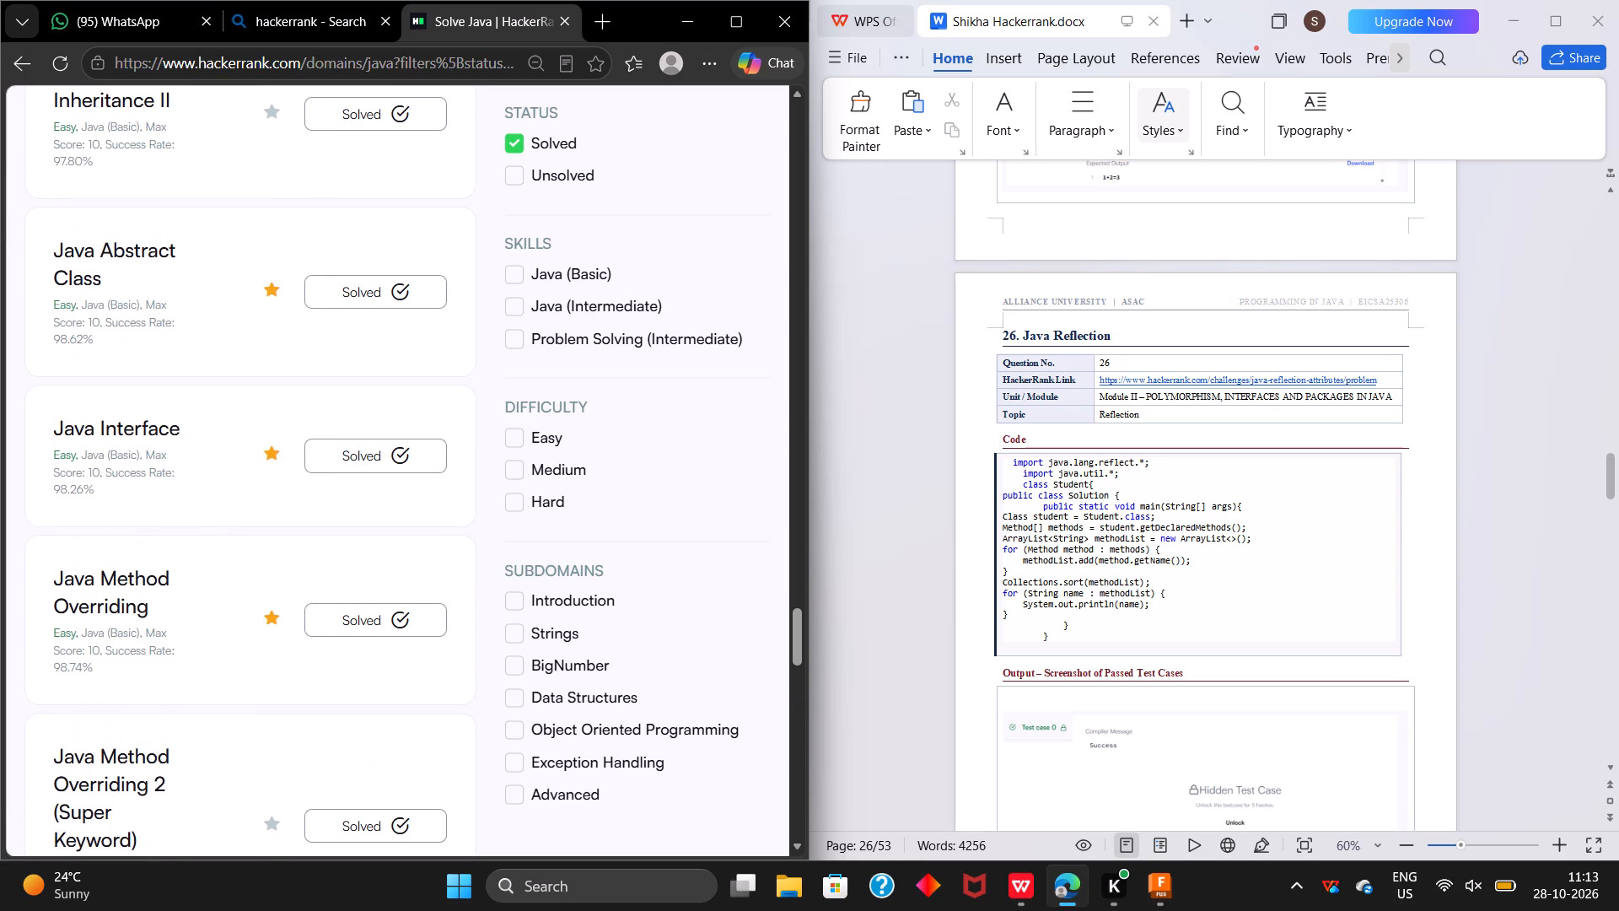
# Check document entry 27, Java Generics, and look for its match from Java Method Overriding up to the start of the solved challenges.
pyautogui.scroll(-10, 1003, 447)
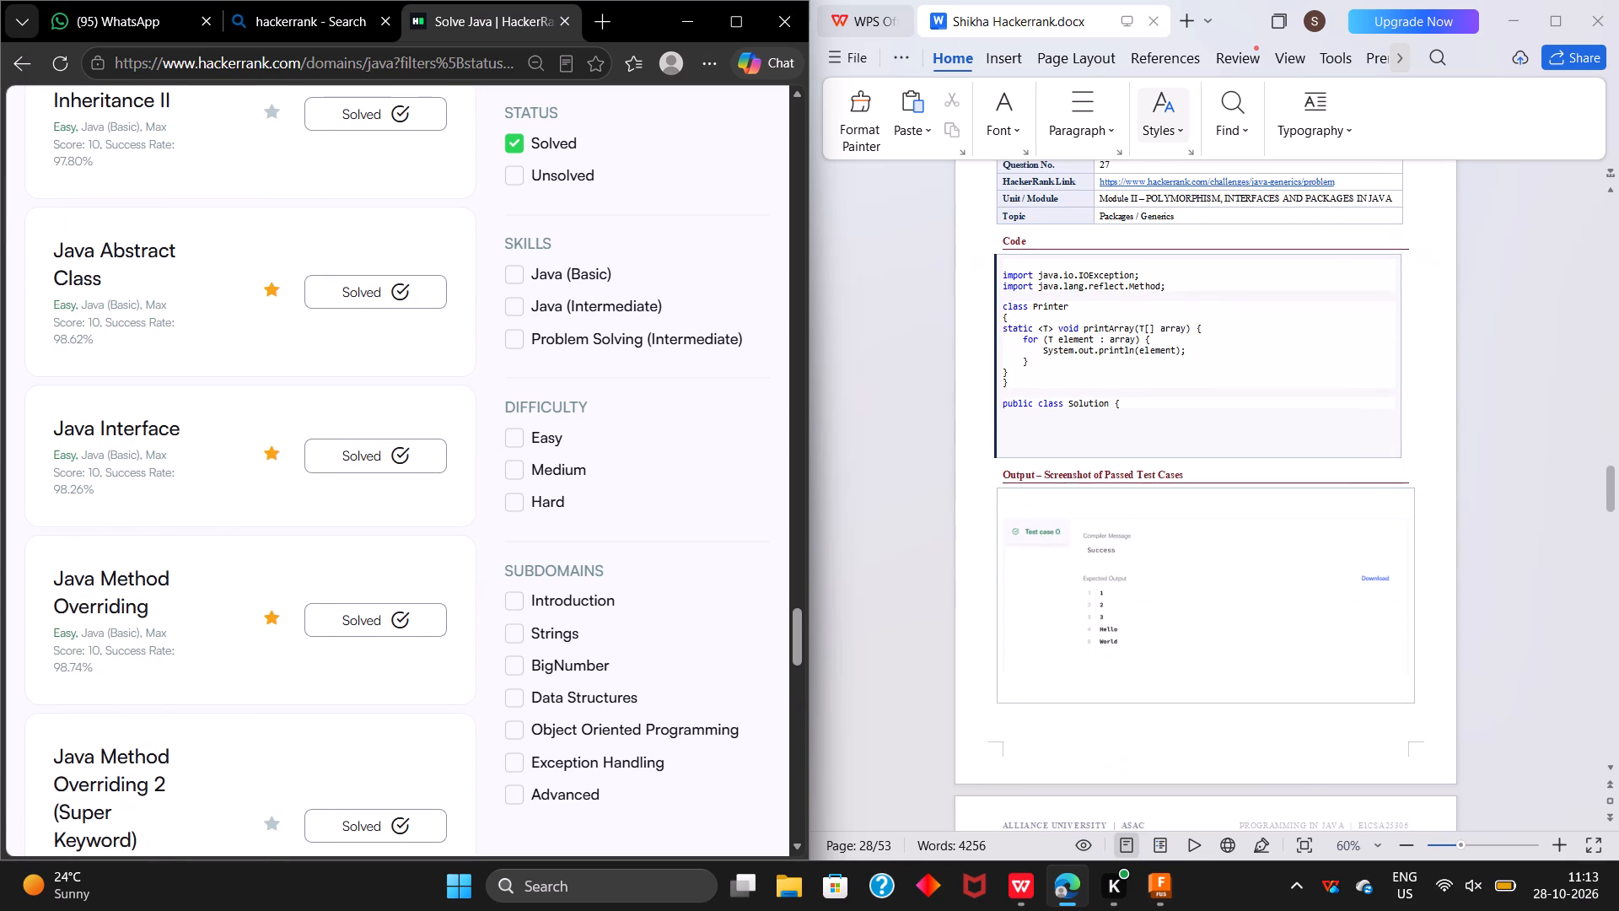
pyautogui.scroll(2, 1003, 447)
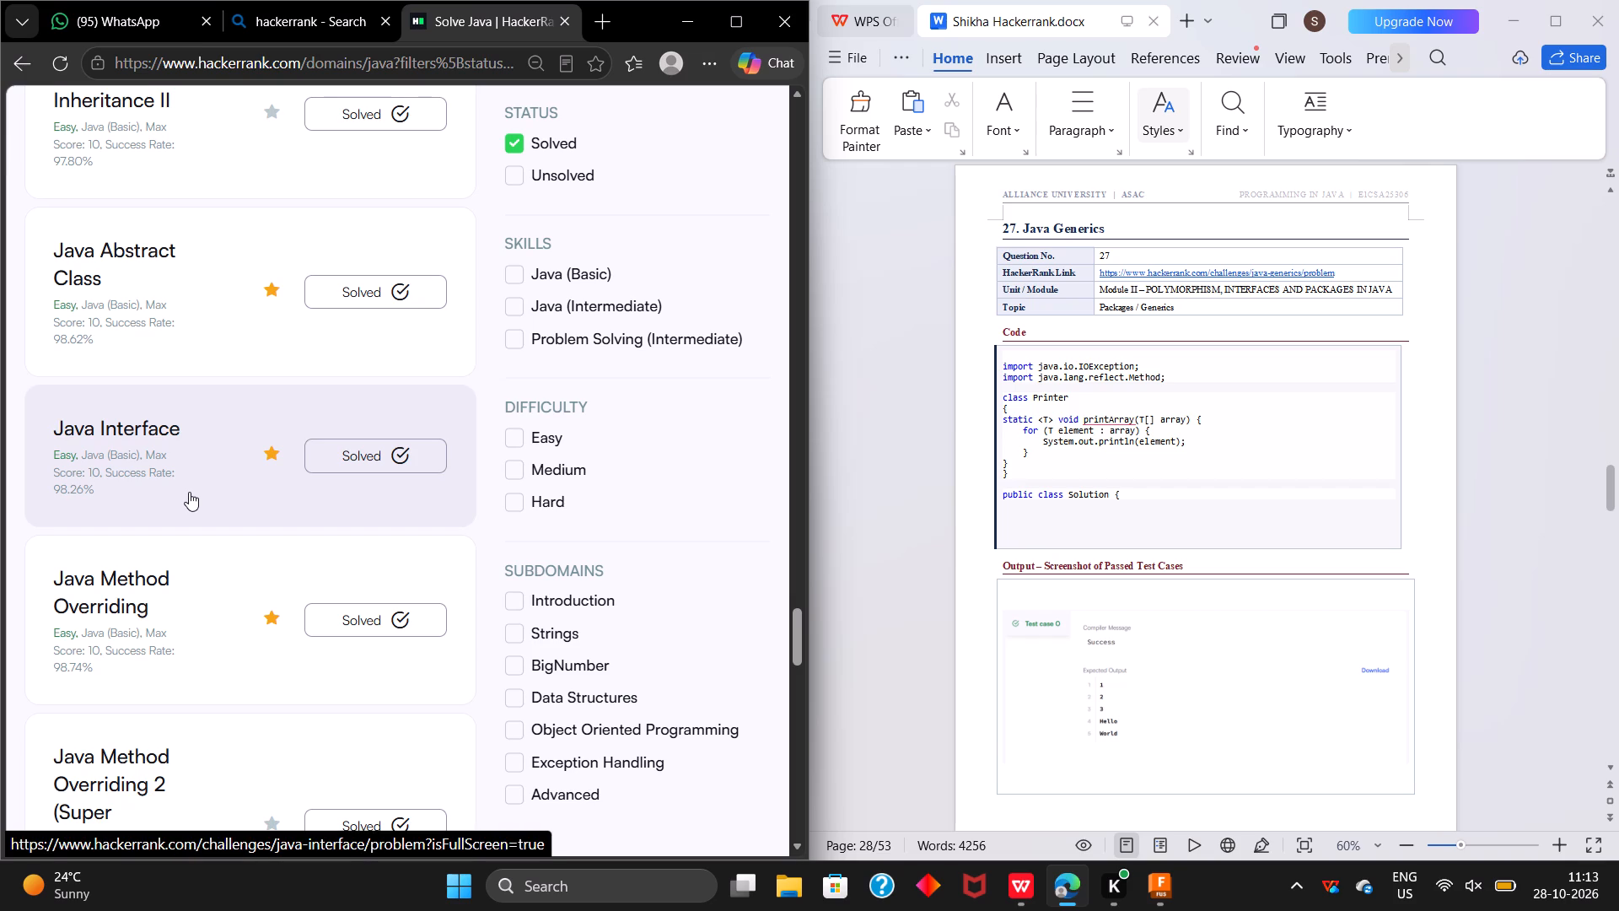
pyautogui.scroll(5, 189, 492)
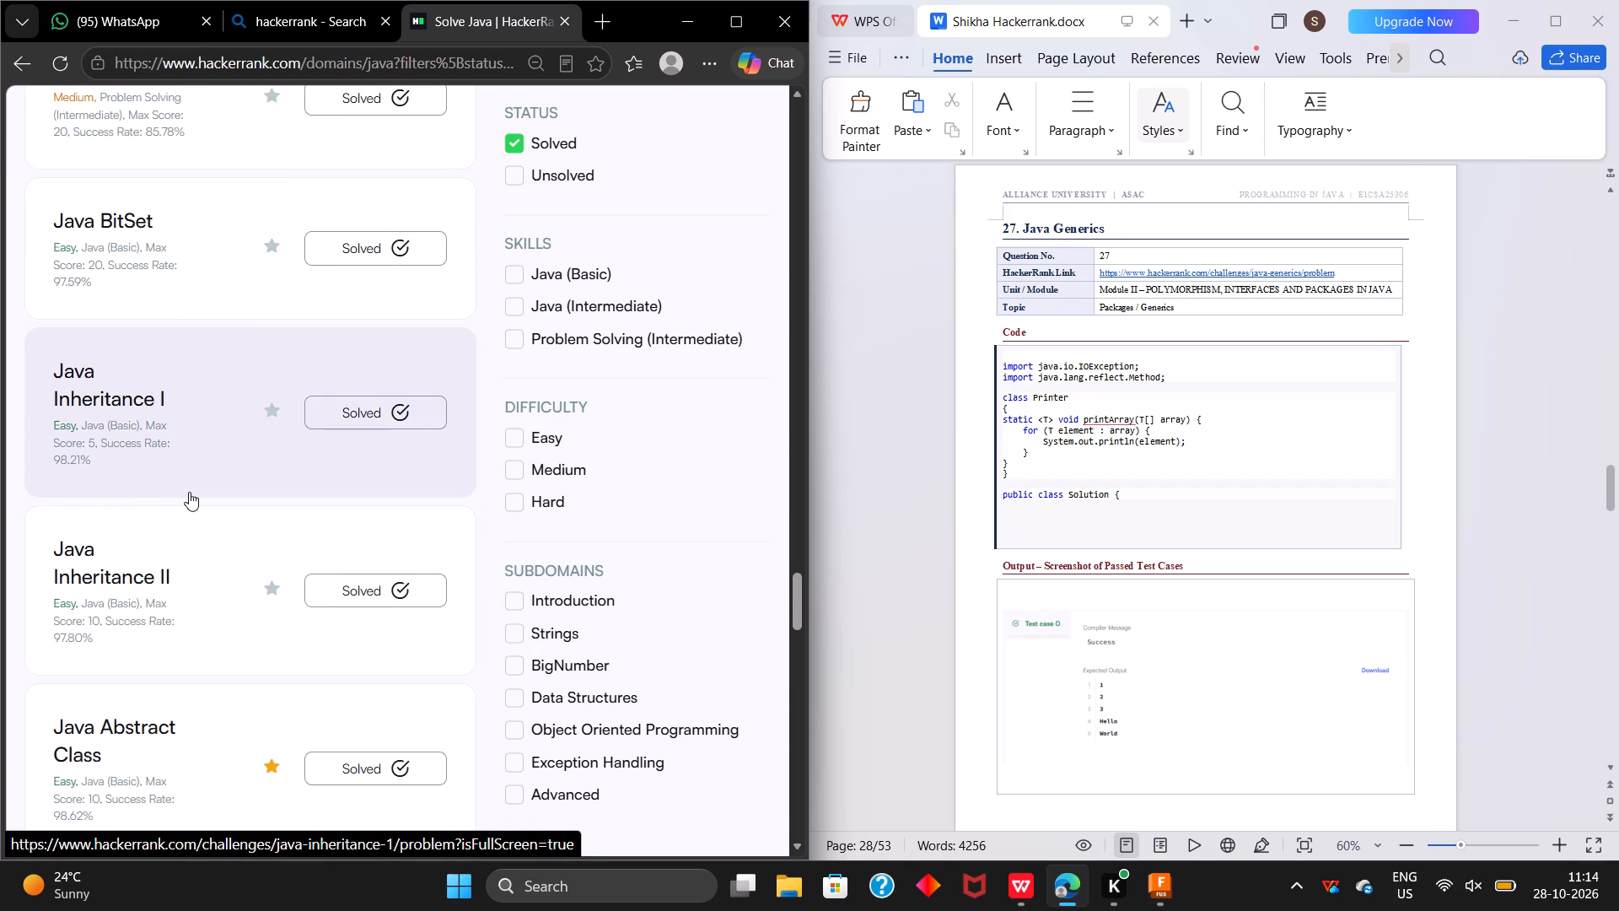
pyautogui.scroll(11, 189, 492)
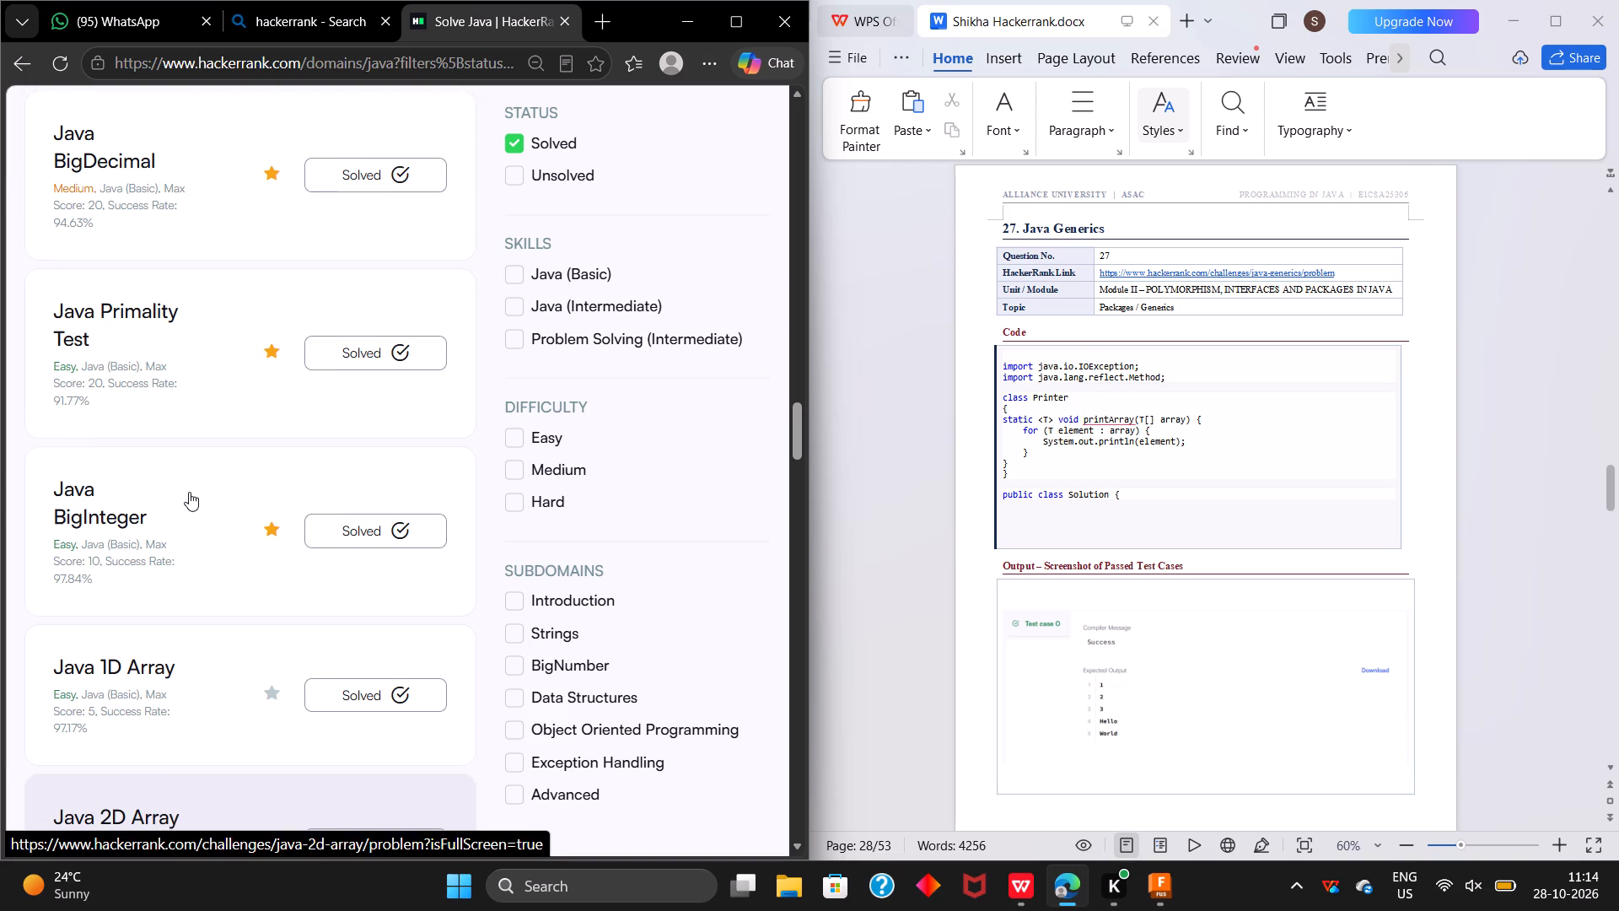
pyautogui.scroll(16, 189, 492)
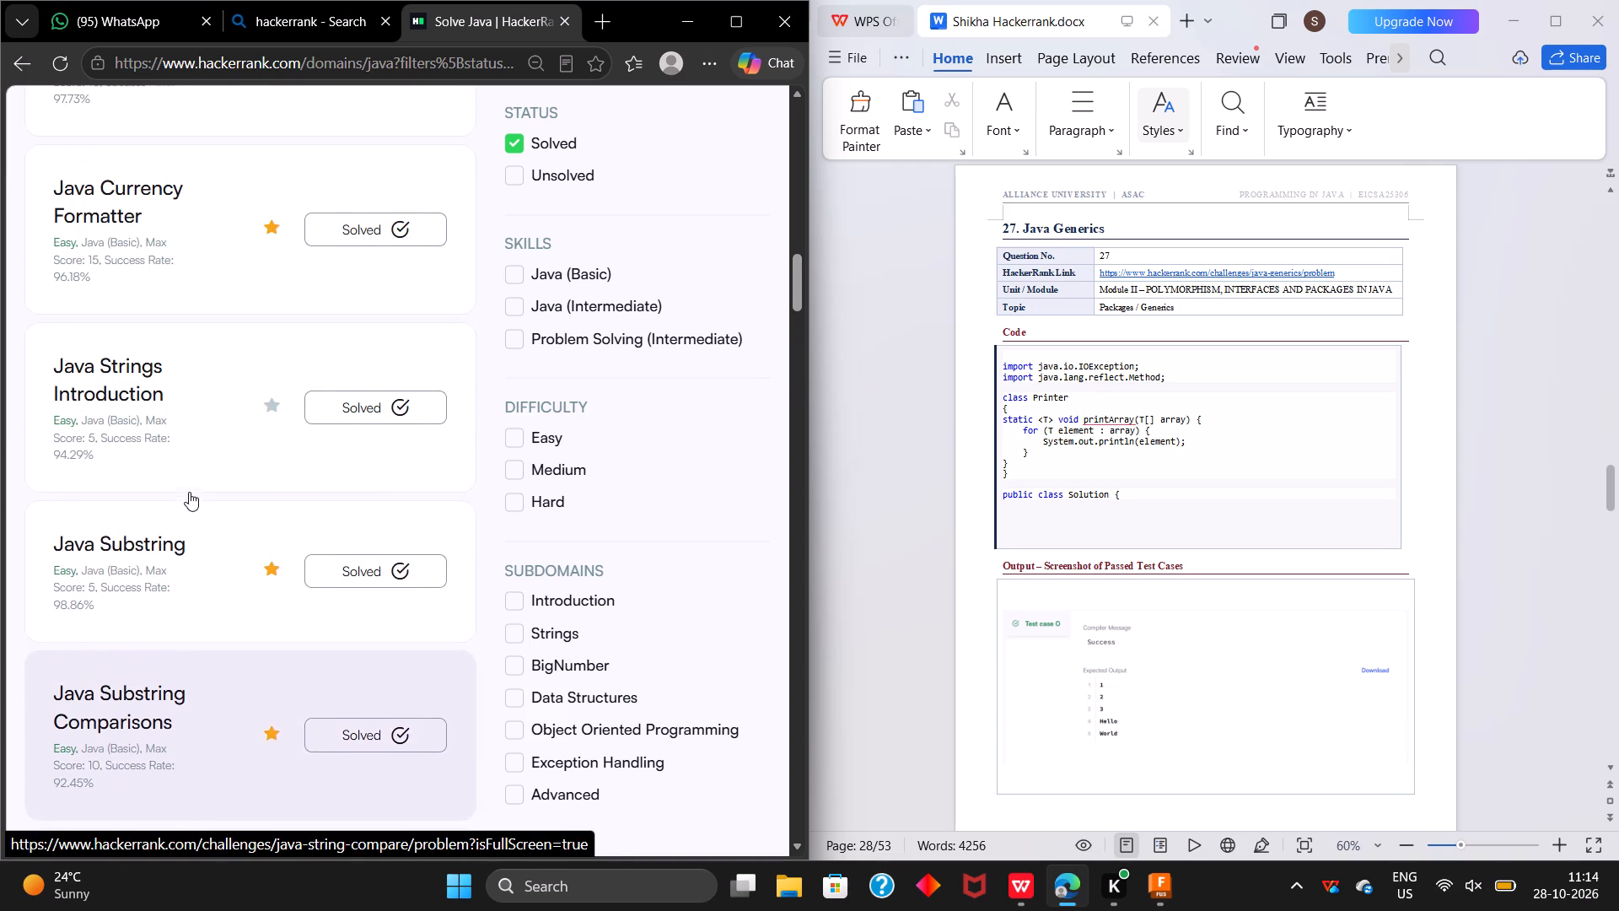
pyautogui.scroll(7, 189, 492)
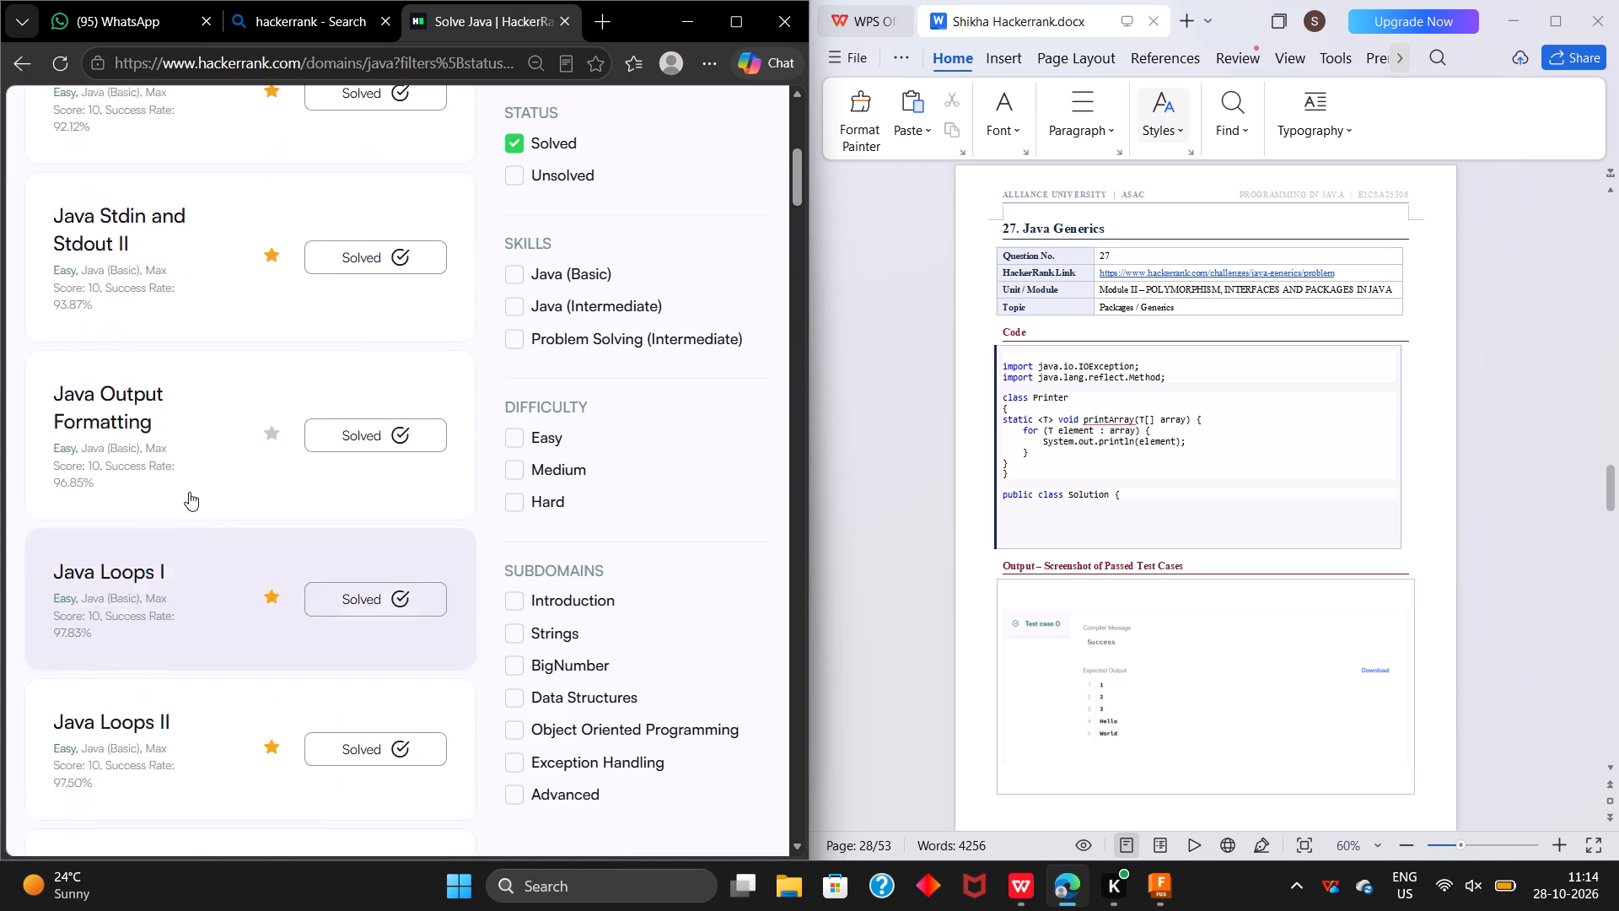
pyautogui.scroll(7, 189, 492)
# Find Java Generics, the match for document entry 27, among the solved challenges and star it.
pyautogui.scroll(-5, 189, 492)
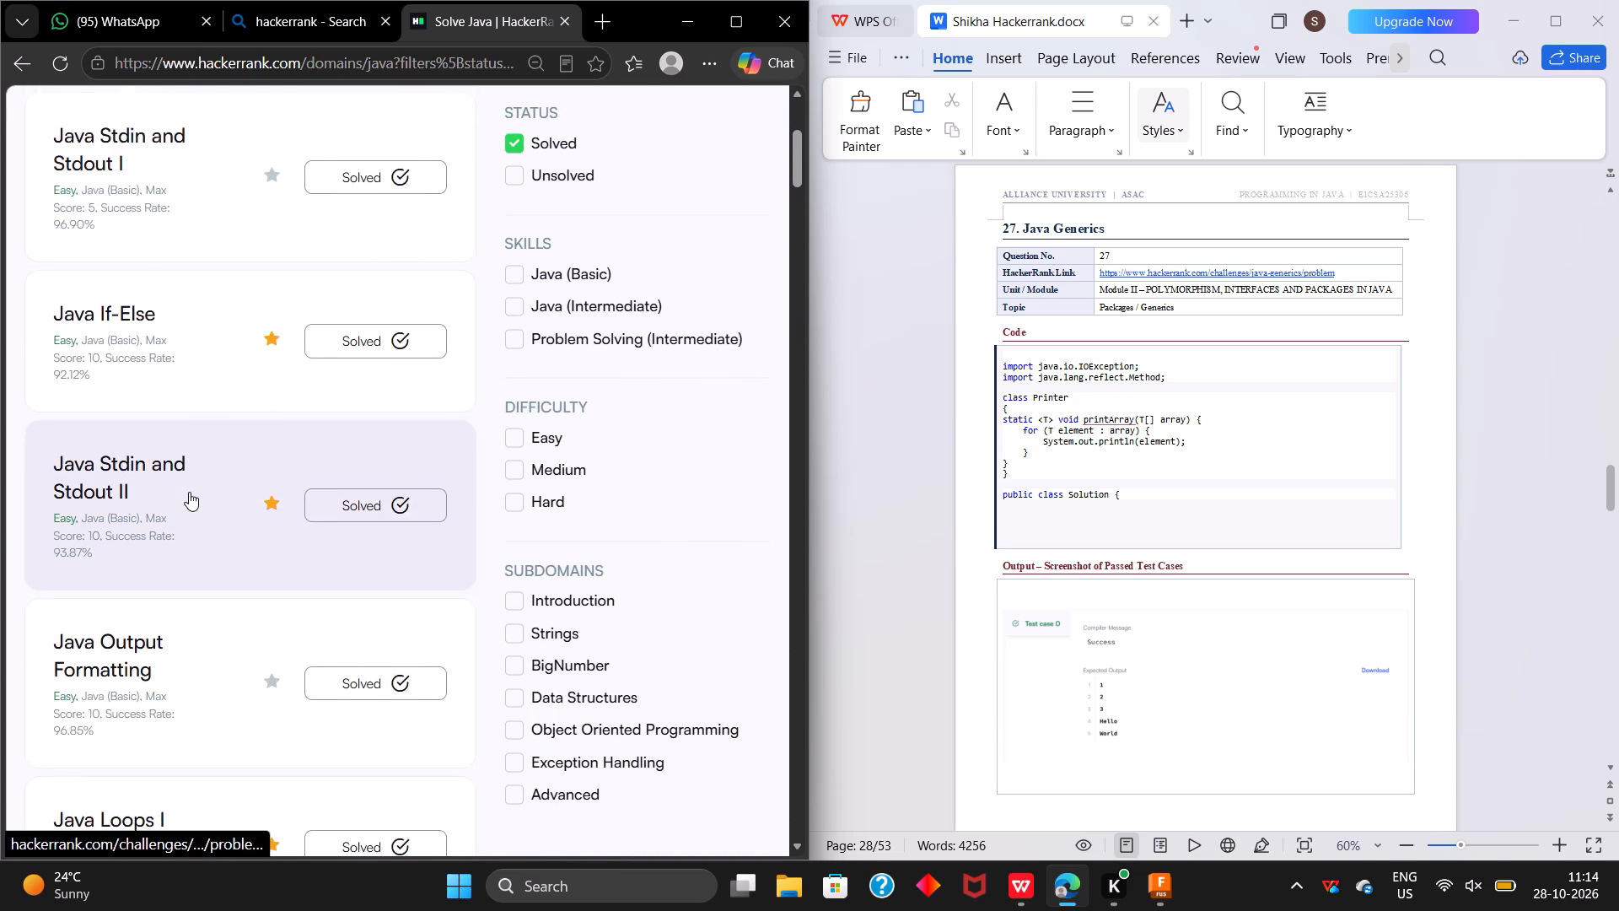
pyautogui.scroll(-3, 189, 492)
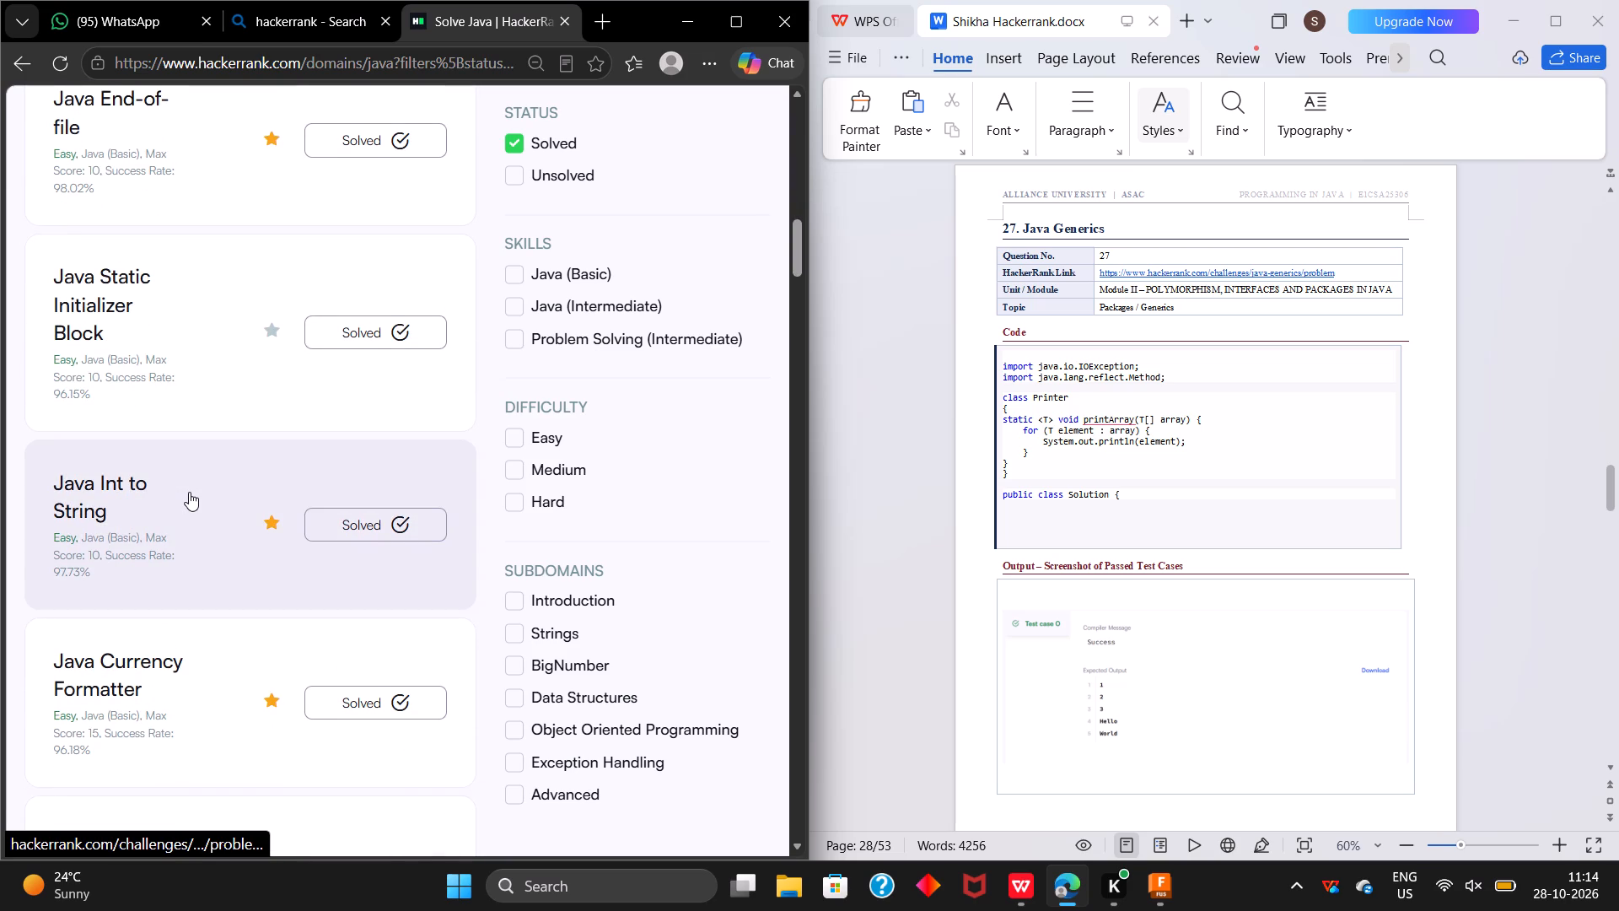
pyautogui.scroll(-5, 189, 492)
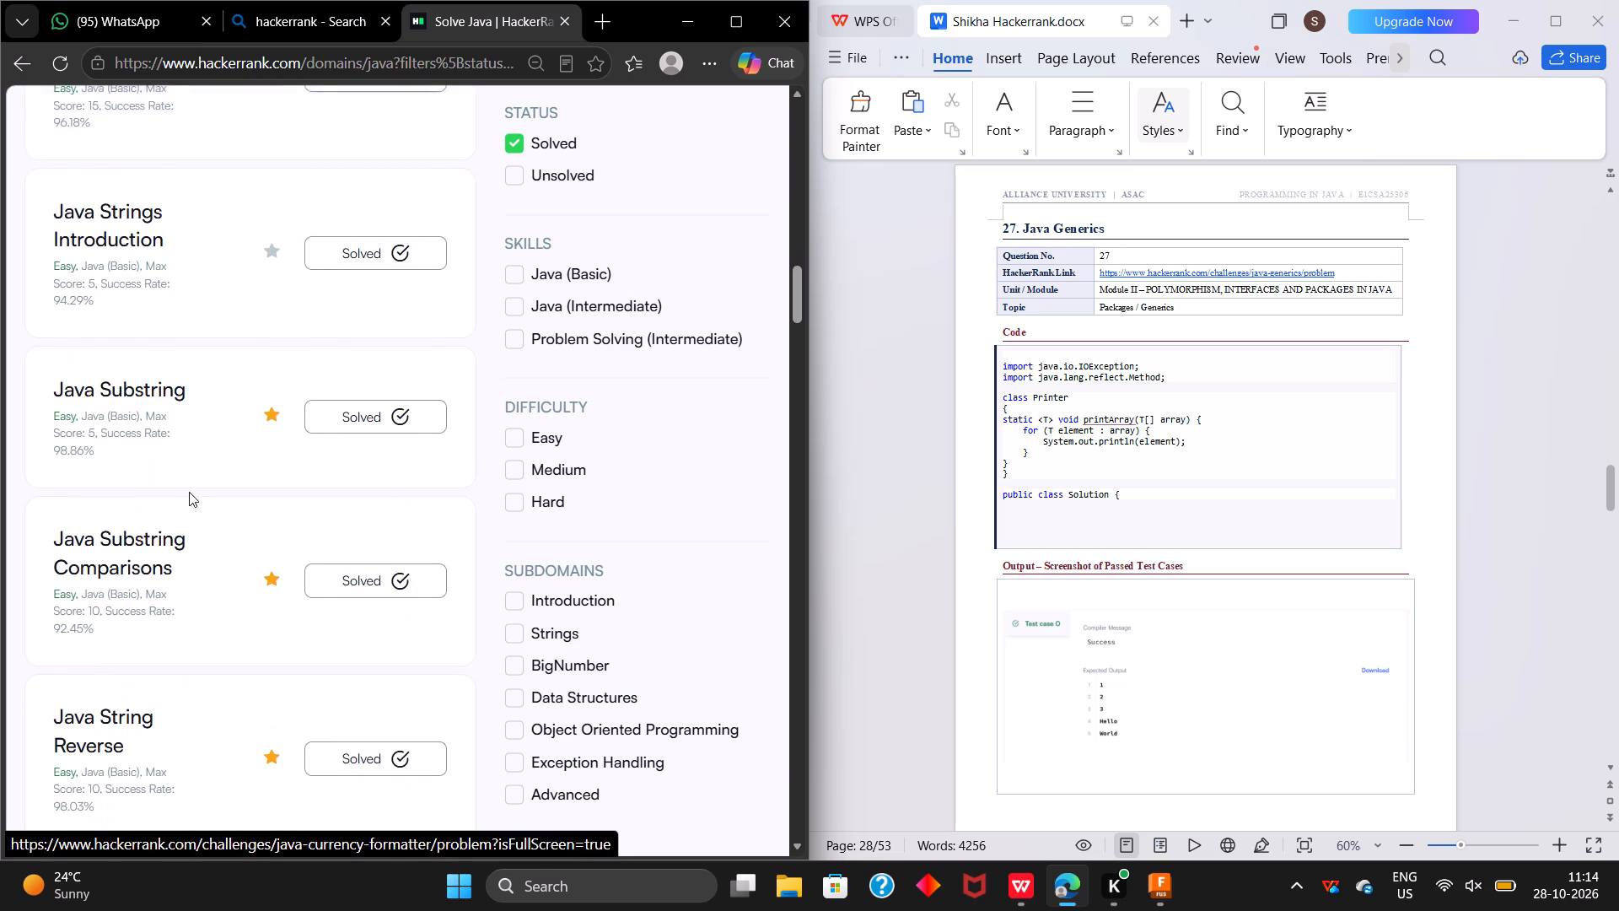
pyautogui.scroll(-4, 189, 492)
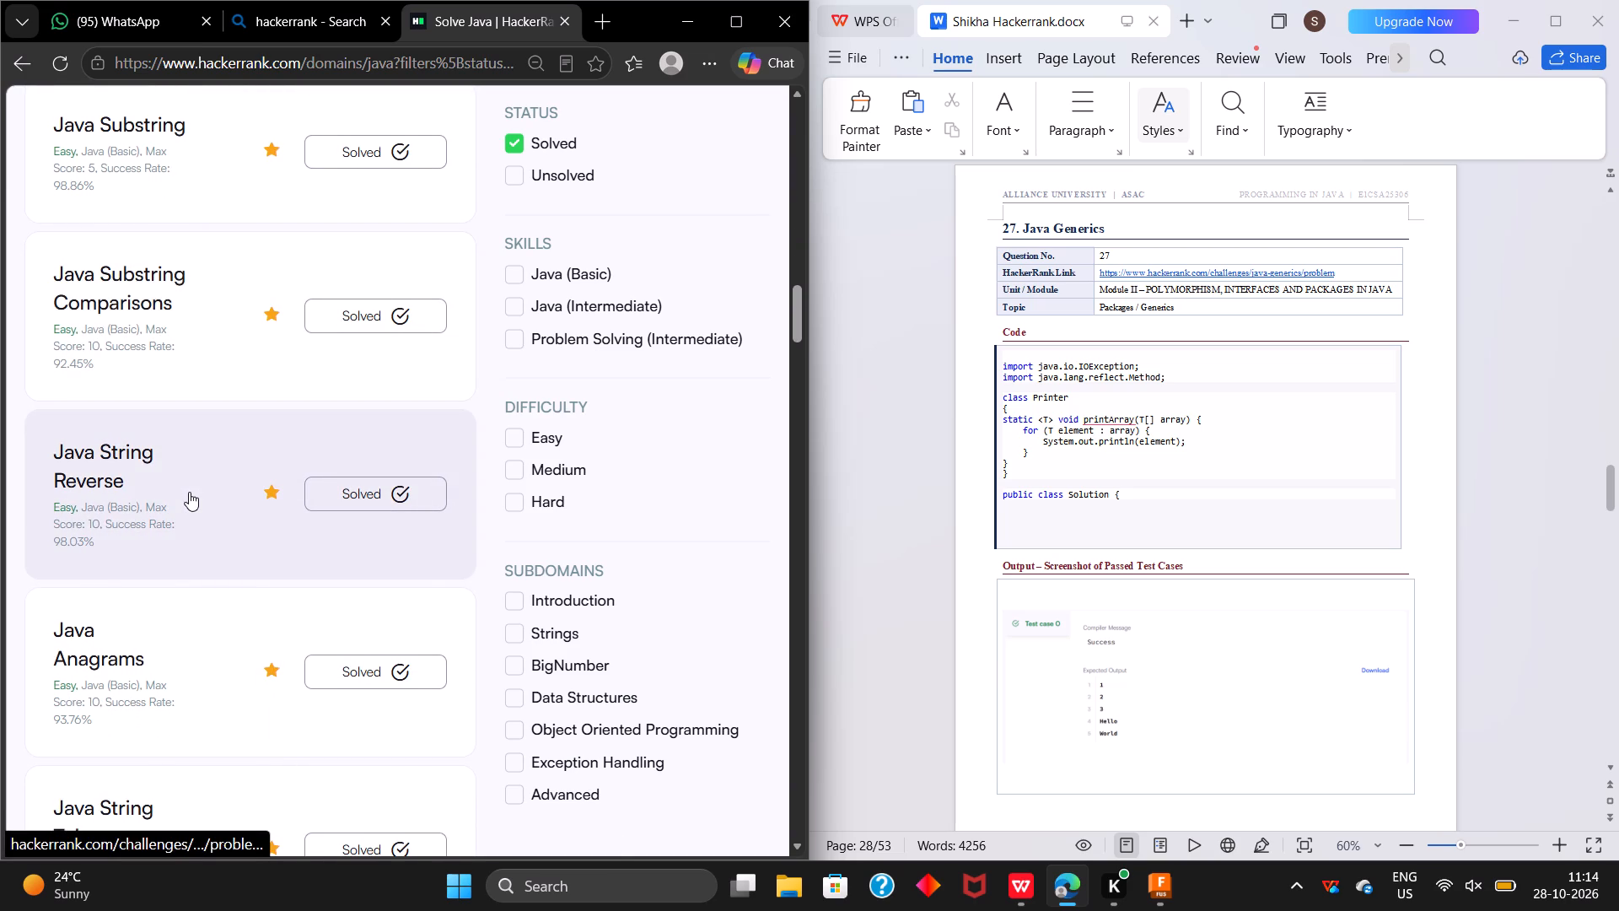
pyautogui.scroll(-2, 189, 492)
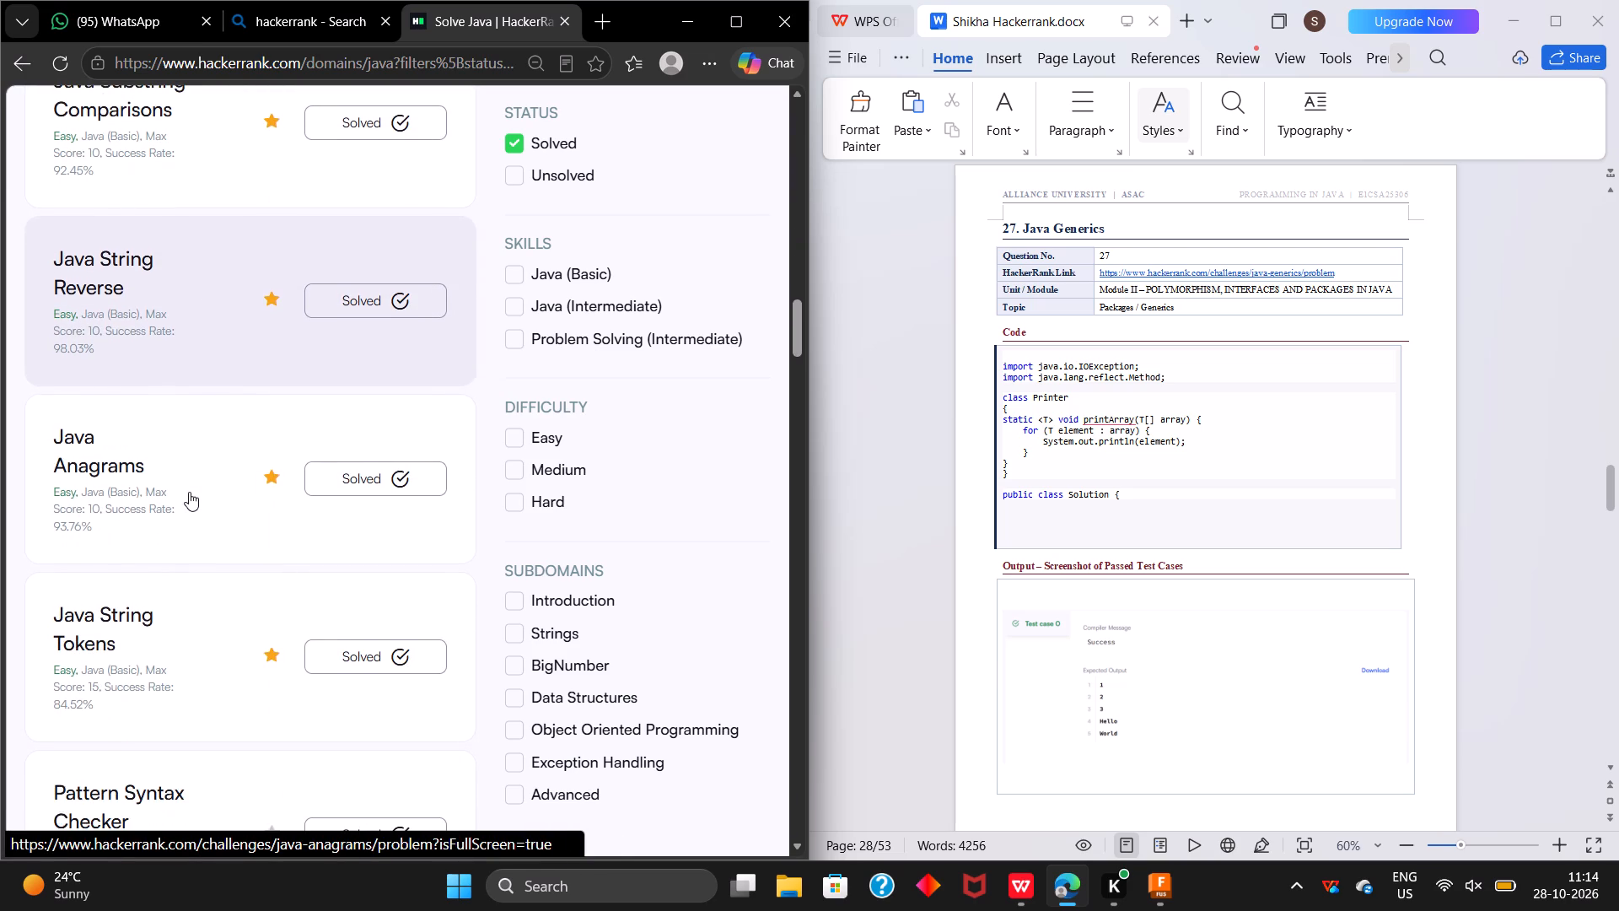
pyautogui.scroll(-3, 189, 492)
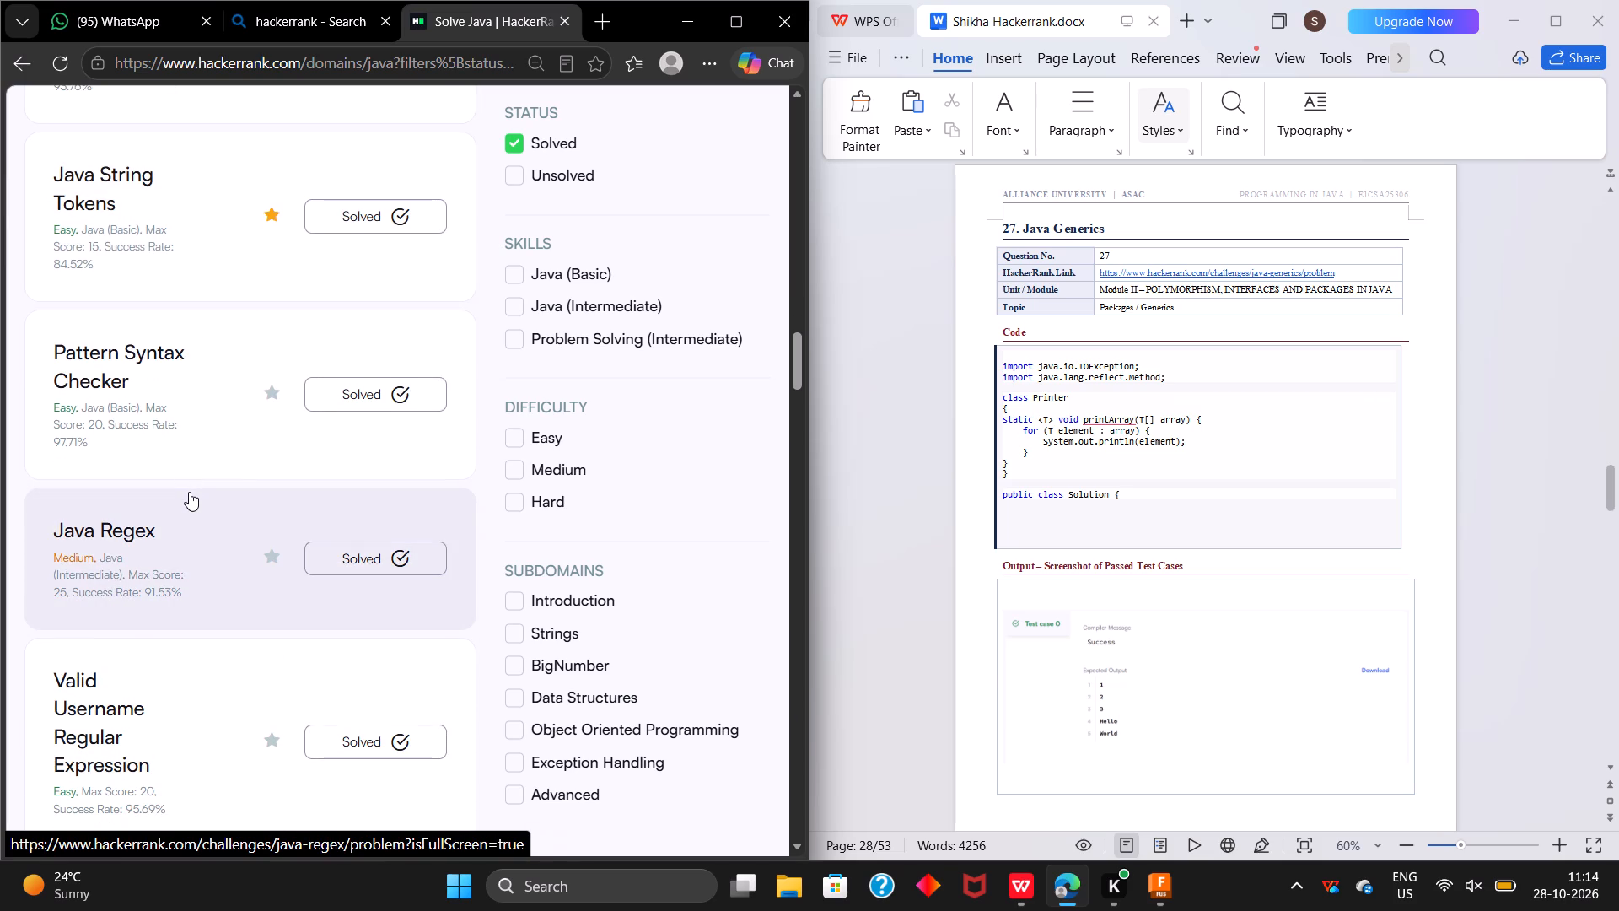
pyautogui.scroll(-2, 189, 492)
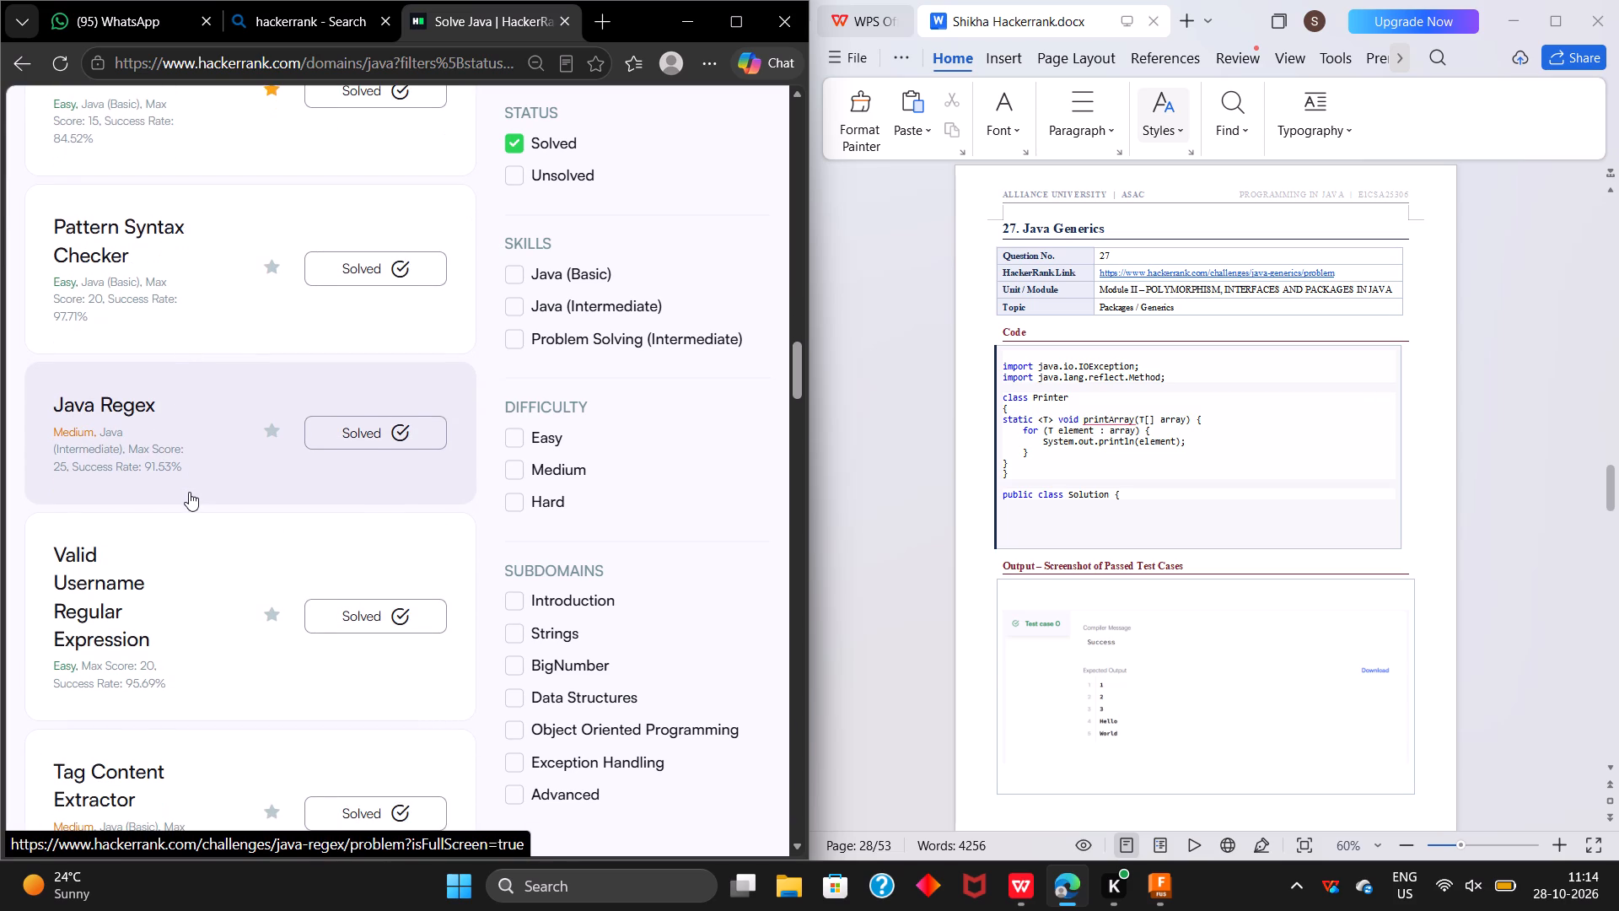
pyautogui.scroll(-2, 189, 492)
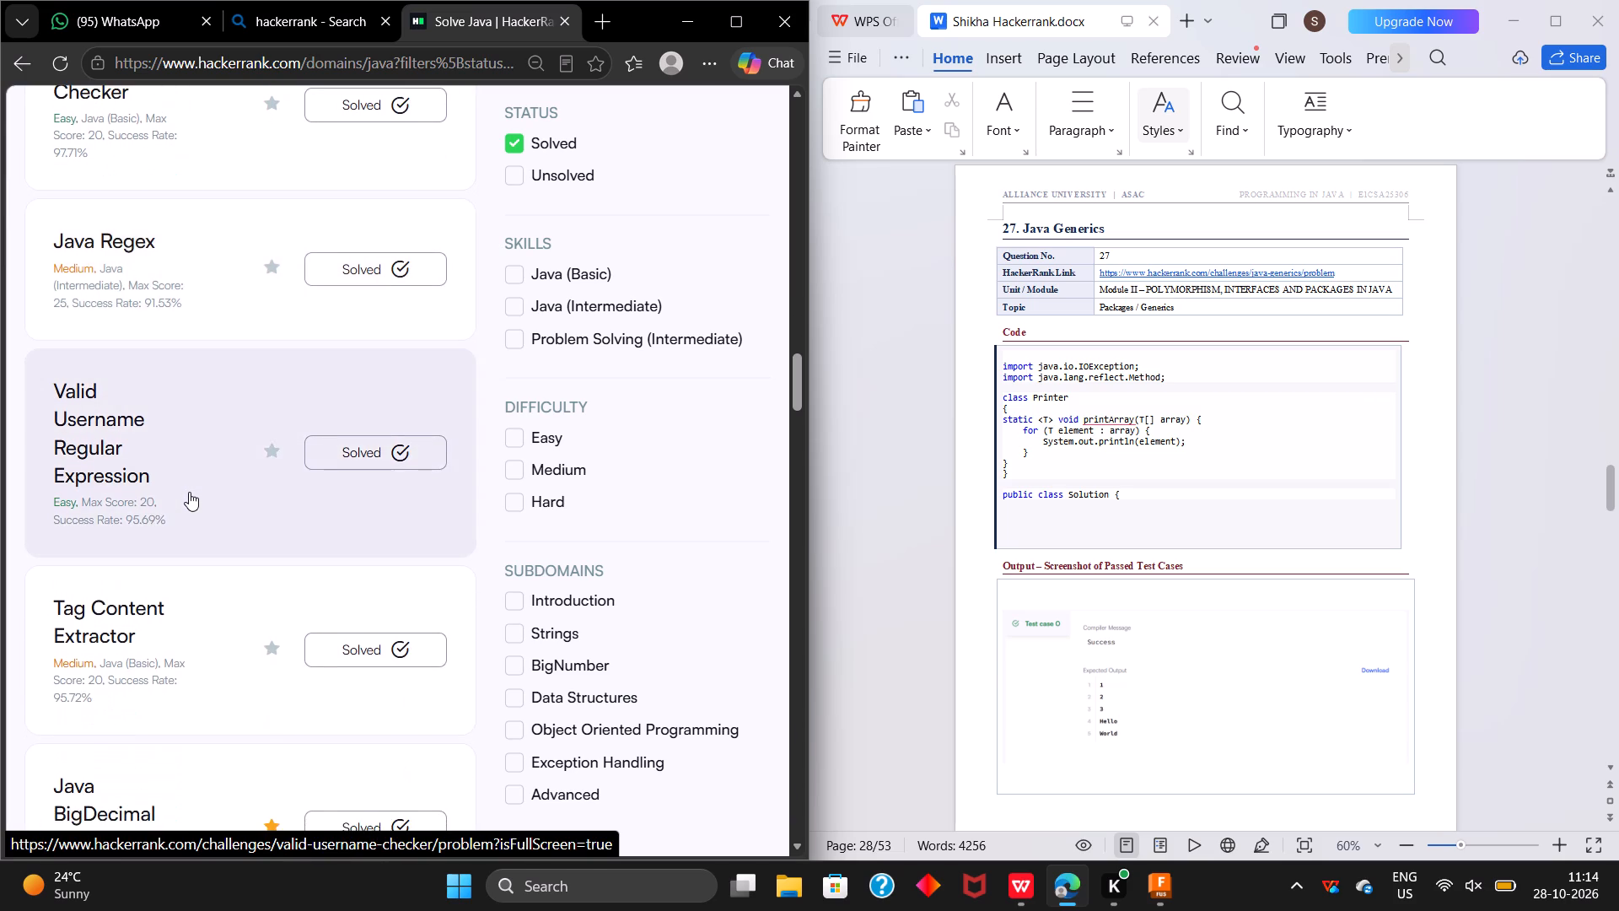
pyautogui.scroll(-7, 189, 492)
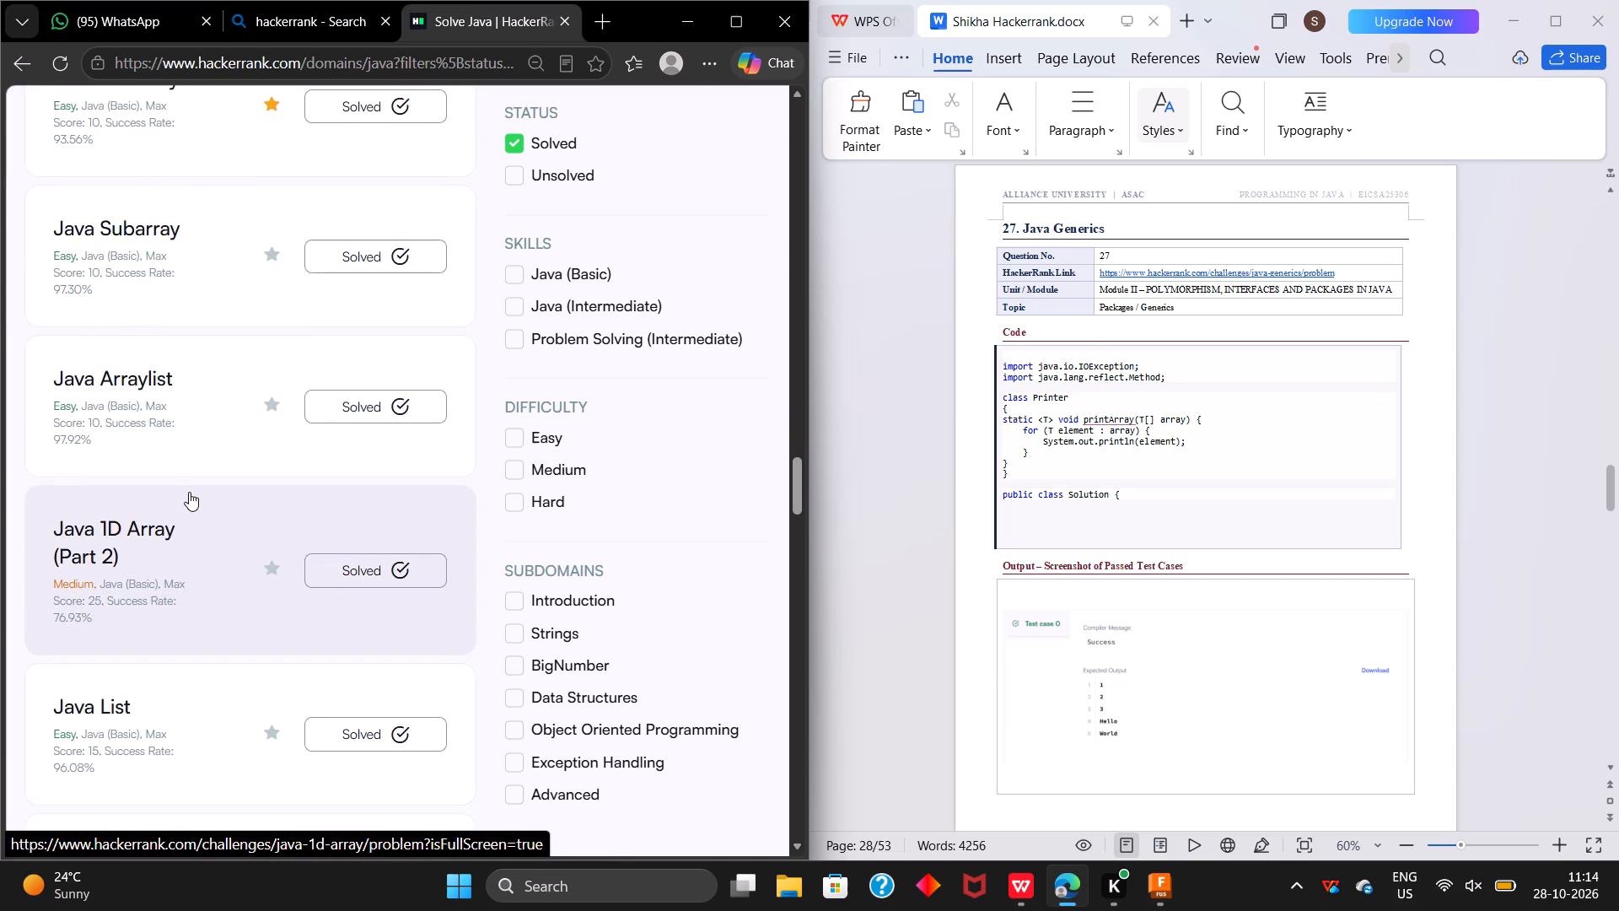
pyautogui.scroll(-7, 189, 492)
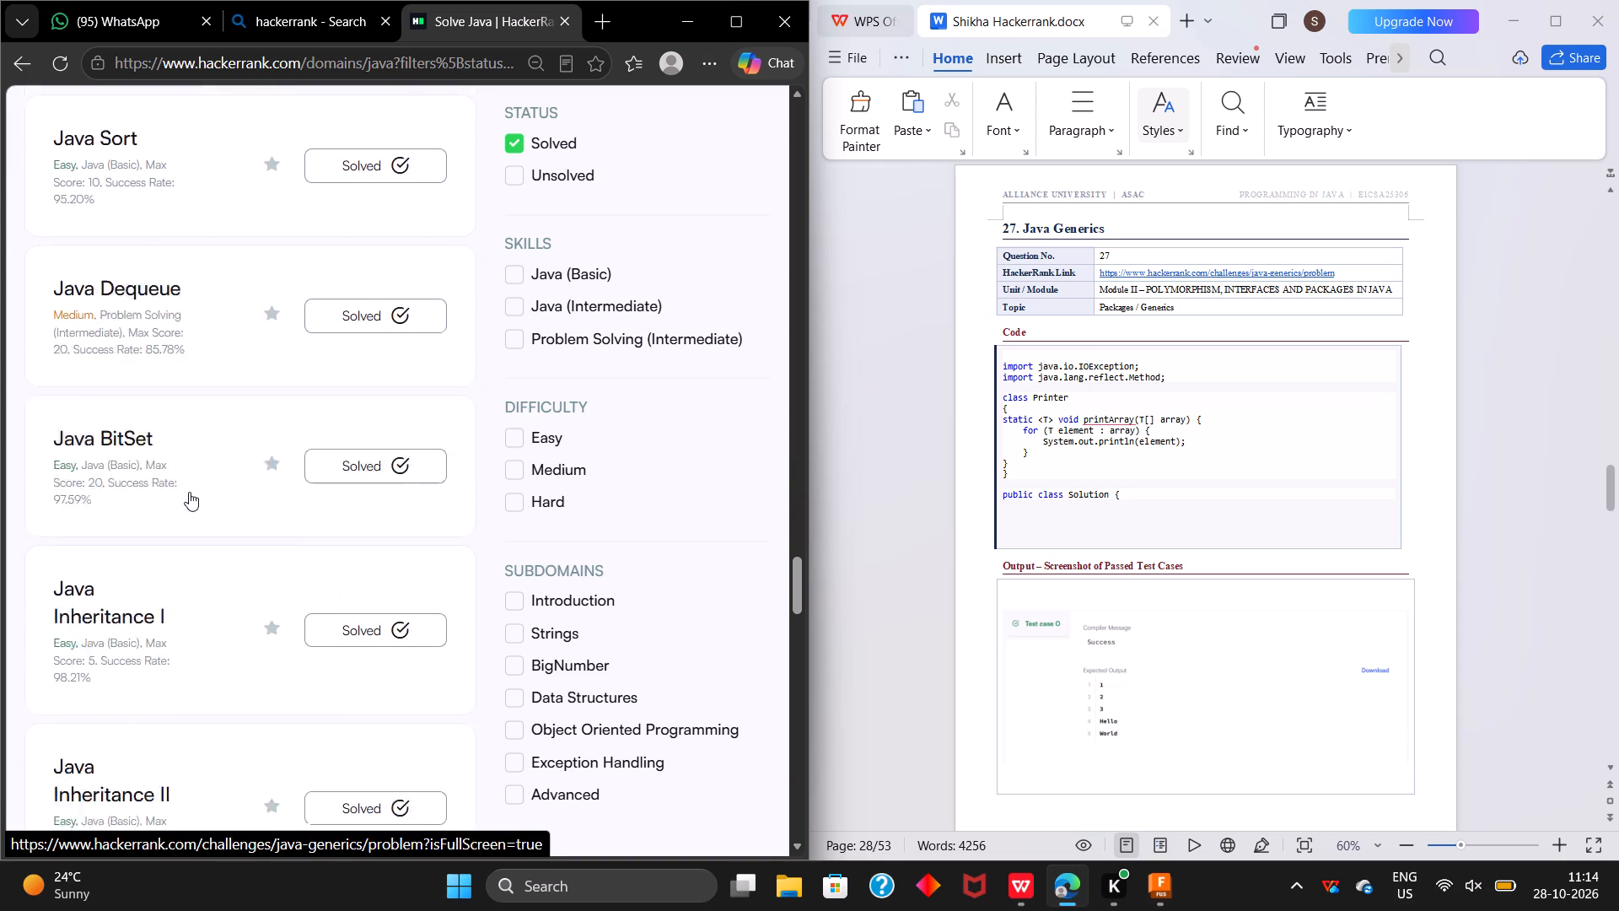
pyautogui.scroll(-1, 189, 492)
pyautogui.scroll(1, 204, 462)
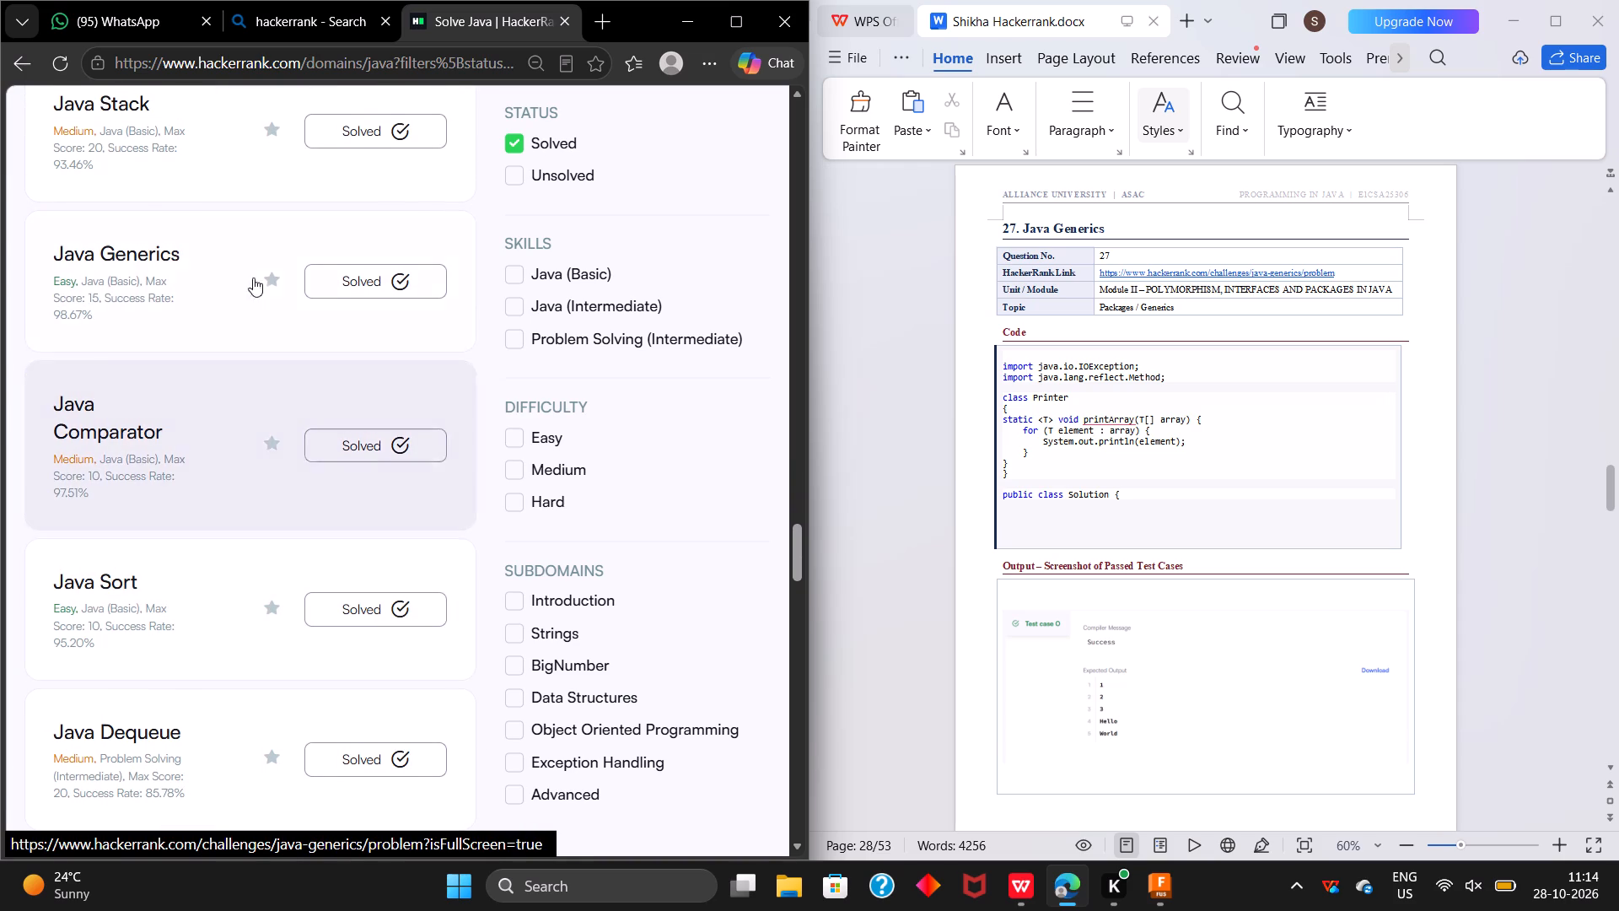
pyautogui.click(269, 274)
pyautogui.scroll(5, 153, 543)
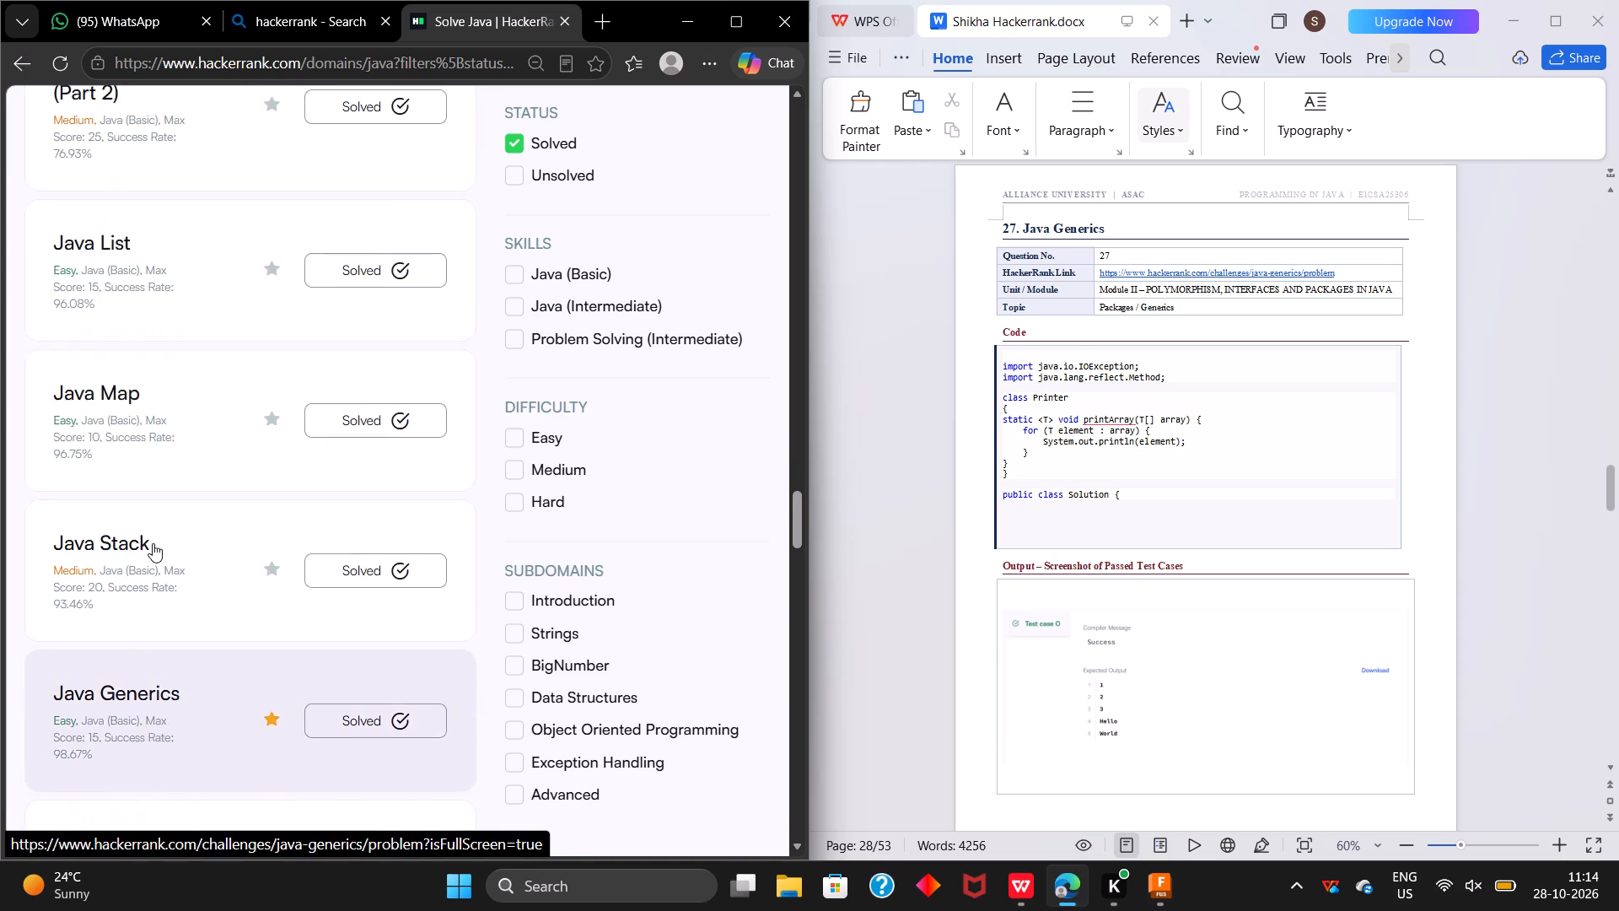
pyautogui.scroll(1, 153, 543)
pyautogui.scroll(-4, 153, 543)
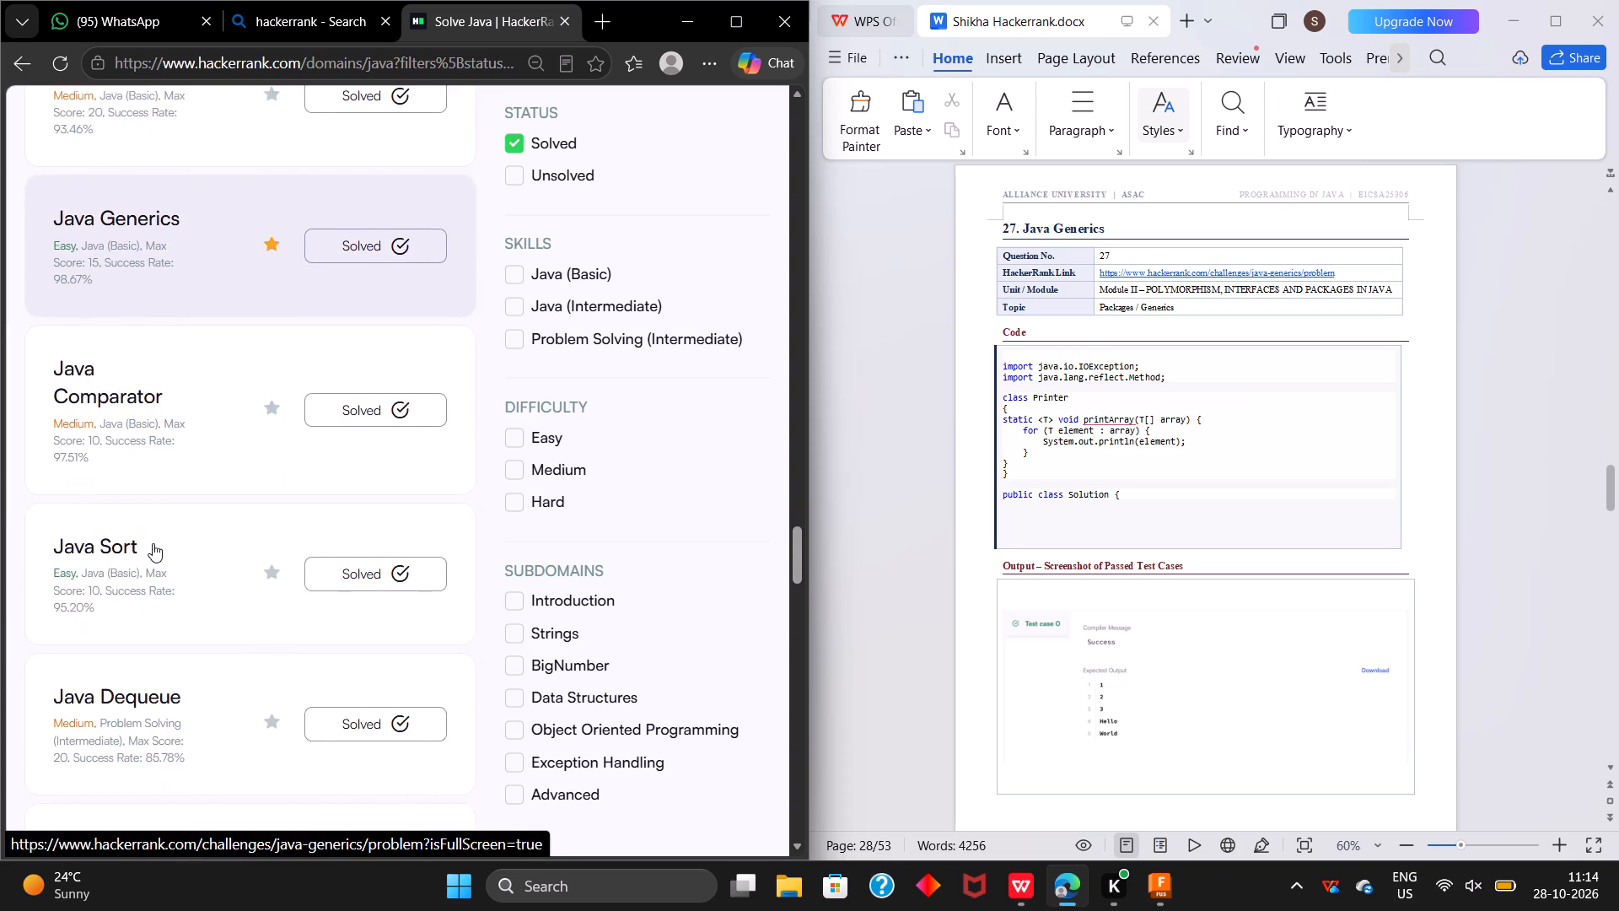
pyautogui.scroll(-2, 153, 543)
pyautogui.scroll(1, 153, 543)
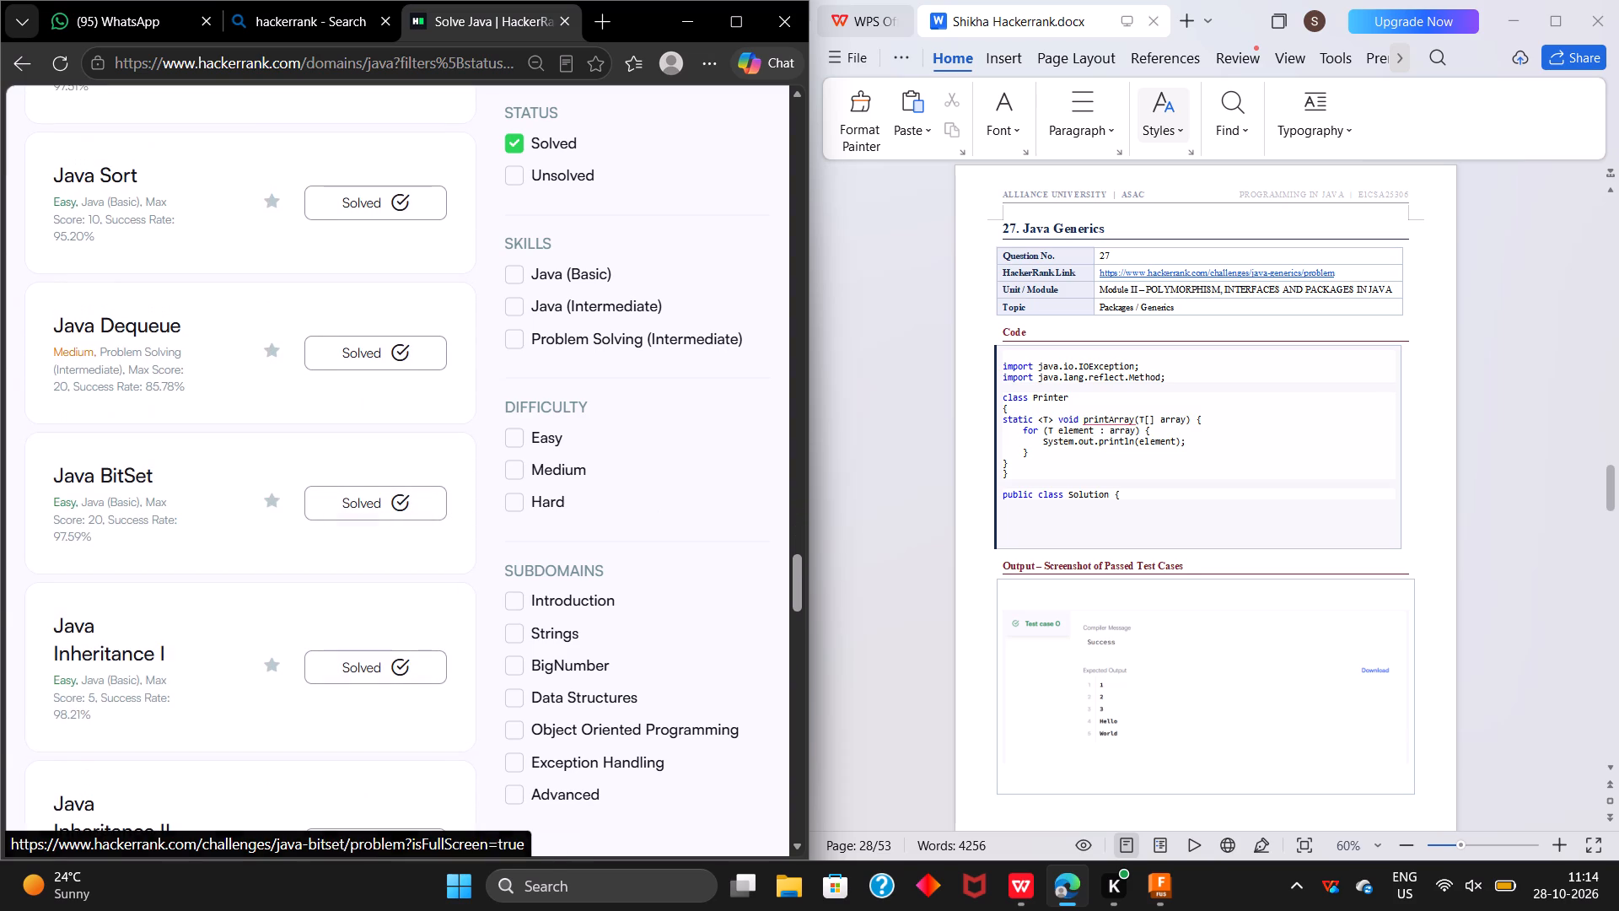
# Check document entries 28 and 29, Java Factory Pattern, for filled-in code and passed test case screenshots.
pyautogui.scroll(-9, 1159, 563)
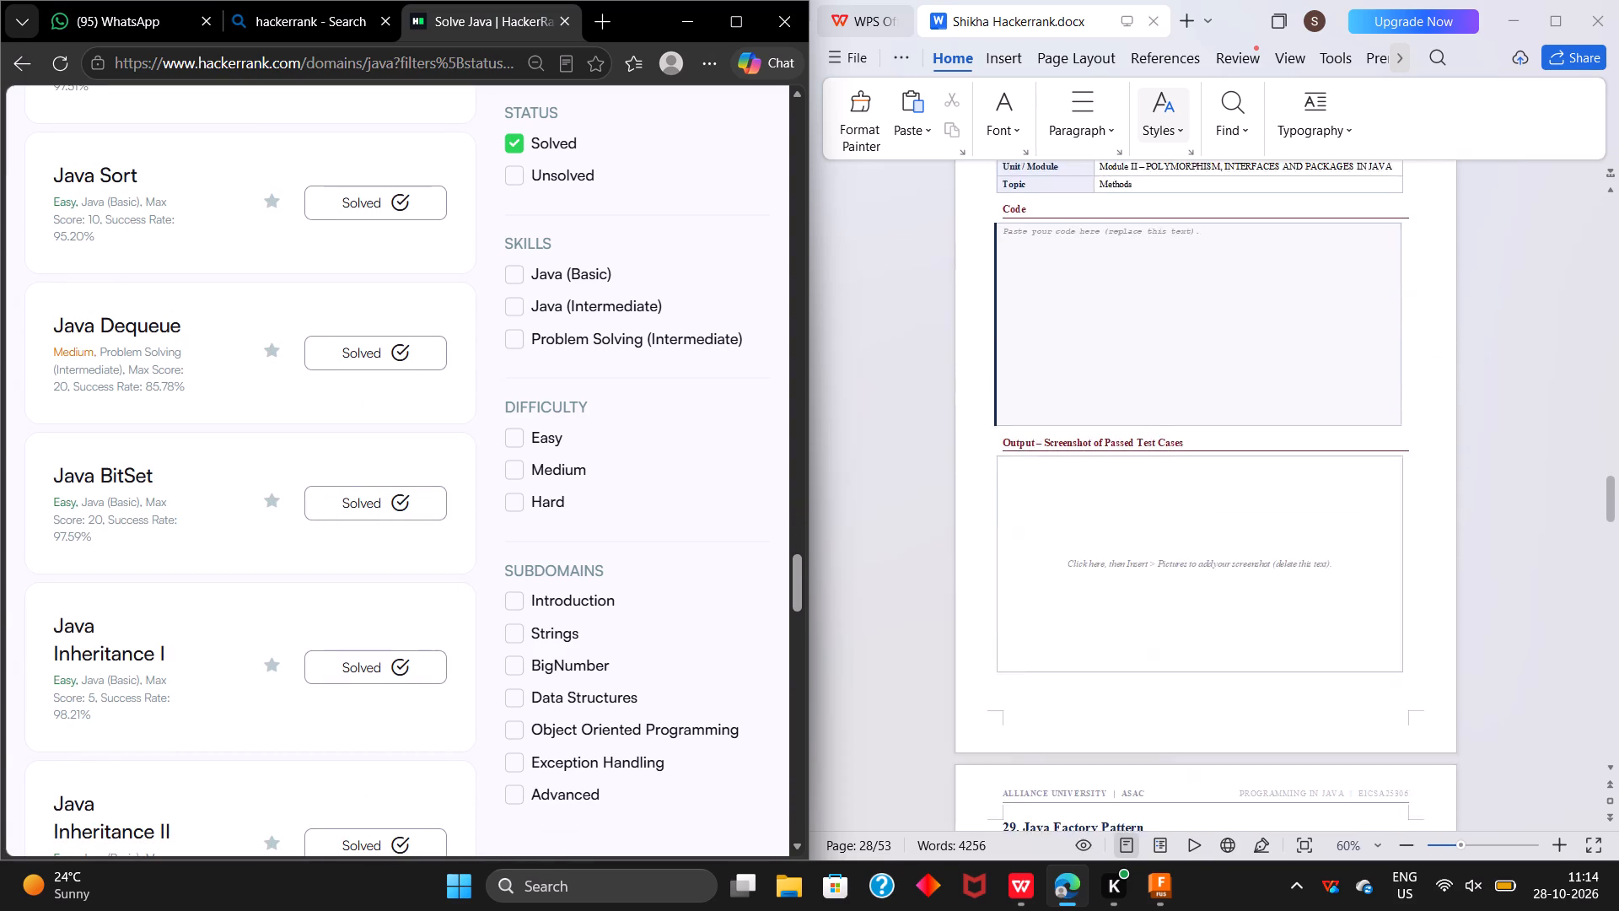
pyautogui.scroll(-3, 1159, 563)
pyautogui.scroll(1, 1159, 563)
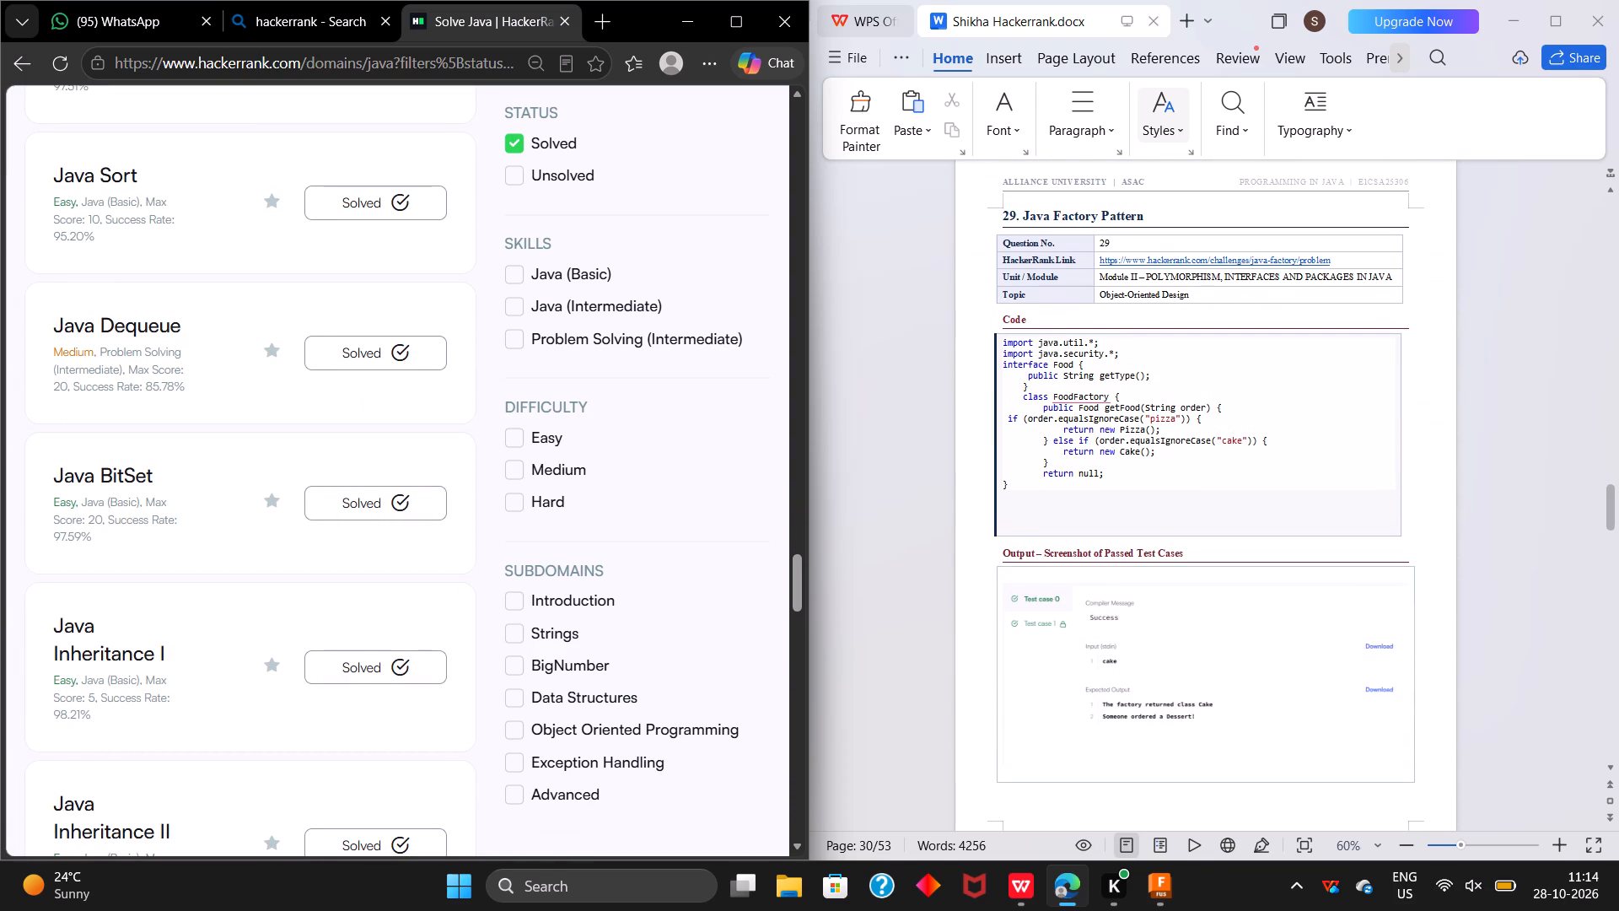
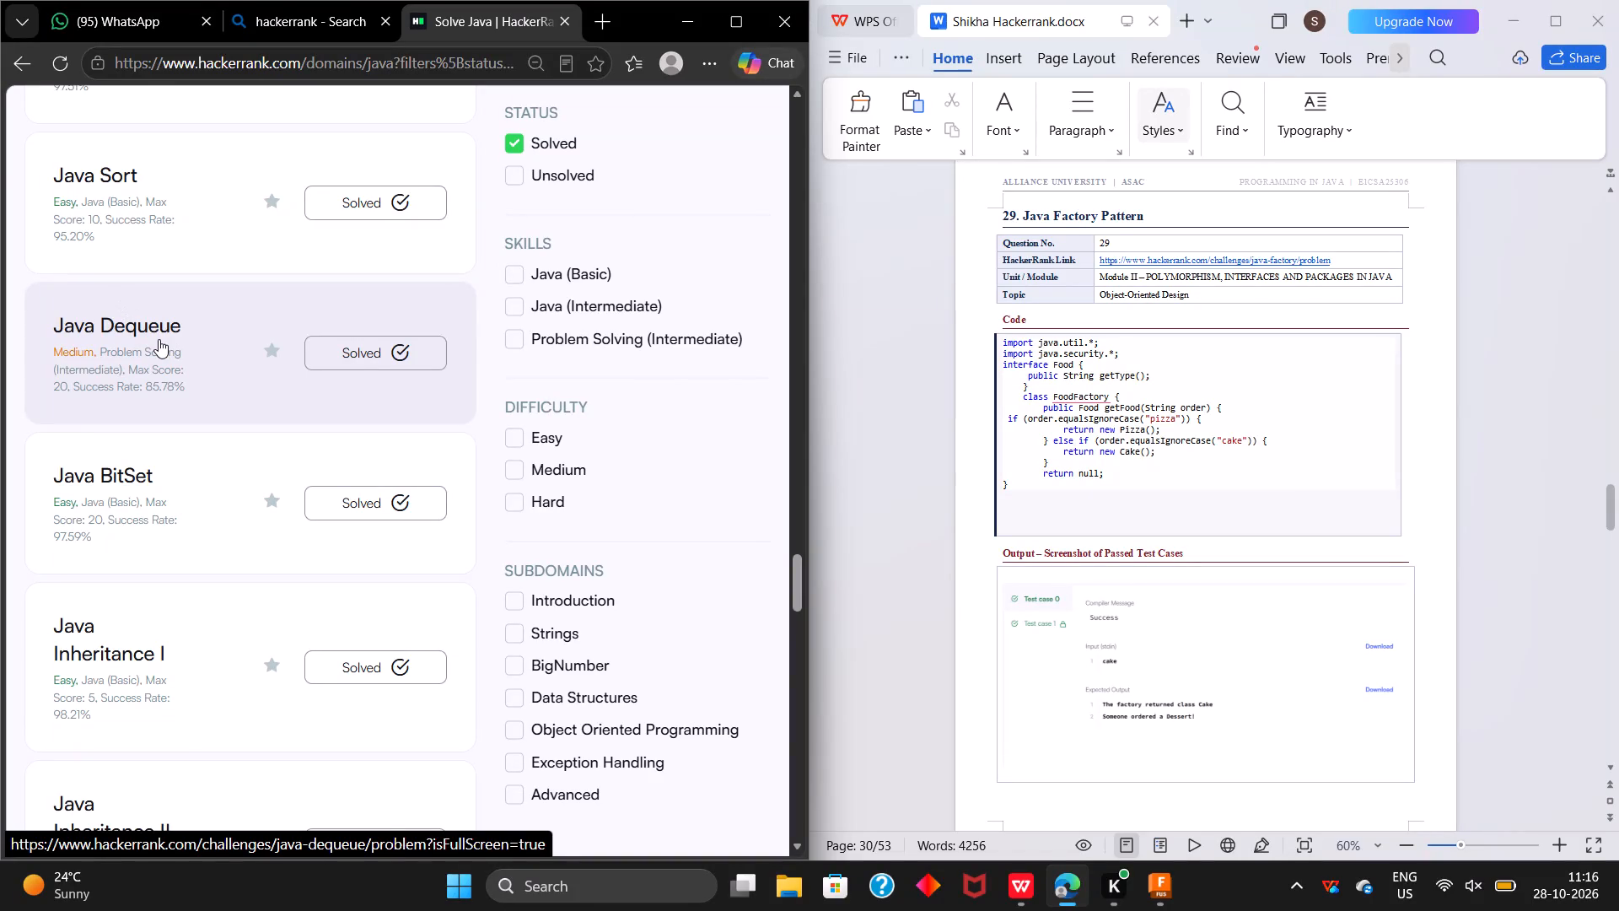
# Find Java Reflection - Attributes among the solved challenges and star it.
pyautogui.scroll(-5, 166, 512)
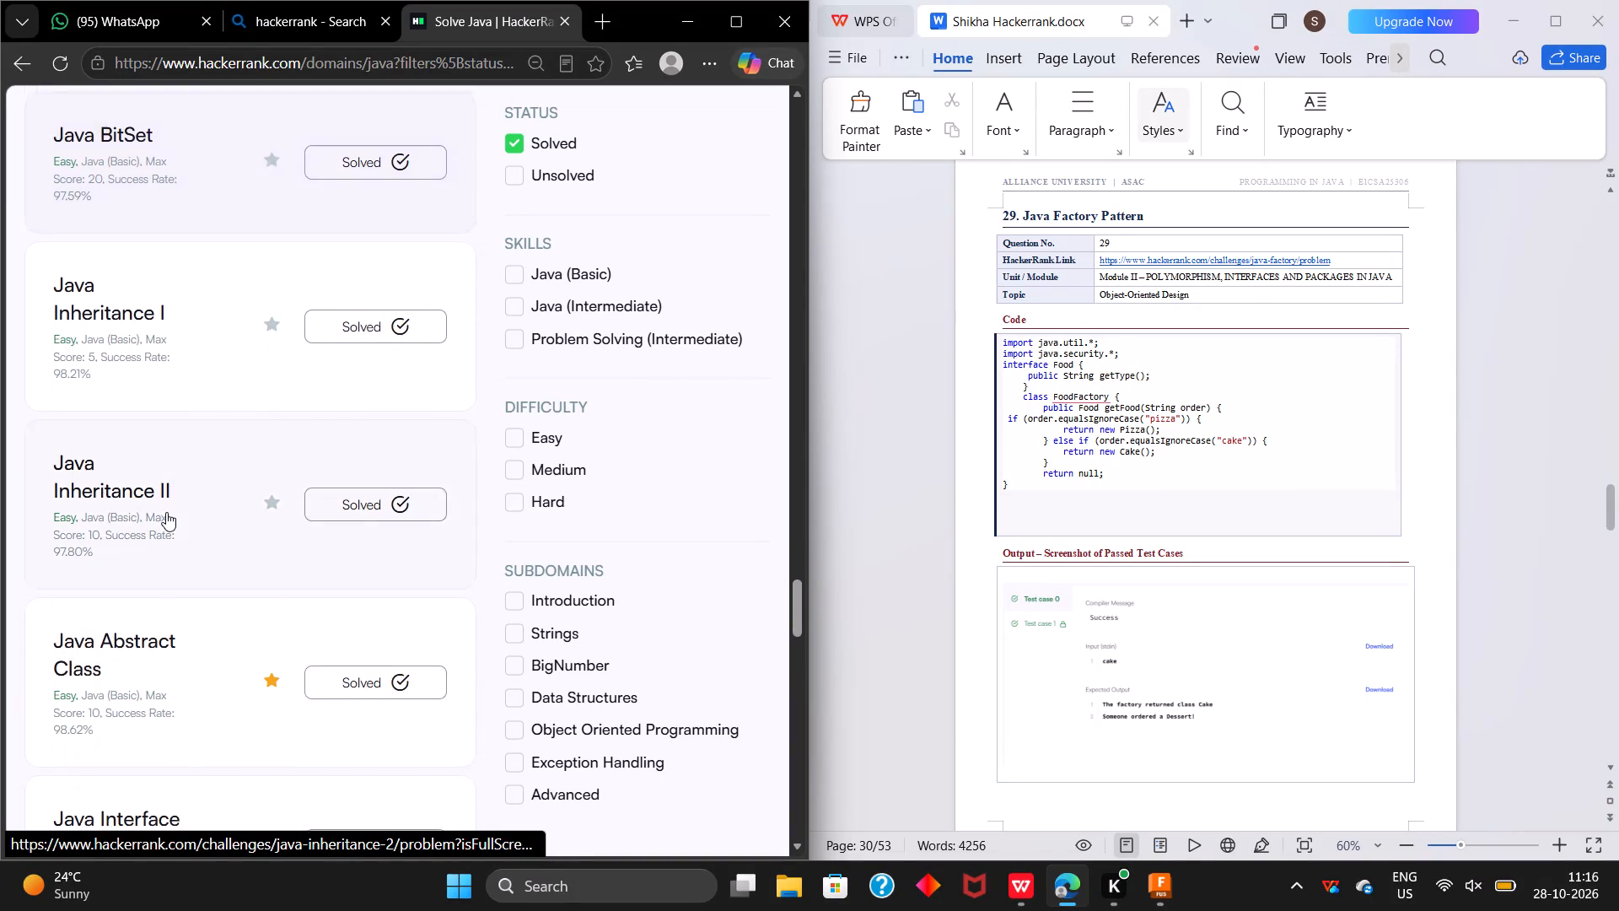
pyautogui.scroll(-8, 166, 512)
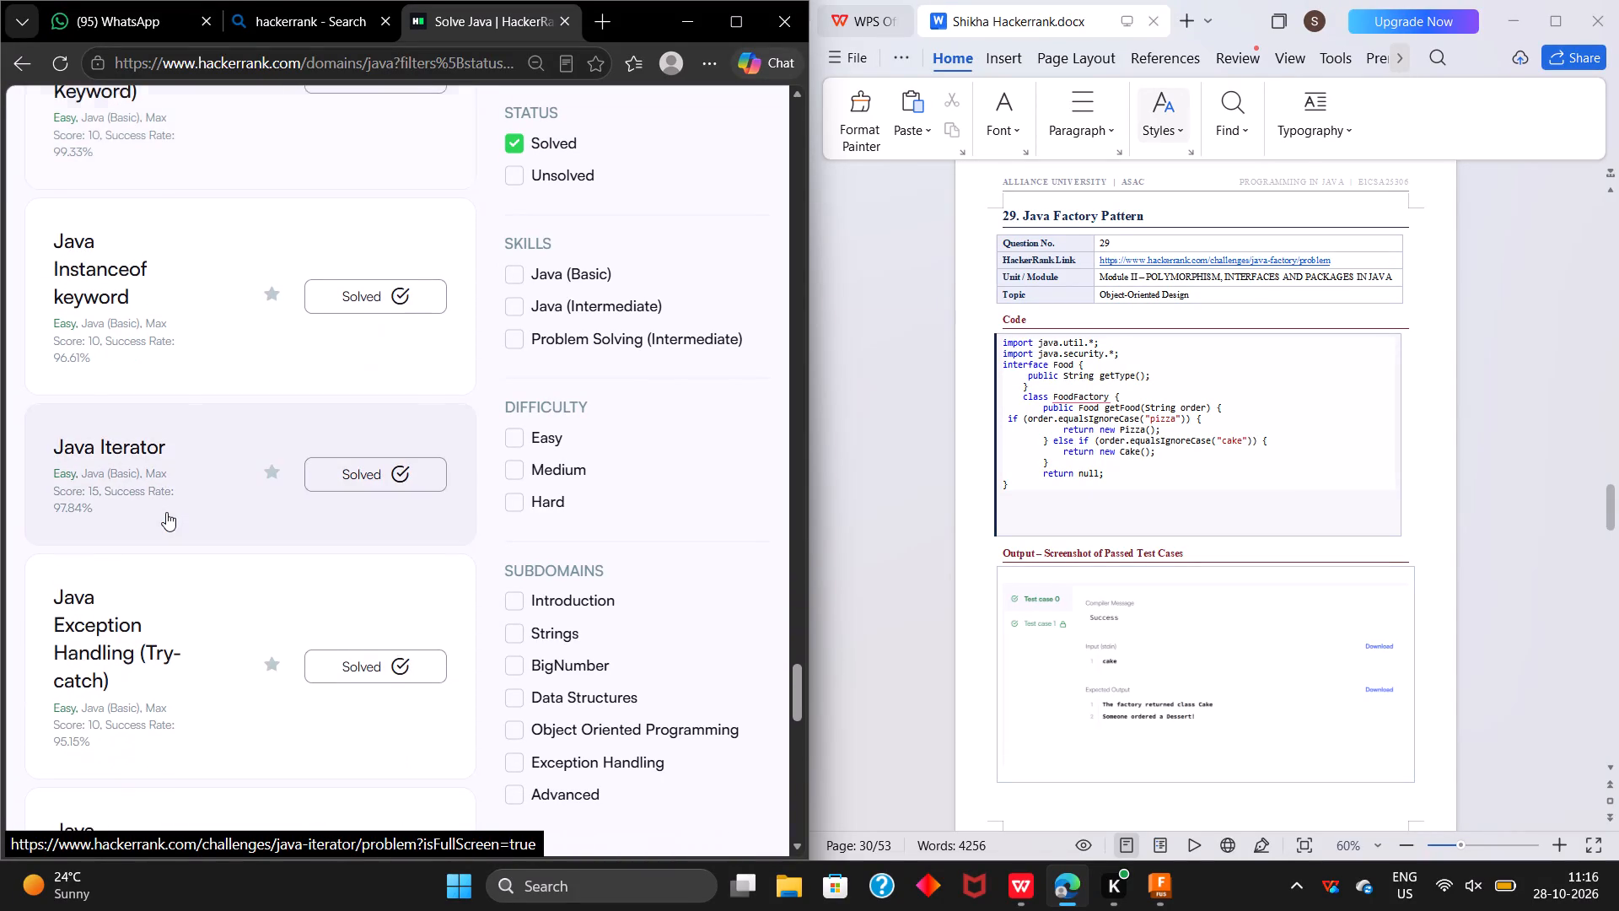
pyautogui.scroll(-8, 166, 512)
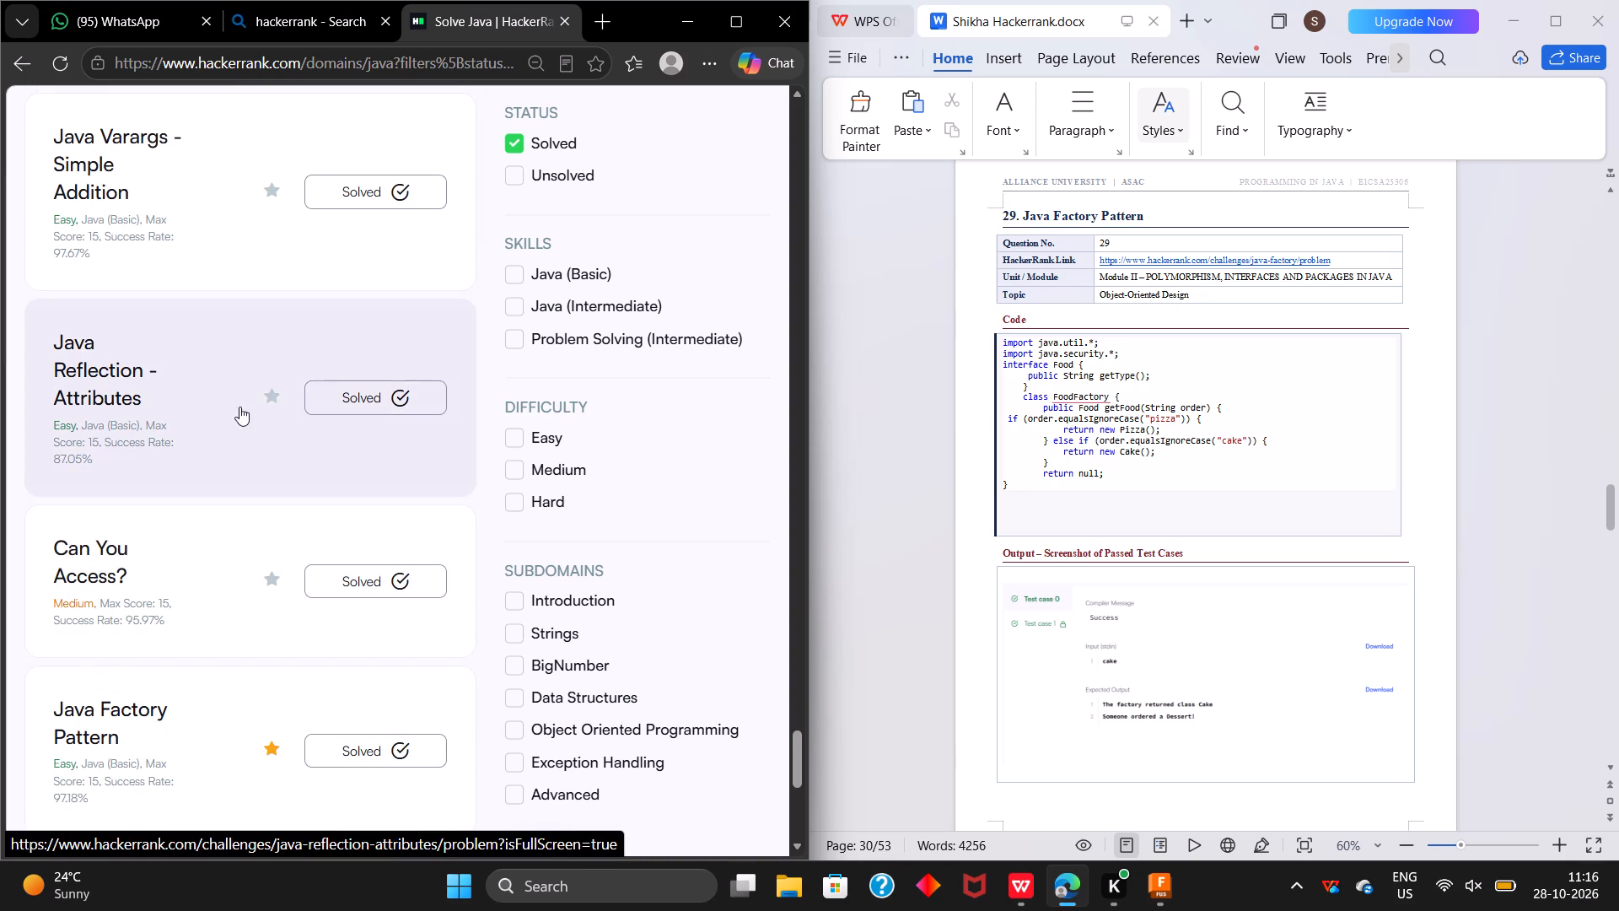
pyautogui.click(276, 391)
# Check document entry 30, Java Singleton Pattern, for filled-in code and star its match among the solved challenges.
pyautogui.scroll(-3, 214, 569)
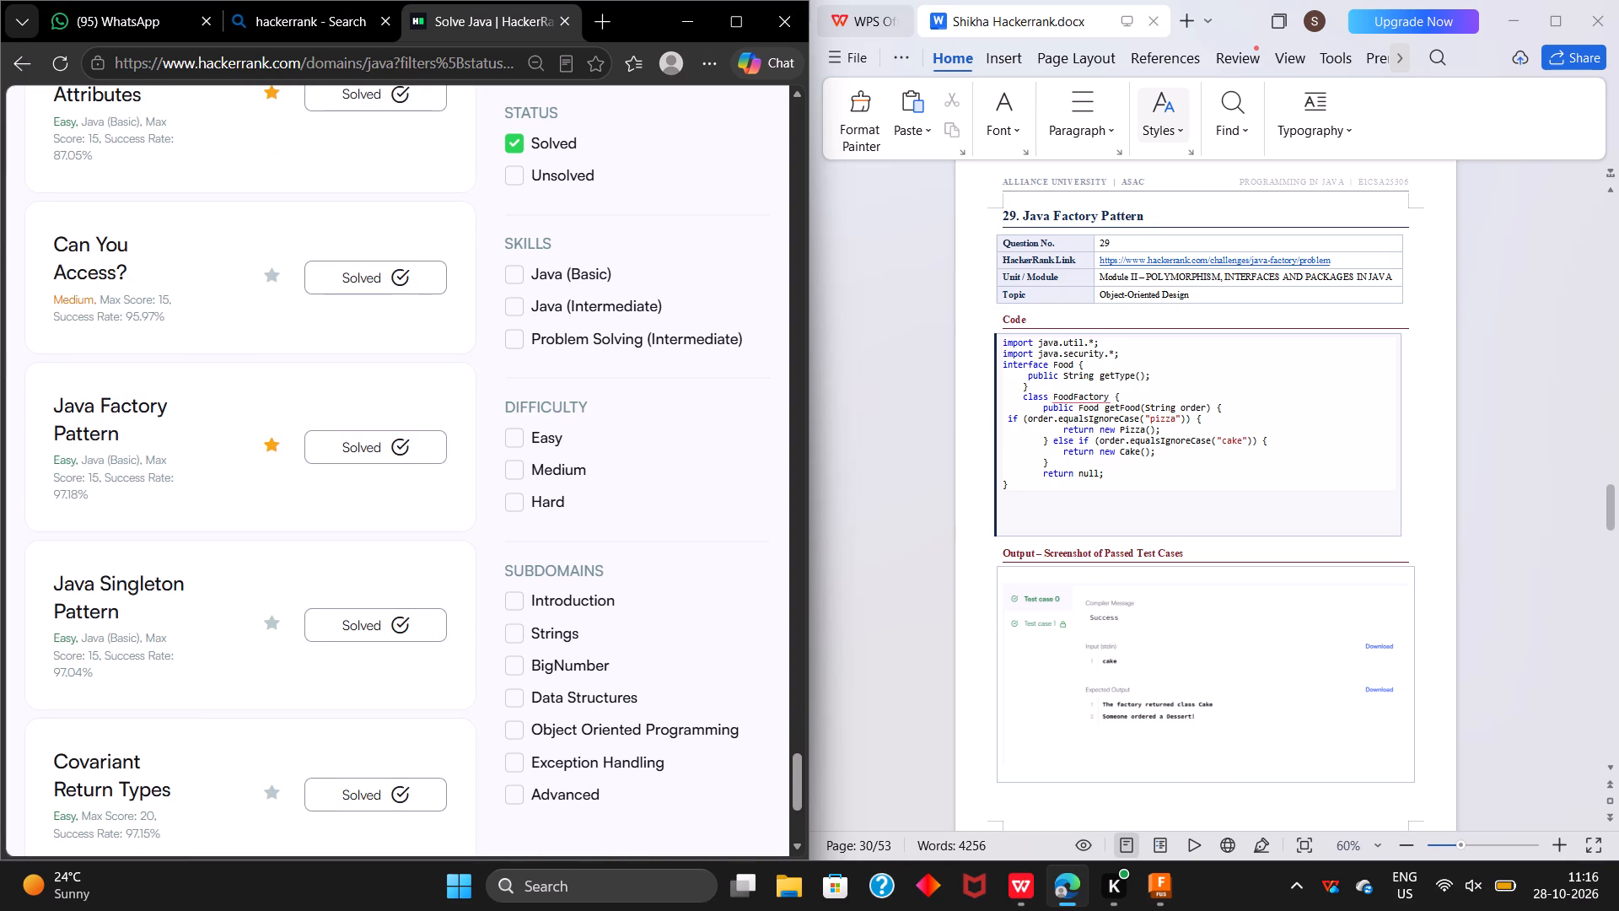
pyautogui.scroll(-2, 1027, 625)
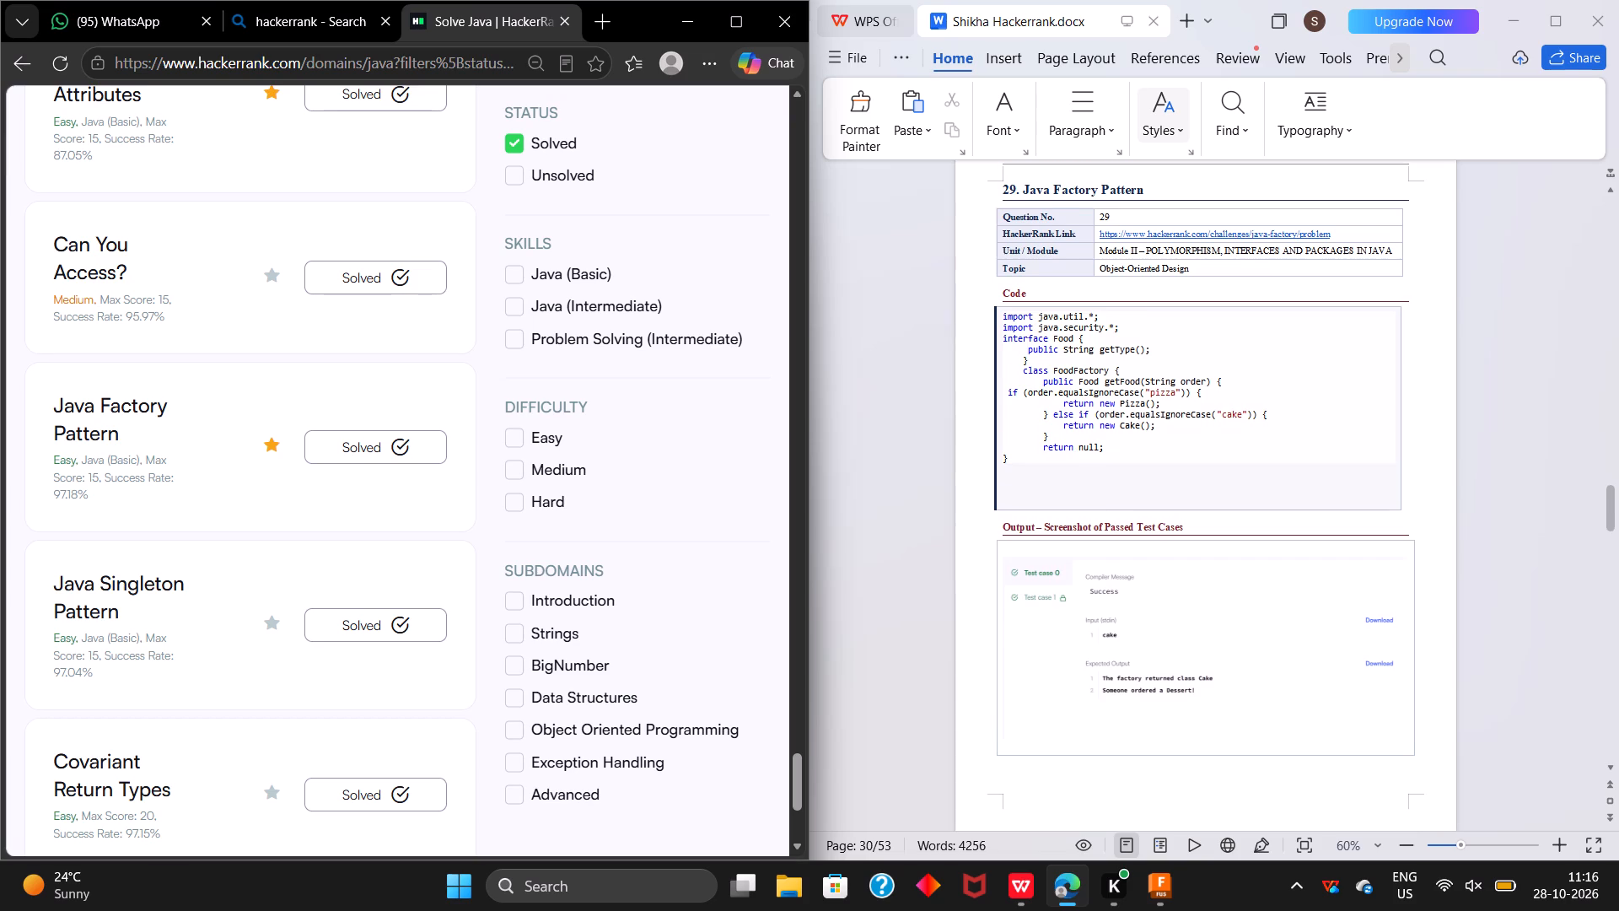
pyautogui.scroll(-7, 1027, 625)
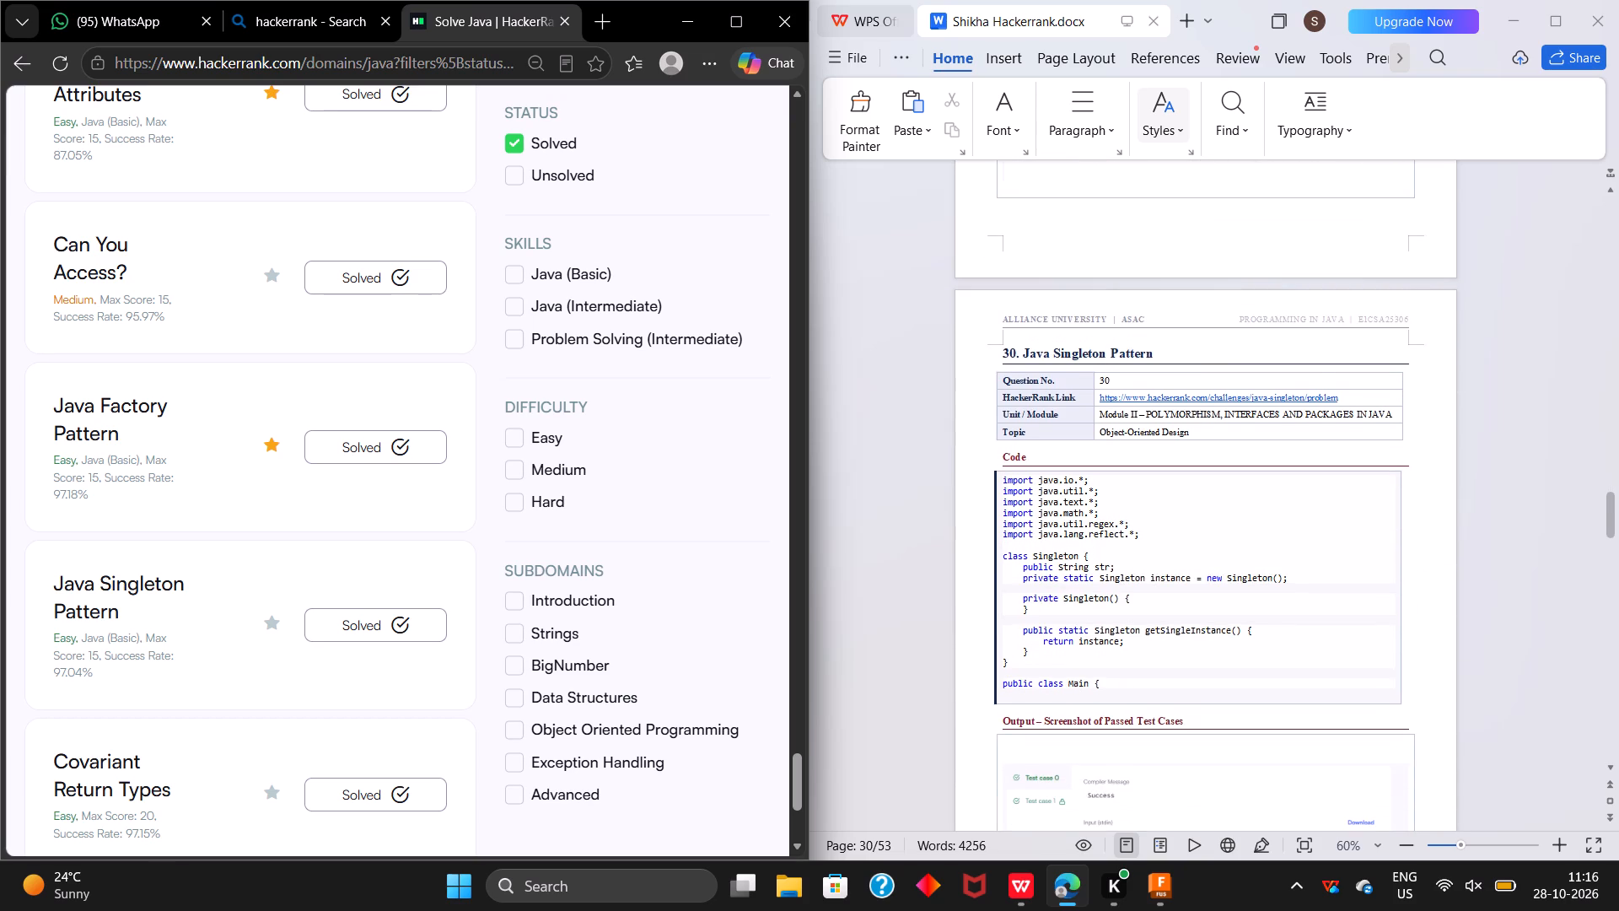
pyautogui.scroll(-1, 1027, 625)
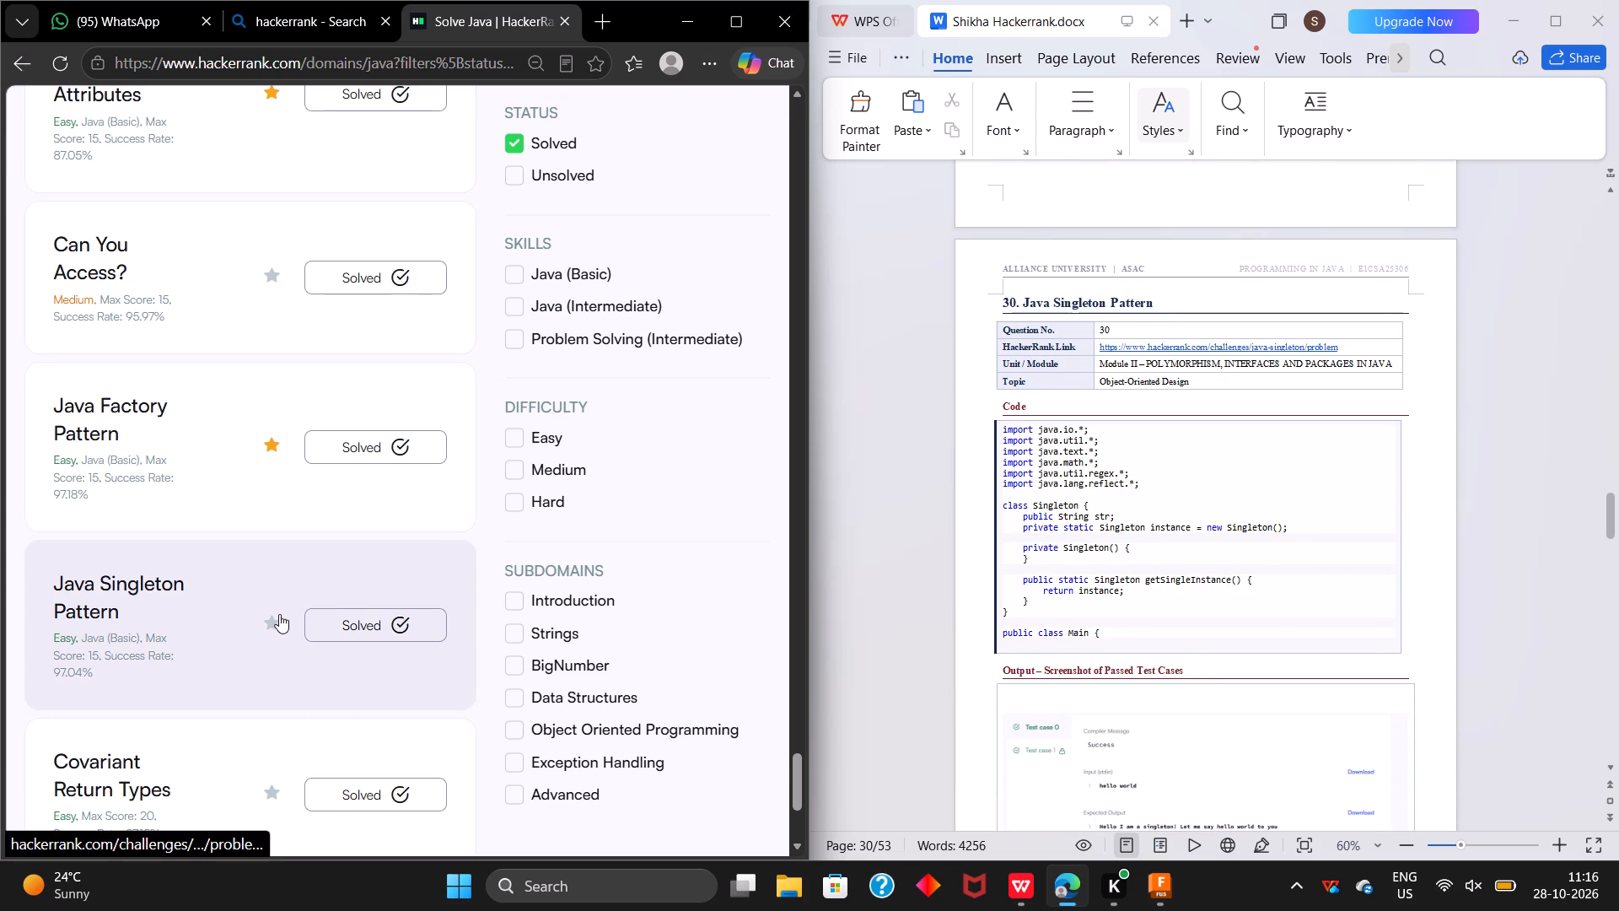
pyautogui.click(271, 614)
# Look through document entries 31 to 33, Java Visitor Pattern to Java Exception Handling, for filled-in code and passed test case screenshots.
pyautogui.scroll(-4, 990, 583)
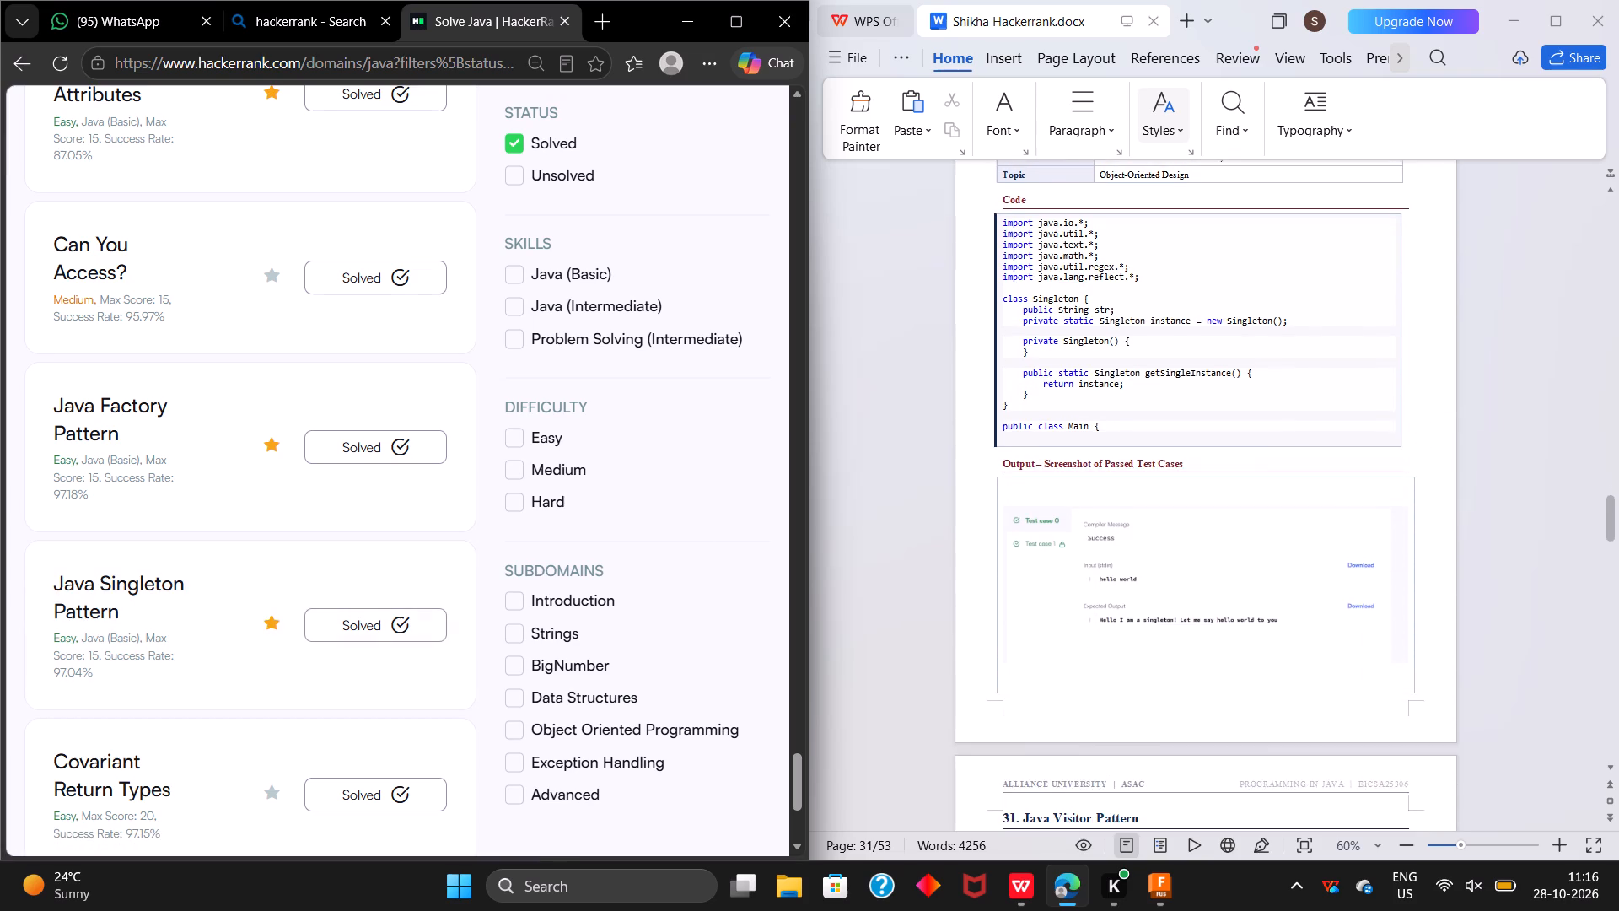
pyautogui.scroll(-9, 990, 583)
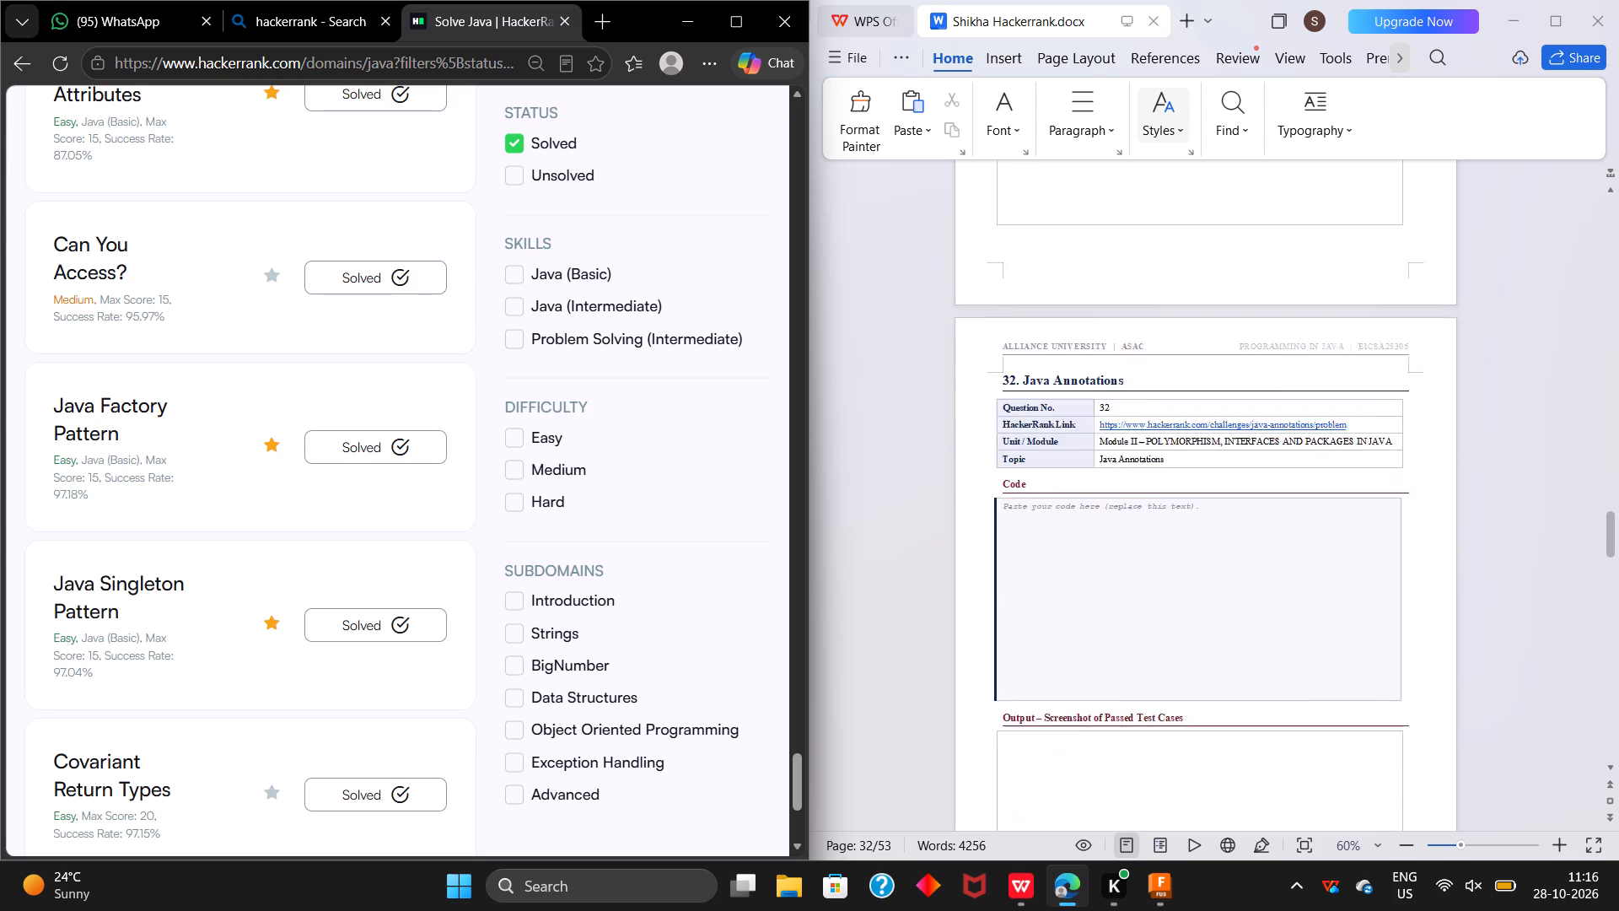
pyautogui.scroll(-5, 990, 583)
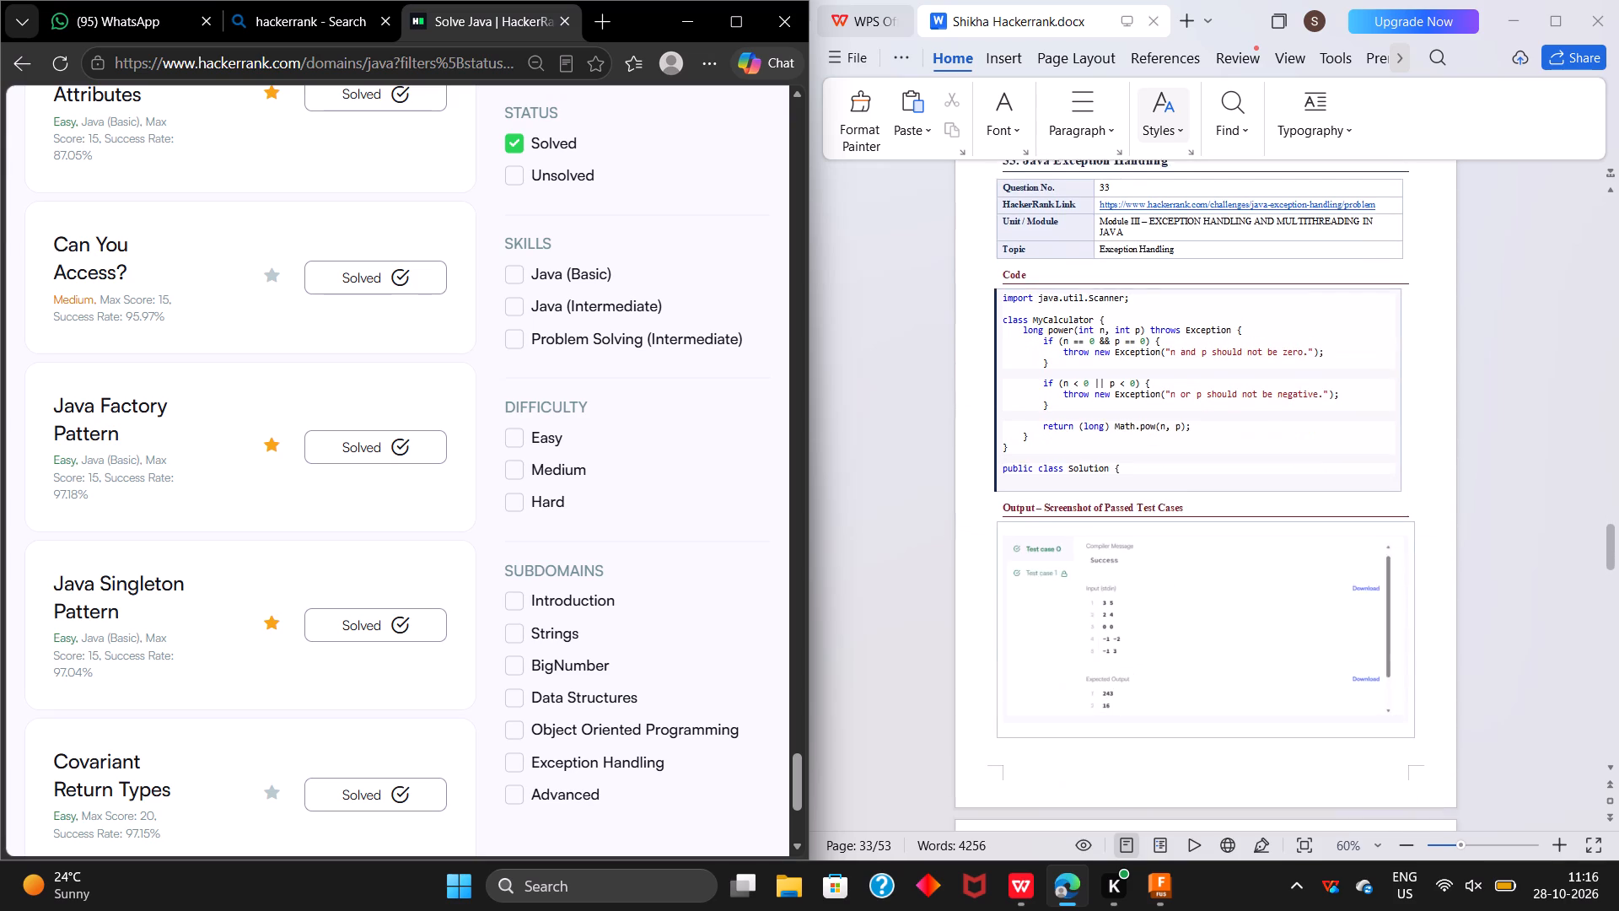
pyautogui.scroll(-3, 990, 583)
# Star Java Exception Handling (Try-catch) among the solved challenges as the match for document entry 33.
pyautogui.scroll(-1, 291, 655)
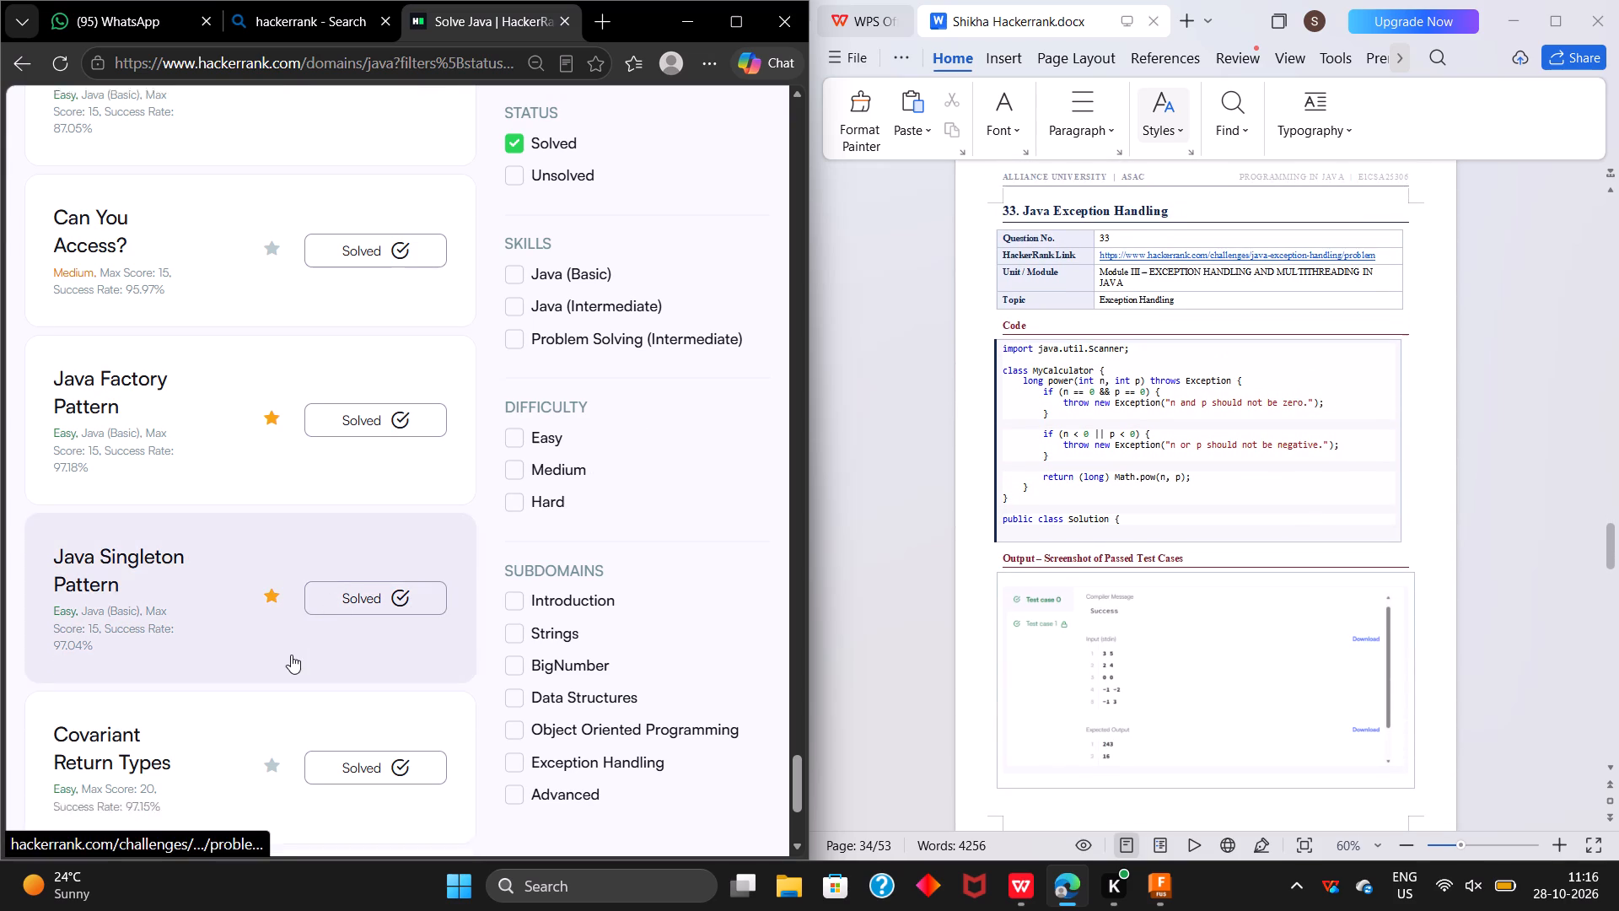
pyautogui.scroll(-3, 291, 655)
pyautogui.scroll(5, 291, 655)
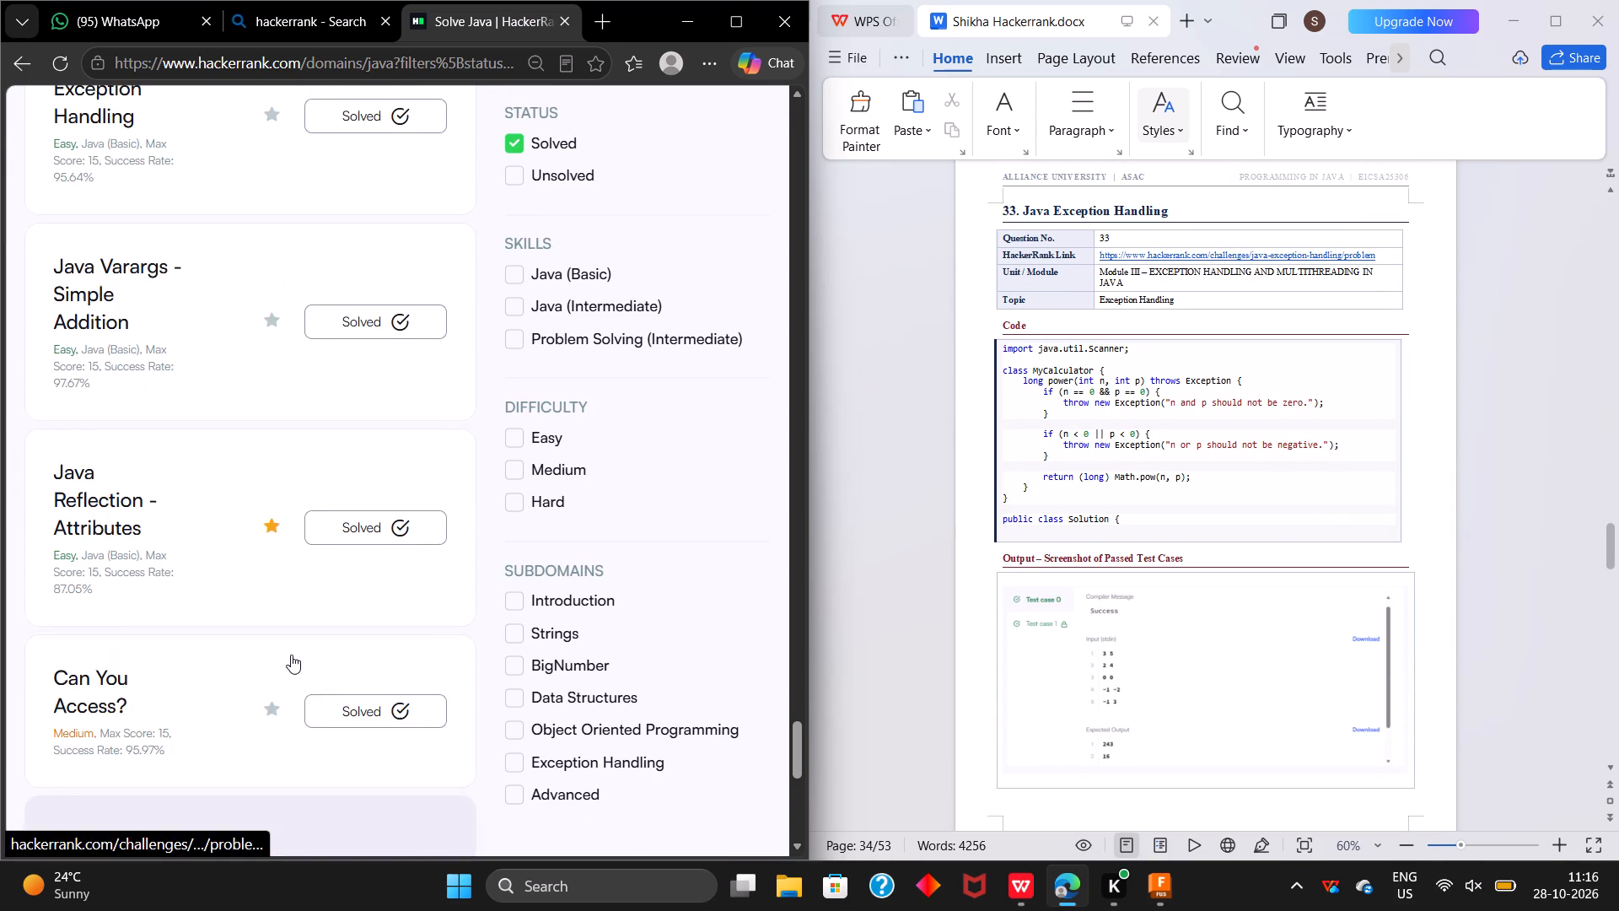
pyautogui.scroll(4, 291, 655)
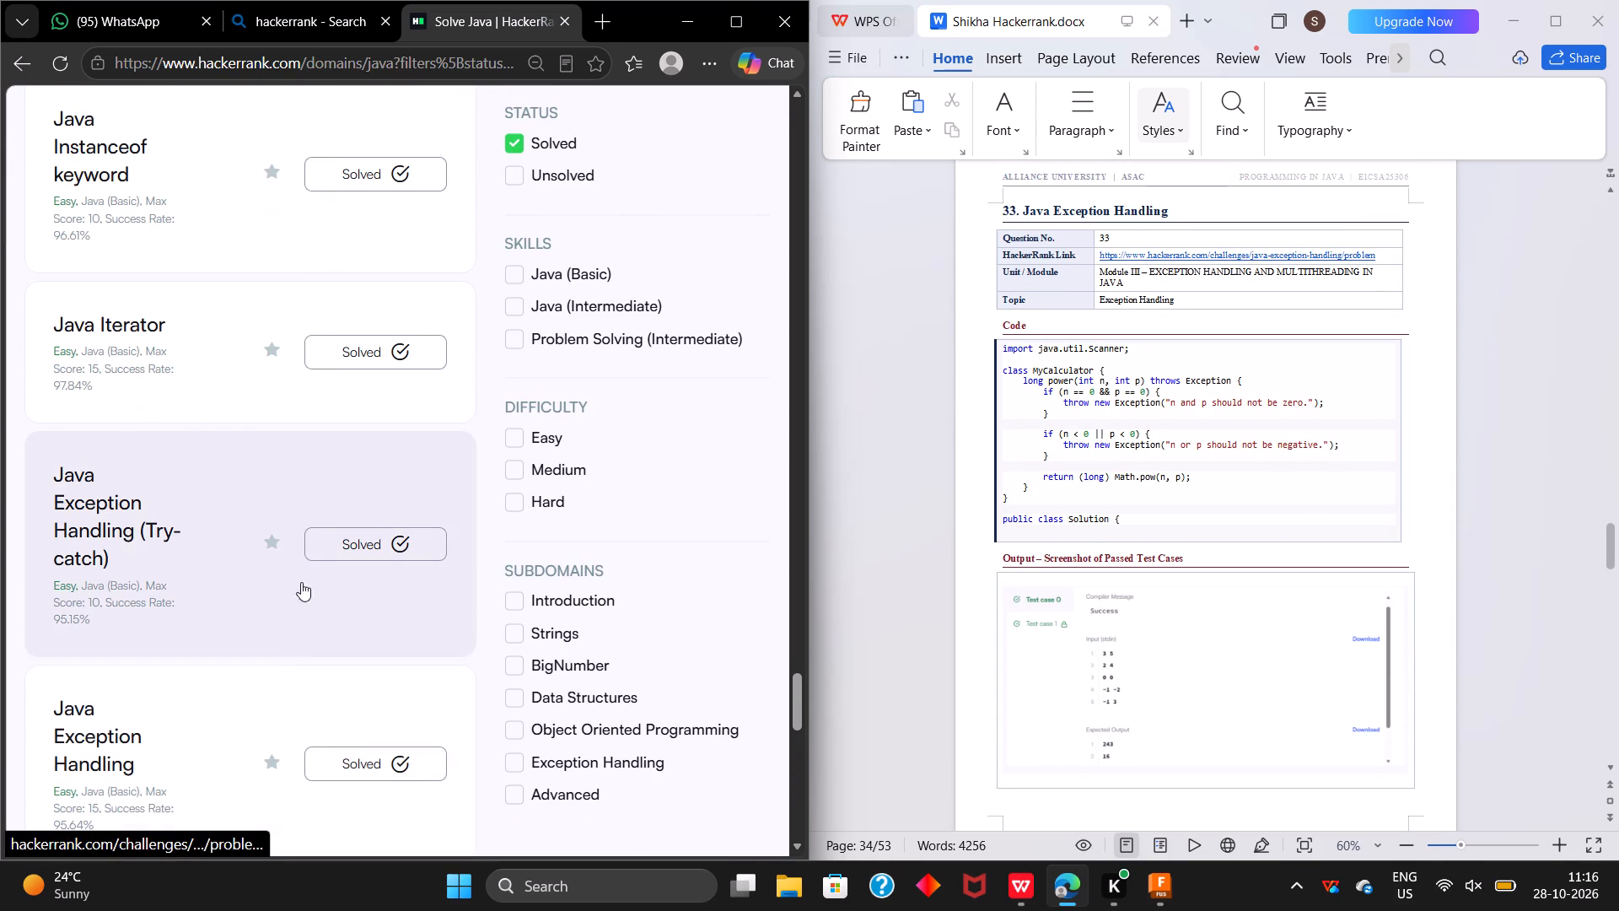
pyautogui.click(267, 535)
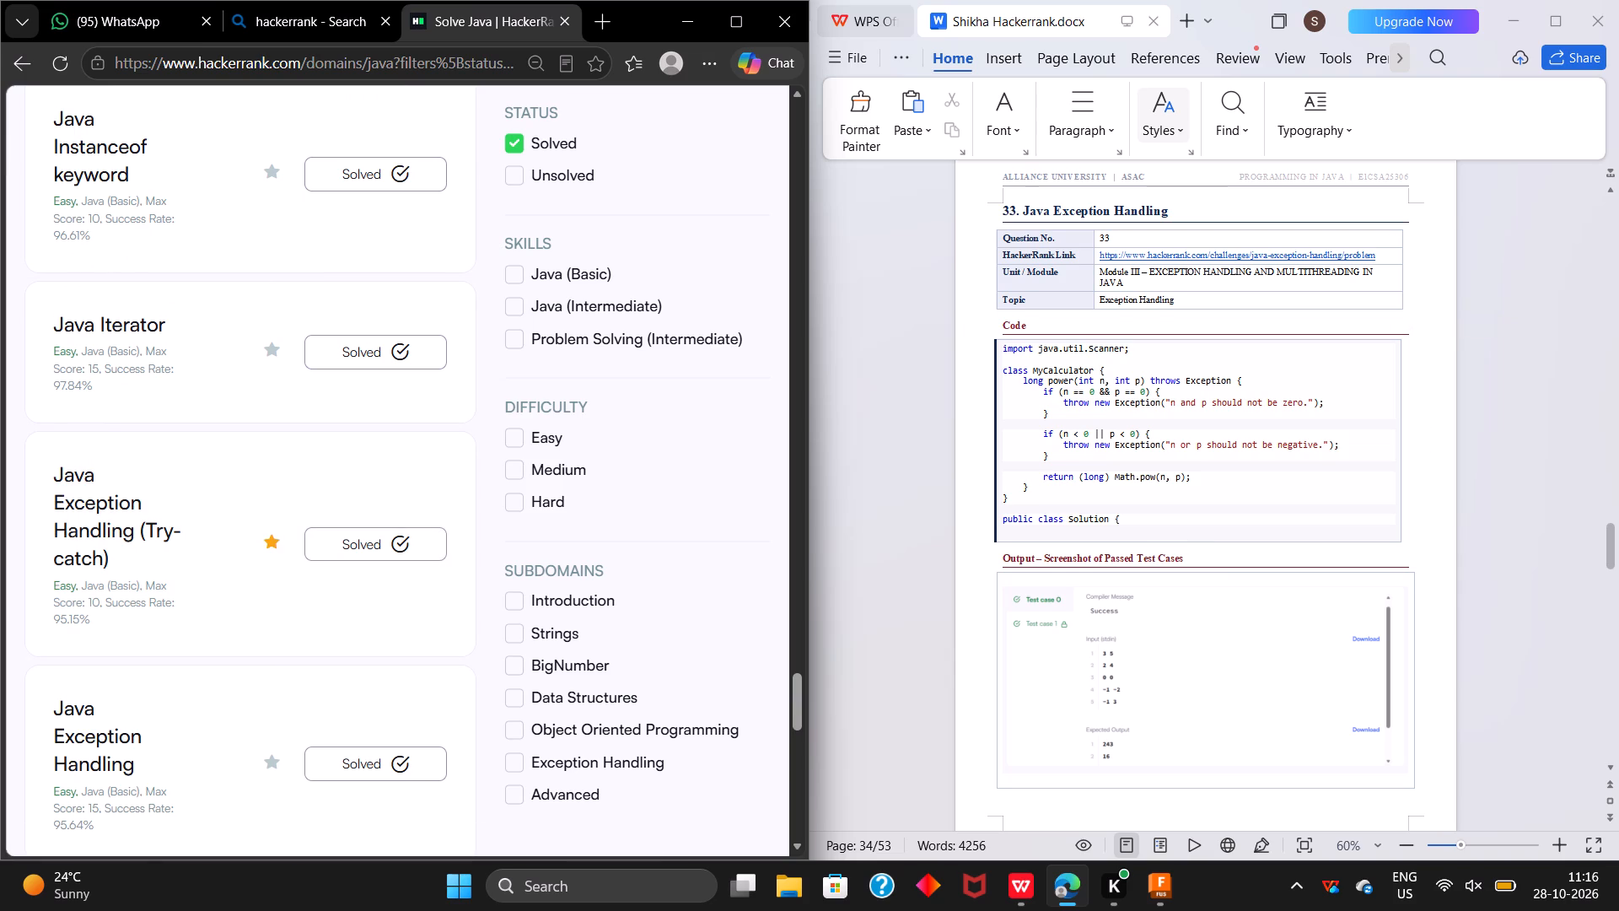
# Recheck document entry 33 and star the solved challenge named exactly Java Exception Handling.
pyautogui.scroll(-2, 1046, 545)
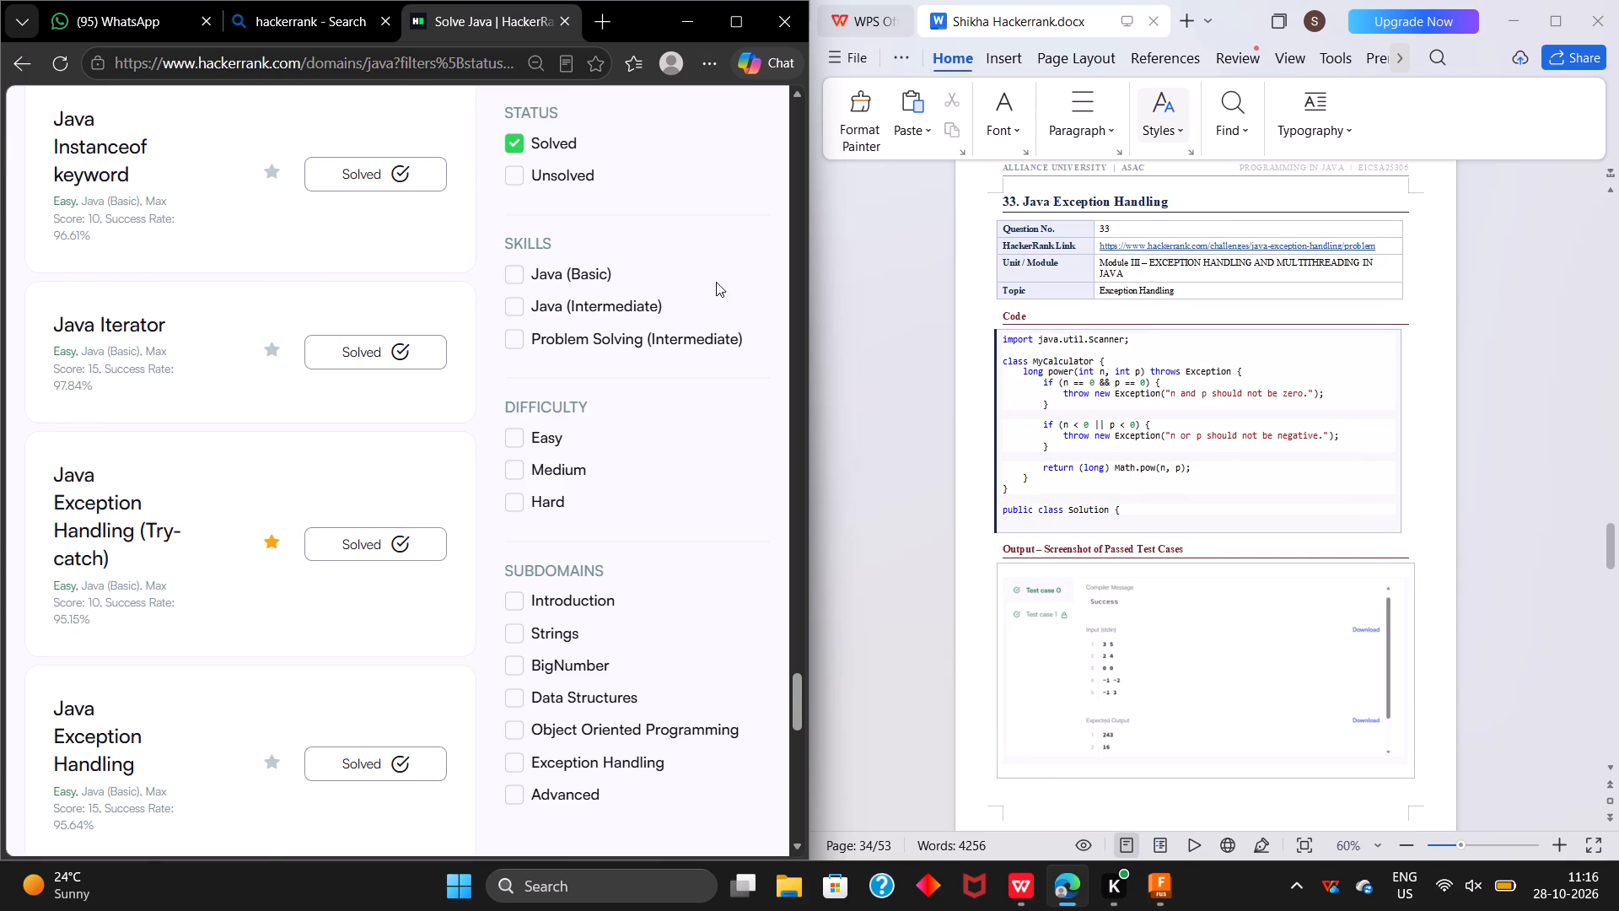
pyautogui.scroll(-3, 283, 647)
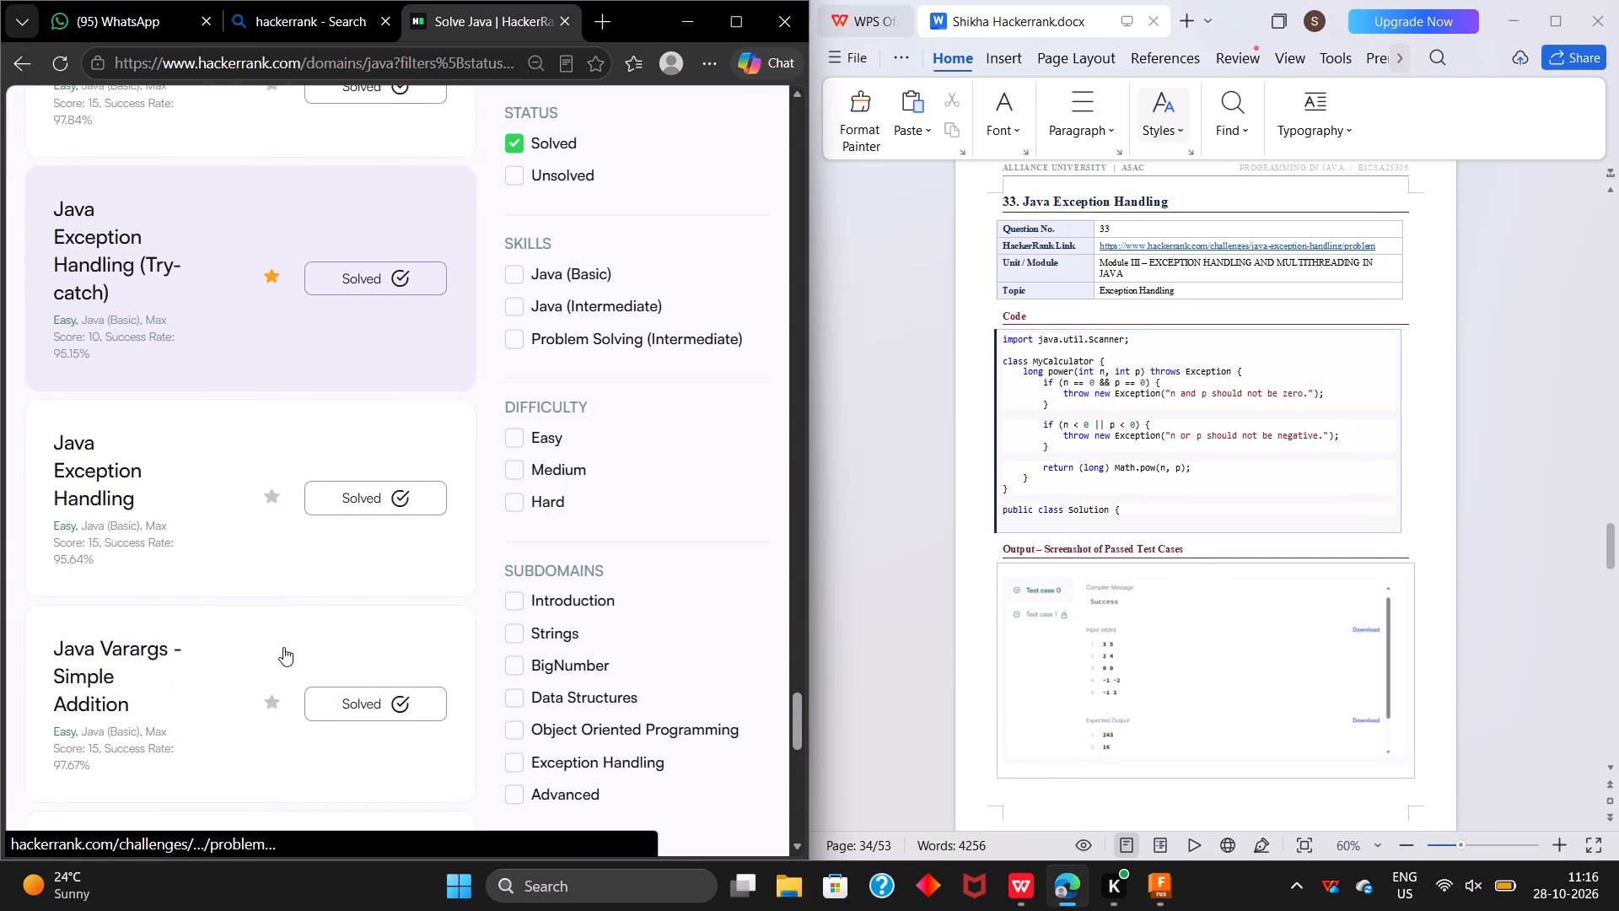
pyautogui.scroll(-1, 283, 647)
pyautogui.click(261, 477)
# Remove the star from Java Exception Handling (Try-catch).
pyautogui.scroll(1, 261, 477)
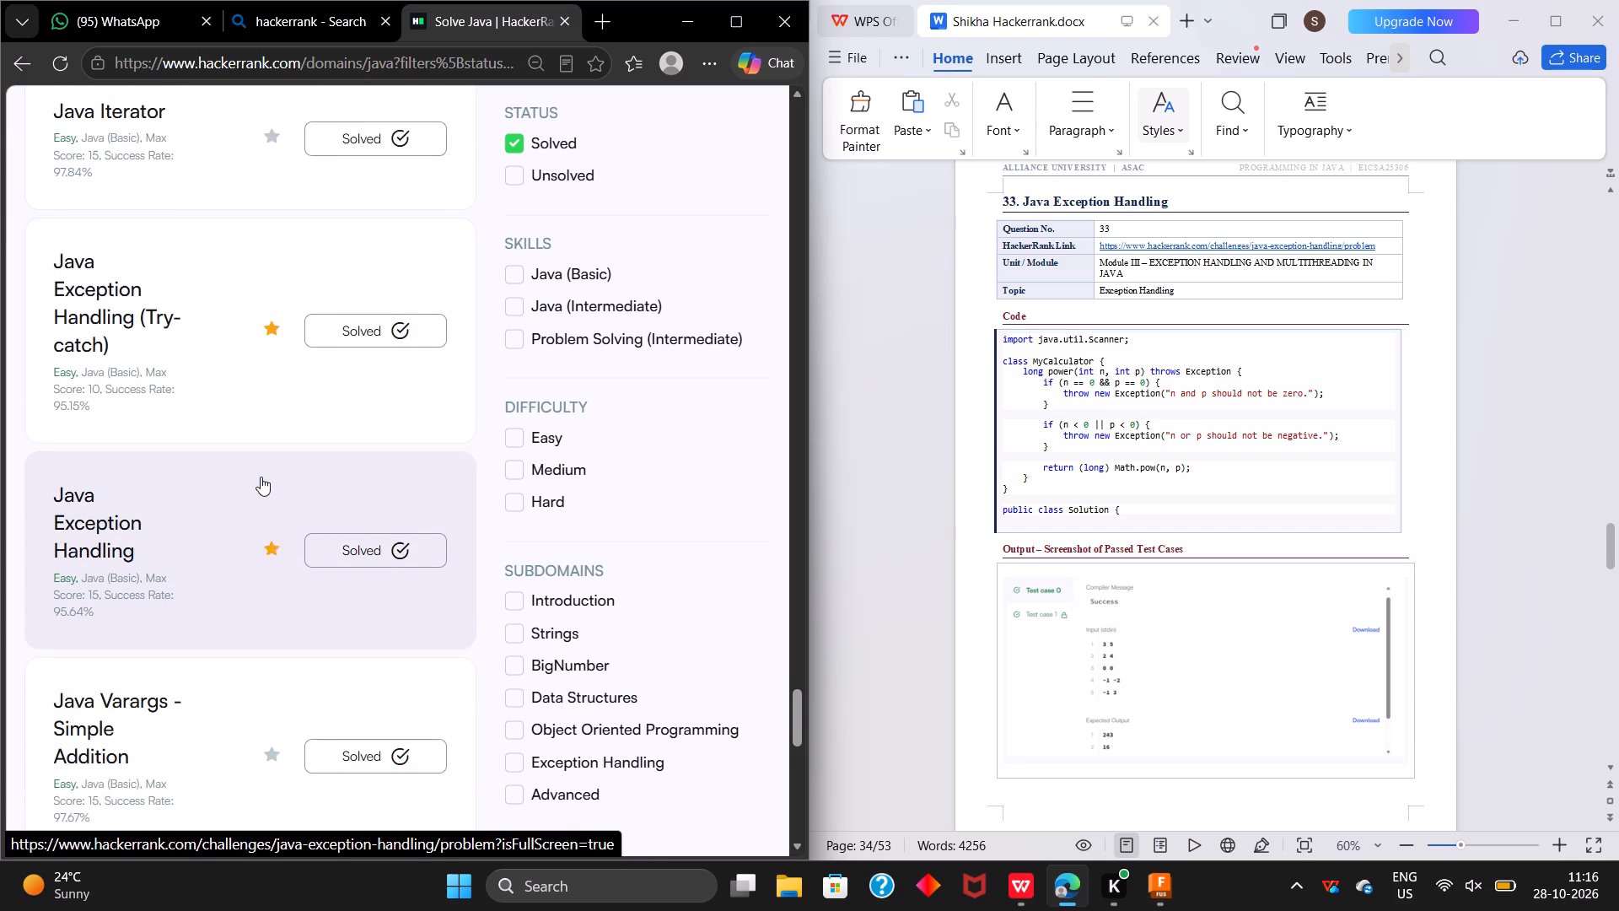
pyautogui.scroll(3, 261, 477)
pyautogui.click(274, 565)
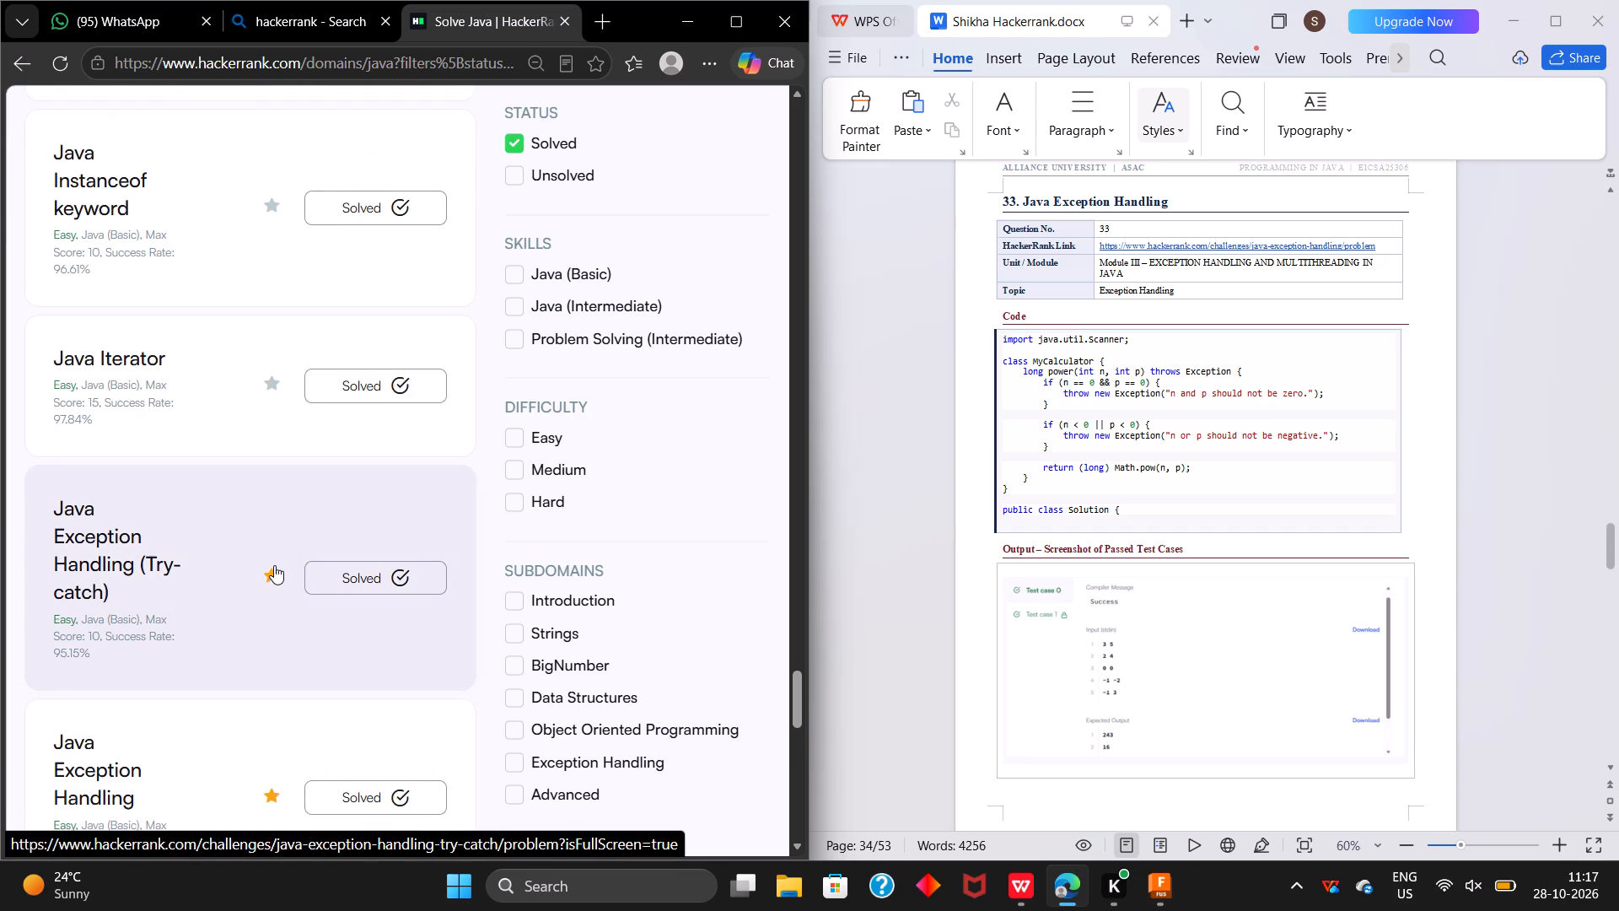
# Check document entry 34, Java Stack, and star its match among the solved challenges.
pyautogui.scroll(-6, 1159, 451)
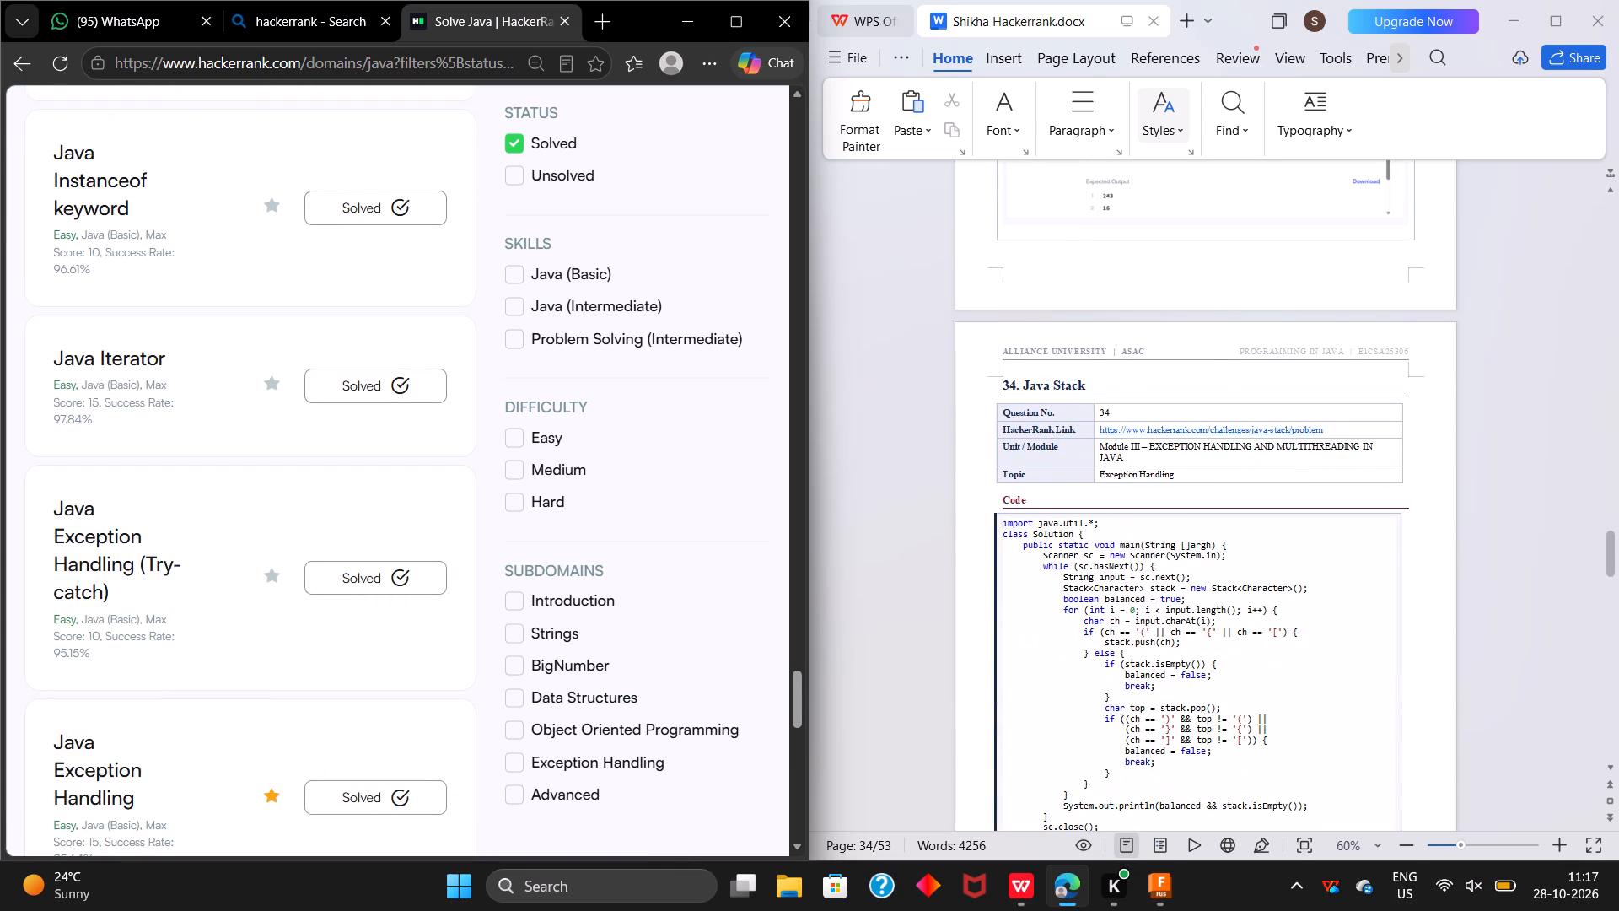
pyautogui.scroll(-1, 1159, 451)
pyautogui.scroll(3, 335, 445)
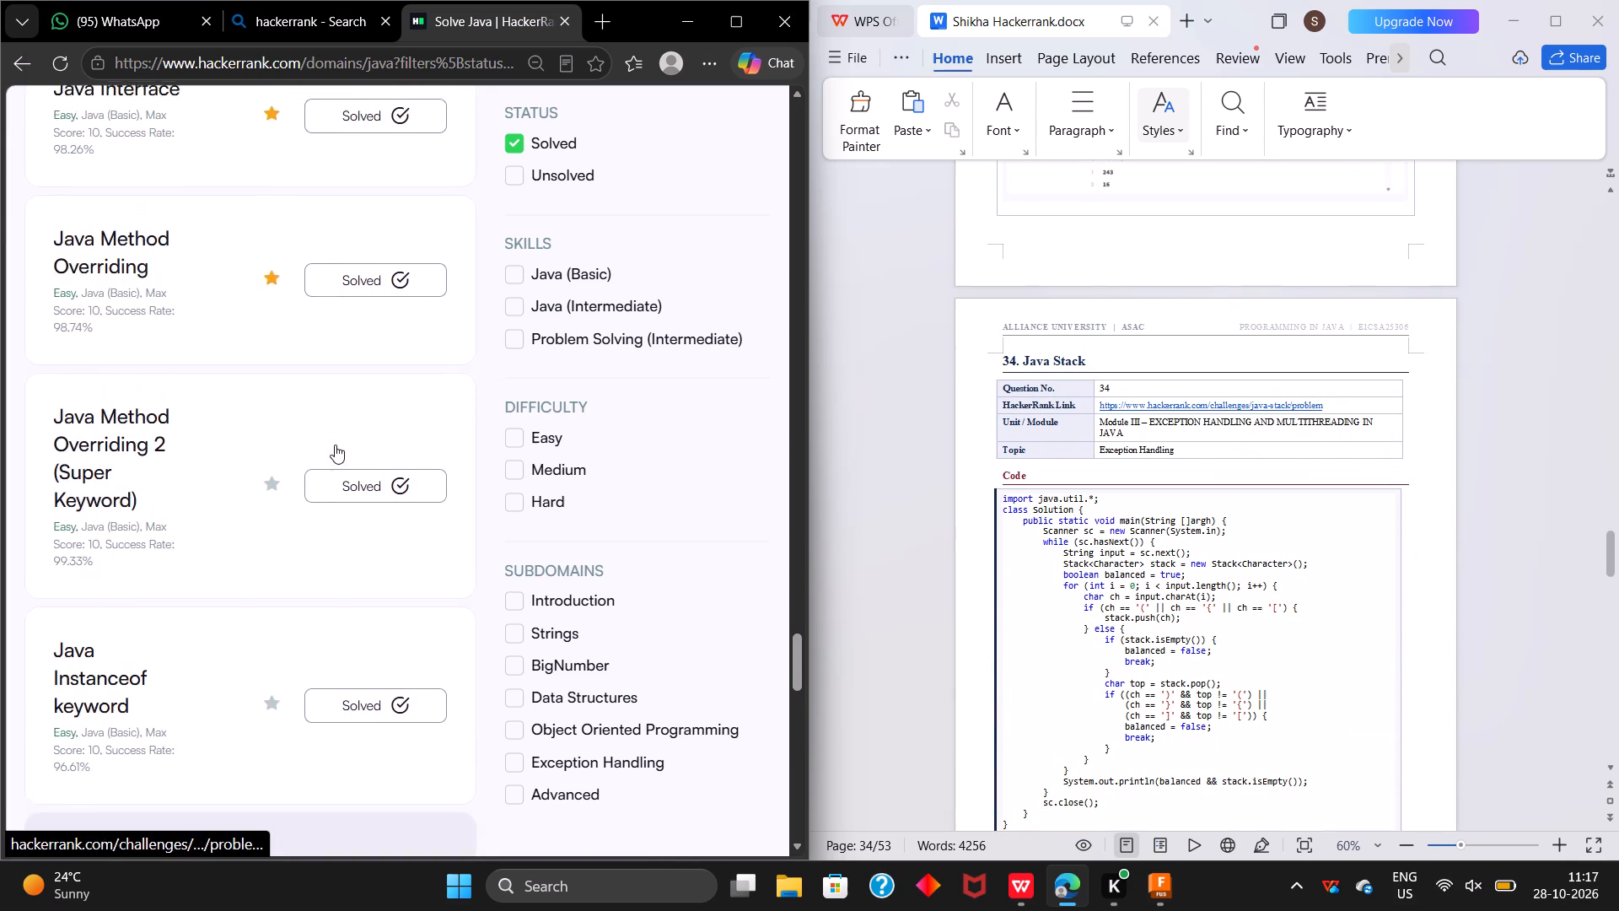
pyautogui.scroll(9, 335, 445)
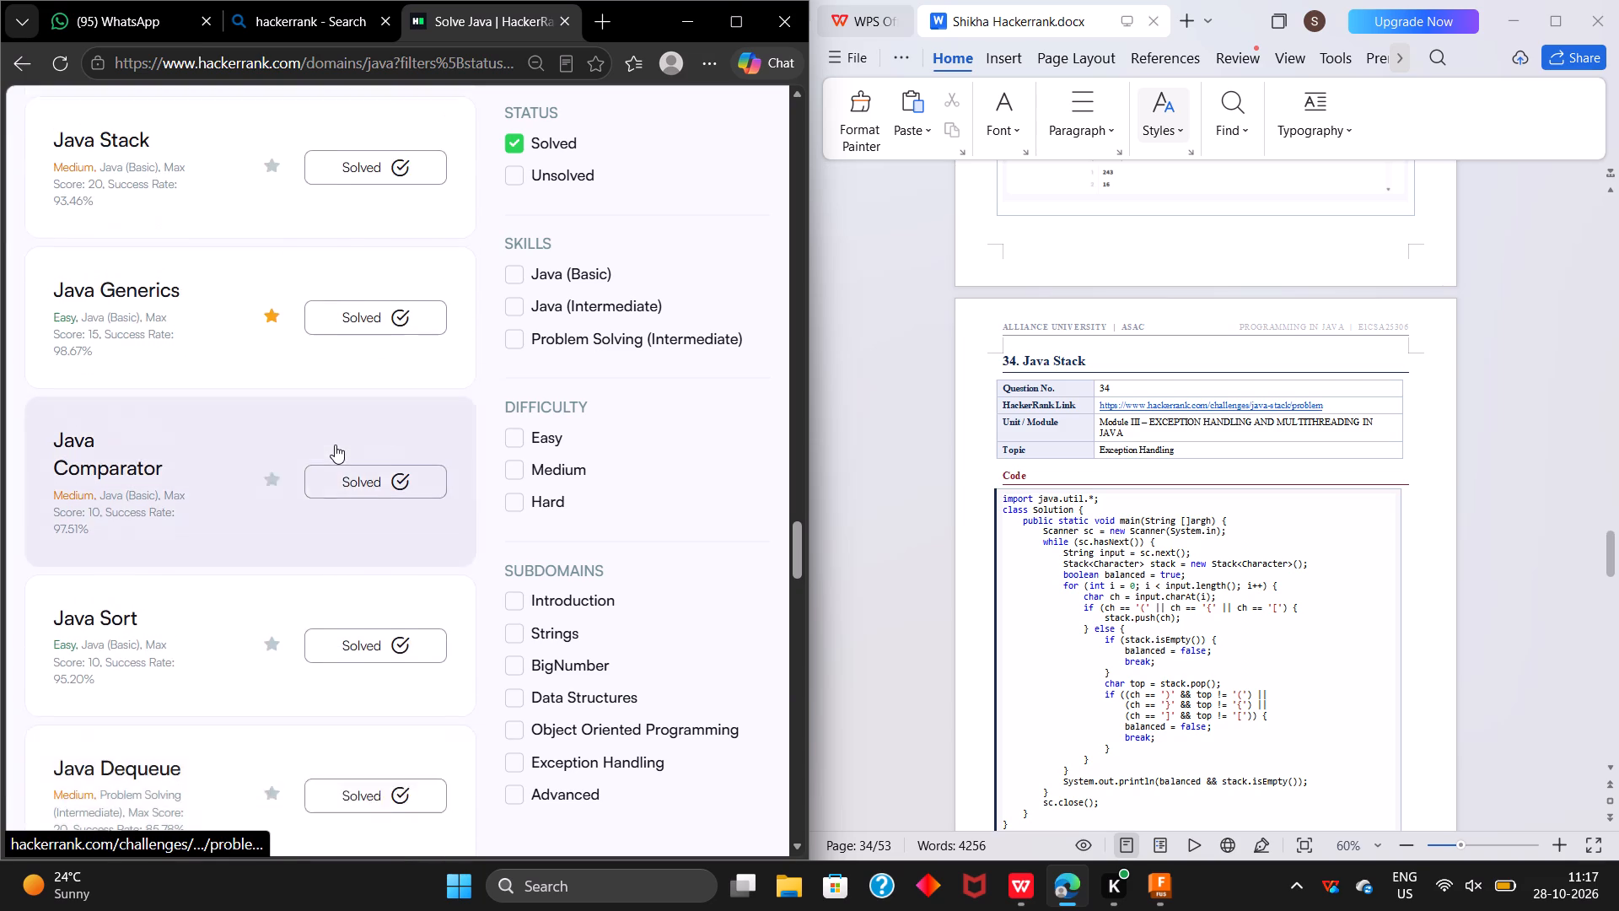
pyautogui.scroll(3, 335, 445)
pyautogui.click(270, 295)
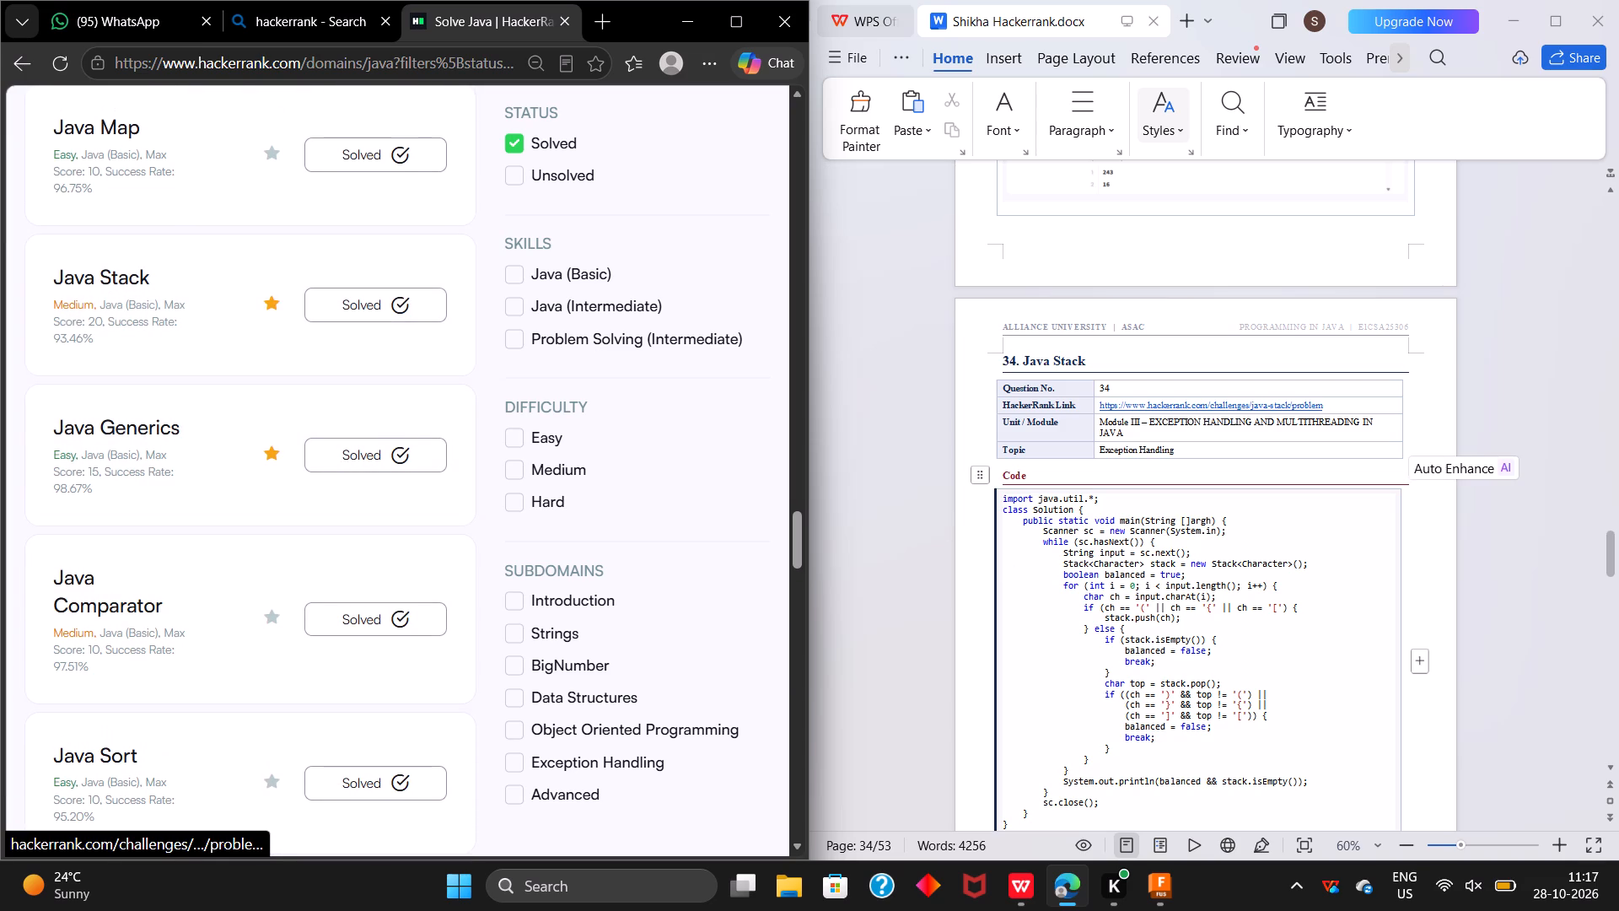
# Check document entry 35, Java ArrayList, and find and star Java Arraylist among the solved challenges.
pyautogui.scroll(-7, 1176, 663)
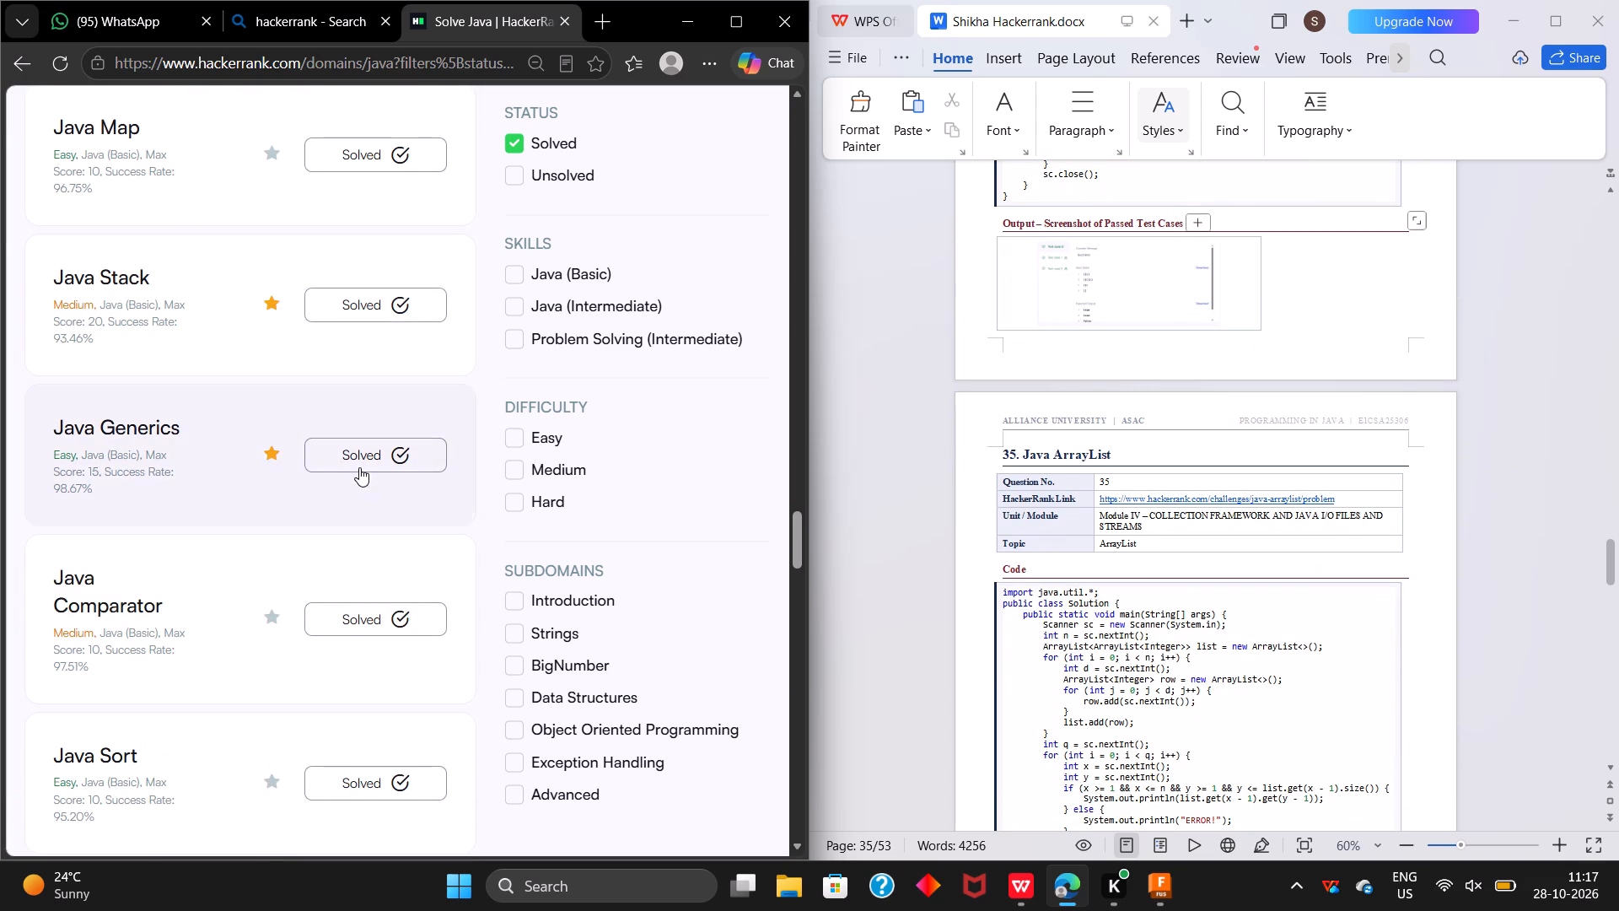
pyautogui.scroll(12, 167, 446)
pyautogui.scroll(14, 167, 446)
pyautogui.scroll(-2, 167, 446)
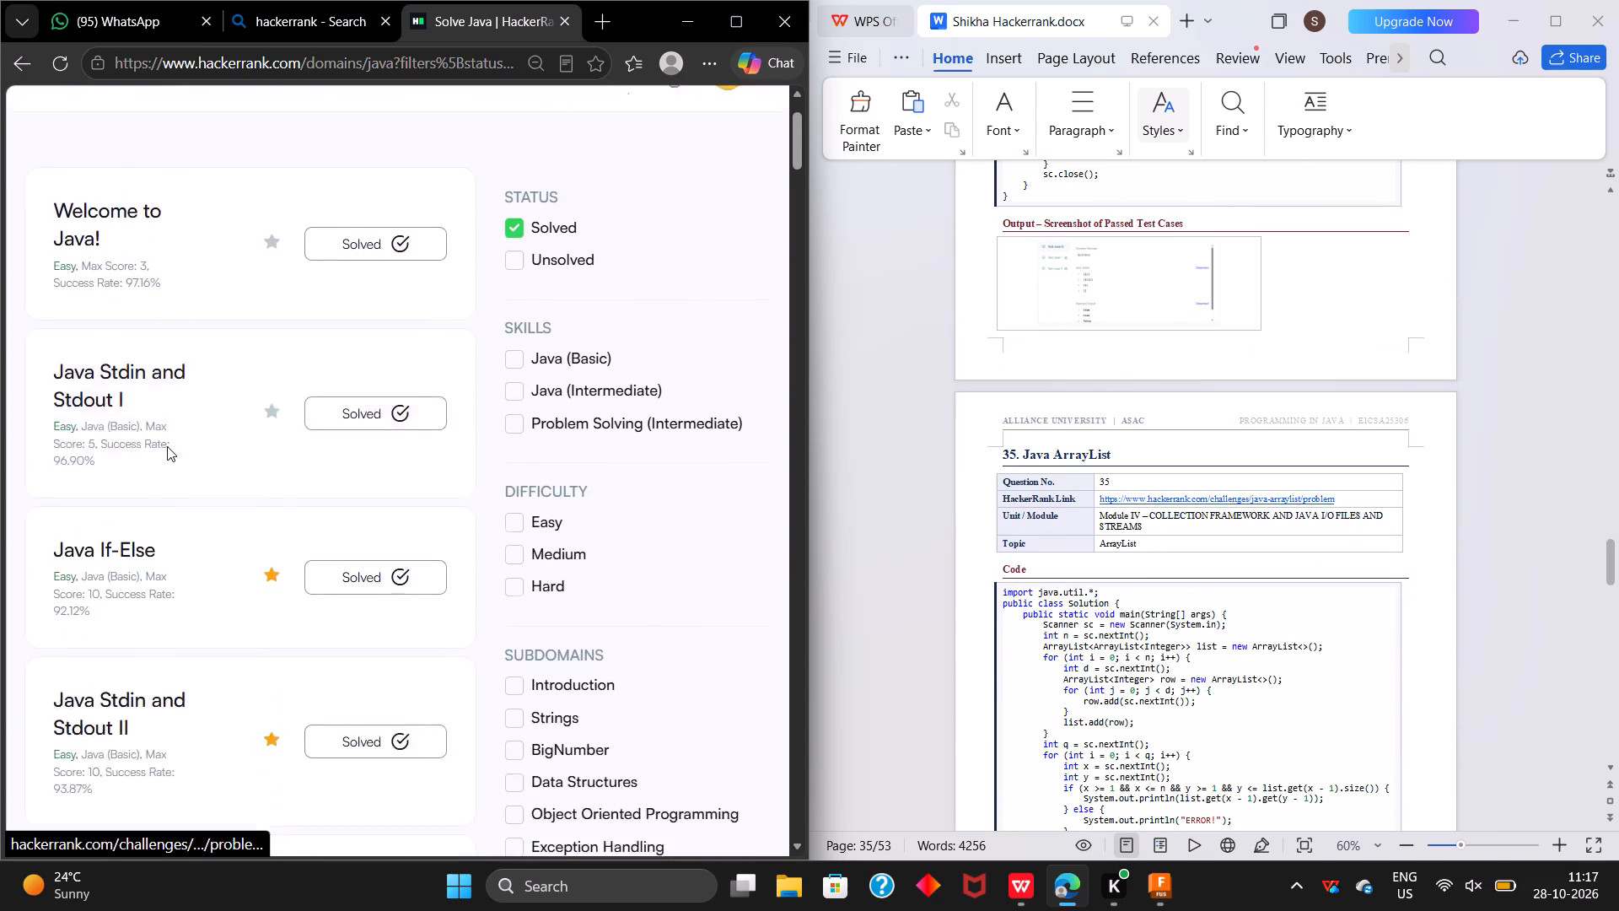
pyautogui.scroll(-8, 167, 446)
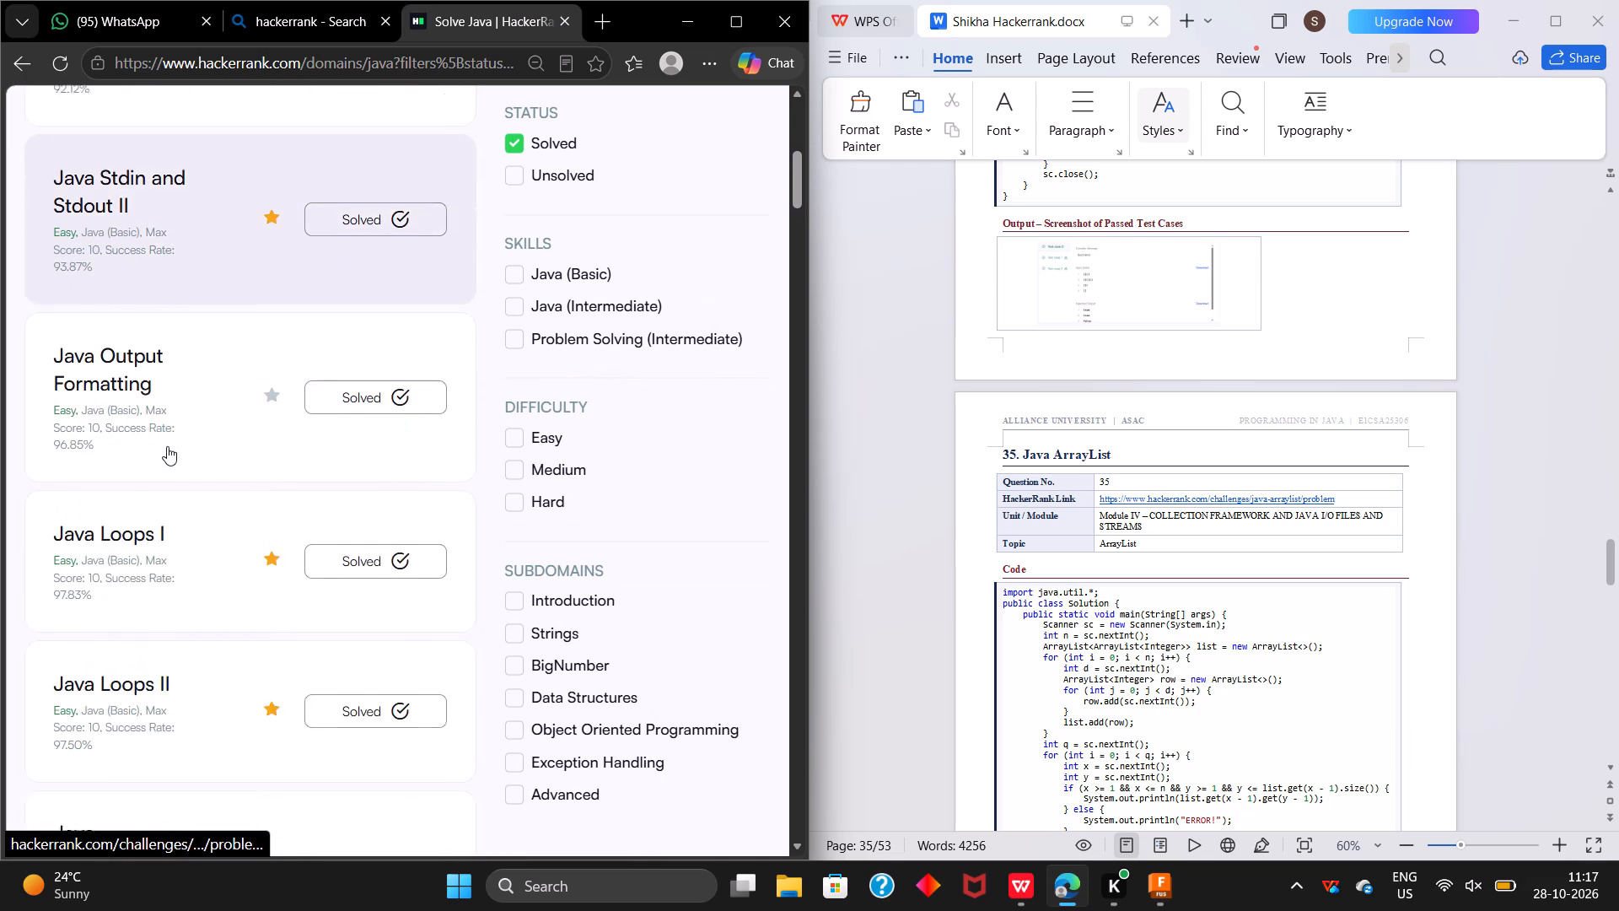
pyautogui.scroll(-8, 167, 446)
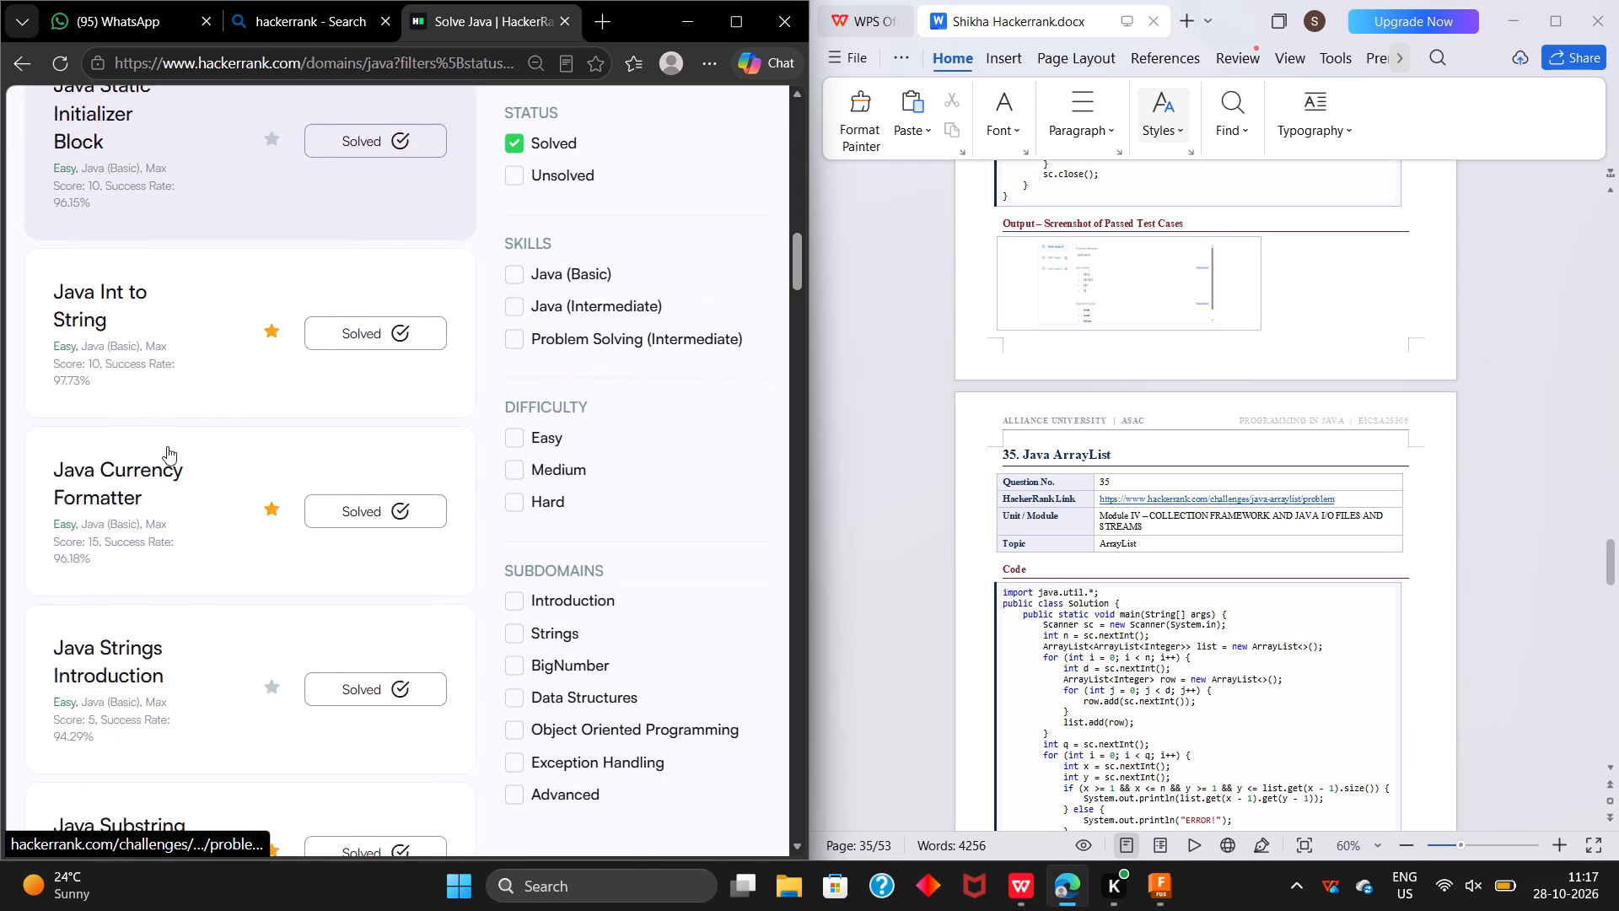
pyautogui.scroll(-6, 167, 446)
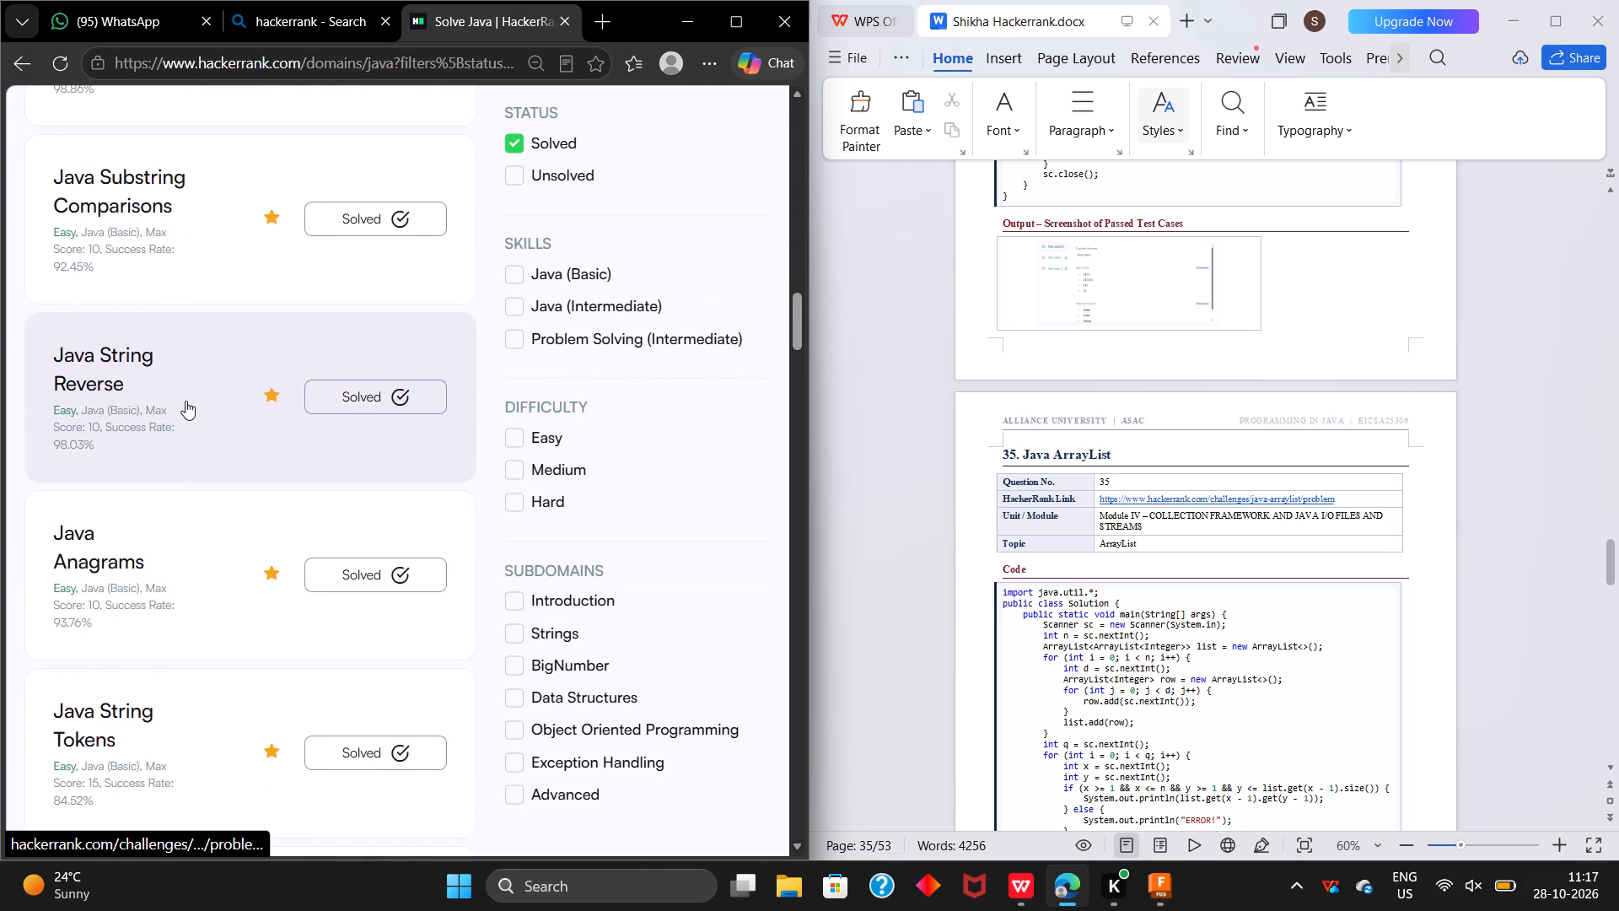
pyautogui.scroll(-9, 186, 401)
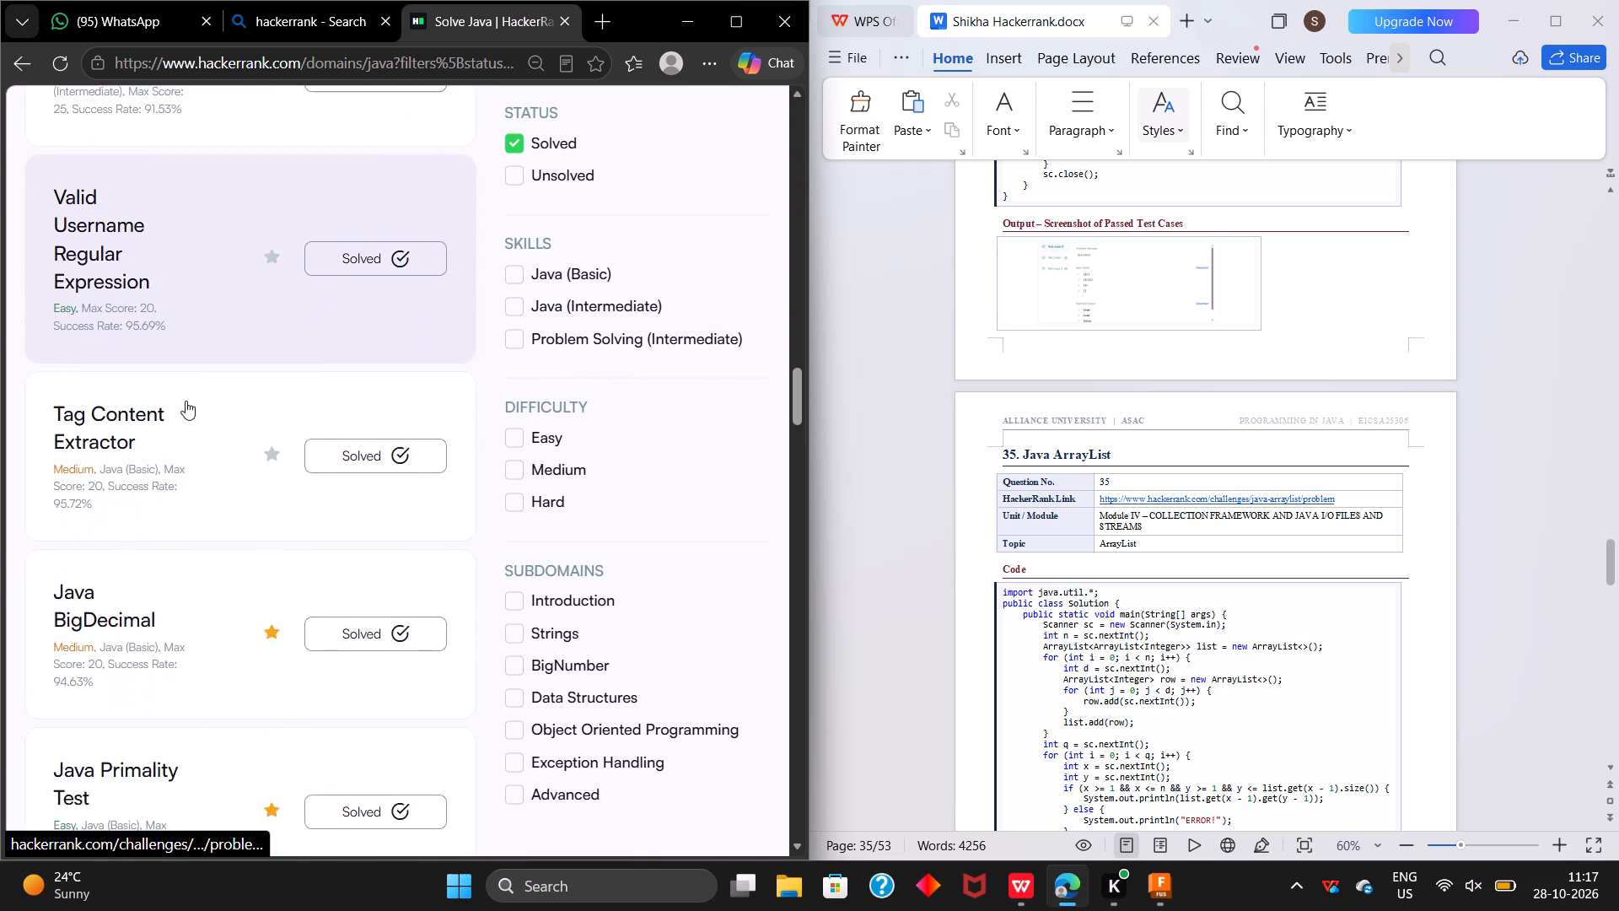
pyautogui.scroll(-8, 186, 401)
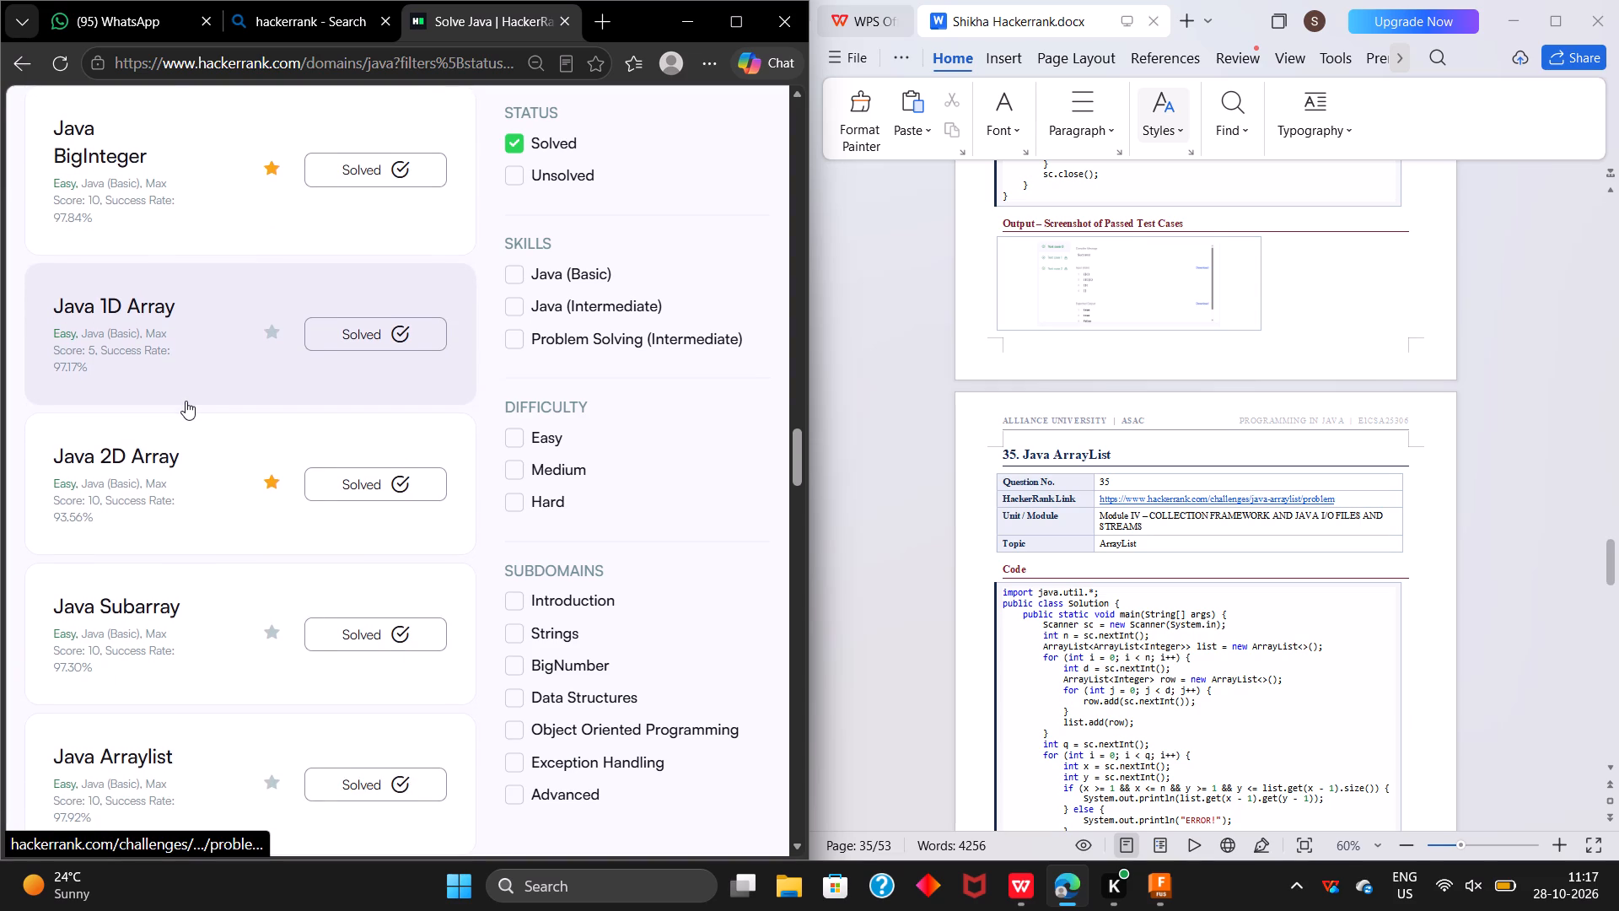
pyautogui.scroll(-3, 186, 401)
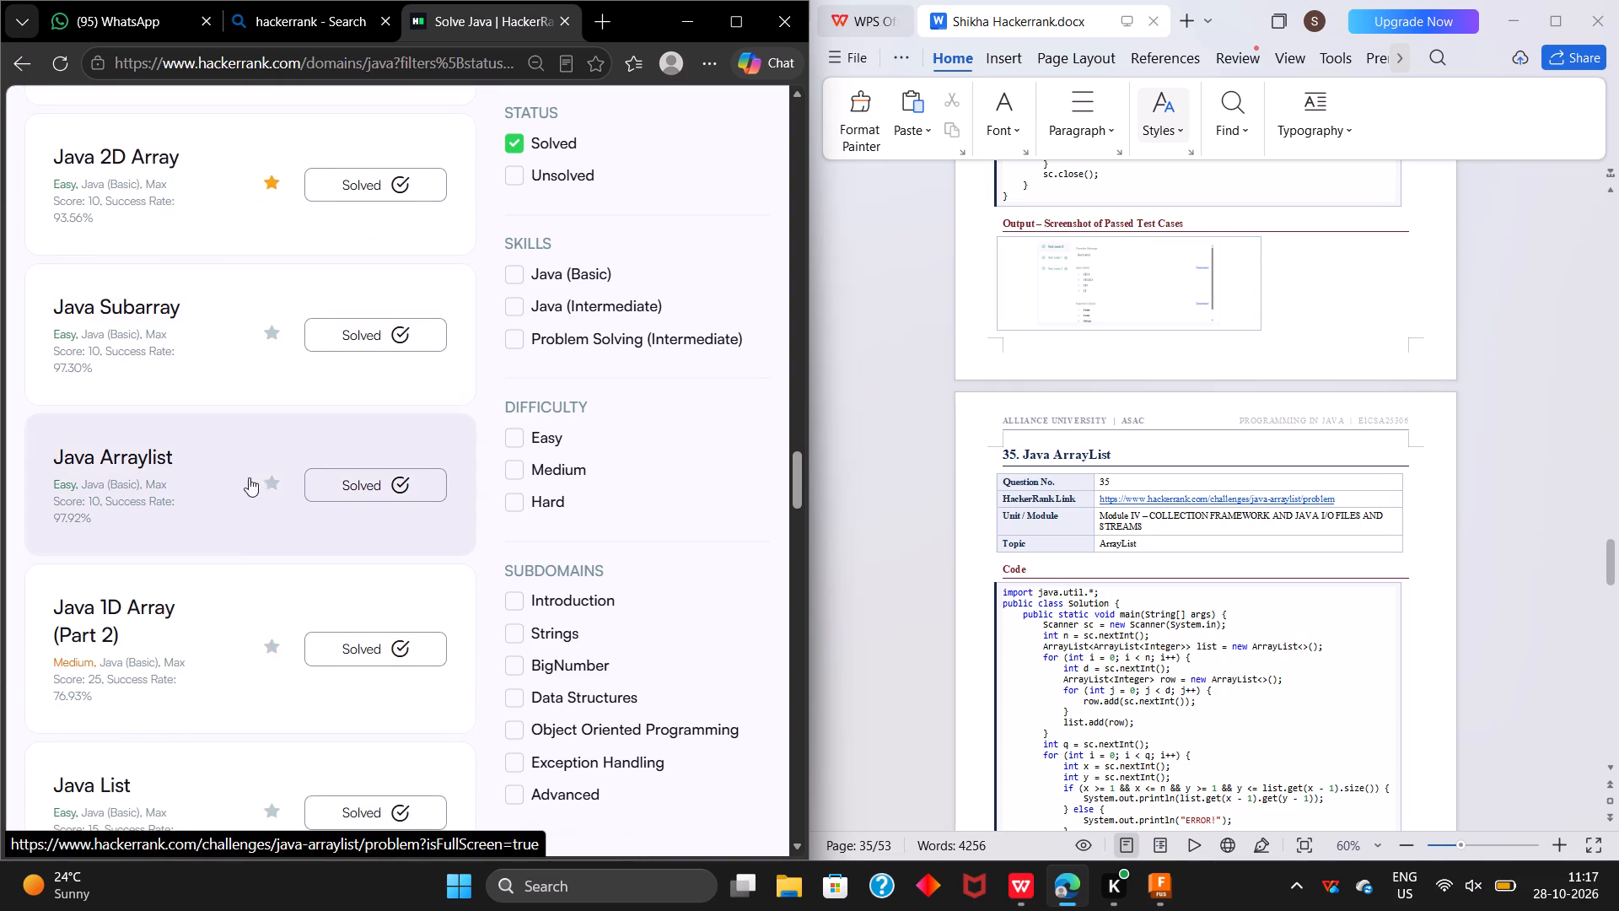
pyautogui.click(274, 482)
# Check document entry 36, Java List, for filled-in code and star its match among the solved challenges.
pyautogui.scroll(-1, 1208, 527)
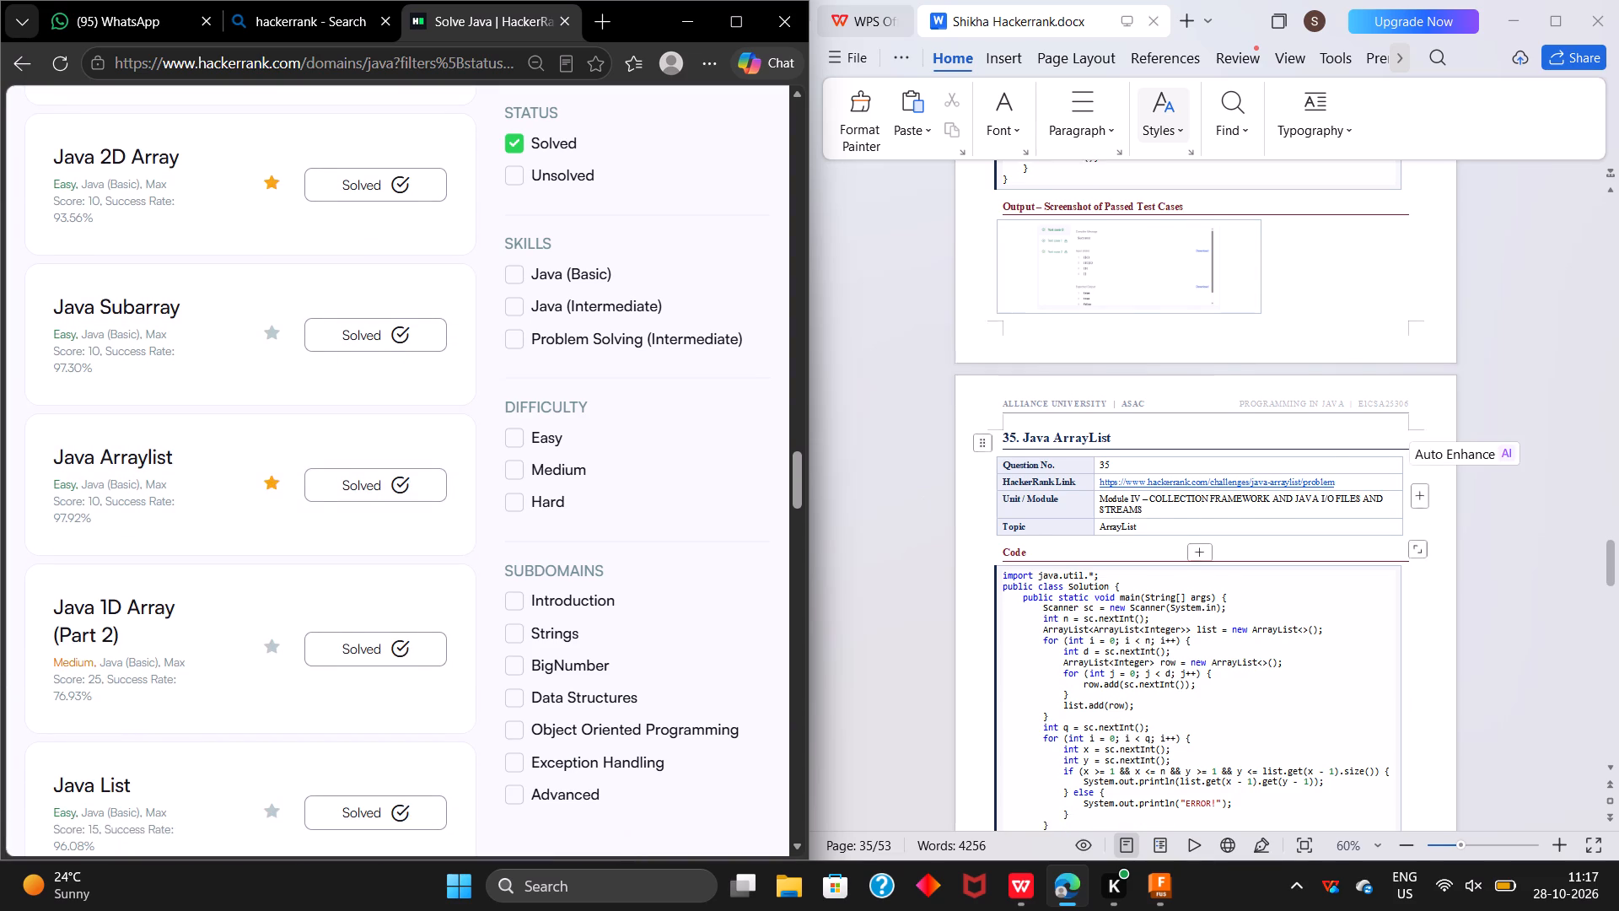
pyautogui.scroll(-8, 1208, 527)
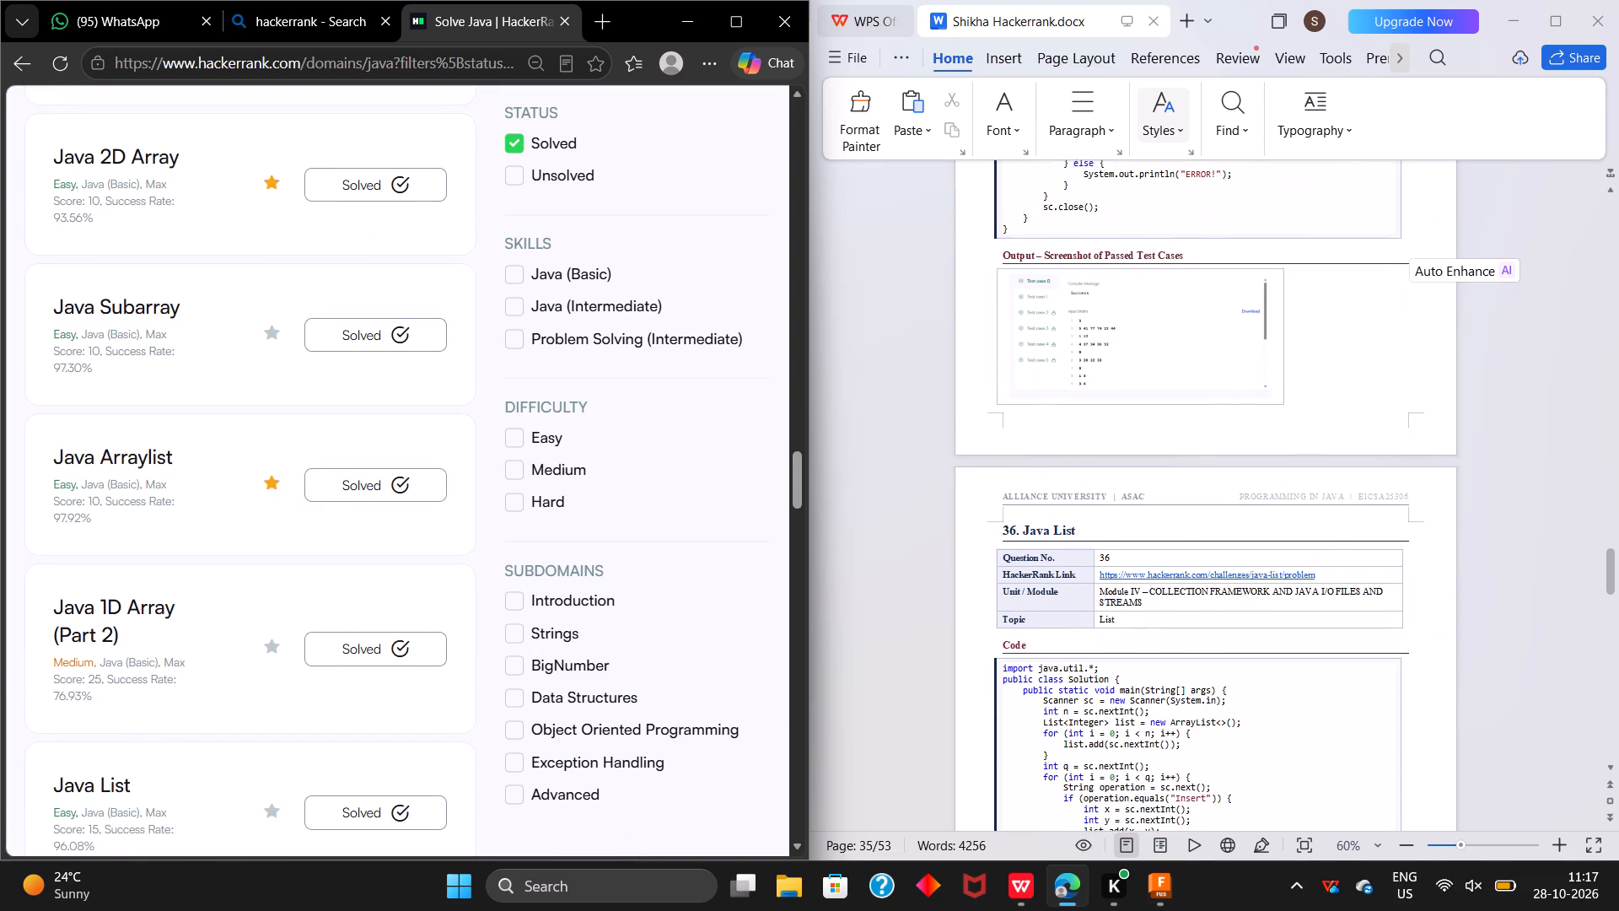
pyautogui.scroll(-2, 1208, 527)
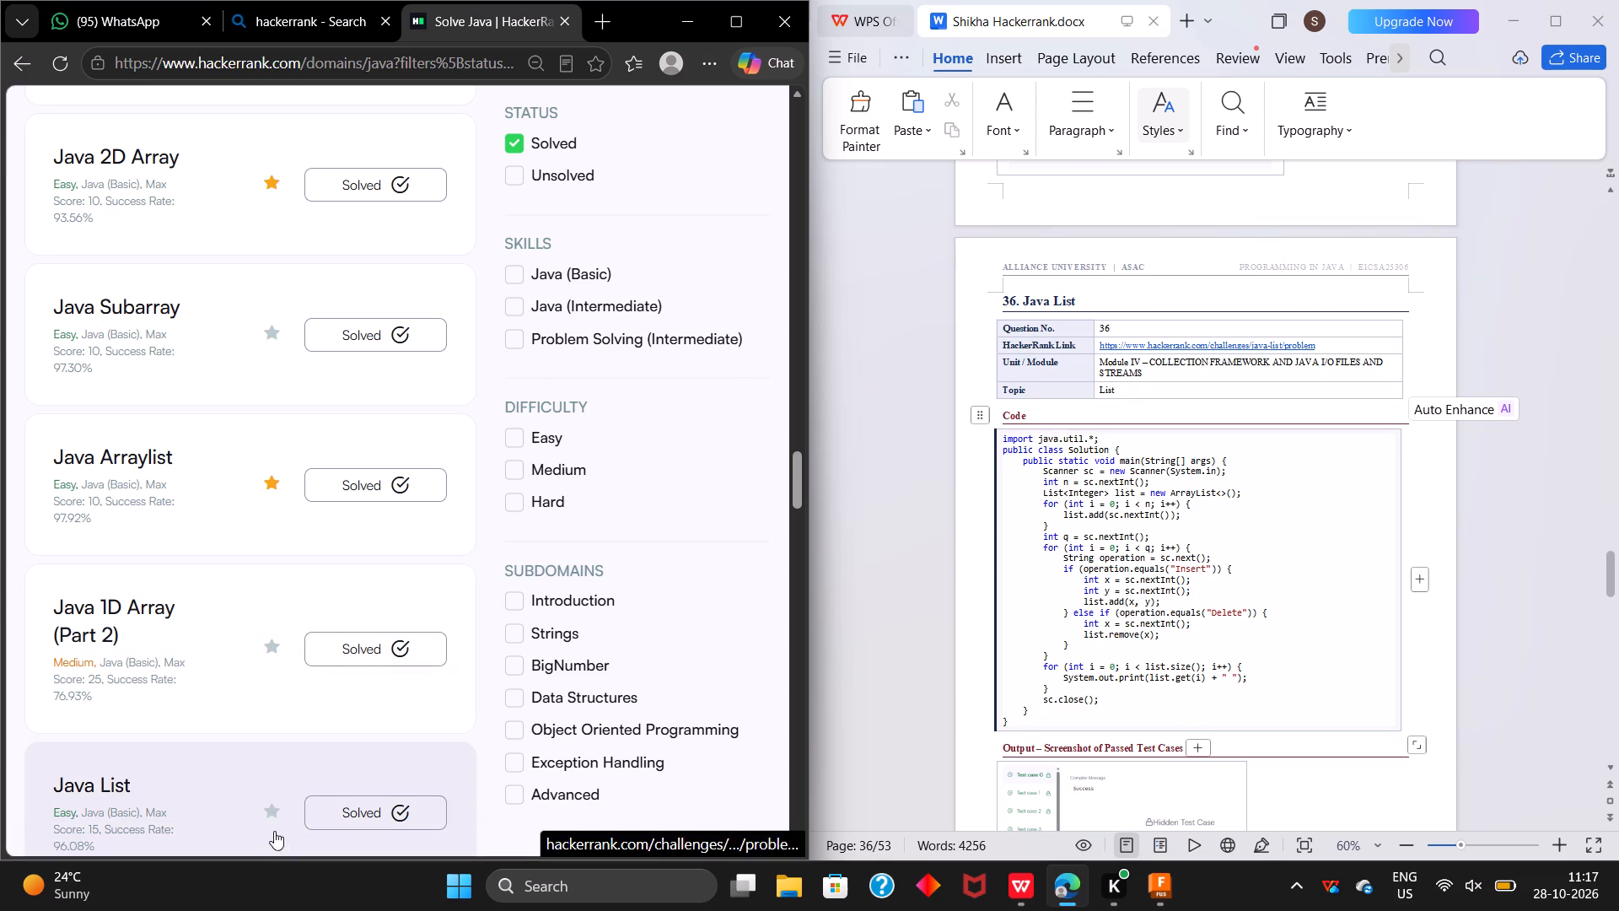
pyautogui.click(272, 800)
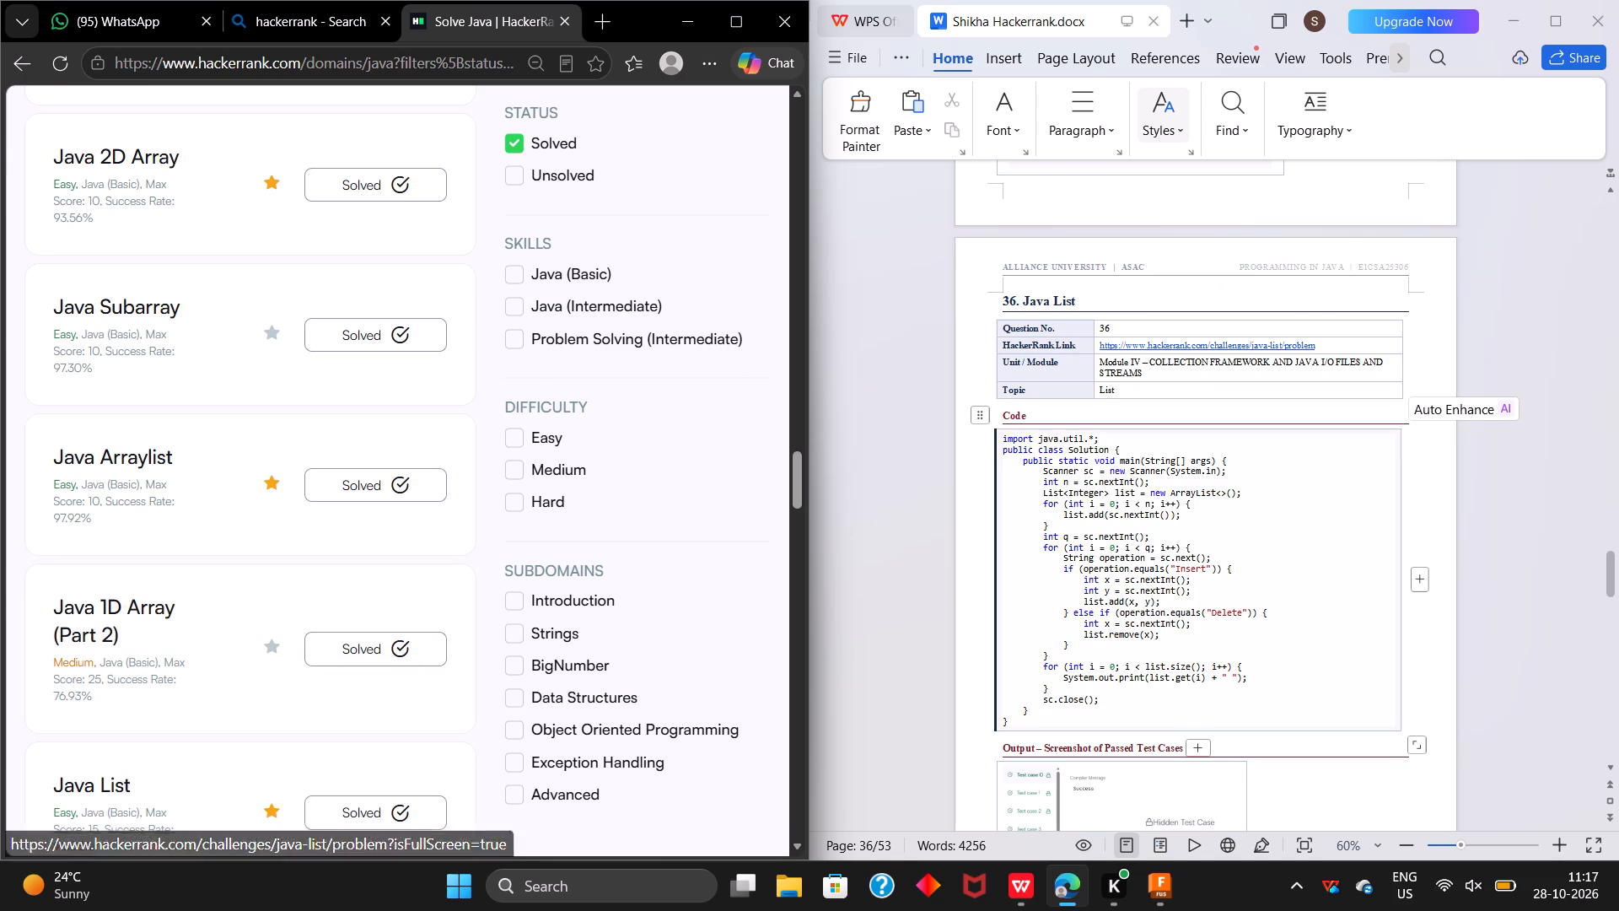
# Check document entry 38, Java Comparator, for filled-in code and star its match among the solved challenges.
pyautogui.scroll(-12, 1091, 445)
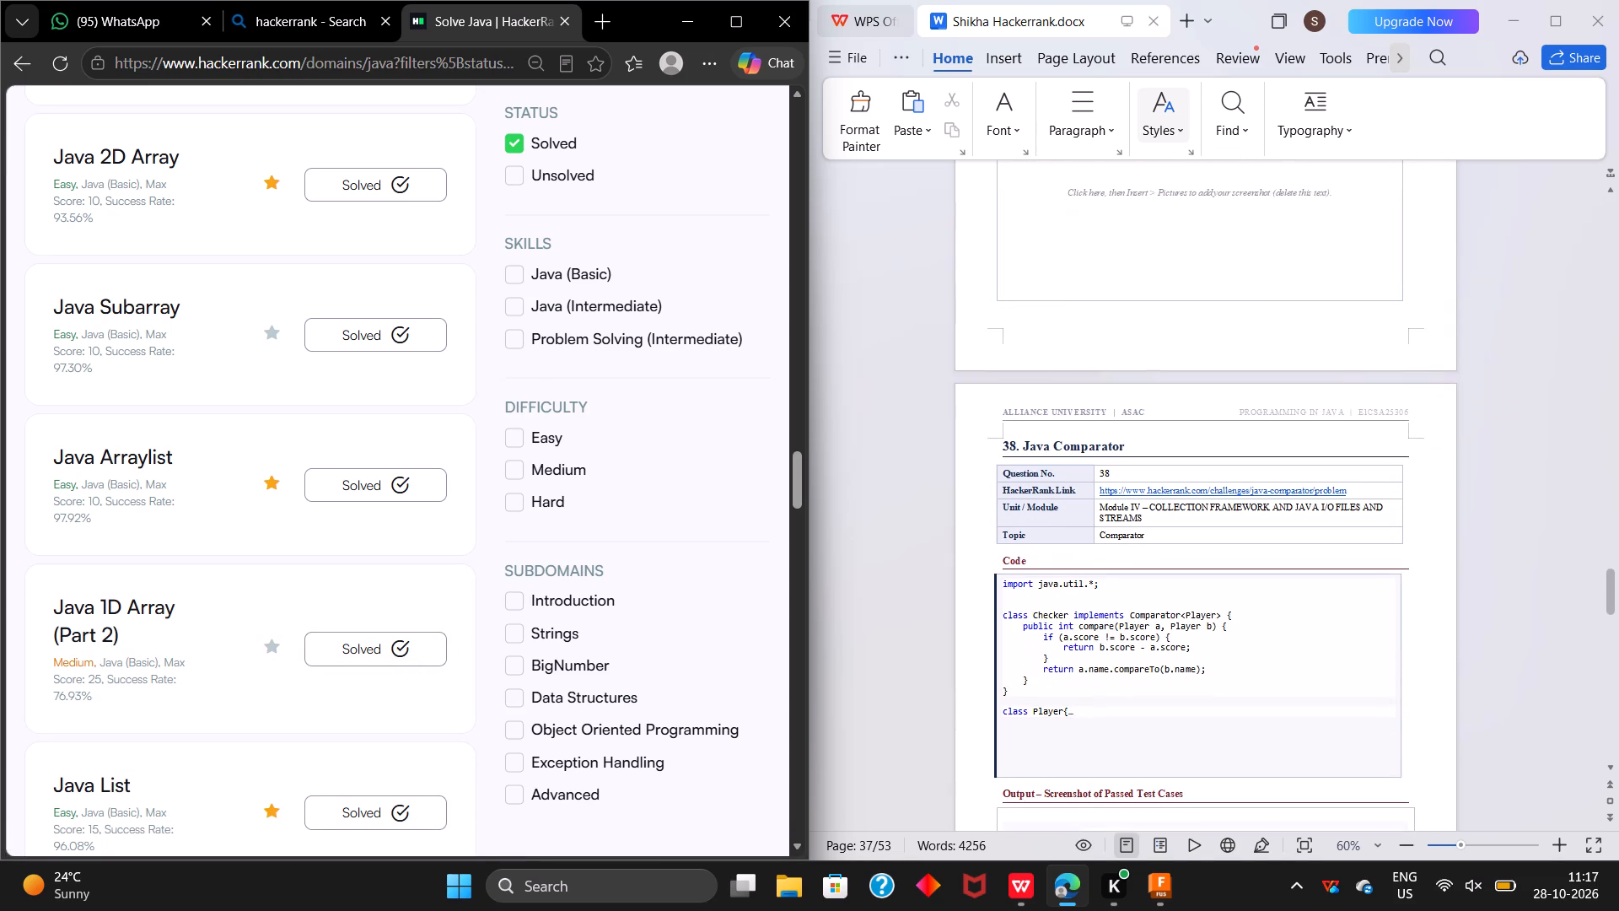
pyautogui.scroll(-2, 403, 603)
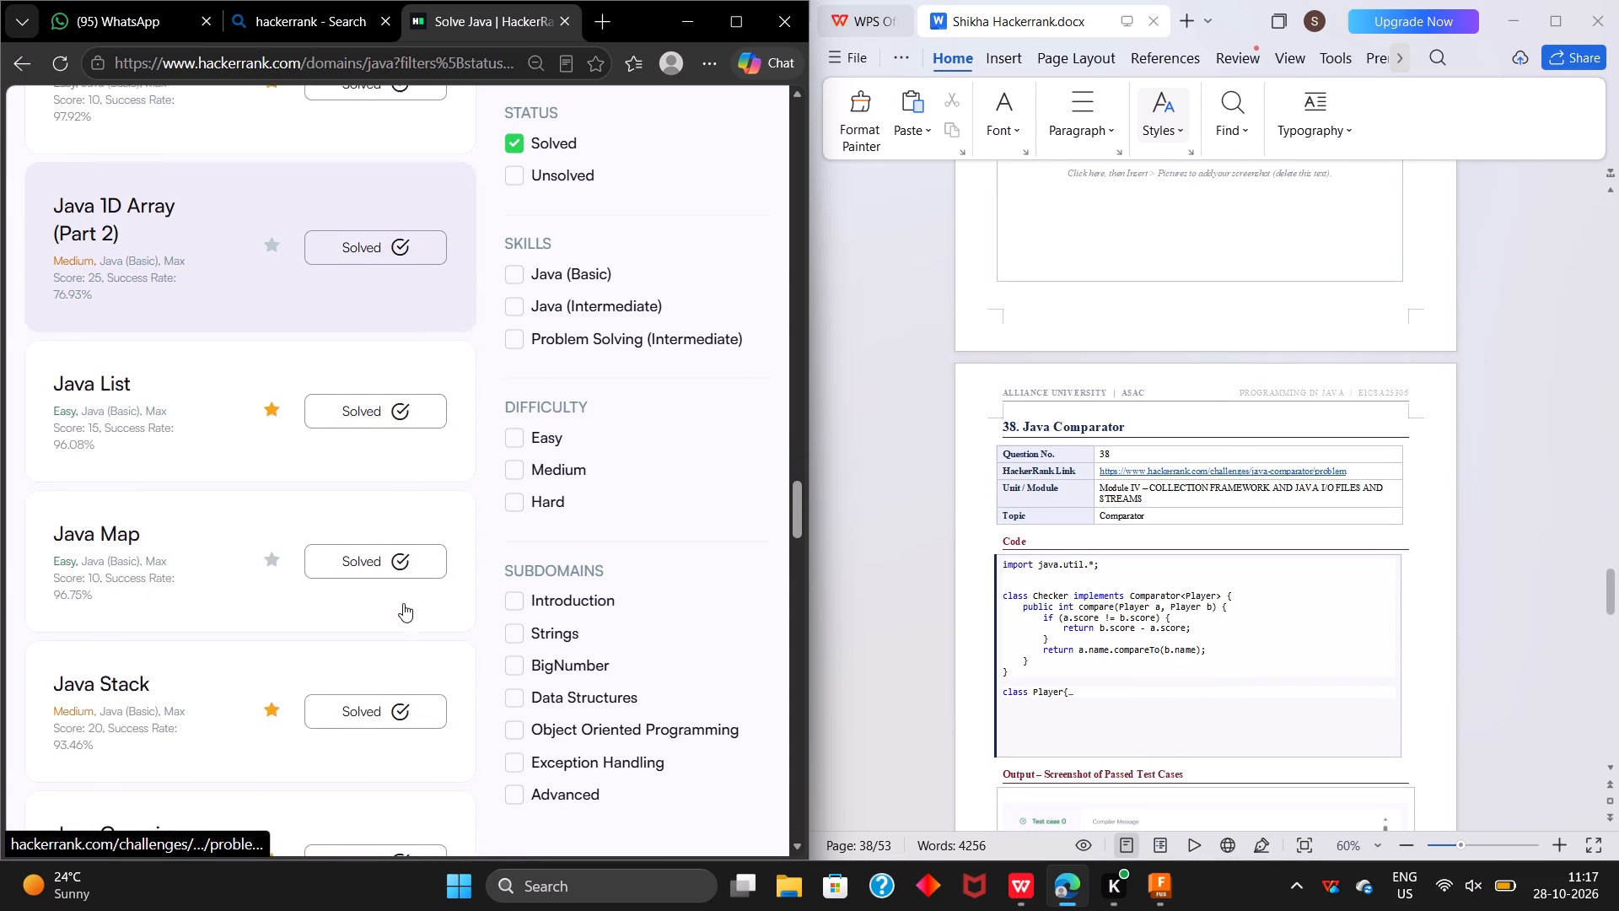
pyautogui.scroll(-5, 403, 603)
pyautogui.click(321, 682)
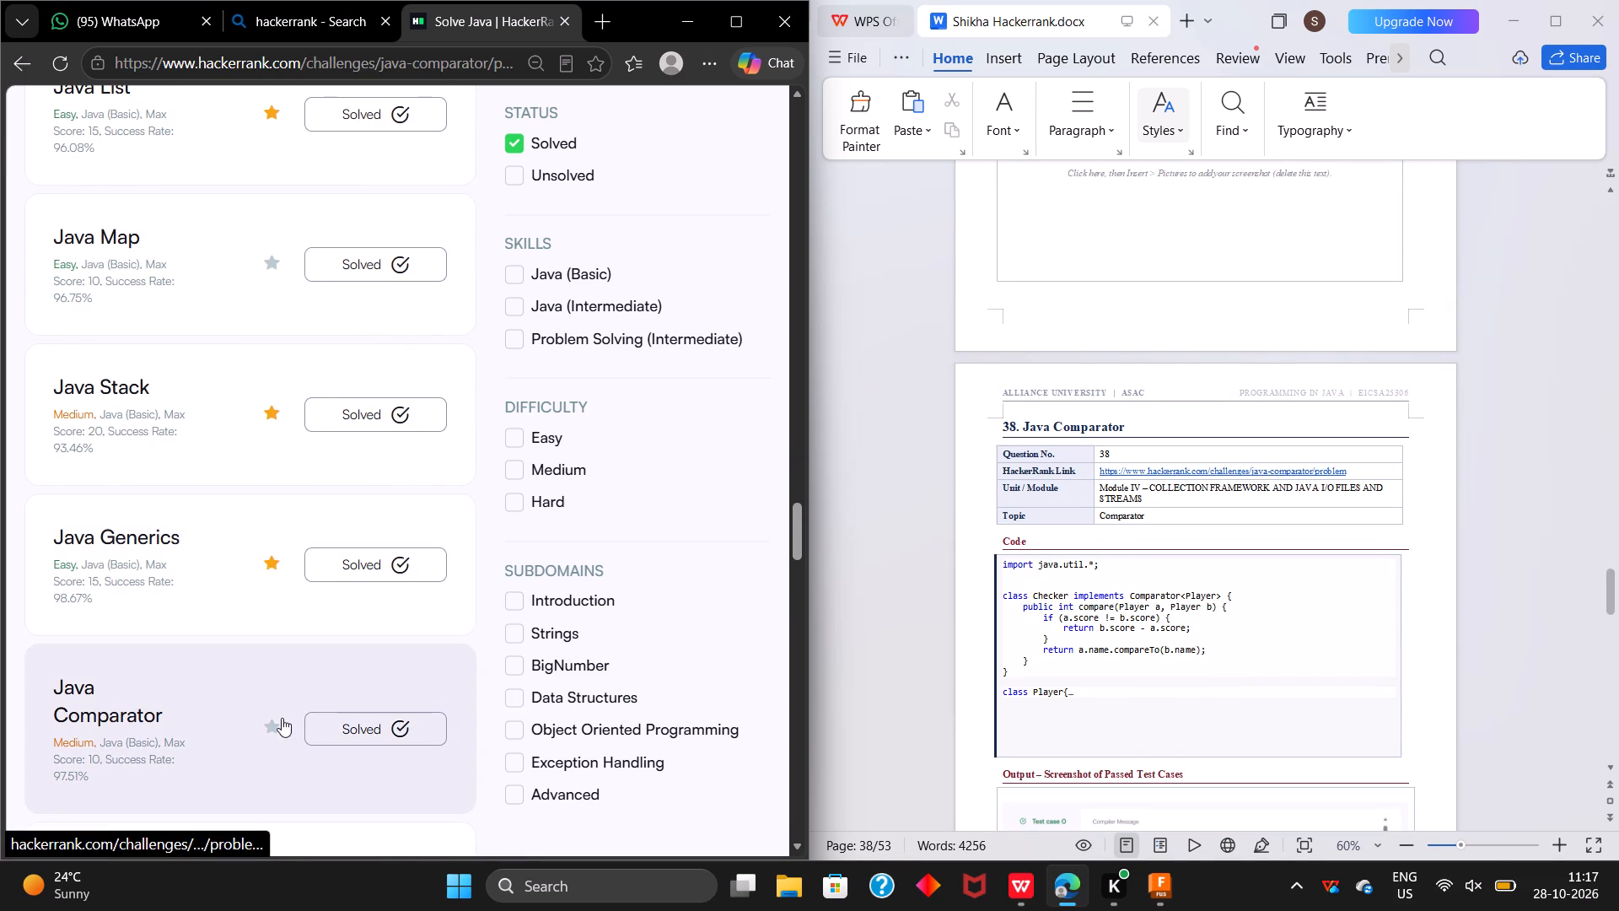
pyautogui.click(265, 718)
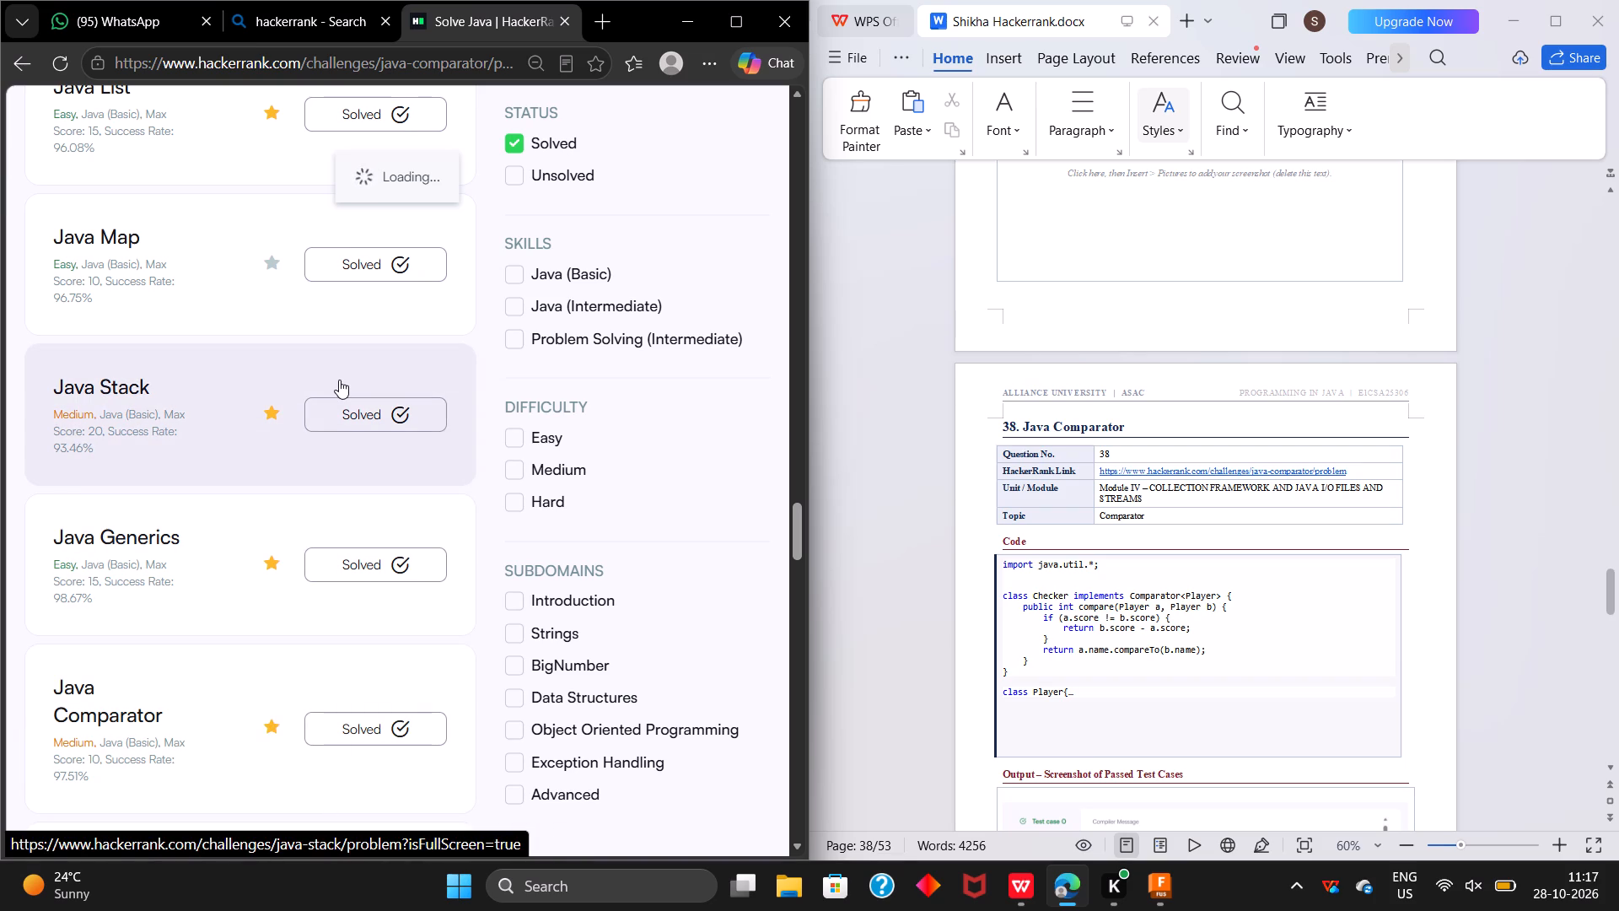
# Check document entry 39, Java Sort, for filled-in code and star its match among the solved challenges.
pyautogui.scroll(-4, 1261, 241)
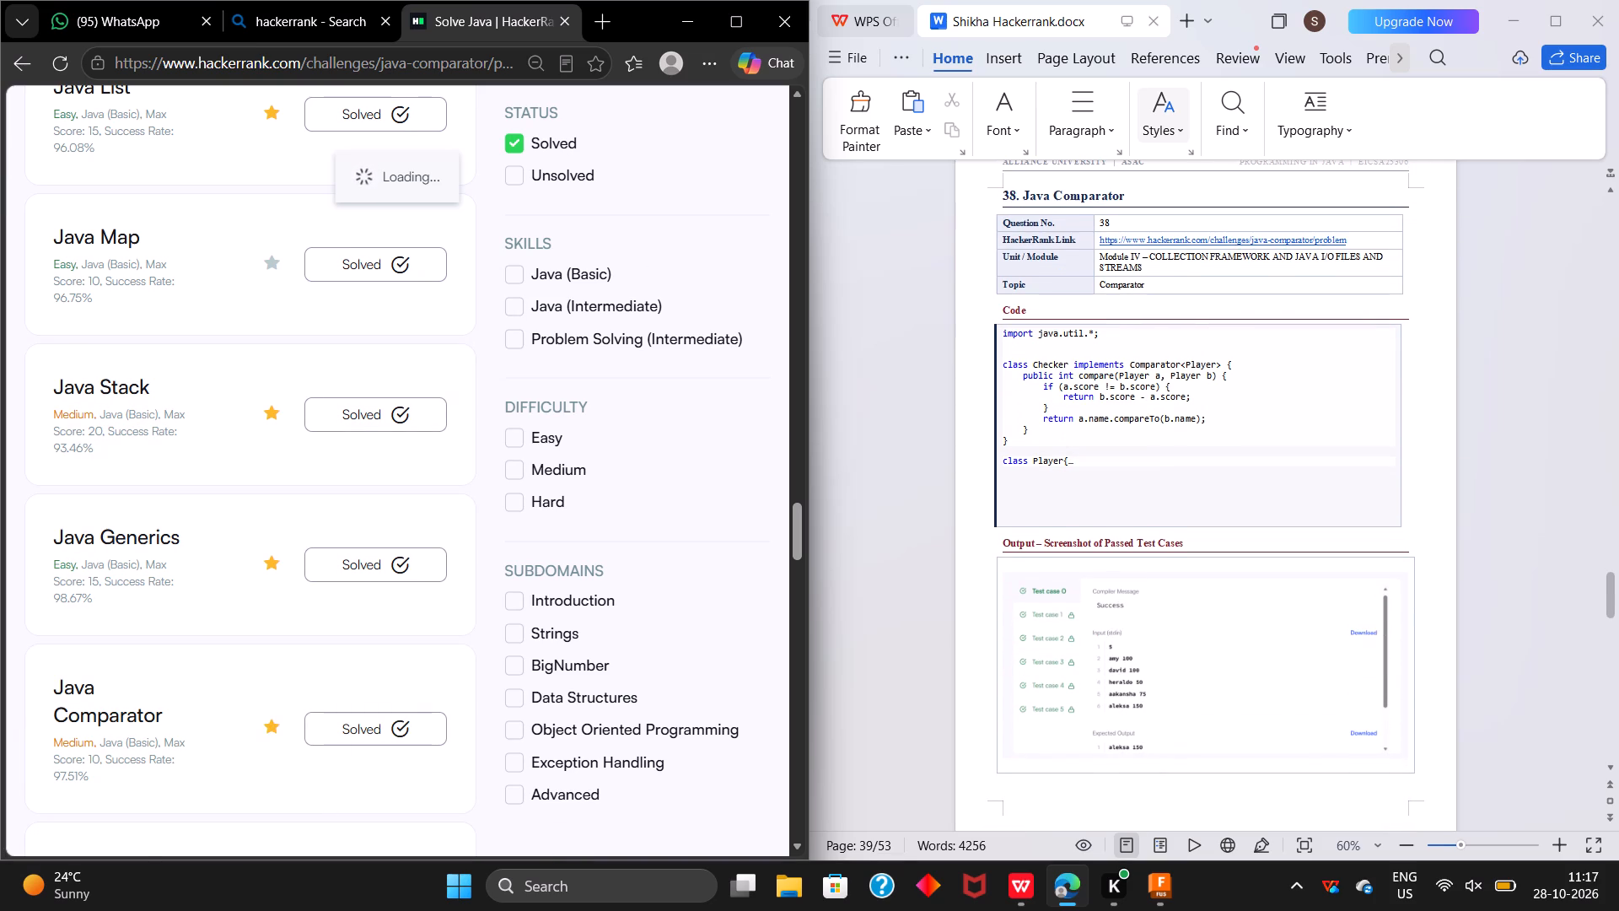
pyautogui.scroll(-4, 1261, 241)
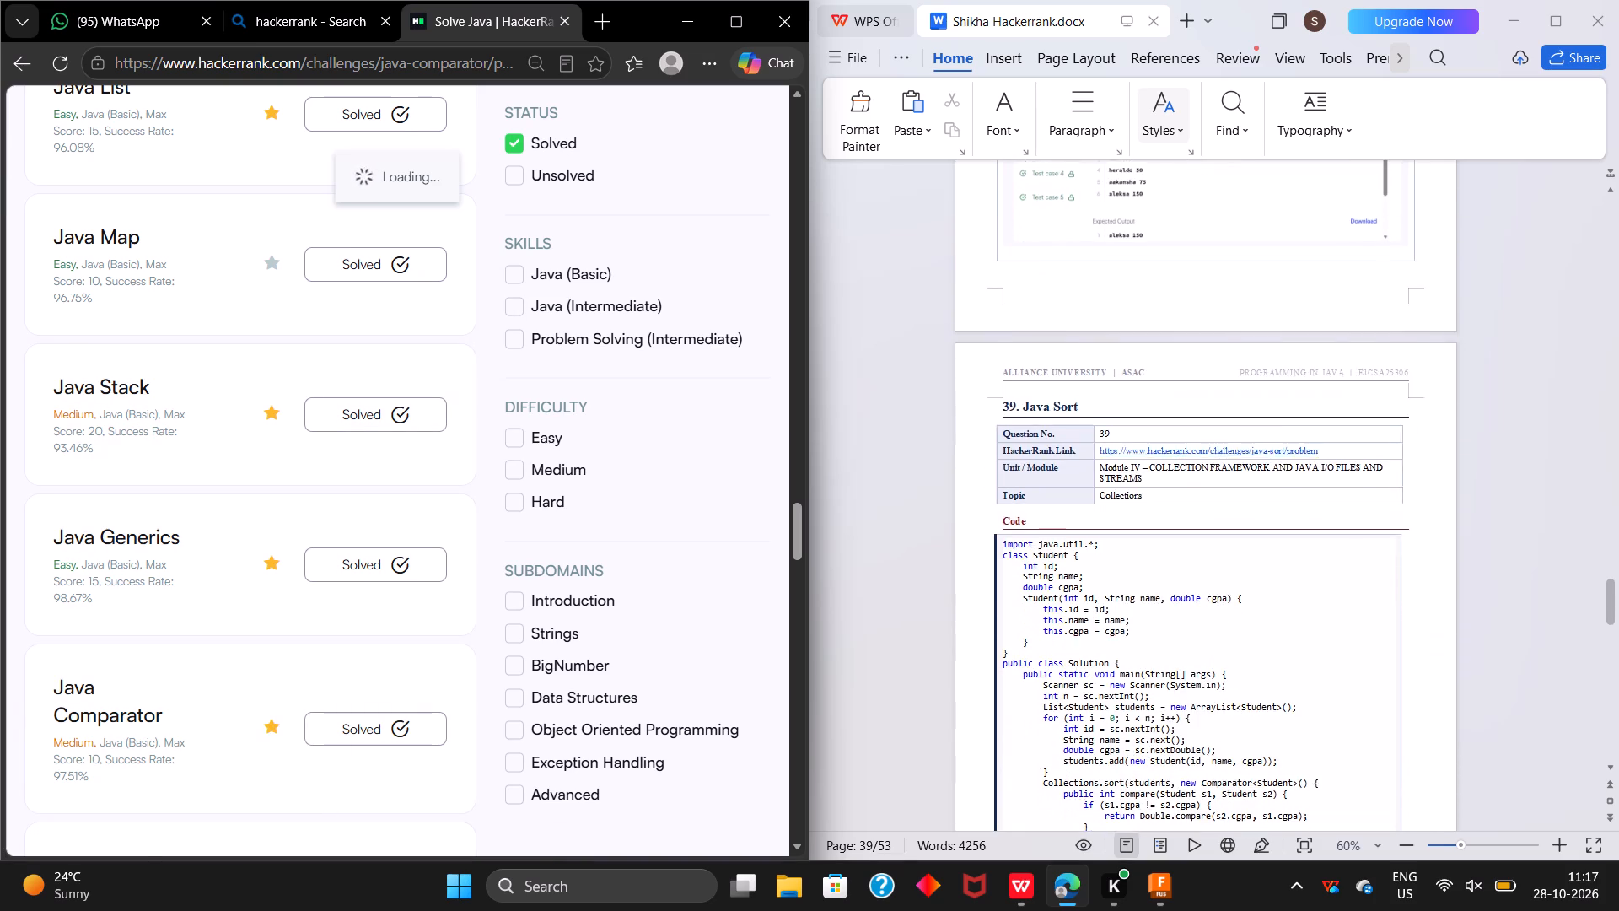
pyautogui.scroll(-2, 1261, 241)
pyautogui.scroll(2, 241, 356)
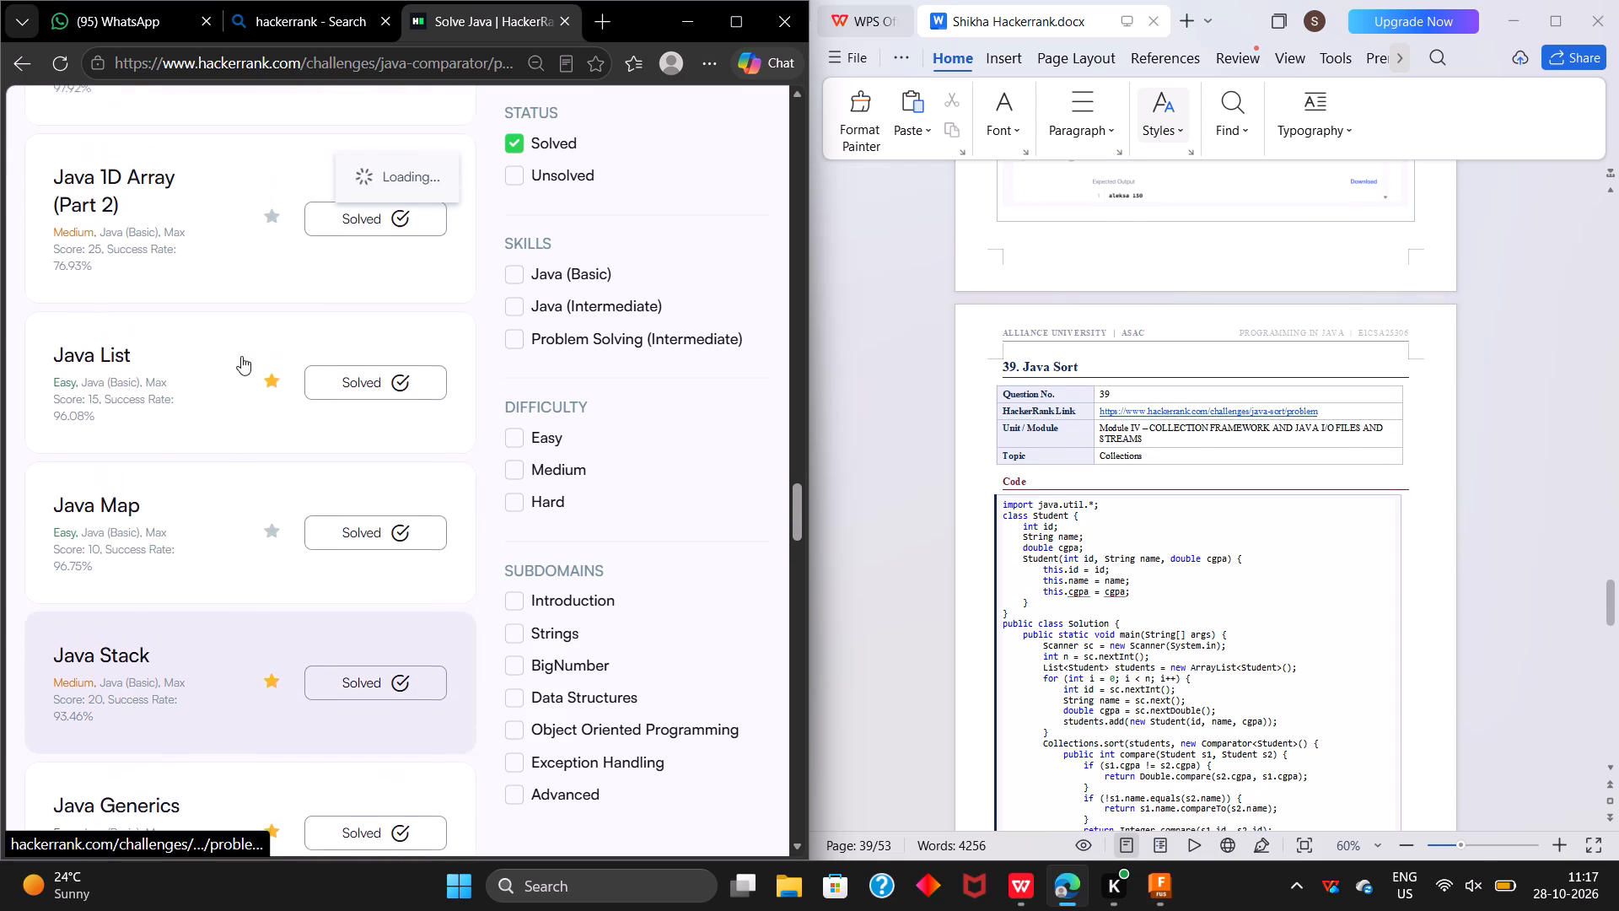
pyautogui.scroll(1, 241, 356)
pyautogui.scroll(-4, 241, 356)
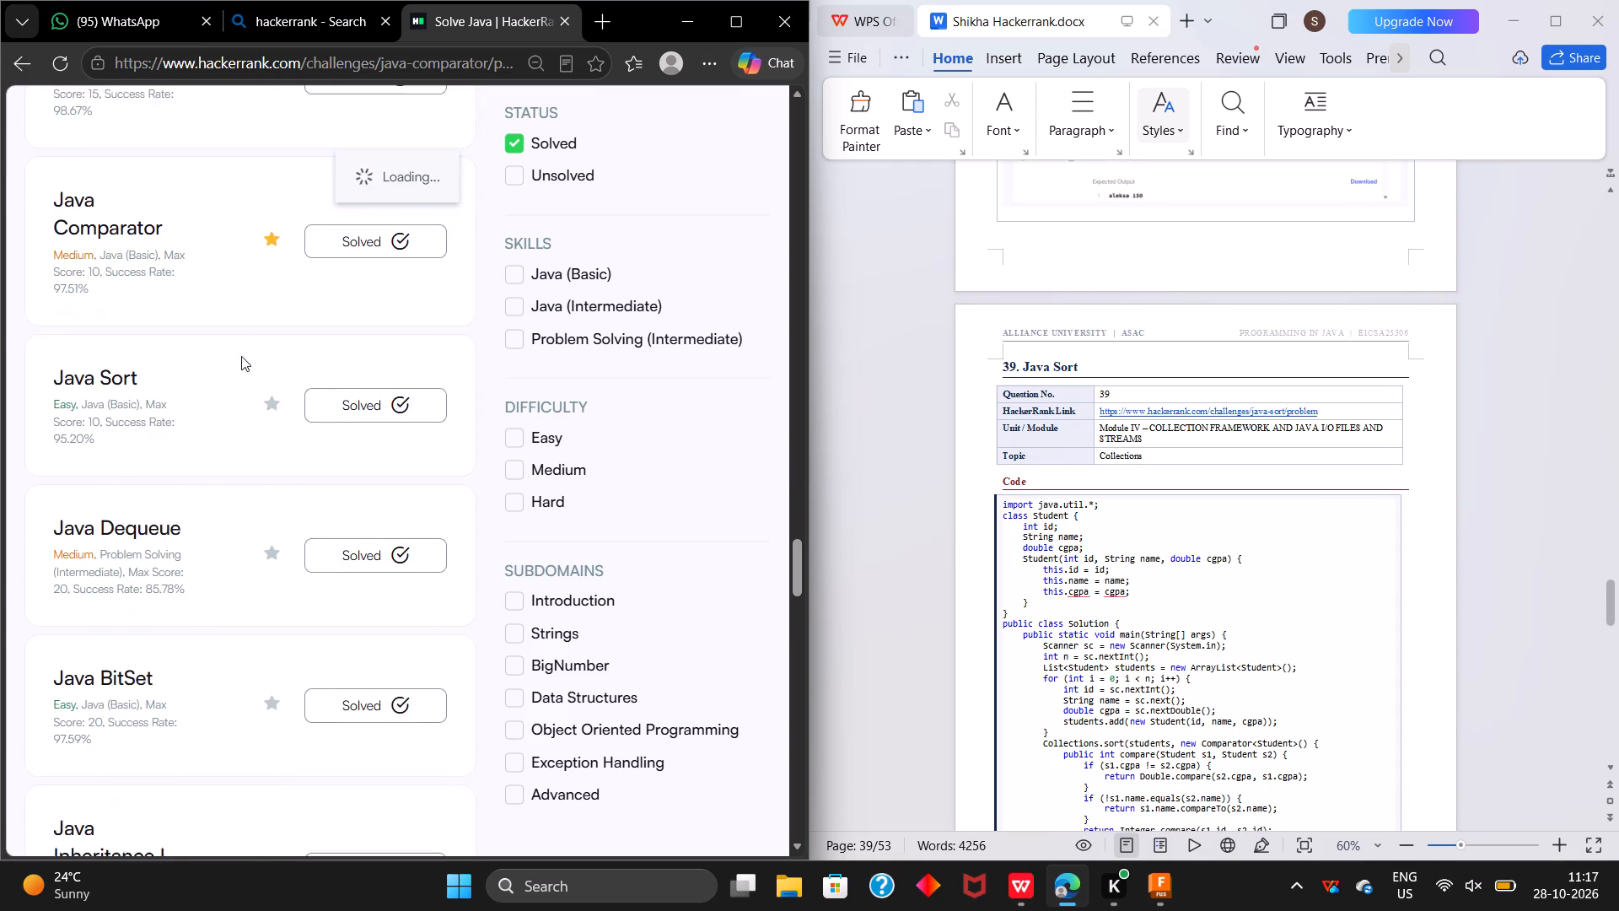
pyautogui.click(266, 391)
# Check document entry 40, Java Dequeue, for filled-in code, then find and star Java Dequeue among the solved challenges.
pyautogui.scroll(-2, 1002, 601)
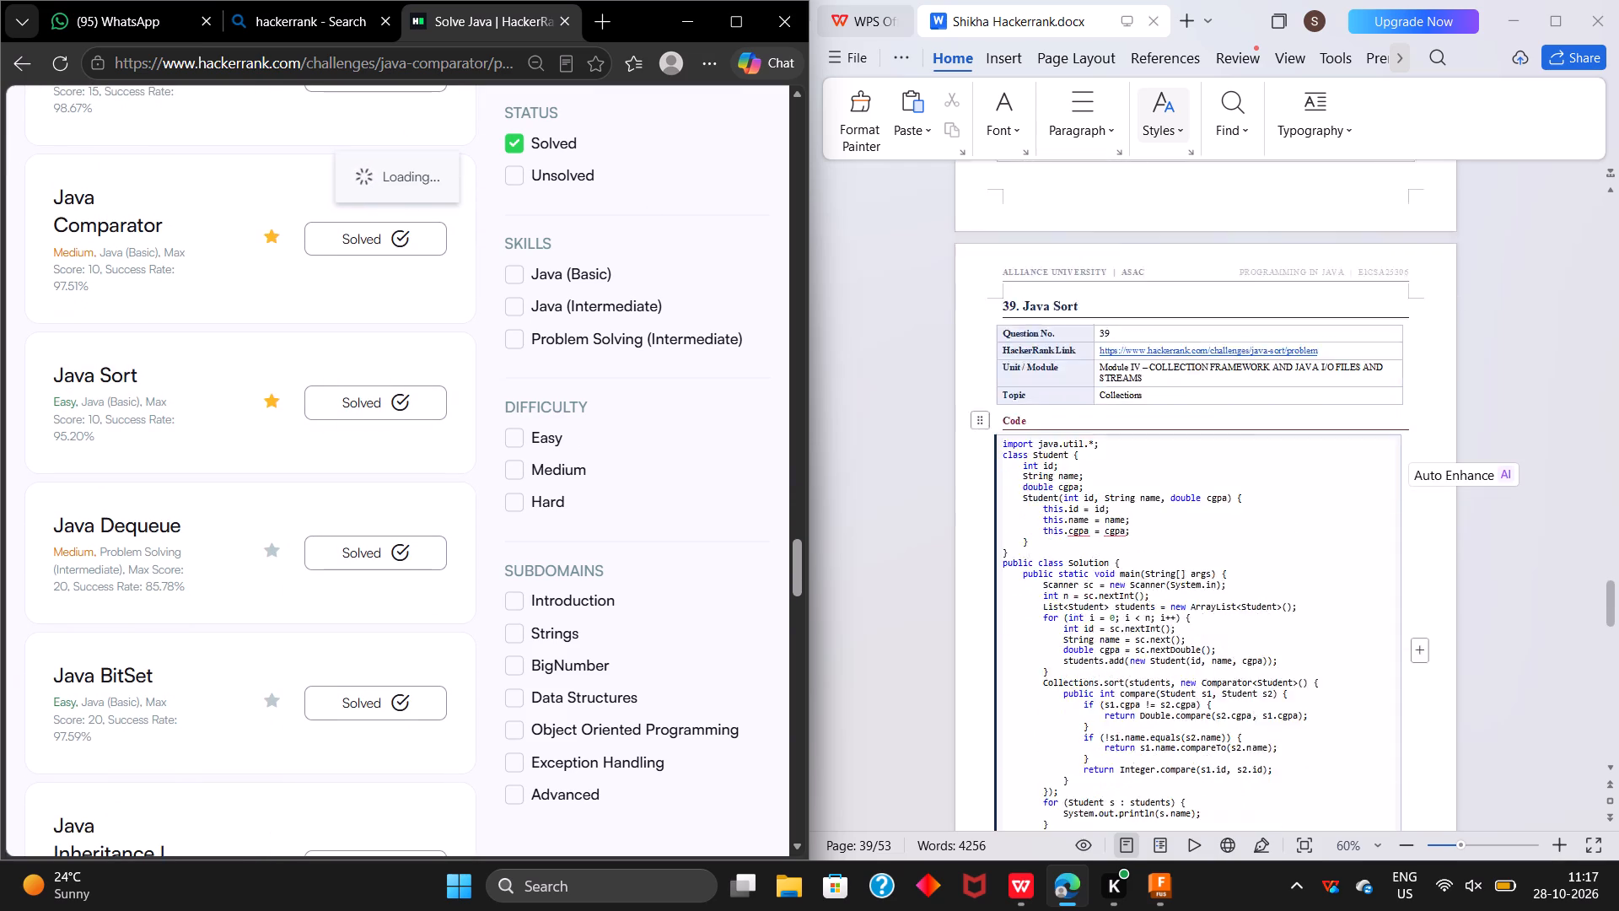
pyautogui.scroll(-8, 1002, 601)
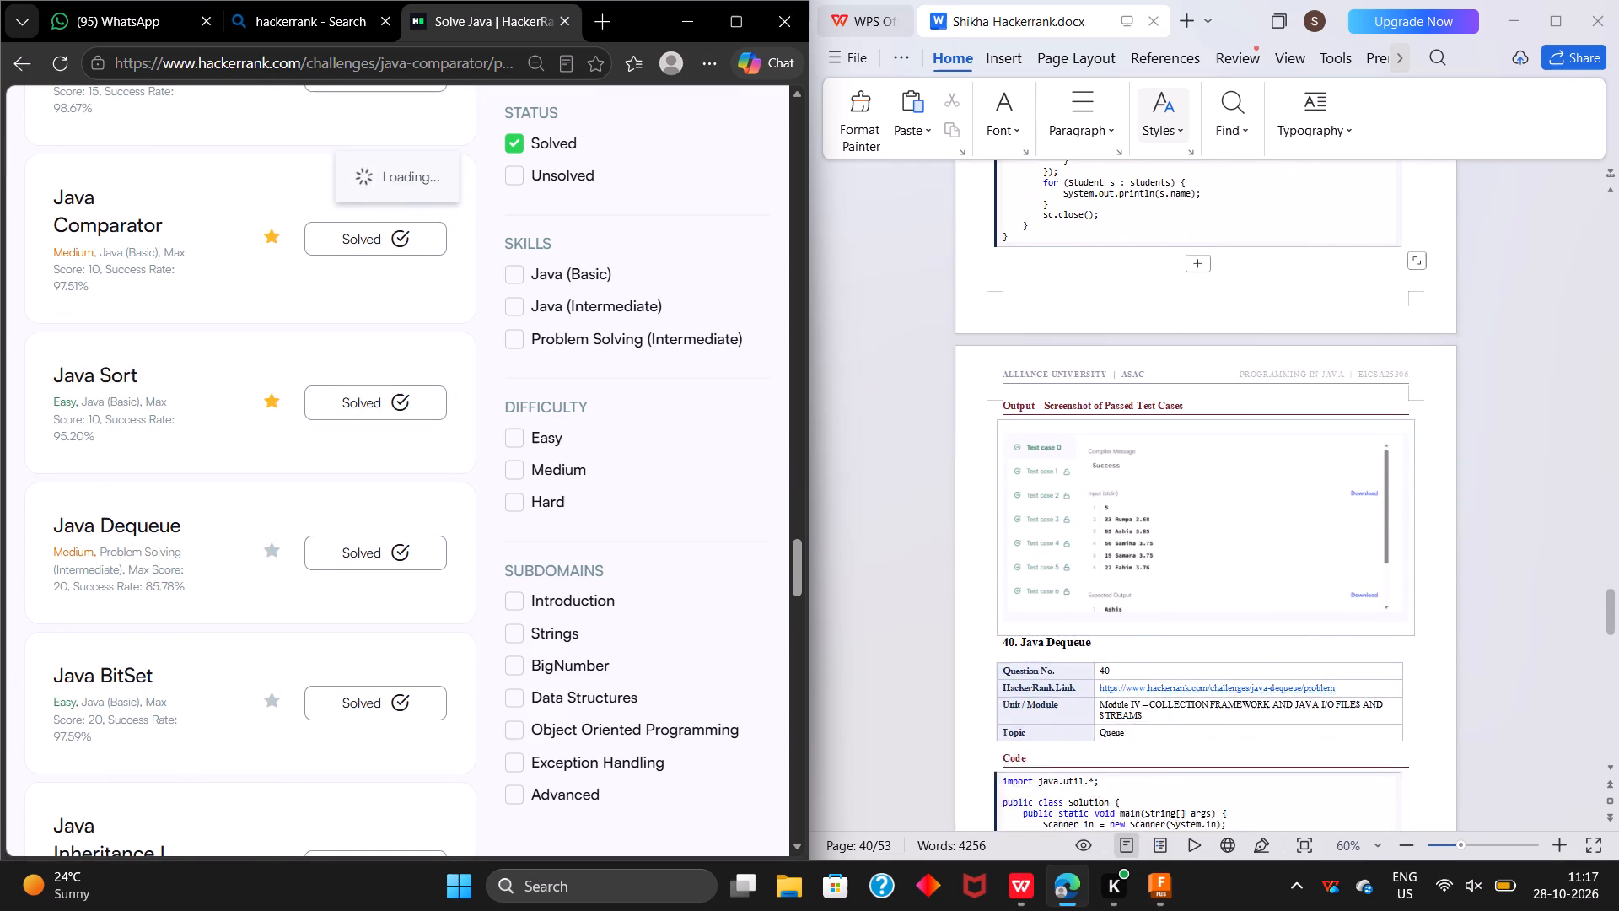
pyautogui.scroll(-6, 1002, 601)
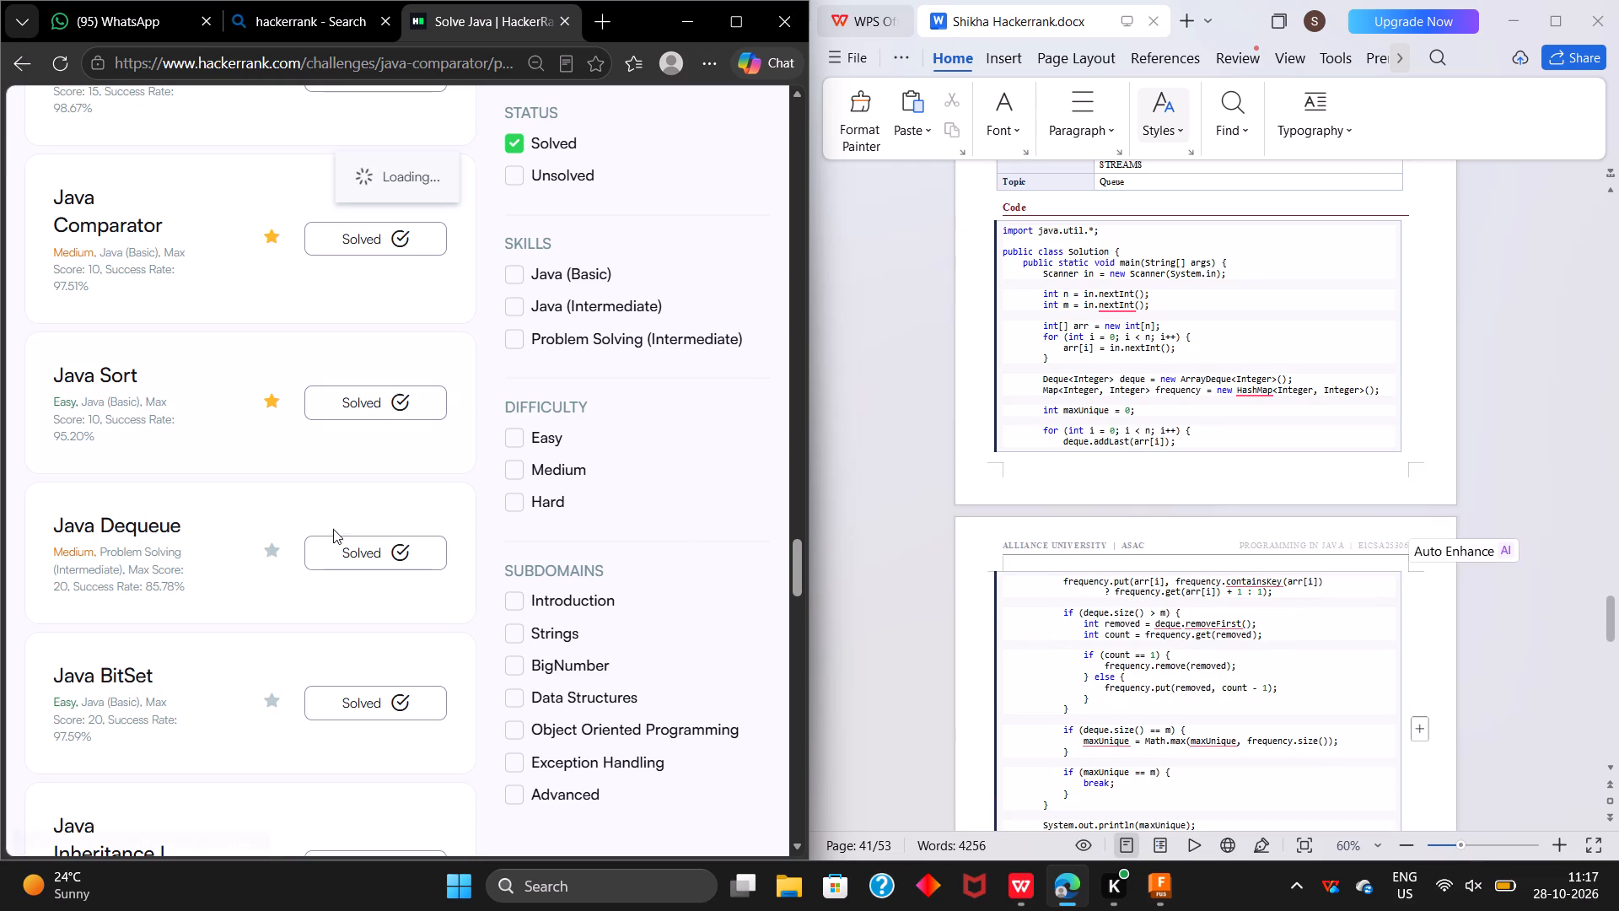
pyautogui.scroll(6, 301, 585)
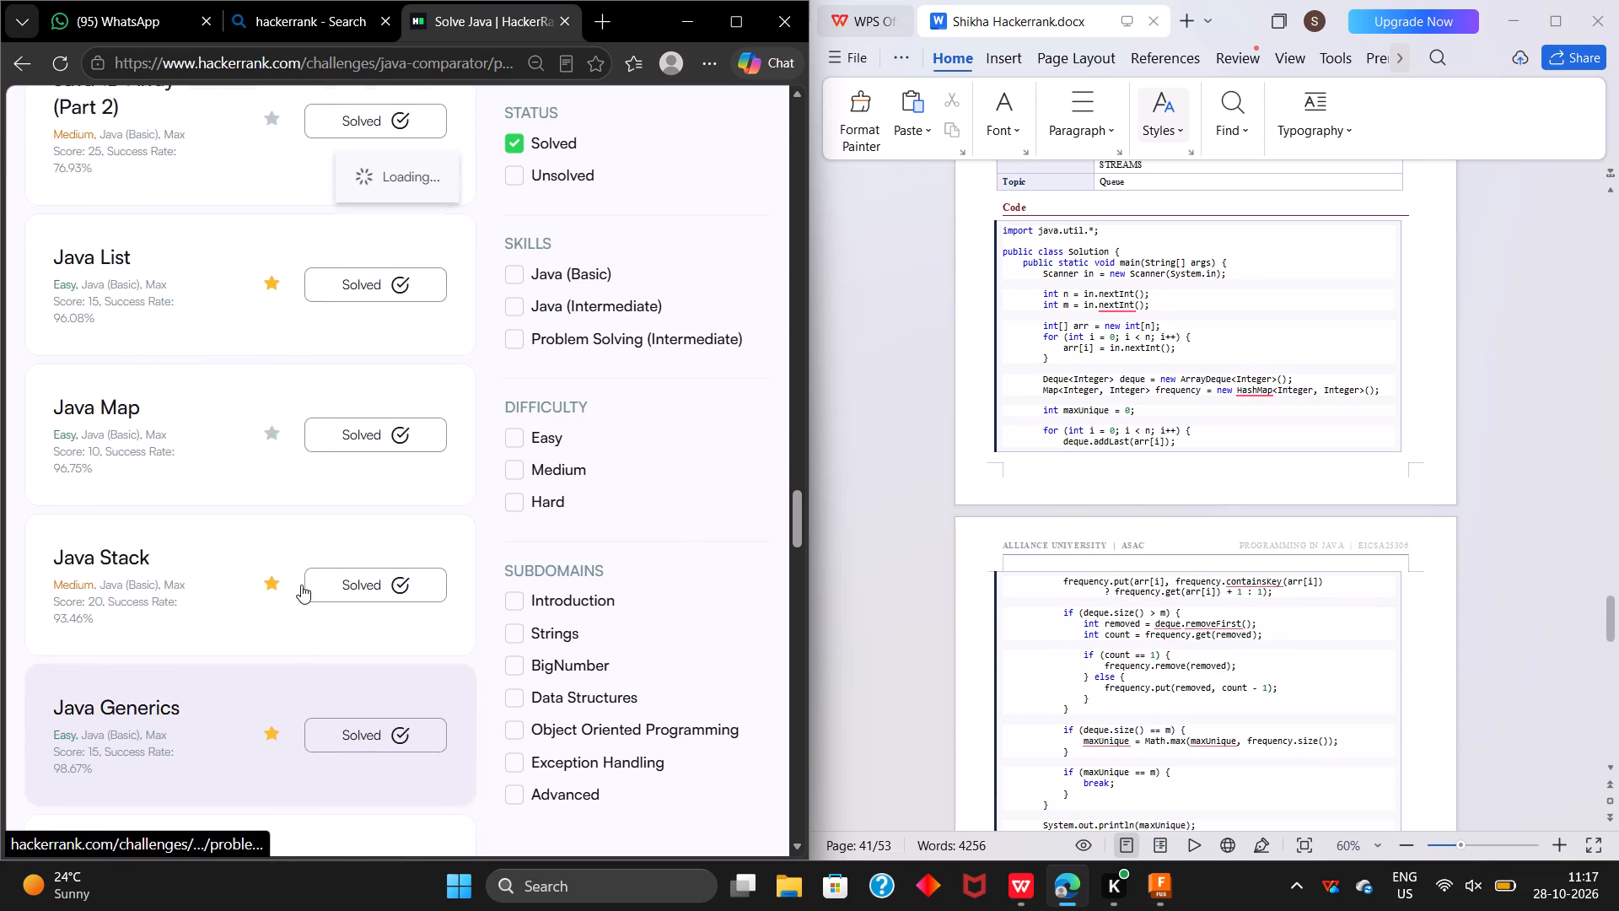
pyautogui.scroll(5, 301, 585)
pyautogui.scroll(-3, 301, 585)
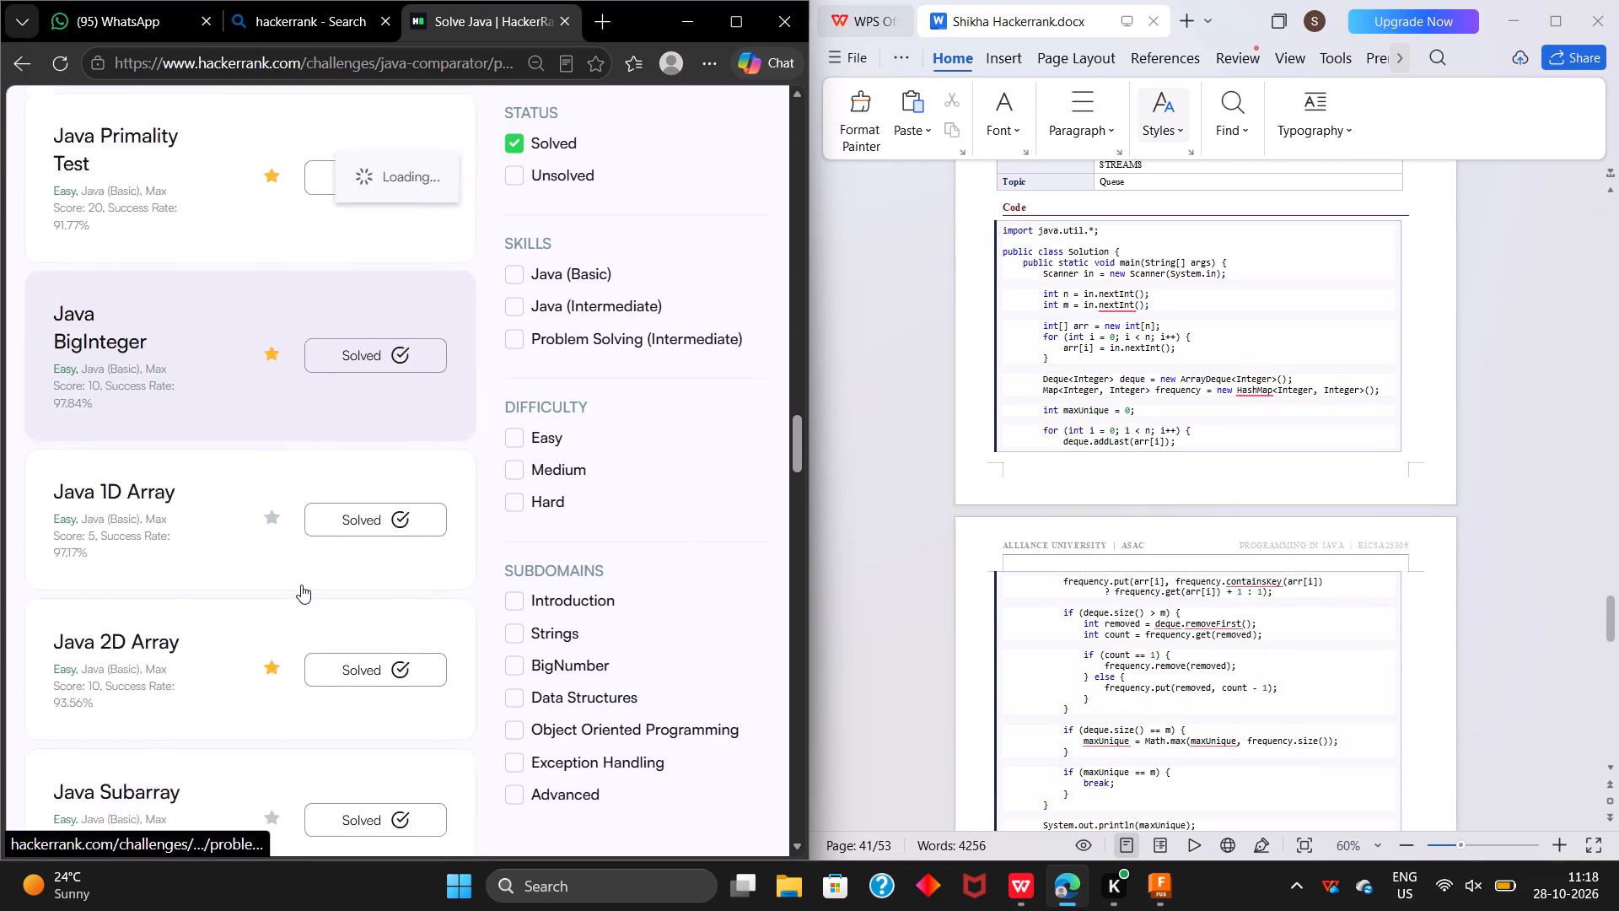
pyautogui.scroll(-10, 301, 585)
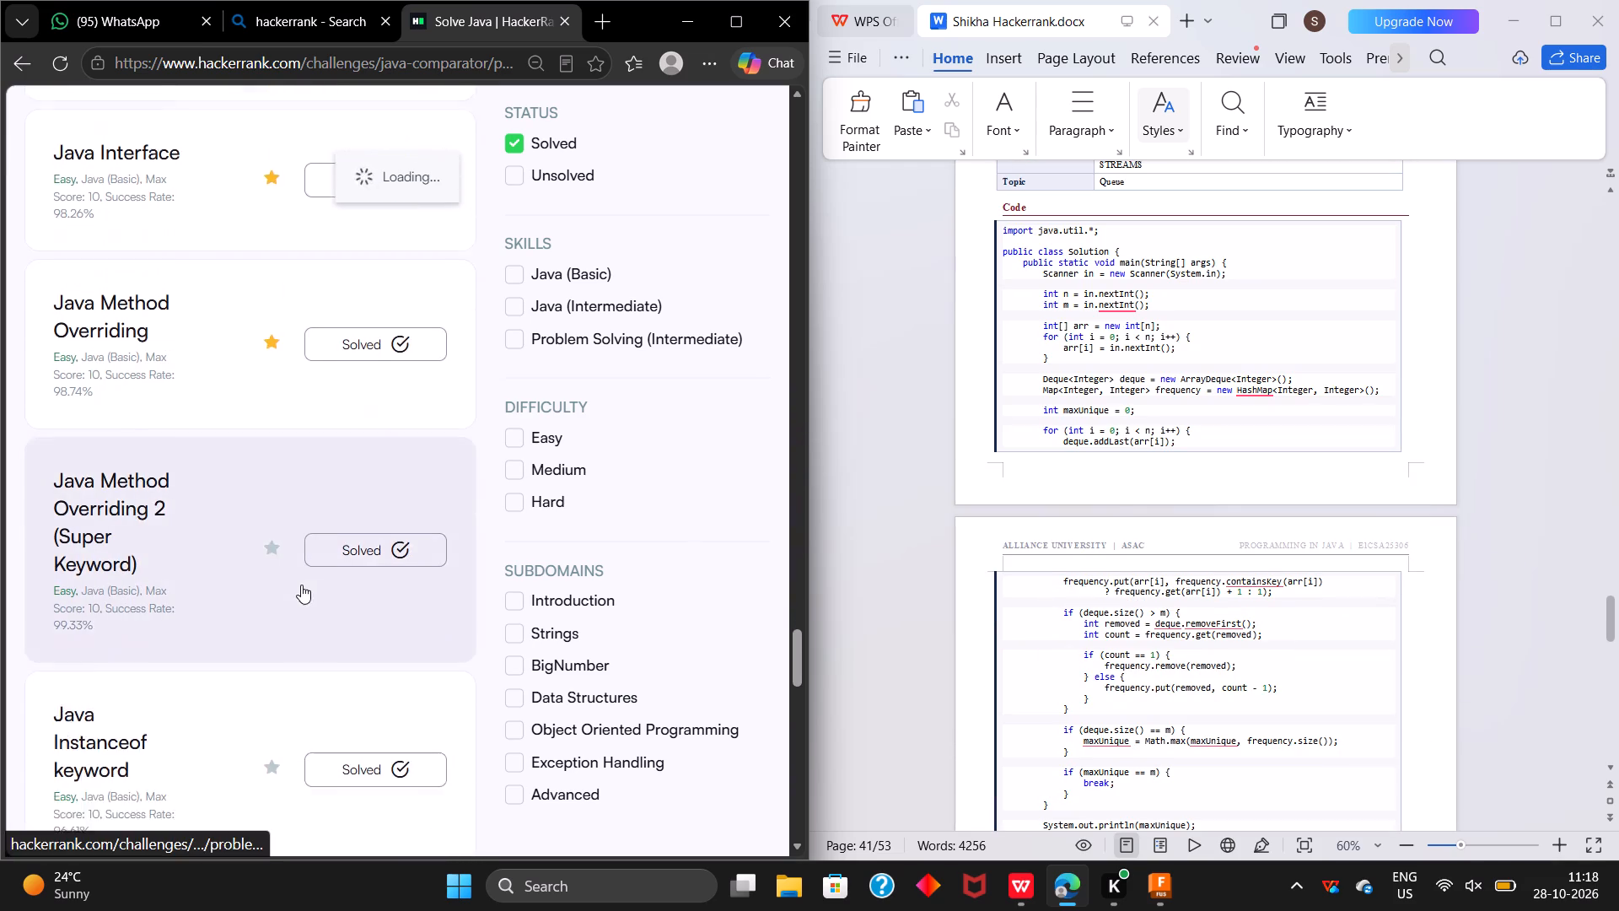
pyautogui.scroll(-15, 301, 585)
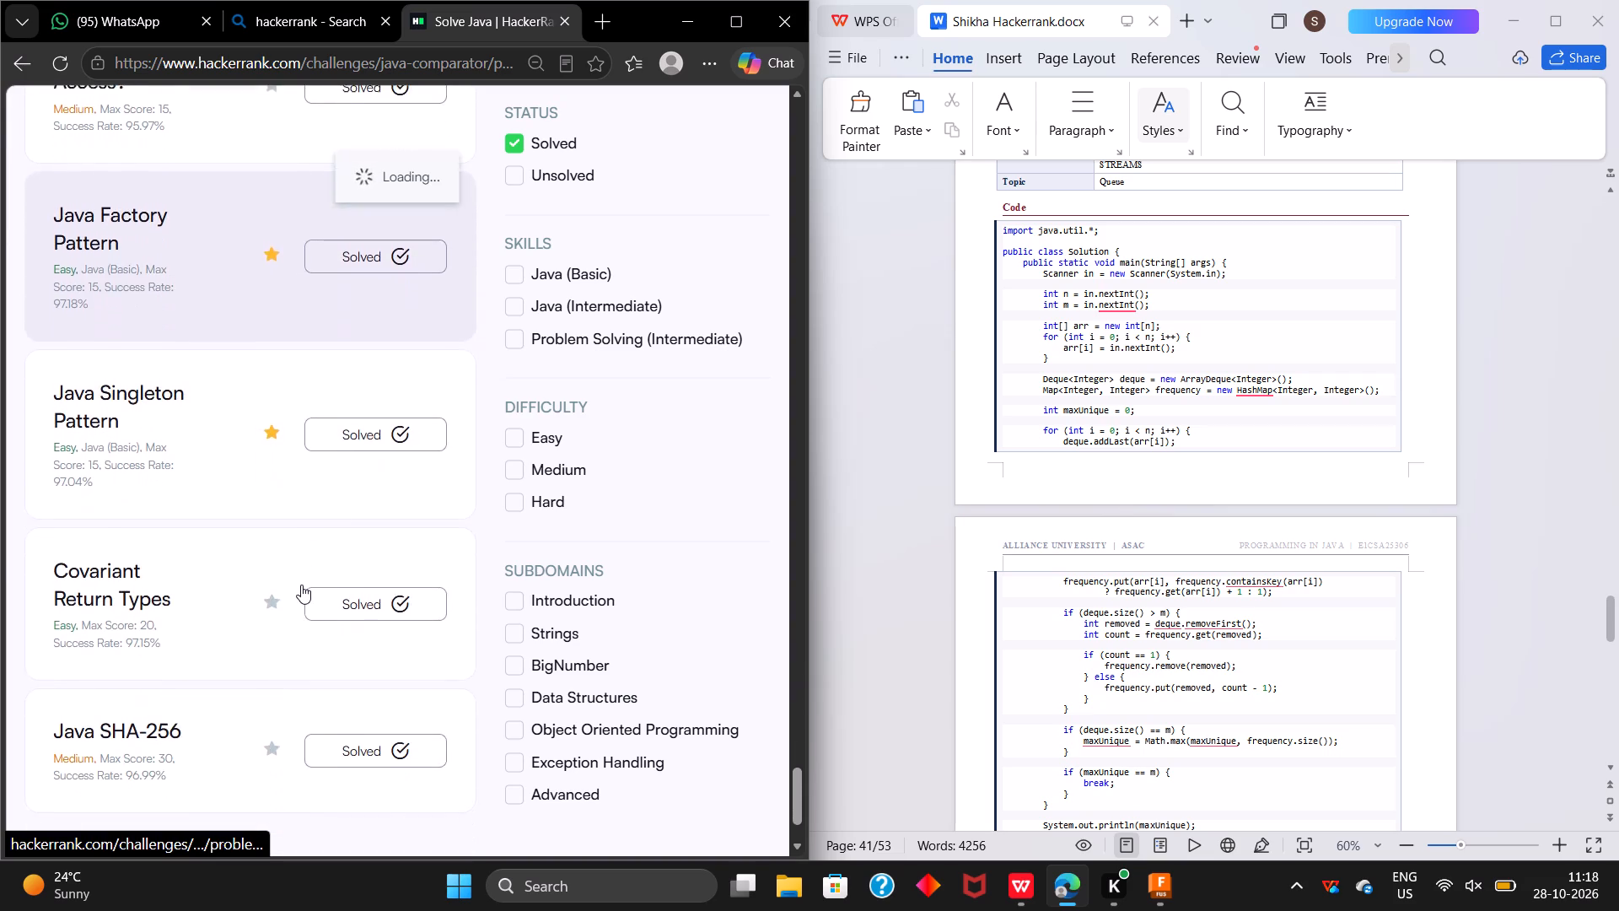
pyautogui.scroll(-2, 301, 585)
pyautogui.scroll(7, 301, 585)
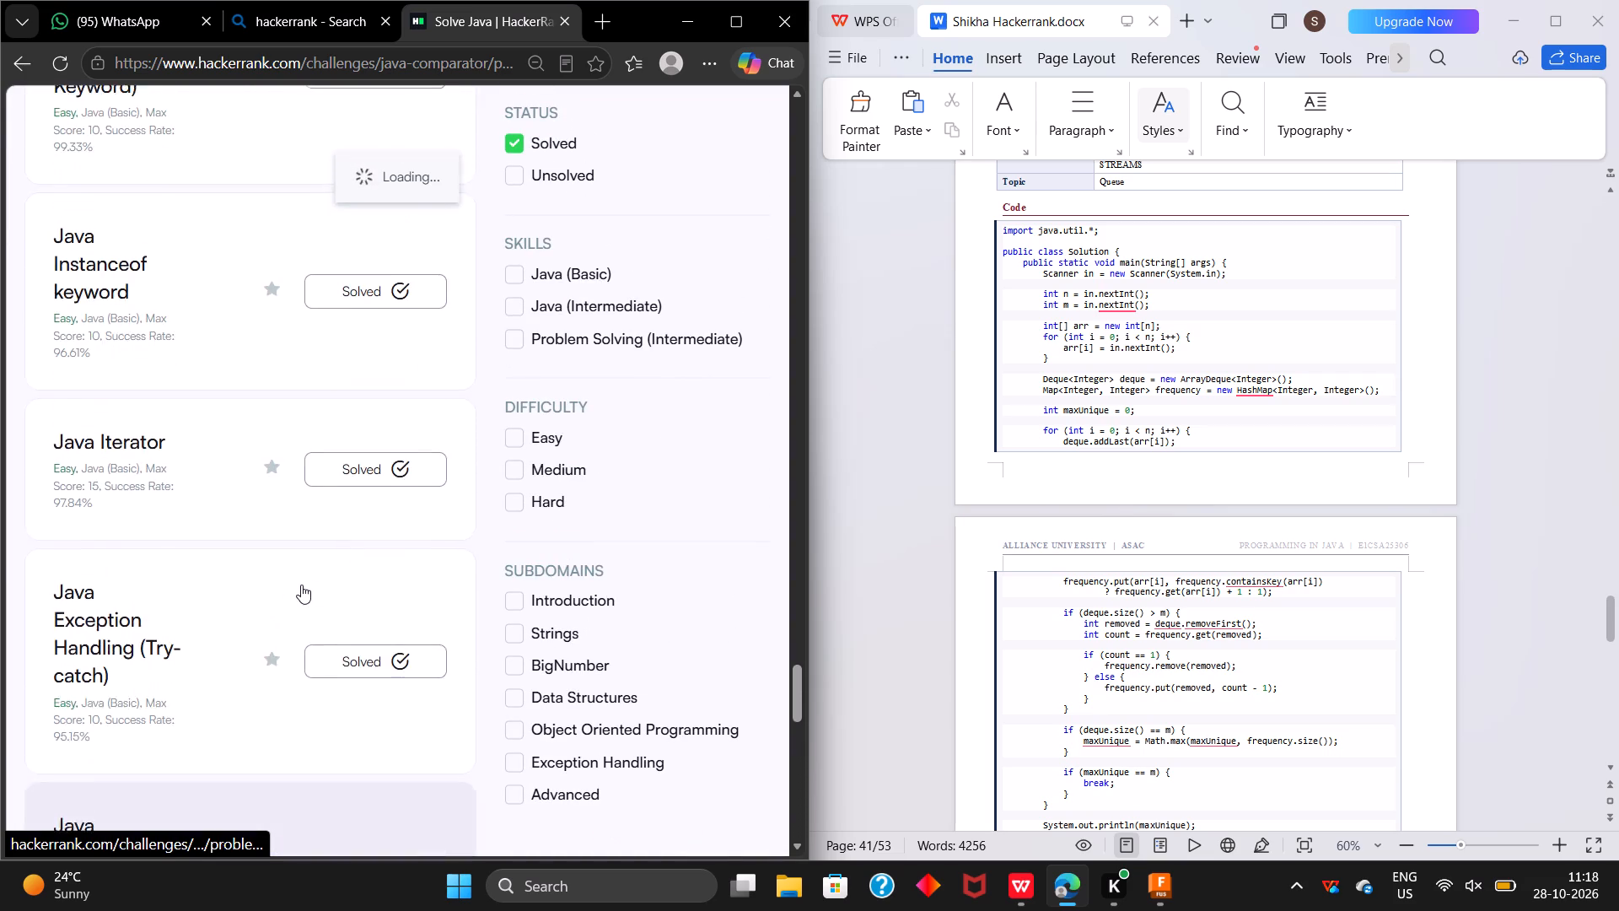
pyautogui.scroll(10, 301, 585)
pyautogui.scroll(-1, 301, 585)
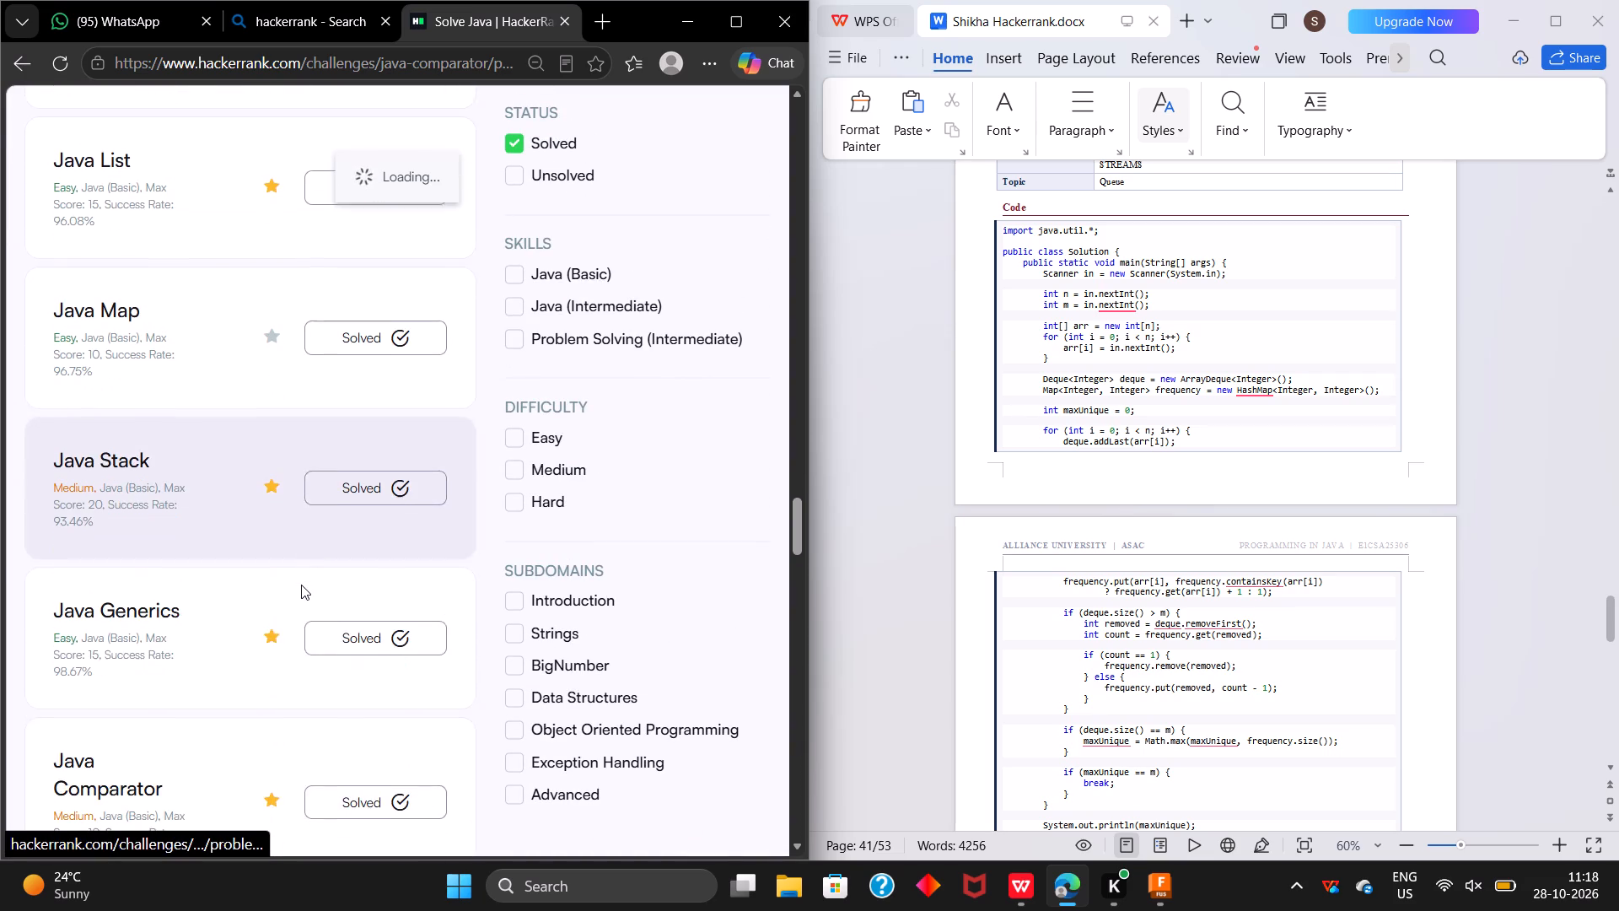
pyautogui.scroll(-5, 301, 585)
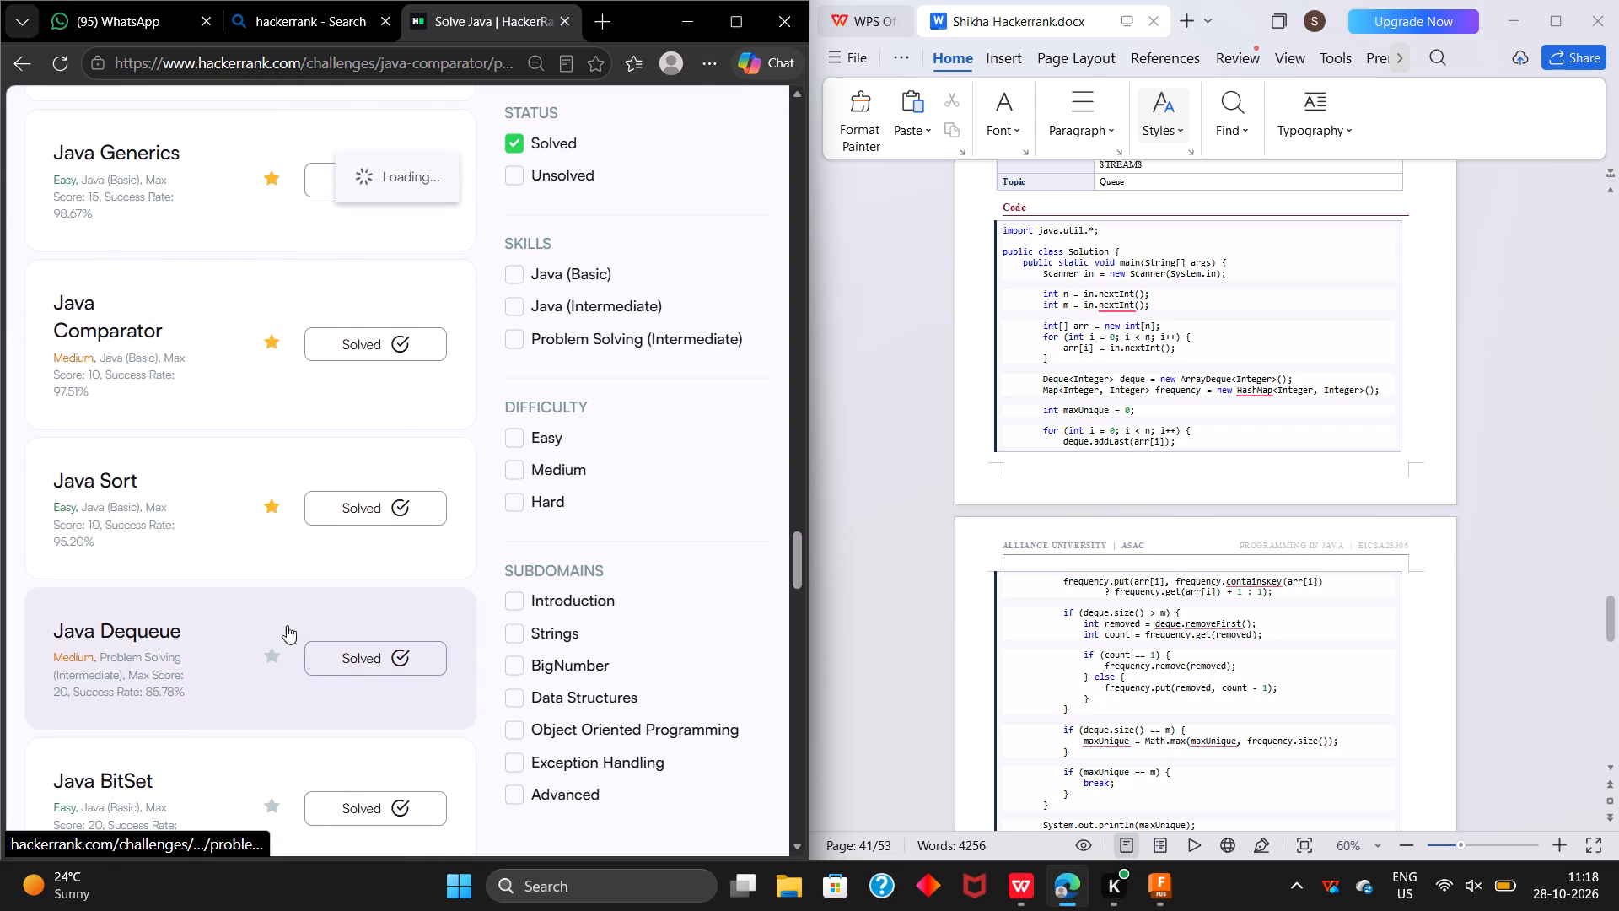
pyautogui.click(265, 650)
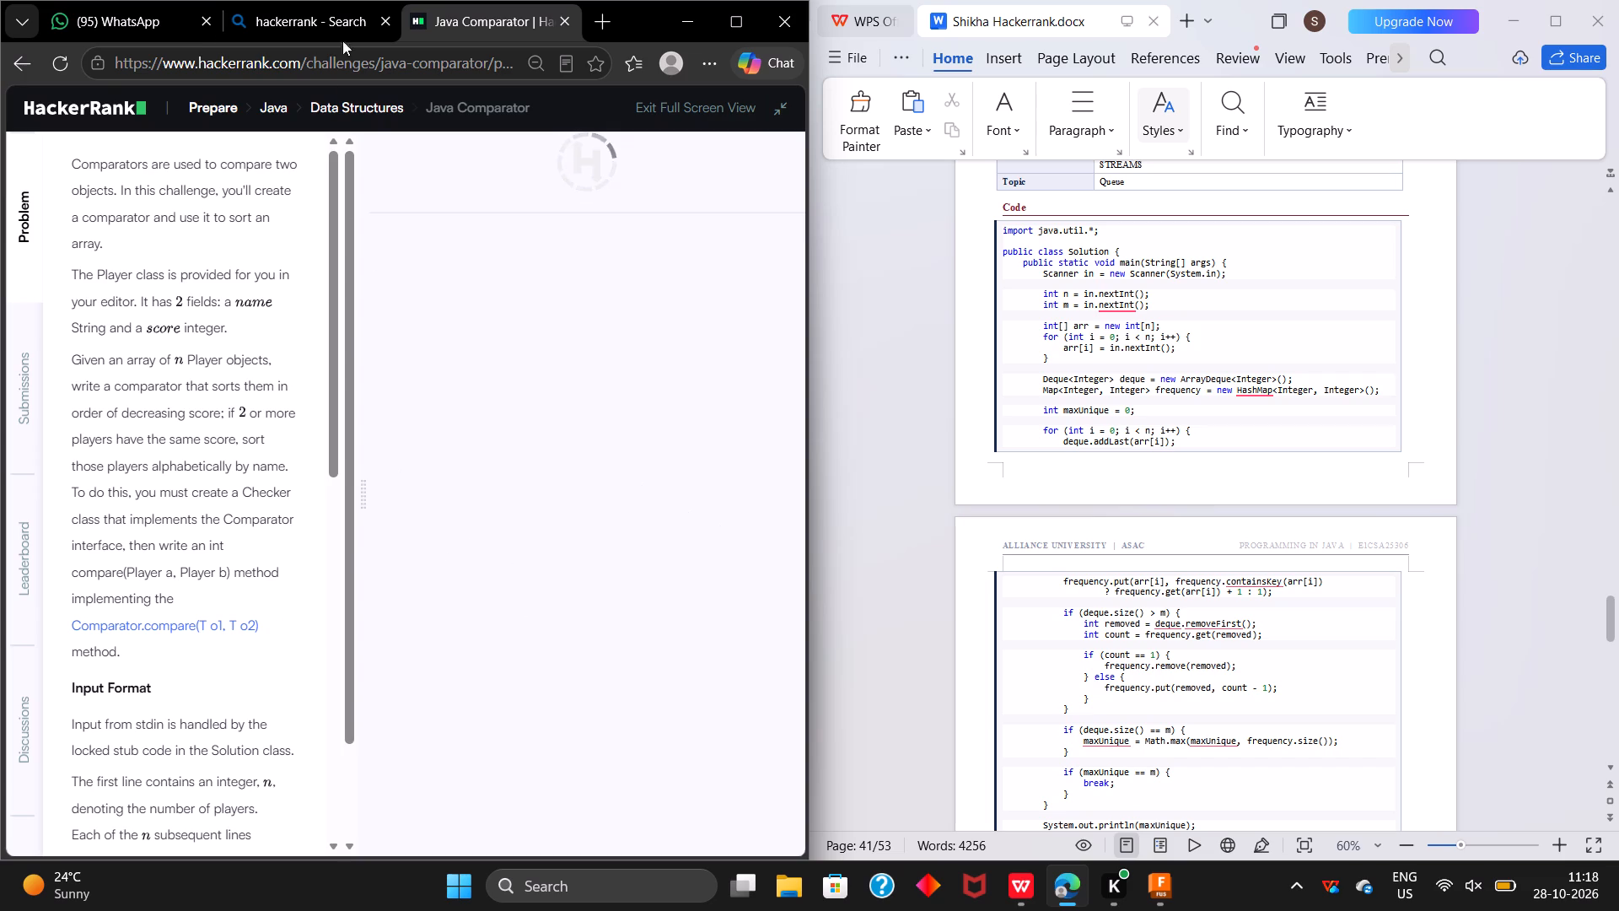
# Go back from the Java Comparator problem page to the solved Java challenges list.
pyautogui.hscroll(10, 320, 259)
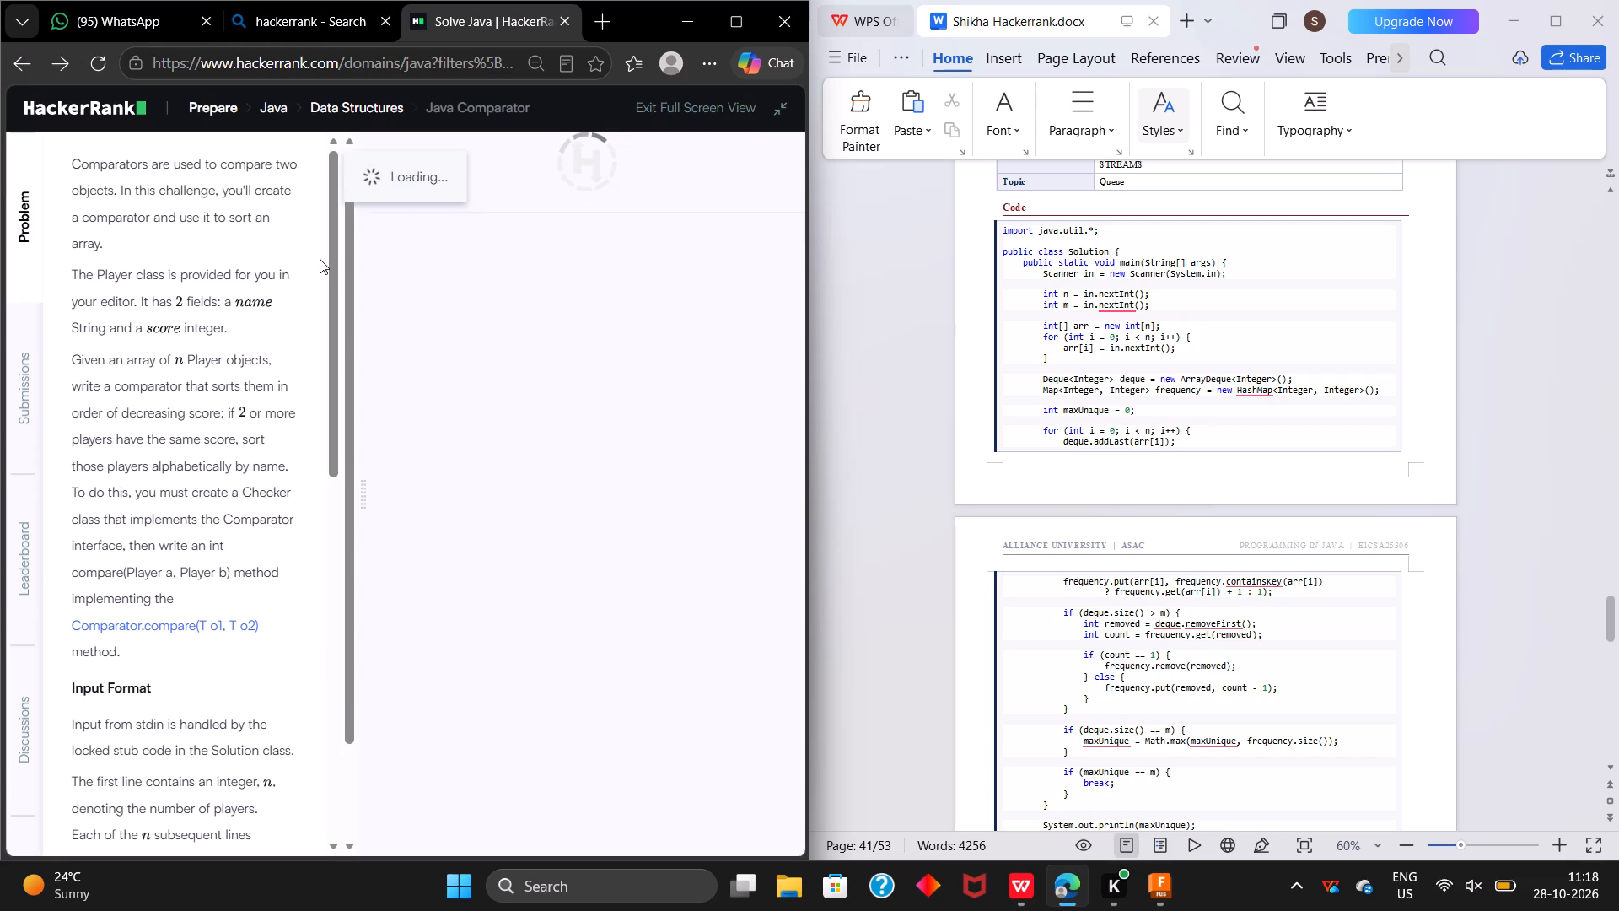
# Review document entry 40, Java Dequeue, again and examine the stars in the solved challenges list down to Java Dequeue.
pyautogui.scroll(1, 1128, 438)
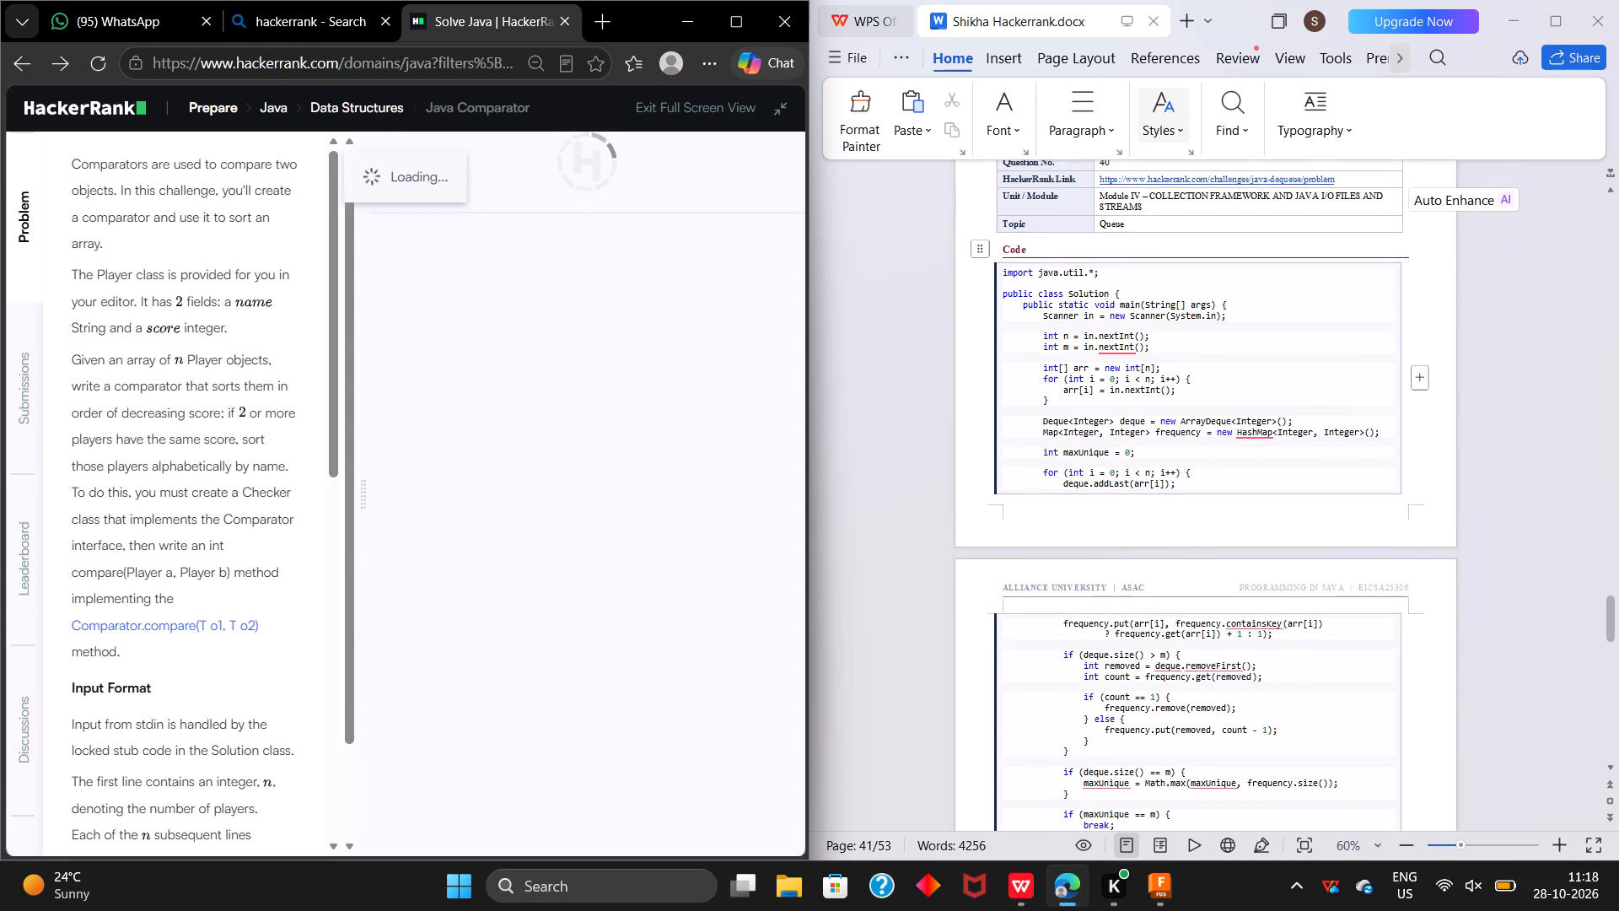
pyautogui.scroll(1, 1128, 438)
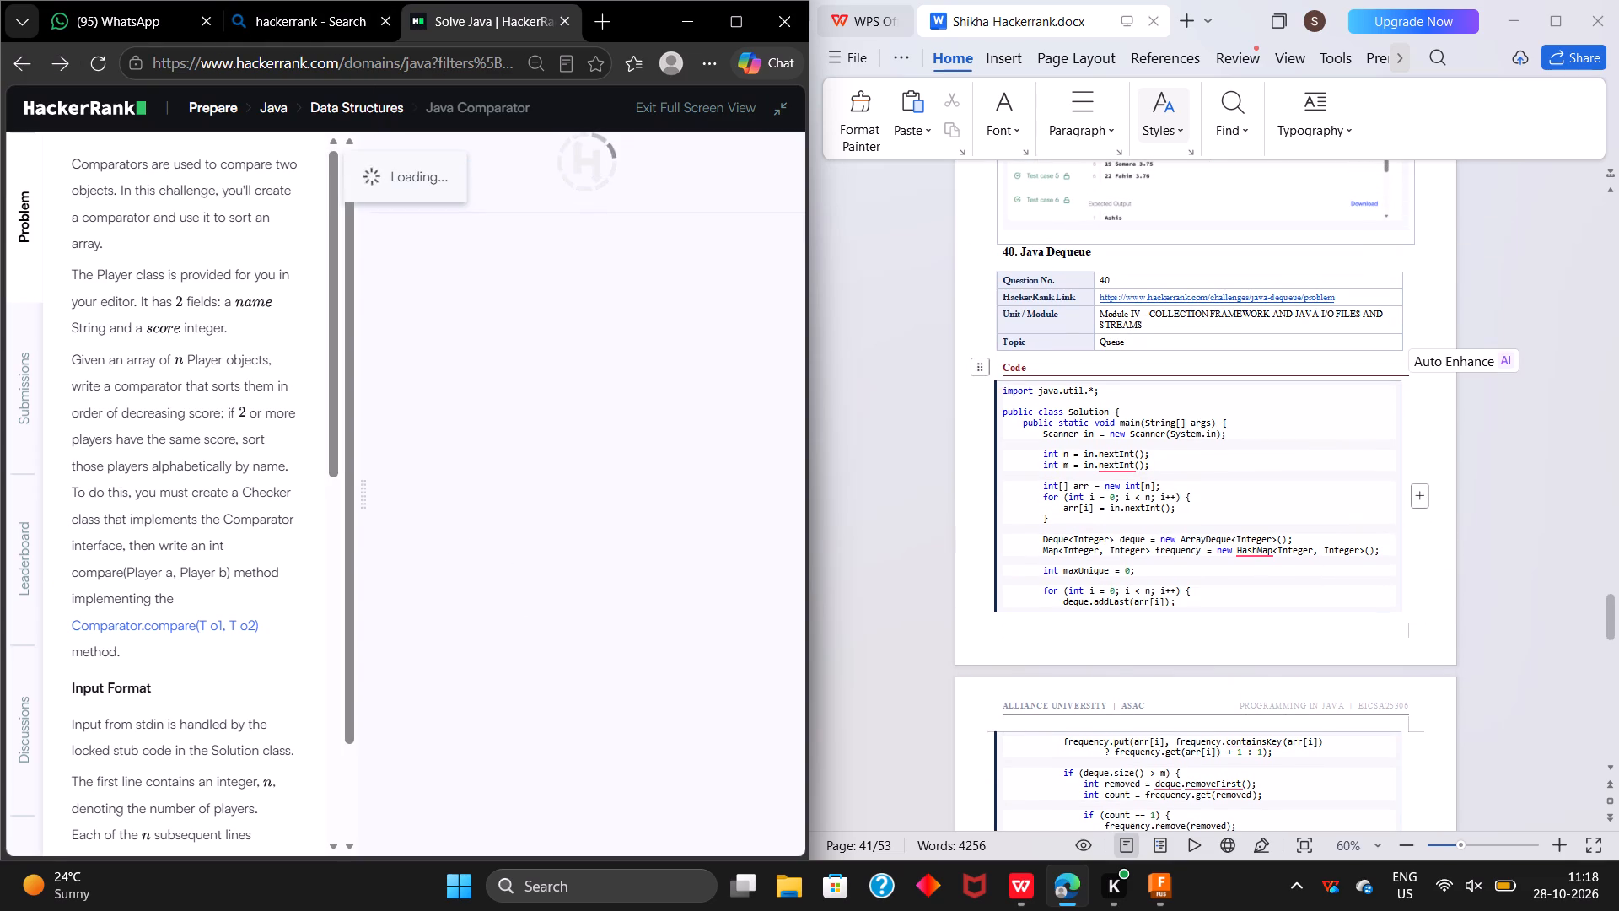
pyautogui.scroll(-4, 1128, 438)
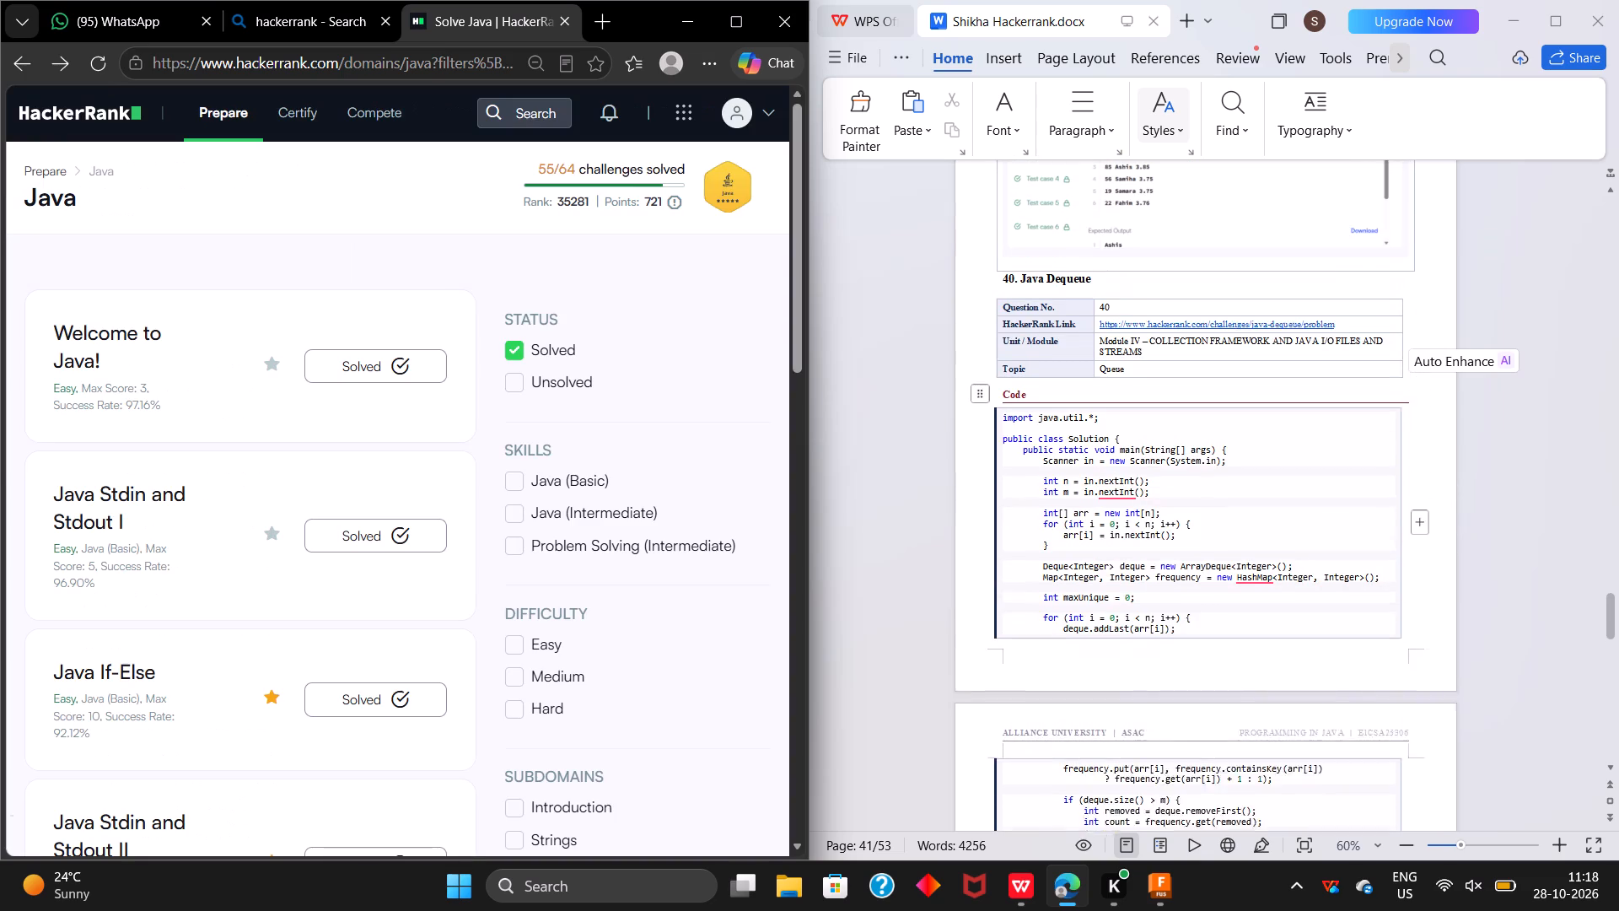
pyautogui.scroll(-5, 1128, 438)
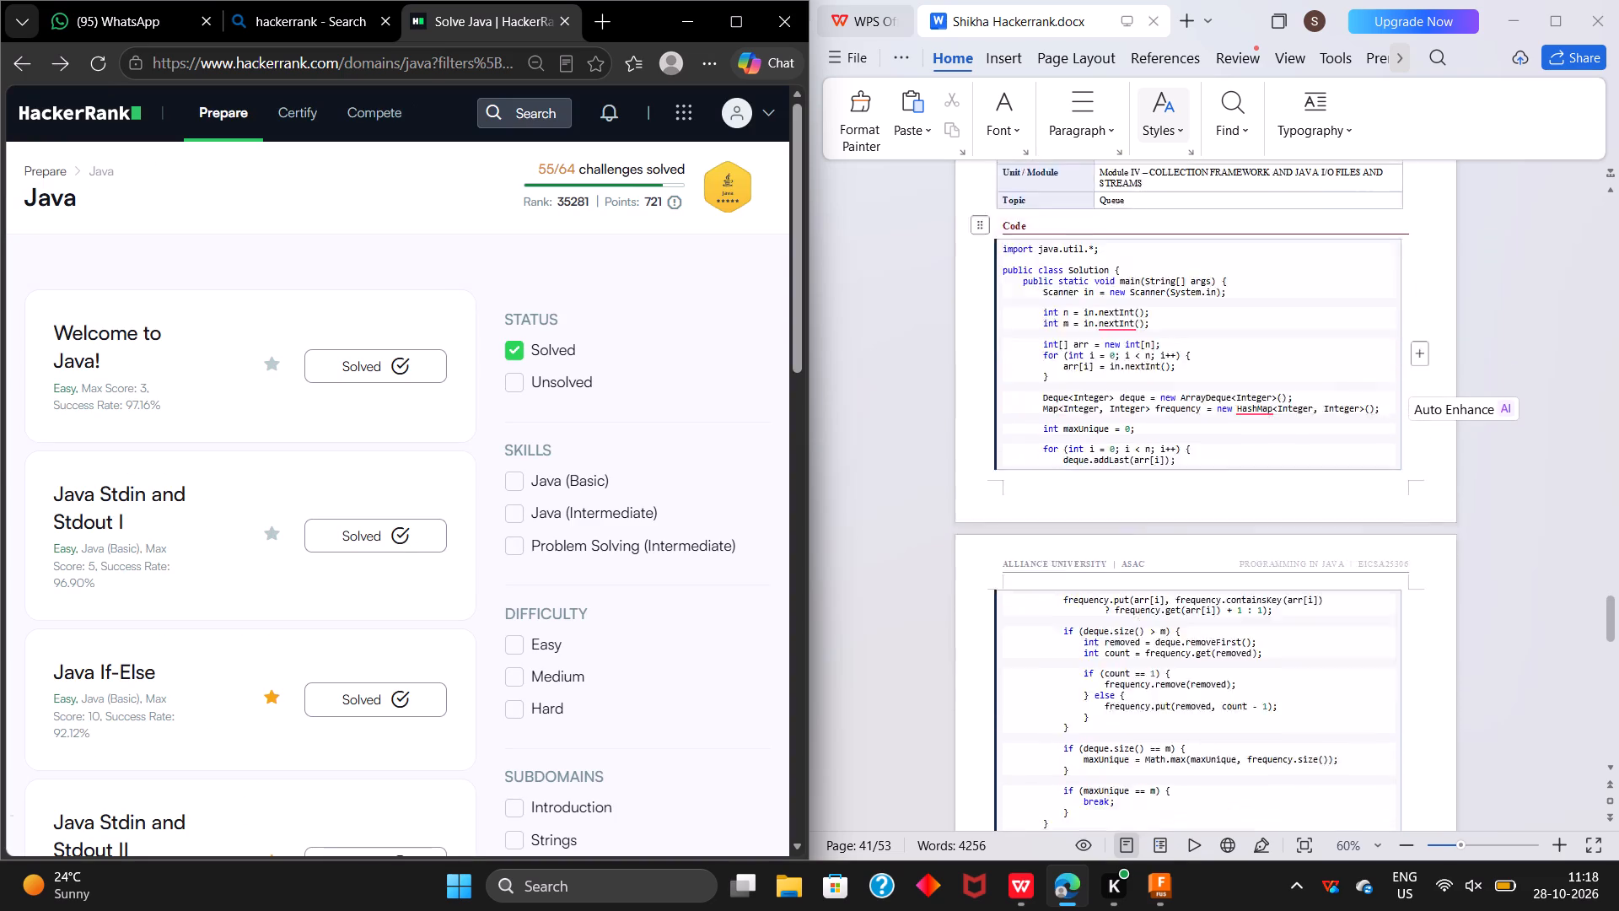
pyautogui.scroll(-2, 1128, 438)
pyautogui.scroll(-5, 277, 690)
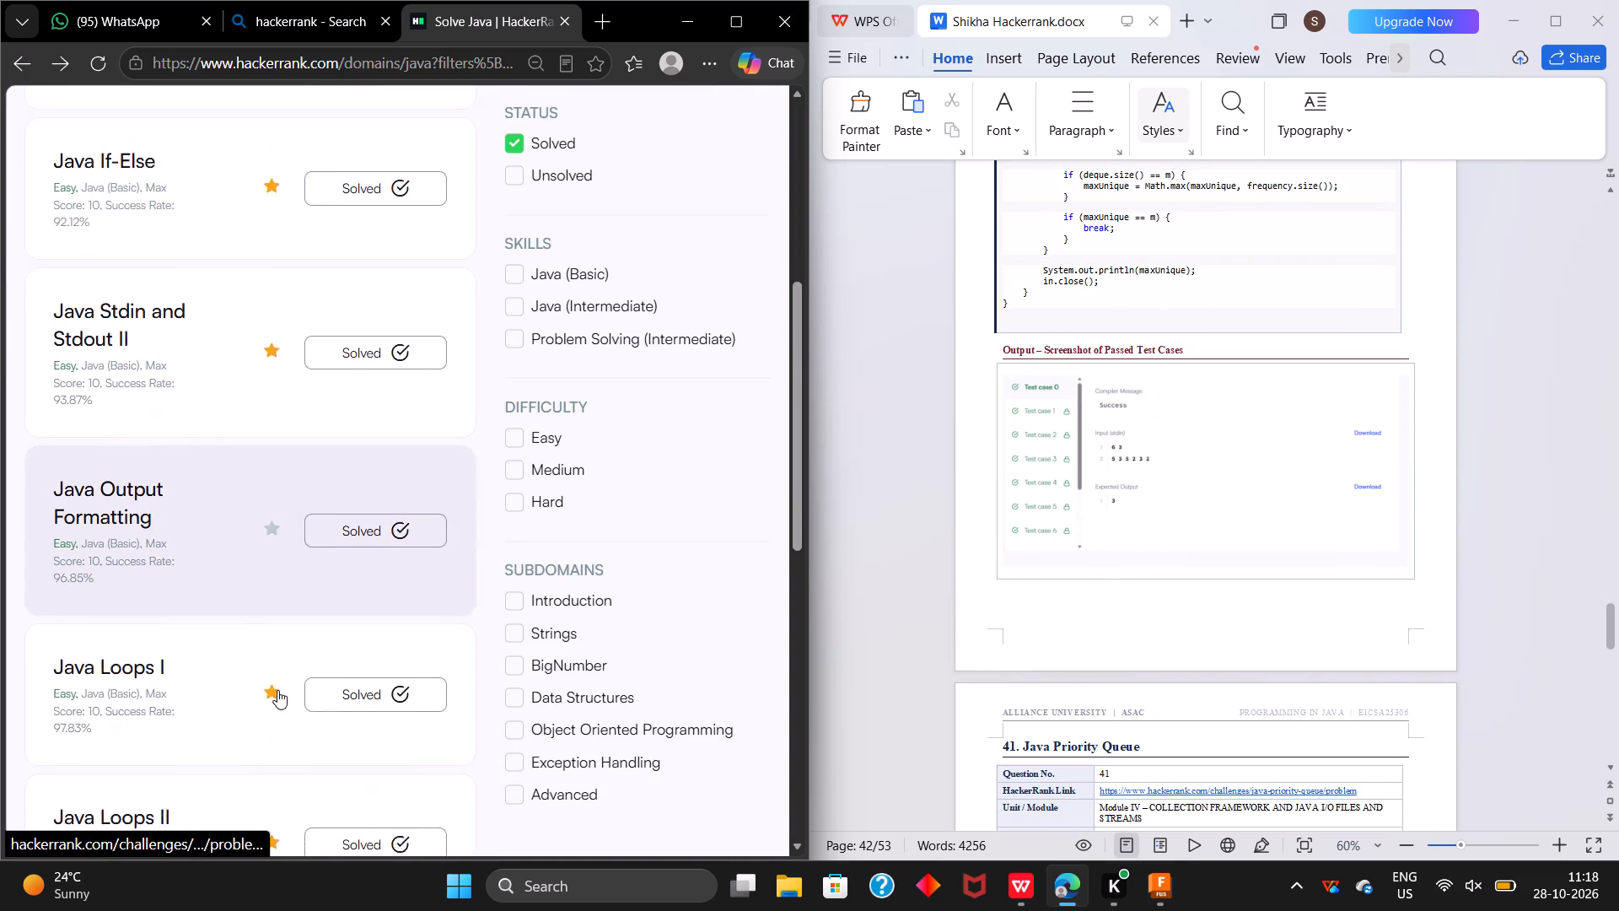
pyautogui.scroll(-7, 277, 690)
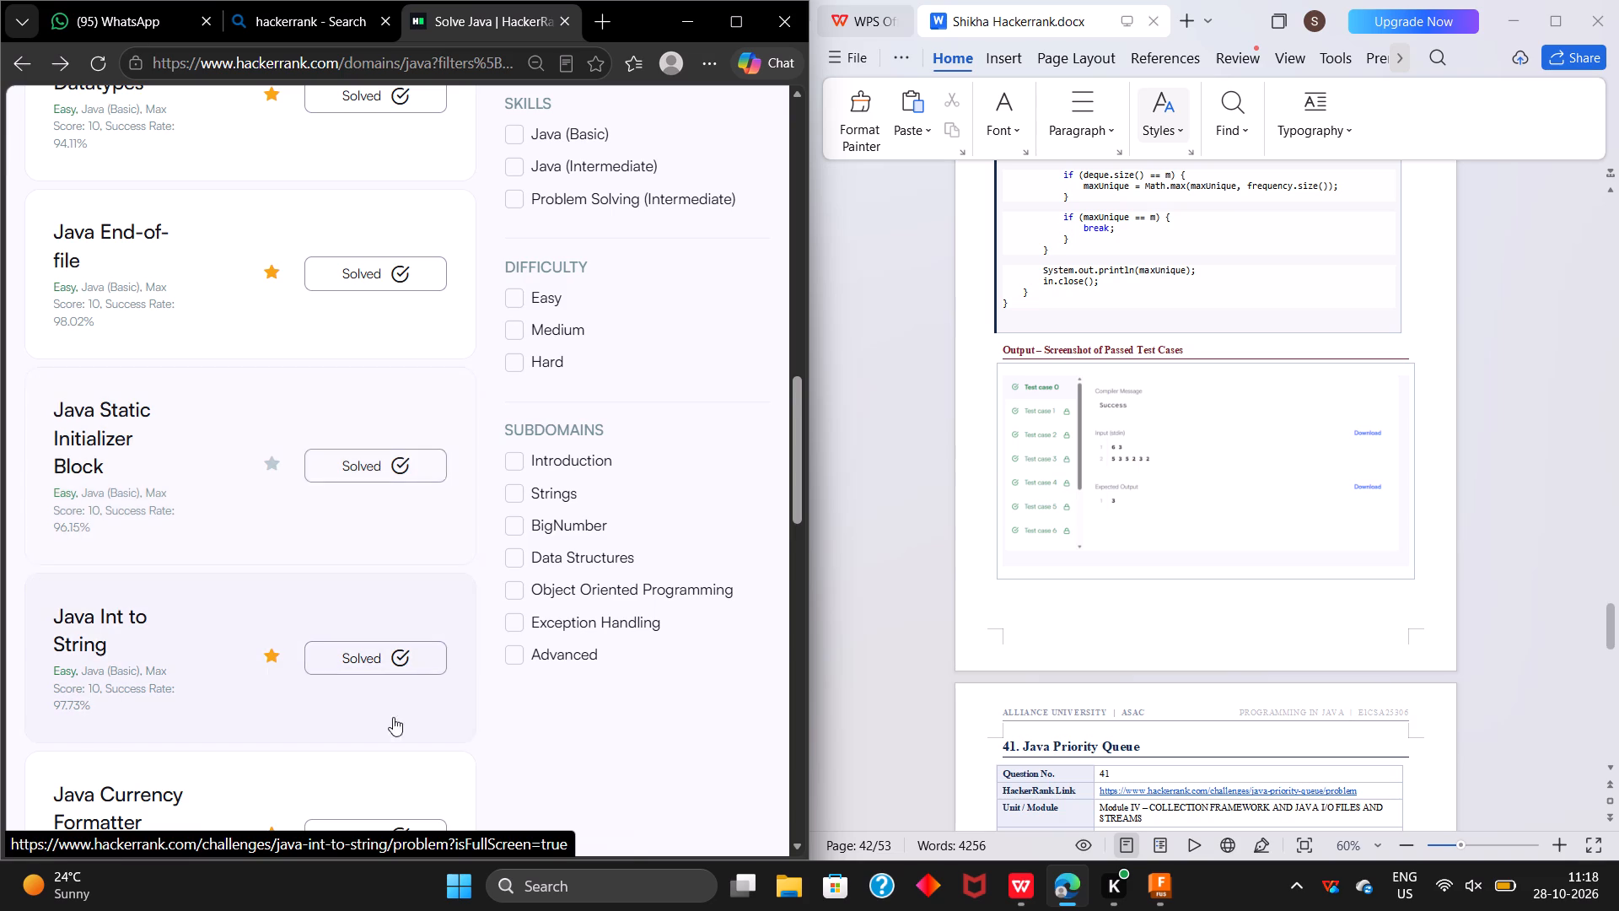
pyautogui.scroll(-5, 5, 588)
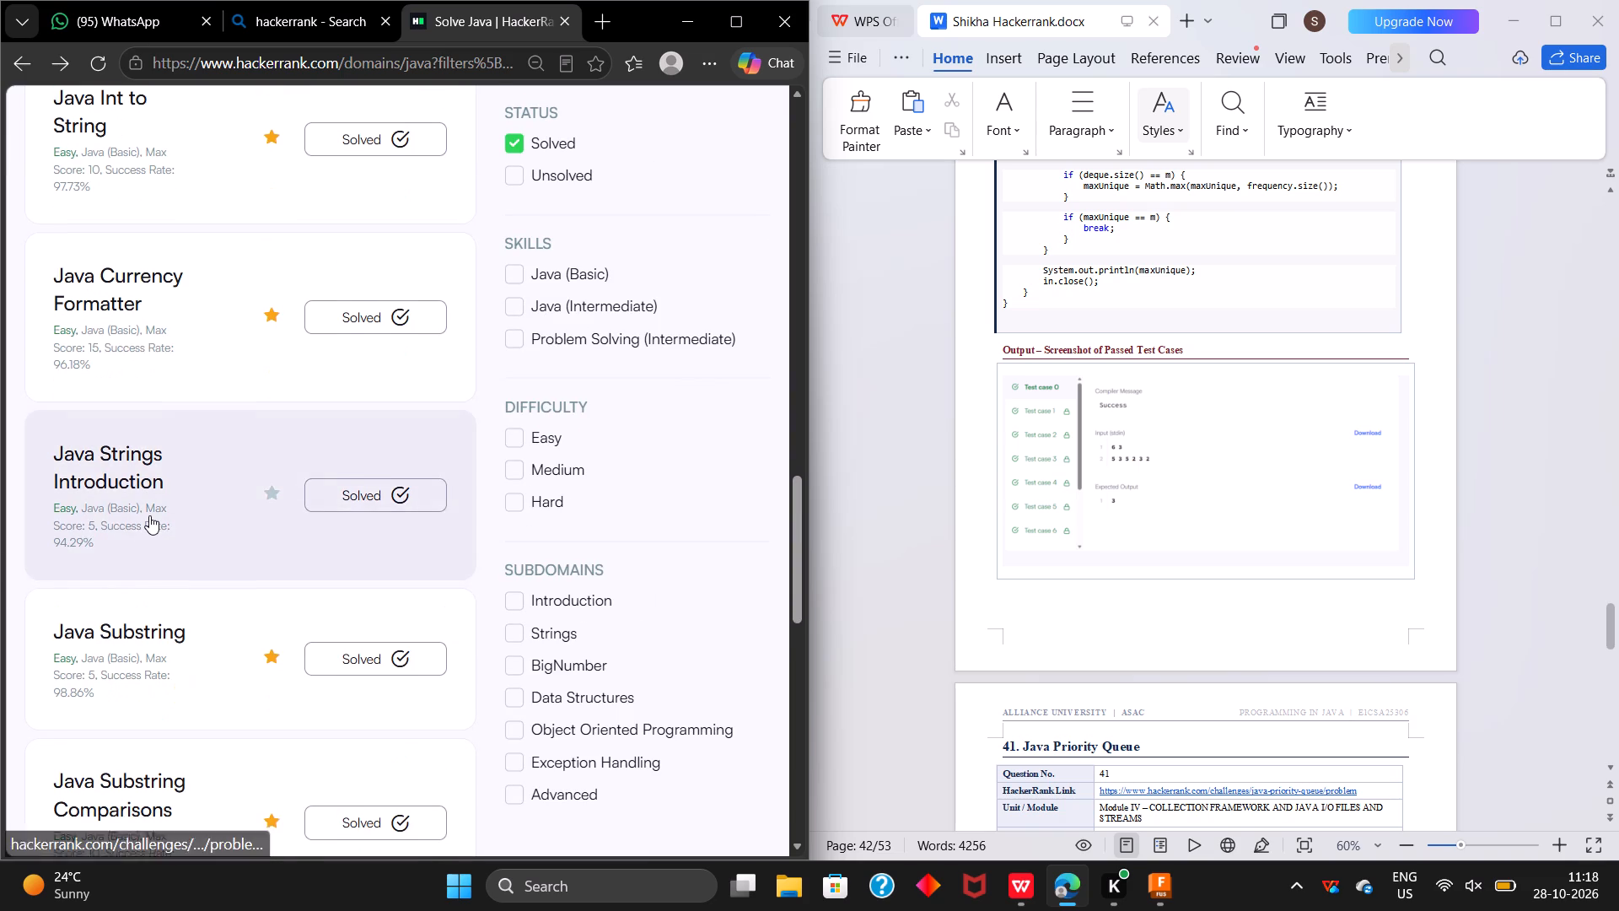
pyautogui.scroll(-8, 149, 515)
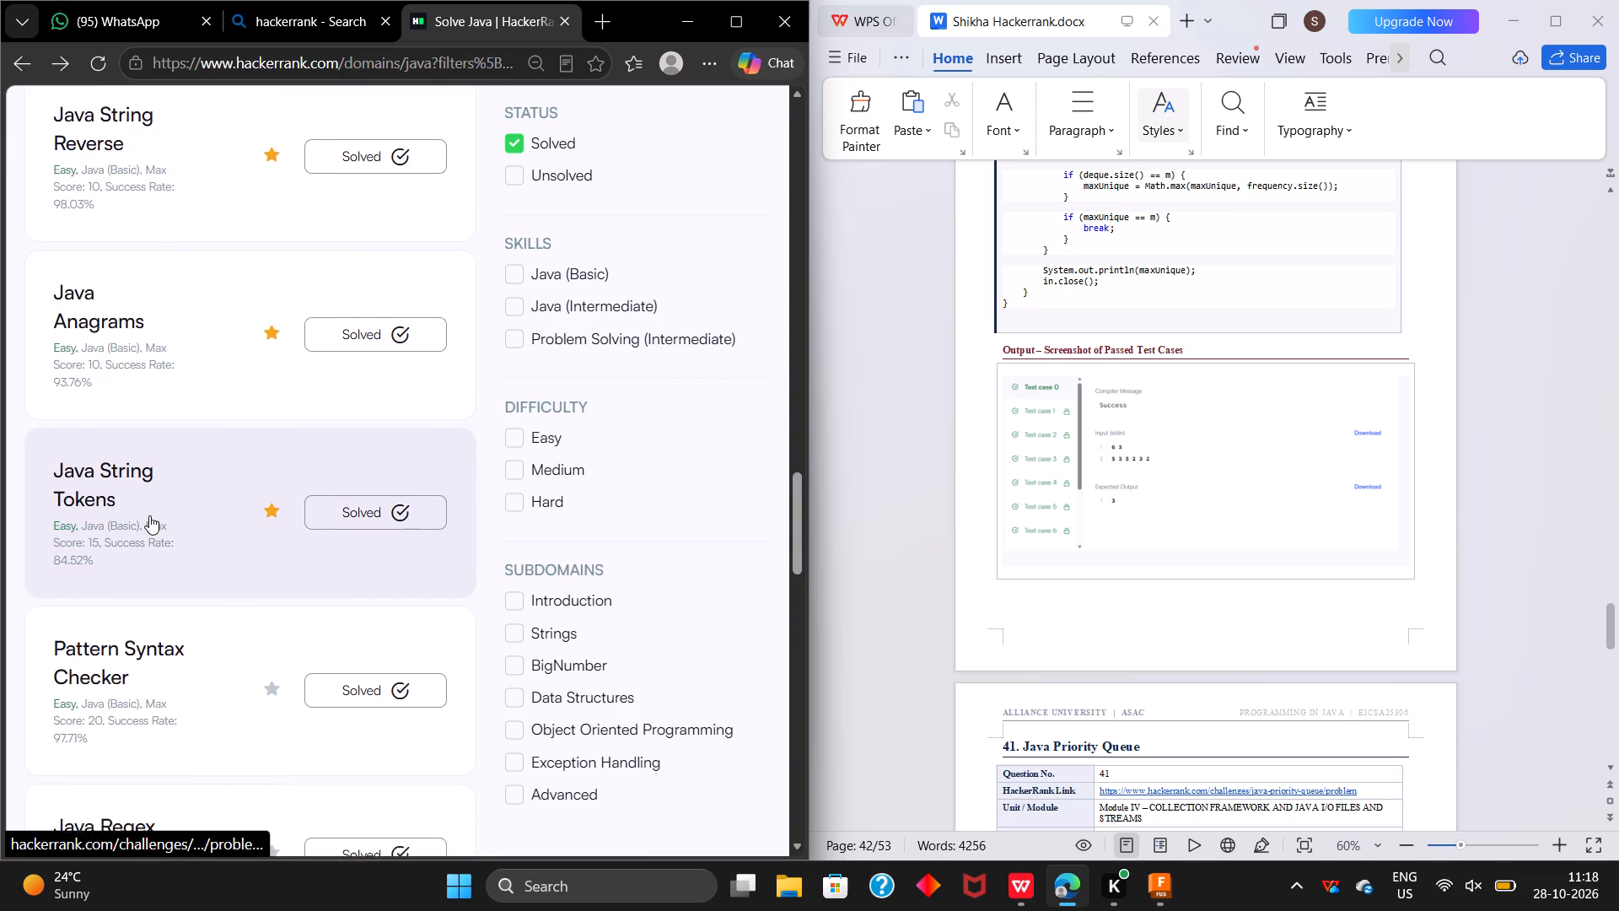
pyautogui.scroll(-7, 149, 515)
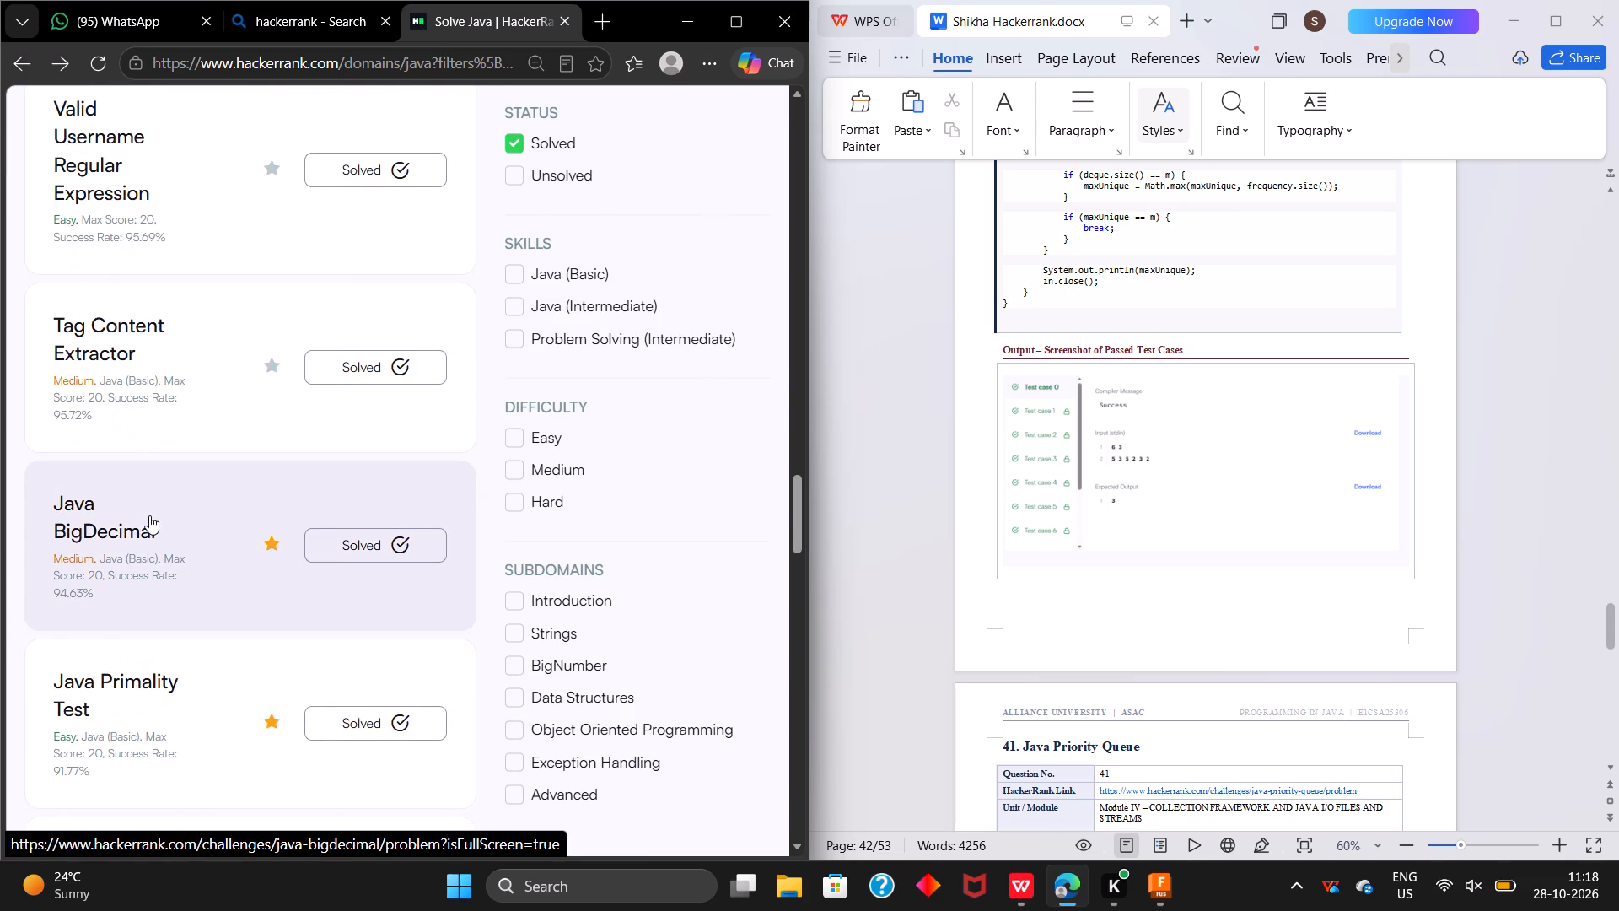
pyautogui.scroll(-10, 149, 515)
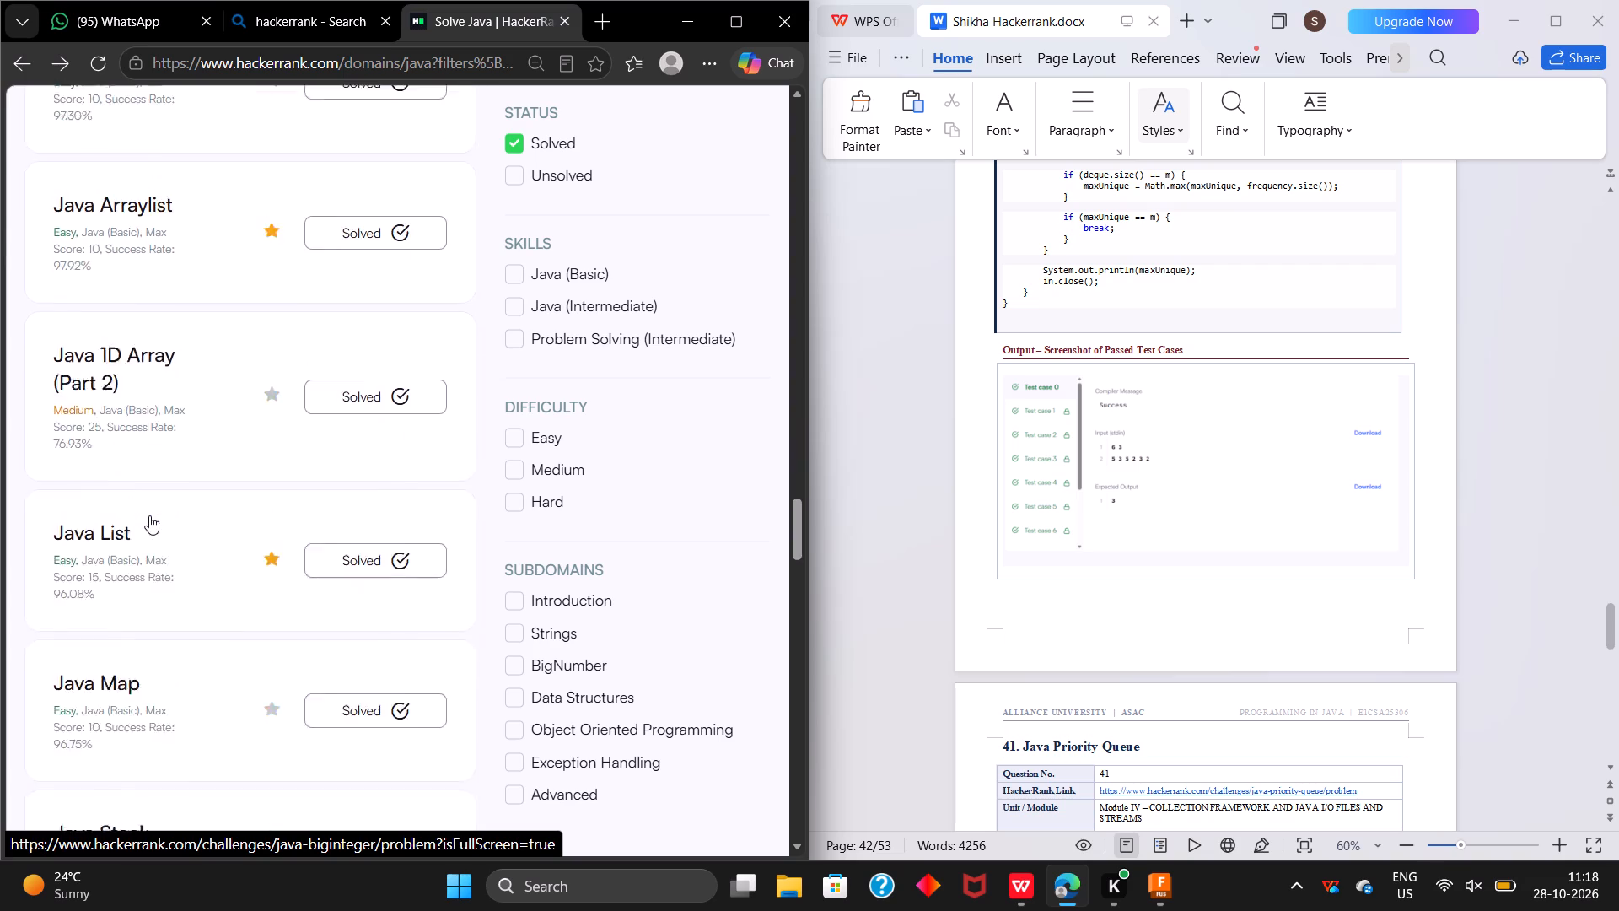
pyautogui.scroll(-6, 149, 515)
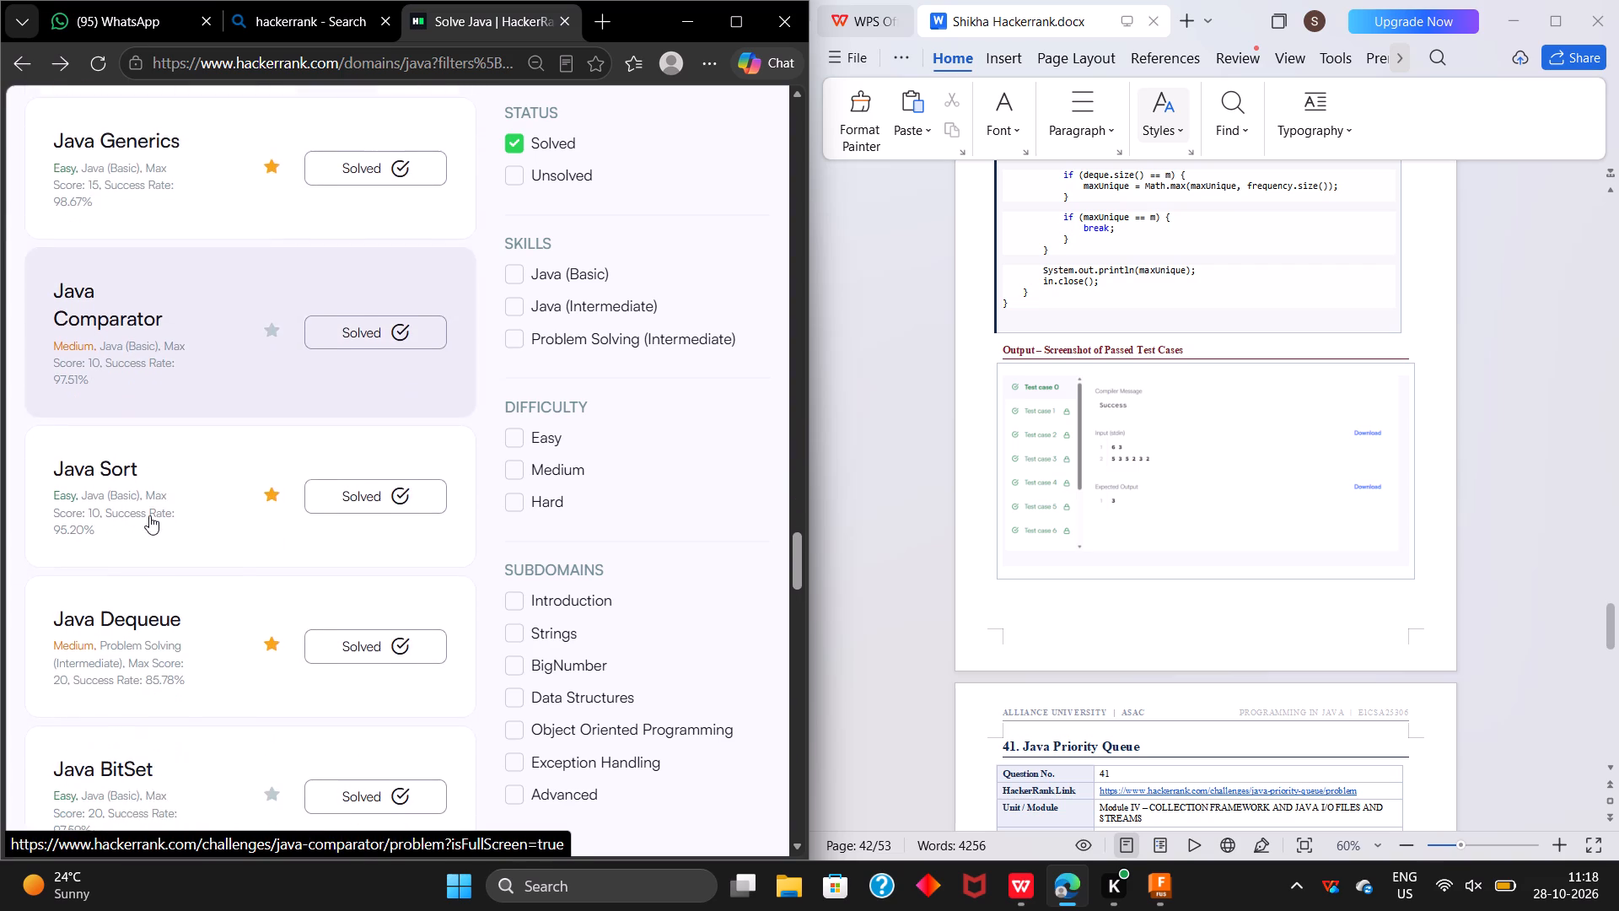
# Check document entries 41, Java Priority Queue, and 42, Java Iterator, for filled-in code, and star Java Iterator among the solved challenges.
pyautogui.scroll(-1, 149, 515)
pyautogui.scroll(-6, 1156, 589)
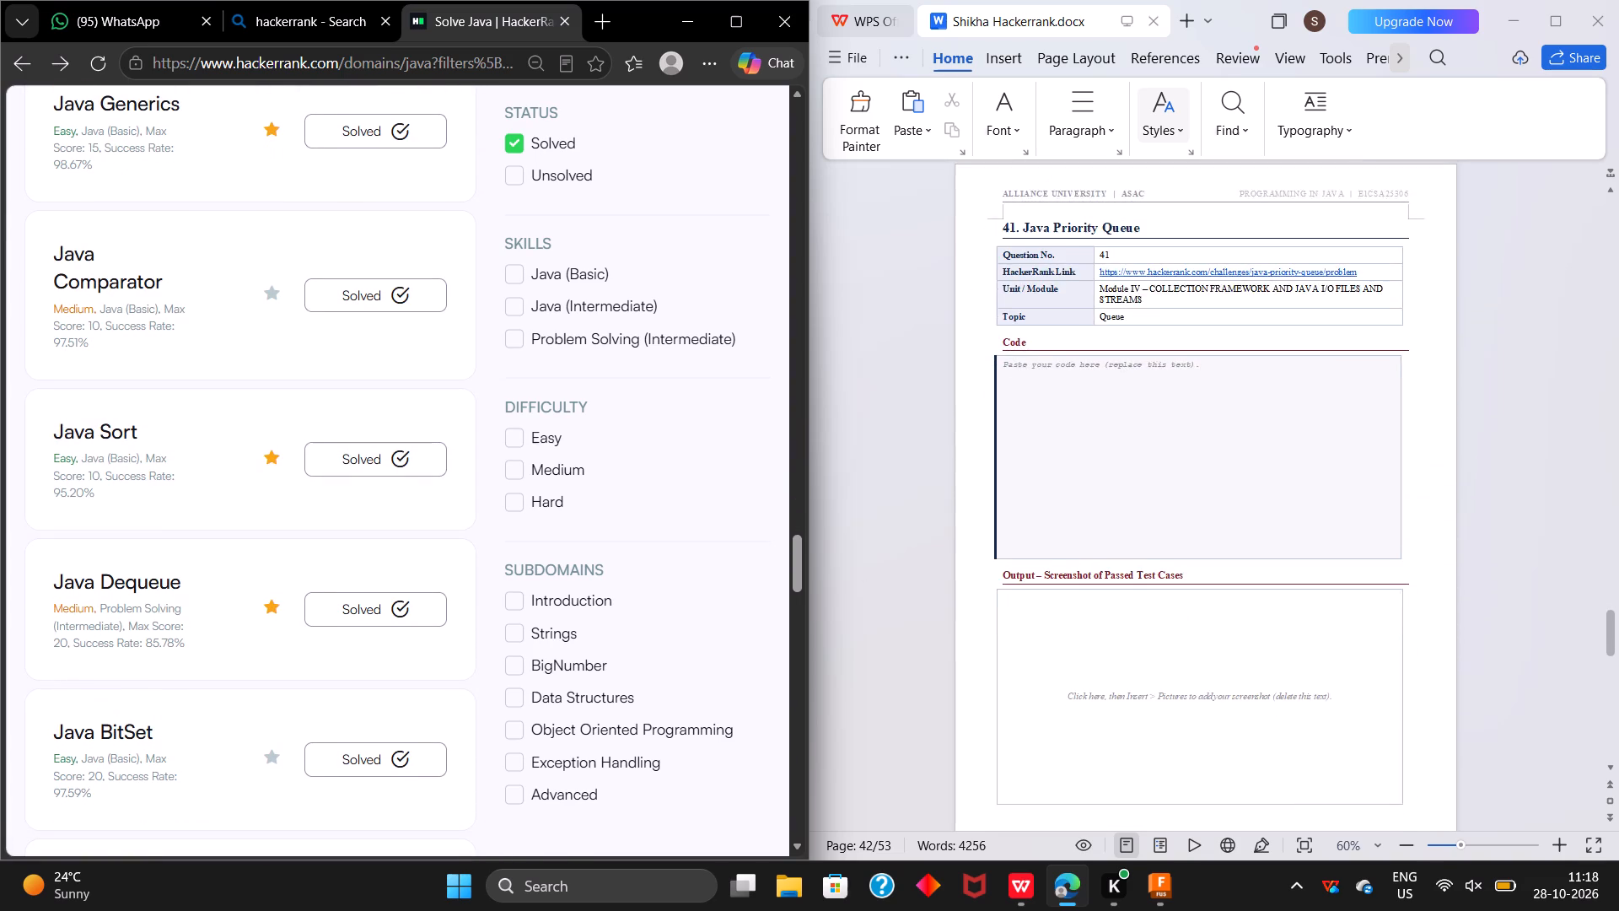
pyautogui.scroll(-8, 1156, 589)
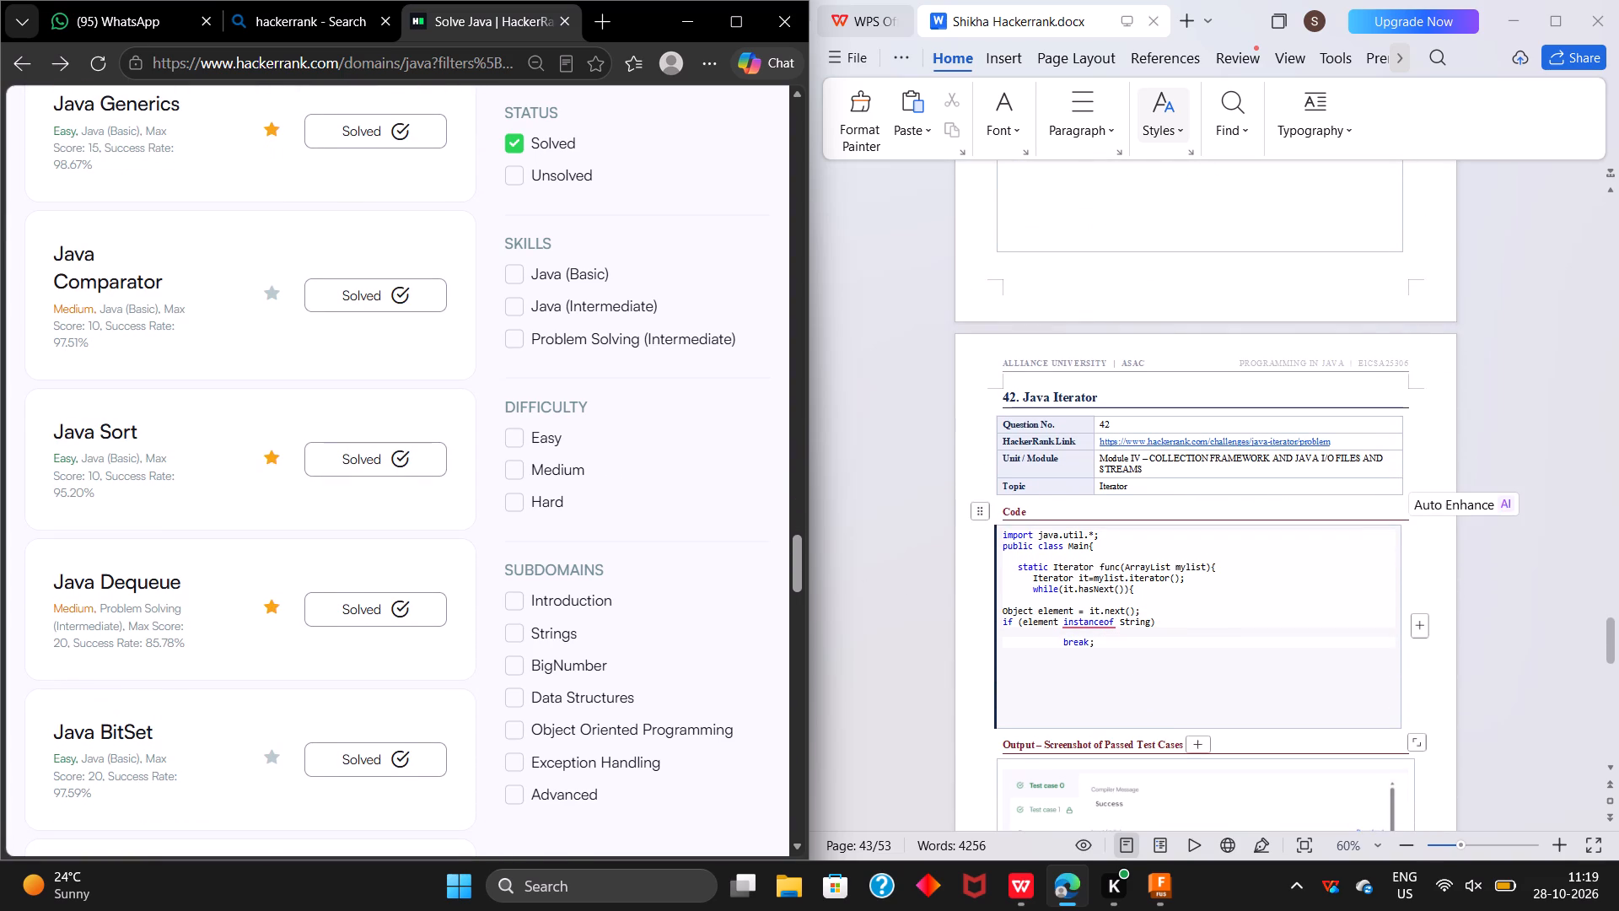
pyautogui.scroll(3, 198, 448)
pyautogui.scroll(-1, 198, 448)
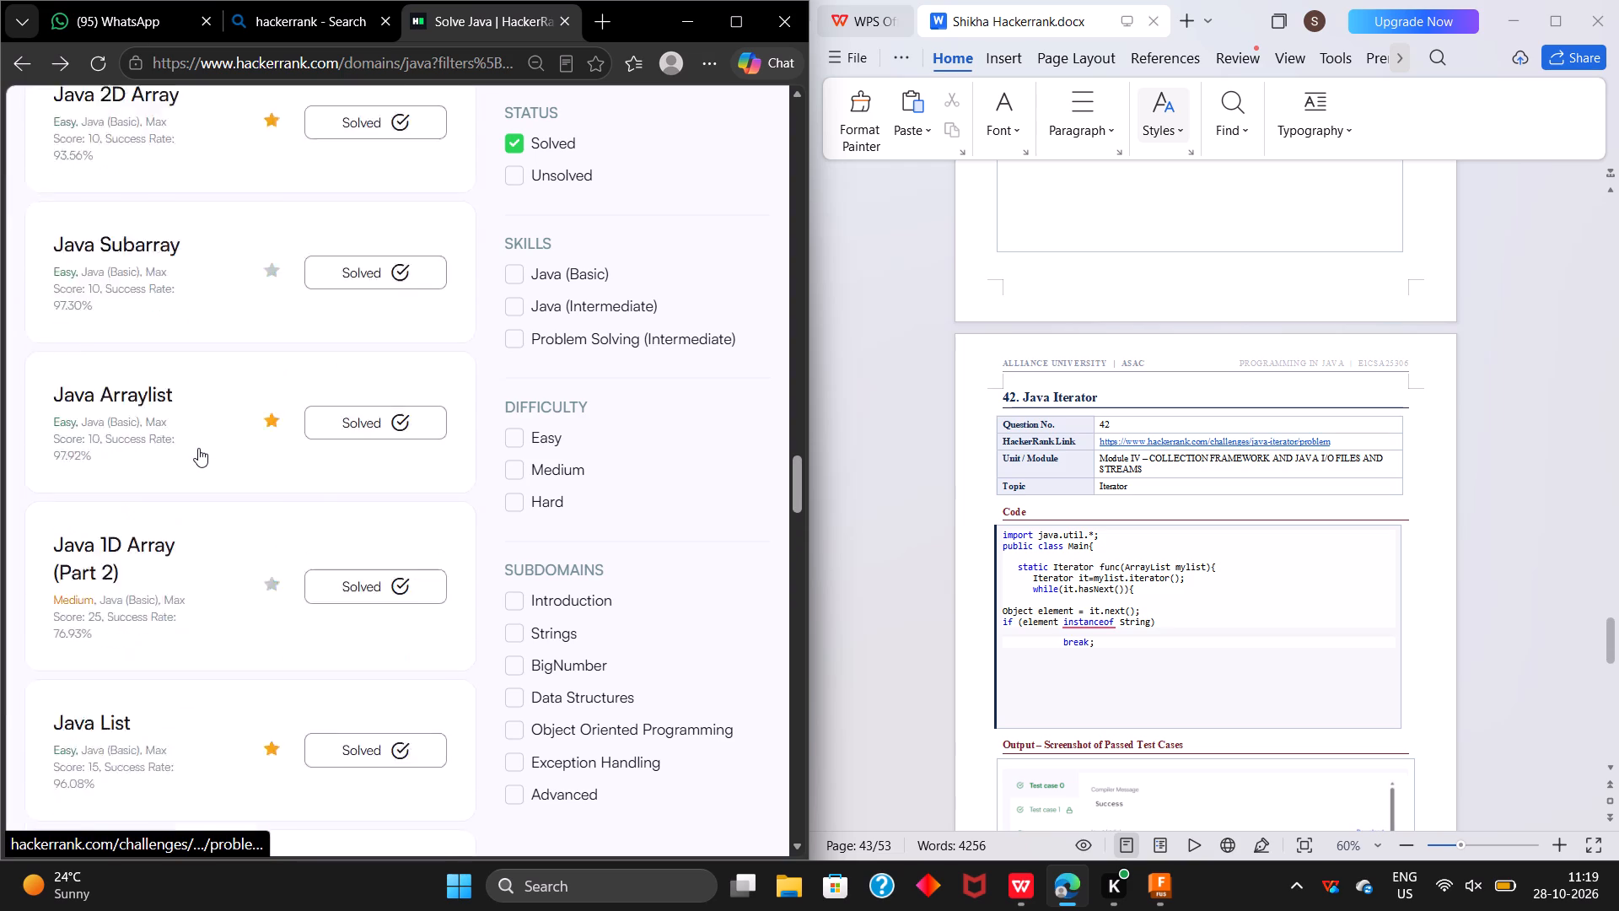
pyautogui.scroll(-1, 198, 448)
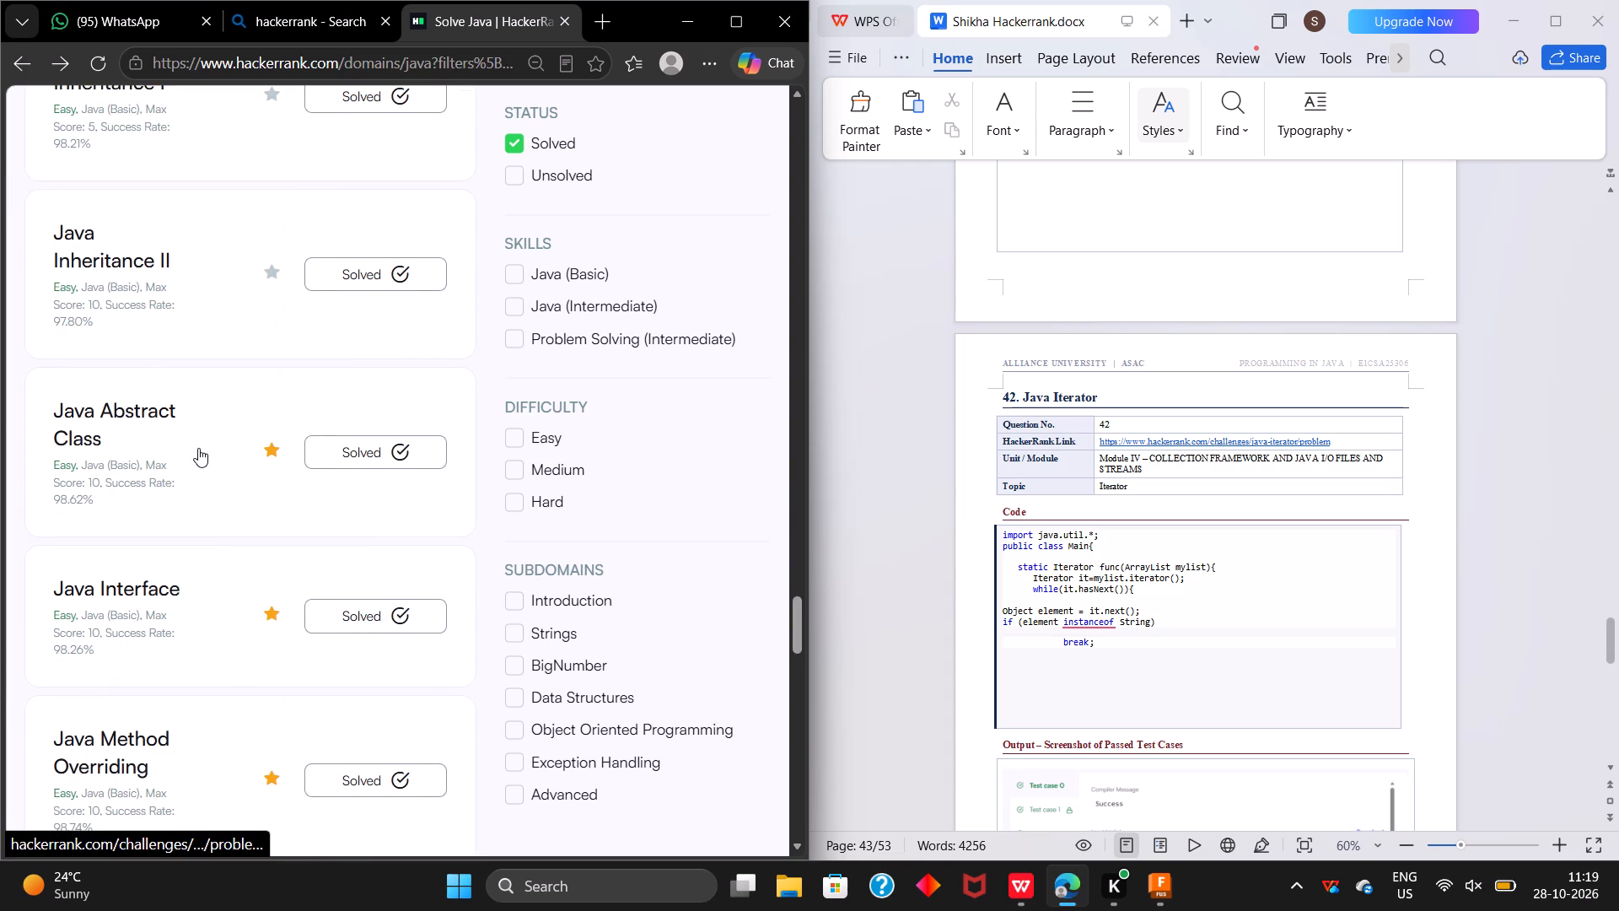
pyautogui.scroll(-2, 198, 448)
pyautogui.scroll(-2, 237, 622)
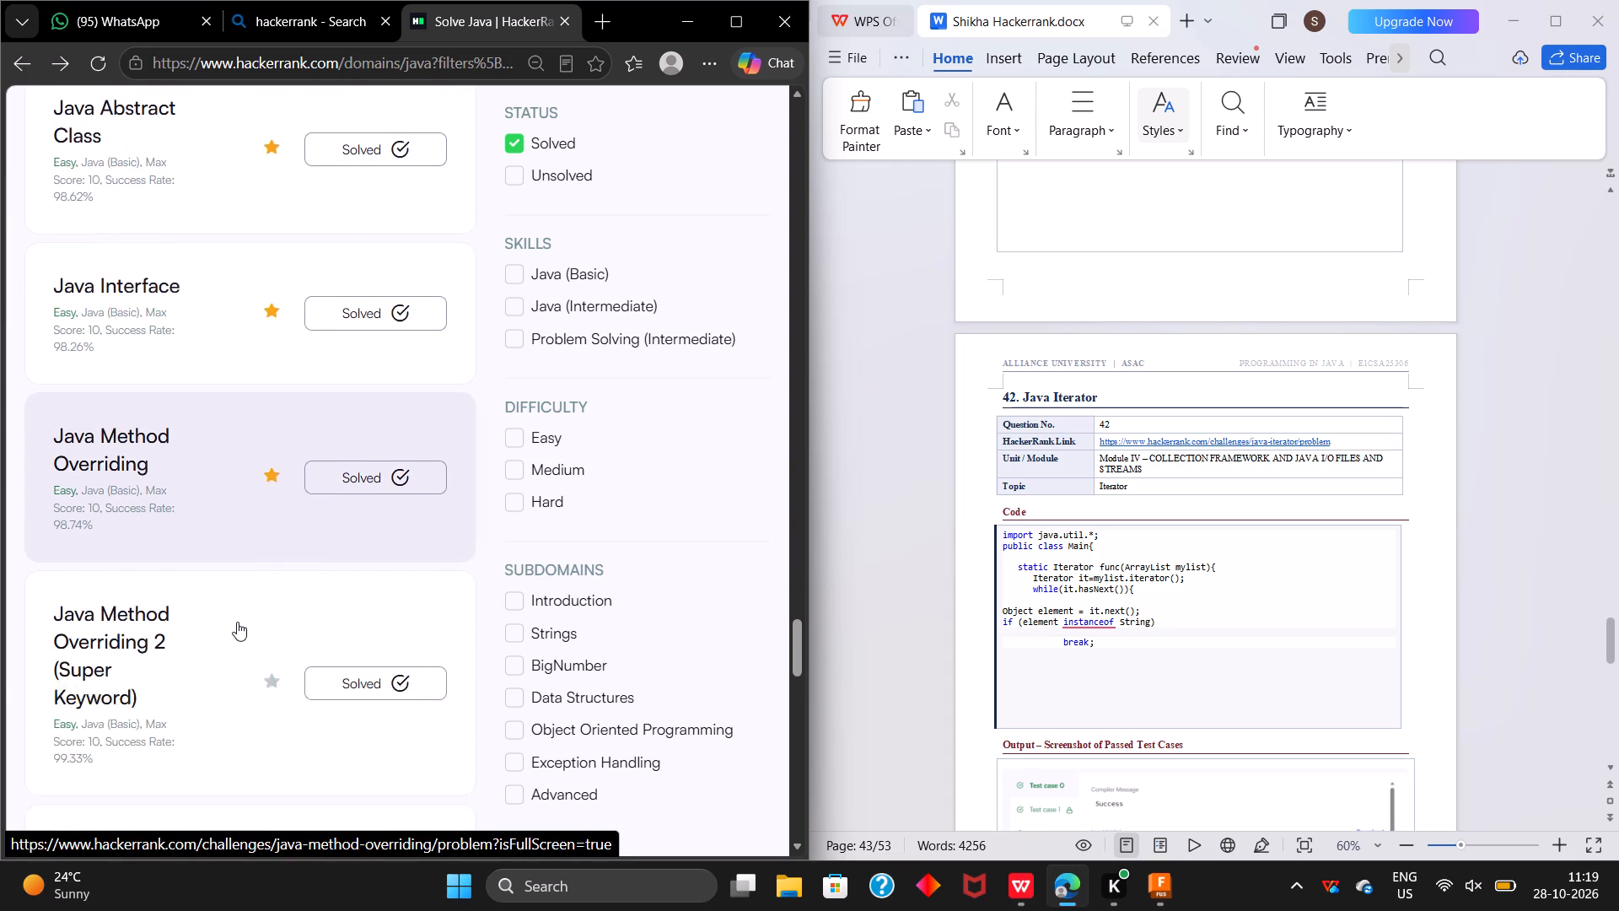
pyautogui.scroll(-6, 237, 622)
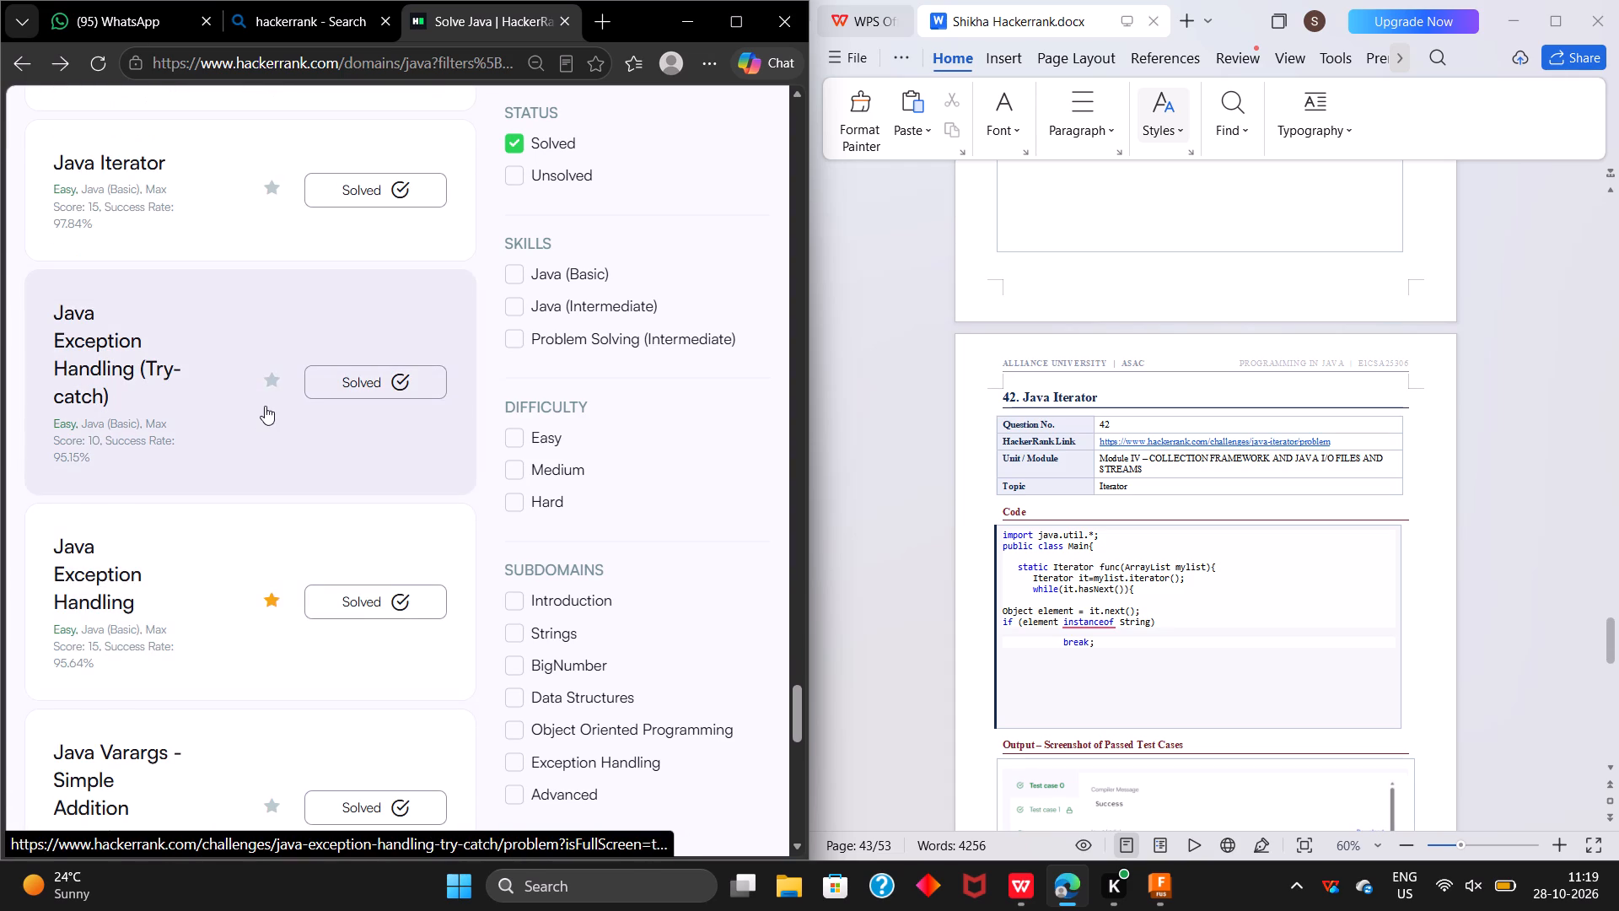
pyautogui.scroll(1, 267, 384)
pyautogui.click(275, 321)
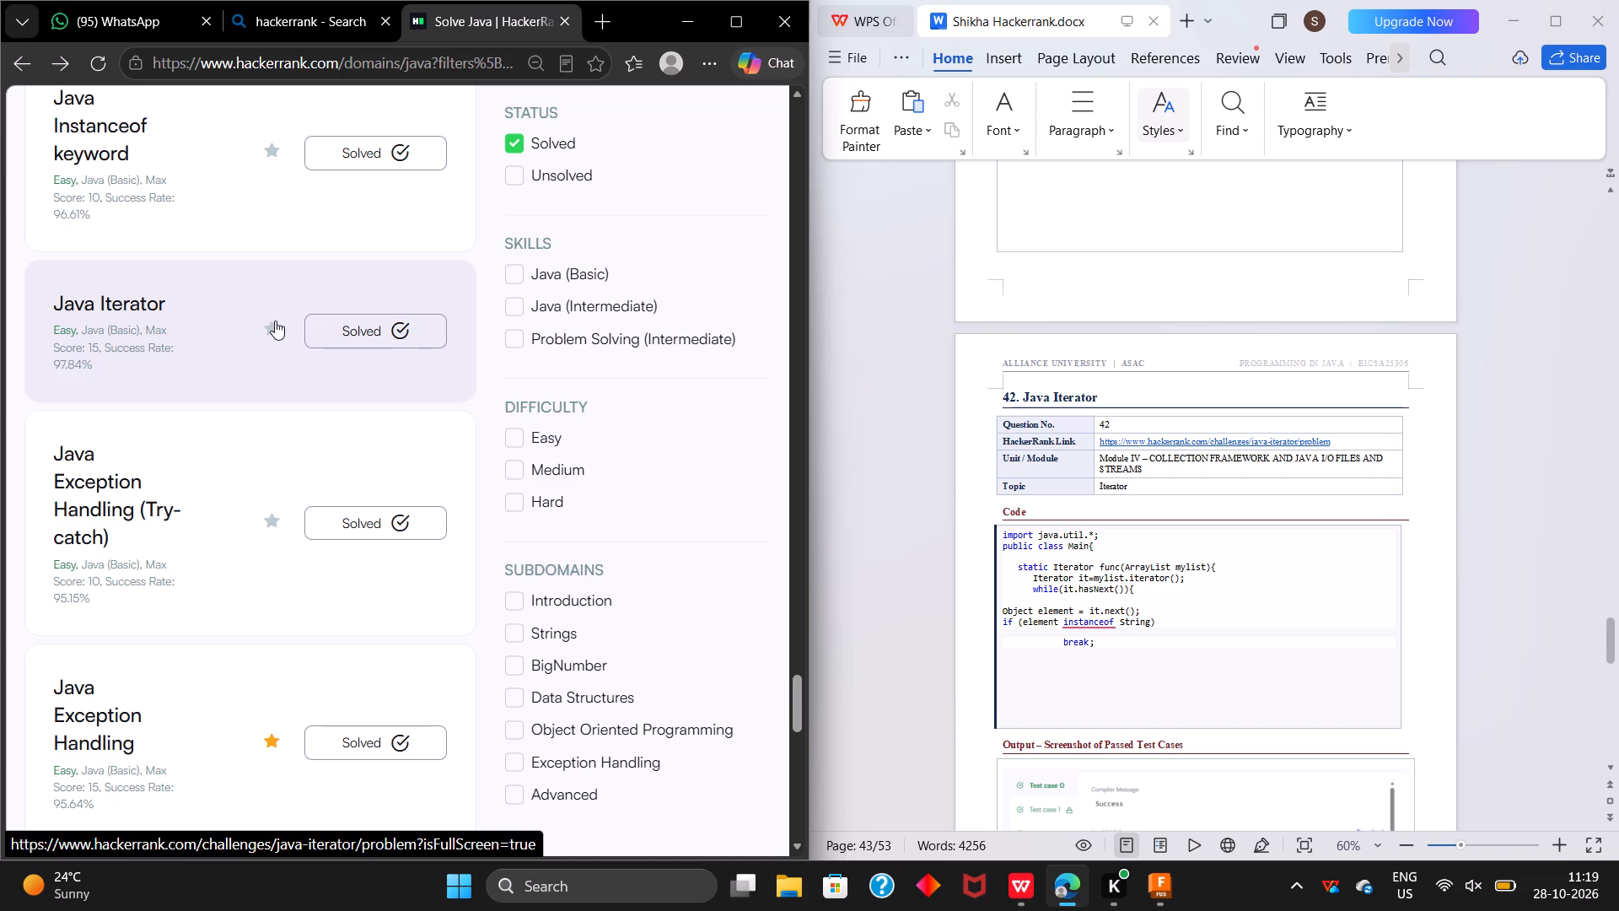
# Check document entry 43, Java Map, for filled-in code, and find and star Java Map among the solved challenges.
pyautogui.scroll(-7, 1116, 535)
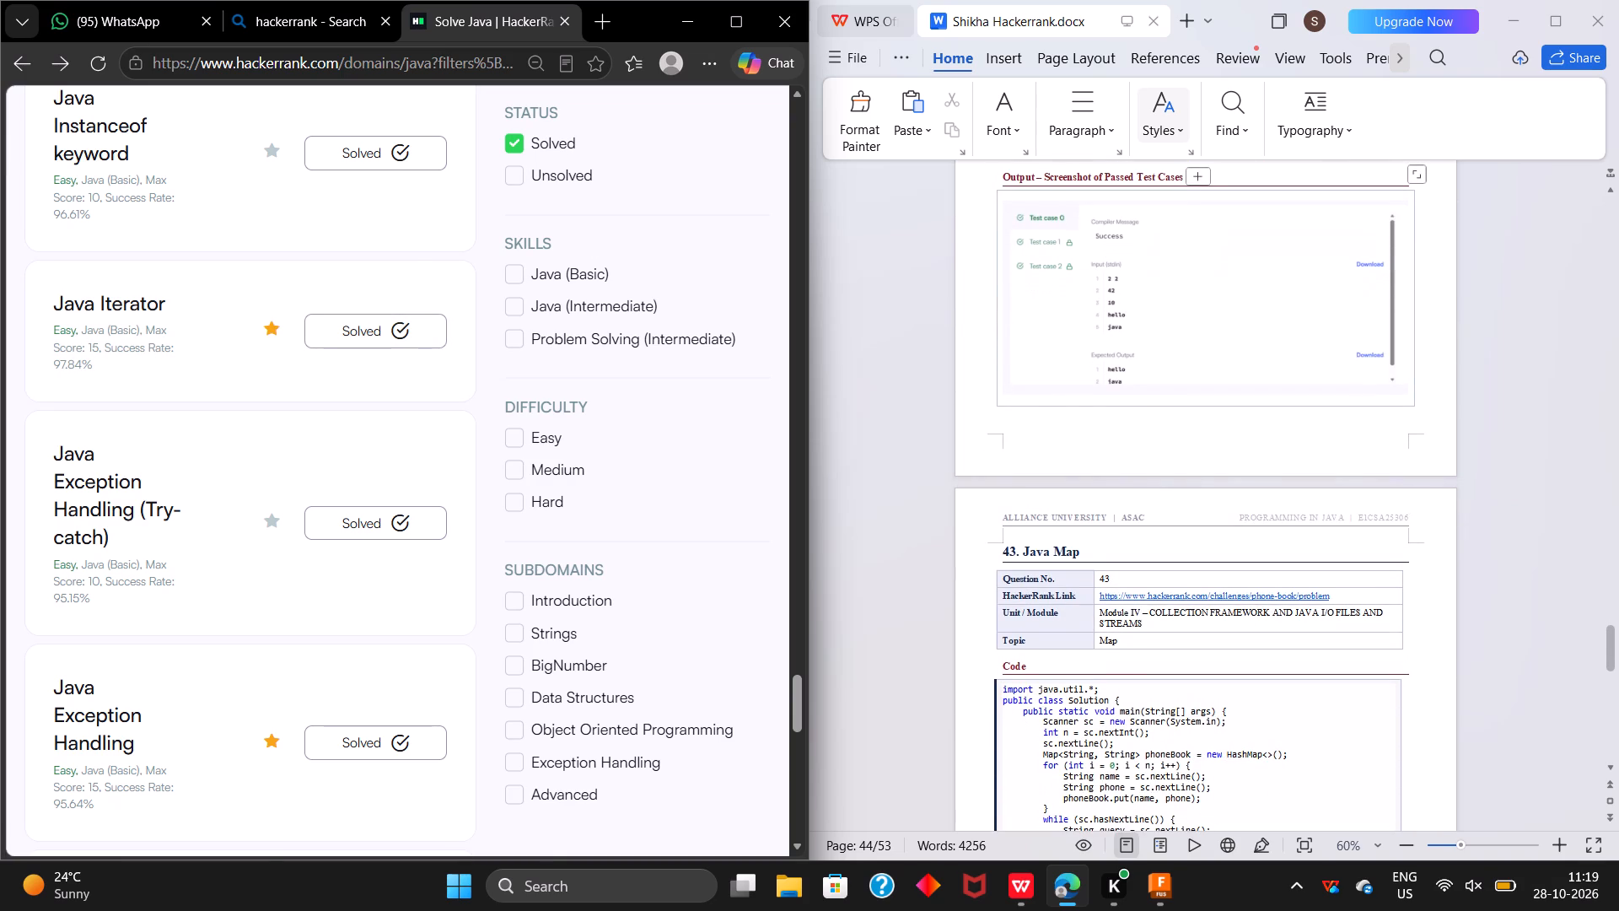
pyautogui.scroll(8, 291, 320)
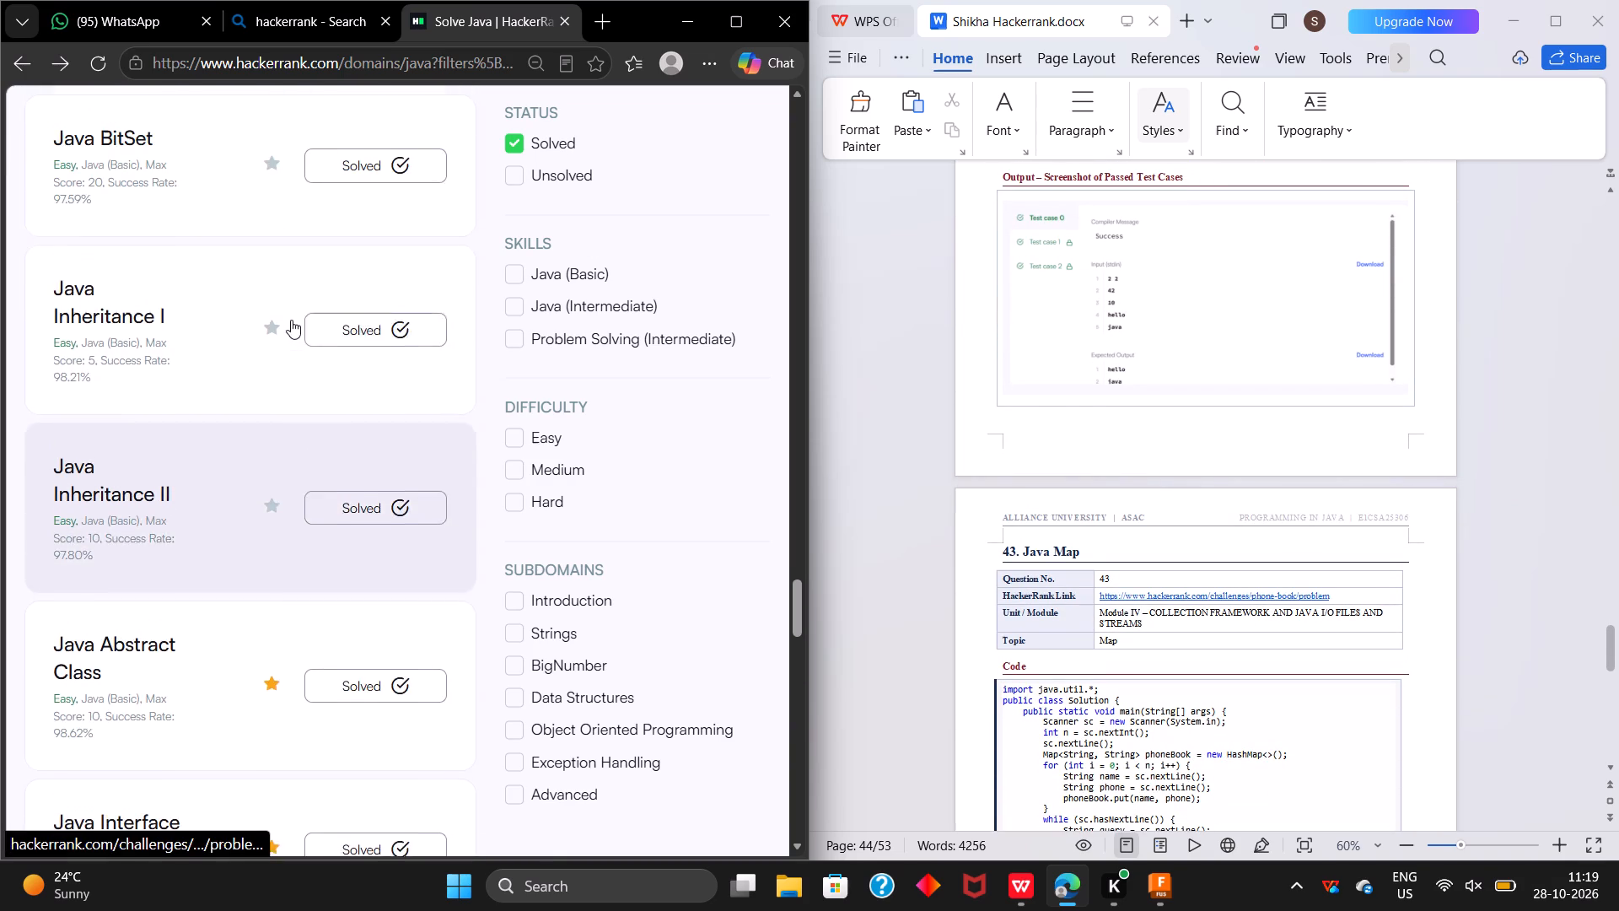
pyautogui.scroll(3, 291, 320)
pyautogui.scroll(-4, 291, 320)
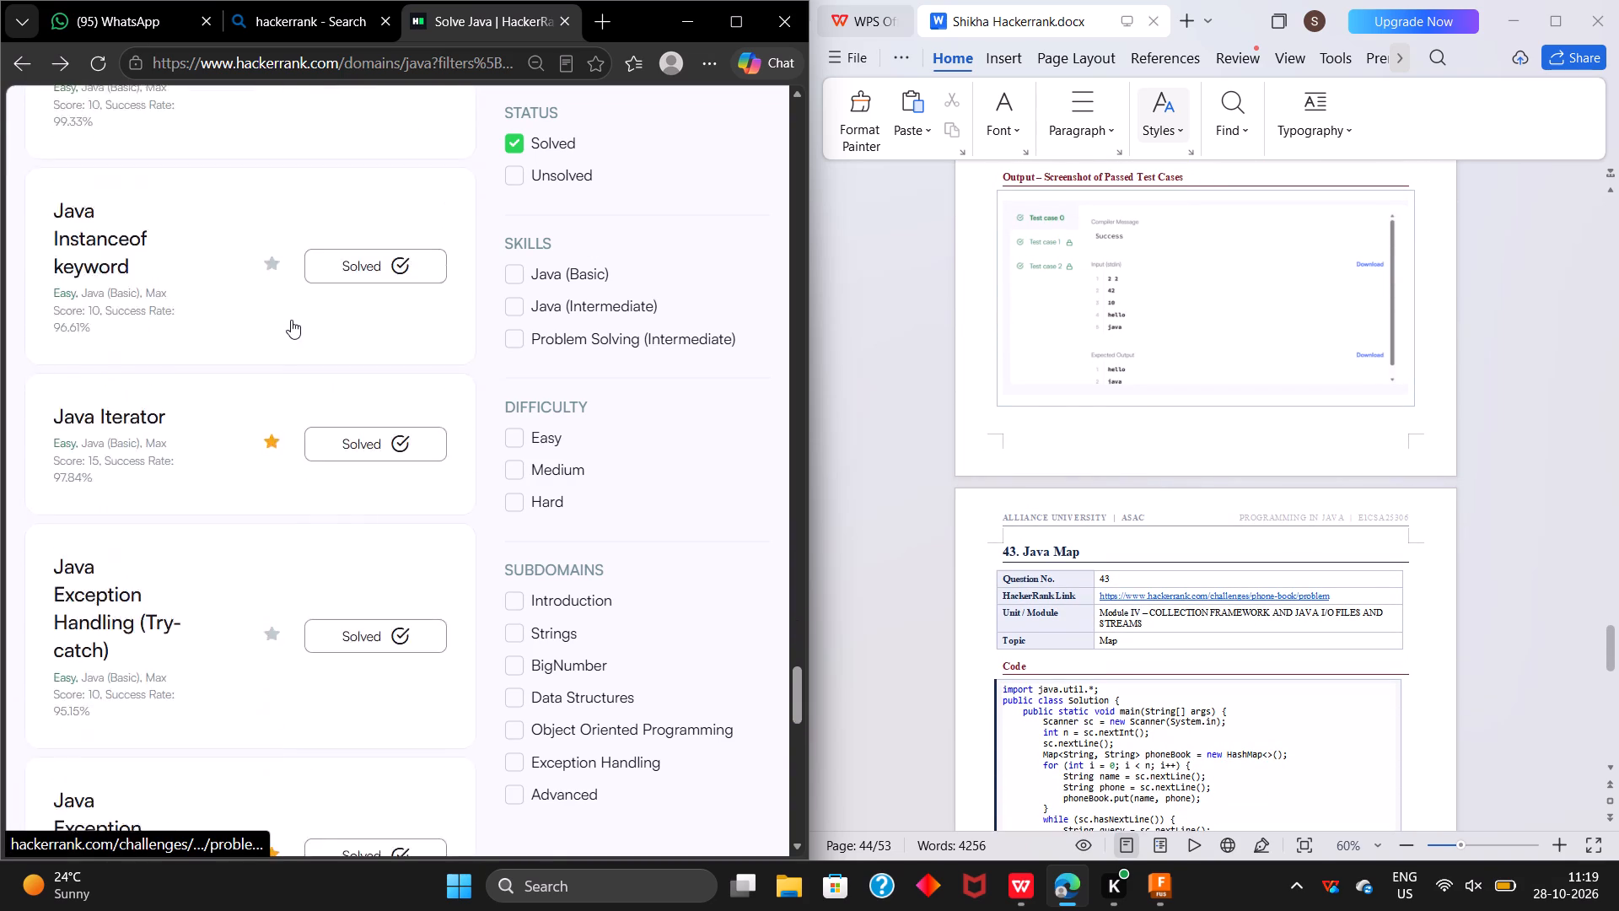
pyautogui.scroll(-6, 291, 320)
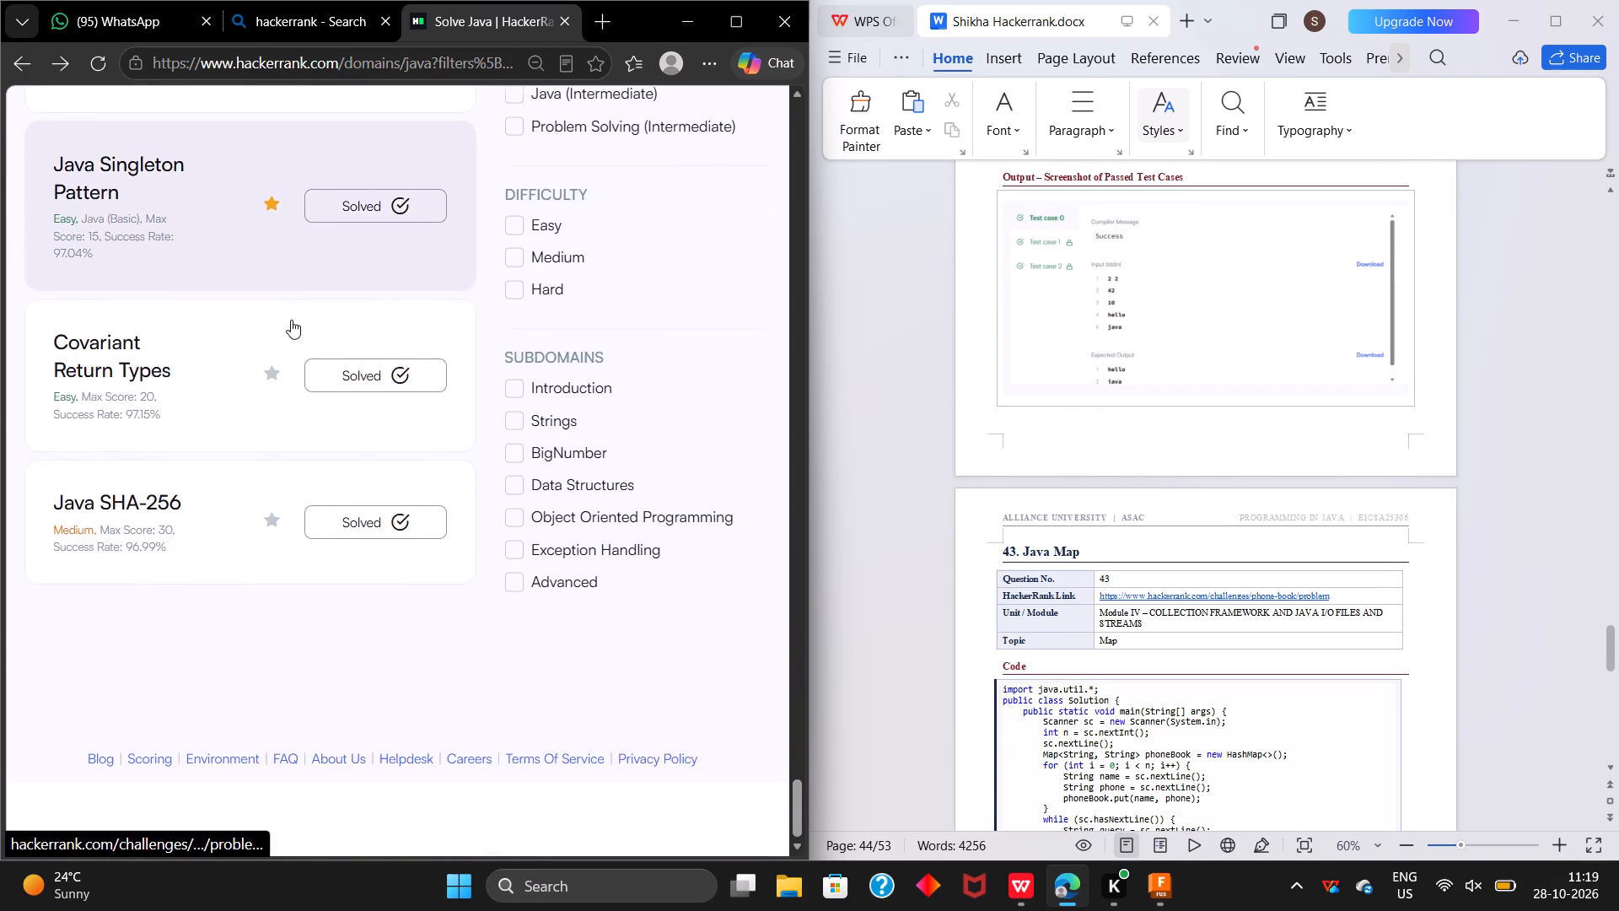
pyautogui.scroll(13, 291, 320)
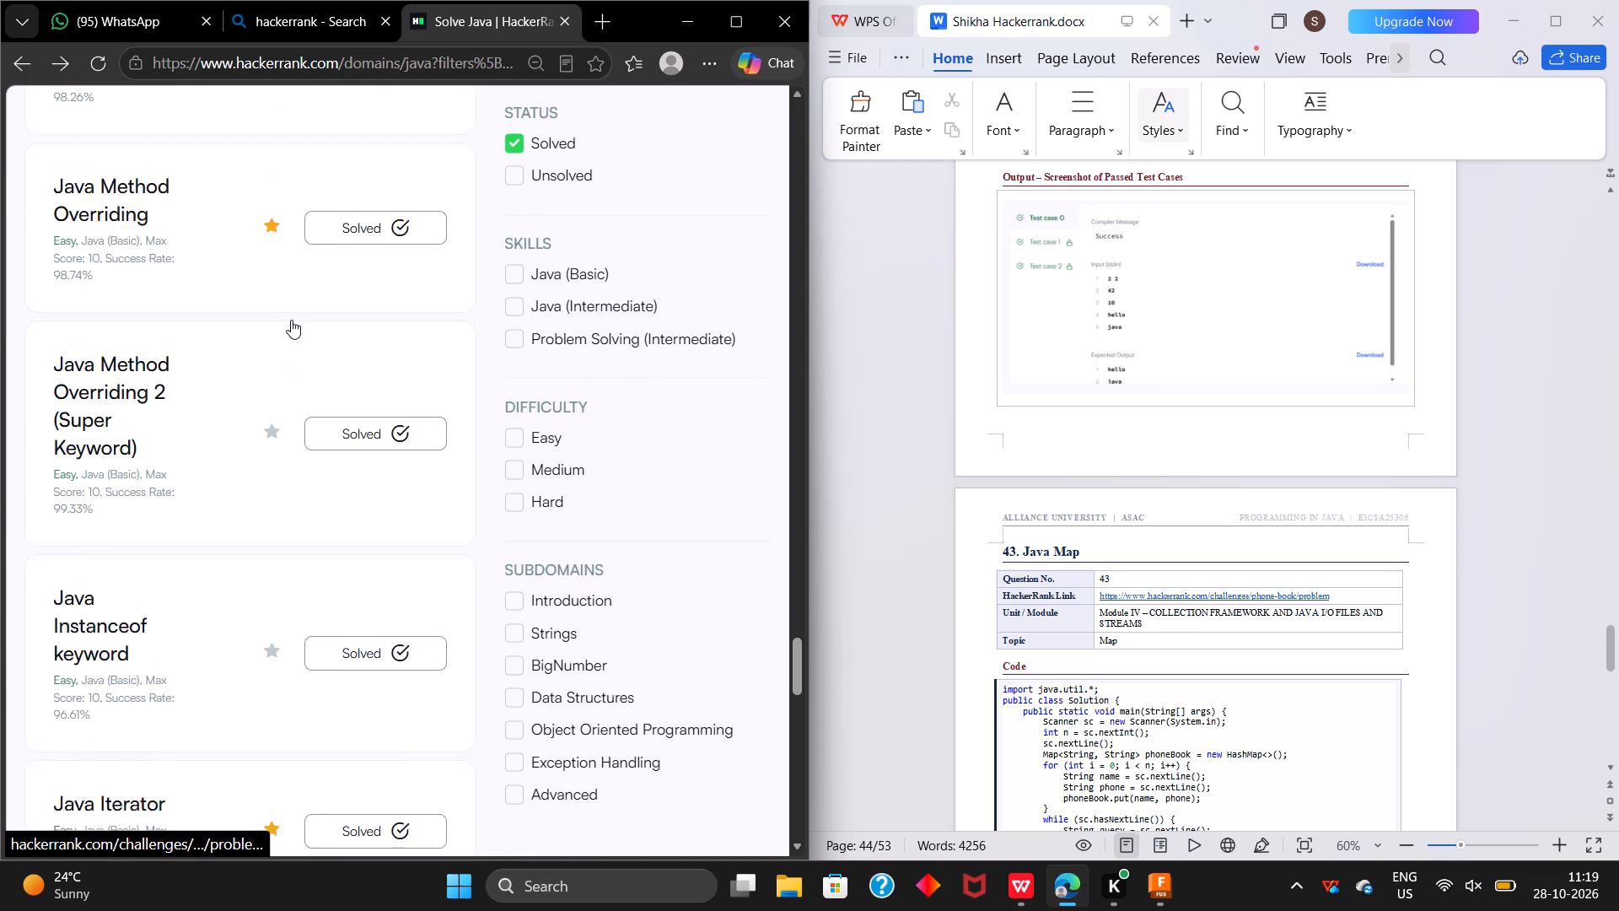
pyautogui.scroll(7, 291, 320)
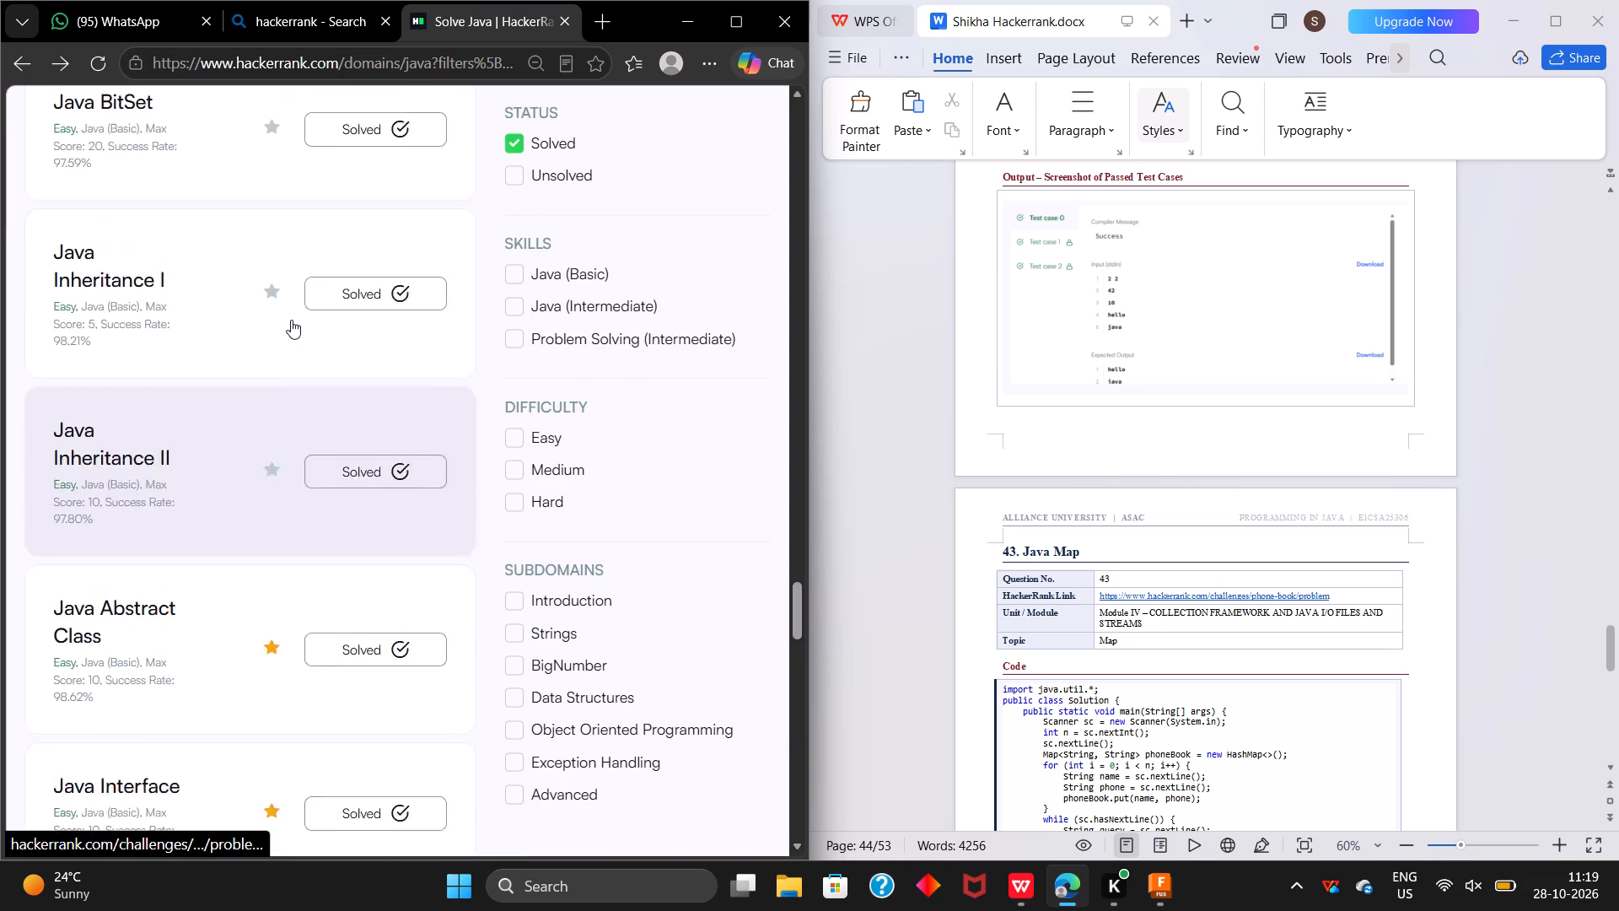
pyautogui.scroll(4, 291, 320)
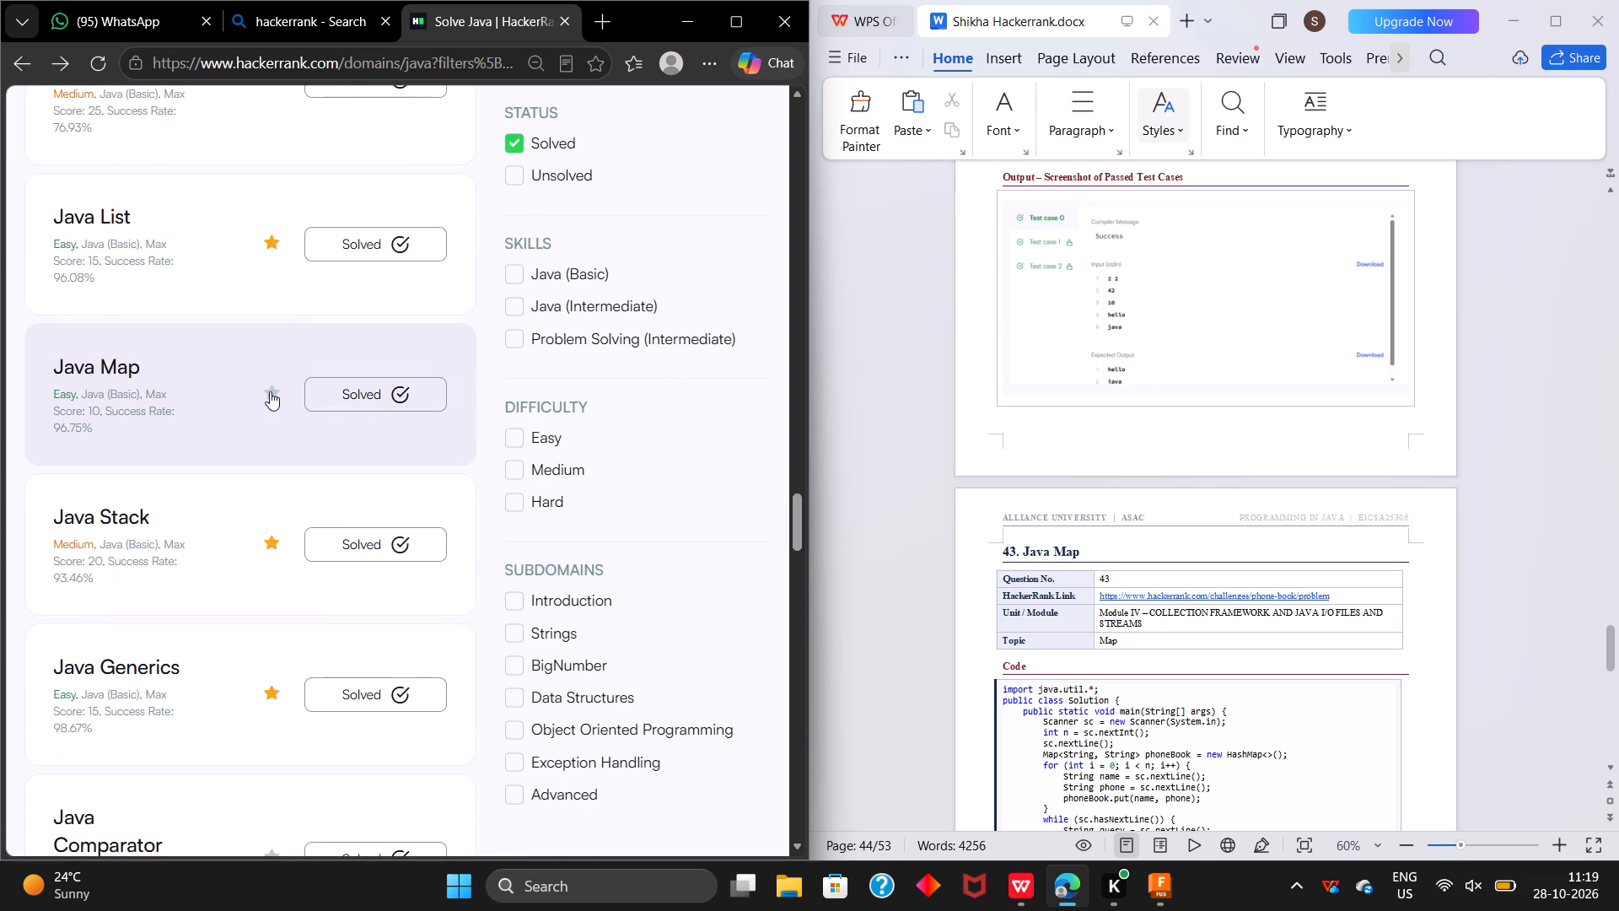
pyautogui.click(270, 391)
# Check document entry 44, Java BitSet, for filled-in code, and find and star Java BitSet among the solved challenges.
pyautogui.scroll(-3, 1251, 570)
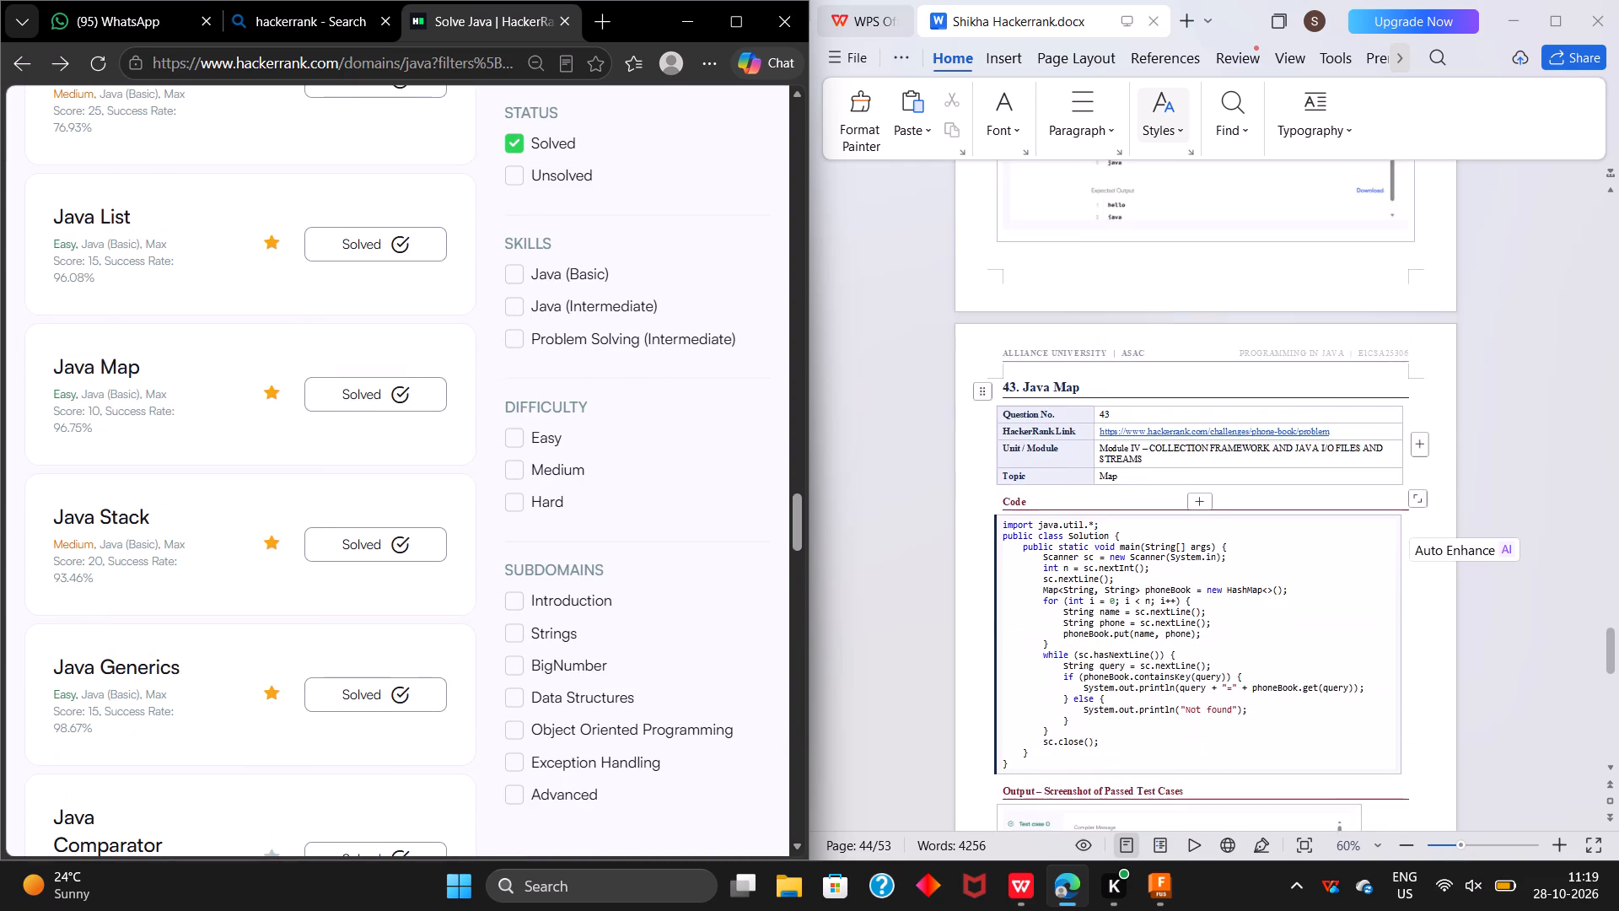
pyautogui.scroll(-9, 1251, 570)
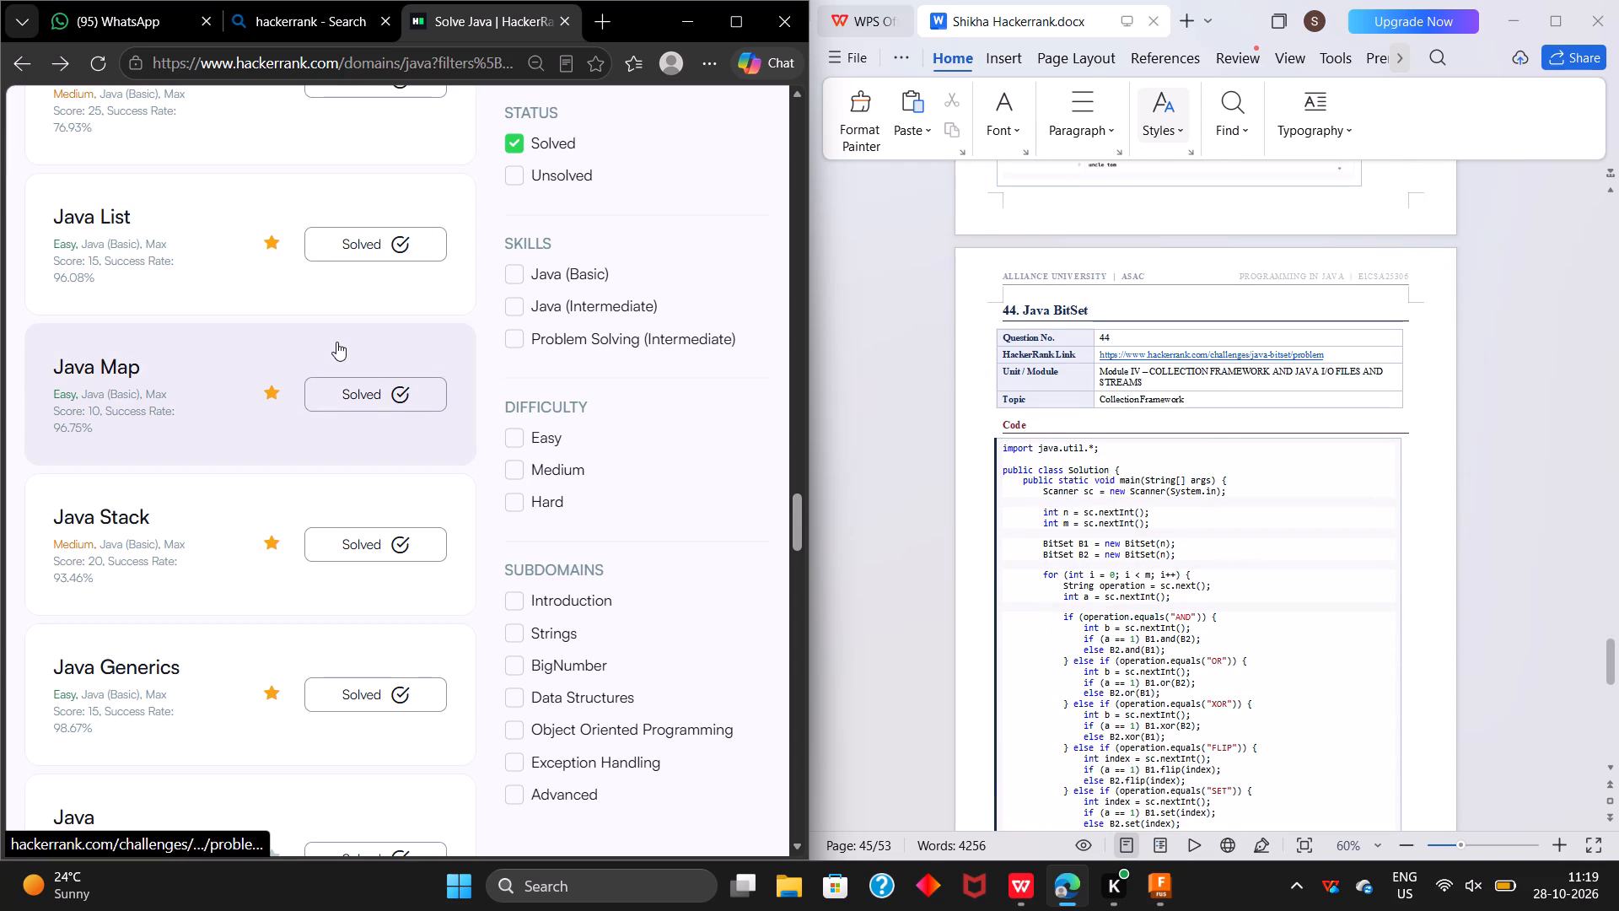
pyautogui.scroll(3, 336, 342)
pyautogui.hscroll(1, 336, 342)
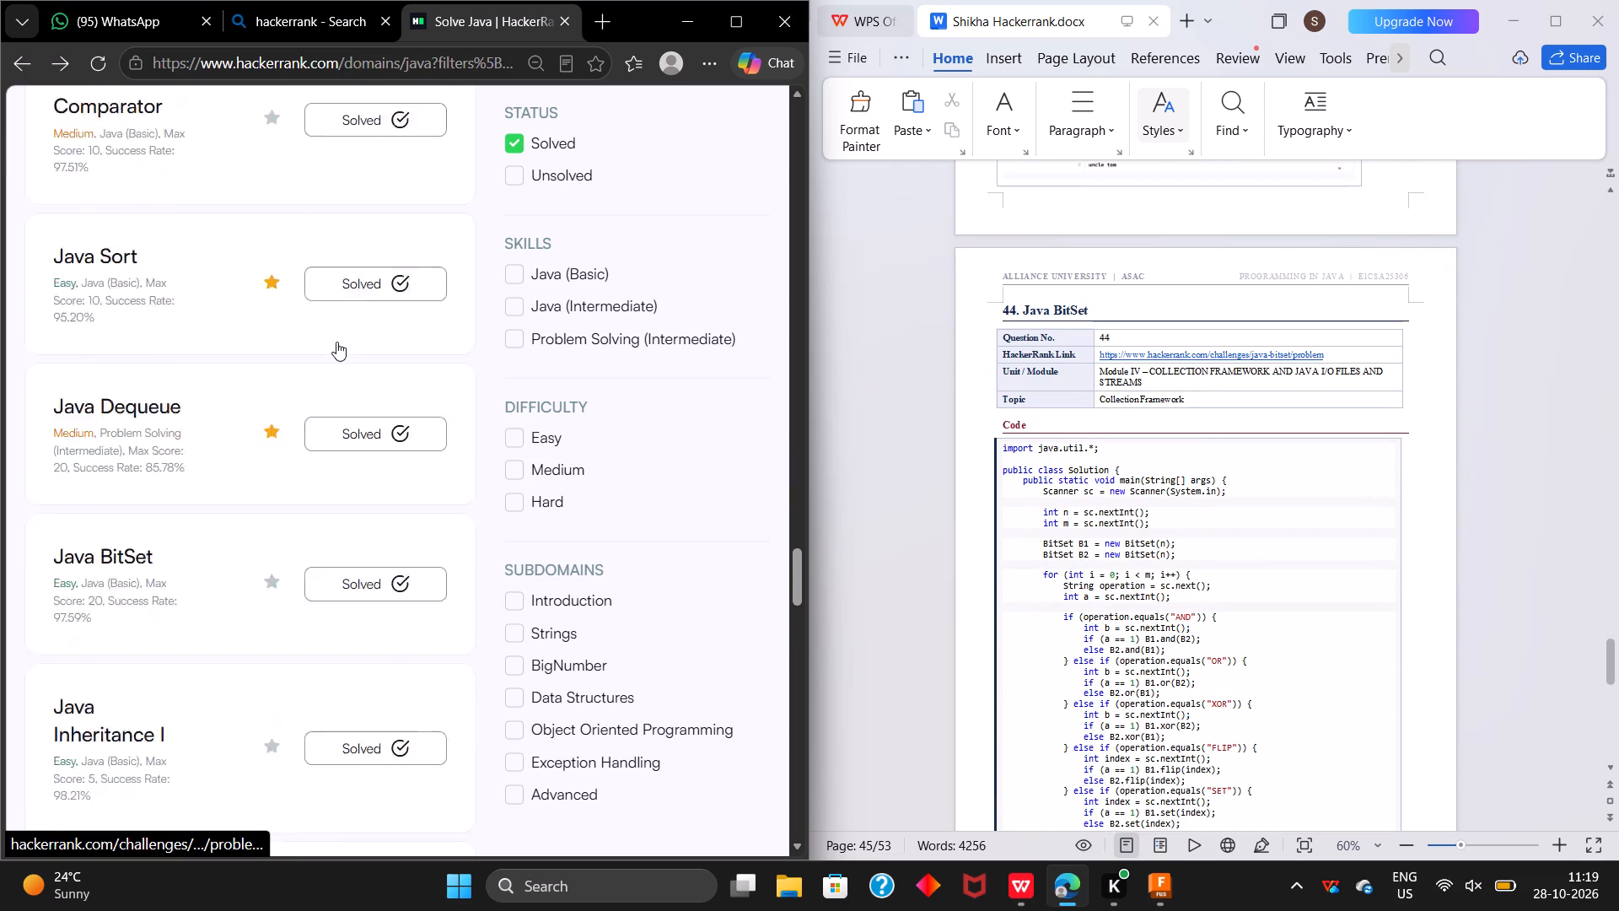
pyautogui.scroll(-8, 336, 342)
pyautogui.scroll(2, 336, 342)
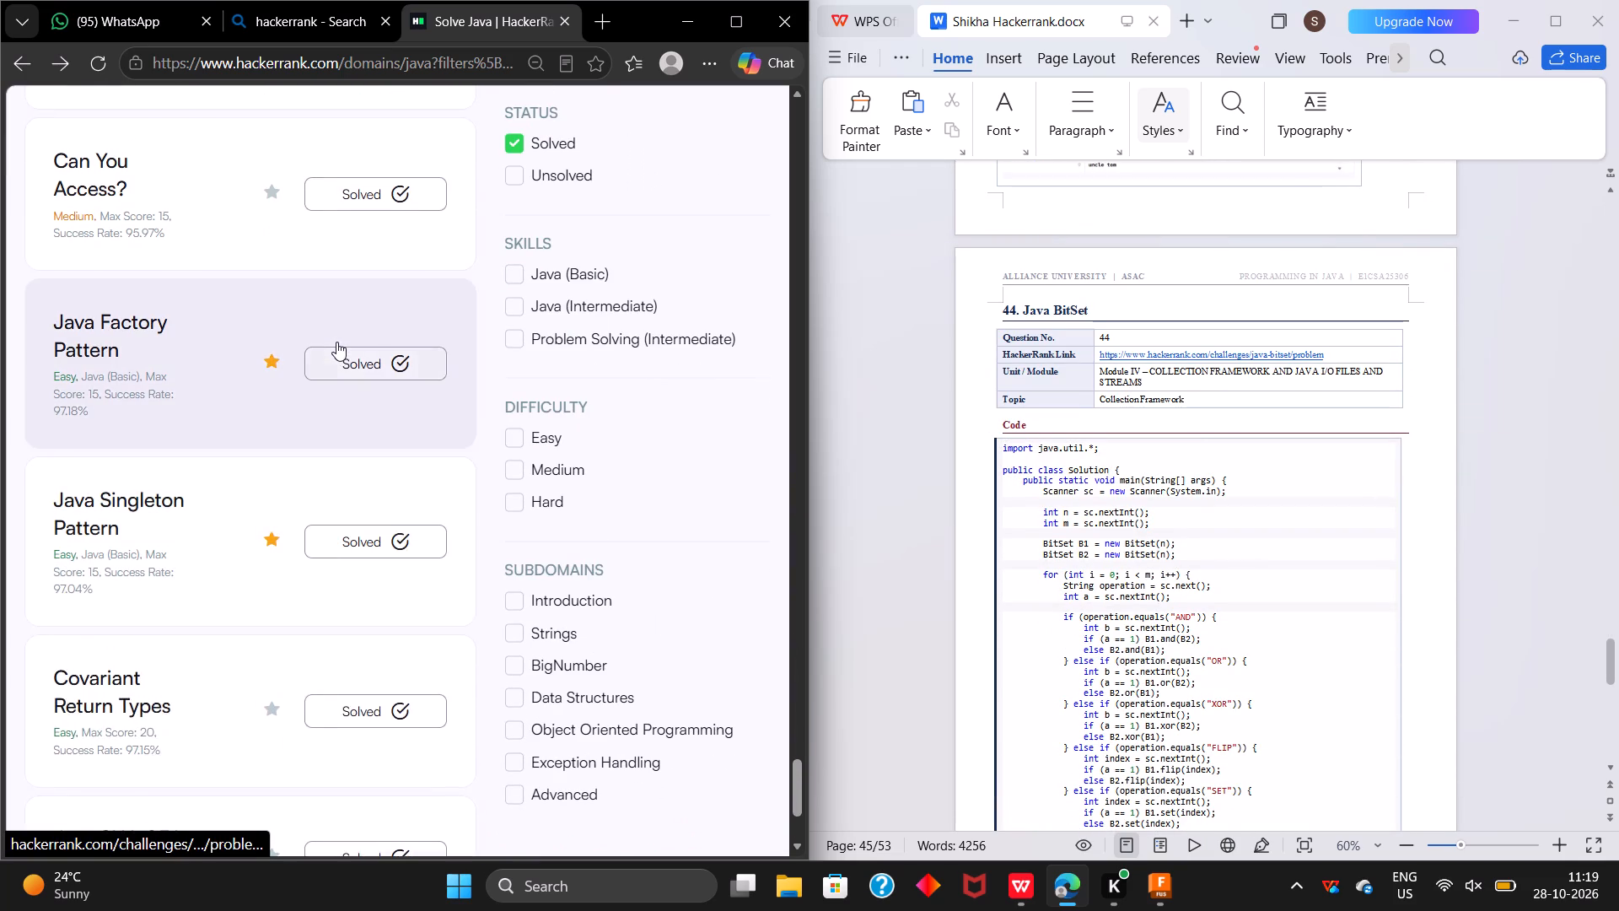
pyautogui.scroll(5, 336, 342)
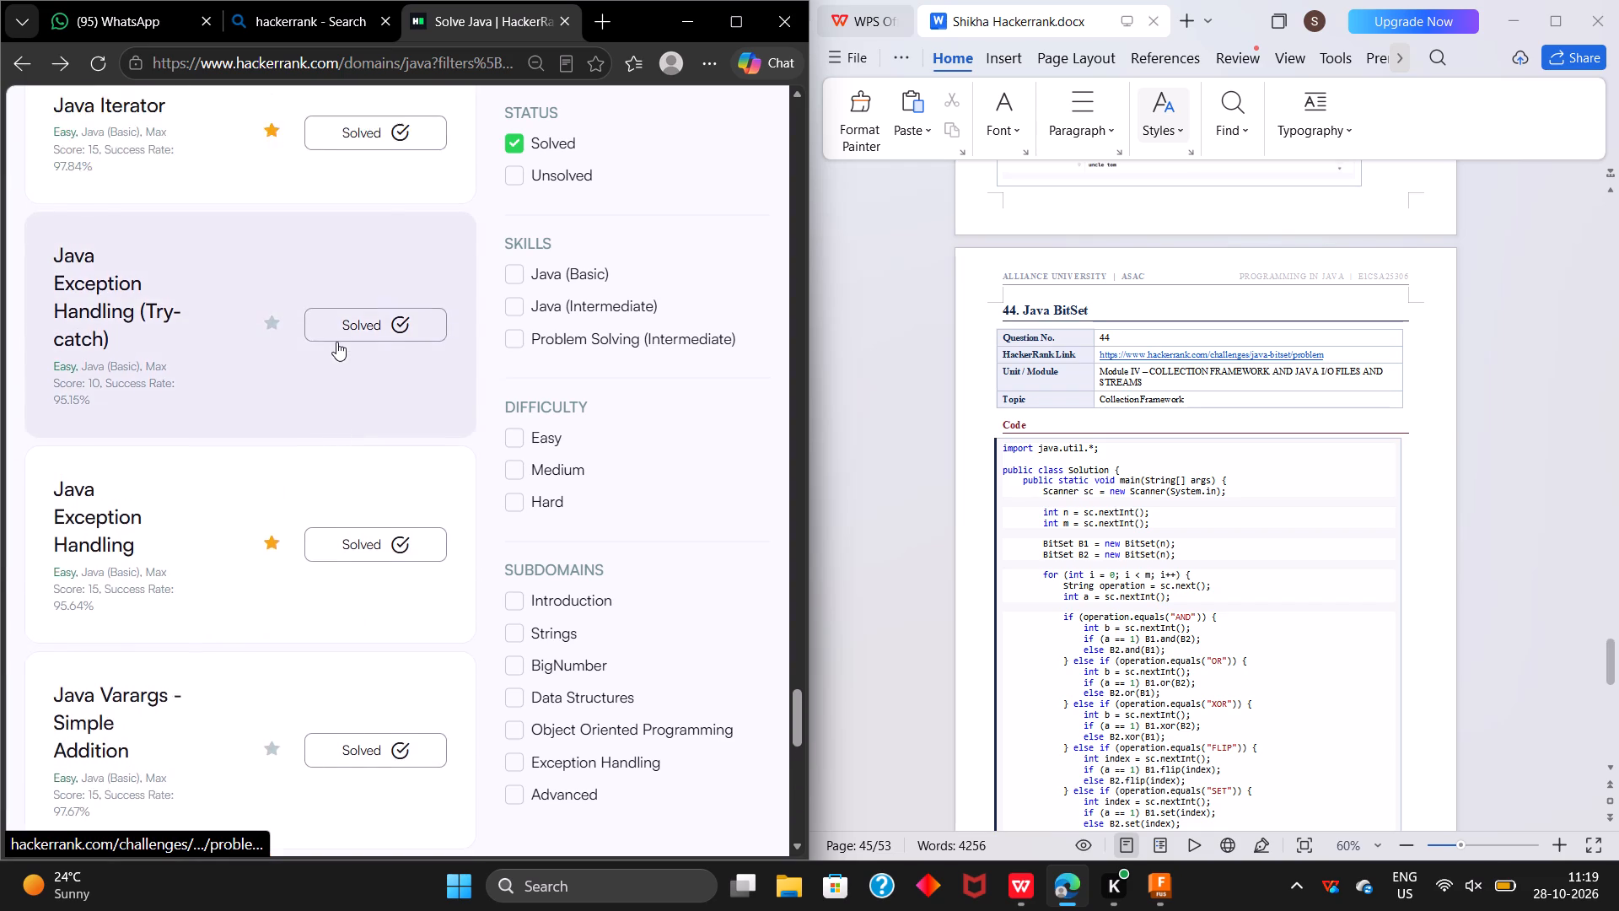
pyautogui.scroll(7, 336, 342)
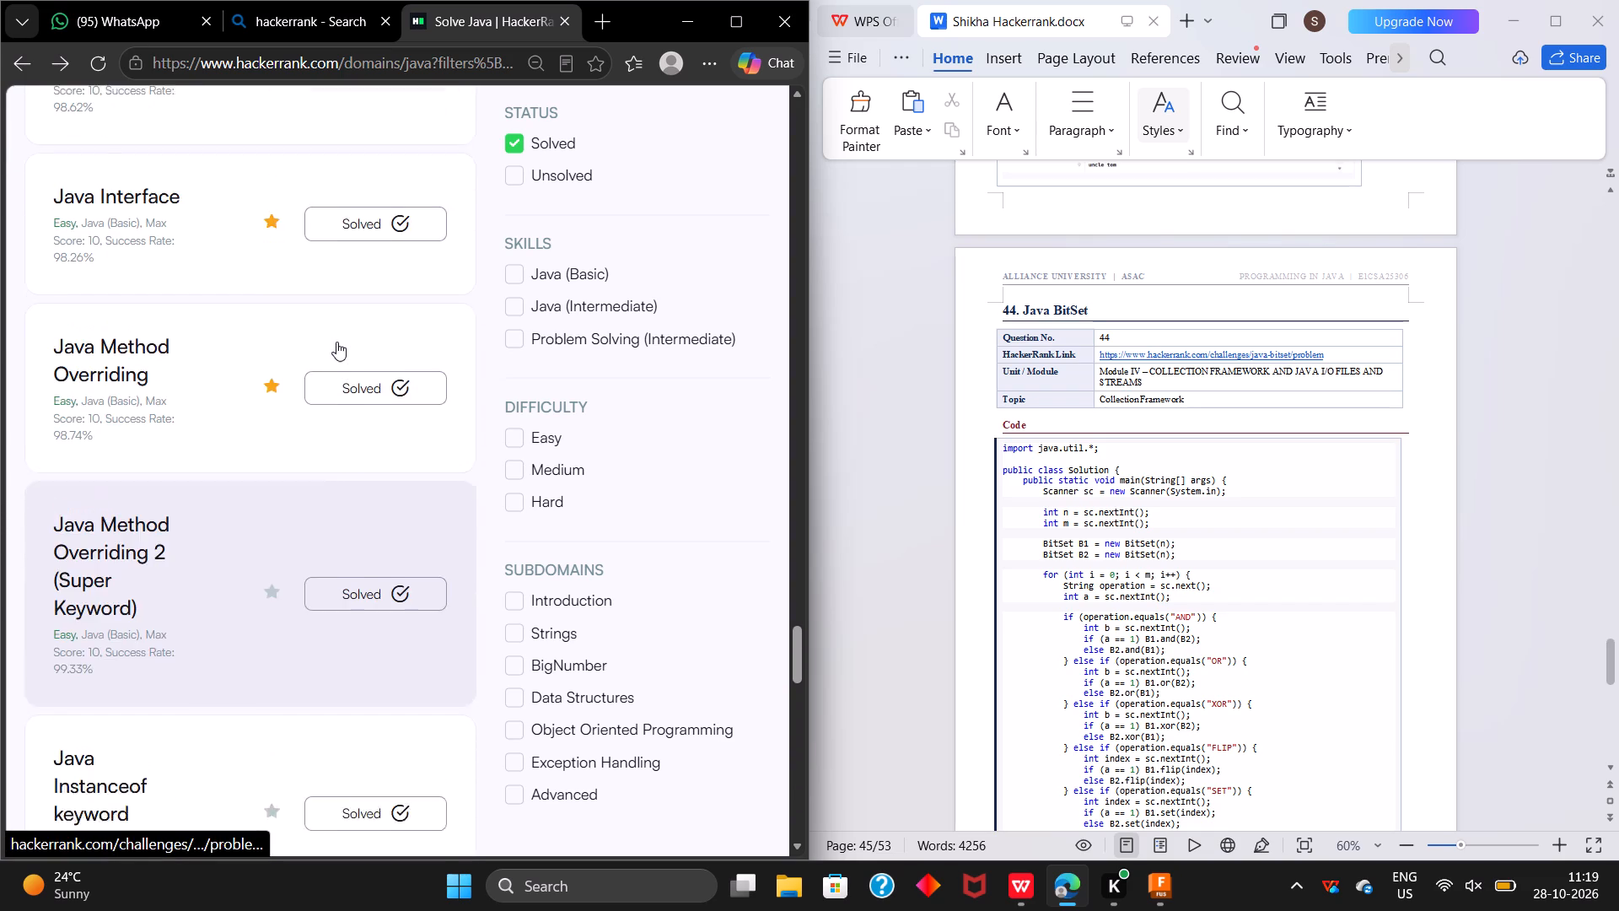
pyautogui.scroll(5, 336, 342)
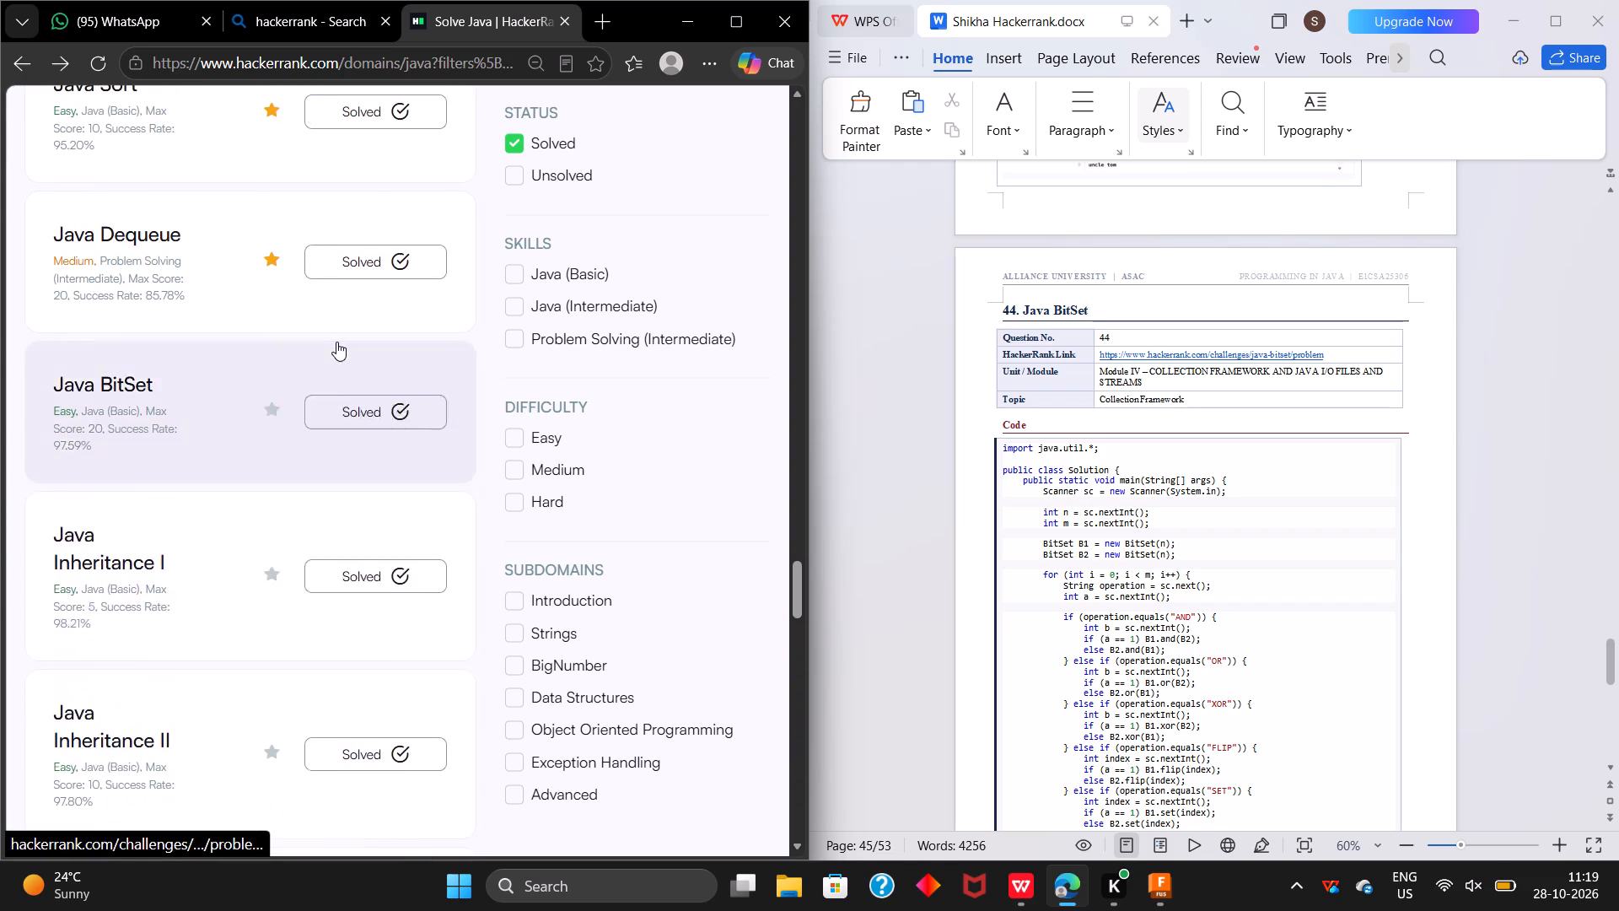
pyautogui.scroll(2, 336, 342)
pyautogui.click(272, 563)
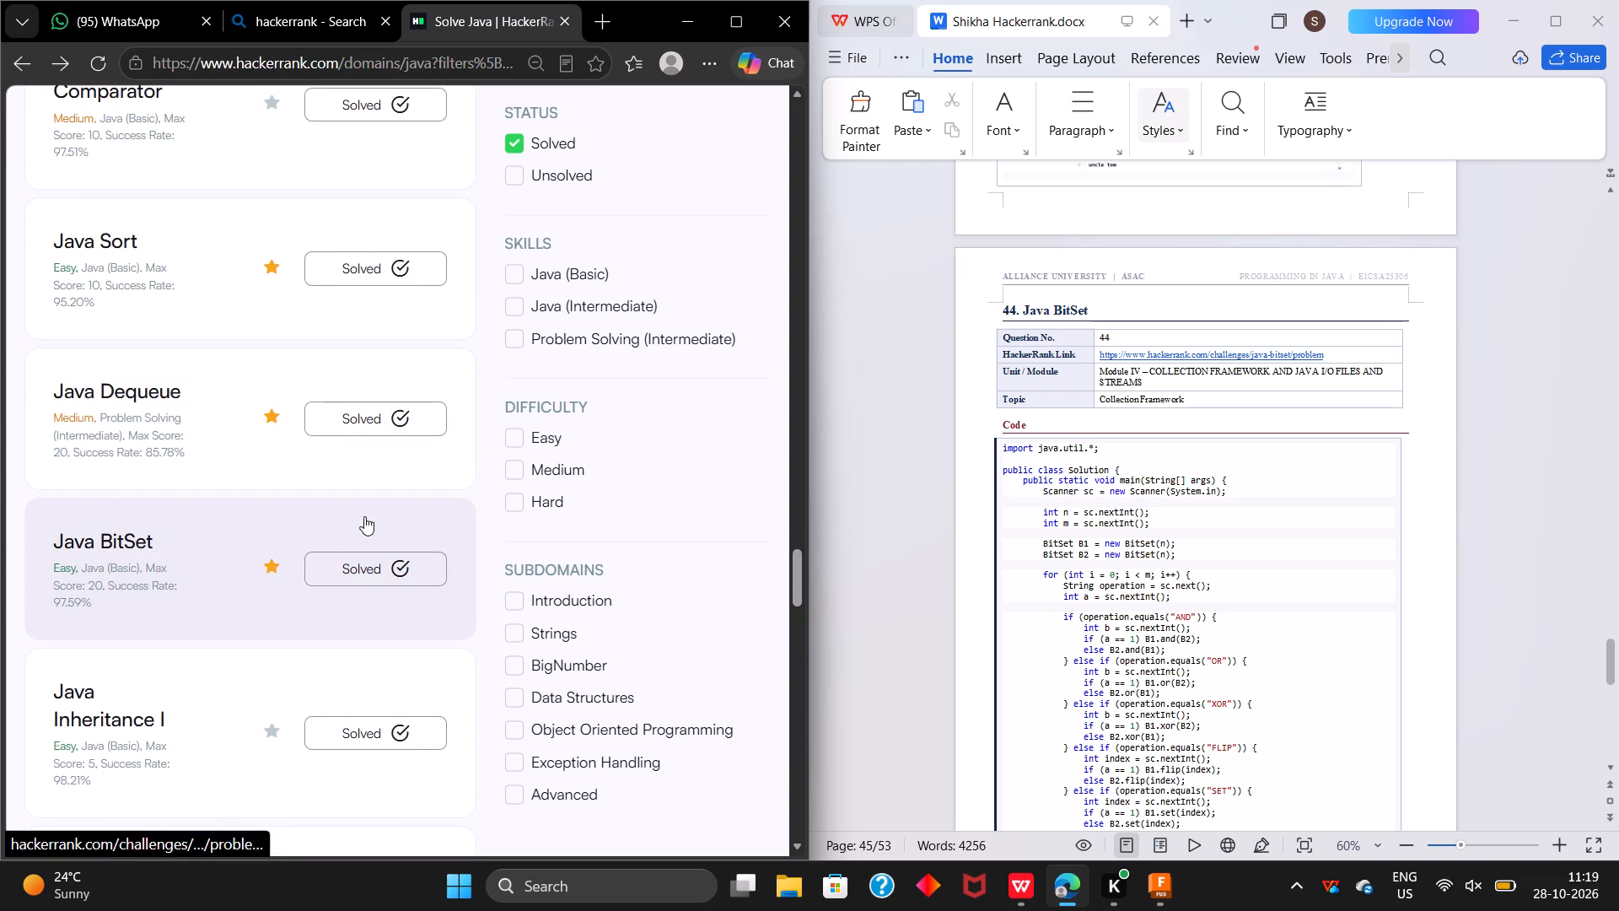
# Check document entry 45, Java Regex, for filled-in code, and find and star Java Regex among the solved challenges.
pyautogui.scroll(-12, 832, 459)
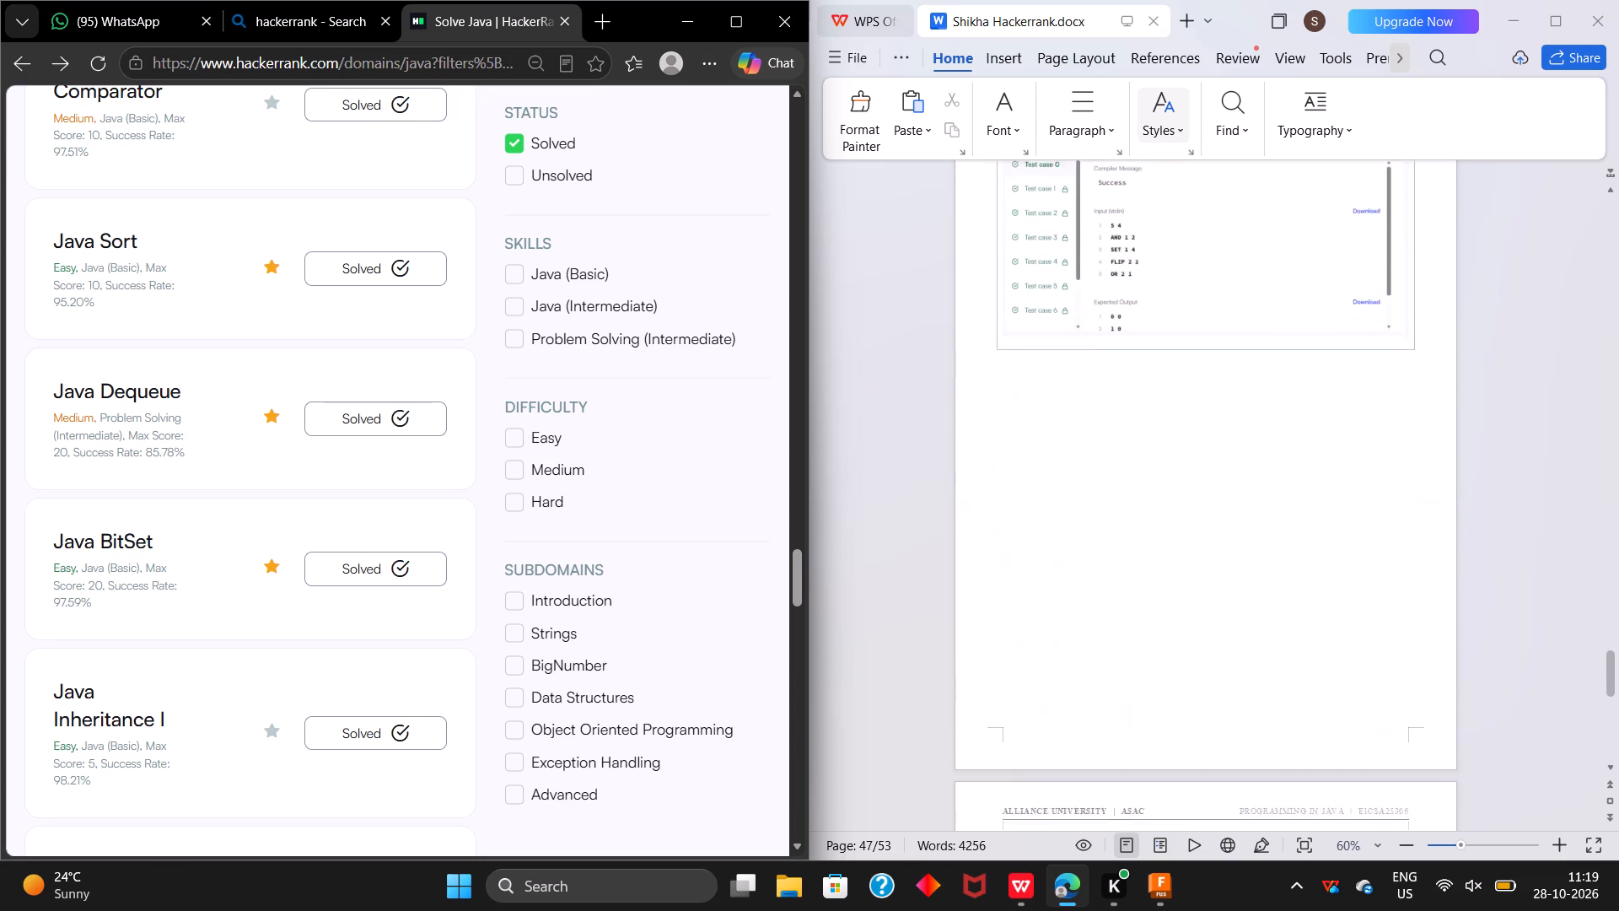
pyautogui.scroll(-3, 832, 459)
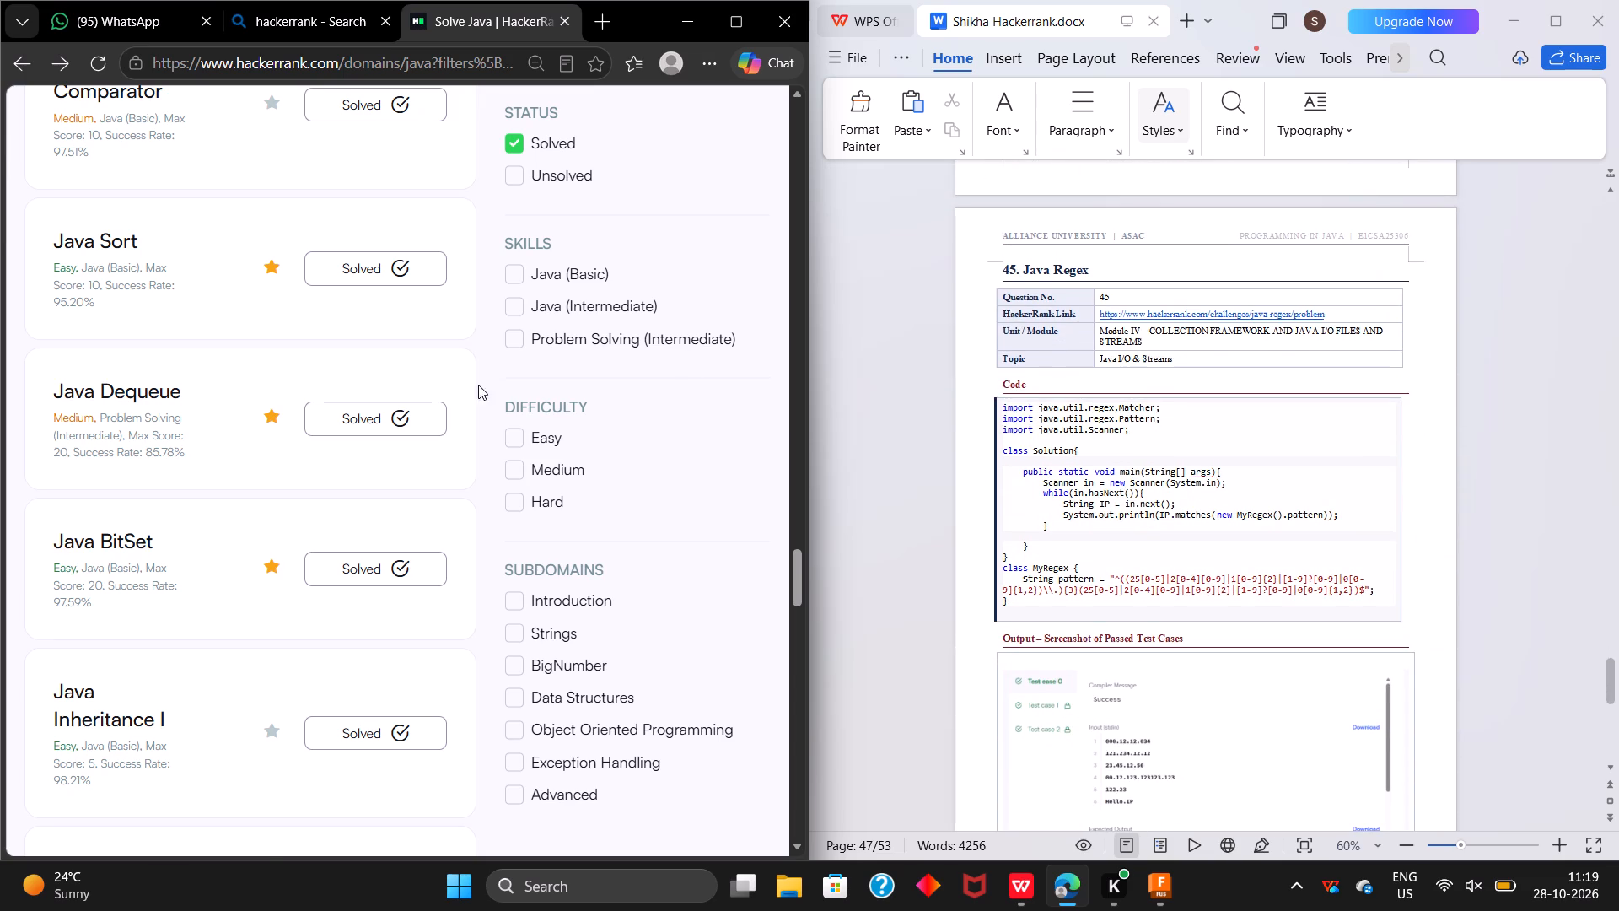
pyautogui.scroll(-9, 361, 489)
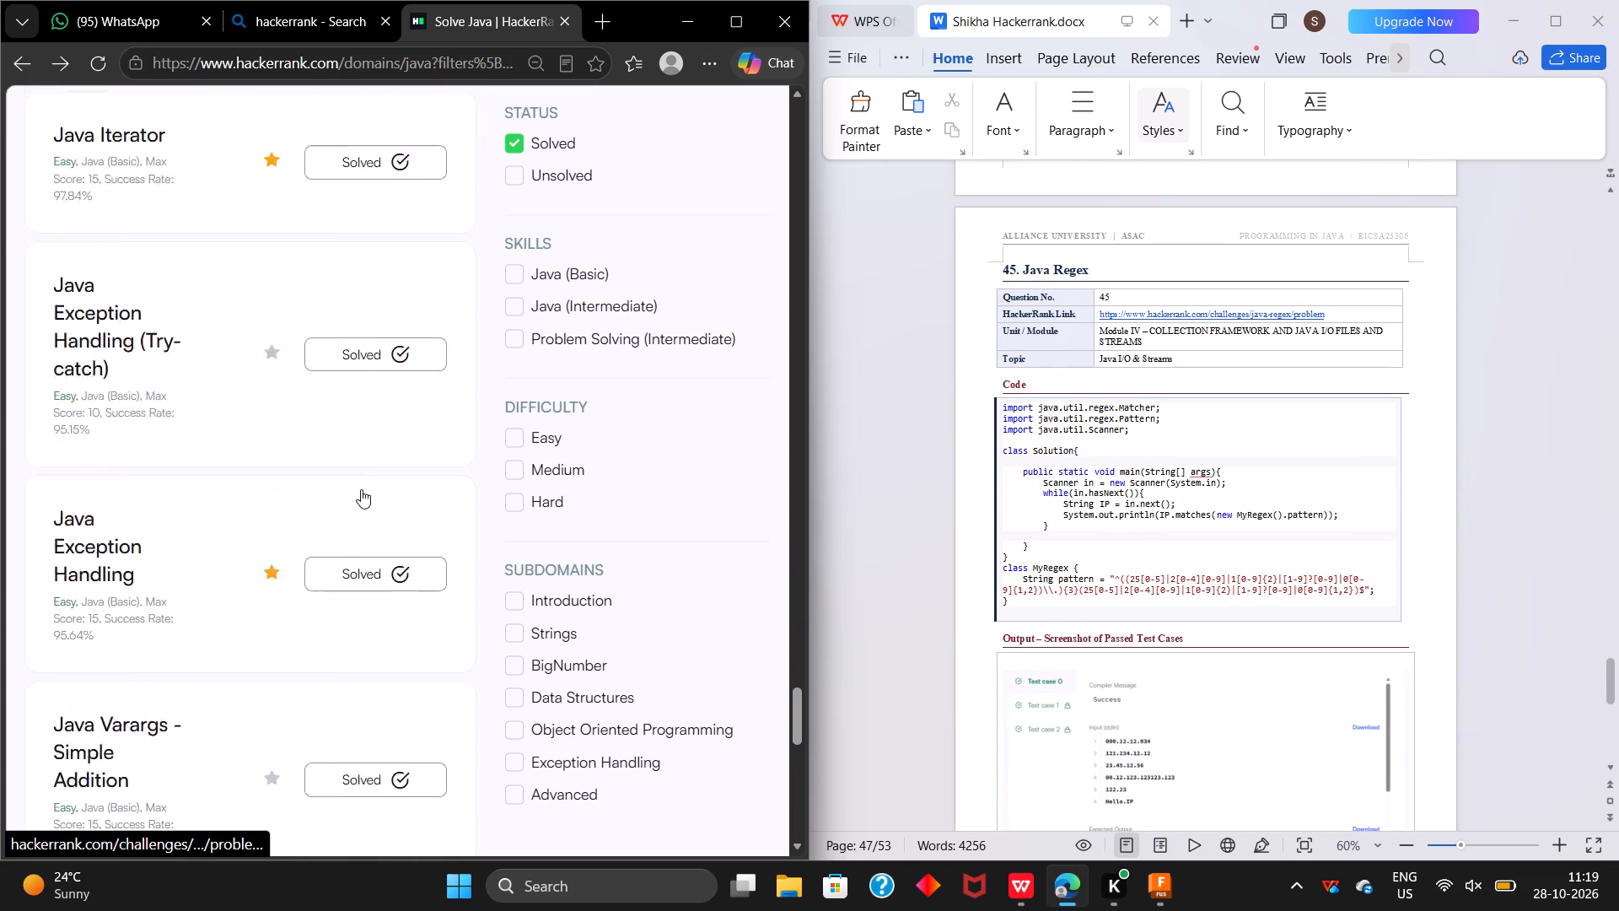
pyautogui.scroll(-8, 361, 489)
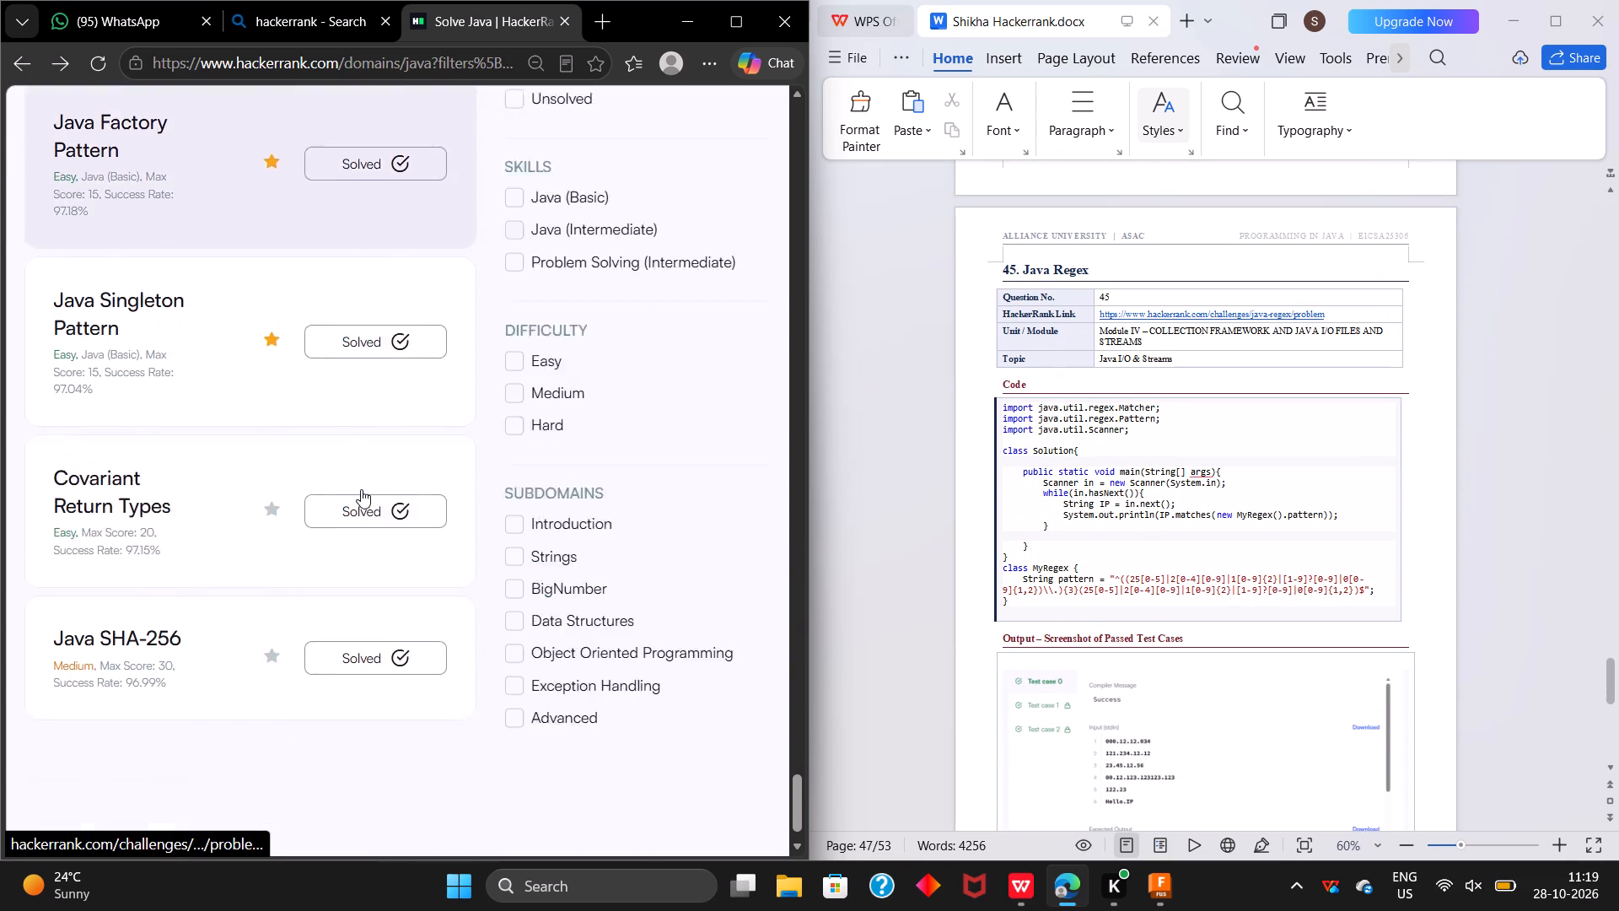
pyautogui.scroll(-2, 361, 489)
pyautogui.scroll(8, 361, 489)
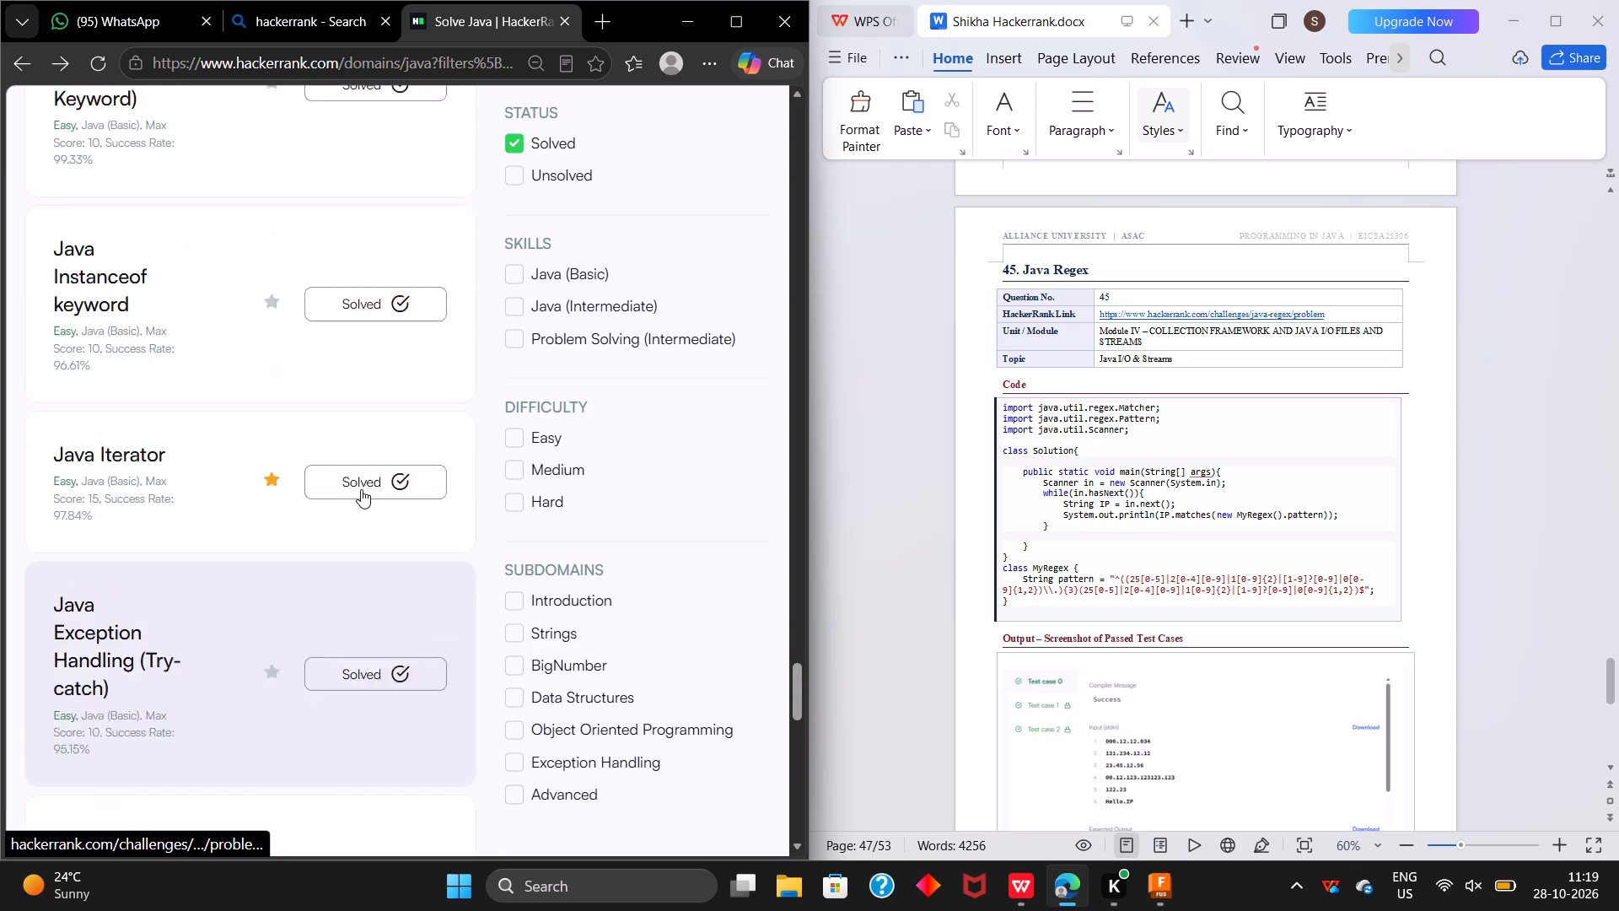
pyautogui.scroll(9, 361, 489)
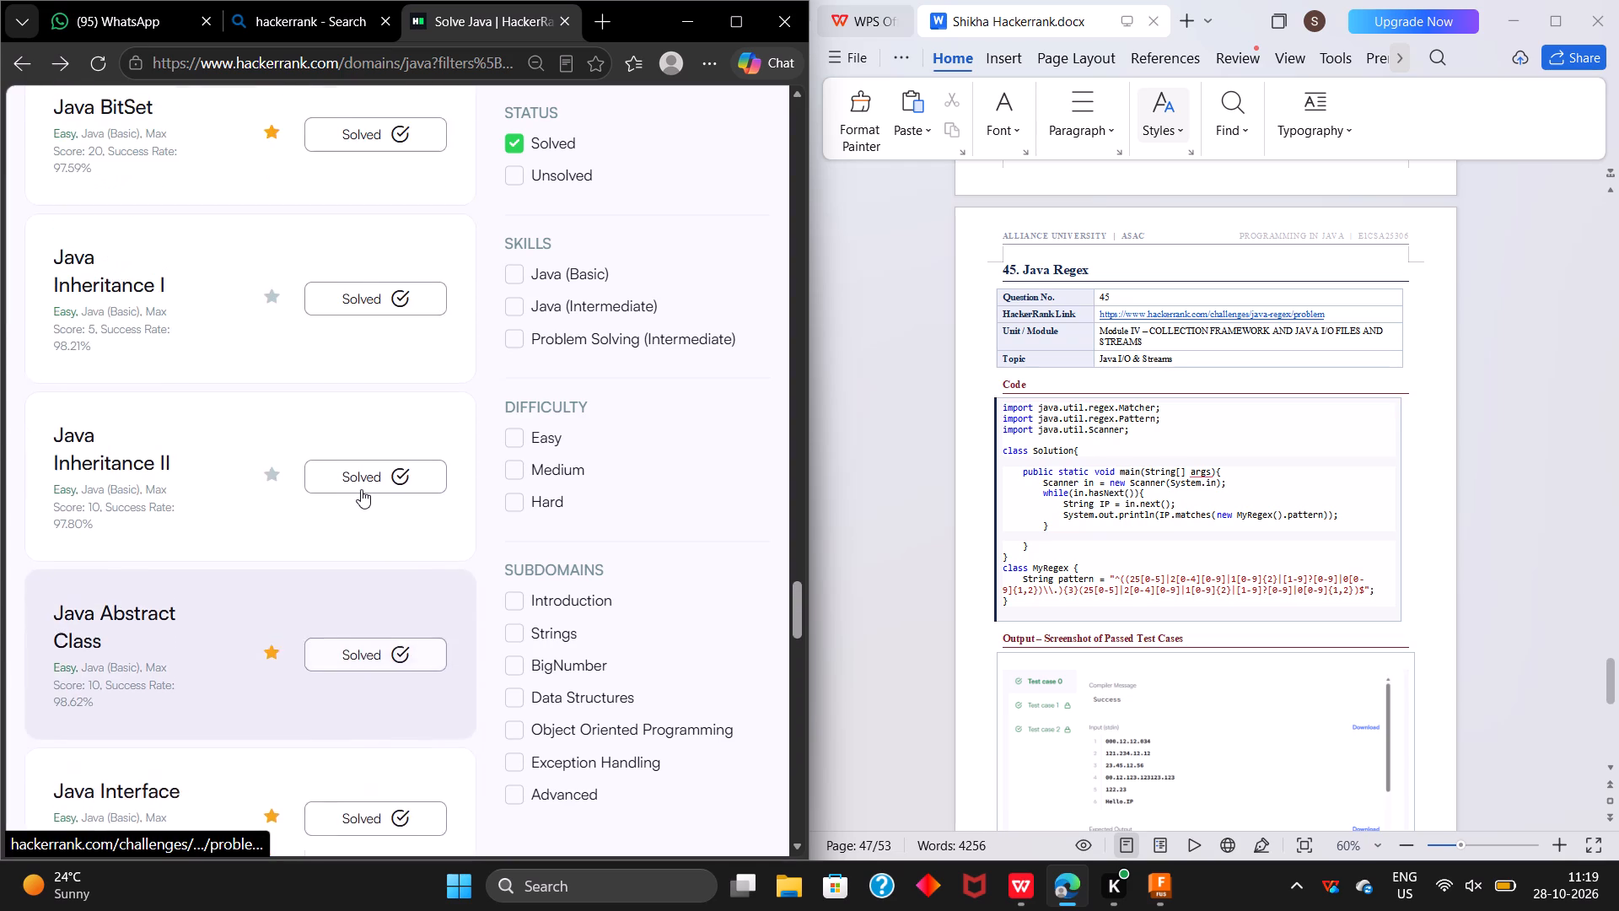
pyautogui.scroll(6, 361, 489)
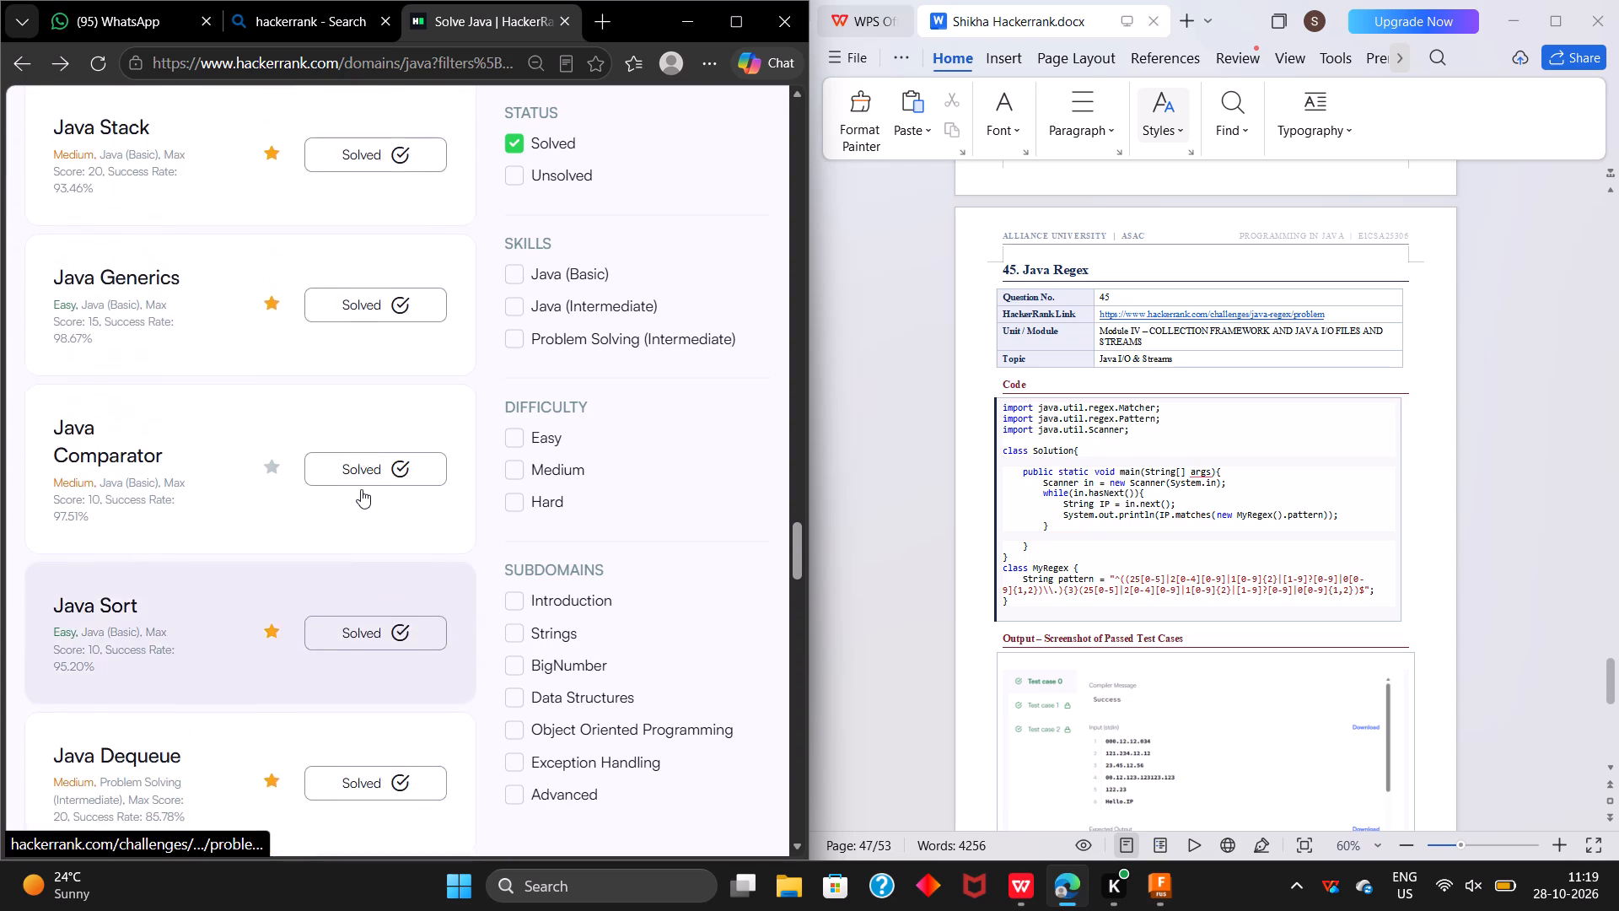
pyautogui.scroll(8, 361, 489)
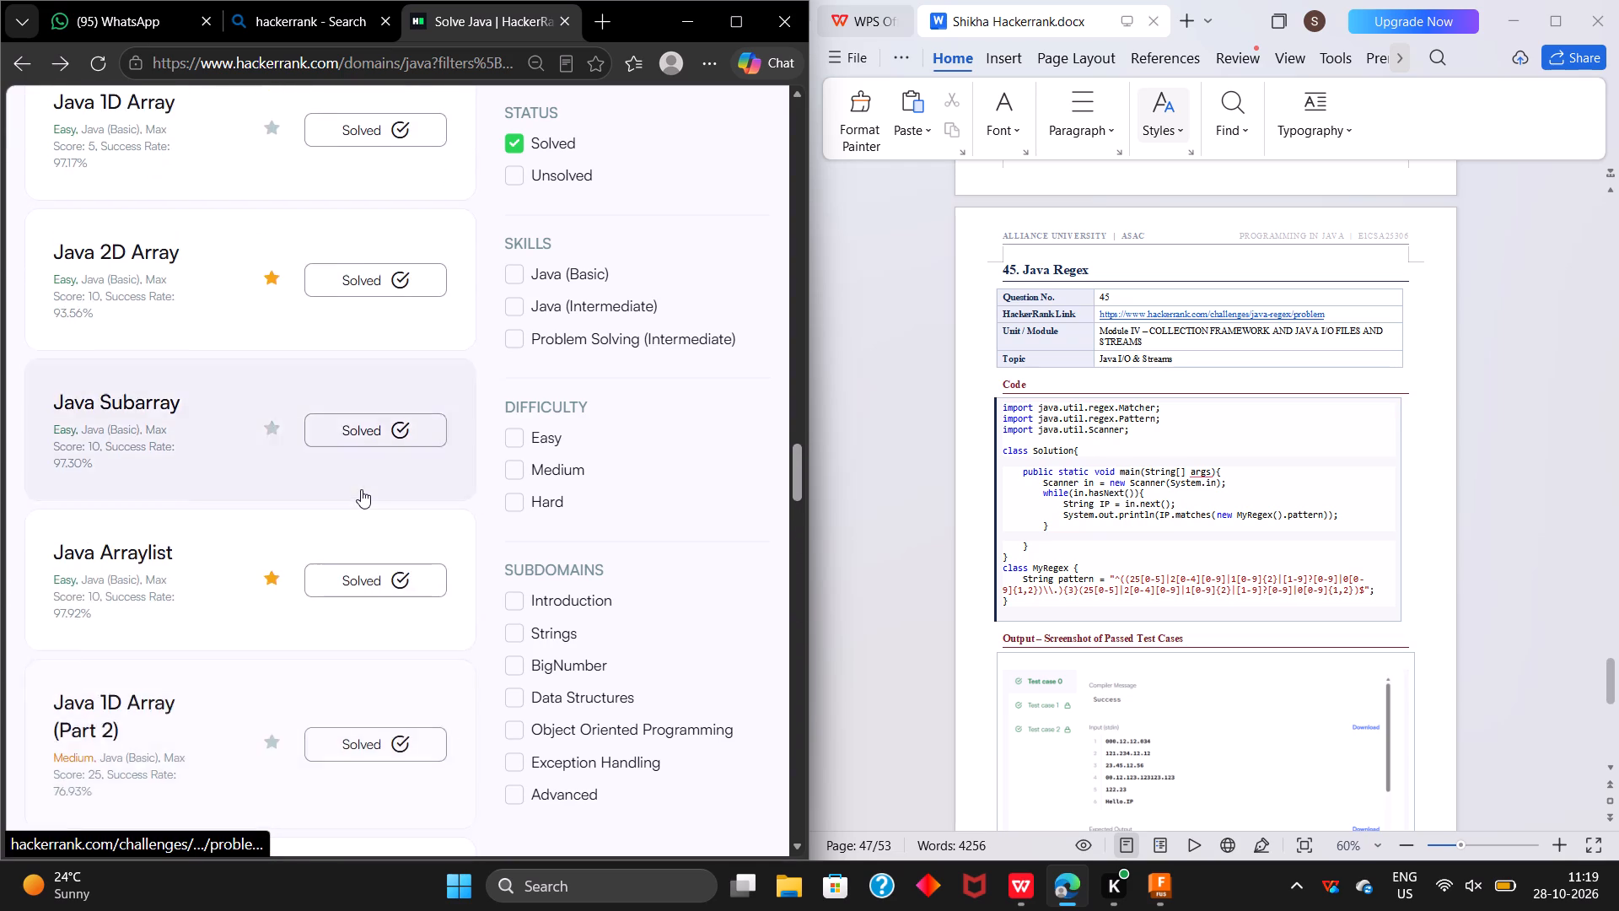
pyautogui.scroll(8, 361, 489)
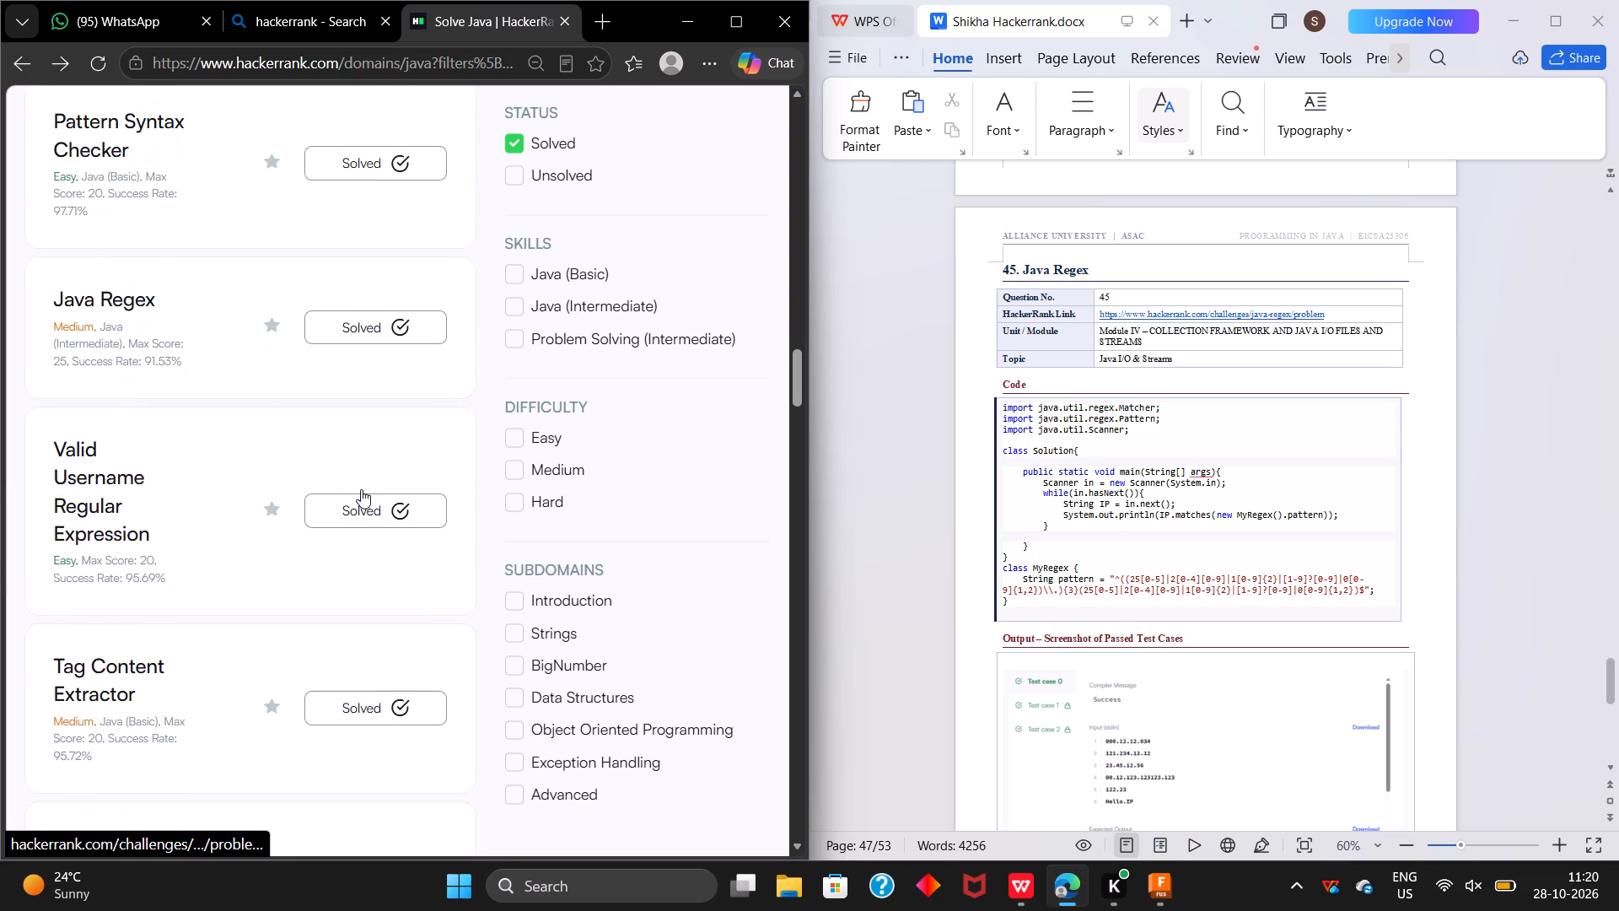
pyautogui.click(268, 324)
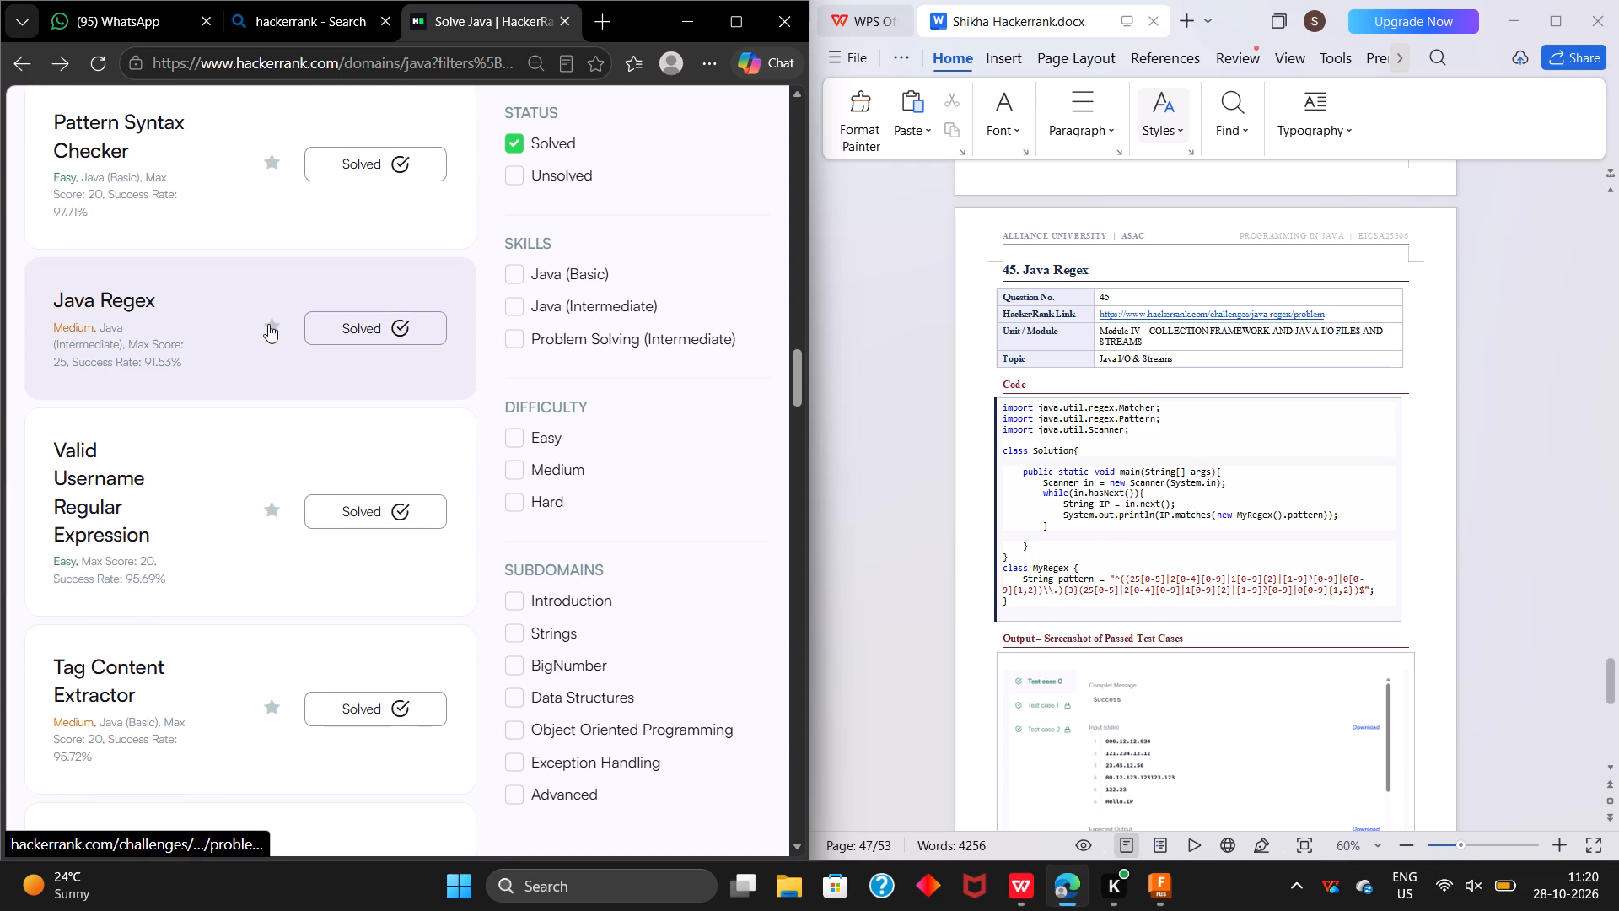
# Check document entries 46, Java Regex II, and 47 for filled-in code, and look through the solved challenges for Valid Username Regular Expression.
pyautogui.scroll(-10, 1212, 633)
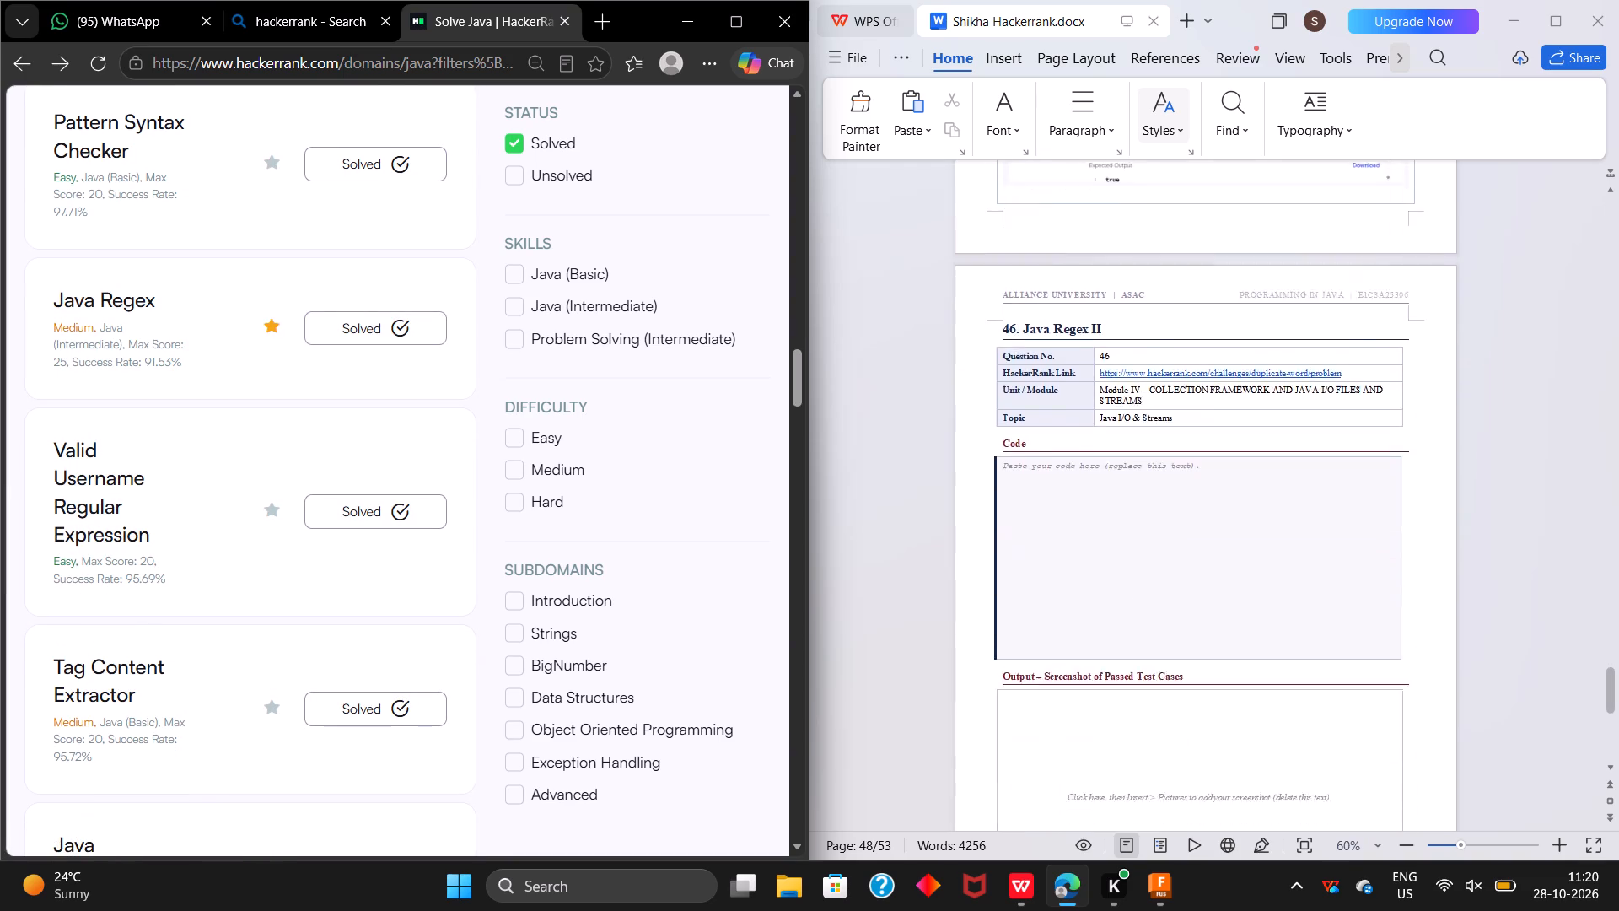
pyautogui.scroll(-3, 1212, 633)
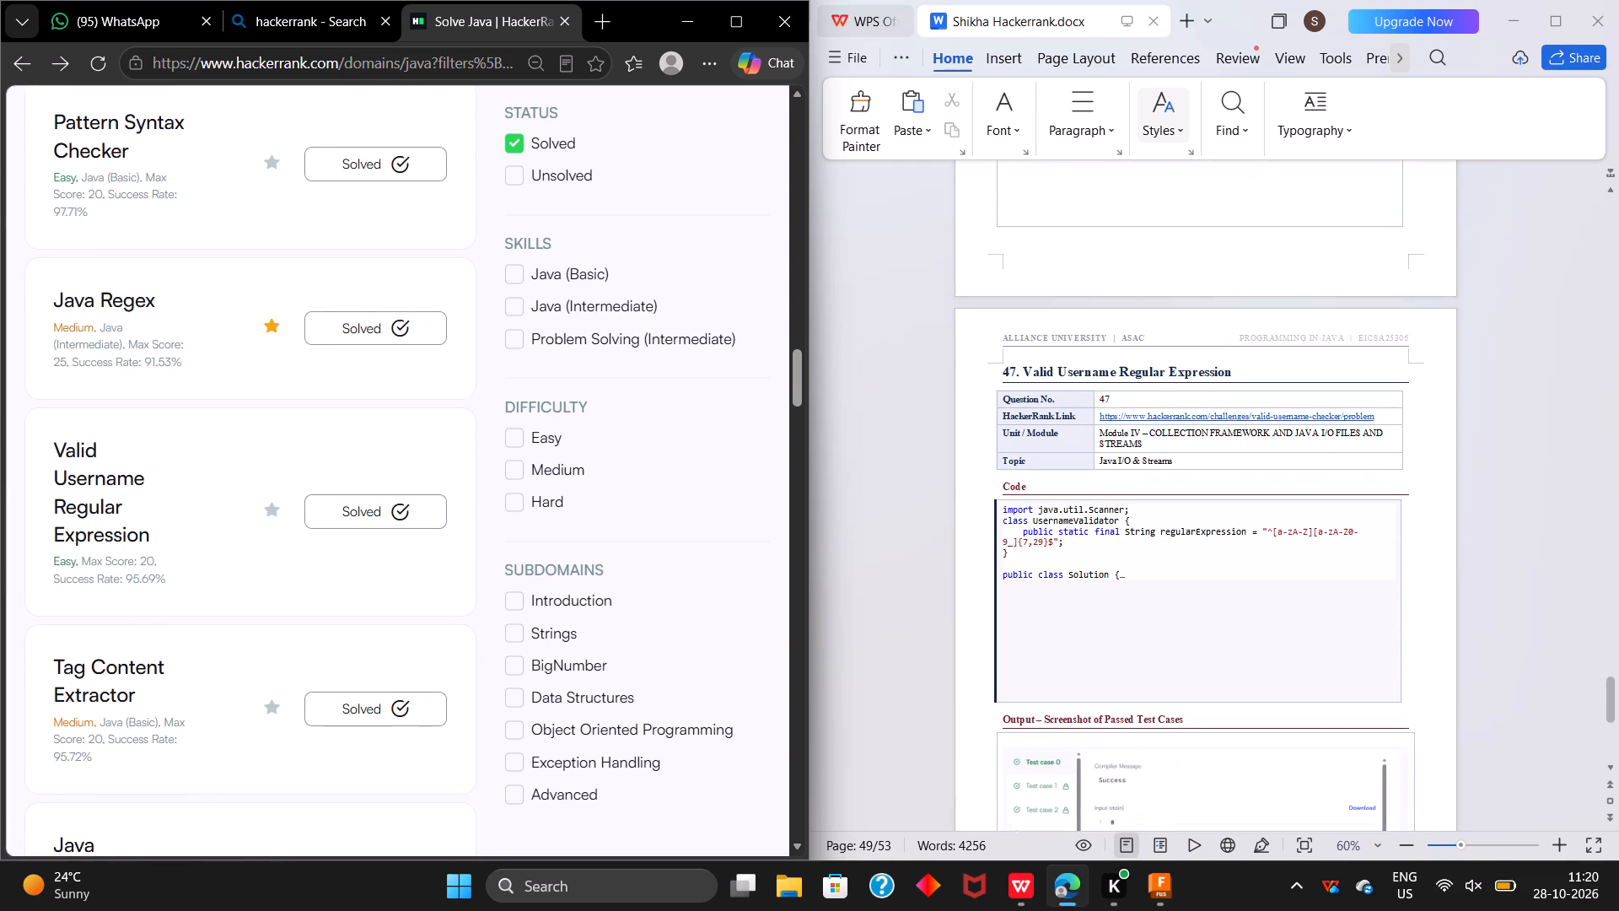
pyautogui.scroll(-1, 1212, 633)
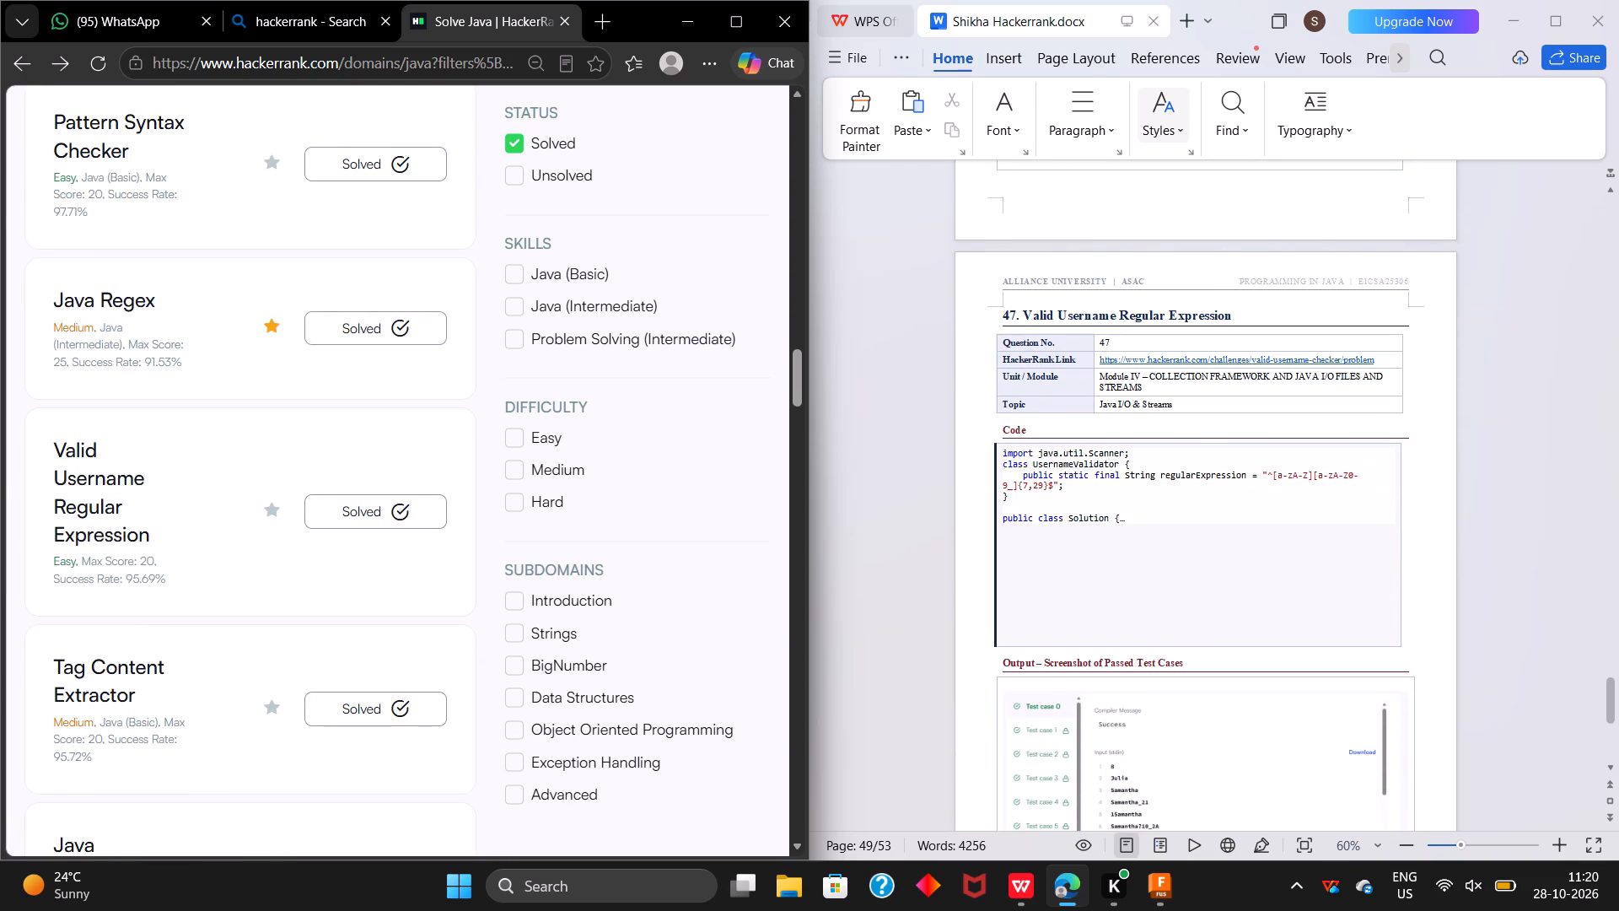
pyautogui.scroll(6, 263, 496)
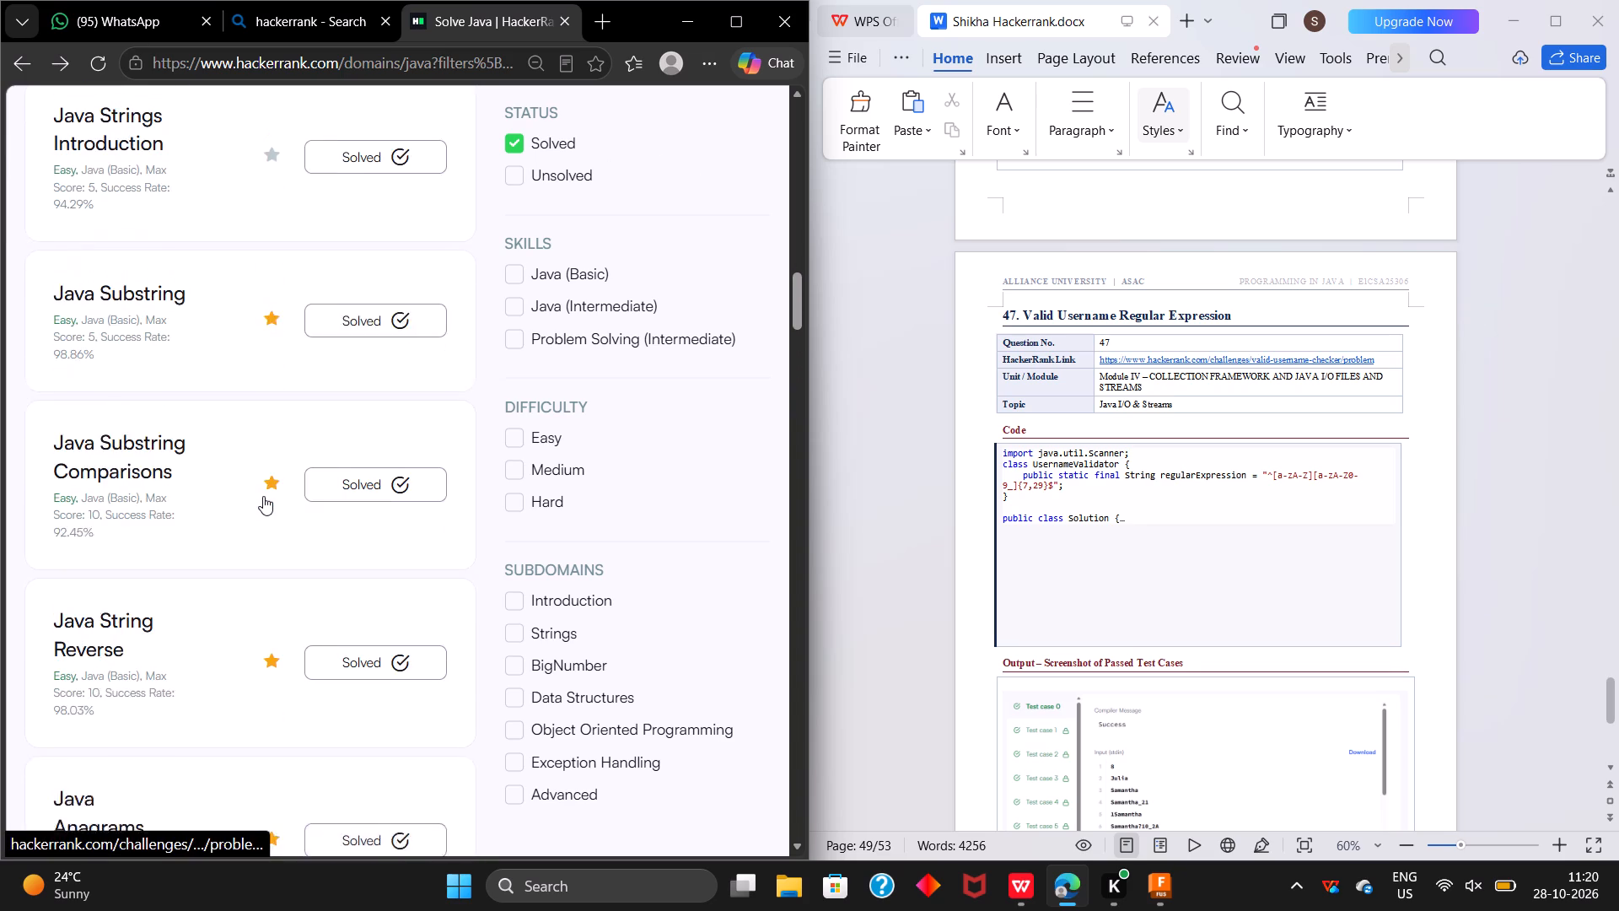
pyautogui.scroll(12, 263, 496)
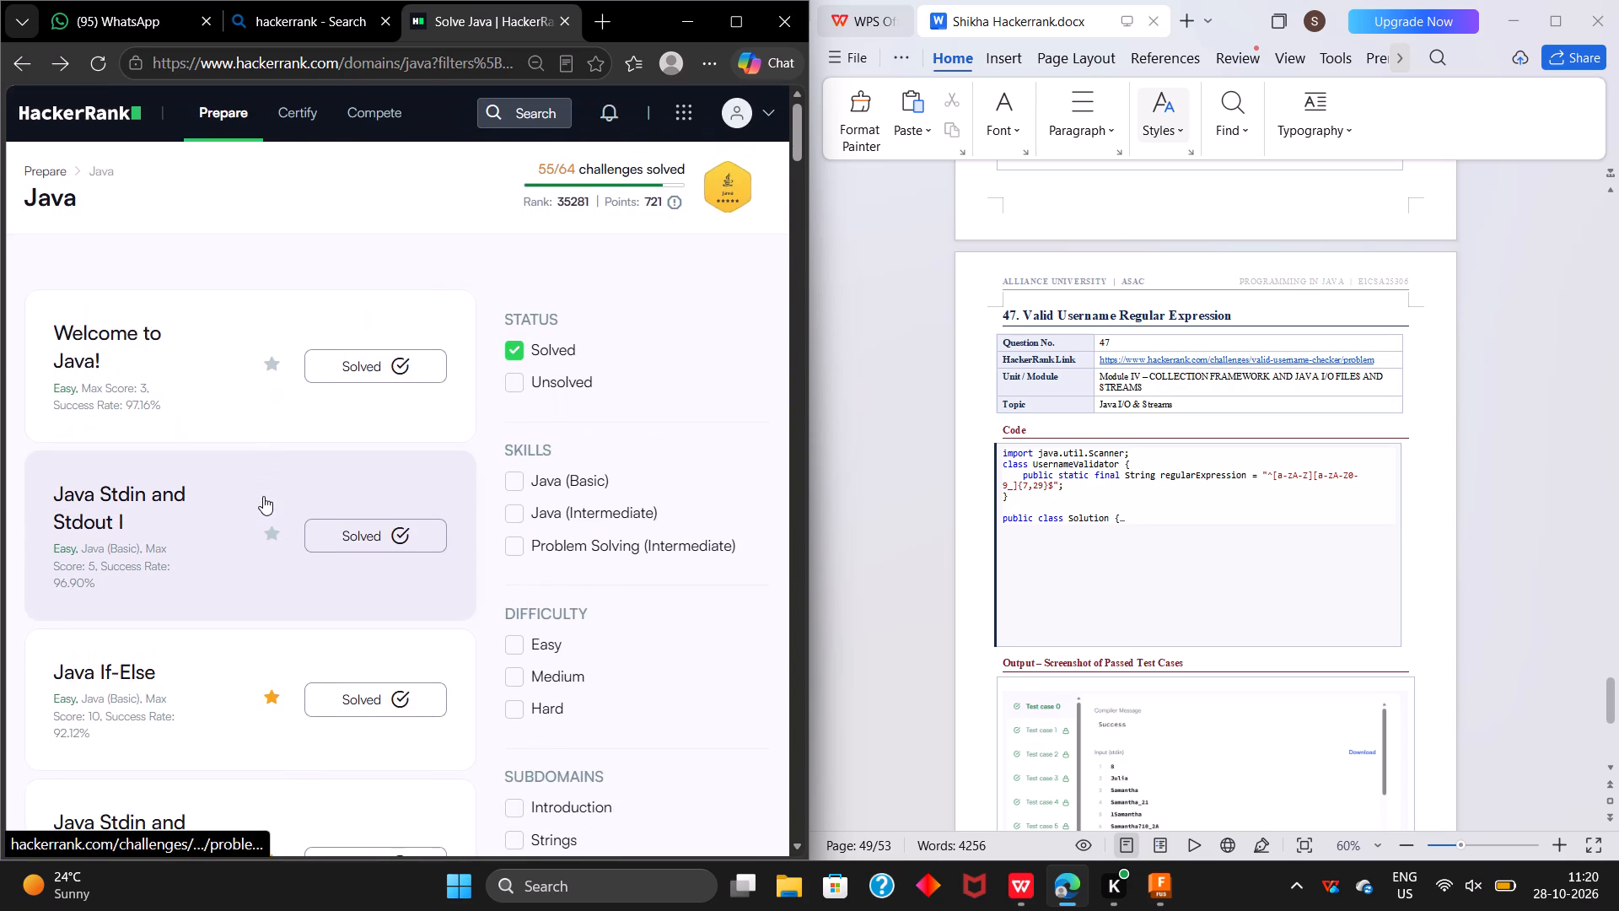
pyautogui.scroll(-5, 313, 460)
pyautogui.scroll(7, 313, 460)
pyautogui.scroll(-5, 313, 460)
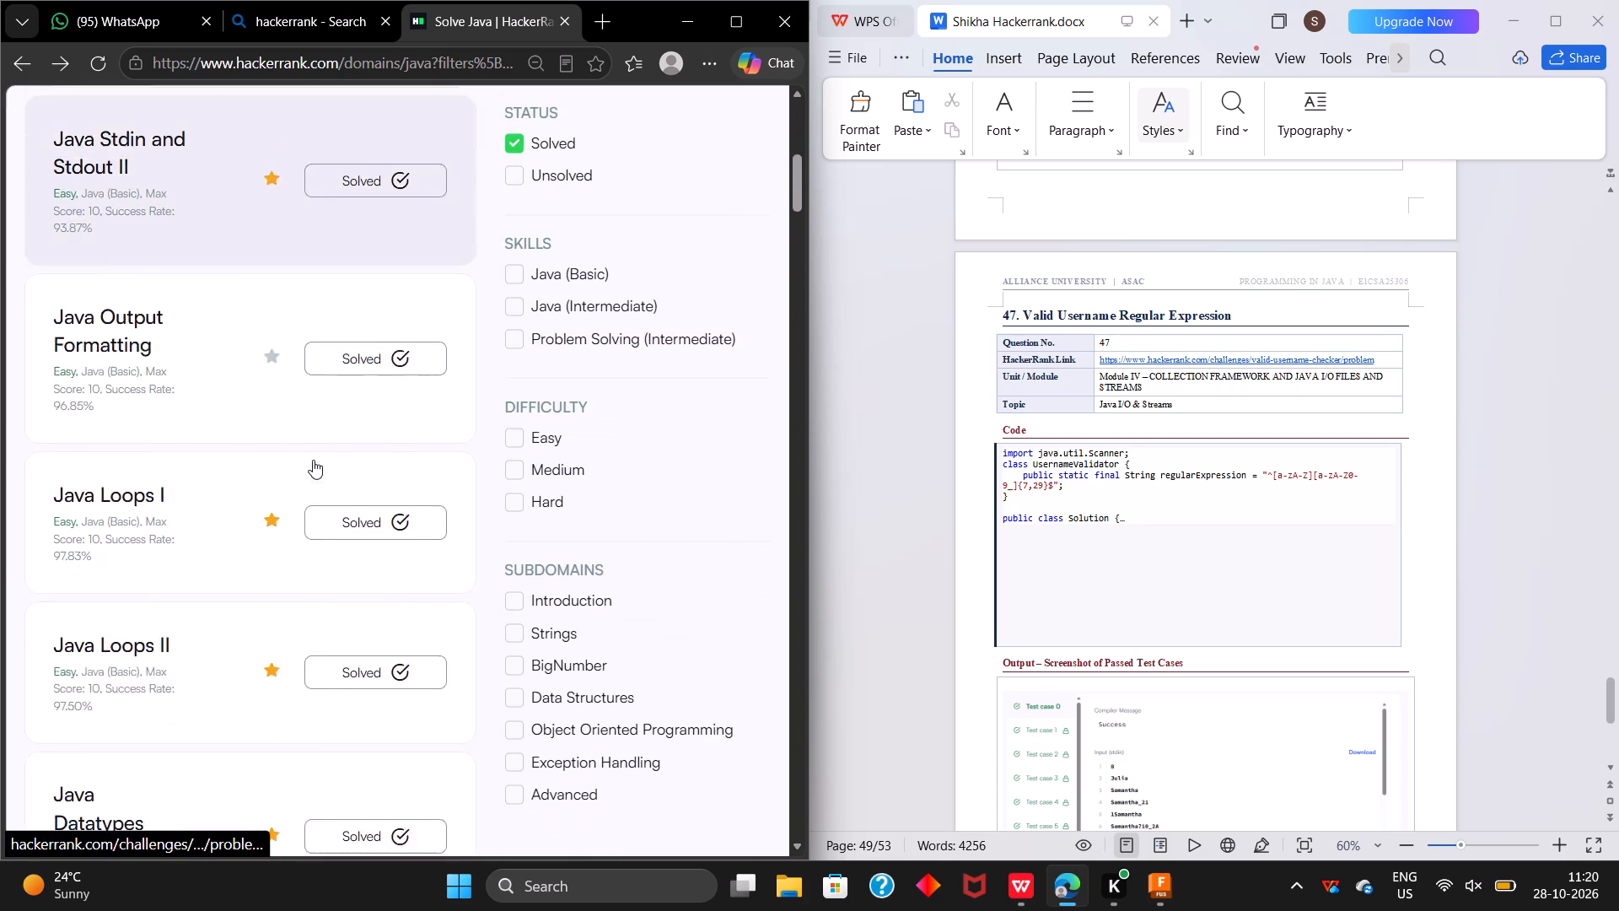
pyautogui.scroll(-9, 313, 460)
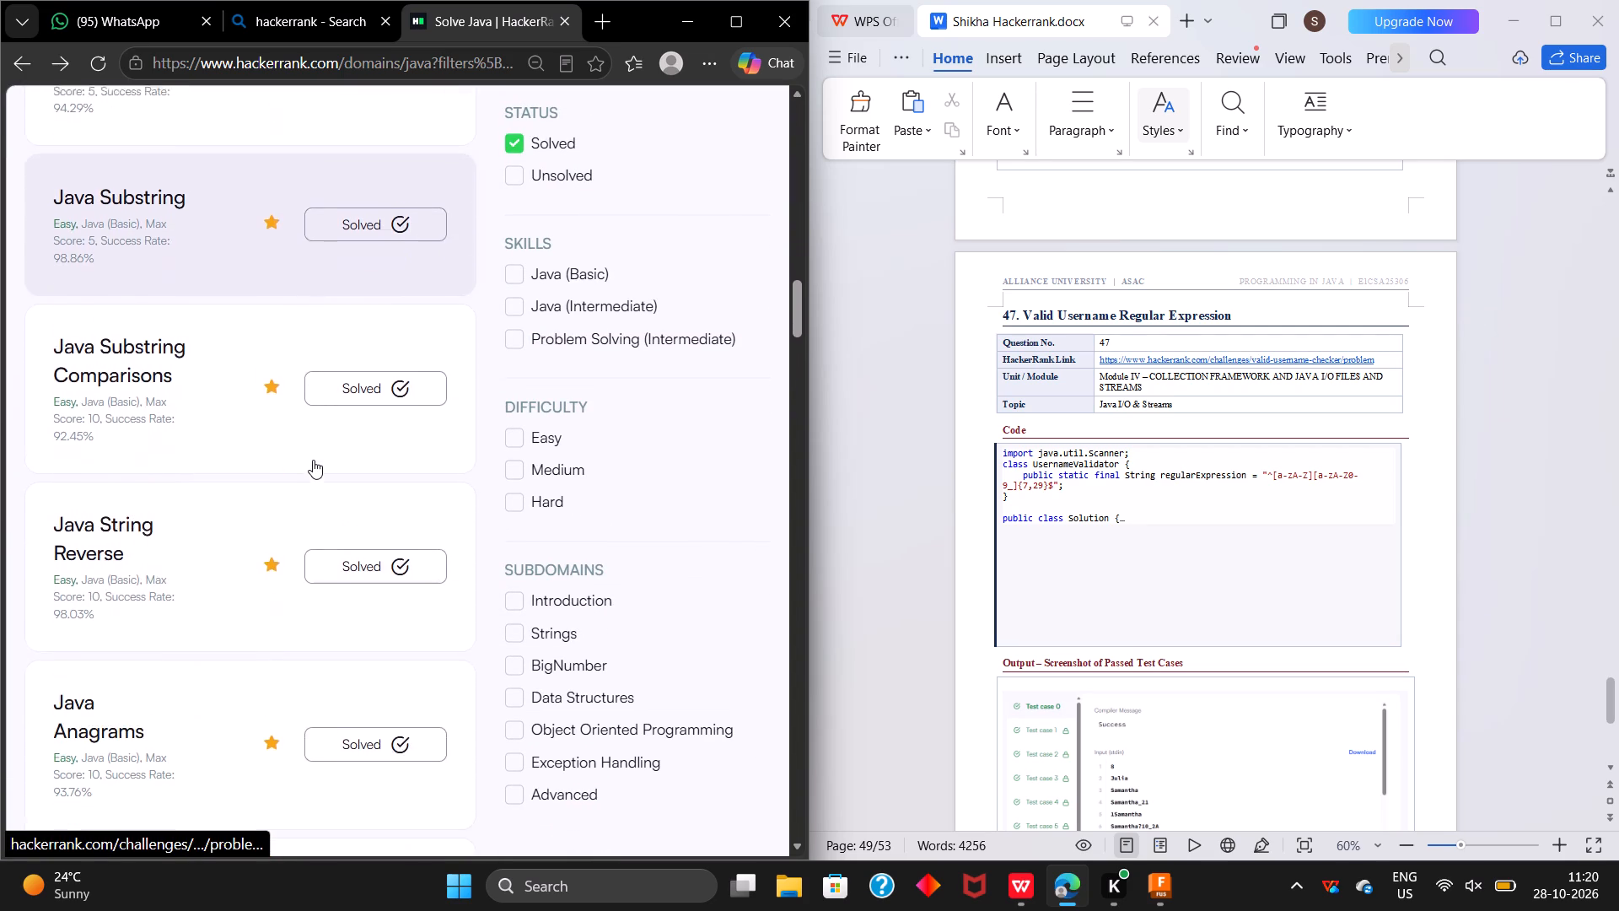
pyautogui.scroll(-1, 313, 460)
pyautogui.scroll(3, 313, 460)
# Check document entries 48, Tag Content Extractor, and 49, Java MD5, for filled-in code and output screenshots.
pyautogui.scroll(-9, 1248, 712)
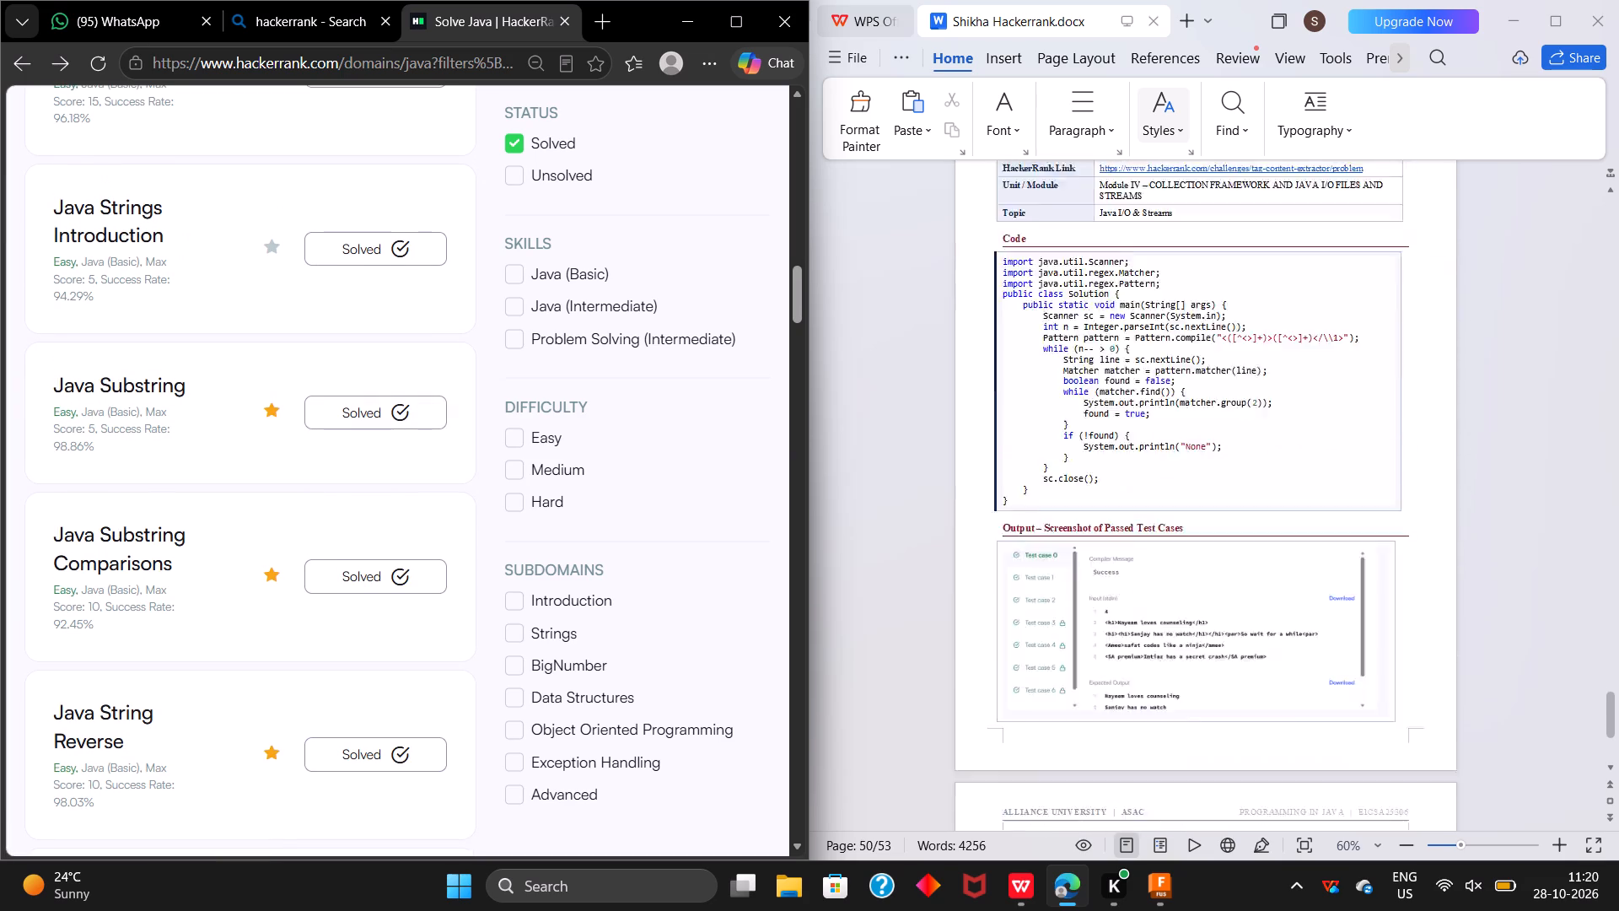
pyautogui.scroll(-1, 1248, 712)
pyautogui.scroll(7, 1248, 712)
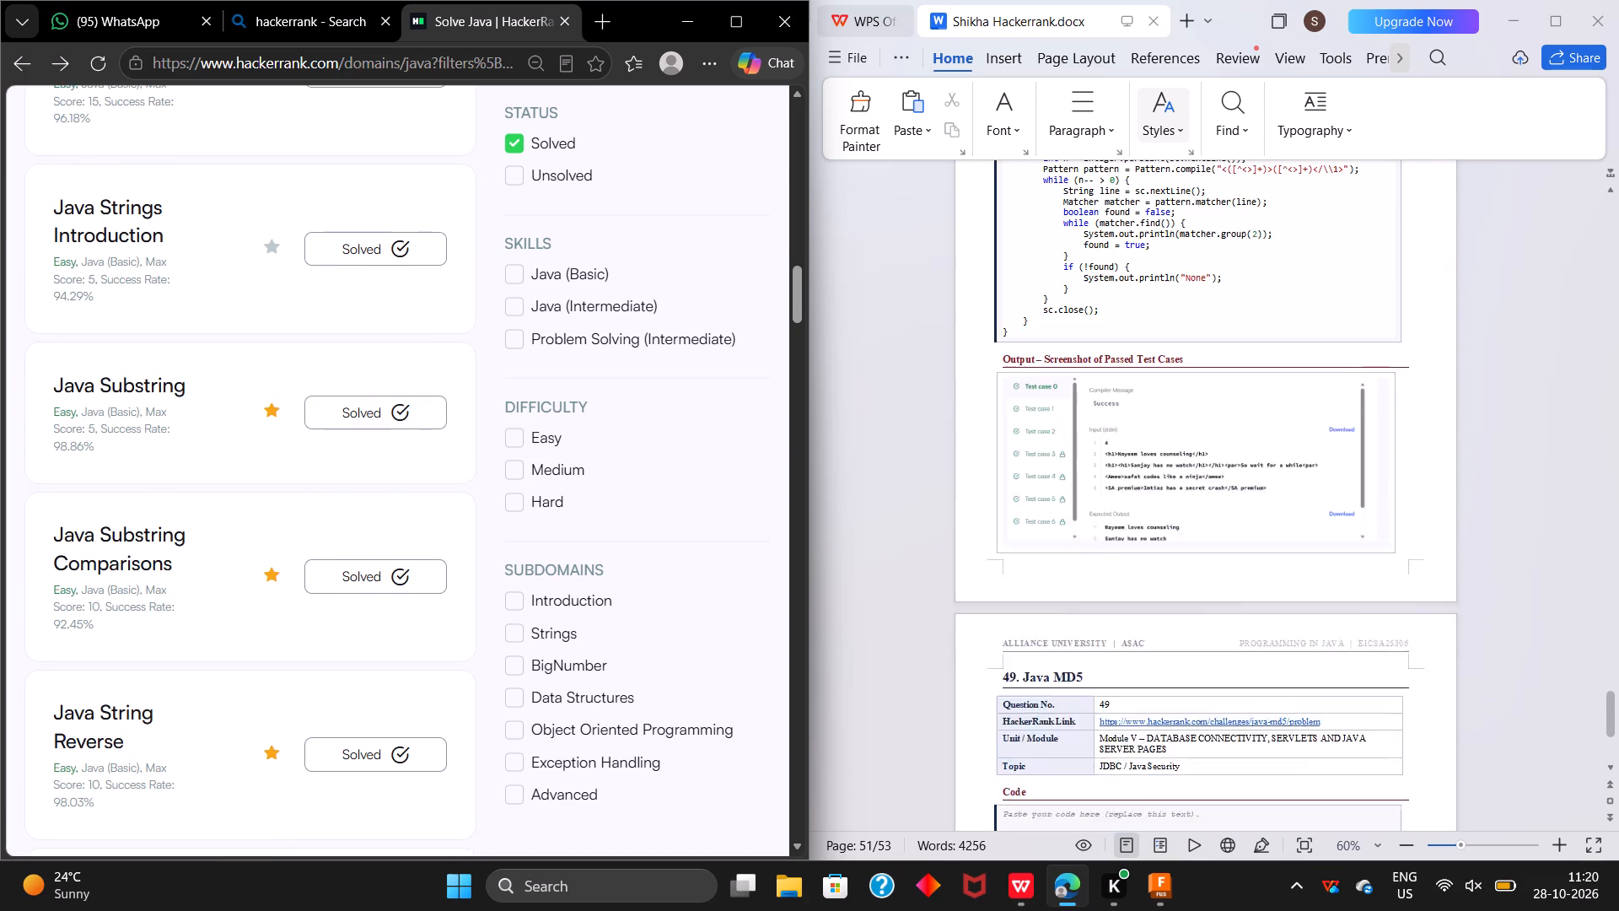
pyautogui.scroll(3, 1248, 712)
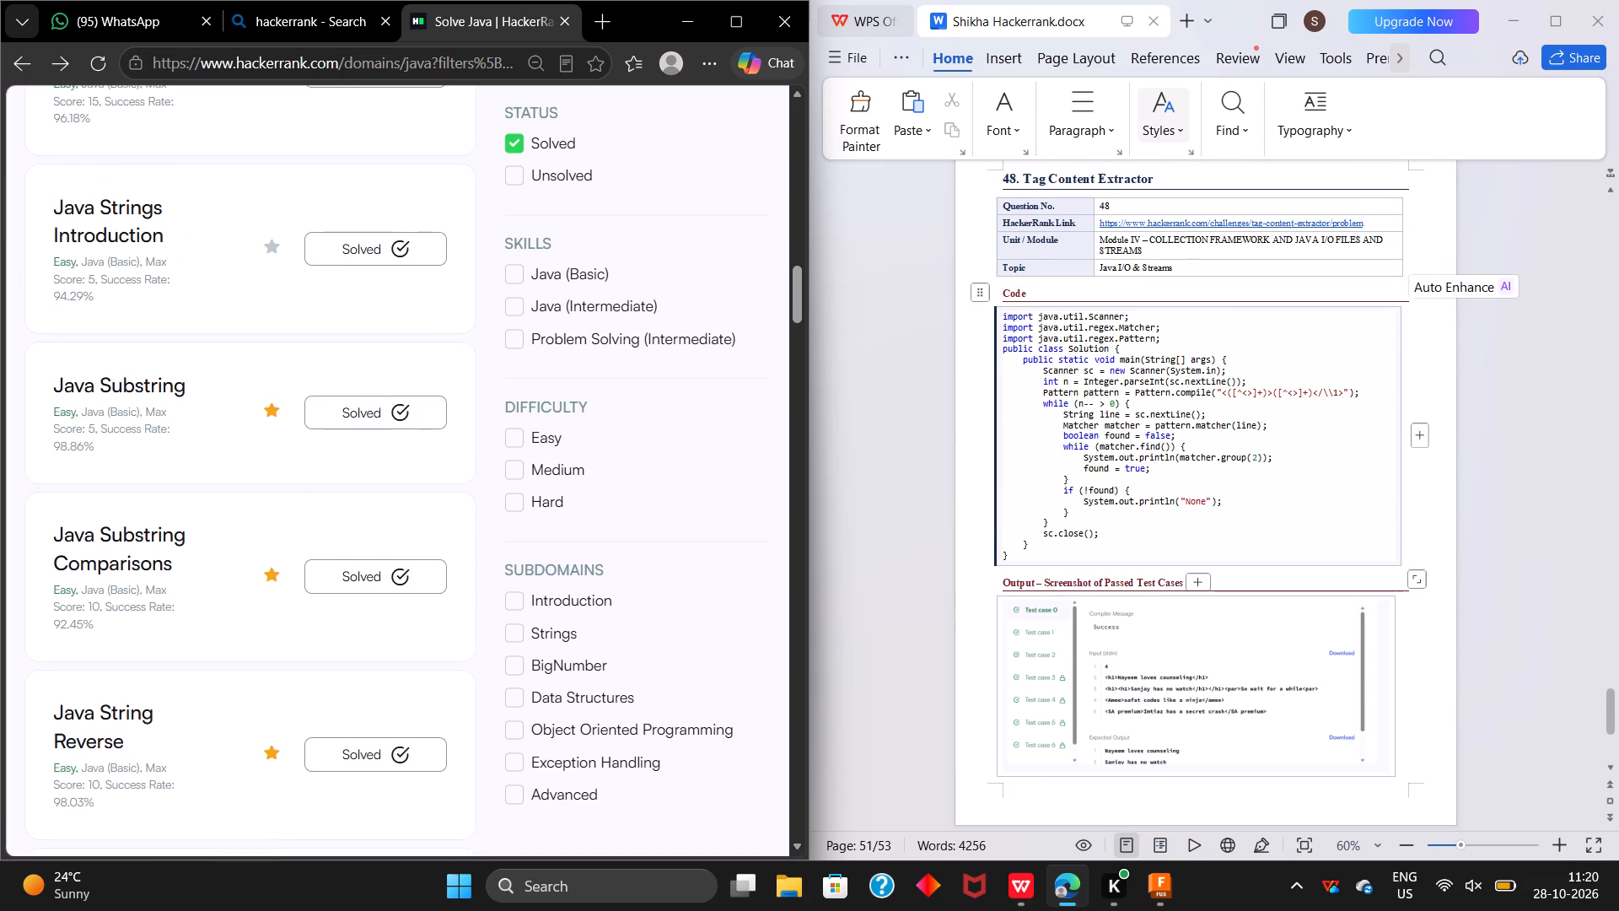
# Look through the solved Java challenges for the match to Tag Content Extractor and check which challenges are starred.
pyautogui.scroll(-18, 266, 714)
pyautogui.scroll(-8, 266, 714)
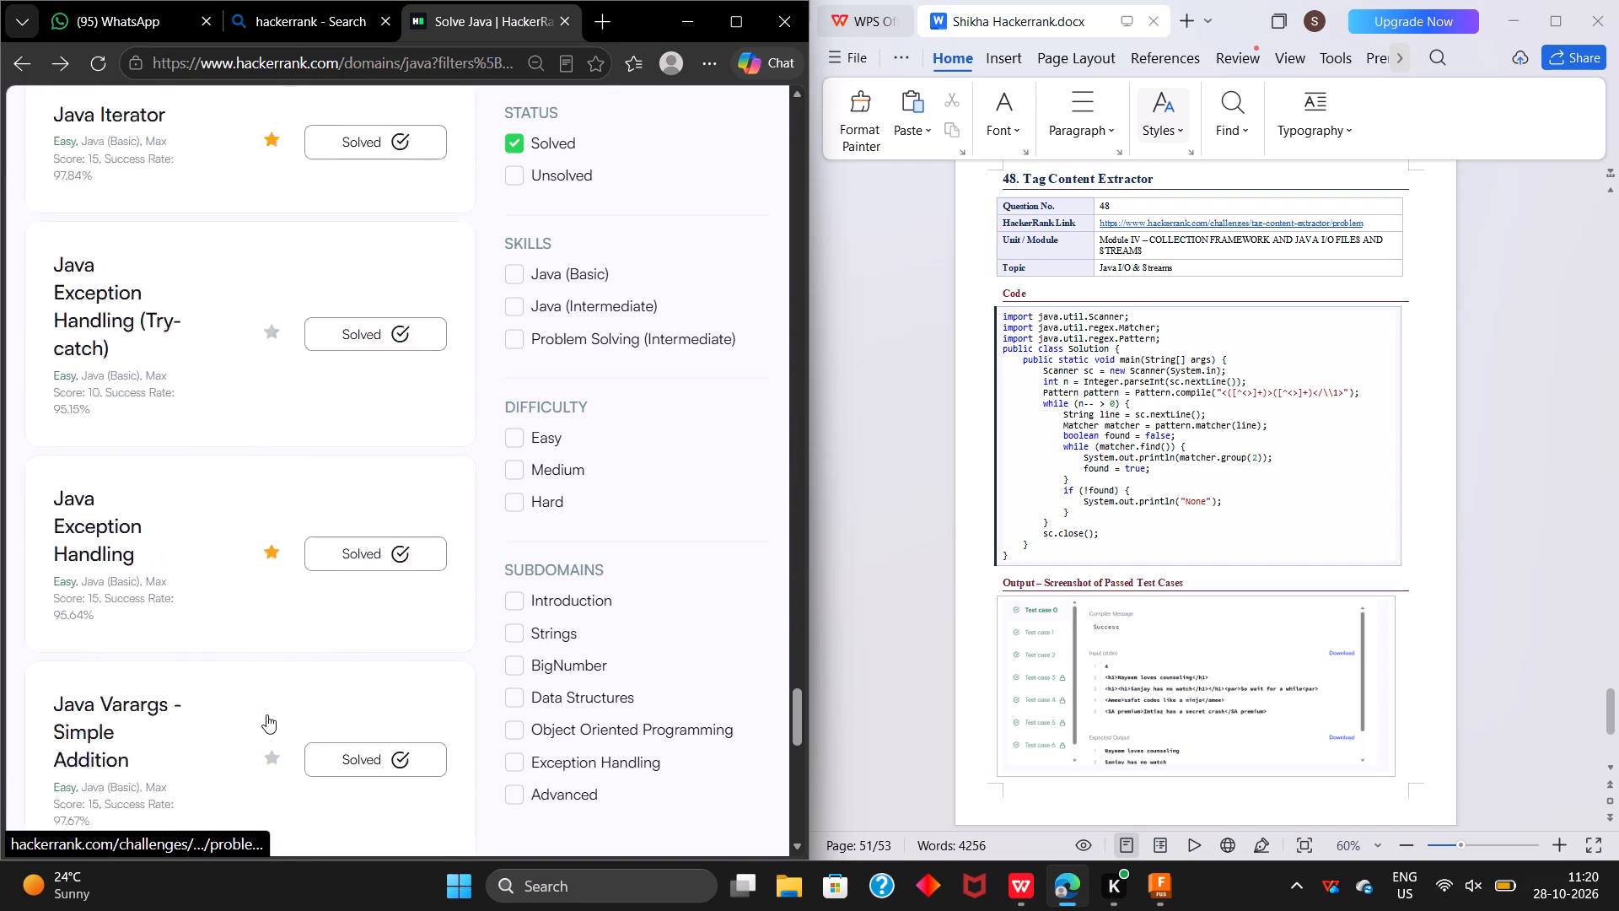
pyautogui.scroll(-4, 266, 714)
pyautogui.scroll(5, 266, 714)
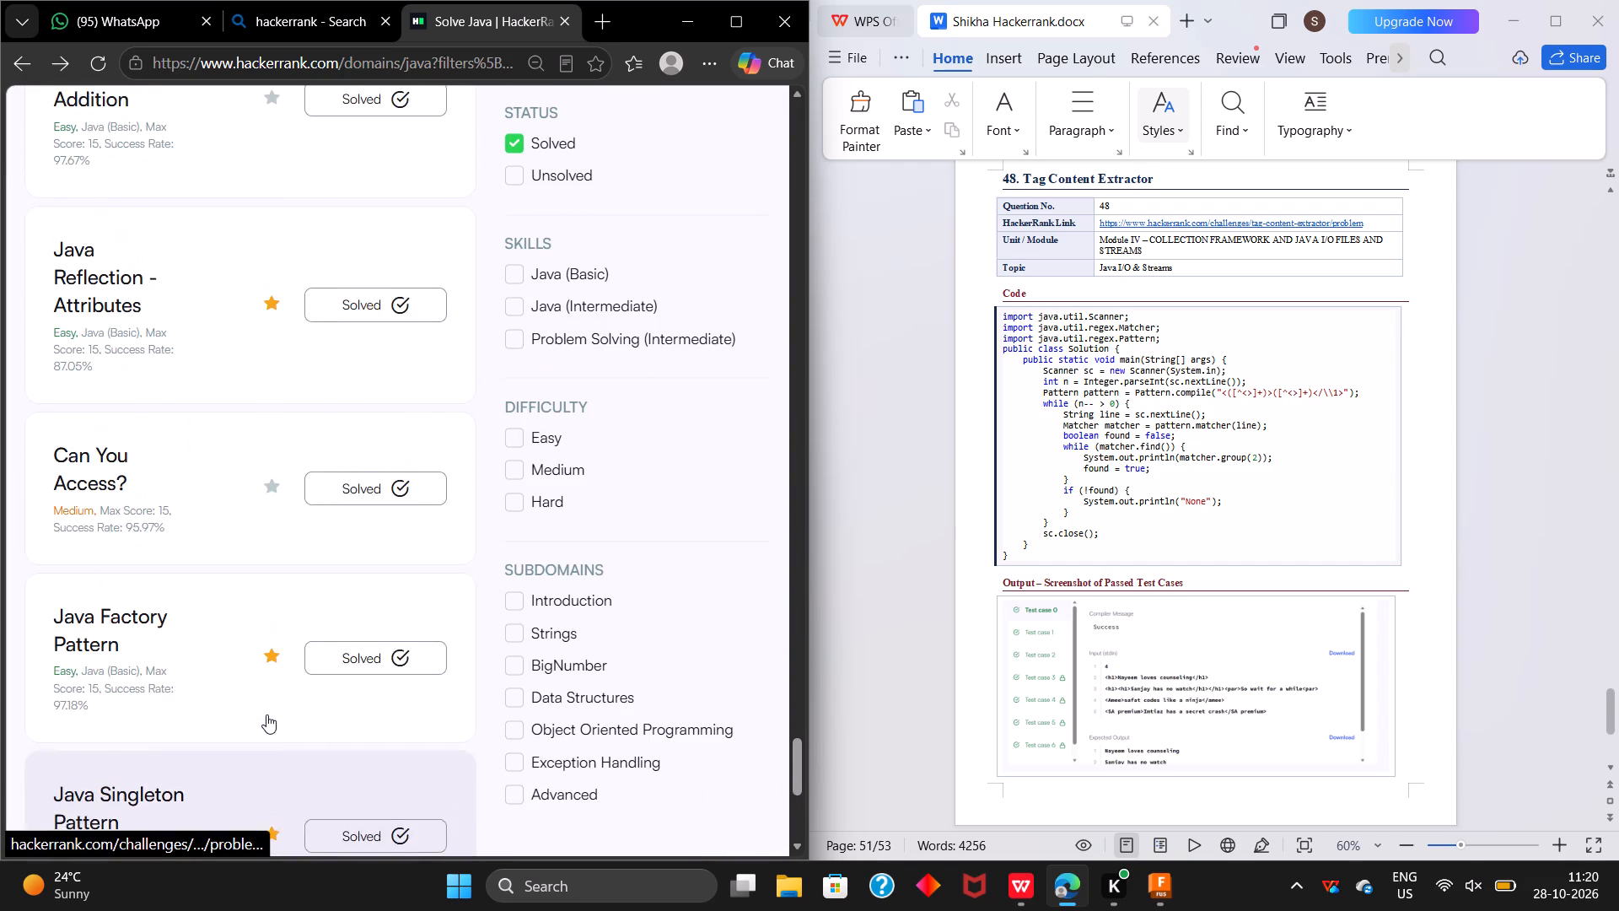
pyautogui.scroll(7, 266, 714)
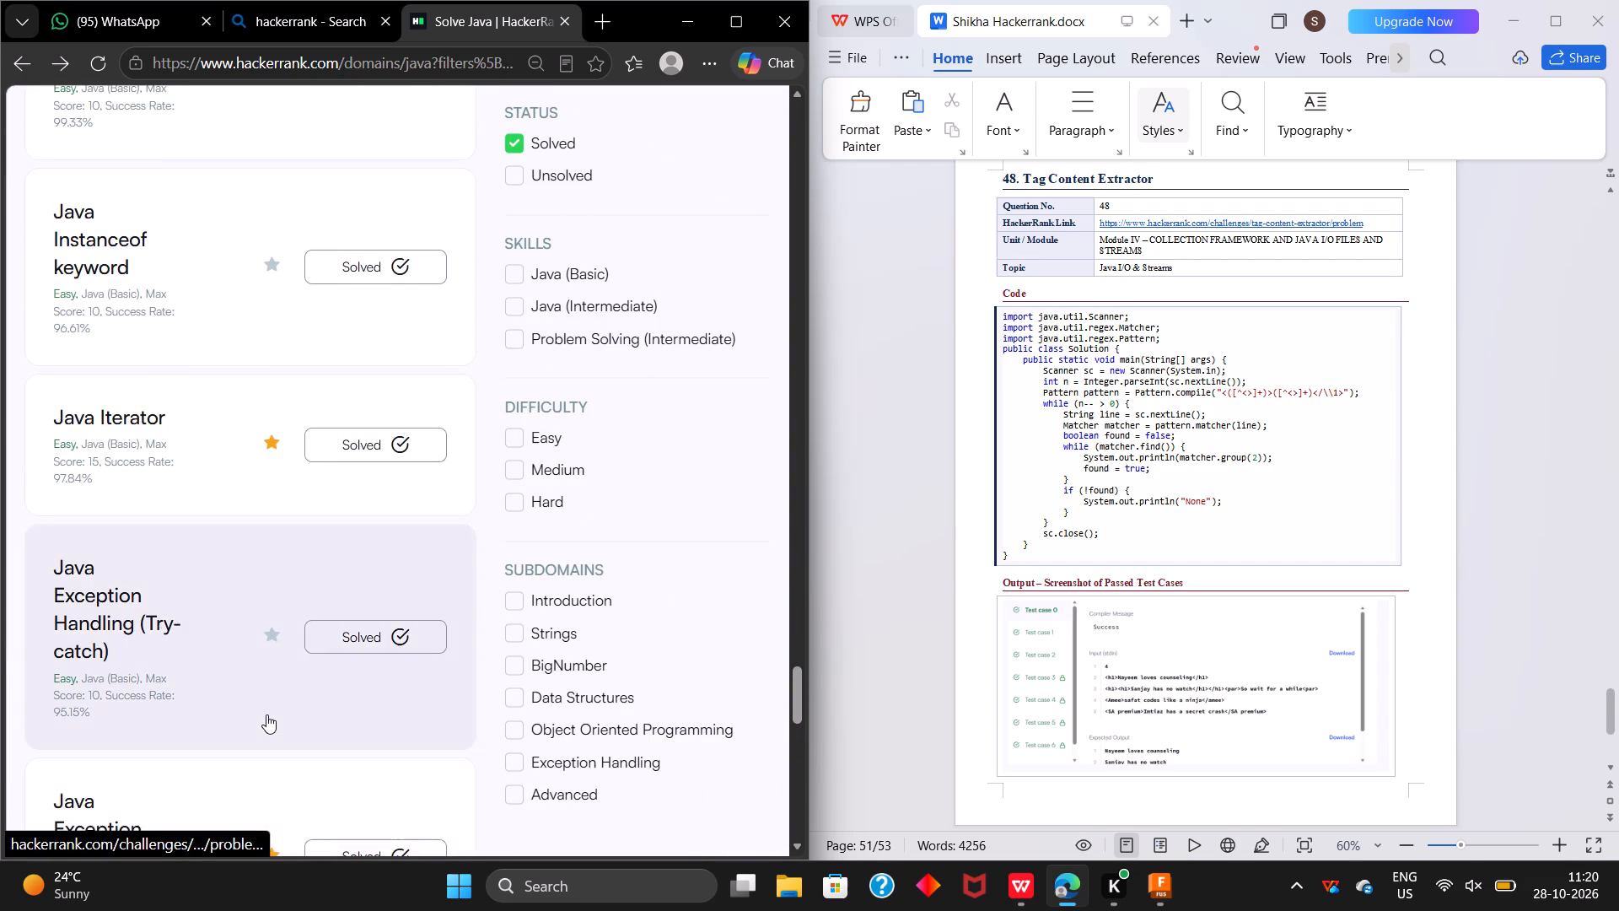
pyautogui.scroll(7, 266, 714)
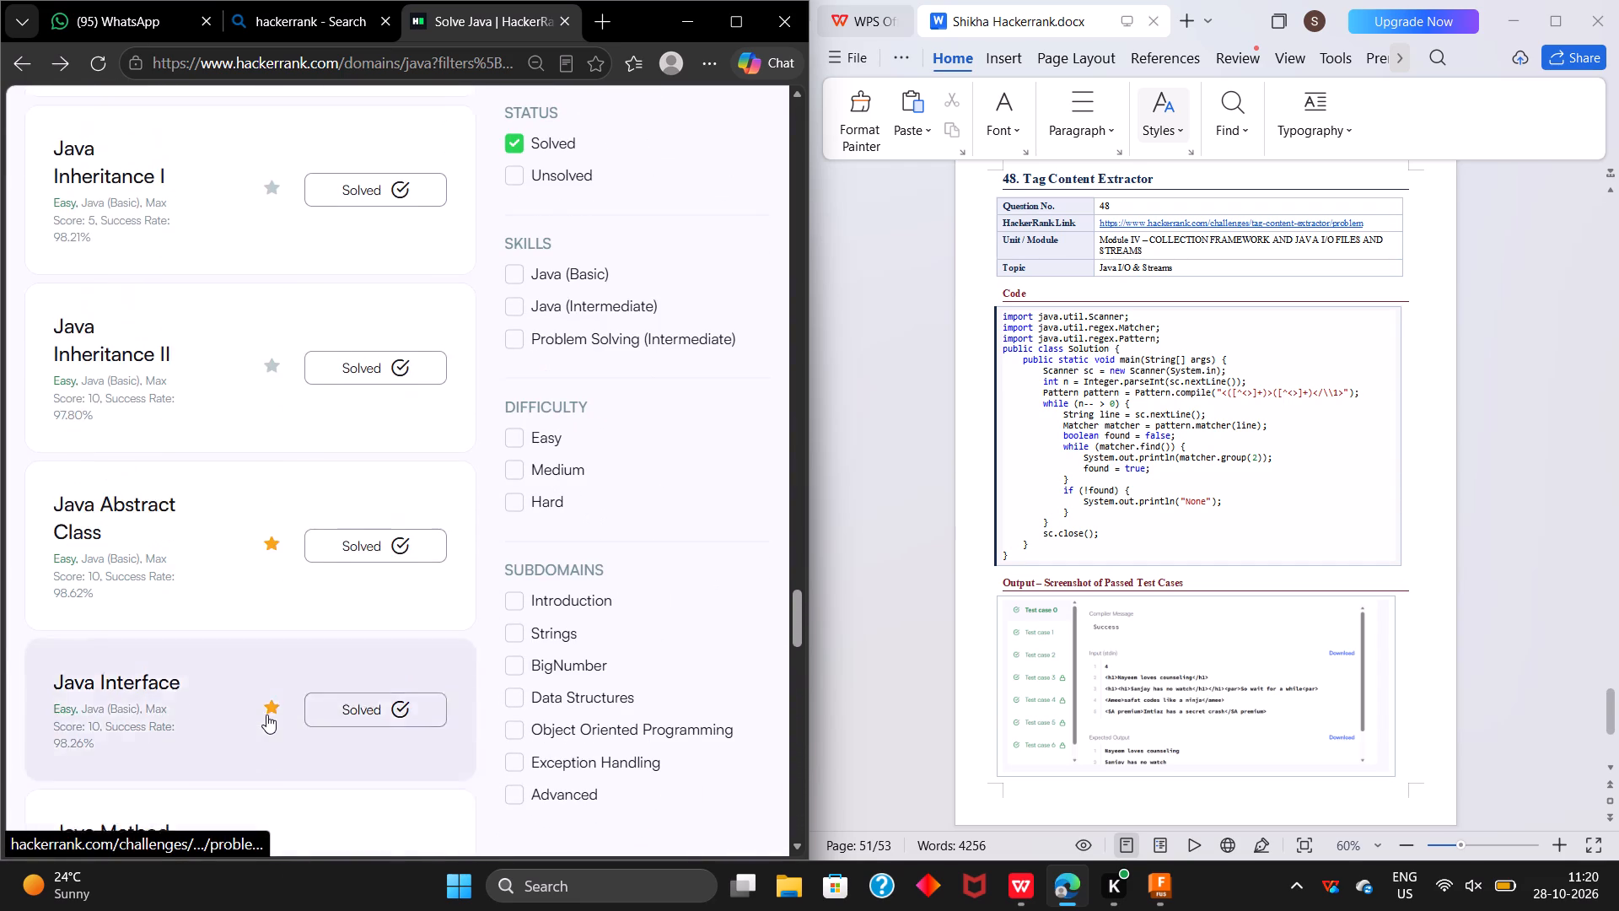
pyautogui.scroll(9, 266, 714)
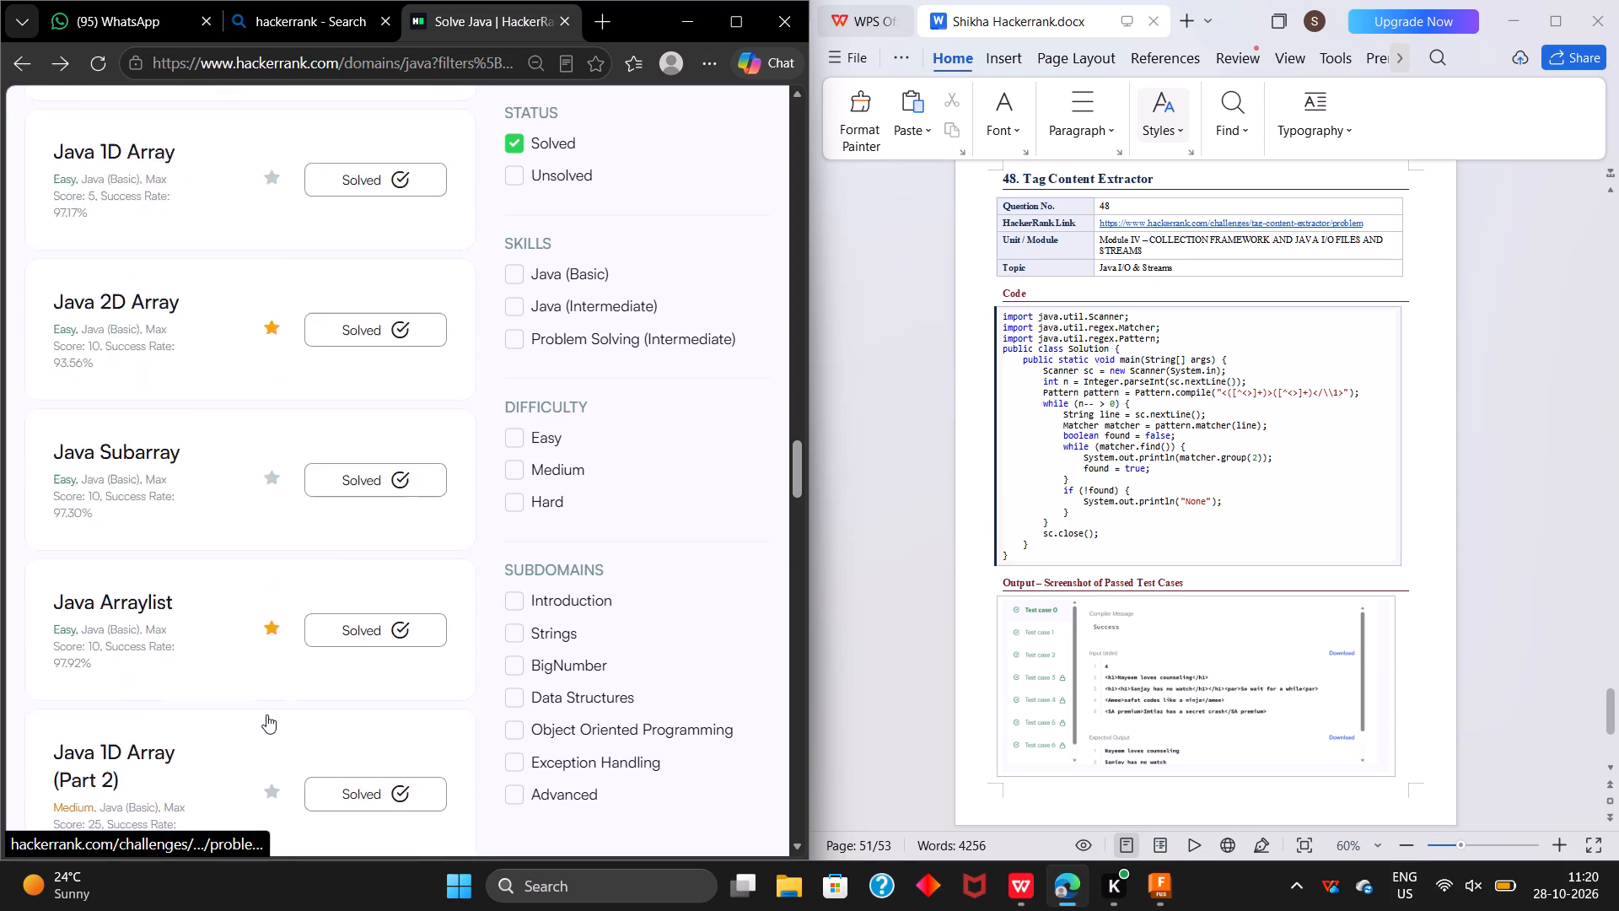
pyautogui.scroll(4, 266, 714)
pyautogui.scroll(-1, 266, 714)
pyautogui.scroll(1, 266, 714)
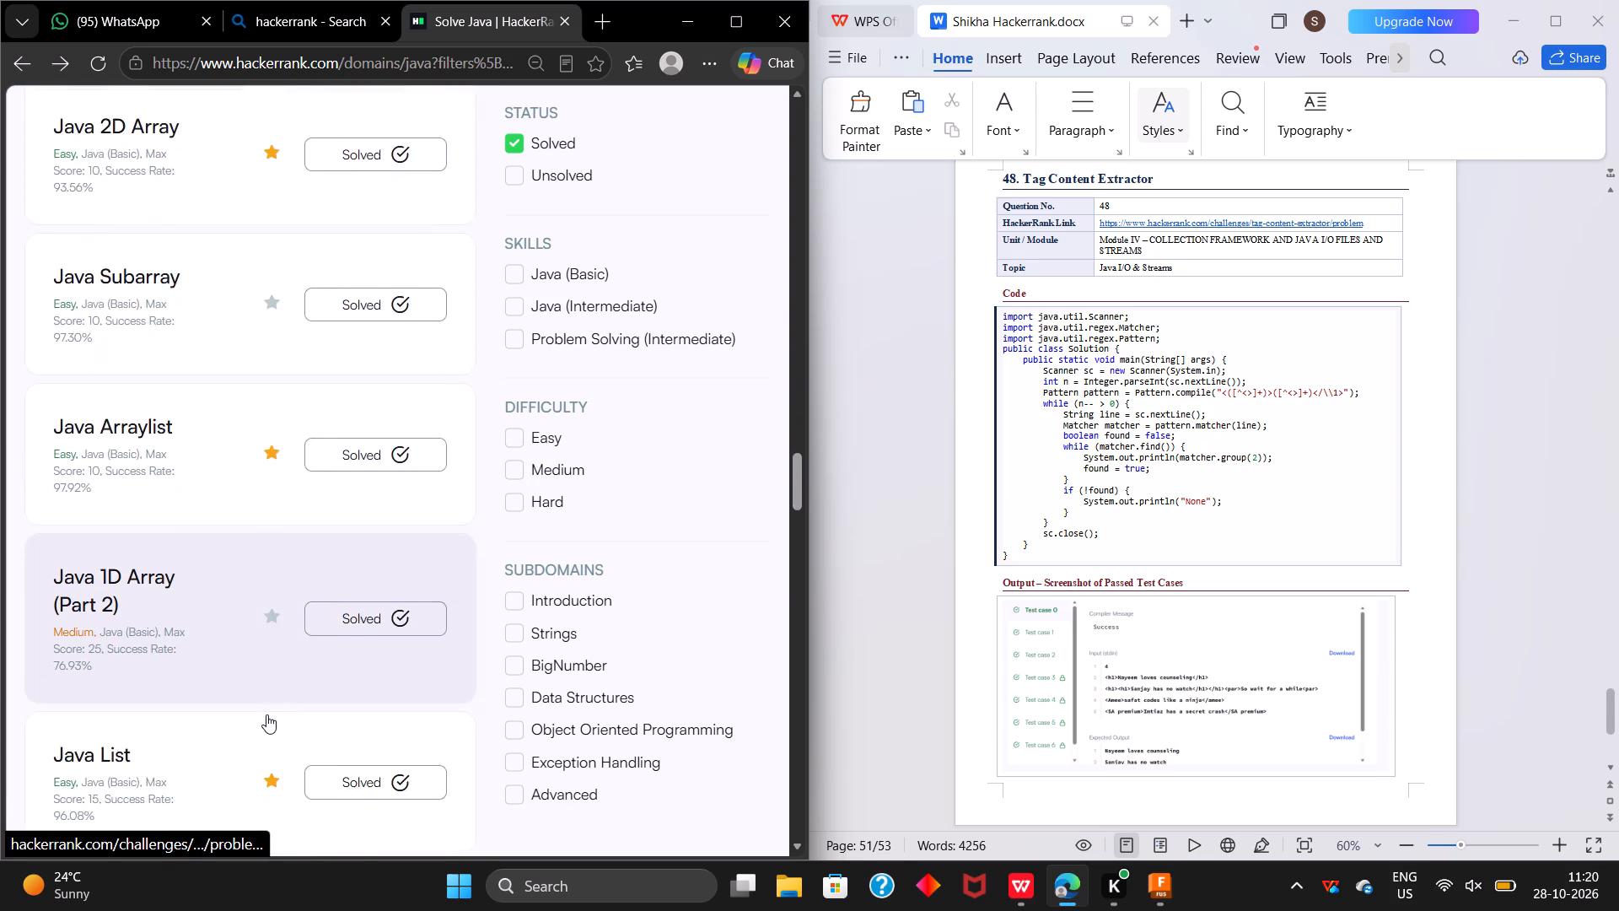
pyautogui.scroll(3, 266, 714)
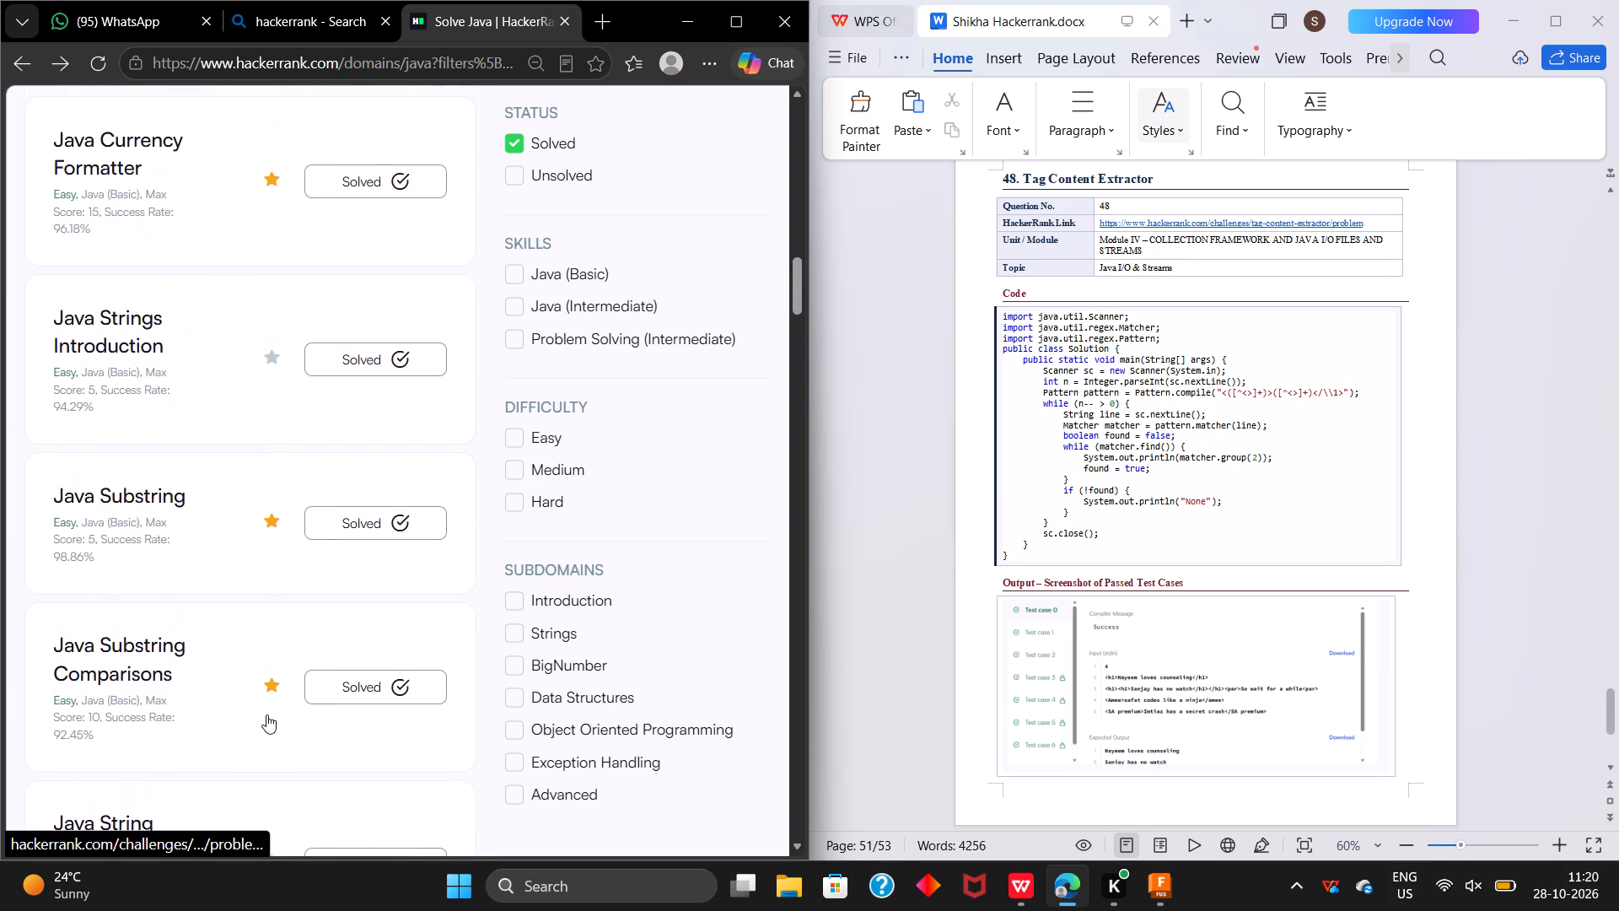
pyautogui.scroll(3, 266, 714)
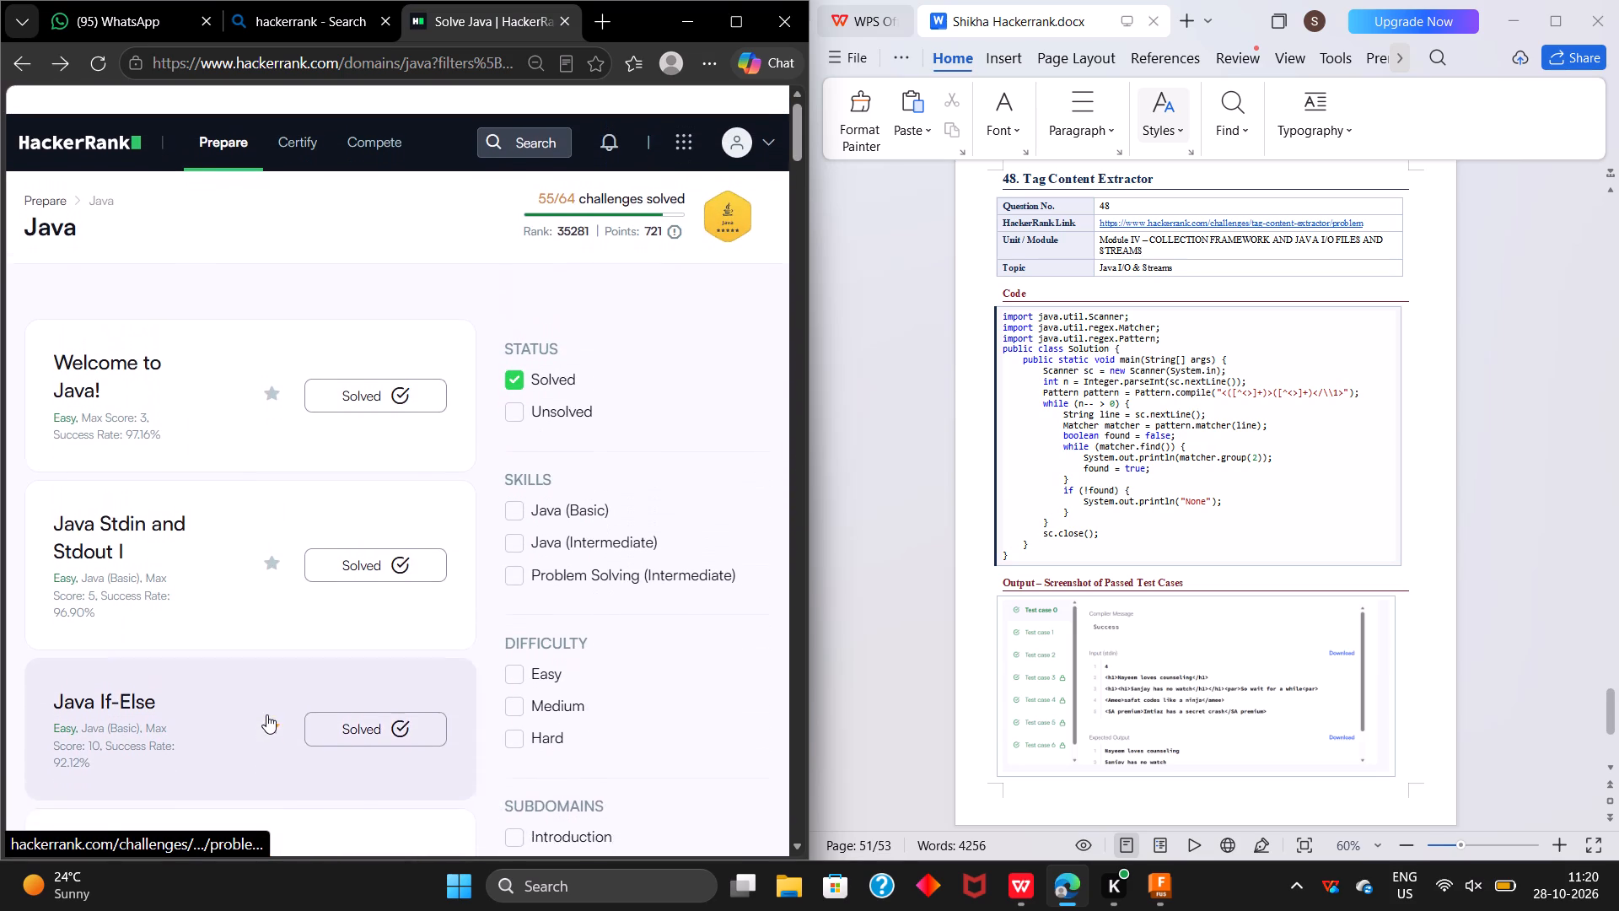
# Check document entry 50, Java SHA-256, for filled-in code, and find and star Java SHA-256 among the solved challenges.
pyautogui.scroll(-14, 1241, 633)
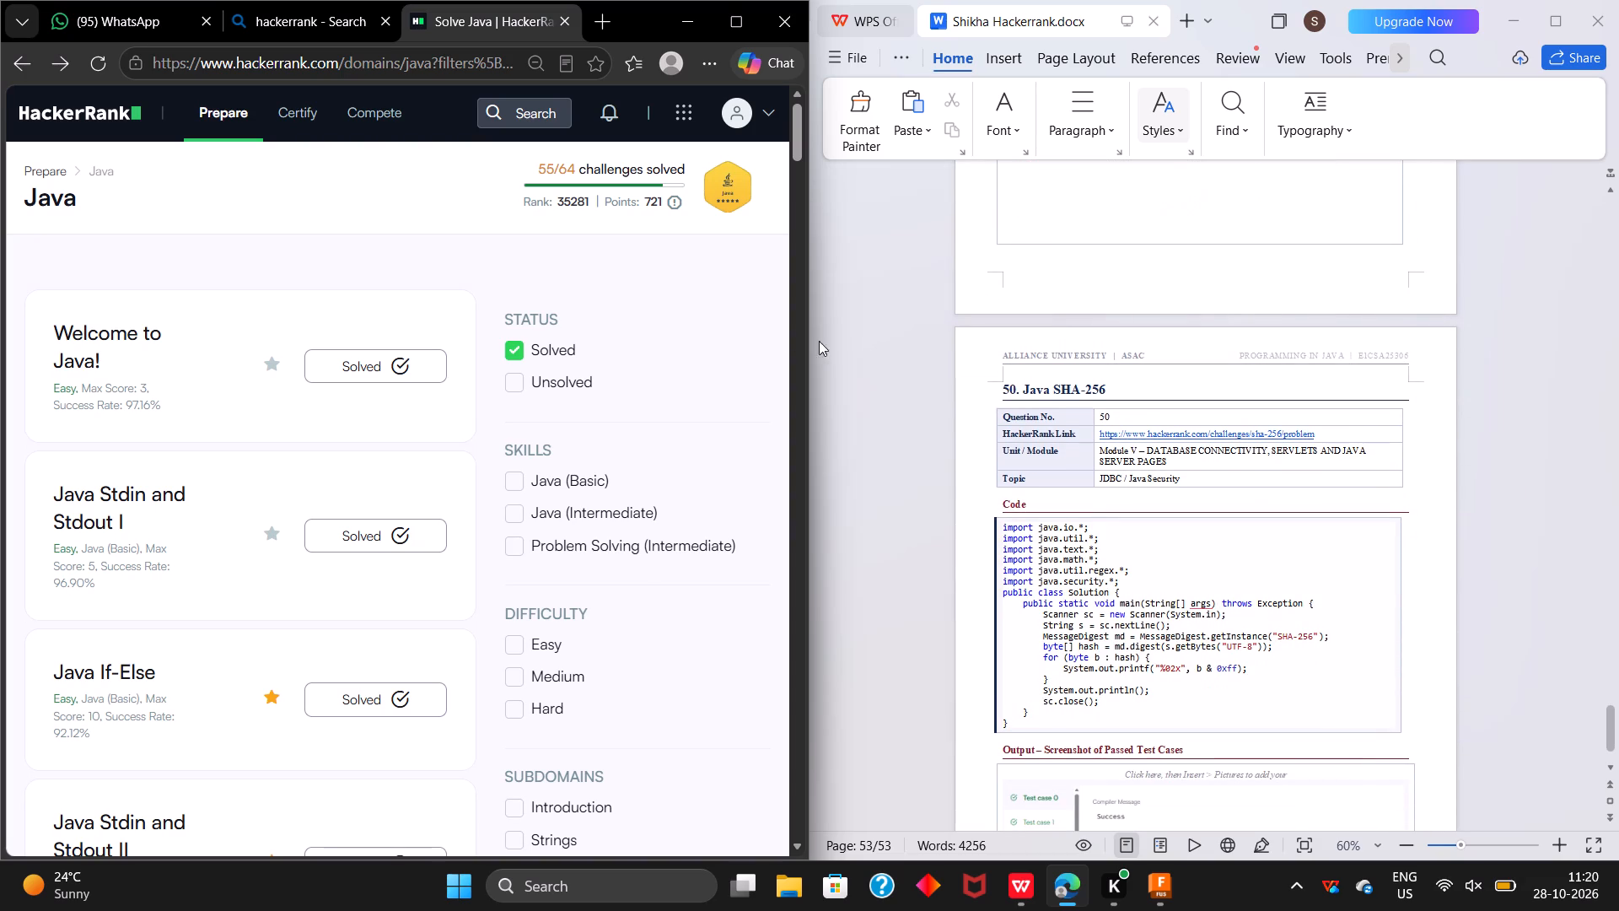
pyautogui.scroll(-20, 378, 653)
pyautogui.scroll(-10, 378, 653)
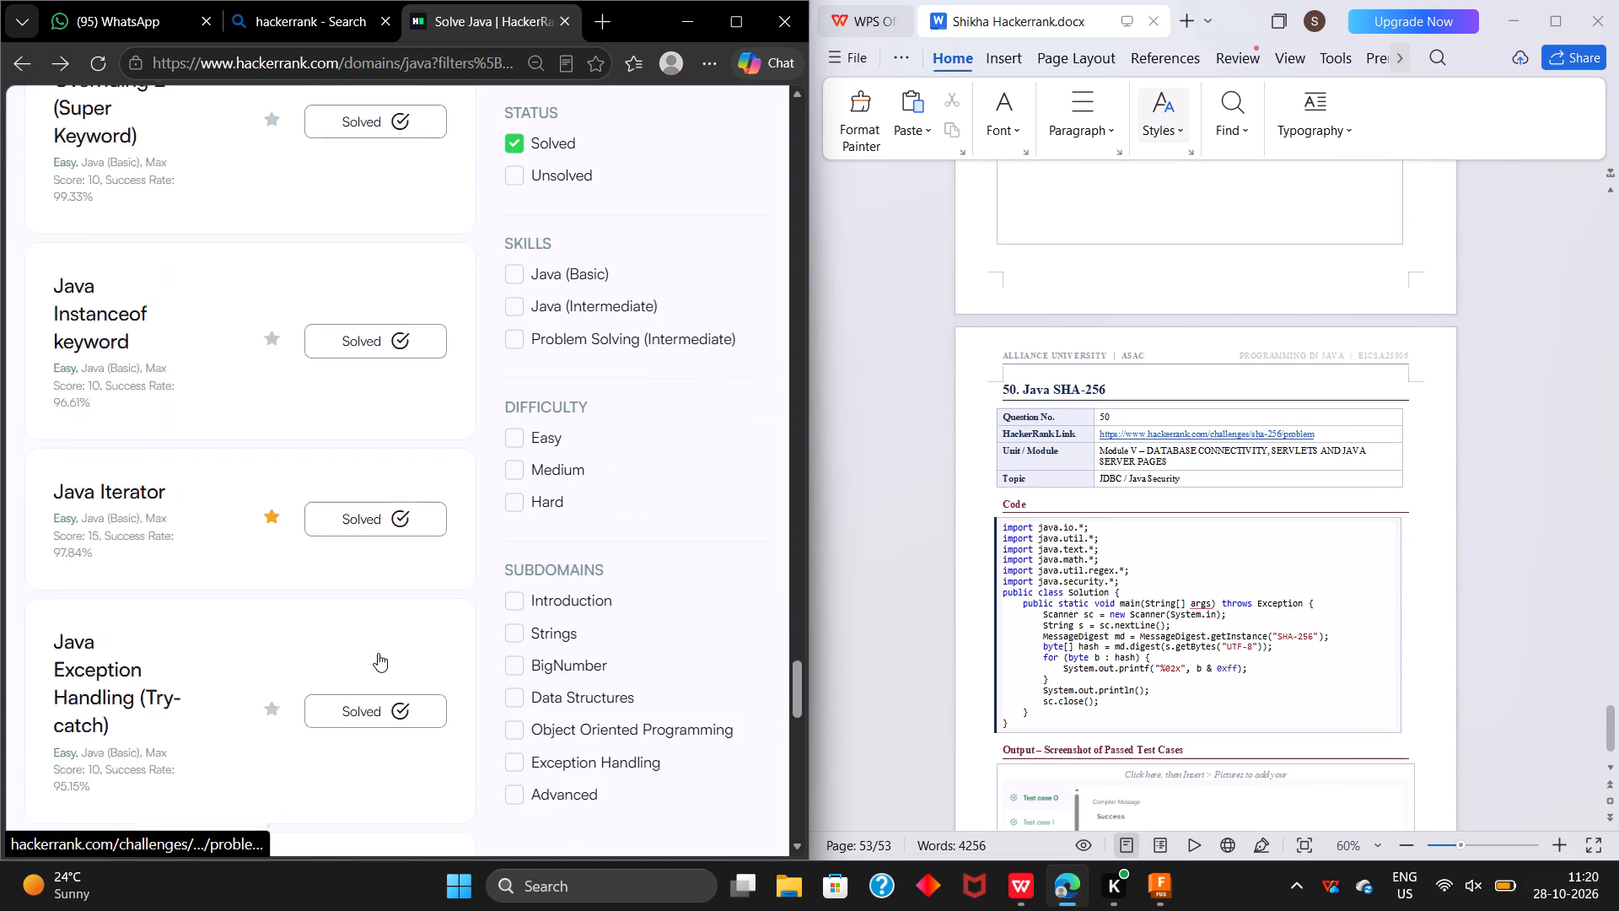
pyautogui.scroll(-9, 378, 653)
pyautogui.click(269, 588)
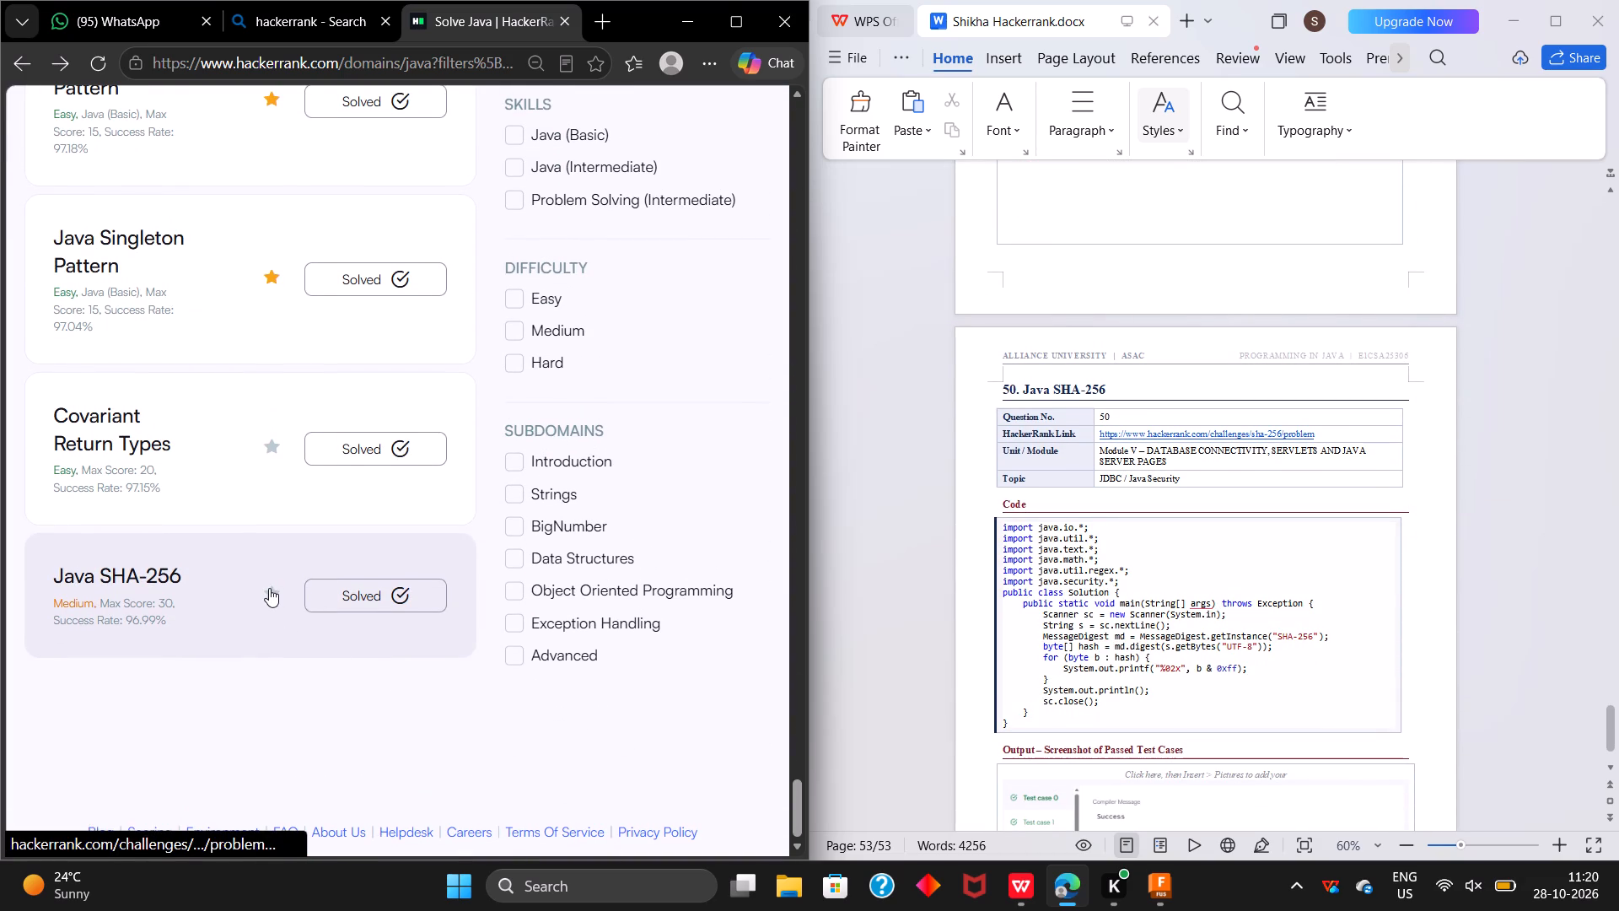
# Review document entries 50 and 49, and open the unstarred Covariant Return Types challenge from the solved list.
pyautogui.scroll(-7, 1244, 509)
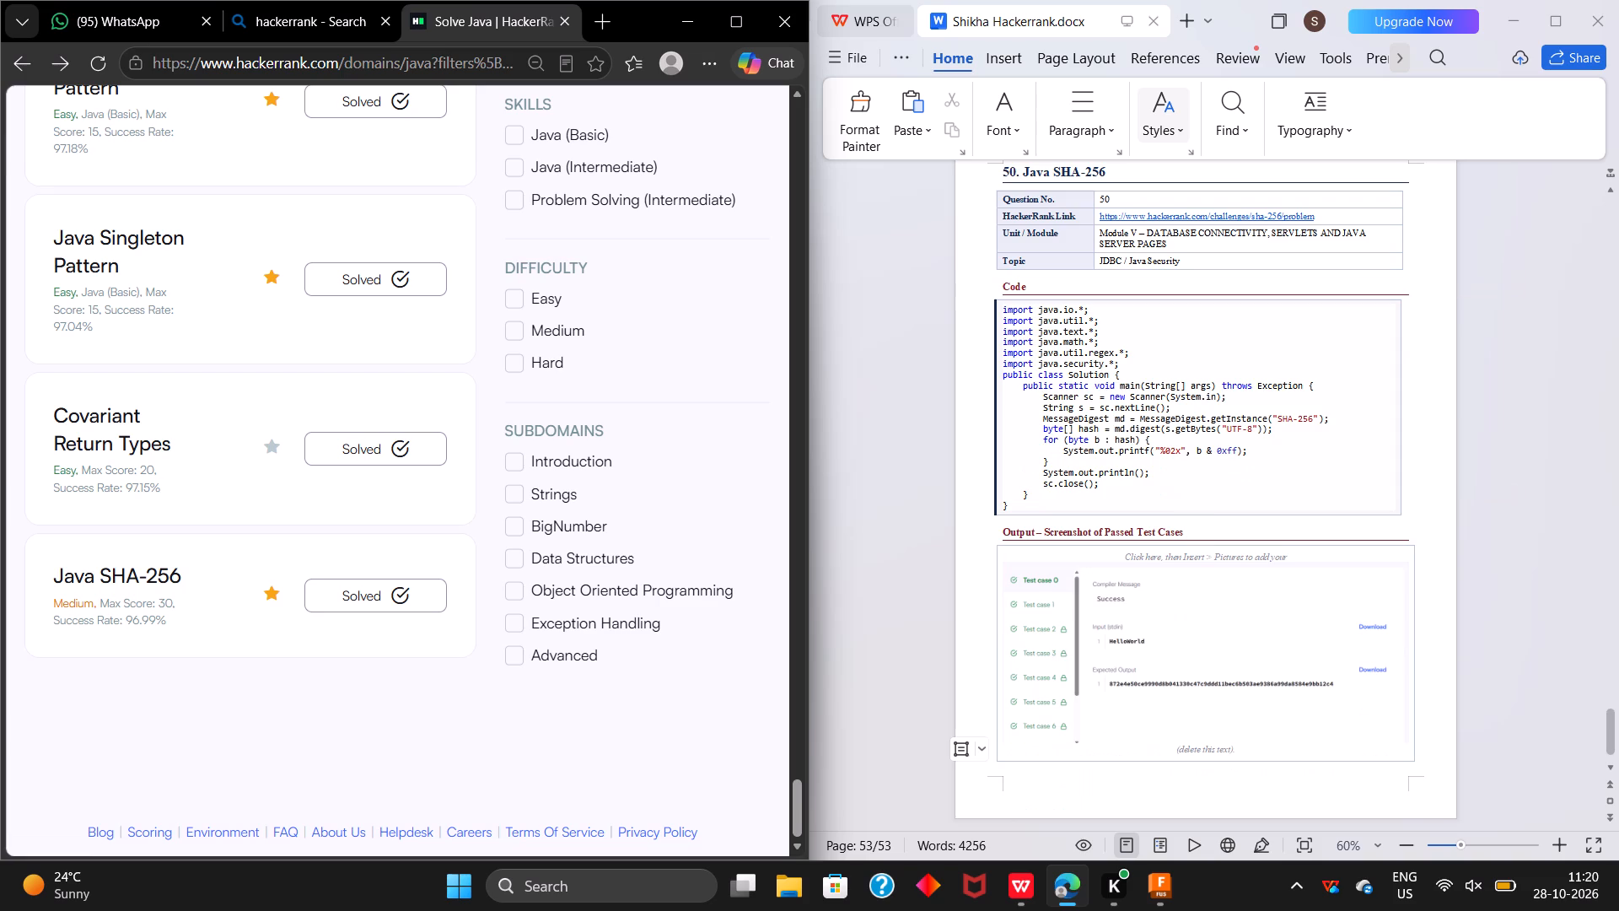
pyautogui.scroll(10, 1244, 509)
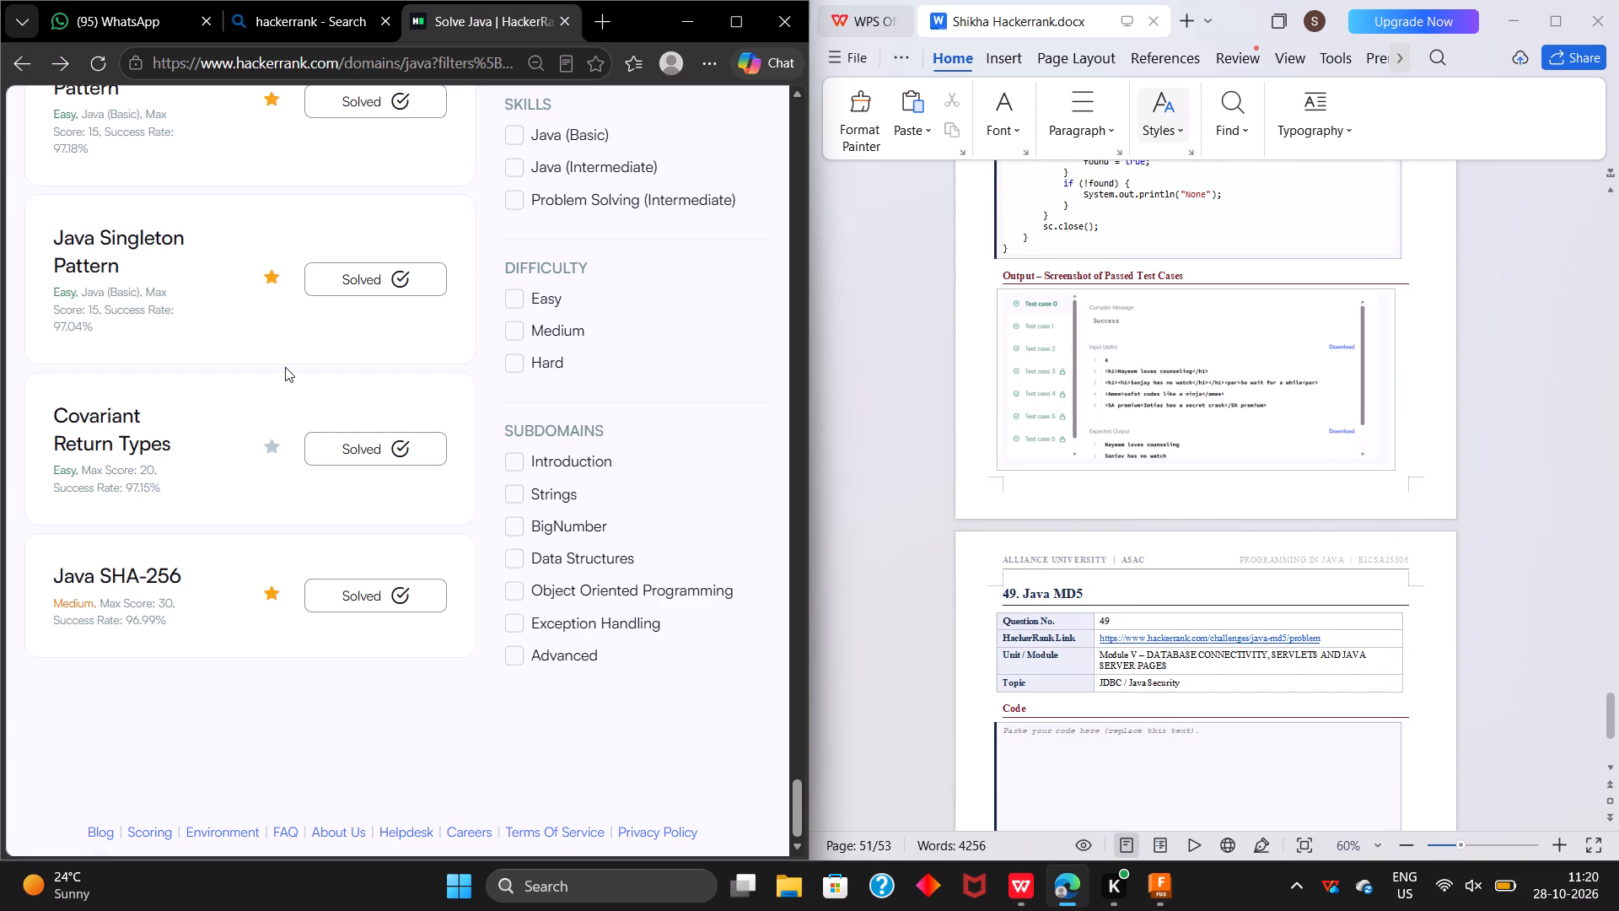
pyautogui.click(200, 439)
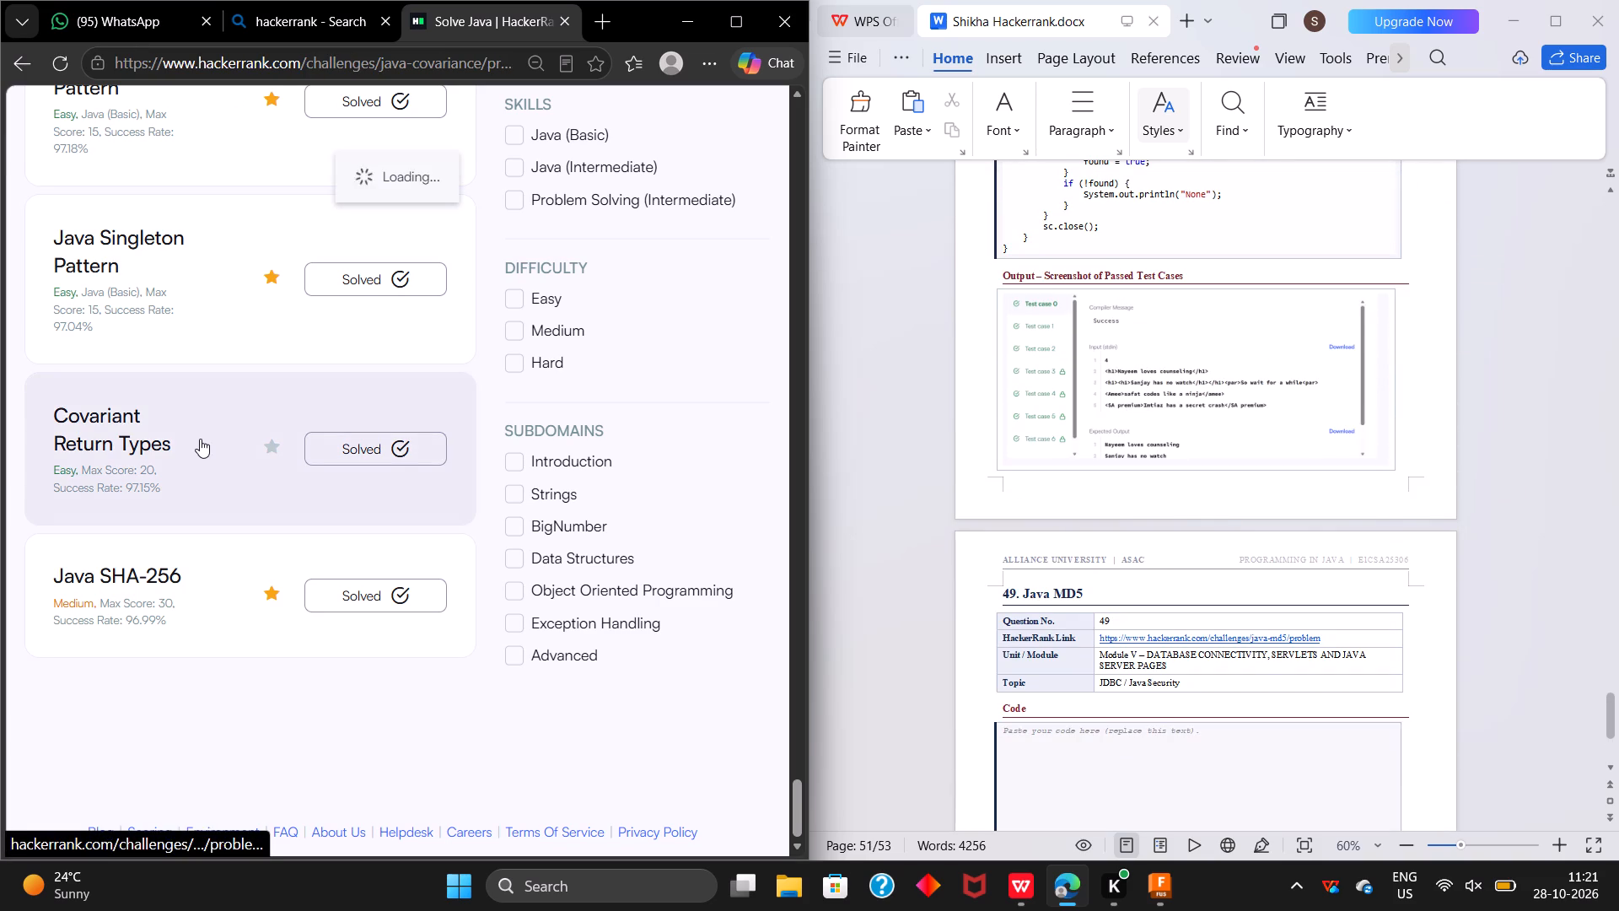
# Replace the title Java MD5 in document entry 49 with the challenge title Covariant Return Types copied from HackerRank.
pyautogui.scroll(-2, 951, 543)
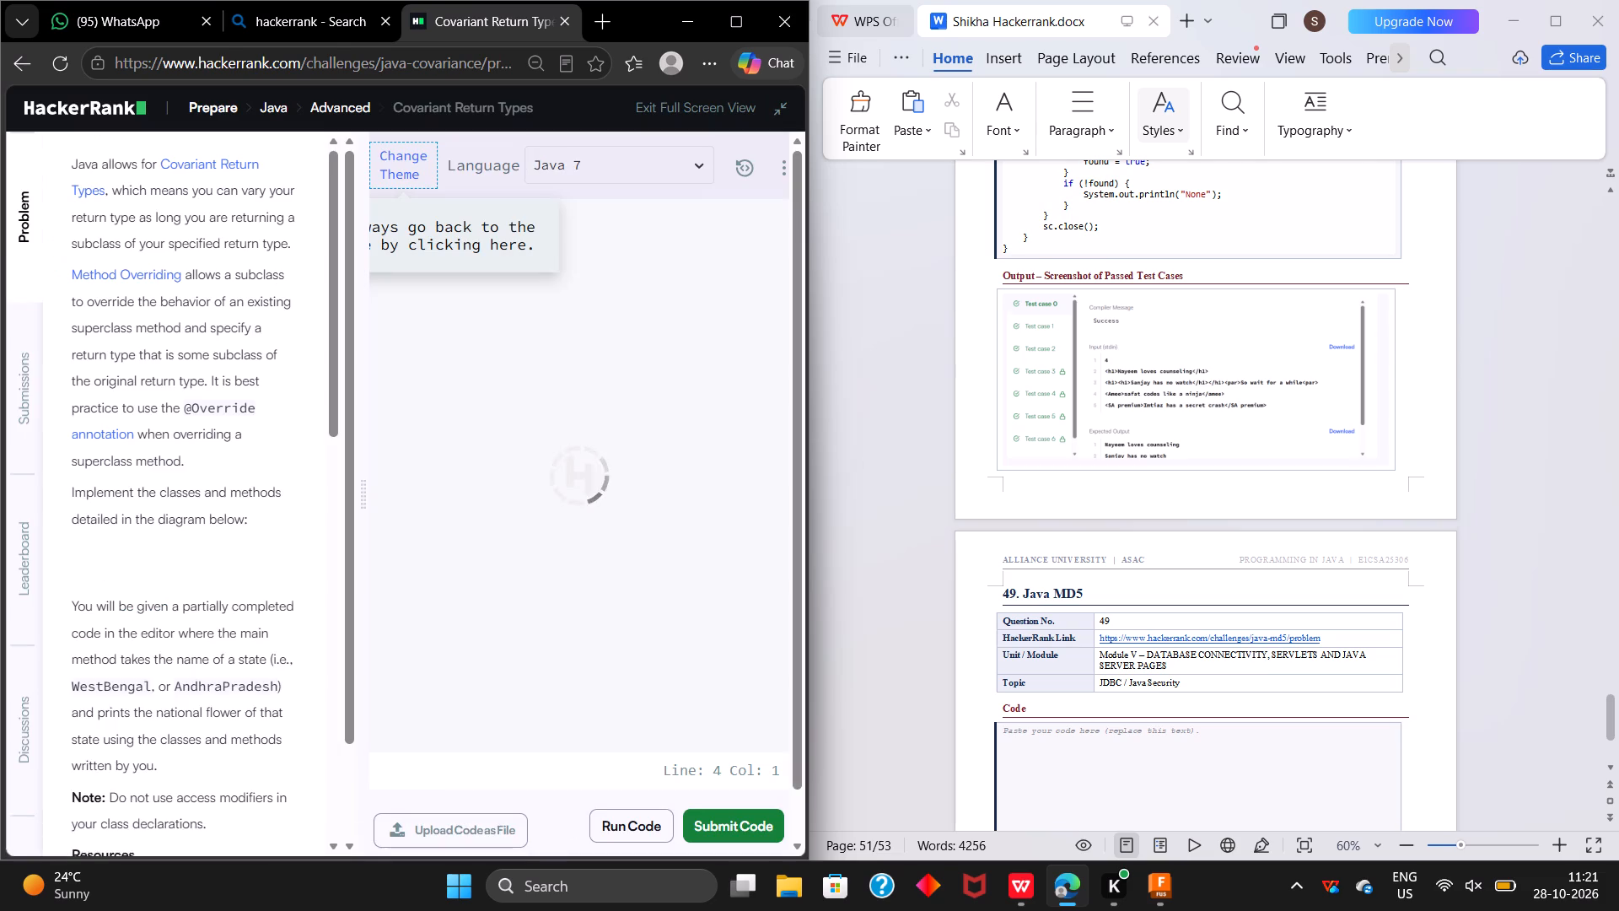
pyautogui.scroll(-11, 951, 543)
pyautogui.scroll(1, 1247, 542)
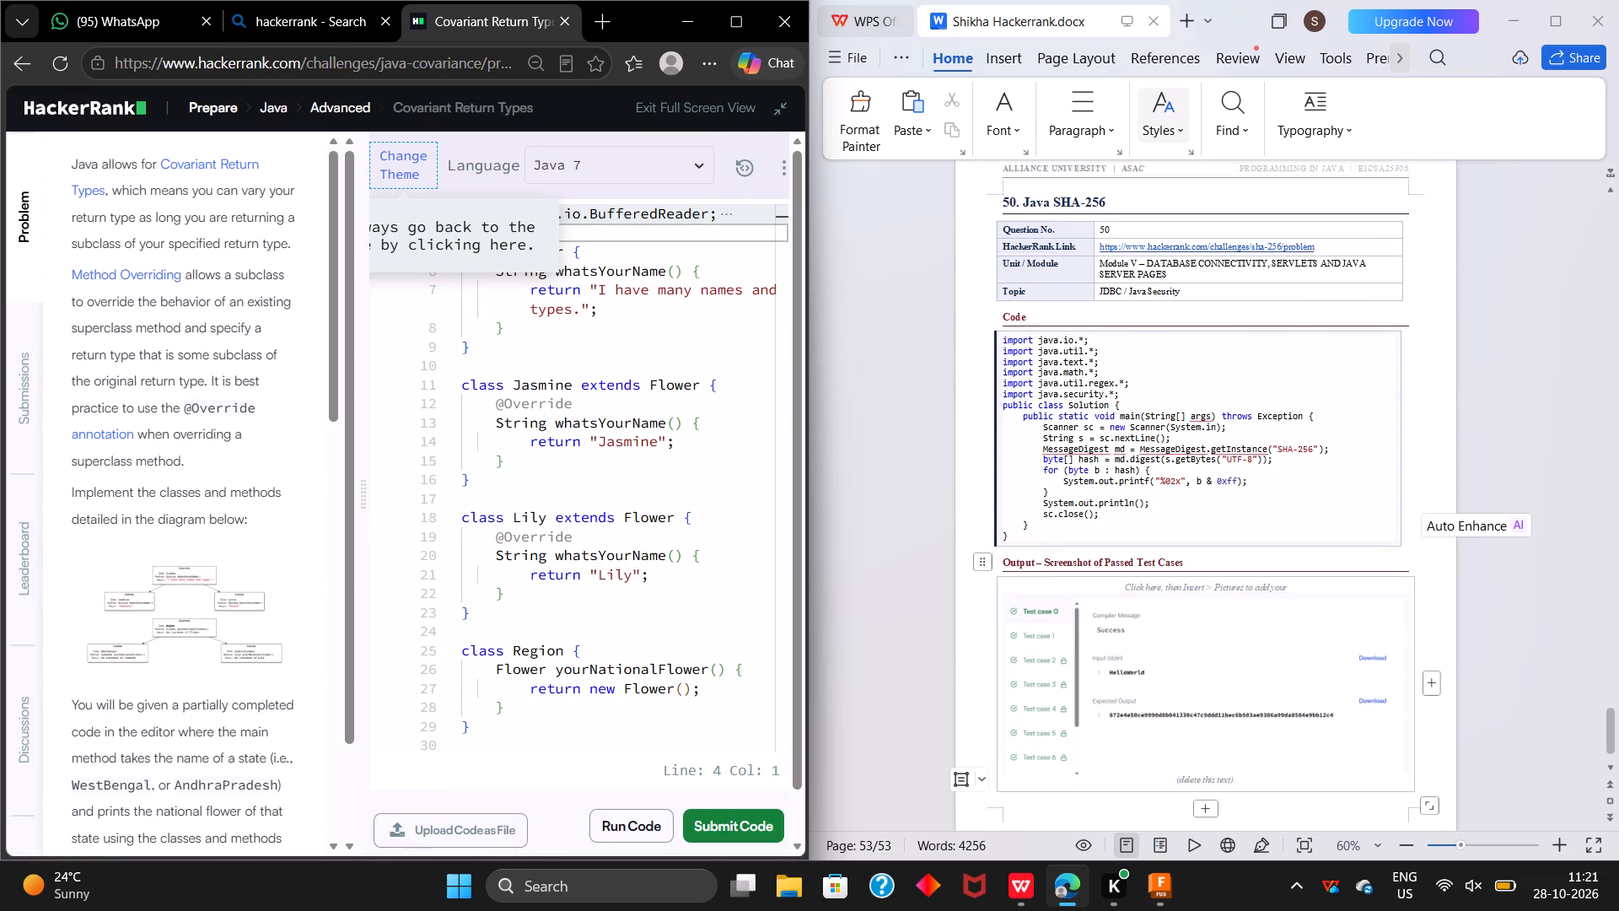
pyautogui.scroll(7, 1247, 542)
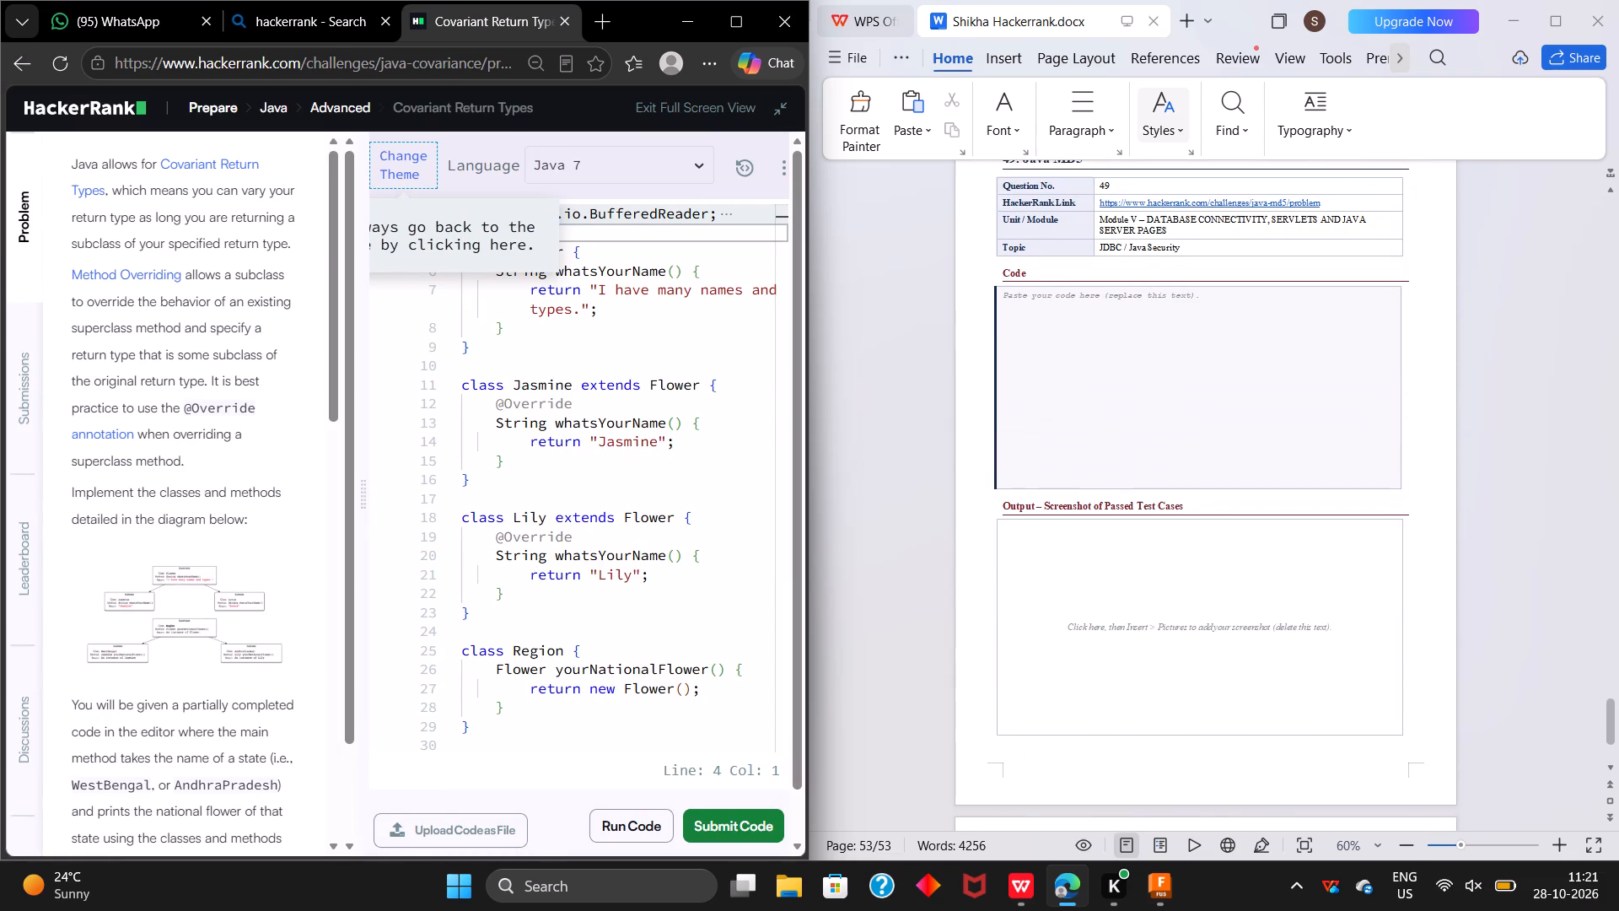
pyautogui.scroll(2, 1247, 542)
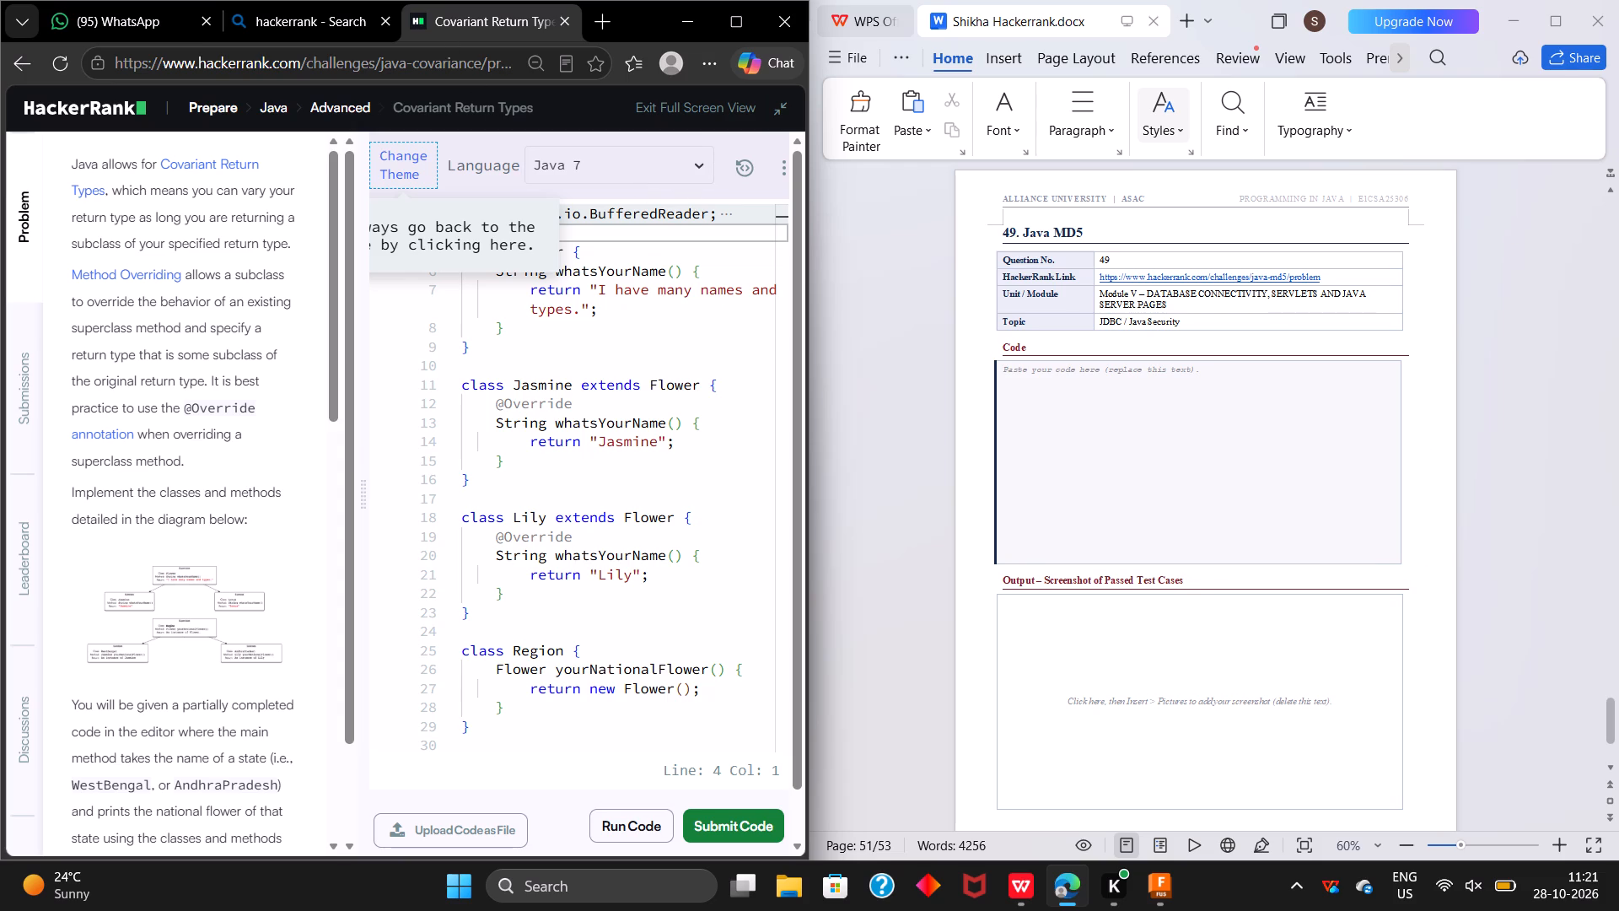
pyautogui.moveTo(391, 105); pyautogui.dragTo(540, 100)
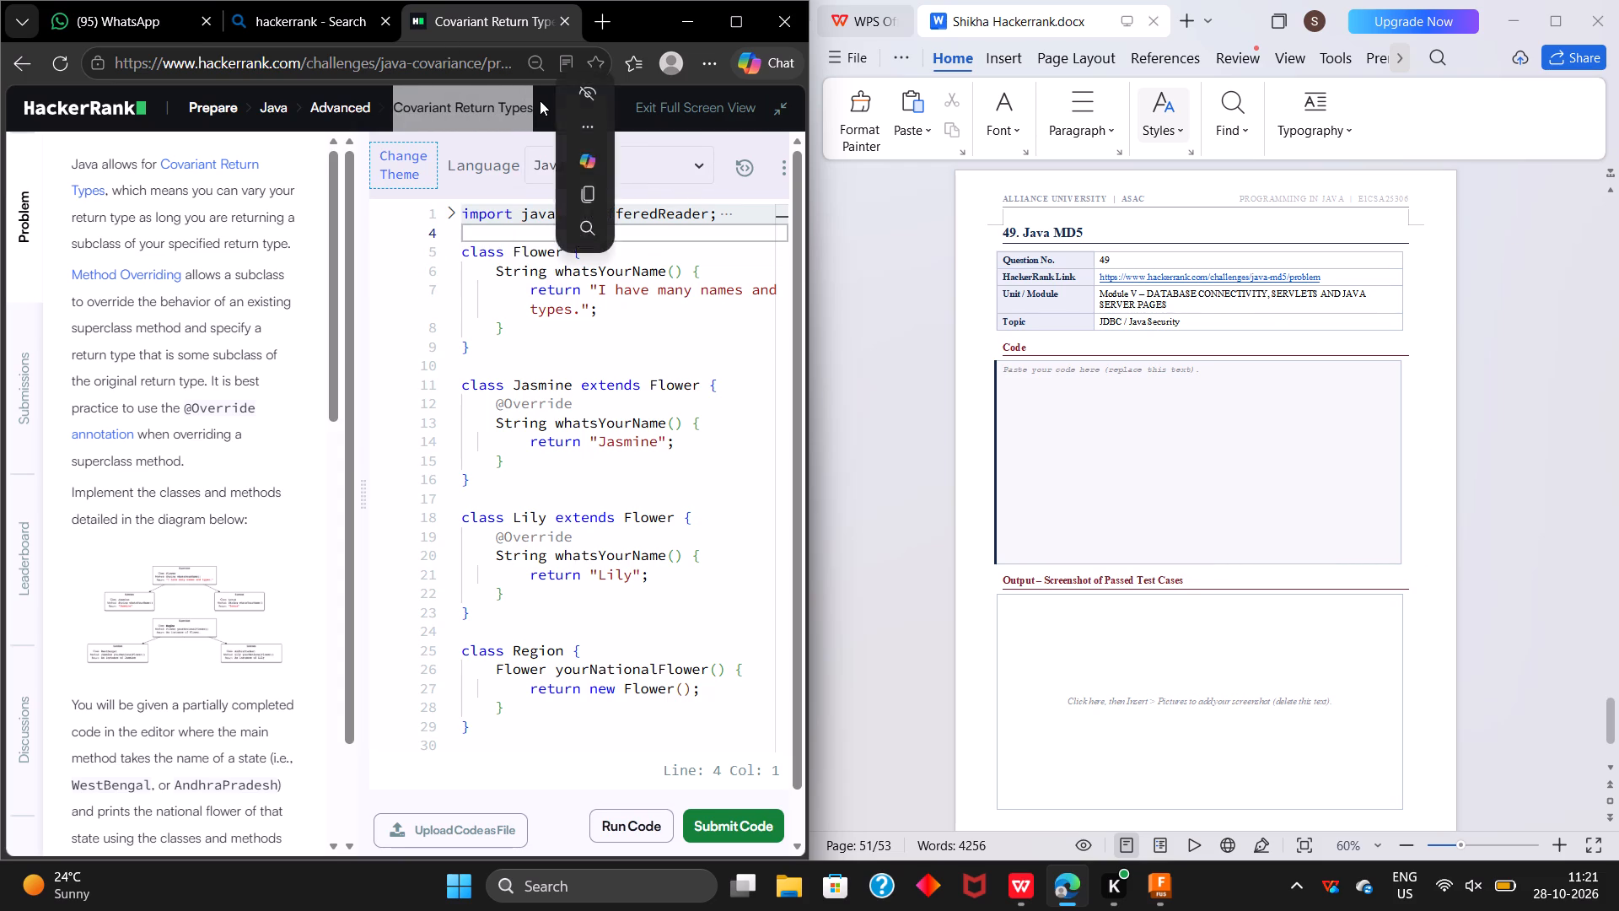
pyautogui.hotkey('ctrl', 'c')
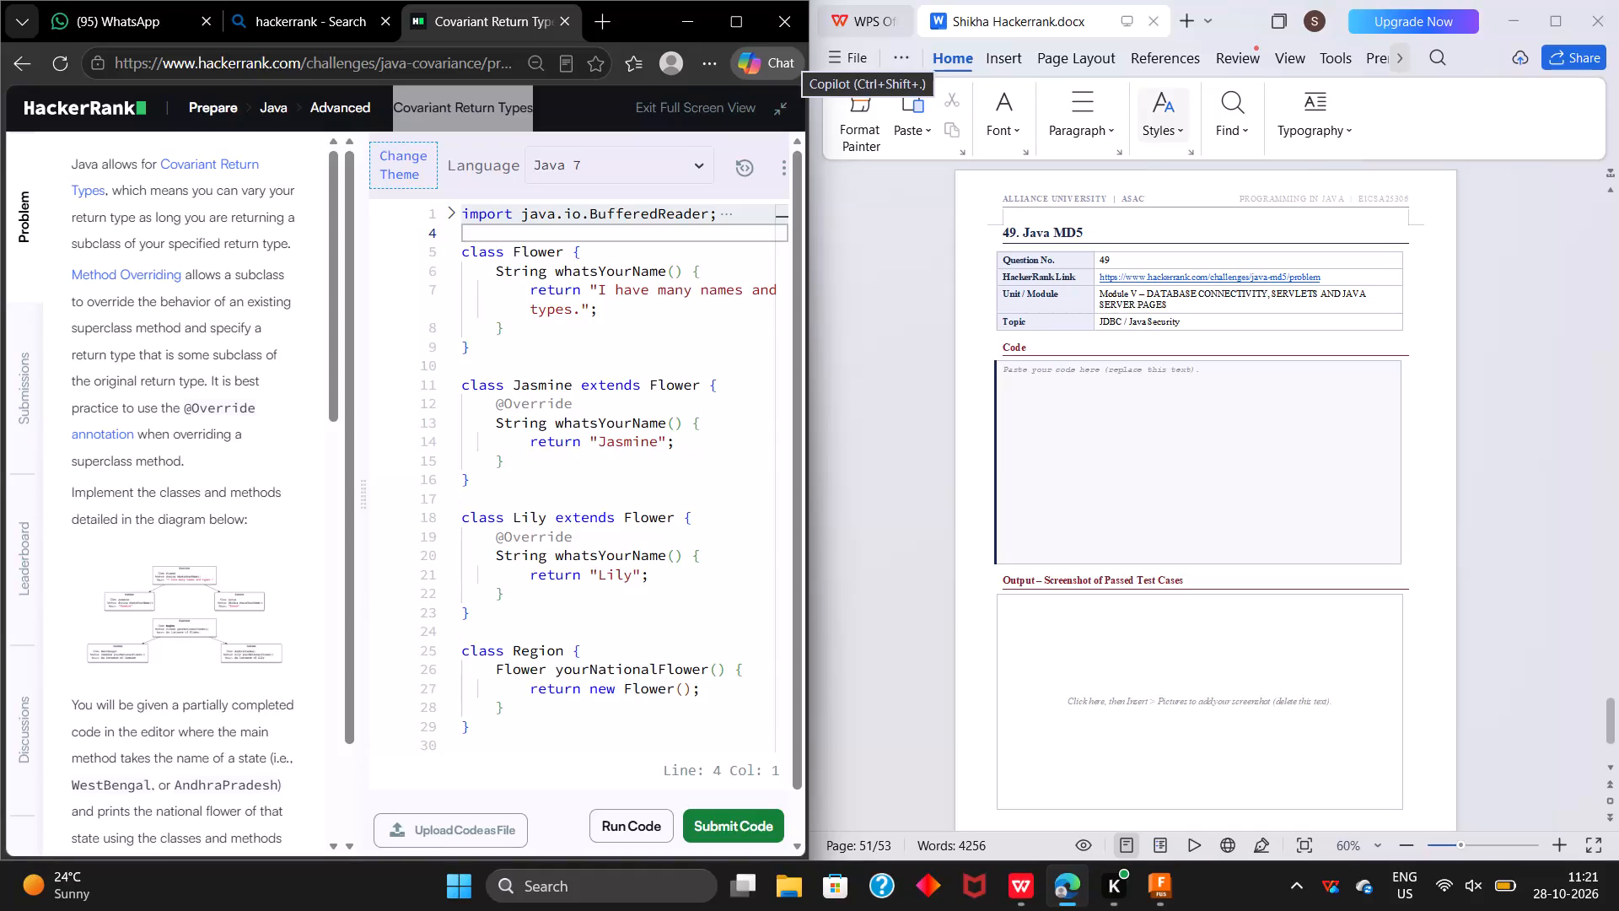
pyautogui.moveTo(1020, 236); pyautogui.dragTo(1083, 230)
pyautogui.hotkey('ctrl', 'v')
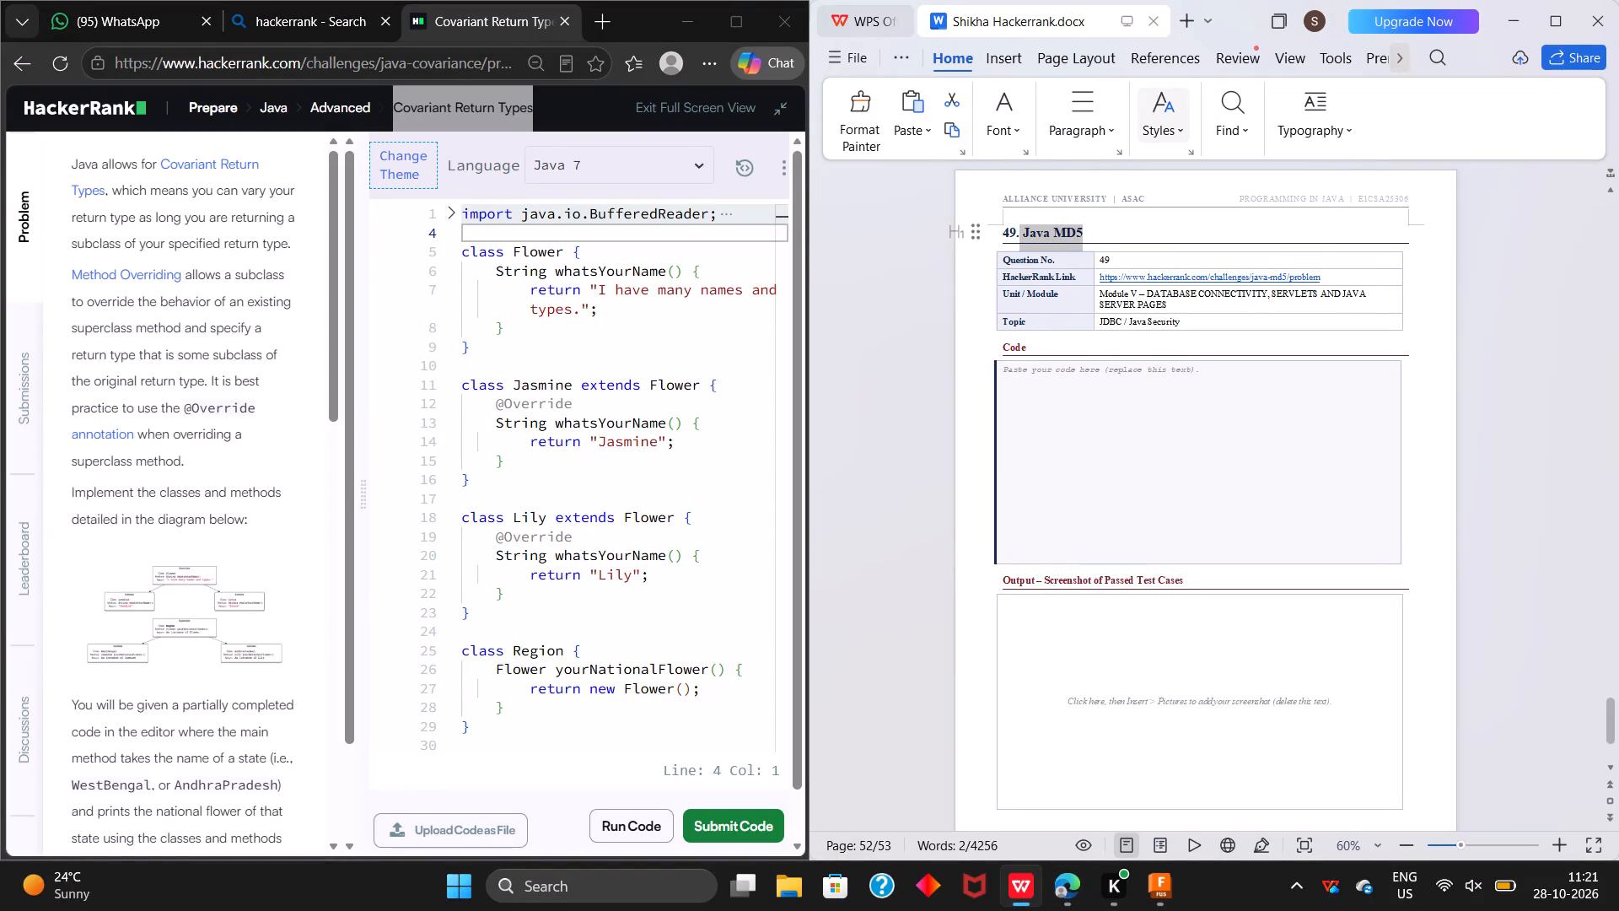
pyautogui.click(1154, 232)
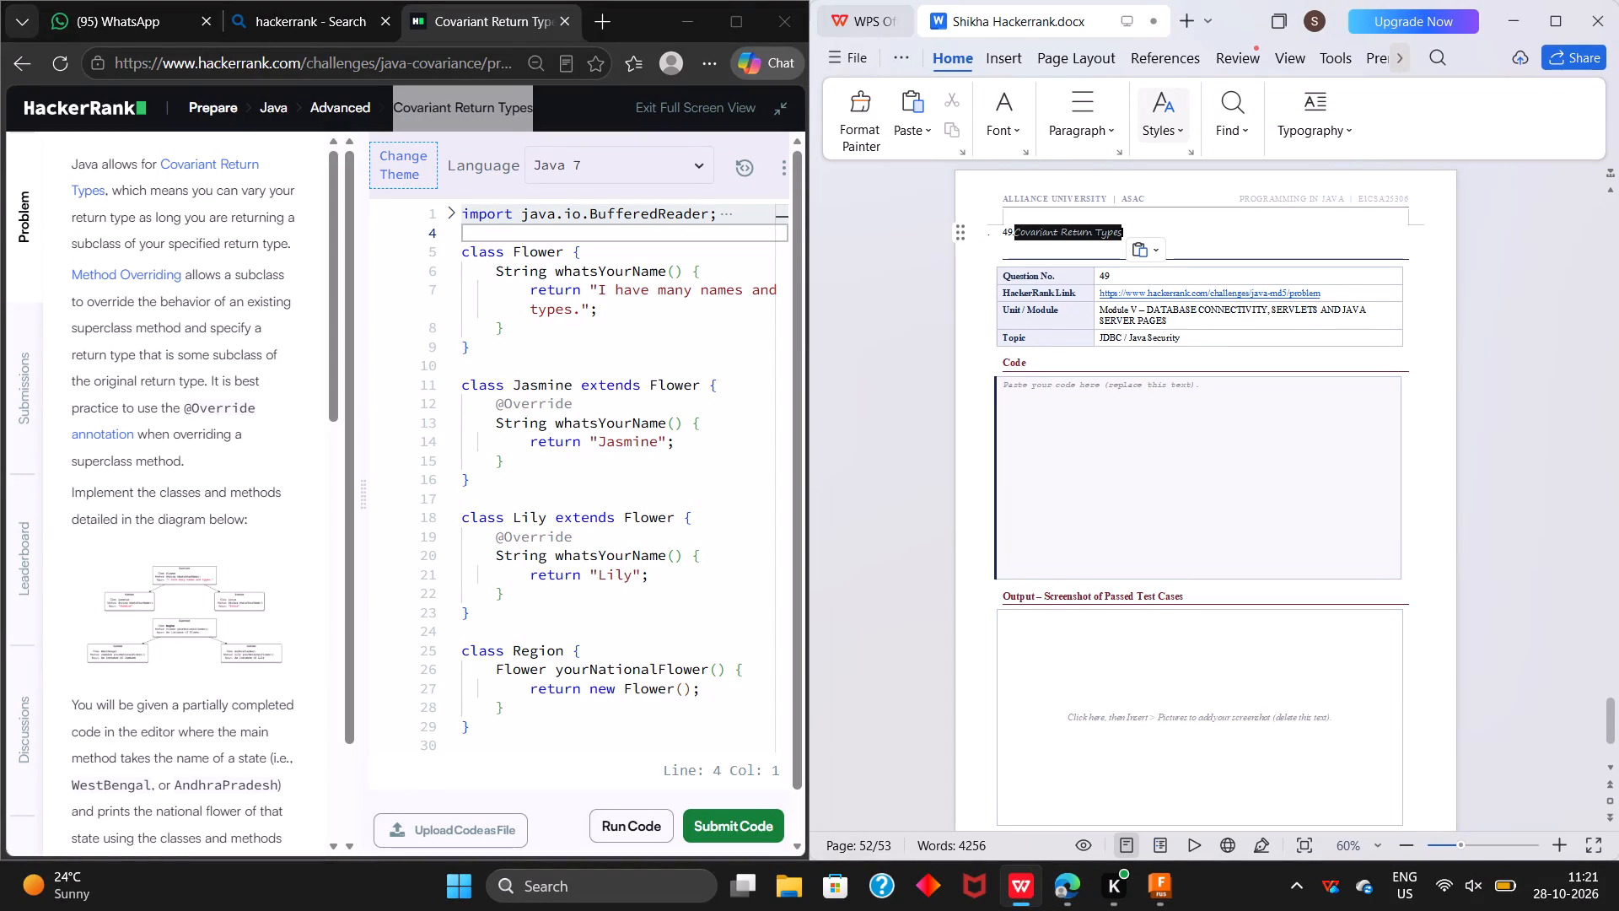
pyautogui.click(1178, 272)
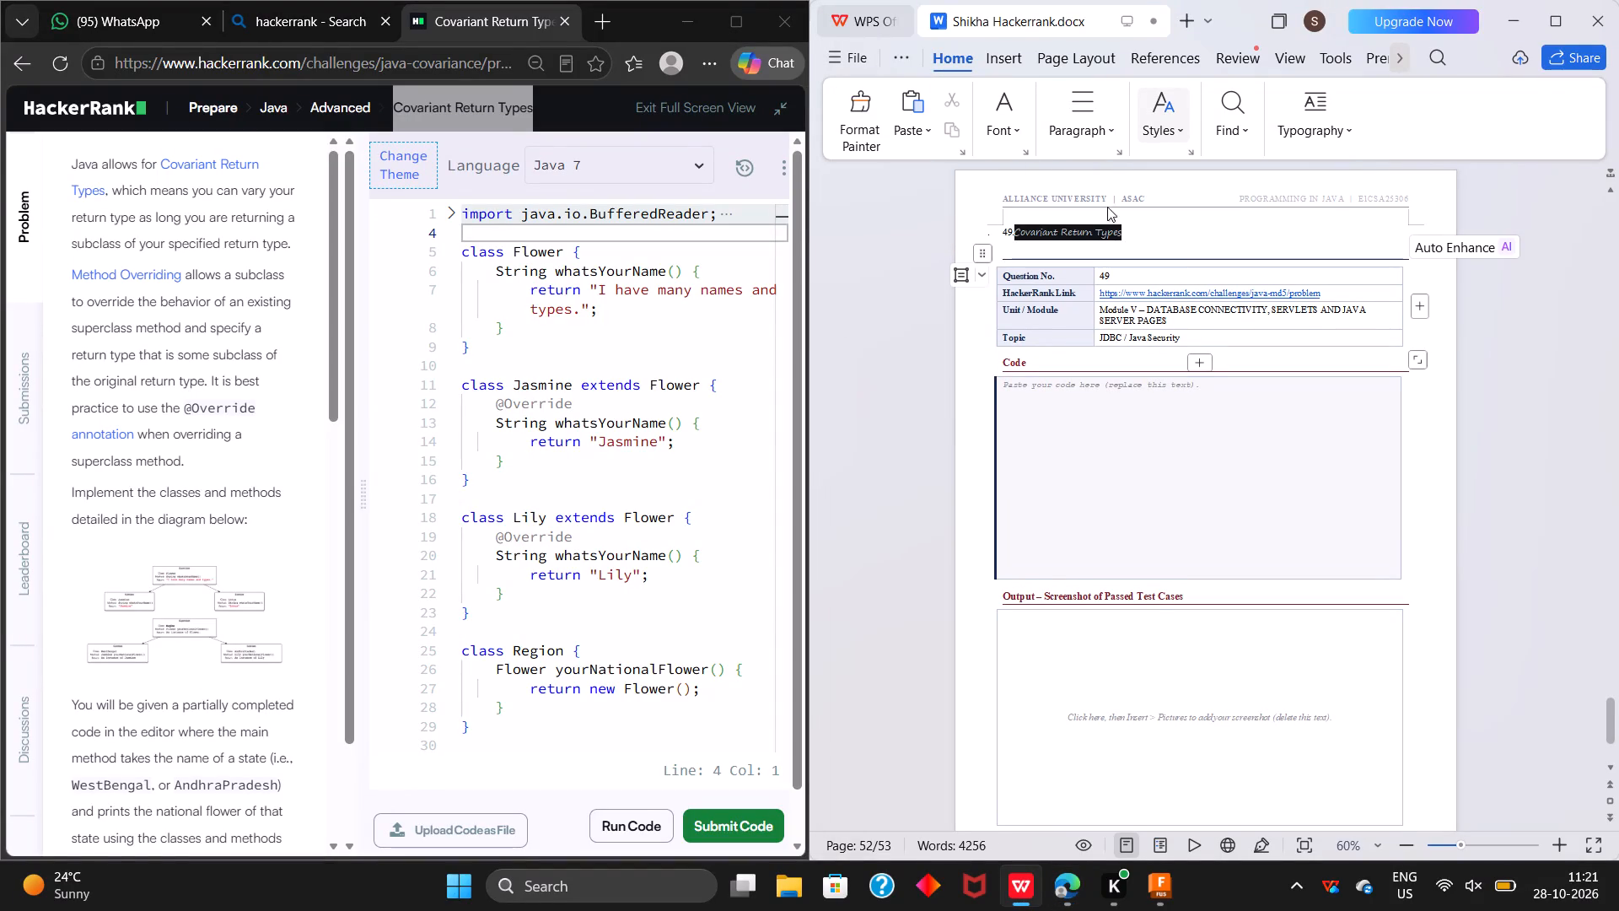
# Clear the text highlight colour on the pasted Covariant Return Types title in document entry 49.
pyautogui.moveTo(1125, 227); pyautogui.dragTo(1017, 229)
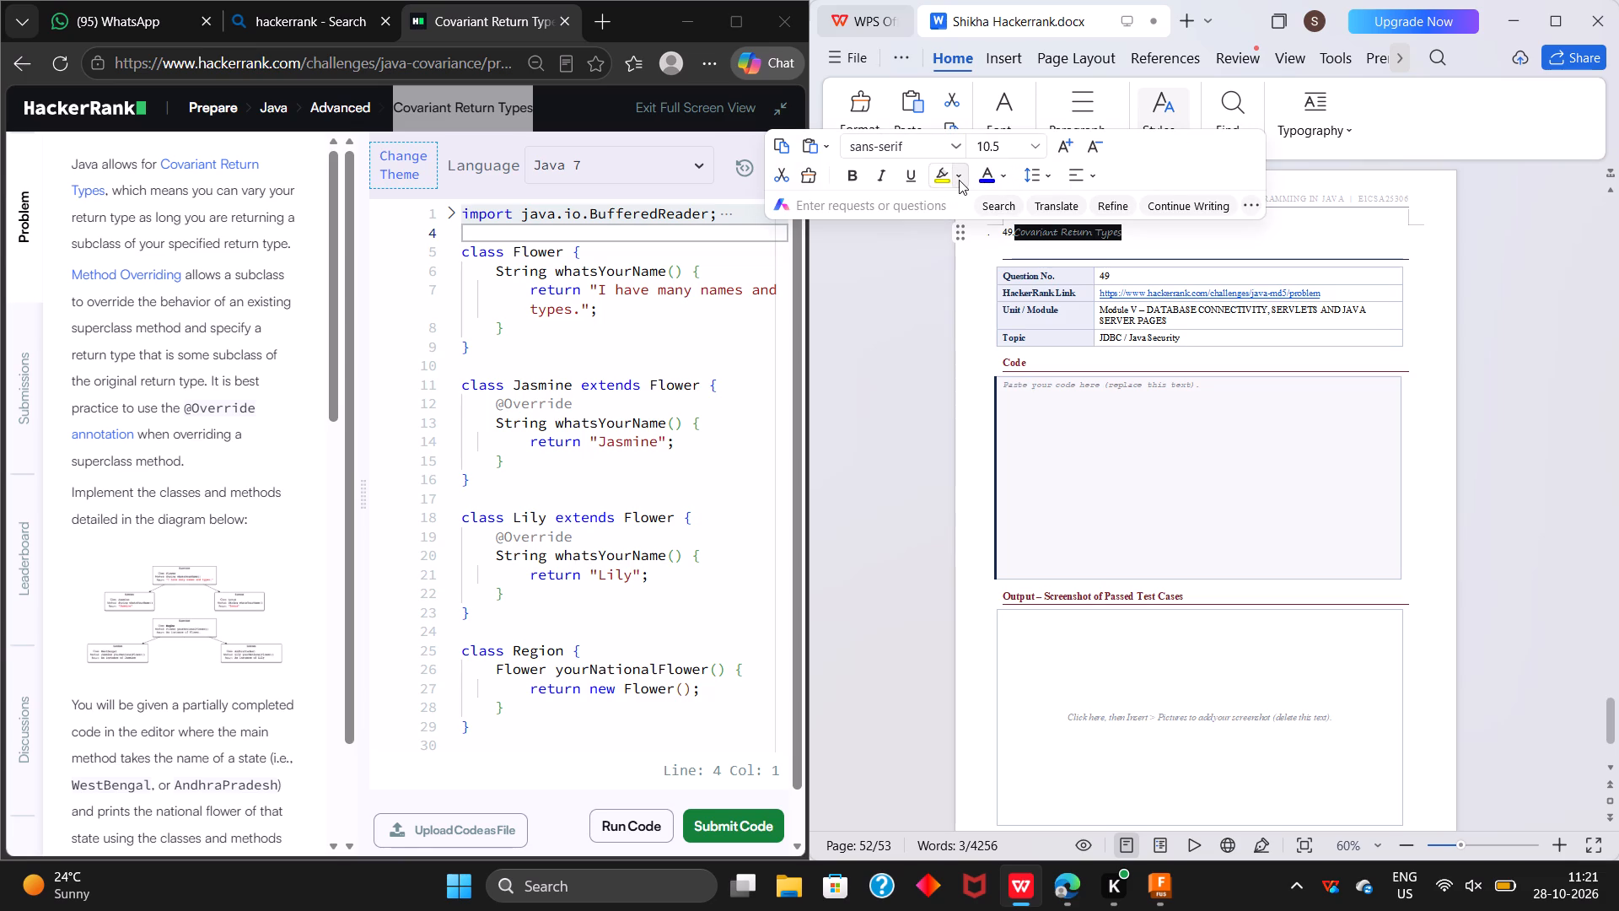
pyautogui.click(959, 180)
pyautogui.click(955, 211)
# Delete the pasted title after the number in document entry 49 and retype it as Covariant Return Types.
pyautogui.click(1018, 234)
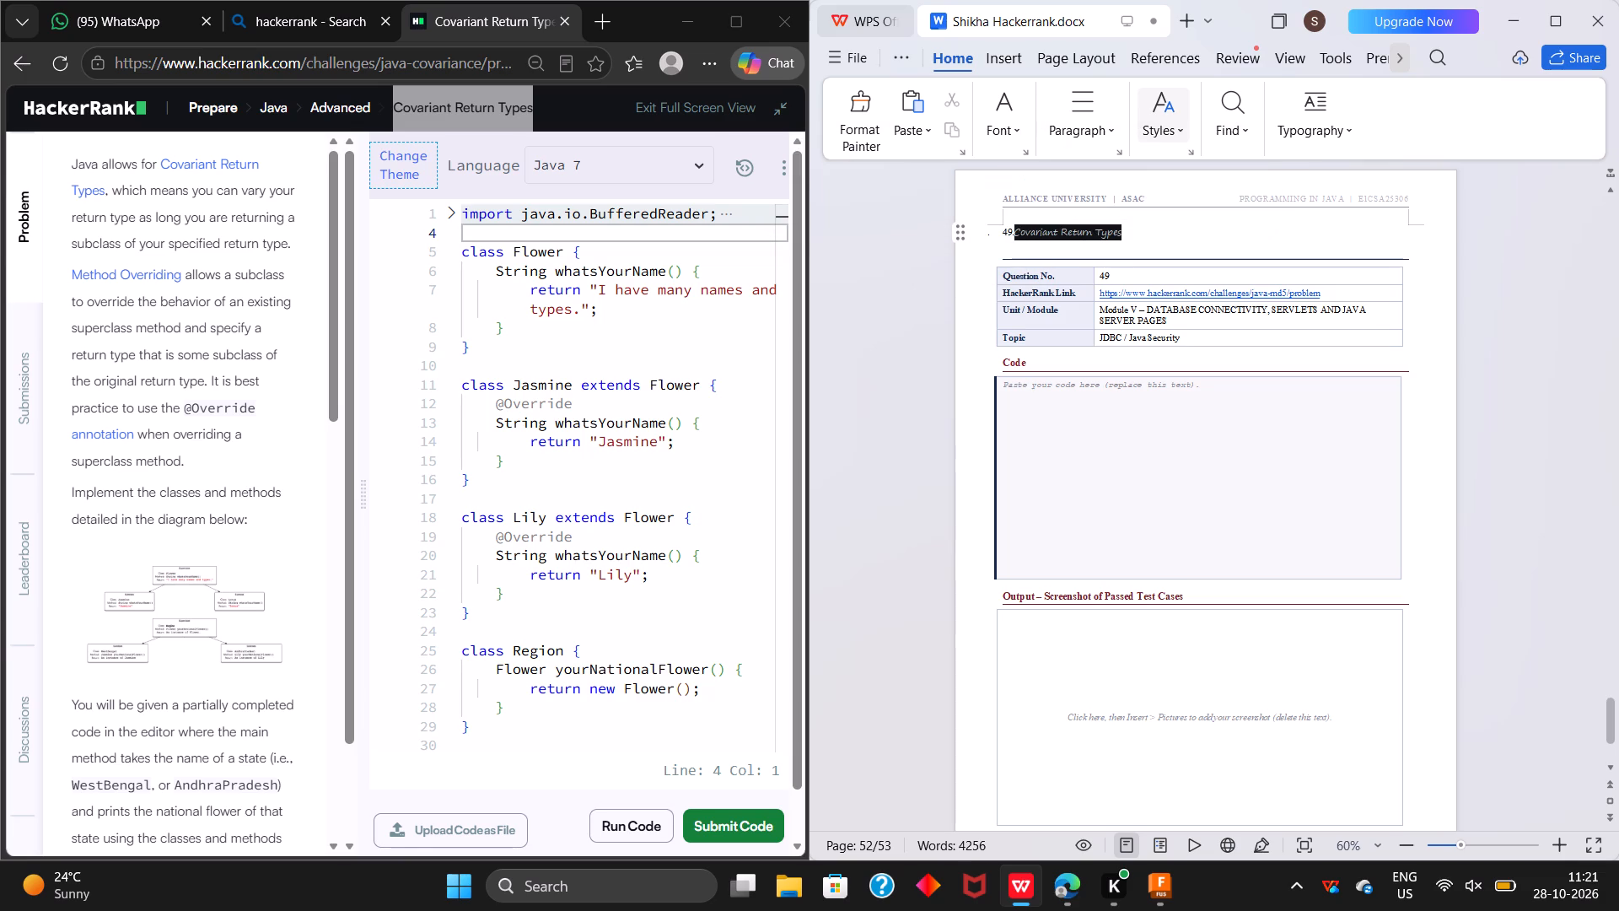
pyautogui.click(1154, 229)
pyautogui.press('BackSpace')
pyautogui.press('BackSpace')
pyautogui.press('BackSpace')
pyautogui.press('BackSpace')
pyautogui.press('BackSpace')
pyautogui.press('BackSpace')
pyautogui.press('BackSpace')
pyautogui.press('BackSpace')
pyautogui.press('BackSpace')
pyautogui.press('BackSpace')
pyautogui.press('BackSpace')
pyautogui.press('BackSpace')
pyautogui.press('BackSpace')
pyautogui.press('BackSpace')
pyautogui.press('BackSpace')
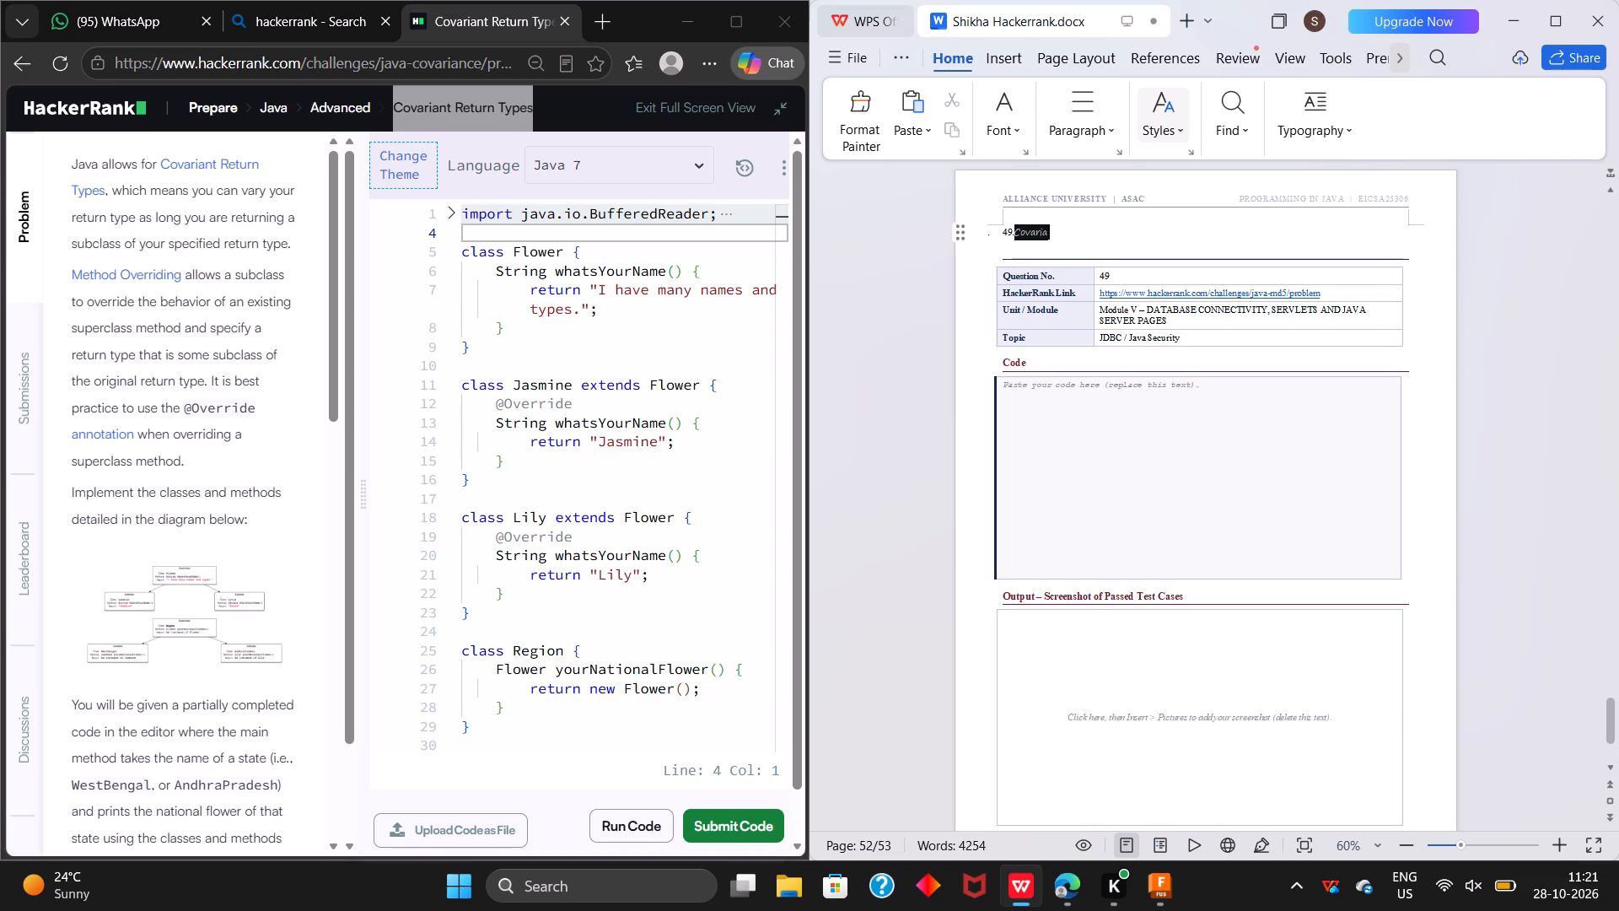
pyautogui.press('BackSpace')
pyautogui.press('BackSpace')
pyautogui.press('BackSpace')
pyautogui.press('BackSpace')
pyautogui.press('BackSpace')
pyautogui.press('BackSpace')
pyautogui.press('BackSpace')
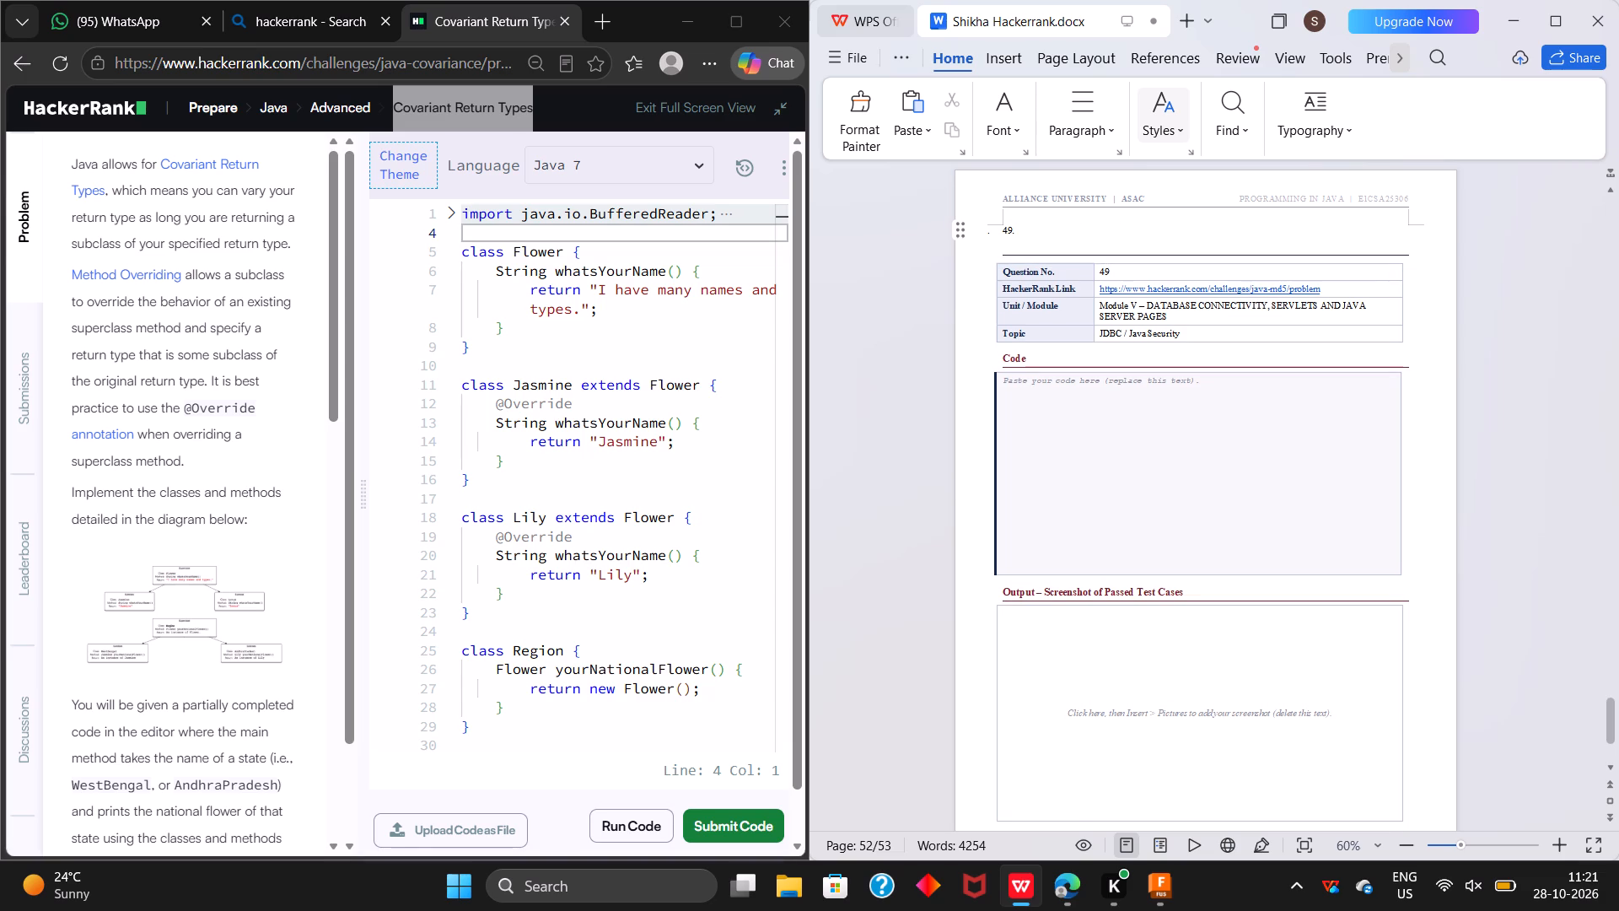
pyautogui.hotkey('shift', 'c')
pyautogui.press('BackSpace')
pyautogui.press('space')
pyautogui.write('Co')
pyautogui.press('v')
pyautogui.press('a')
pyautogui.write('riant')
pyautogui.press('space')
pyautogui.write('Ret')
pyautogui.press('u')
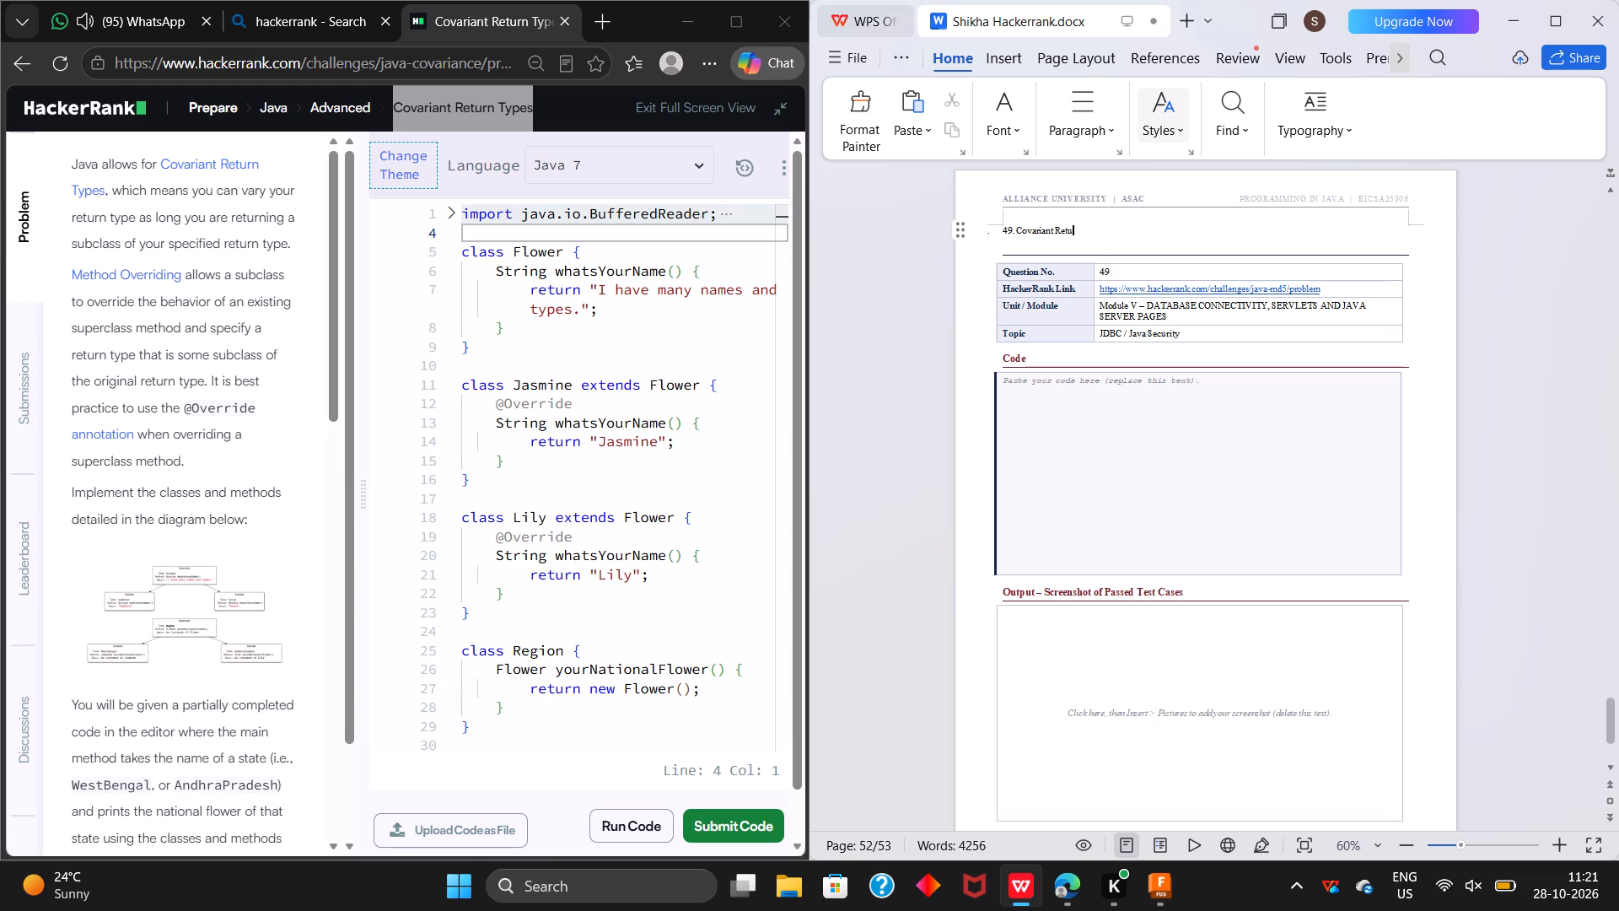
pyautogui.press('r')
pyautogui.write('n')
pyautogui.press('space')
pyautogui.write('Types')
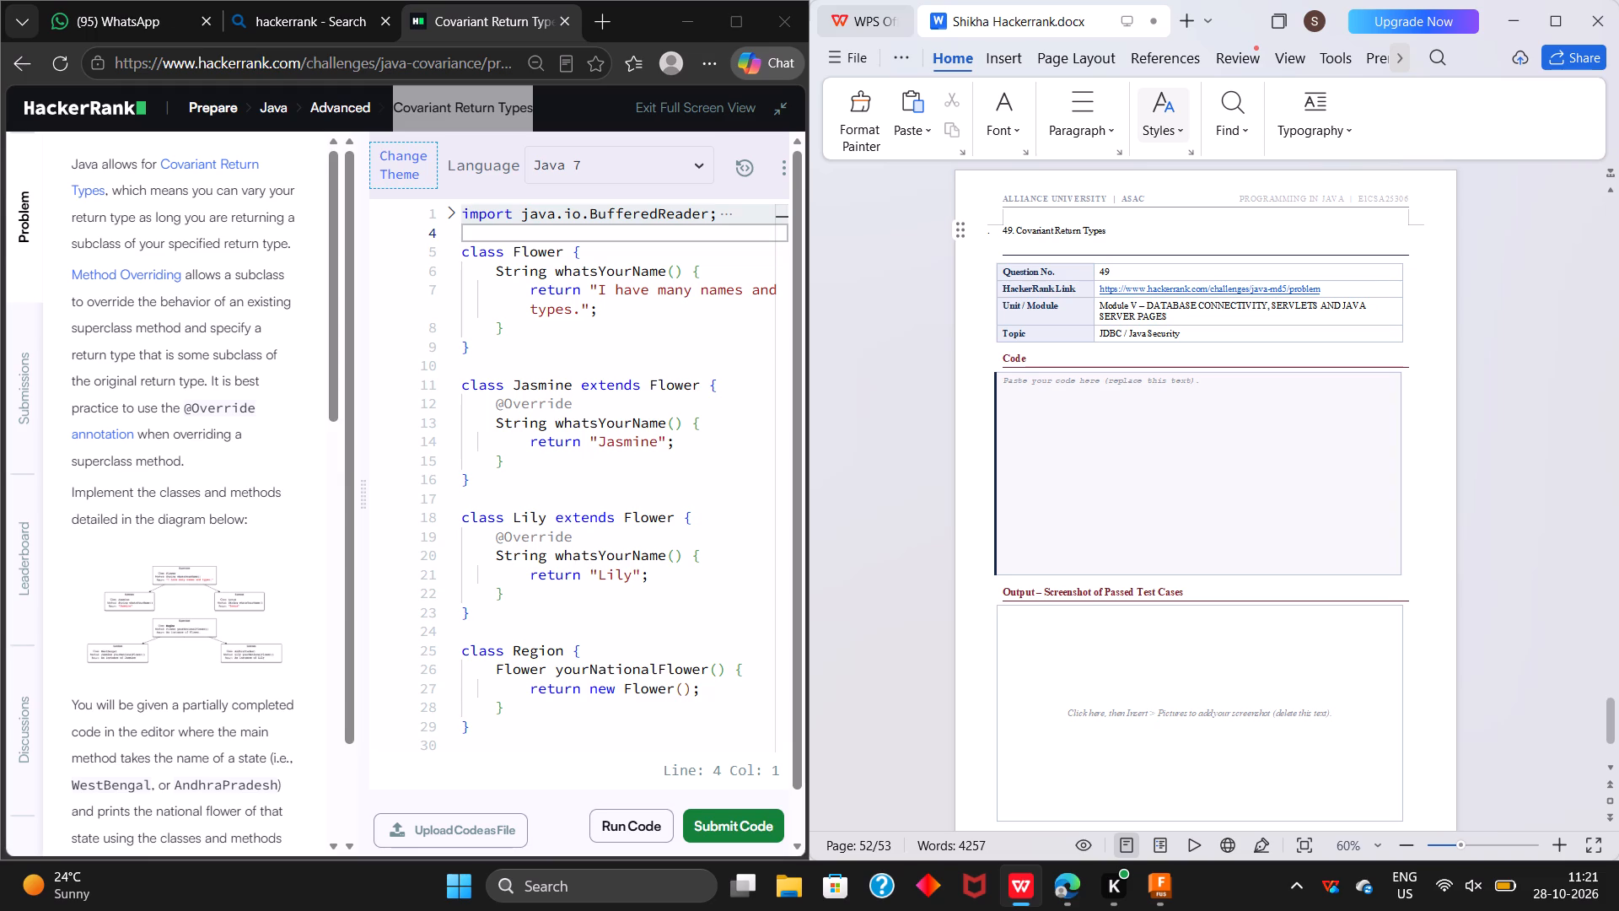
# Enlarge the title Covariant Return Types in entry 49 to 14 pt and make it bold.
pyautogui.moveTo(1125, 229); pyautogui.dragTo(1019, 229)
pyautogui.doubleClick(1071, 137)
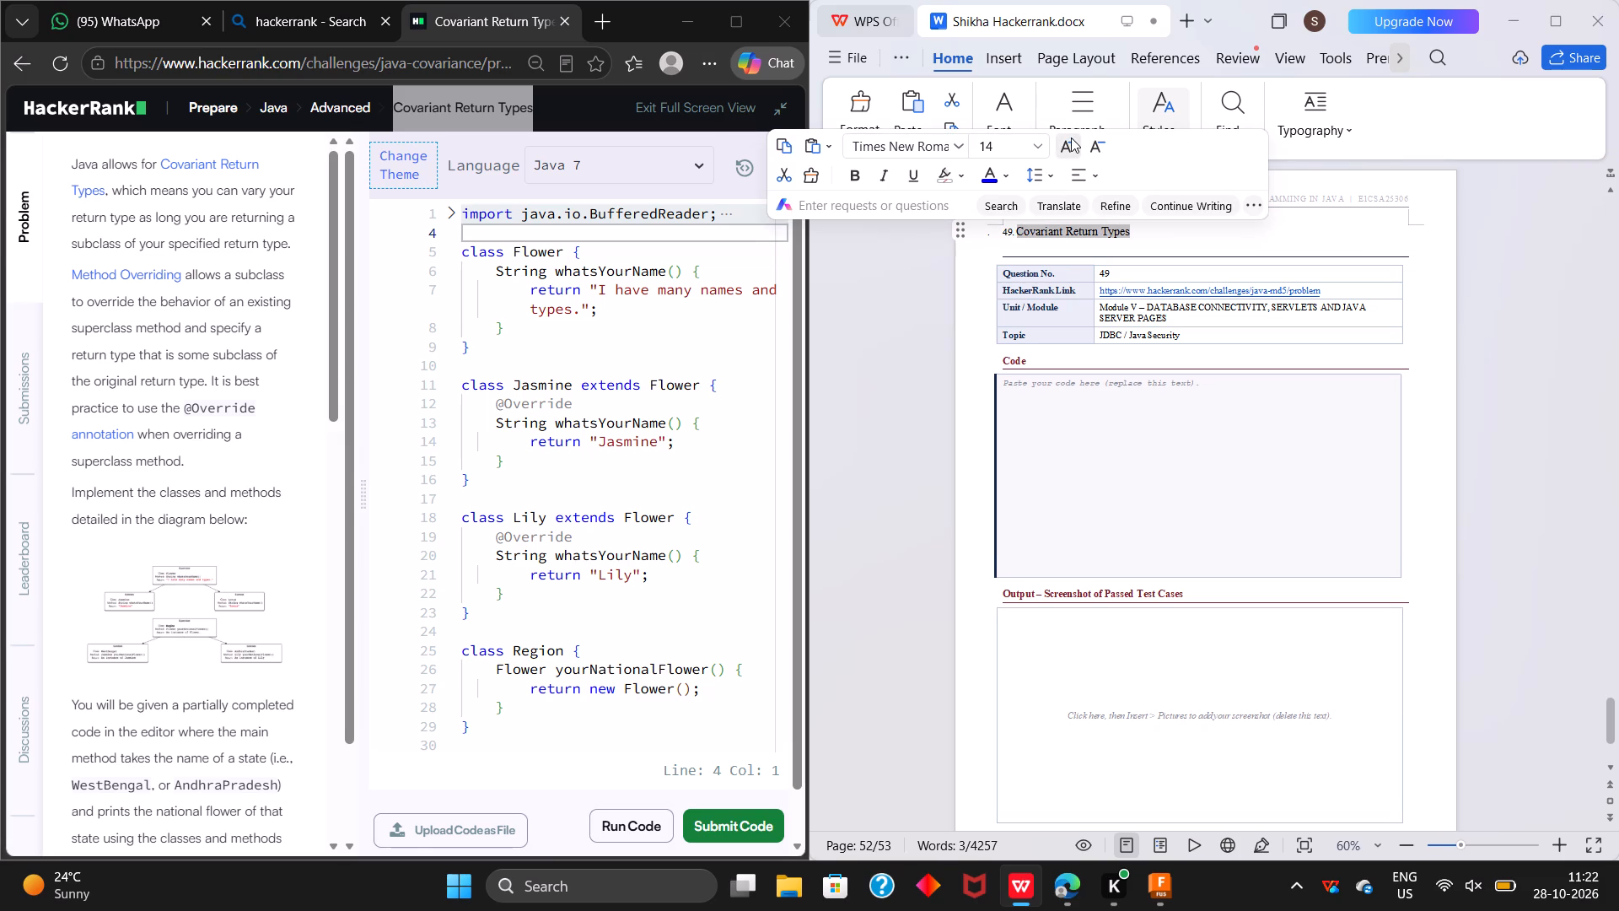
pyautogui.click(854, 175)
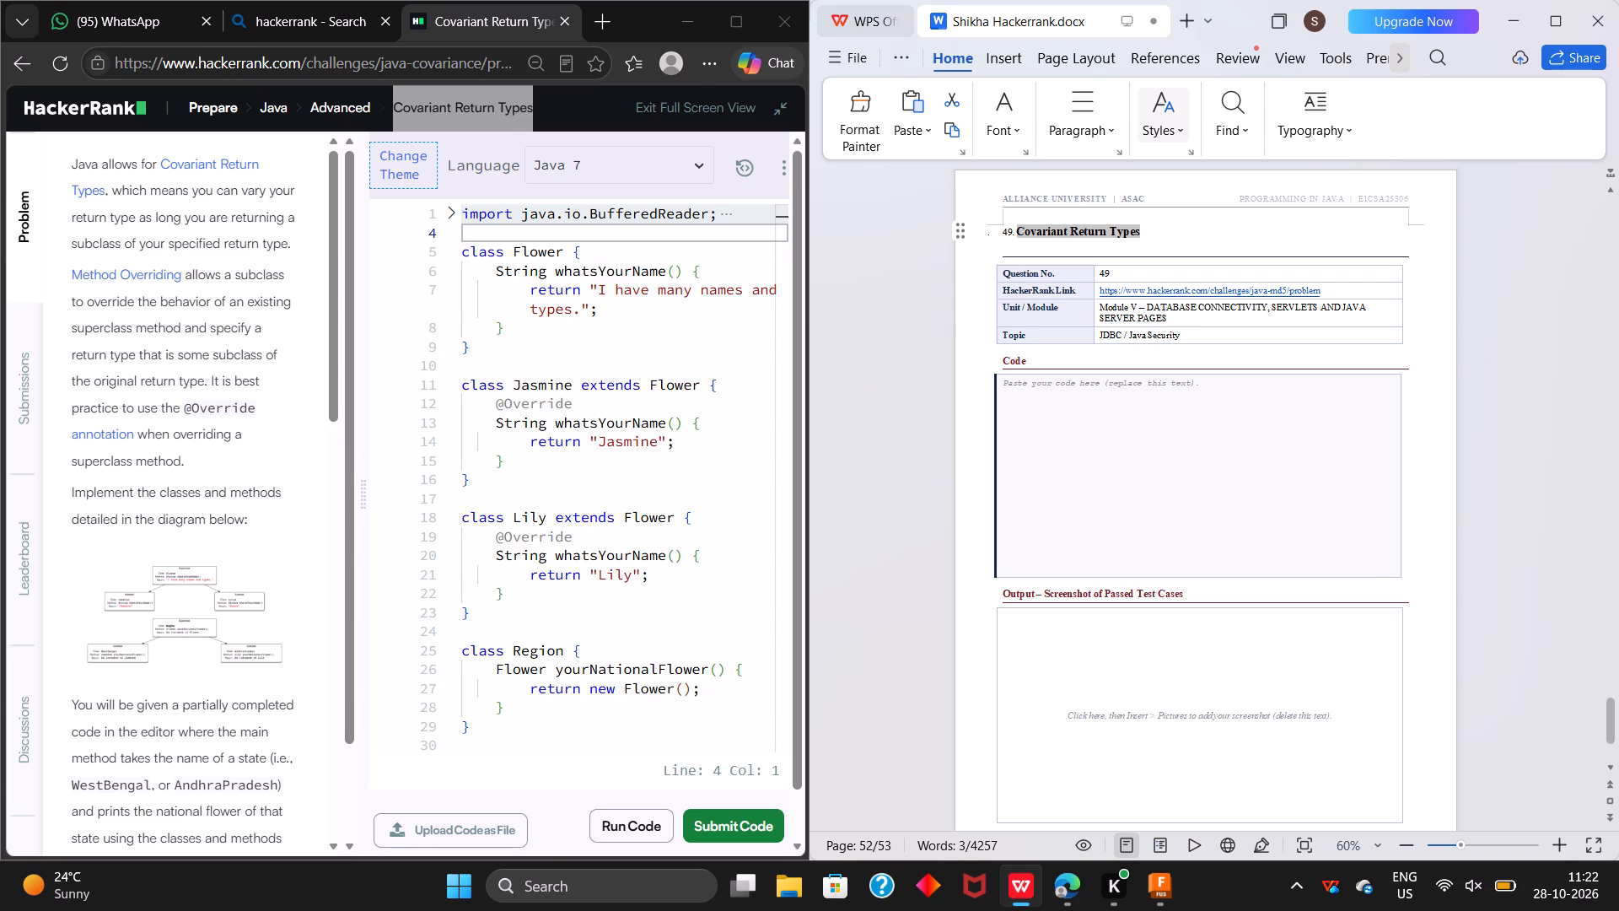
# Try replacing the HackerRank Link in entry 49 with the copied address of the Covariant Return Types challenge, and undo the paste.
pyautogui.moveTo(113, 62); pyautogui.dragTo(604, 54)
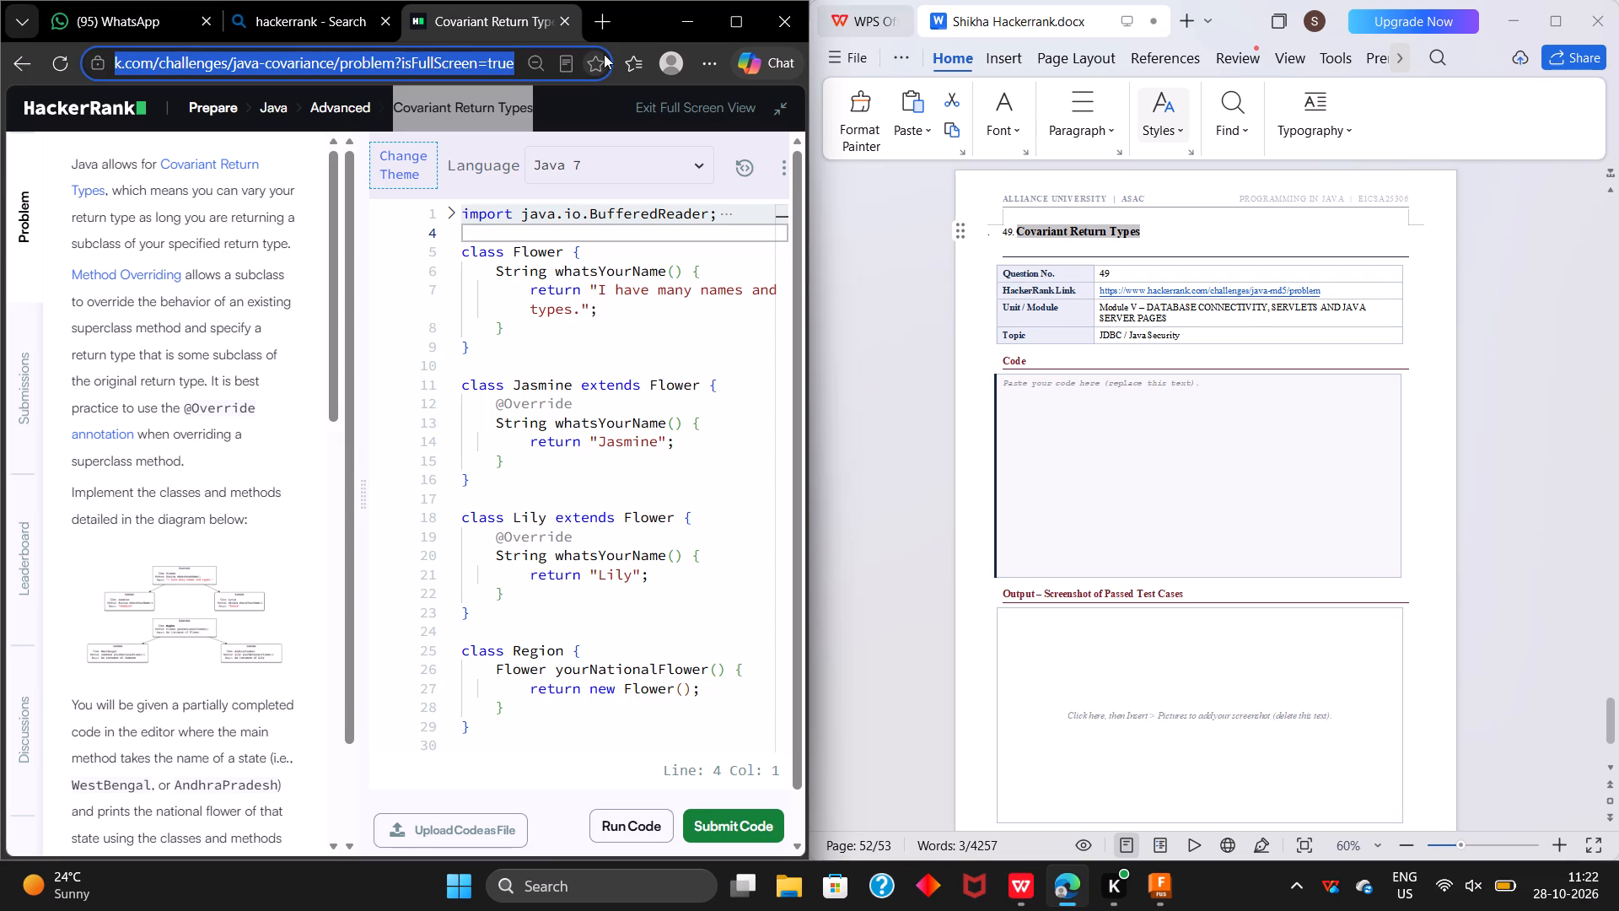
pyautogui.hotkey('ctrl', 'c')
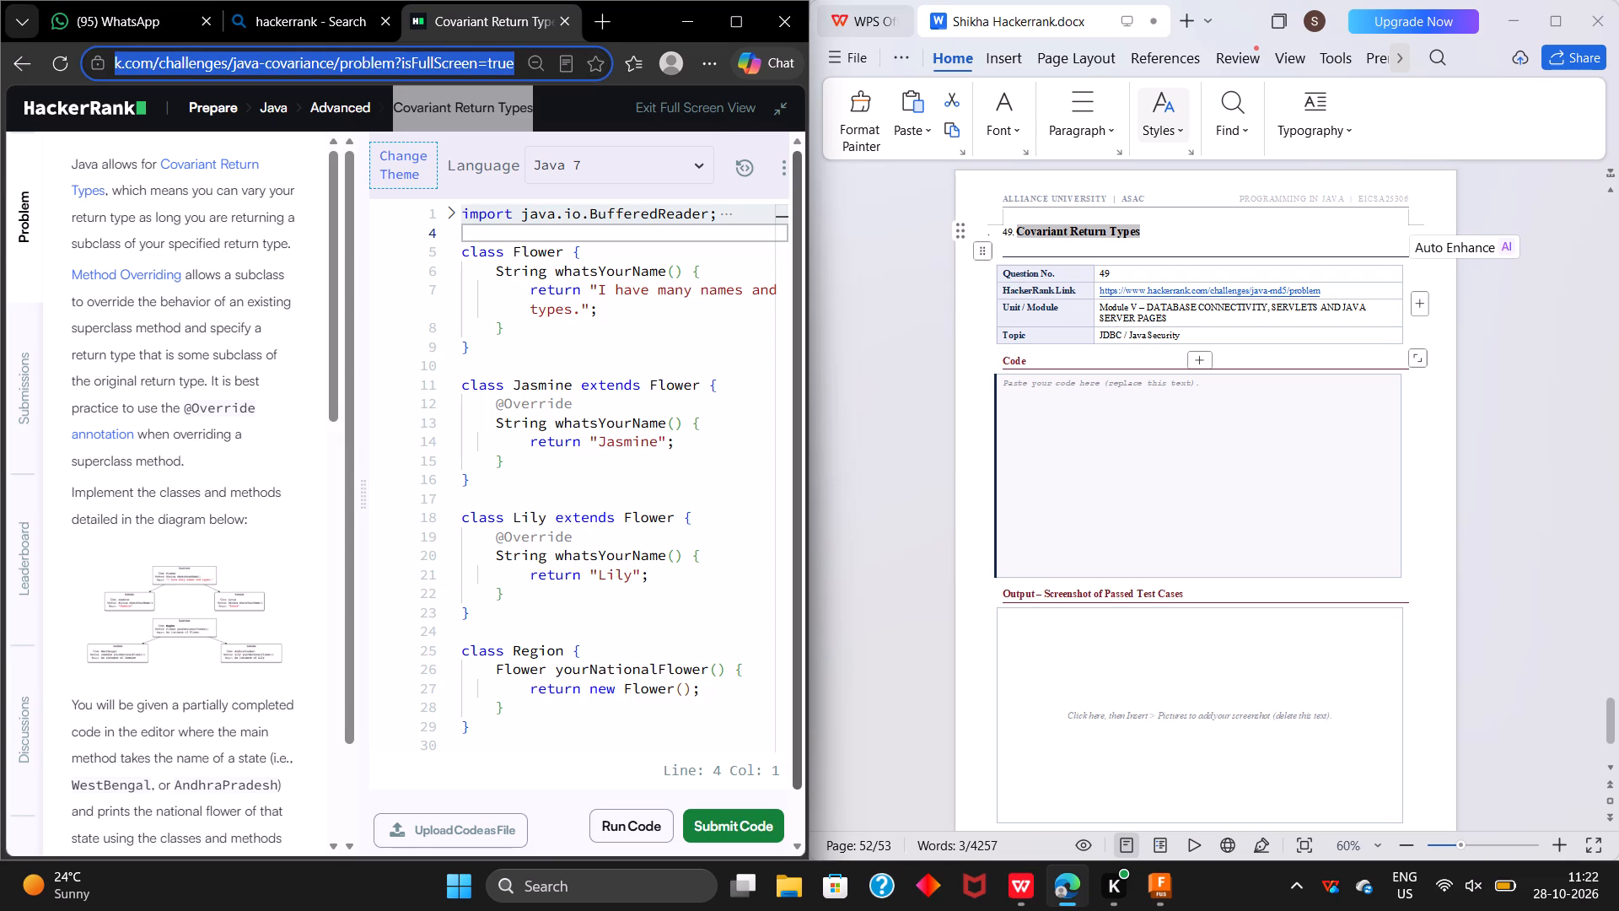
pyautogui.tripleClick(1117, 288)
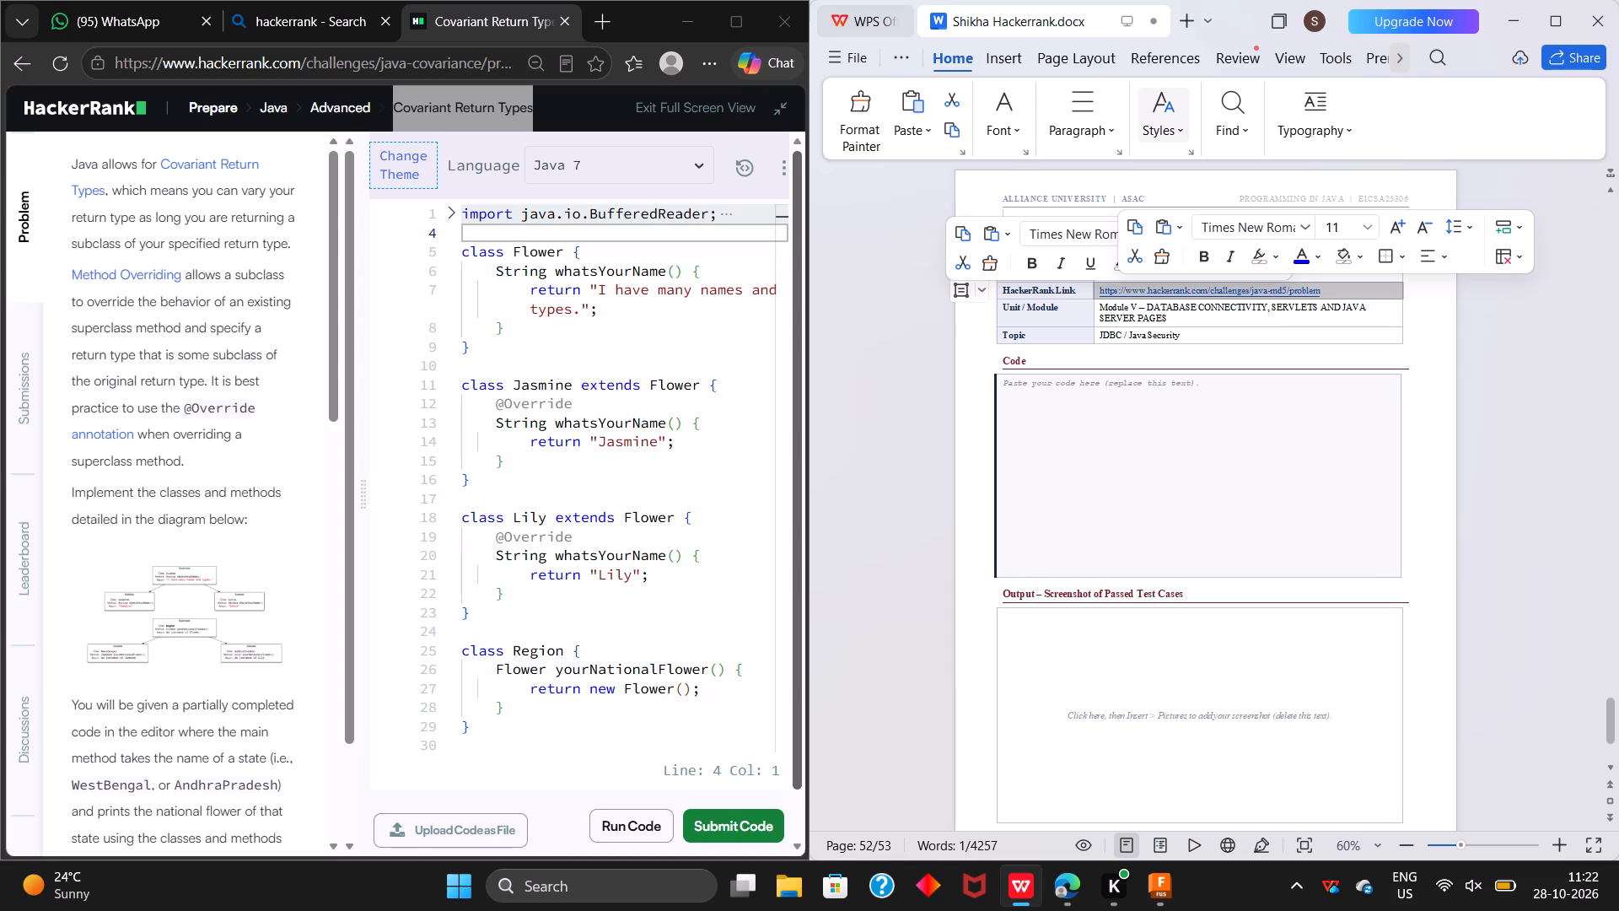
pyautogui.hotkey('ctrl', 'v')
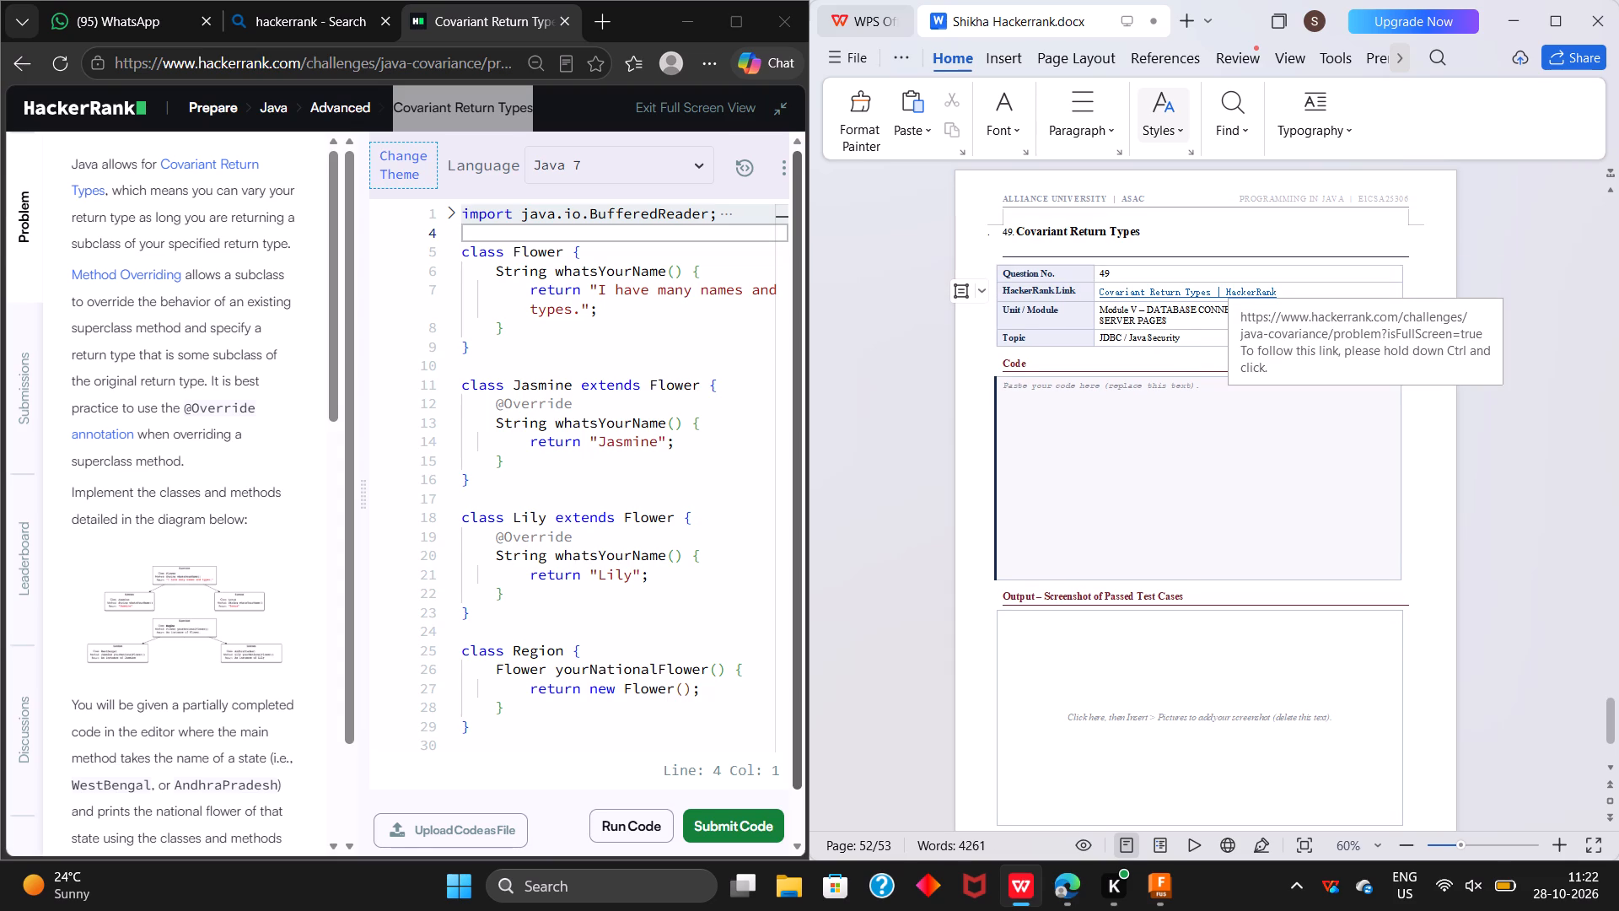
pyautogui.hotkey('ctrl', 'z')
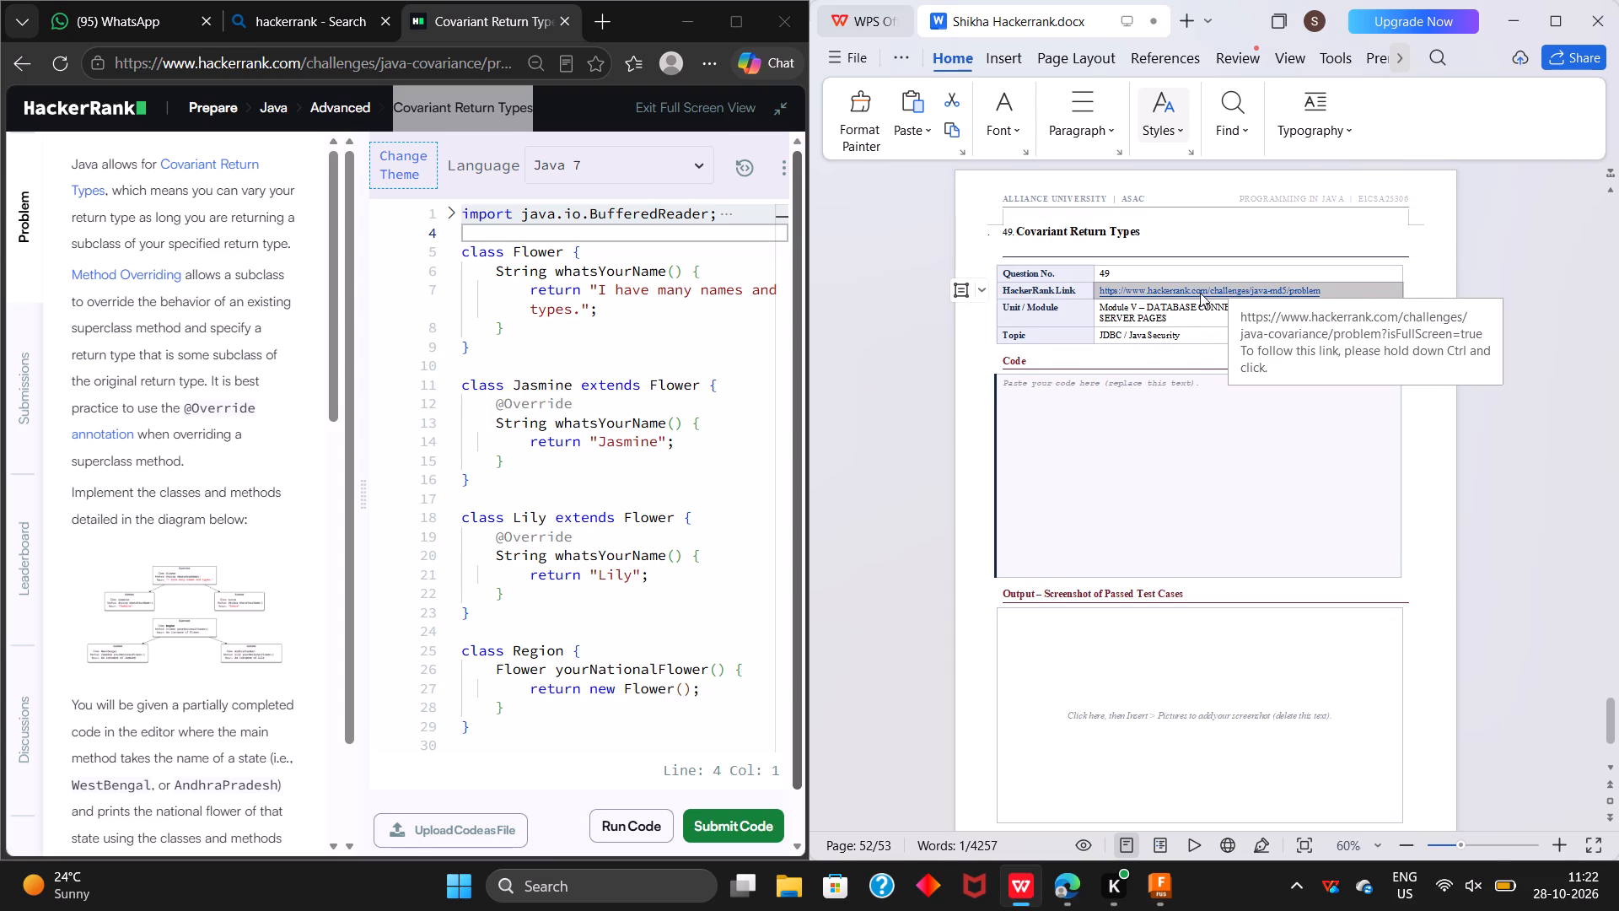
# Paste the copied challenge address over the HackerRank Link in entry 49 again, and delete the pasted link to empty the cell.
pyautogui.click(344, 62)
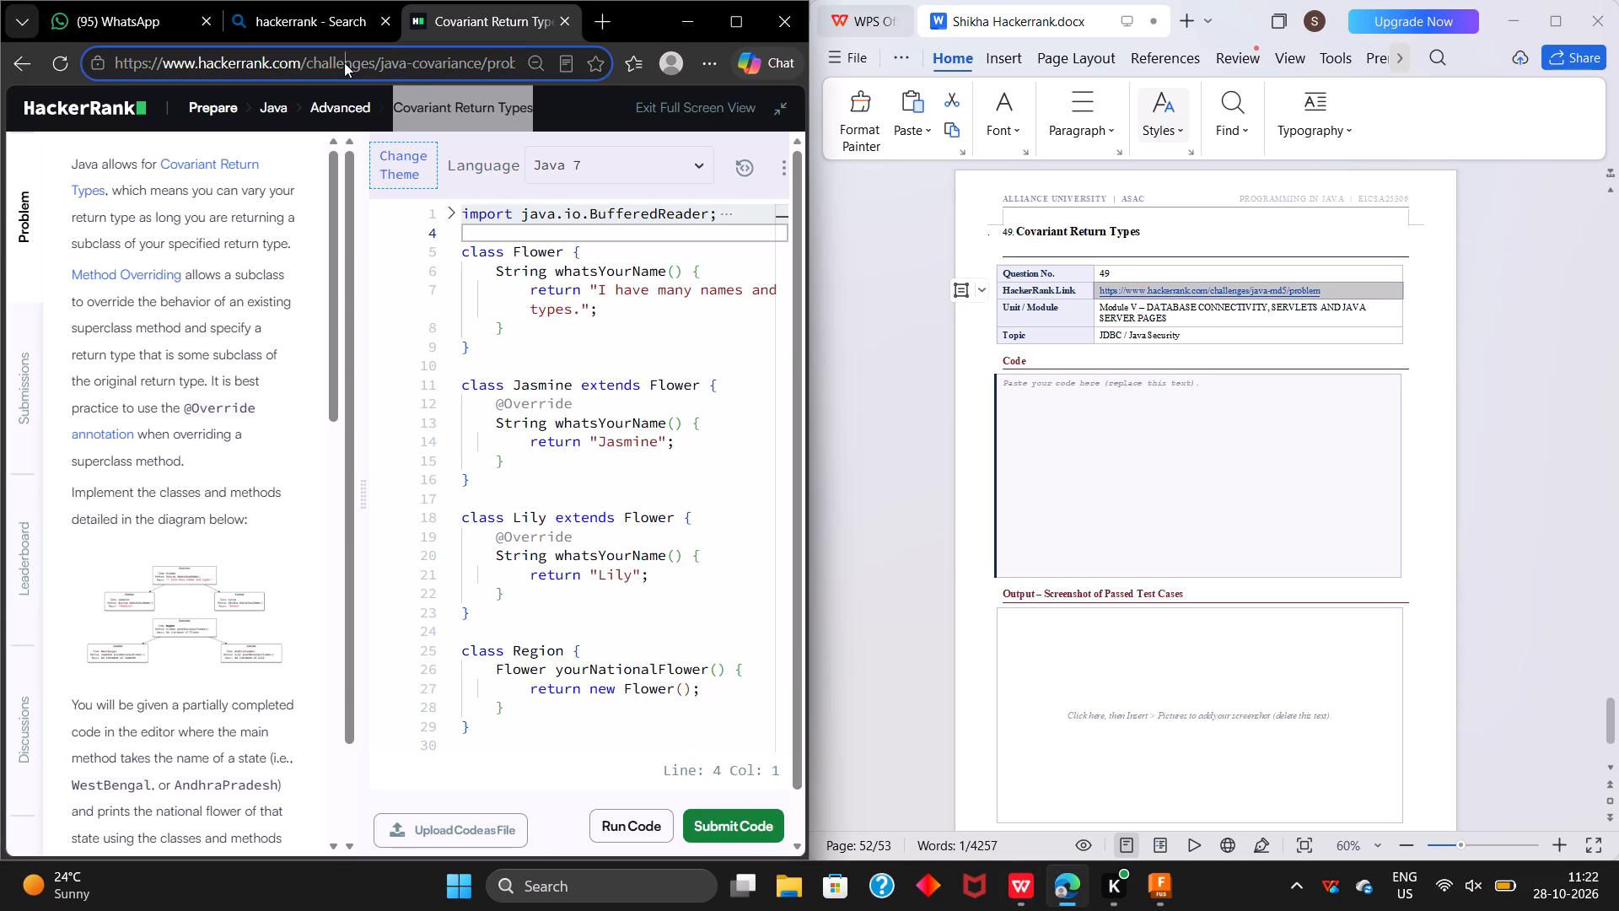
pyautogui.click(455, 94)
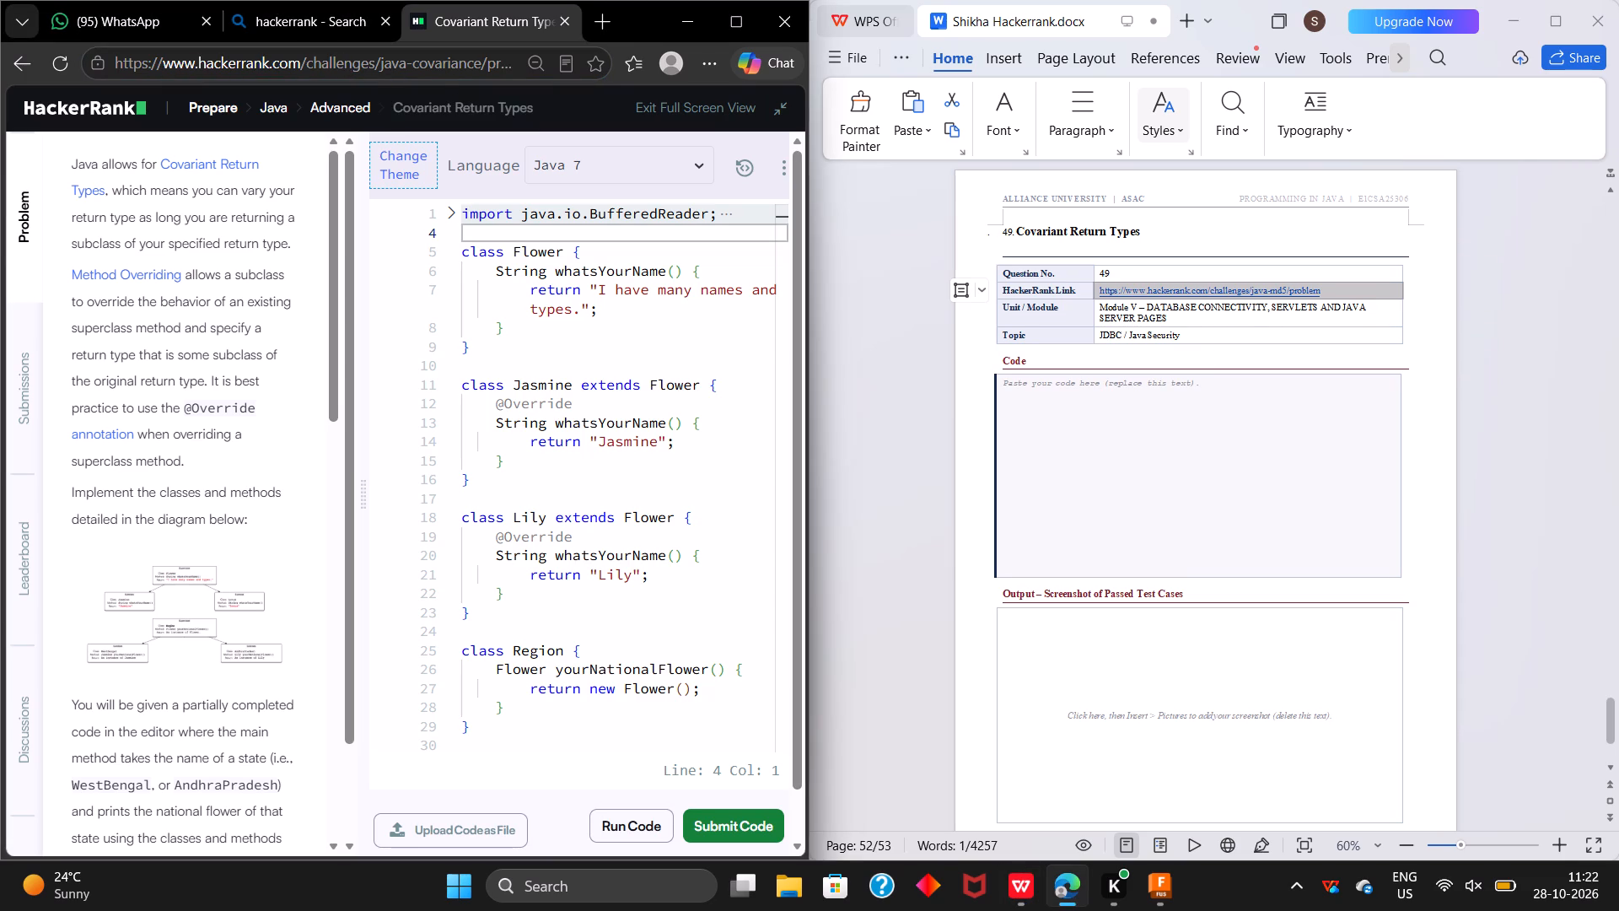
pyautogui.moveTo(114, 62); pyautogui.dragTo(313, 78)
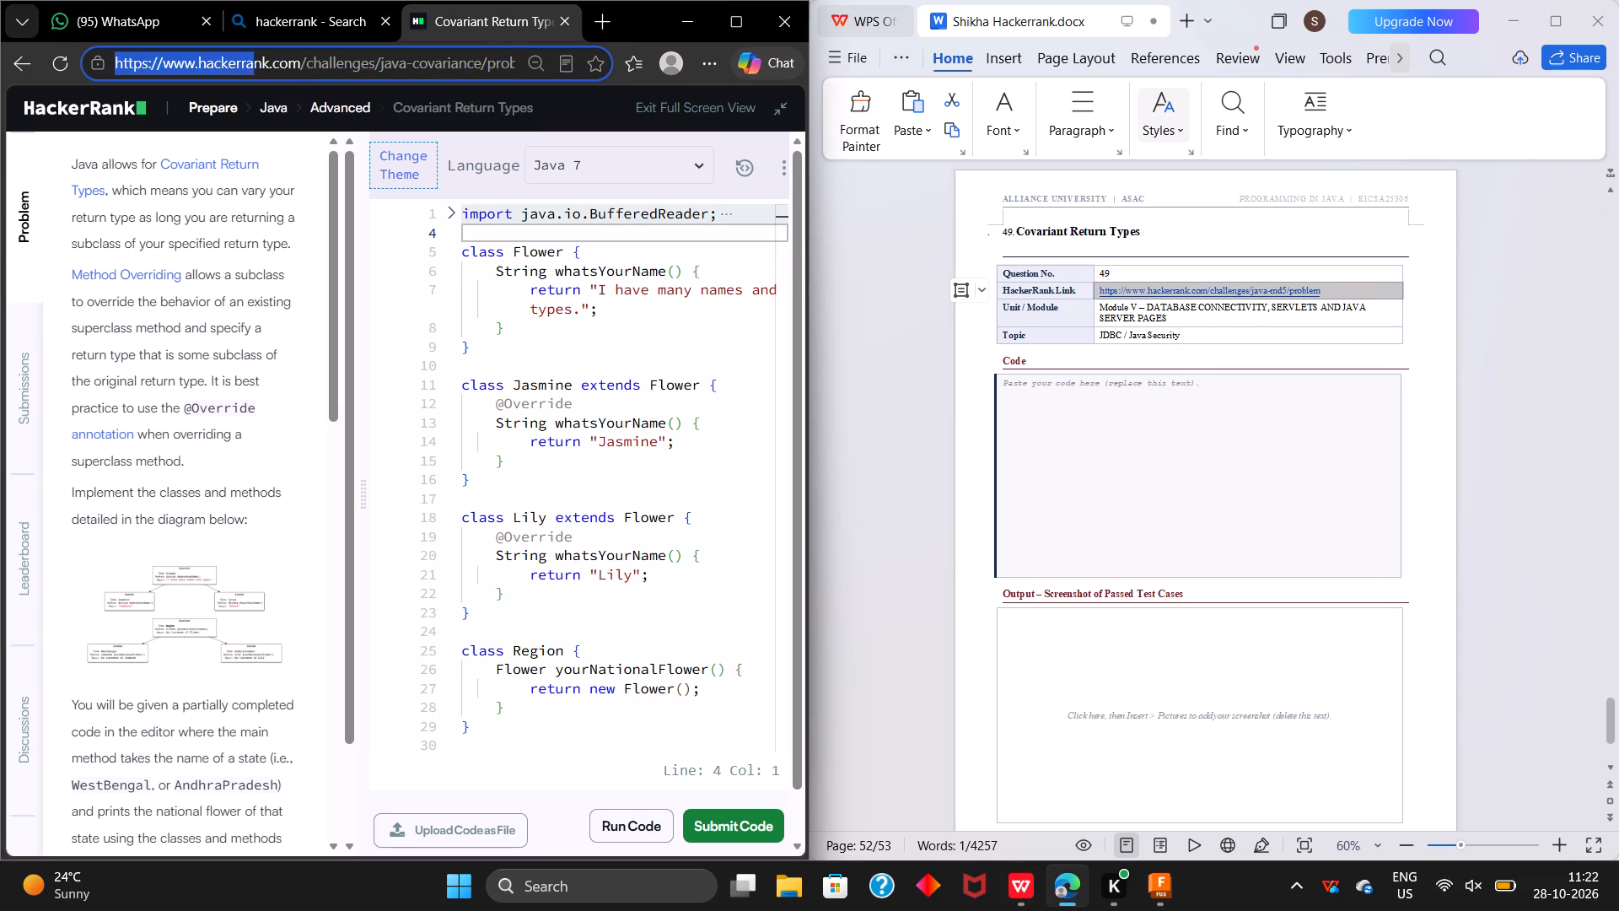
pyautogui.moveTo(313, 78); pyautogui.dragTo(667, 100)
pyautogui.hotkey('ctrl', 'c')
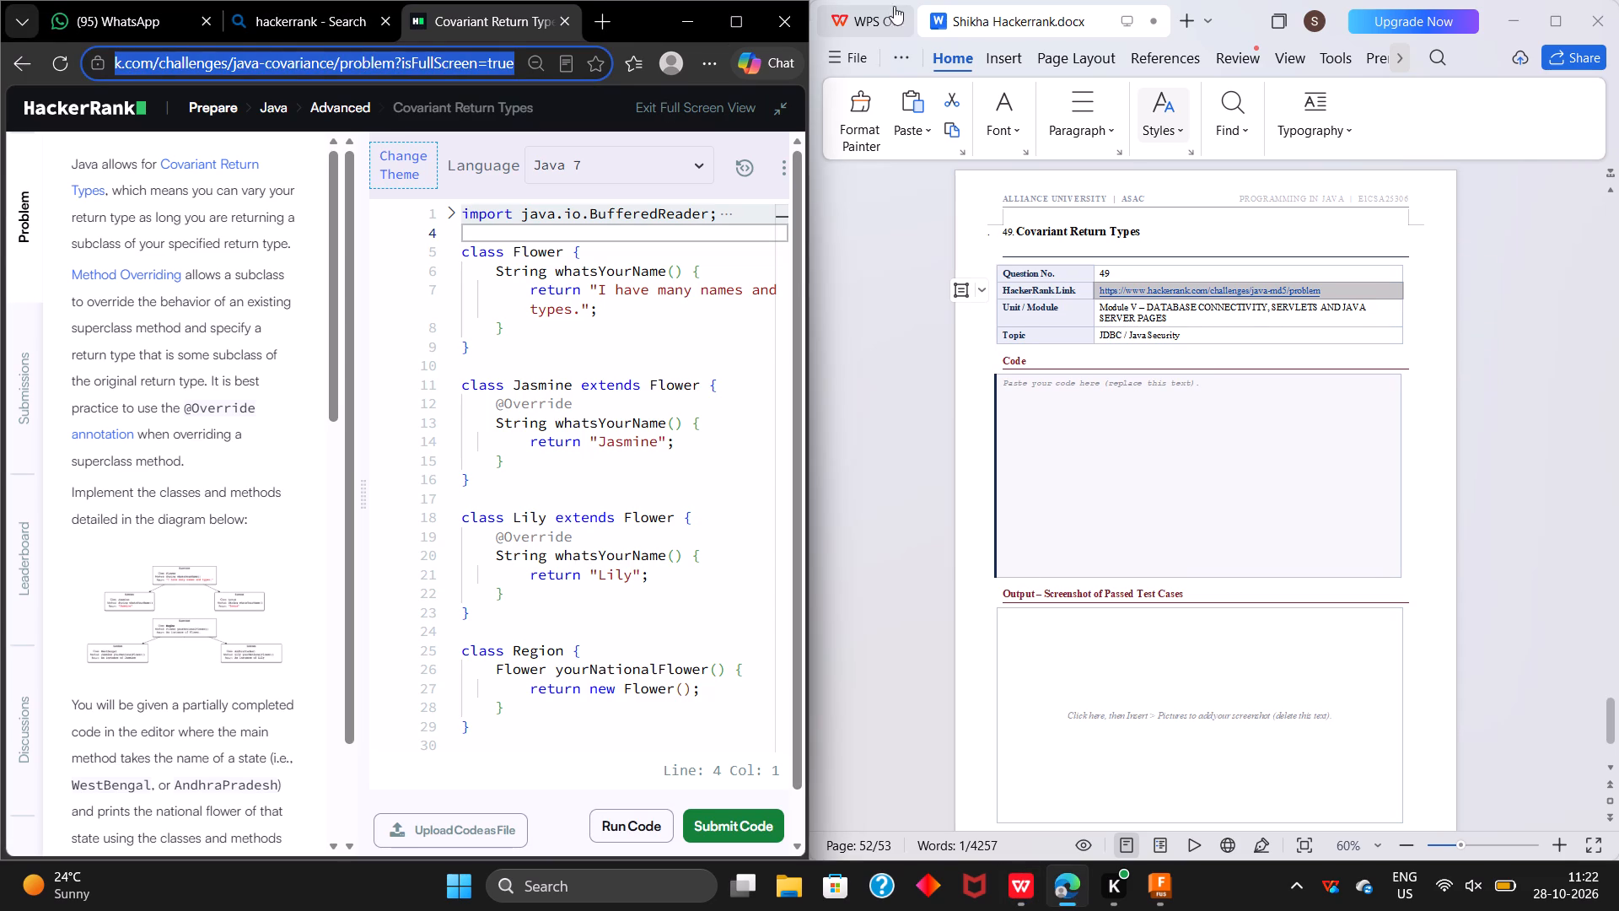
pyautogui.click(1168, 293)
pyautogui.tripleClick(1168, 293)
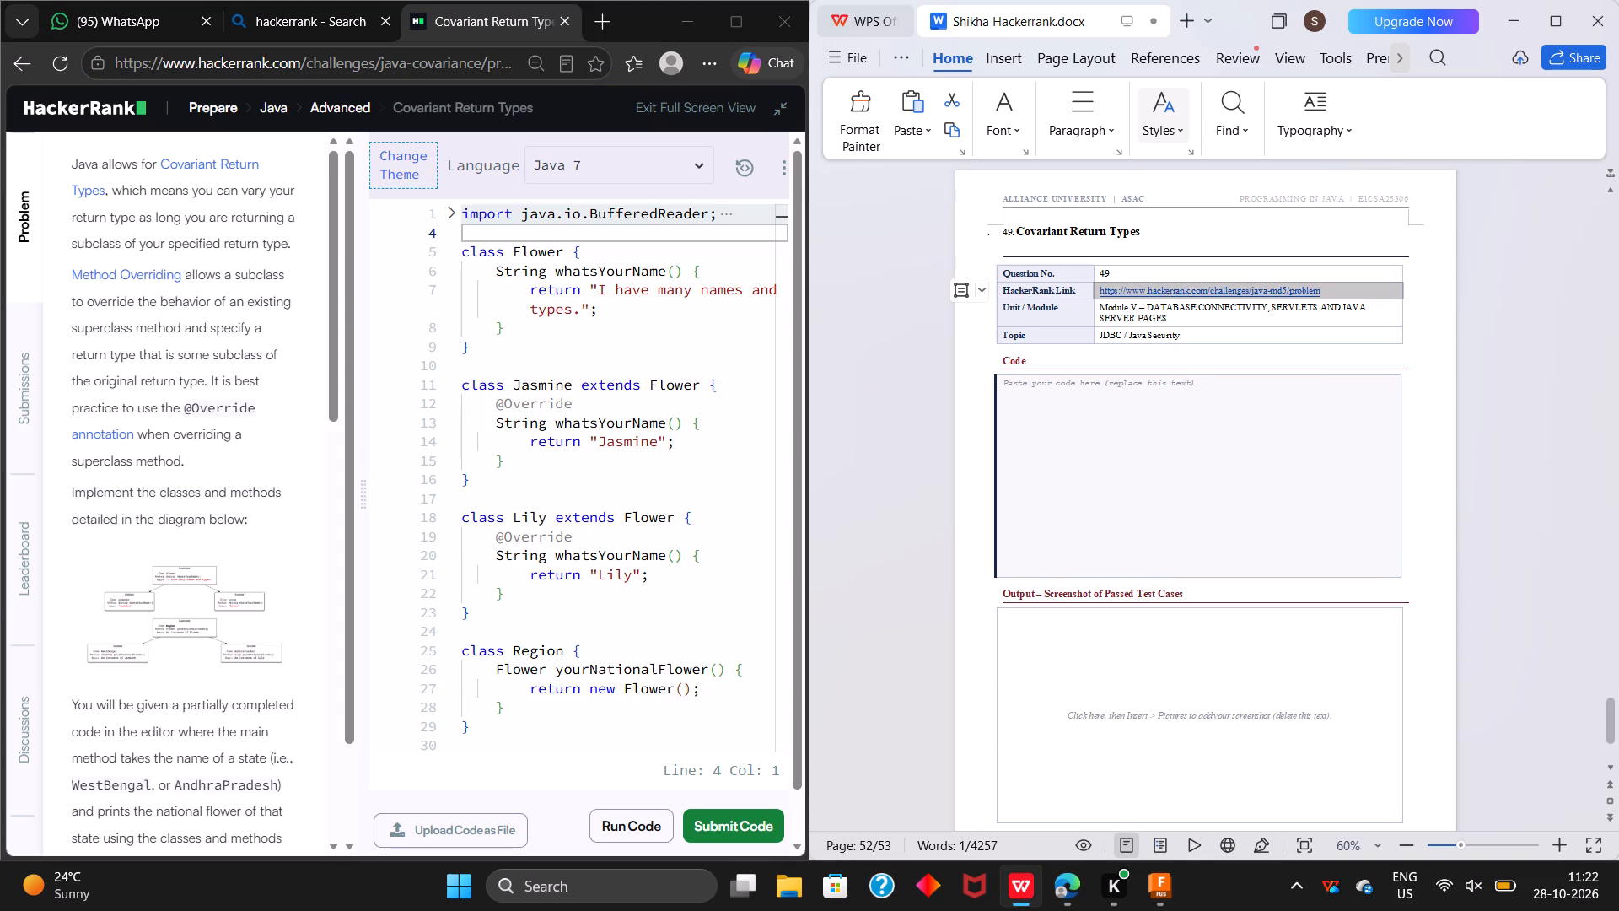
pyautogui.hotkey('ctrl', 'v')
pyautogui.moveTo(1292, 292); pyautogui.dragTo(1100, 289)
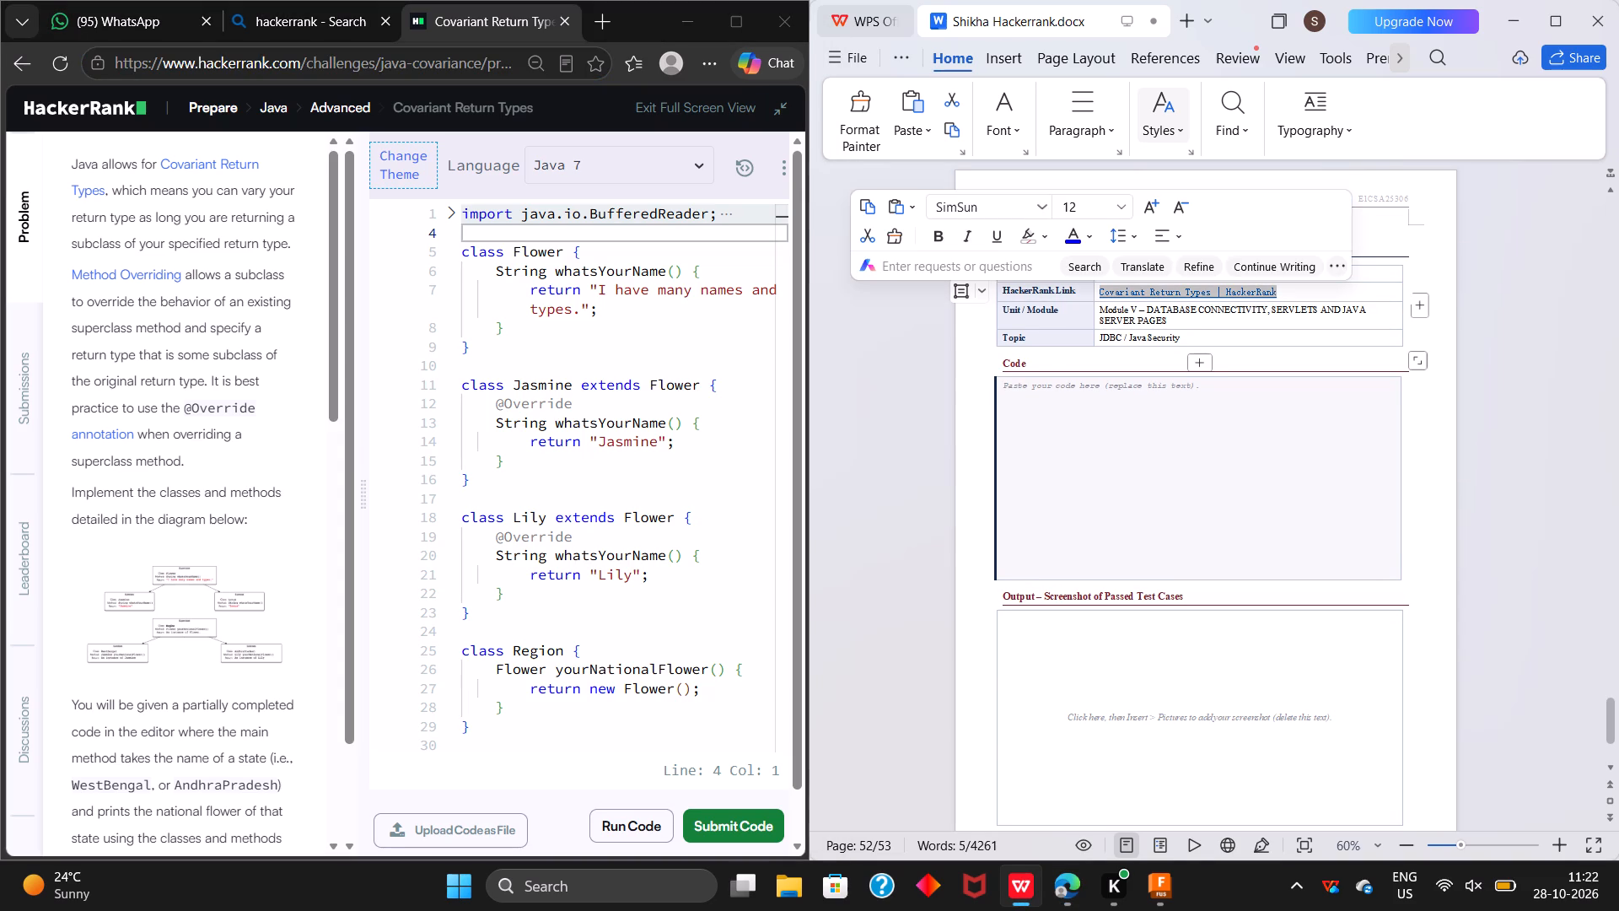
pyautogui.press('BackSpace')
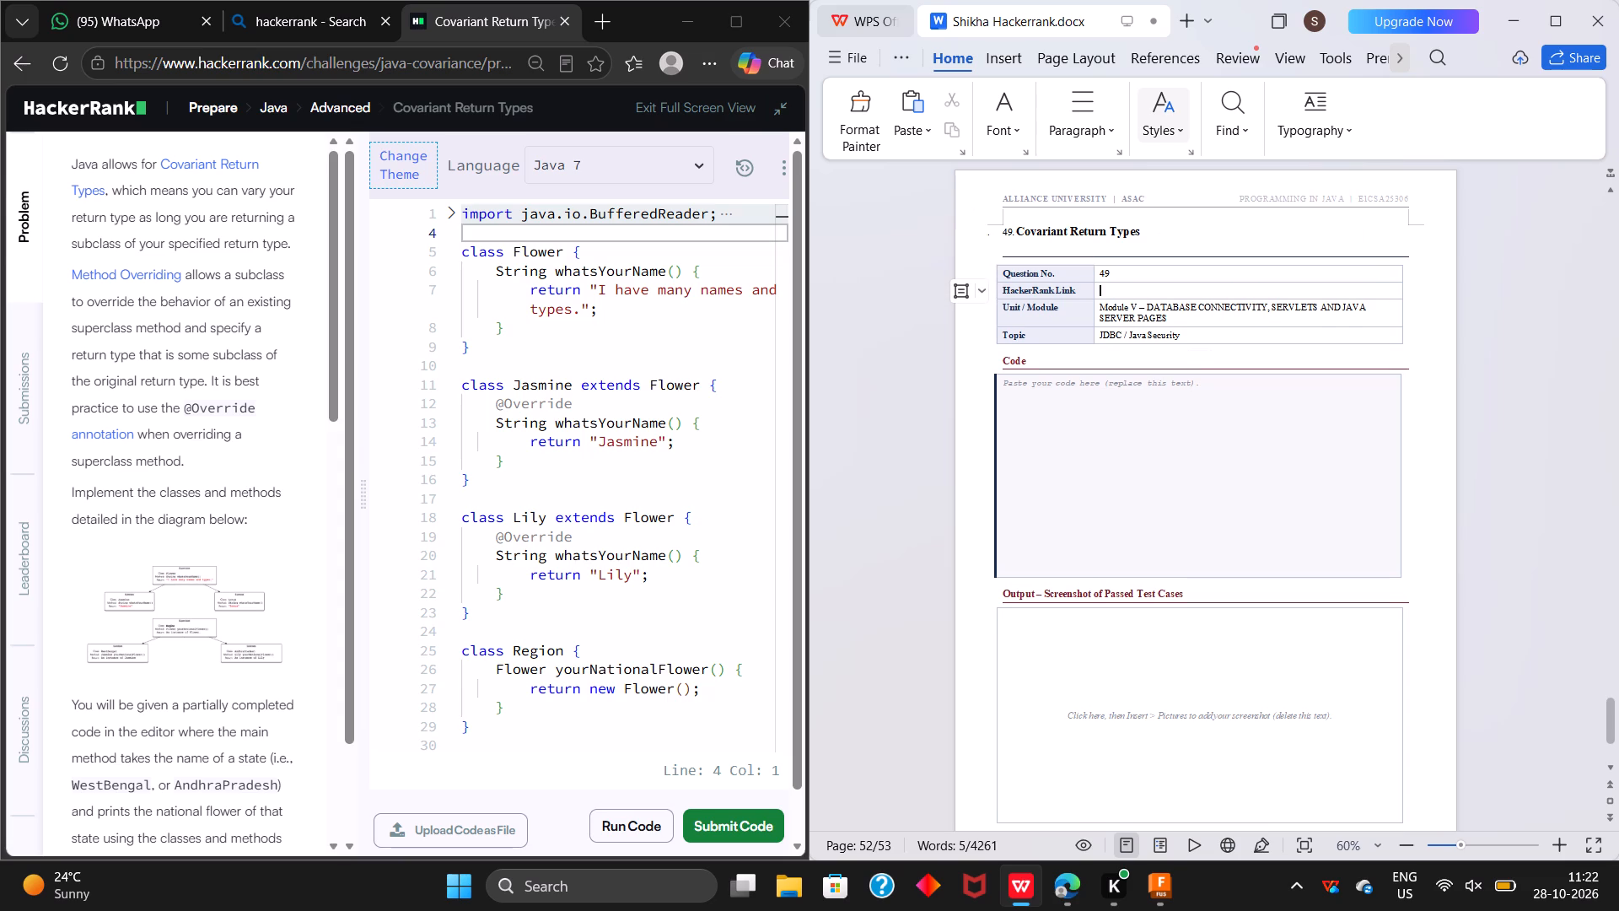
pyautogui.hscroll(-1, 196, 69)
pyautogui.moveTo(116, 62); pyautogui.dragTo(349, 67)
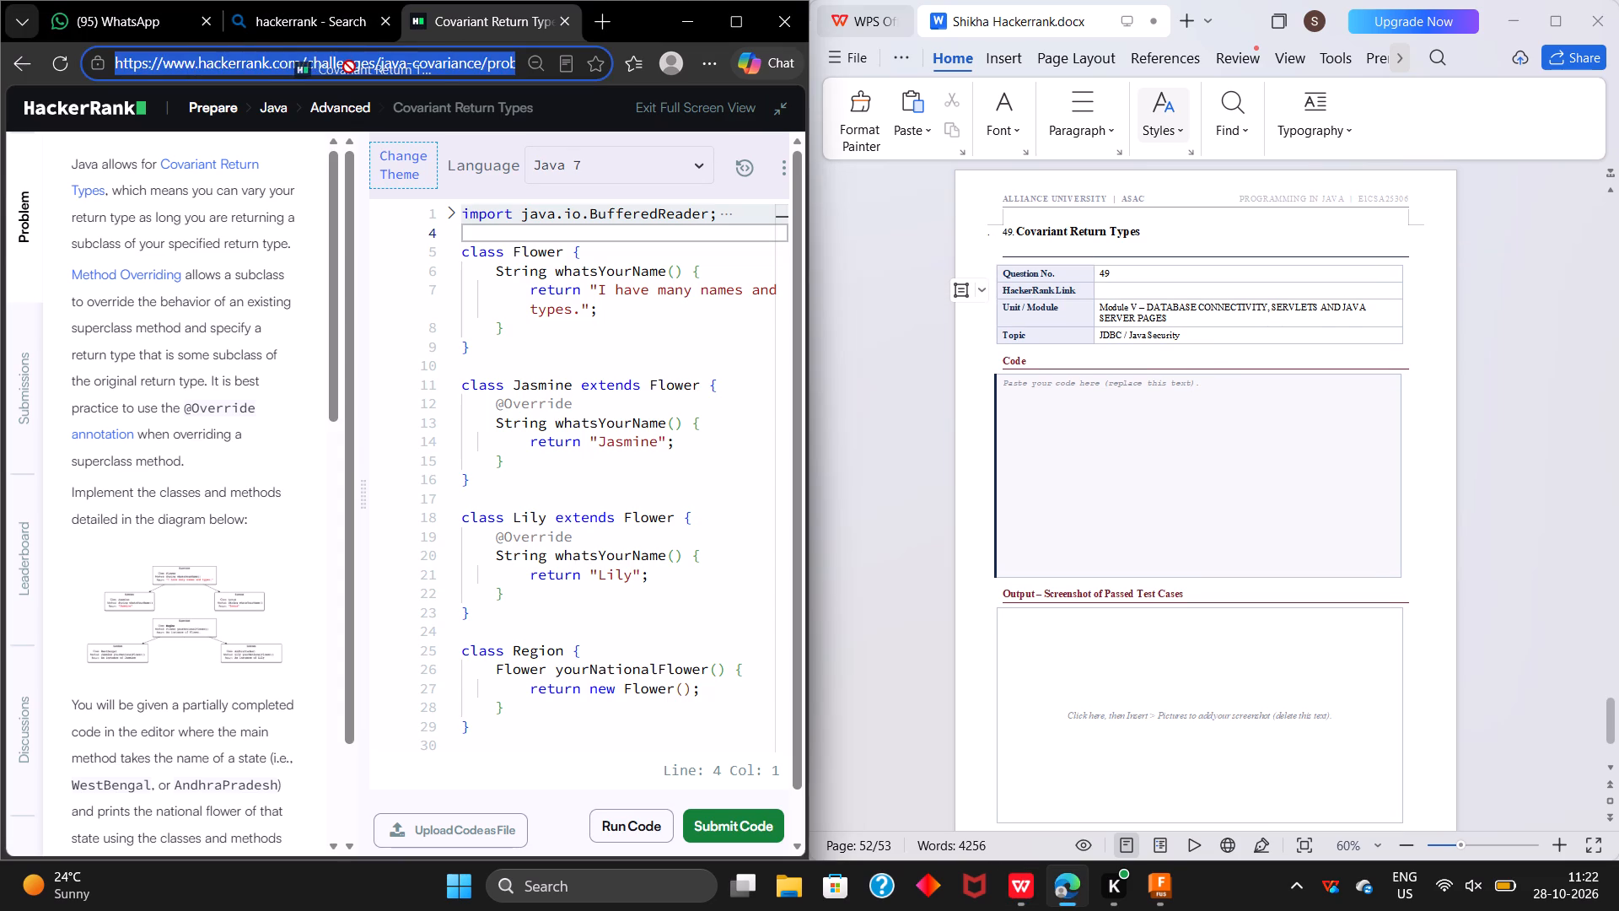
pyautogui.moveTo(349, 67); pyautogui.dragTo(1148, 311)
pyautogui.moveTo(1148, 311); pyautogui.dragTo(1133, 294)
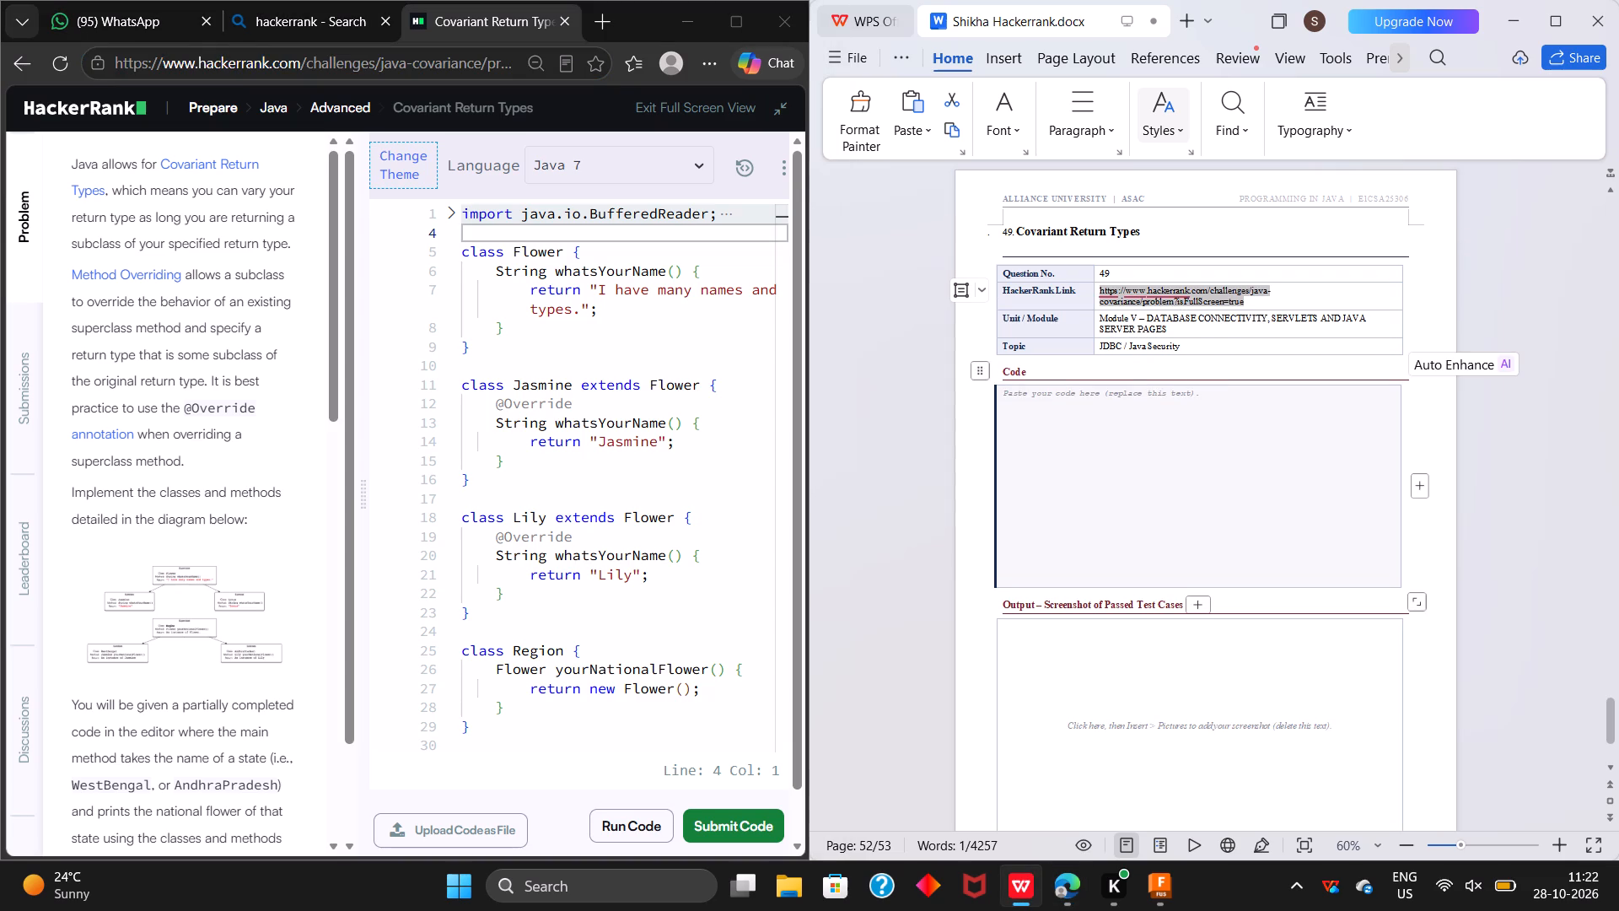
# Copy the entire Java solution from the Covariant Return Types editor and paste it over the placeholder in entry 49's Code box.
pyautogui.click(1164, 488)
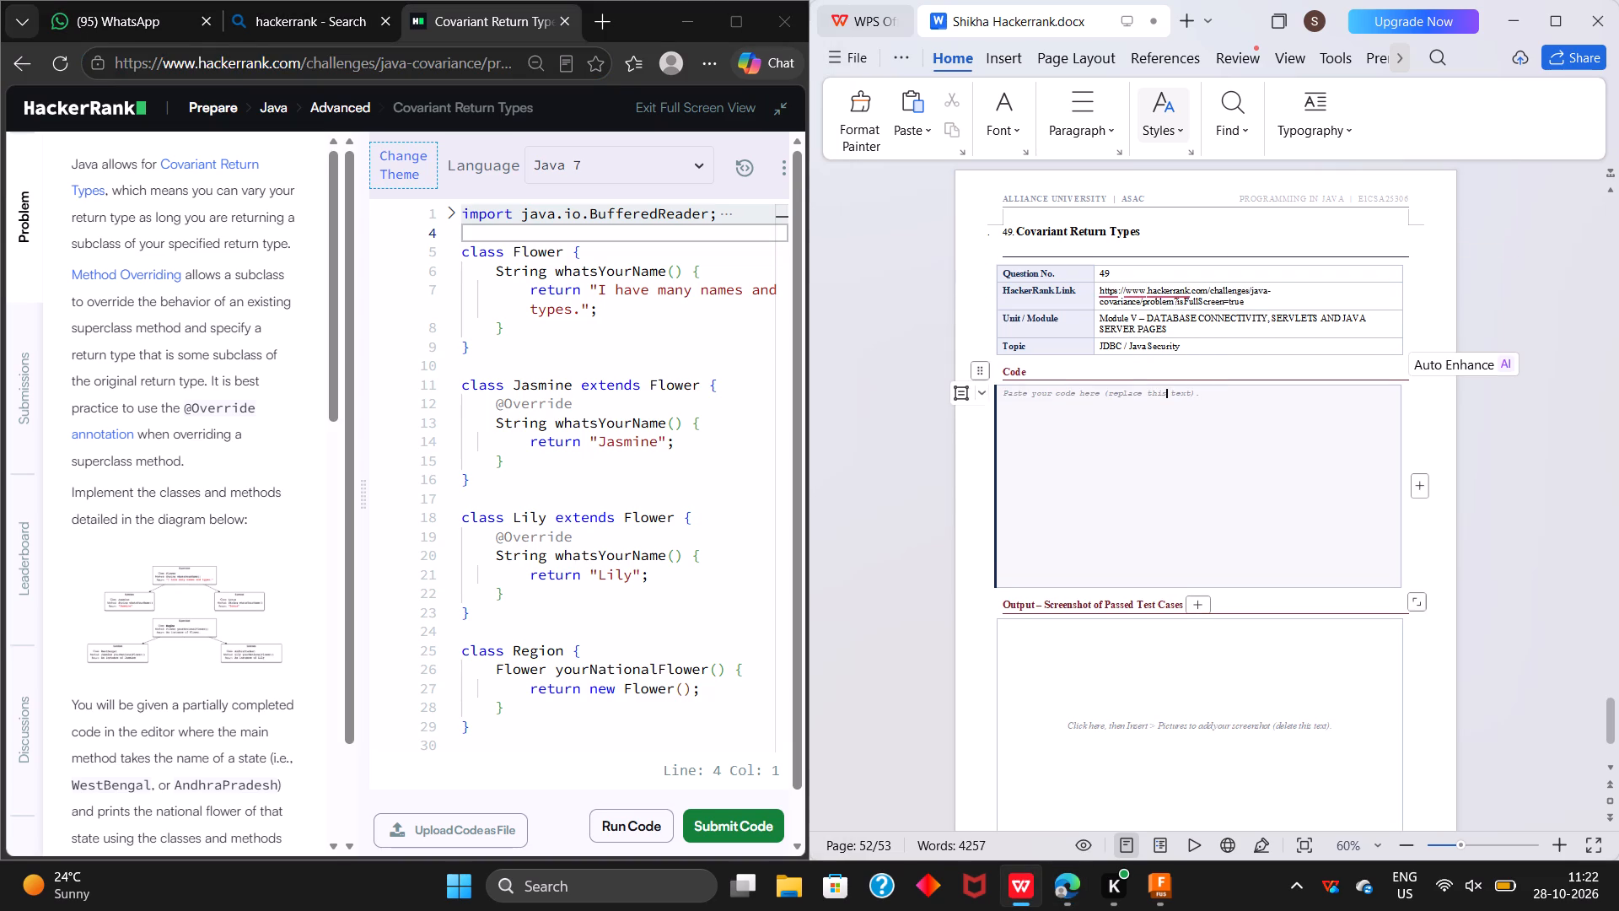
pyautogui.click(736, 22)
pyautogui.scroll(4, 941, 488)
pyautogui.scroll(-7, 941, 488)
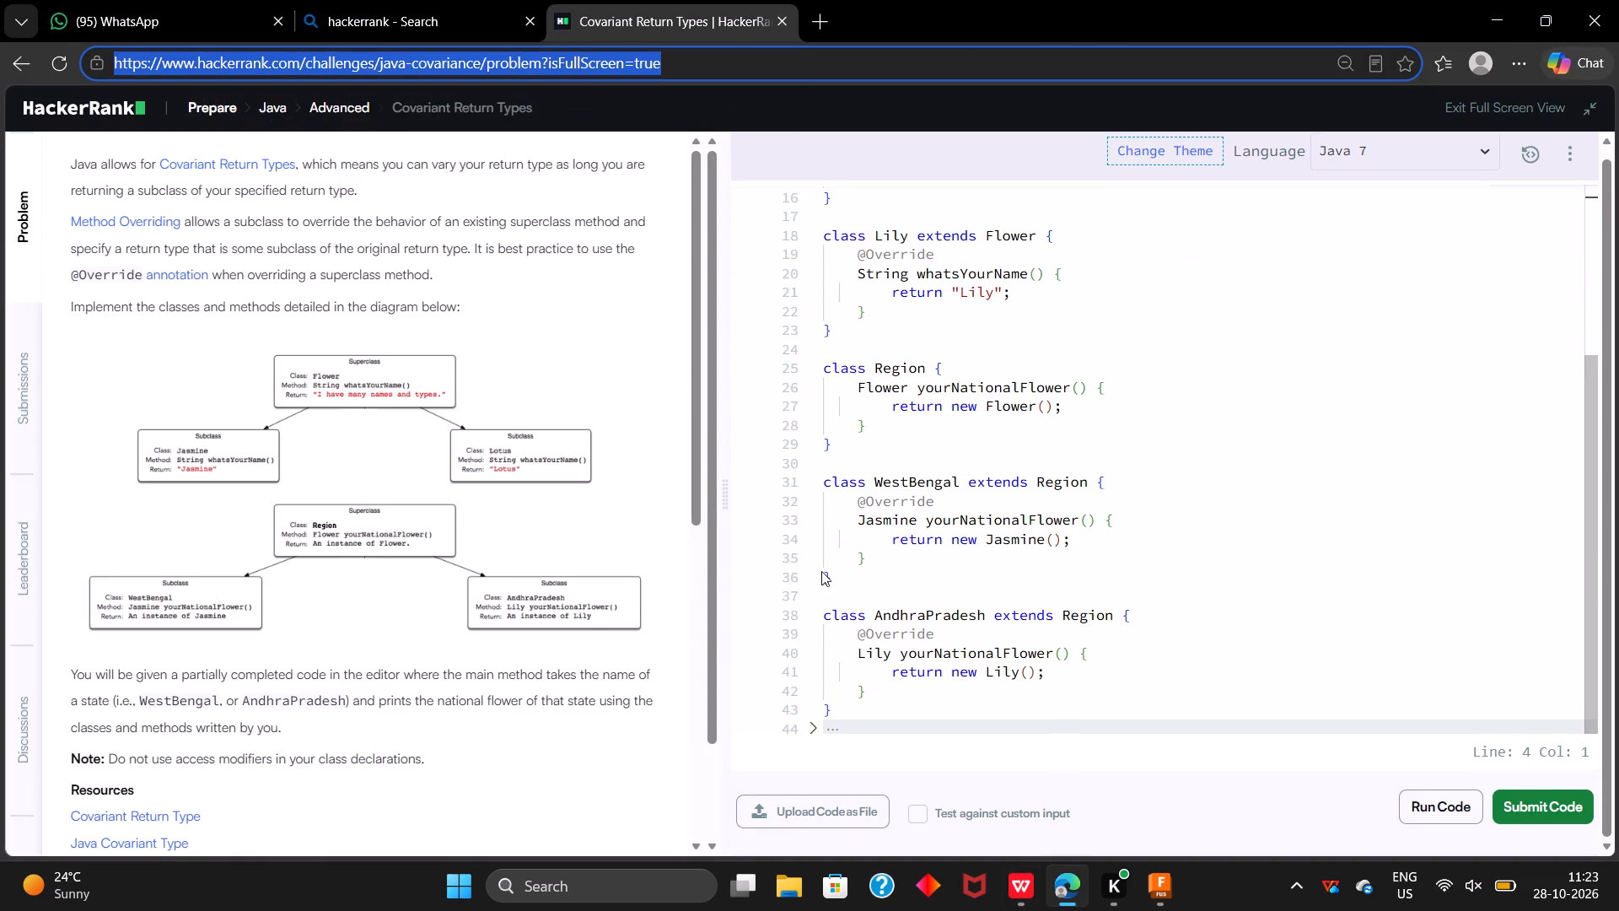
pyautogui.moveTo(891, 727); pyautogui.dragTo(714, 125)
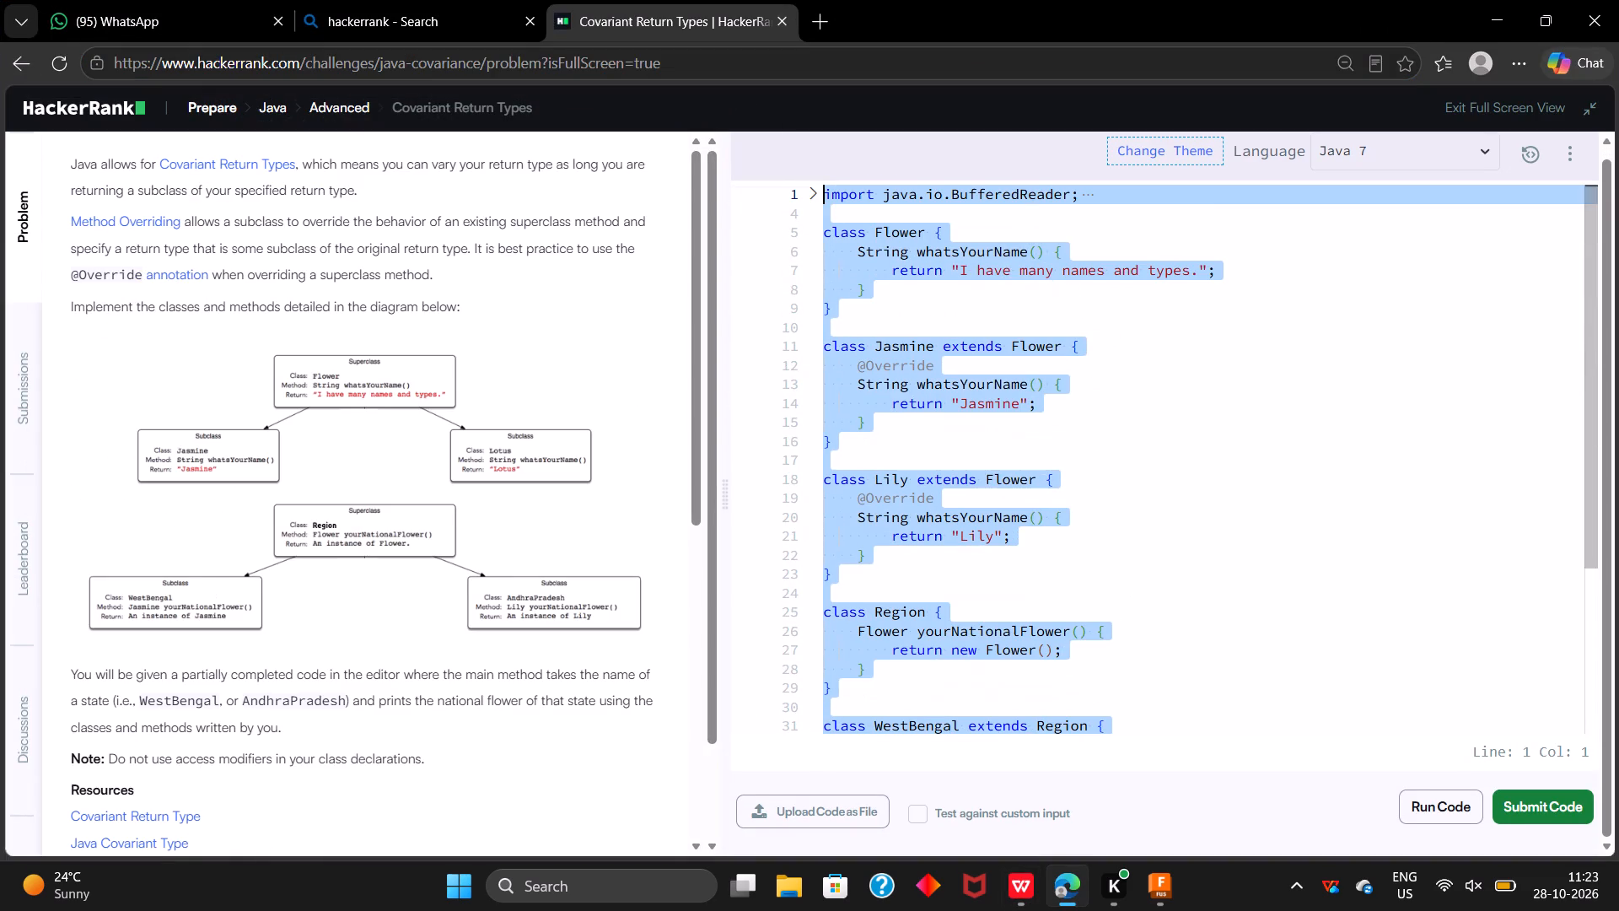
pyautogui.moveTo(714, 125); pyautogui.dragTo(714, 123)
pyautogui.hotkey('ctrl', 'c')
pyautogui.hotkey('alt', 'Tab')
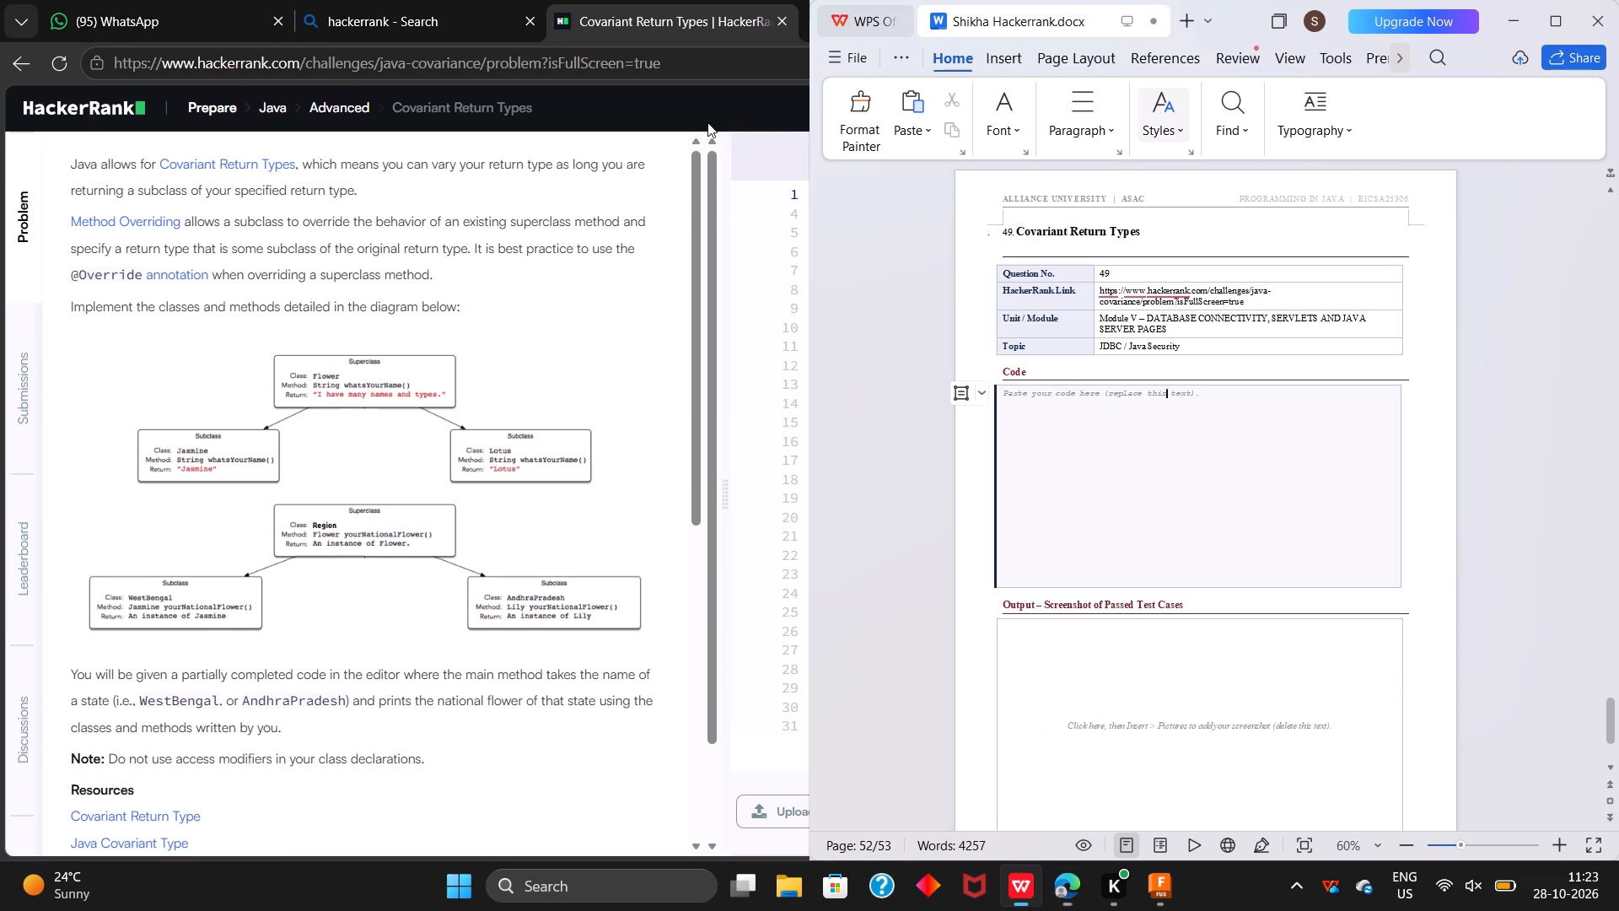
pyautogui.tripleClick(1178, 435)
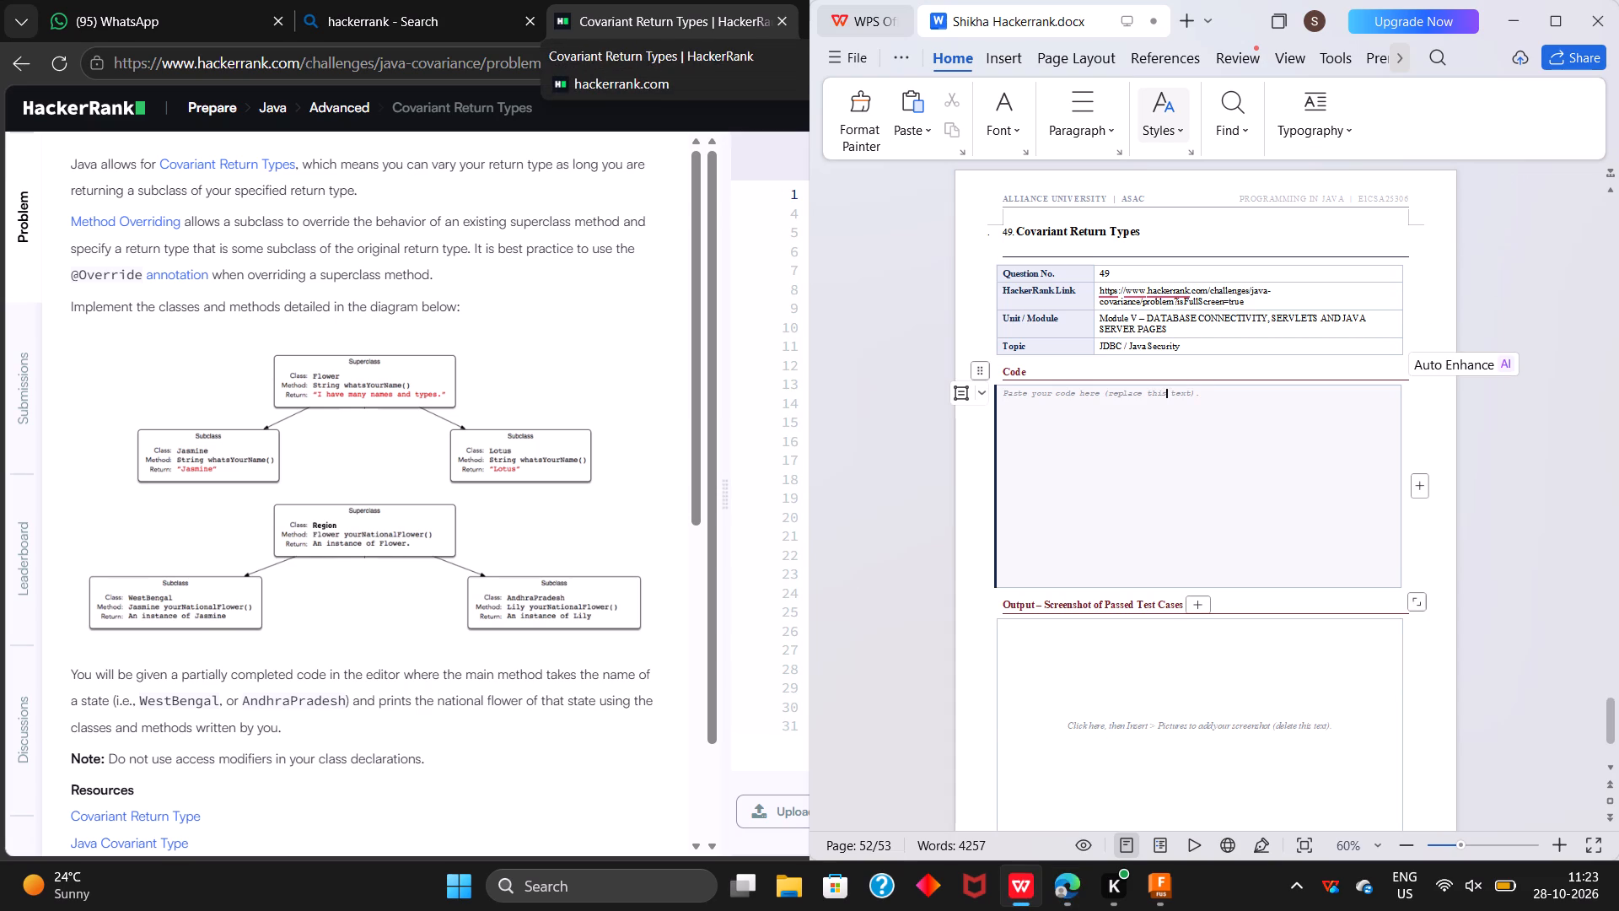
pyautogui.hotkey('ctrl', 'v')
pyautogui.scroll(-6, 1265, 648)
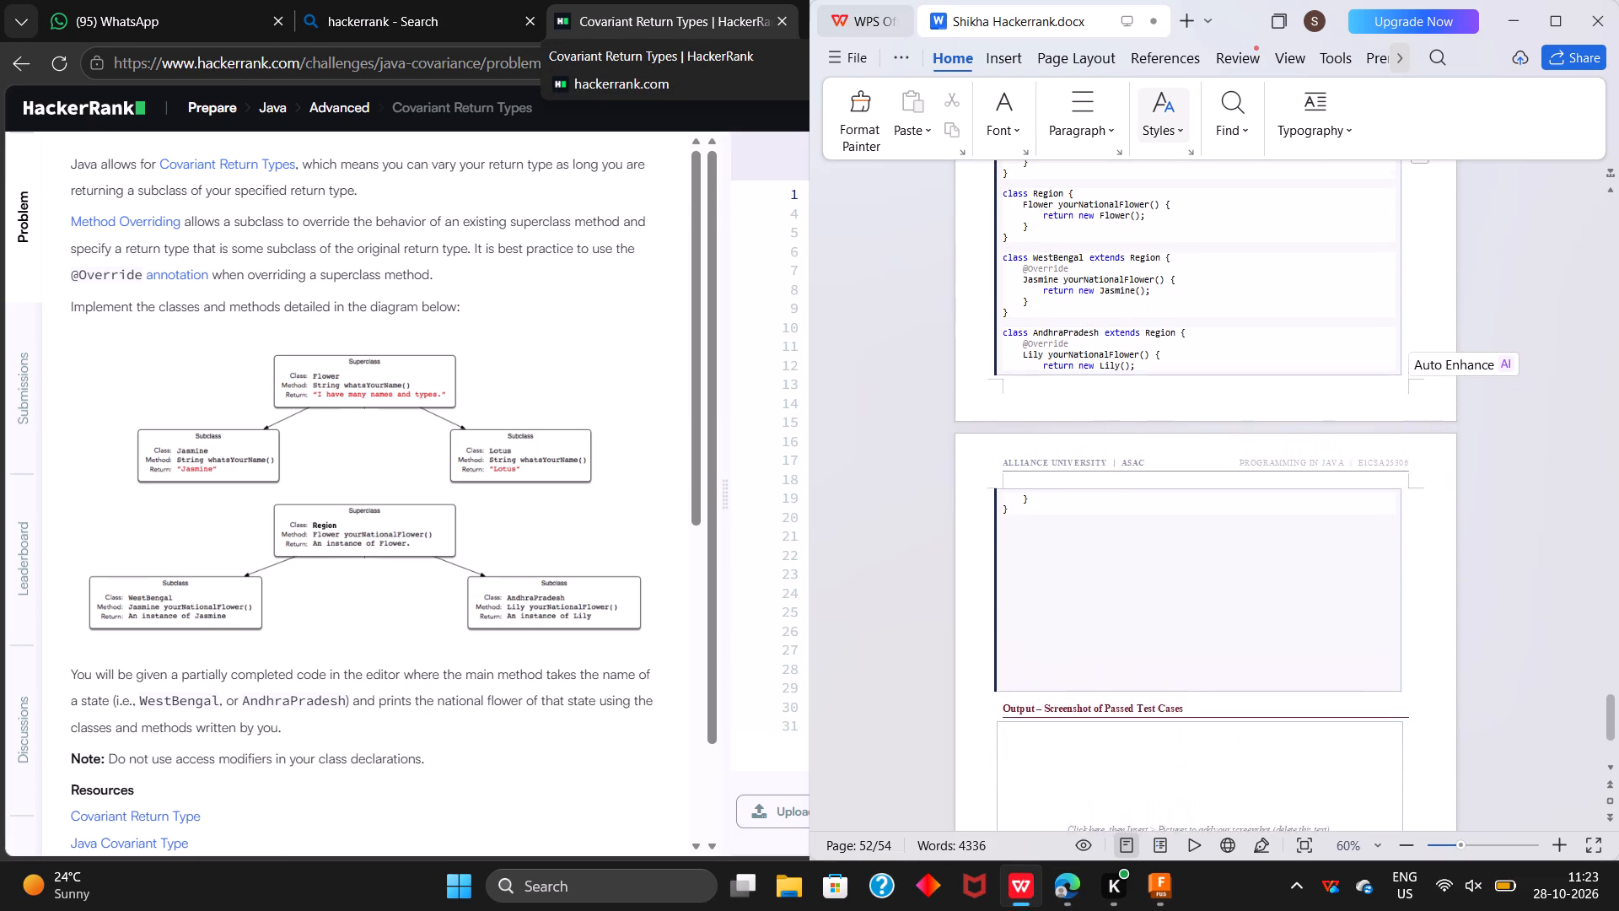
# Review the Java solution pasted in entry 49's Code box and the Covariant Return Types problem statement.
pyautogui.scroll(4, 1265, 648)
pyautogui.scroll(-3, 1265, 648)
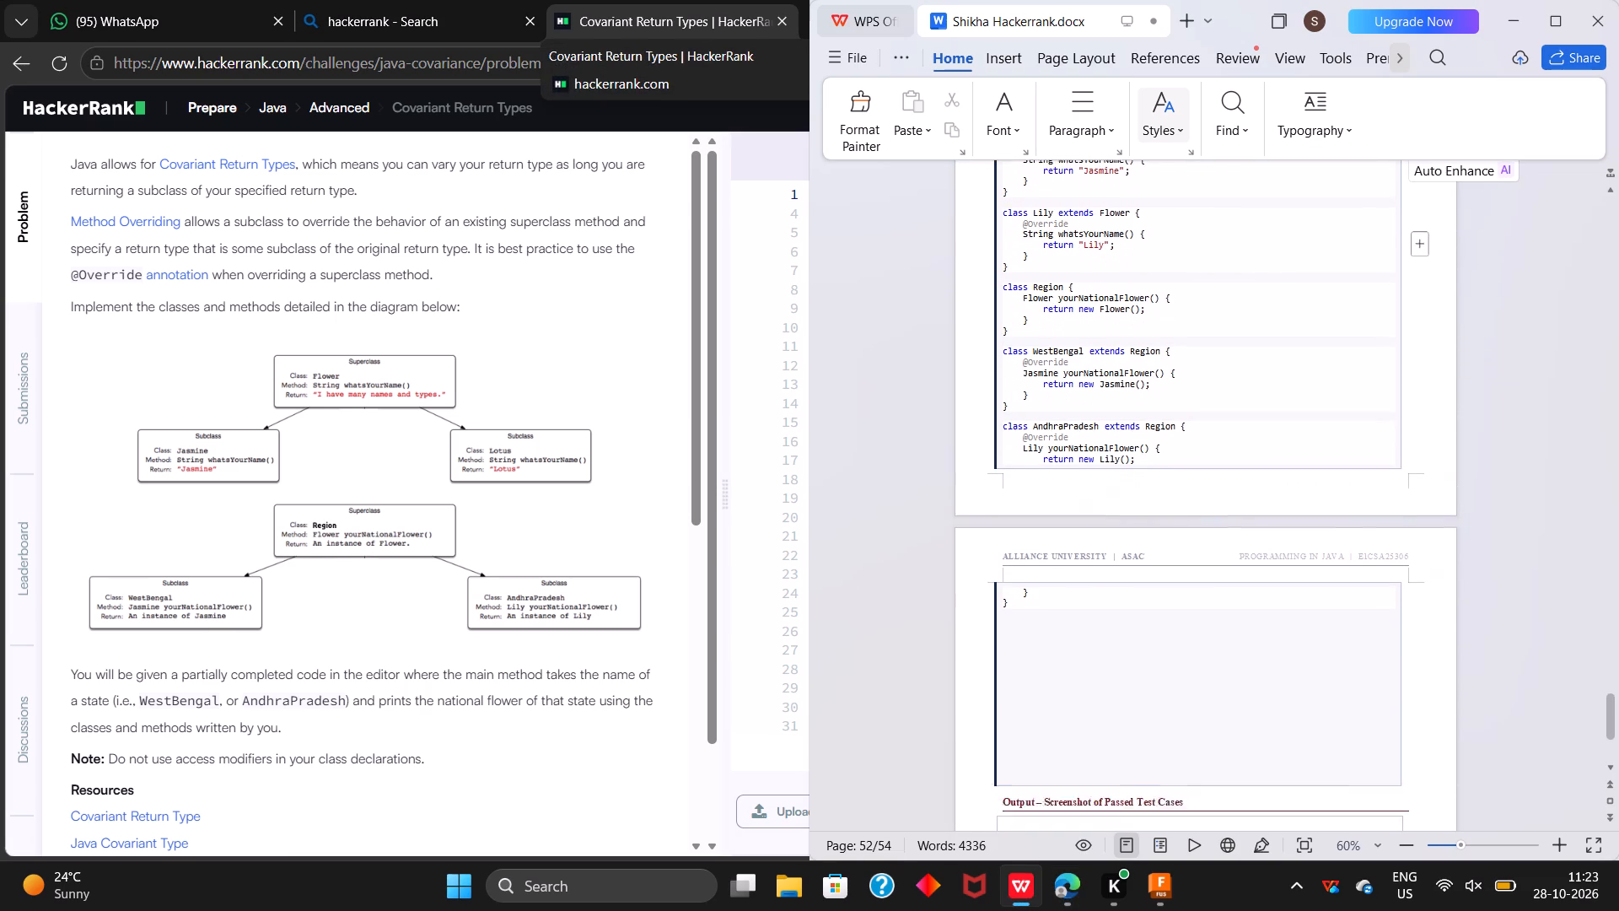
pyautogui.scroll(-1, 1265, 648)
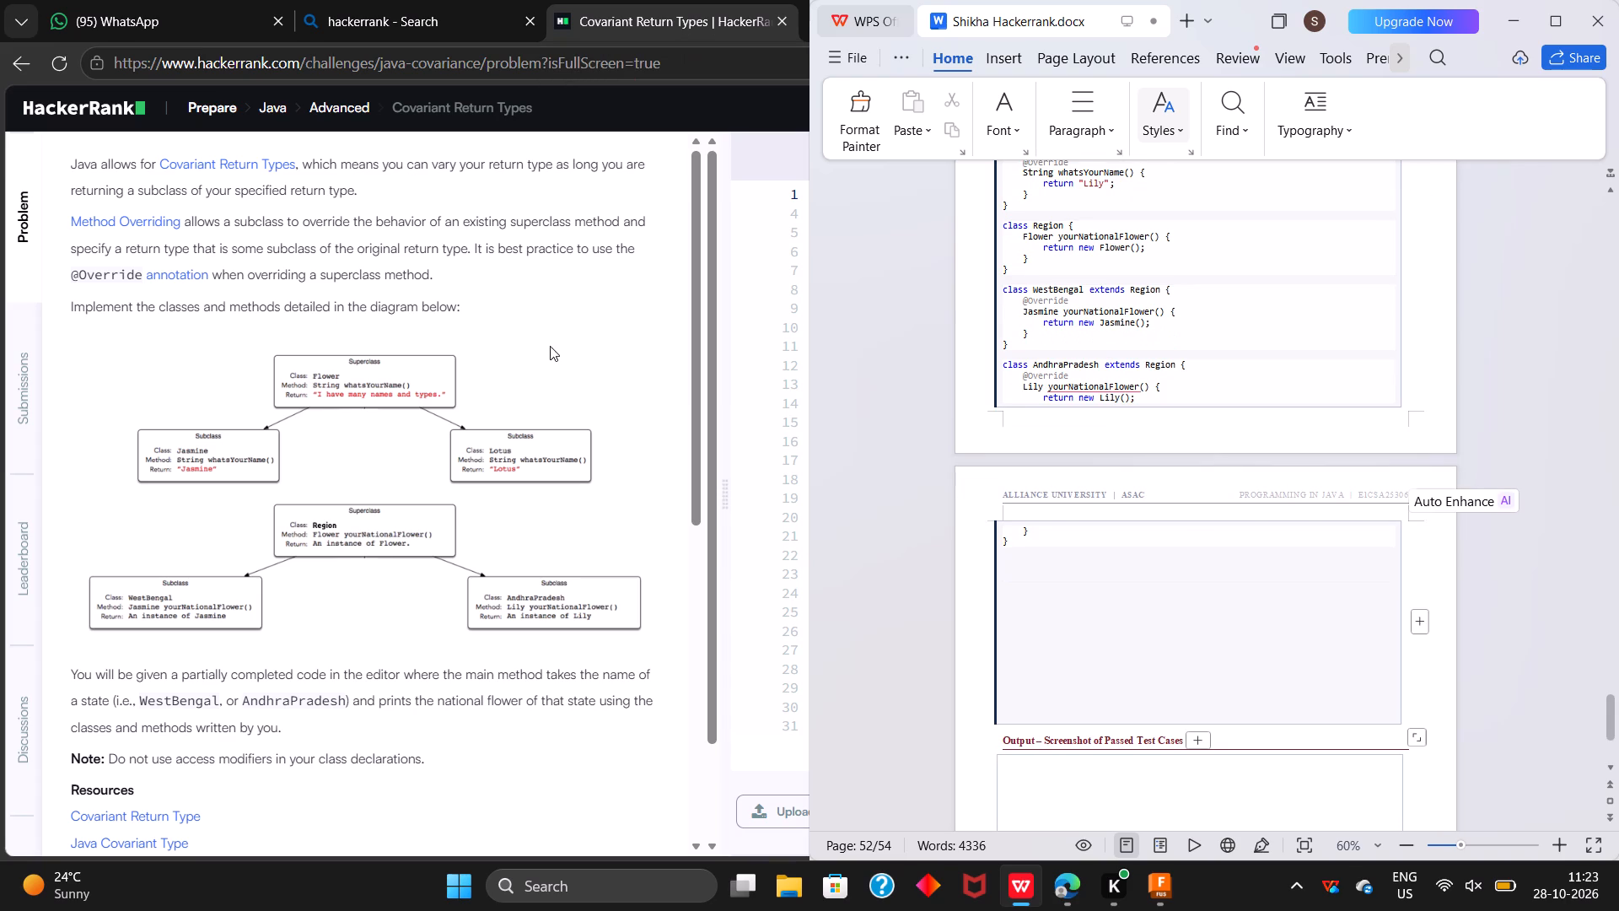
pyautogui.hscroll(-1, 551, 356)
pyautogui.scroll(-10, 551, 356)
pyautogui.scroll(8, 551, 356)
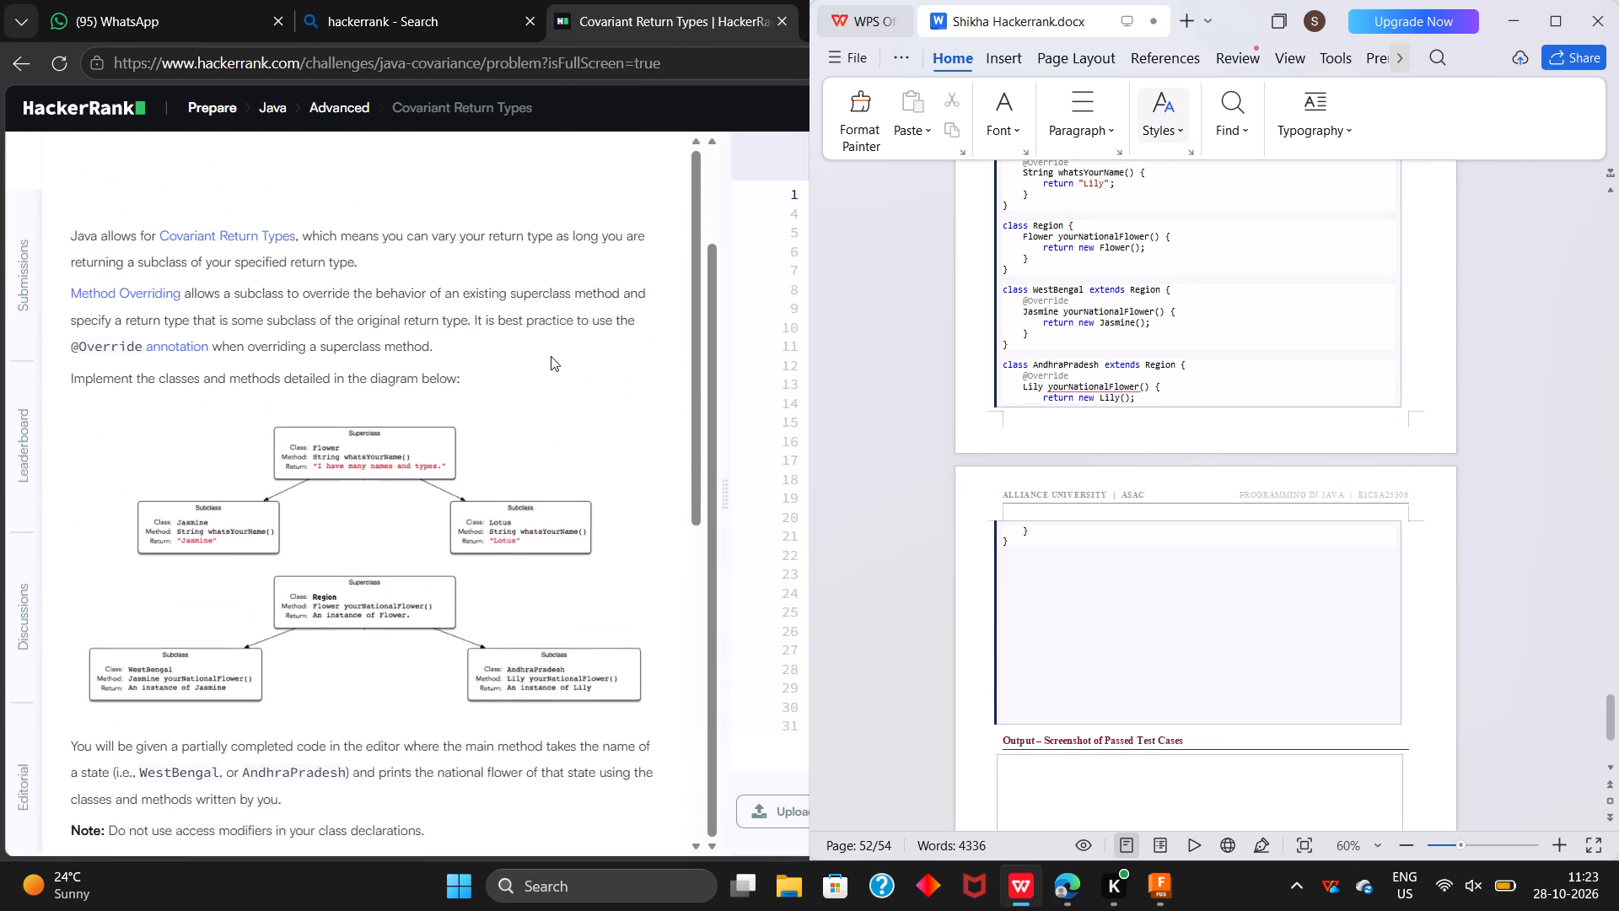
pyautogui.scroll(7, 551, 356)
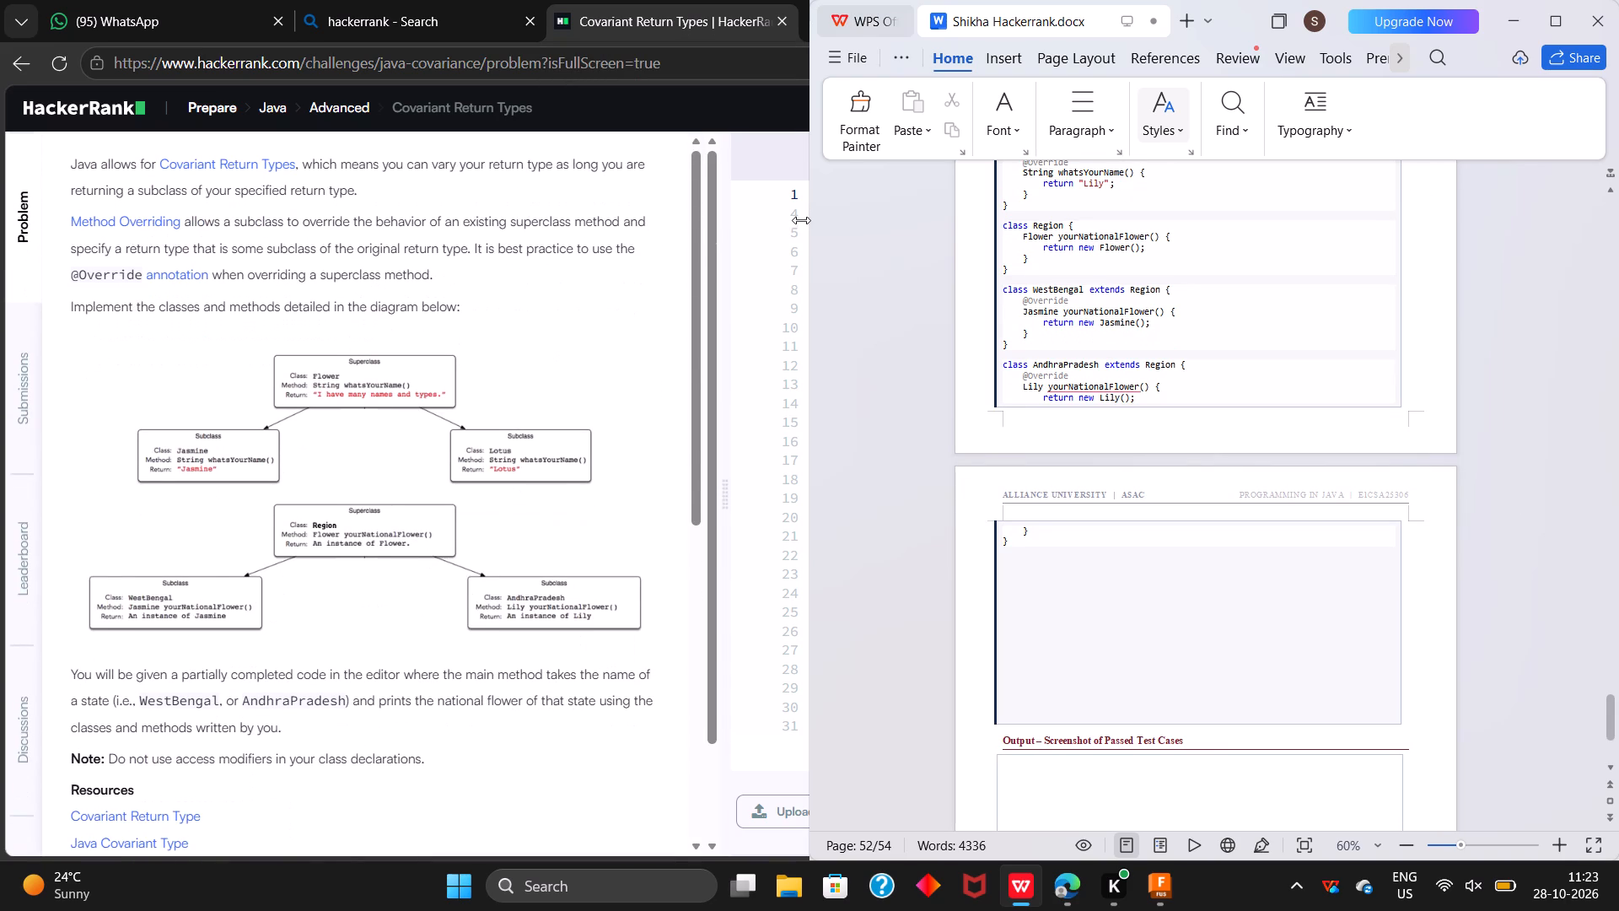
# Copy only the class definitions from Flower through AndhraPradesh in the HackerRank editor, leaving out the folded import and closing sections.
pyautogui.click(672, 286)
pyautogui.scroll(1, 1189, 482)
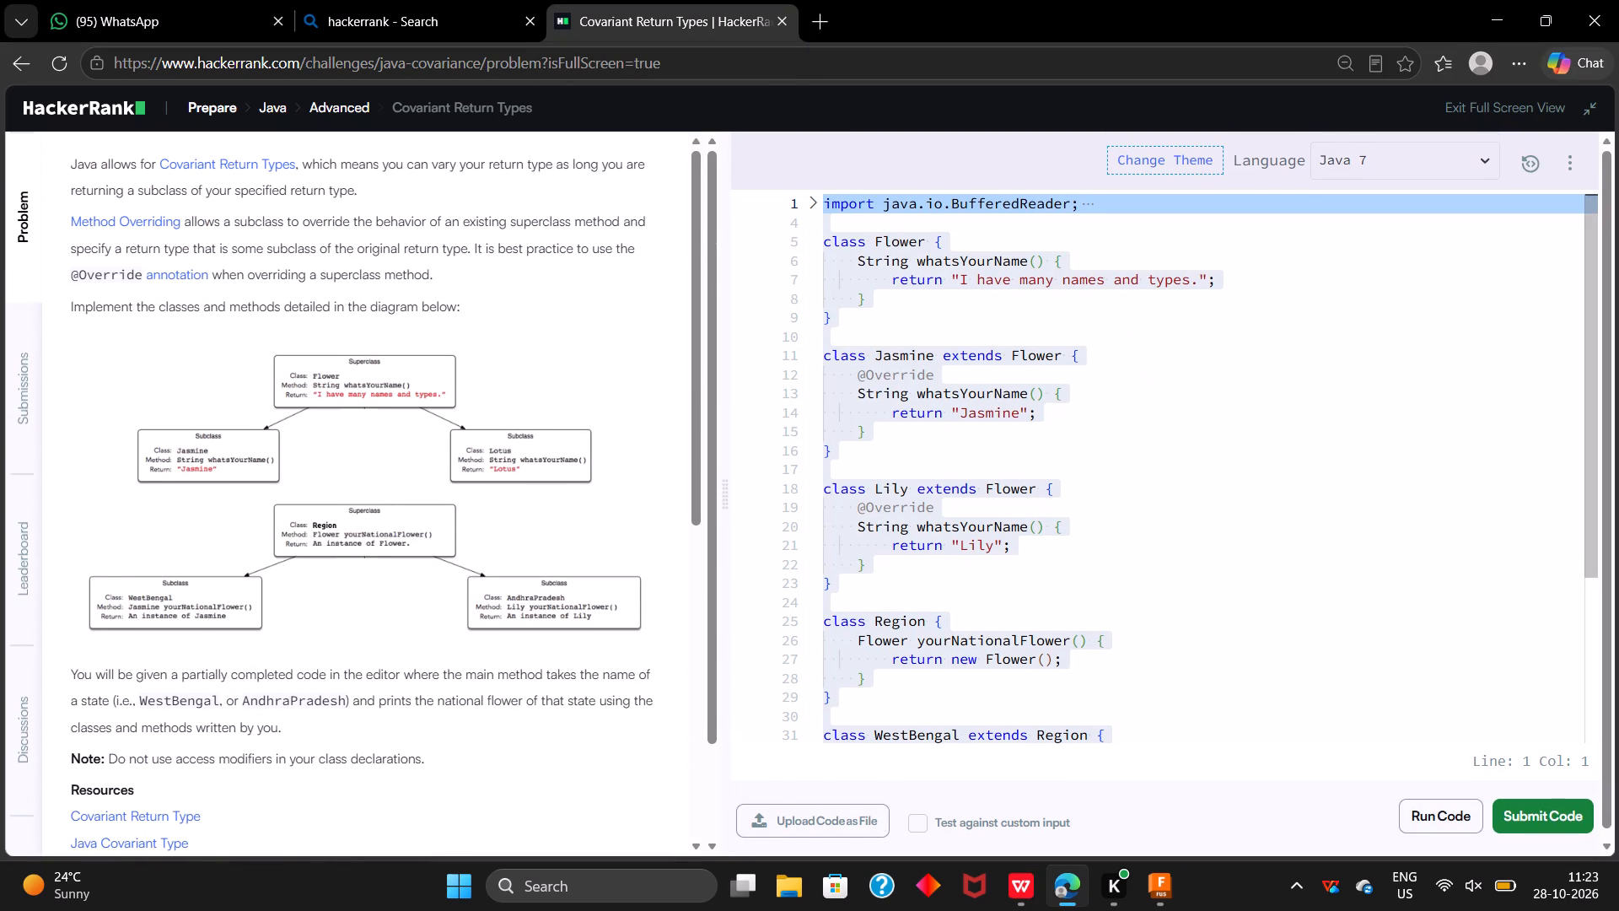
pyautogui.scroll(1, 1189, 482)
pyautogui.scroll(-5, 1189, 482)
pyautogui.scroll(7, 1189, 482)
pyautogui.click(935, 345)
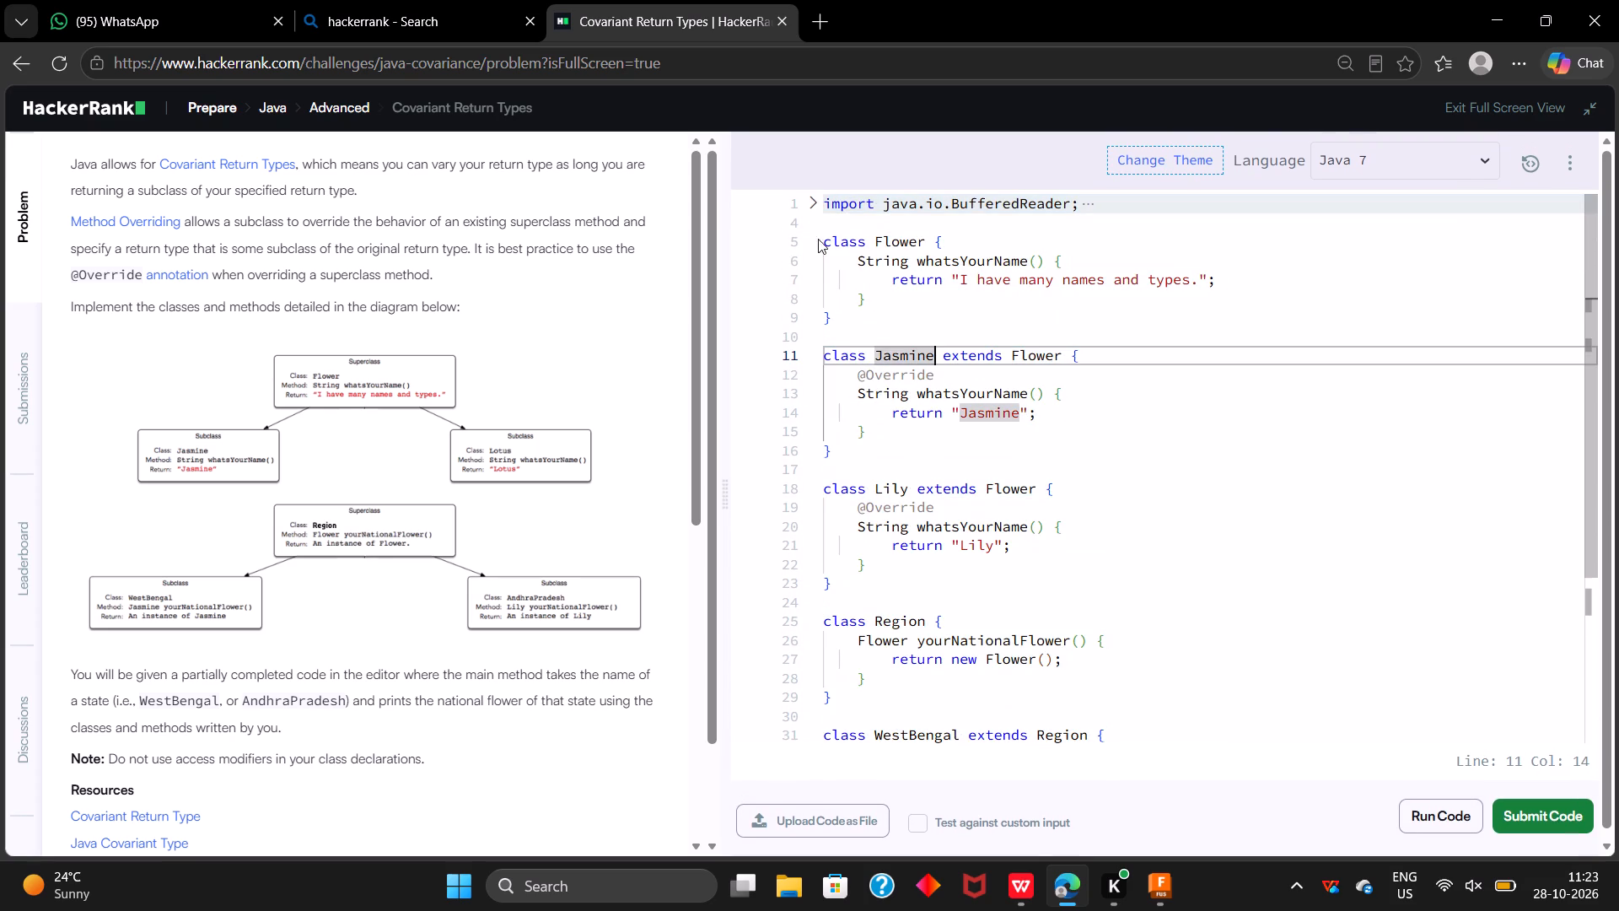
pyautogui.moveTo(825, 218); pyautogui.dragTo(1197, 881)
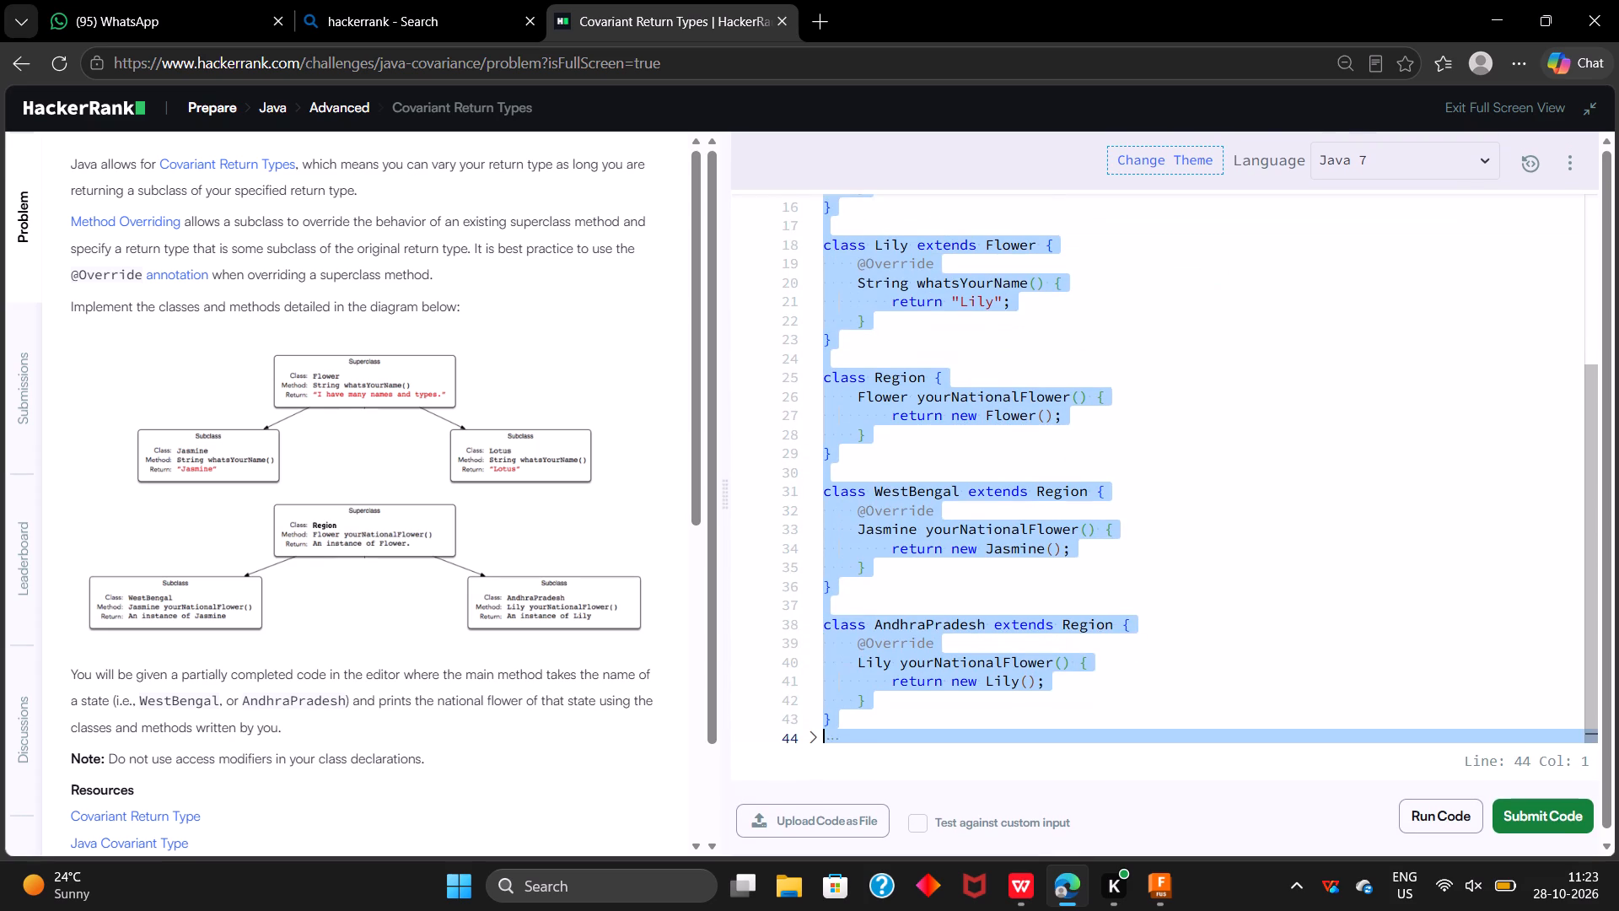
pyautogui.moveTo(1197, 881); pyautogui.dragTo(1058, 717)
pyautogui.hotkey('ctrl', 'c')
# Undo the full-solution paste in entry 49's Code box in WPS and paste the copied class definitions over the placeholder instead.
pyautogui.hotkey('alt', 'Tab')
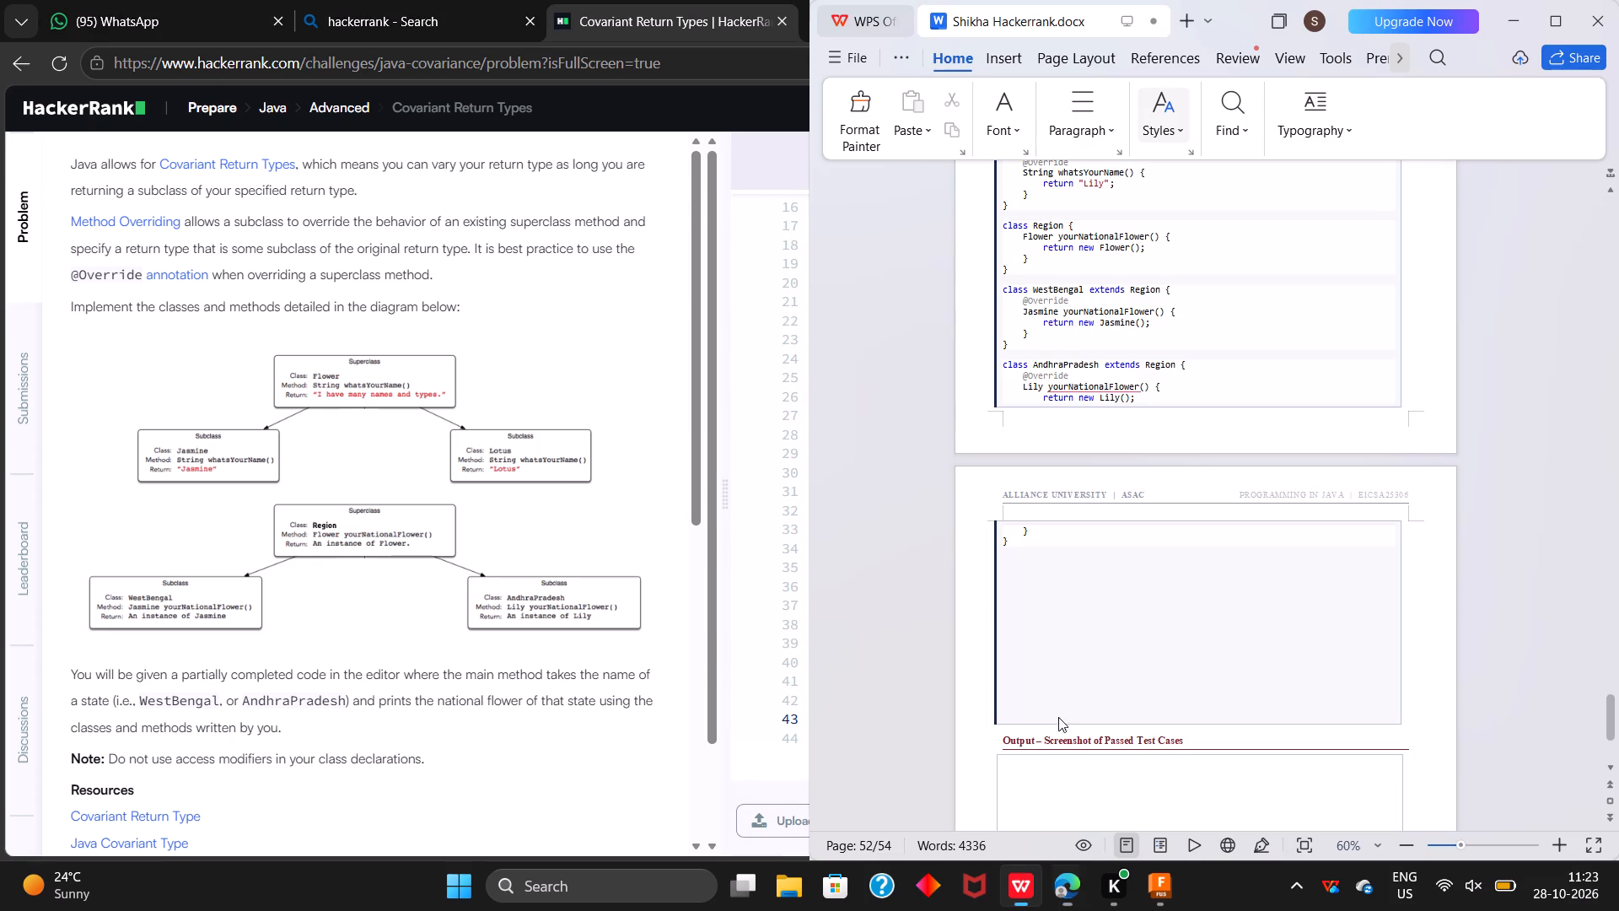
pyautogui.hotkey('ctrl', 'z')
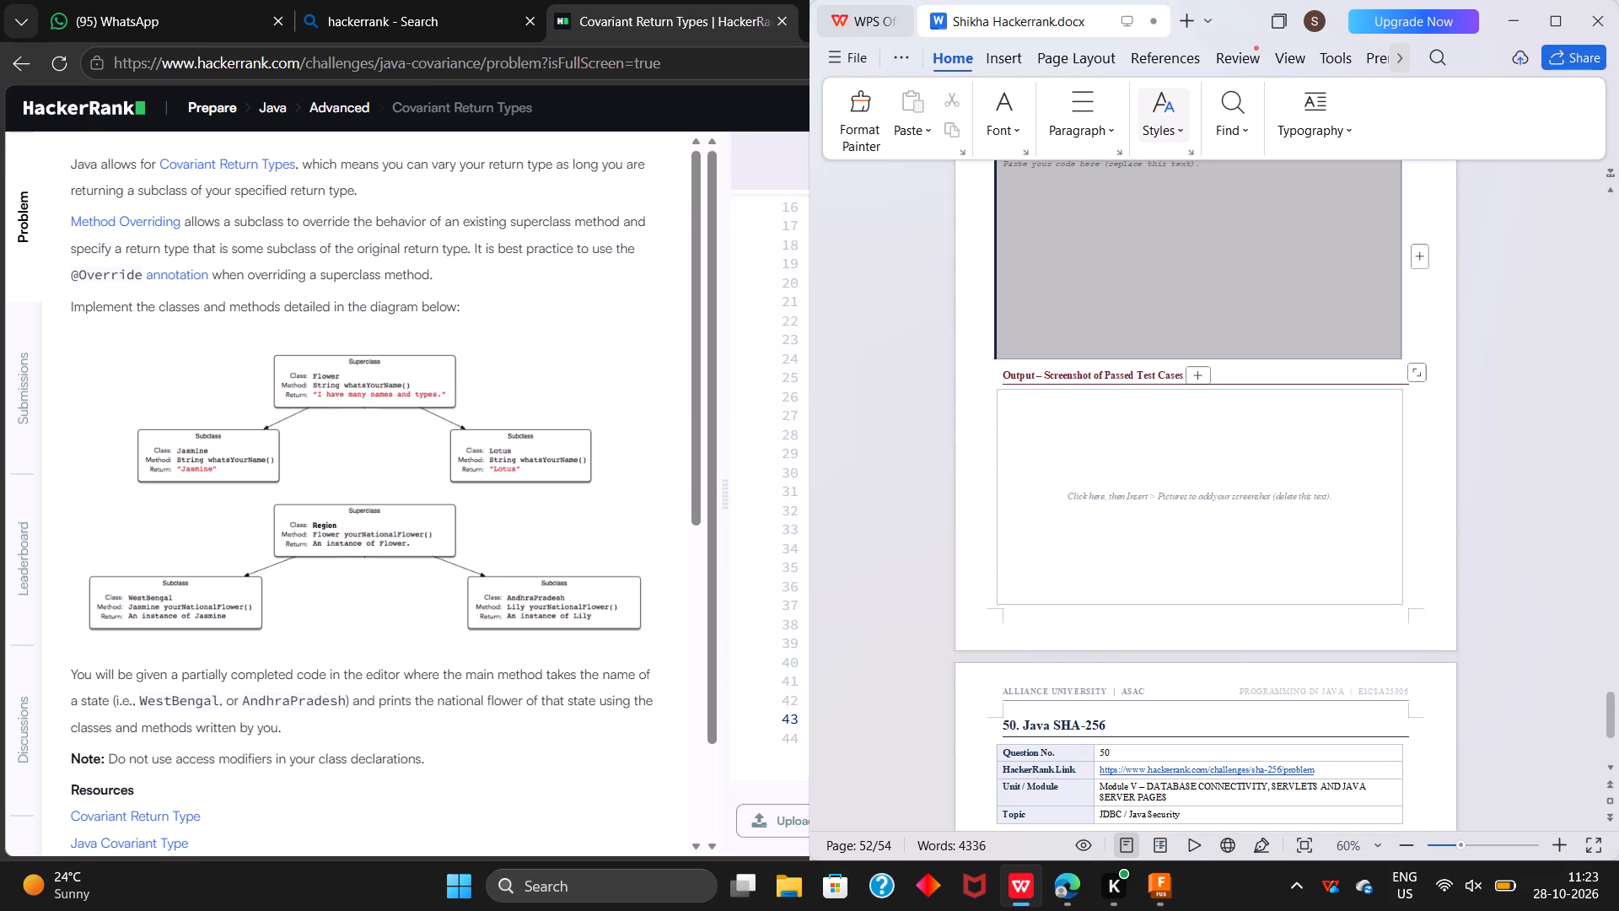
pyautogui.scroll(2, 1202, 388)
pyautogui.hotkey('ctrl', 'v')
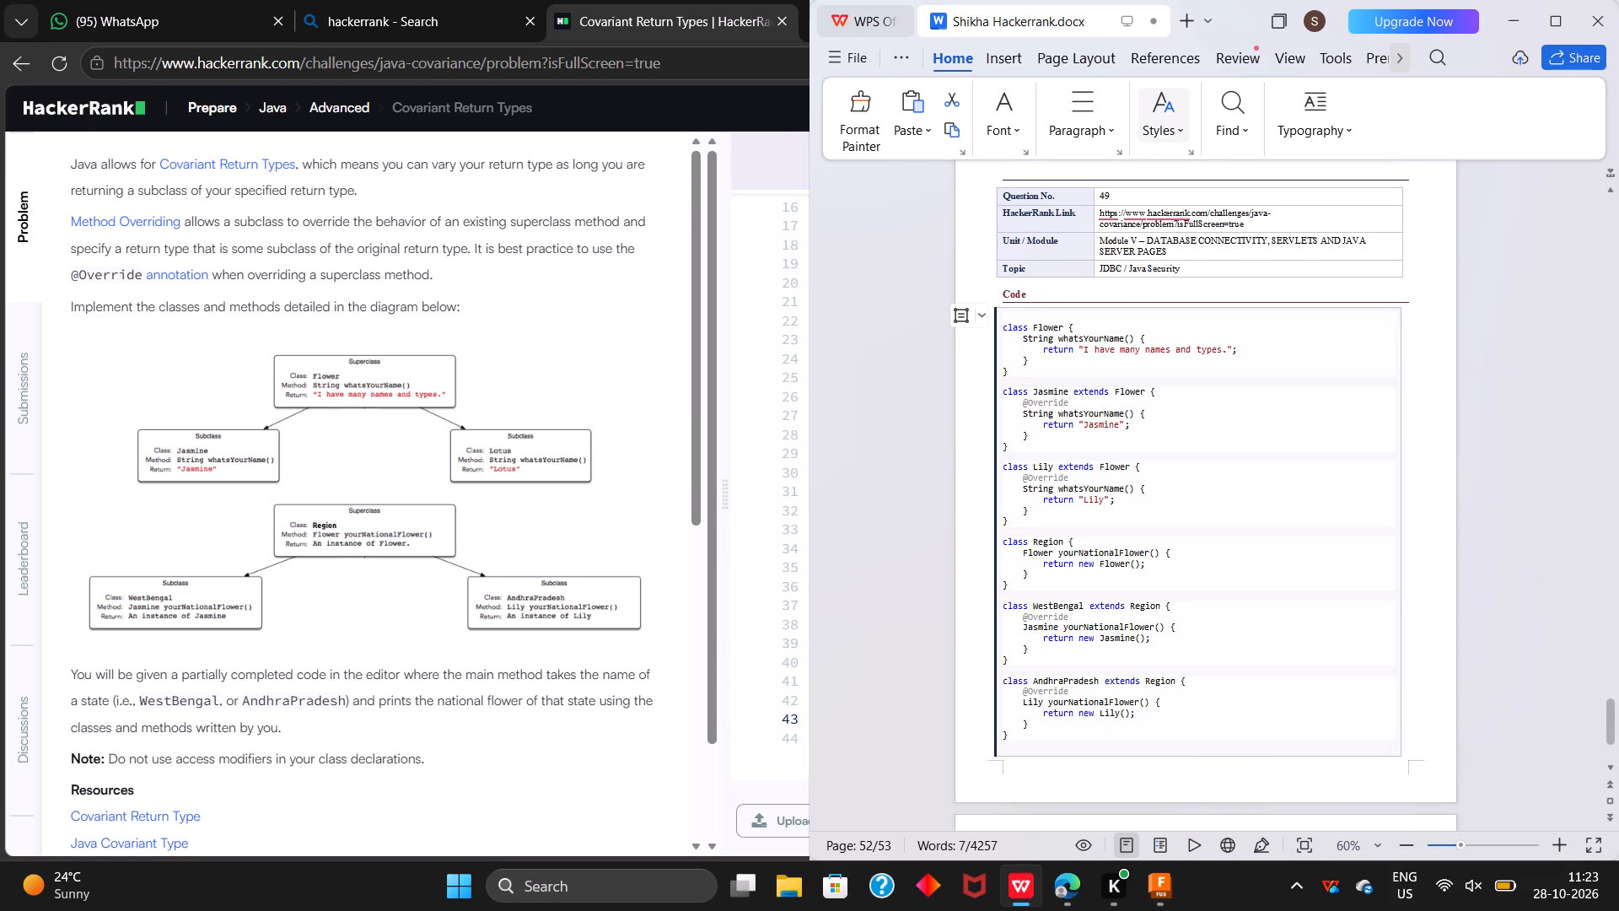
# Remove the trailing blank line in entry 49's code and the blank lines above the AndhraPradesh, WestBengal and Region classes.
pyautogui.scroll(-4, 1164, 574)
pyautogui.scroll(1, 1155, 515)
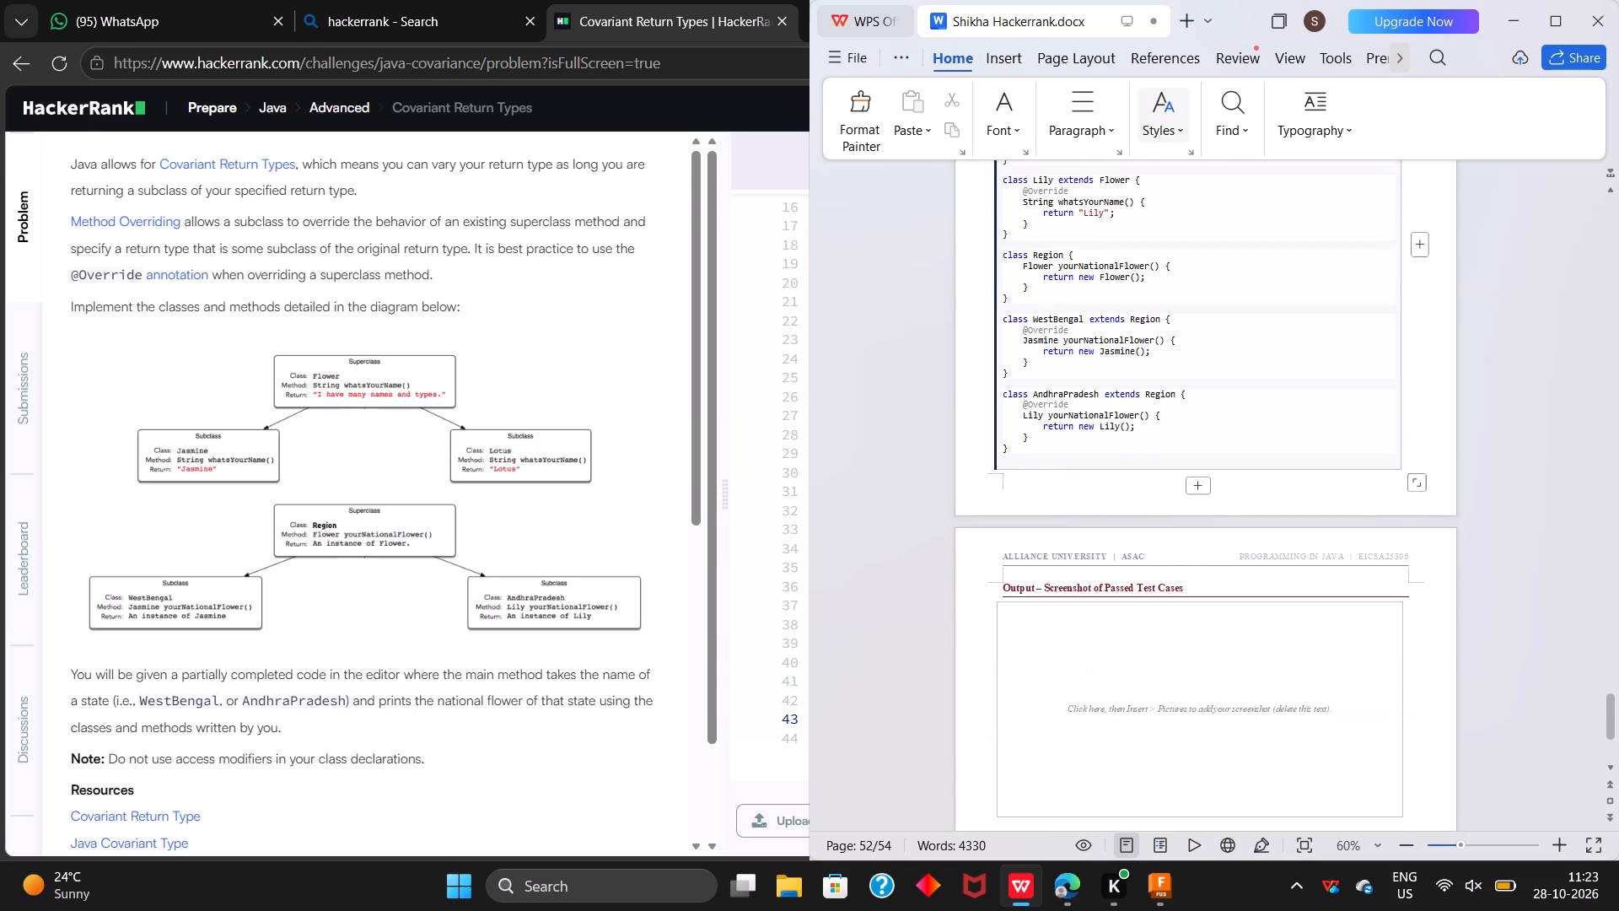
pyautogui.scroll(3, 1155, 515)
pyautogui.click(1146, 684)
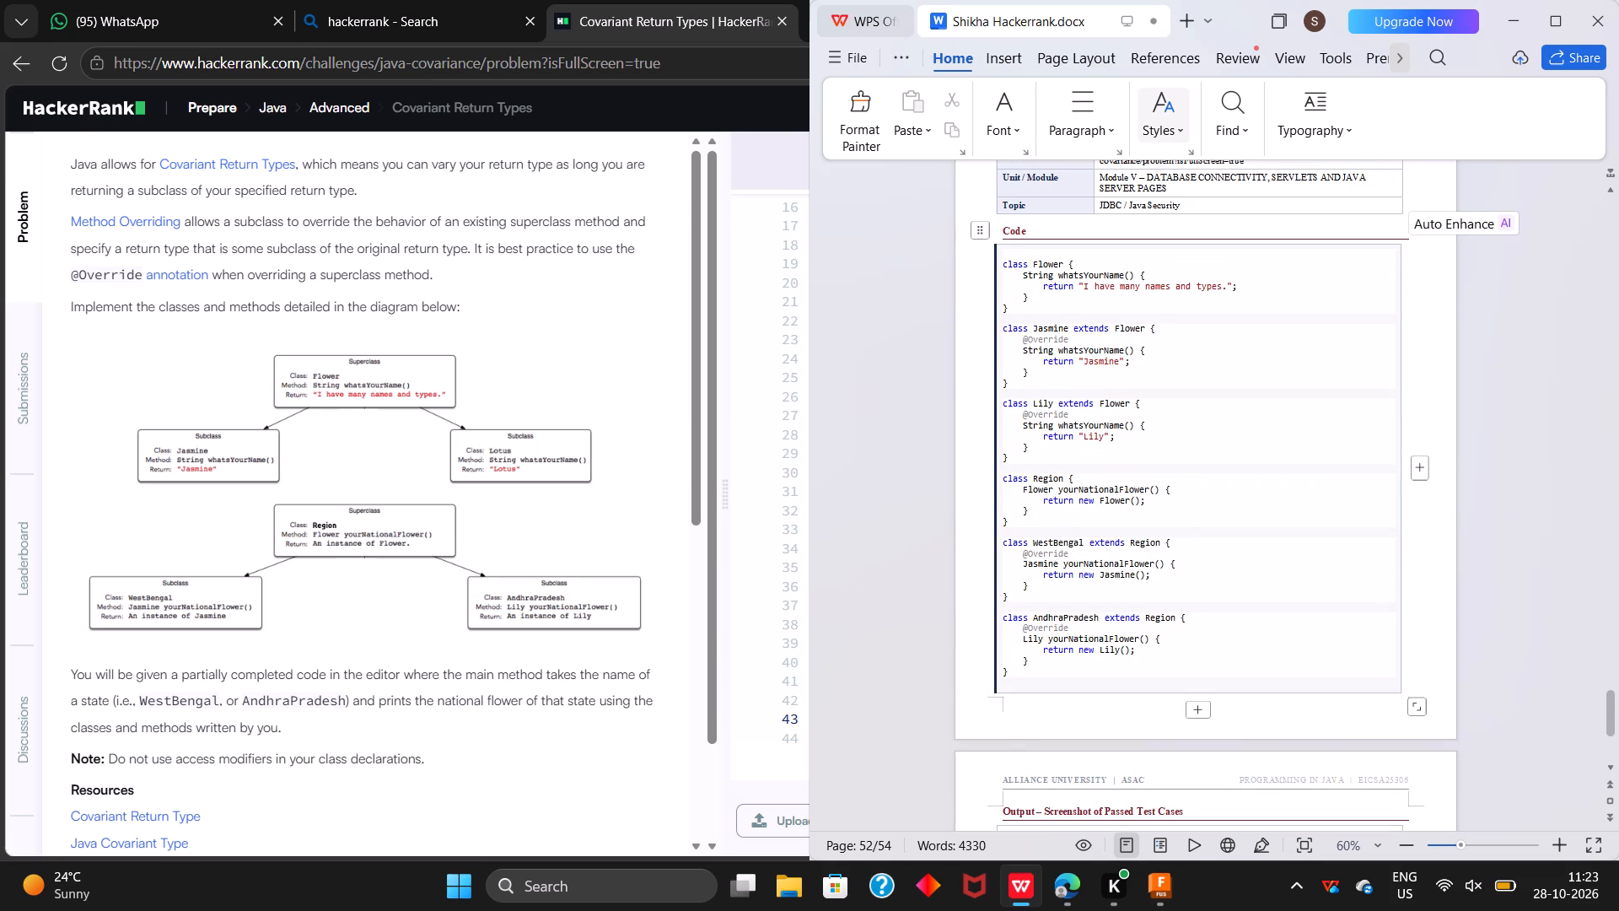
pyautogui.press('BackSpace')
pyautogui.click(1135, 612)
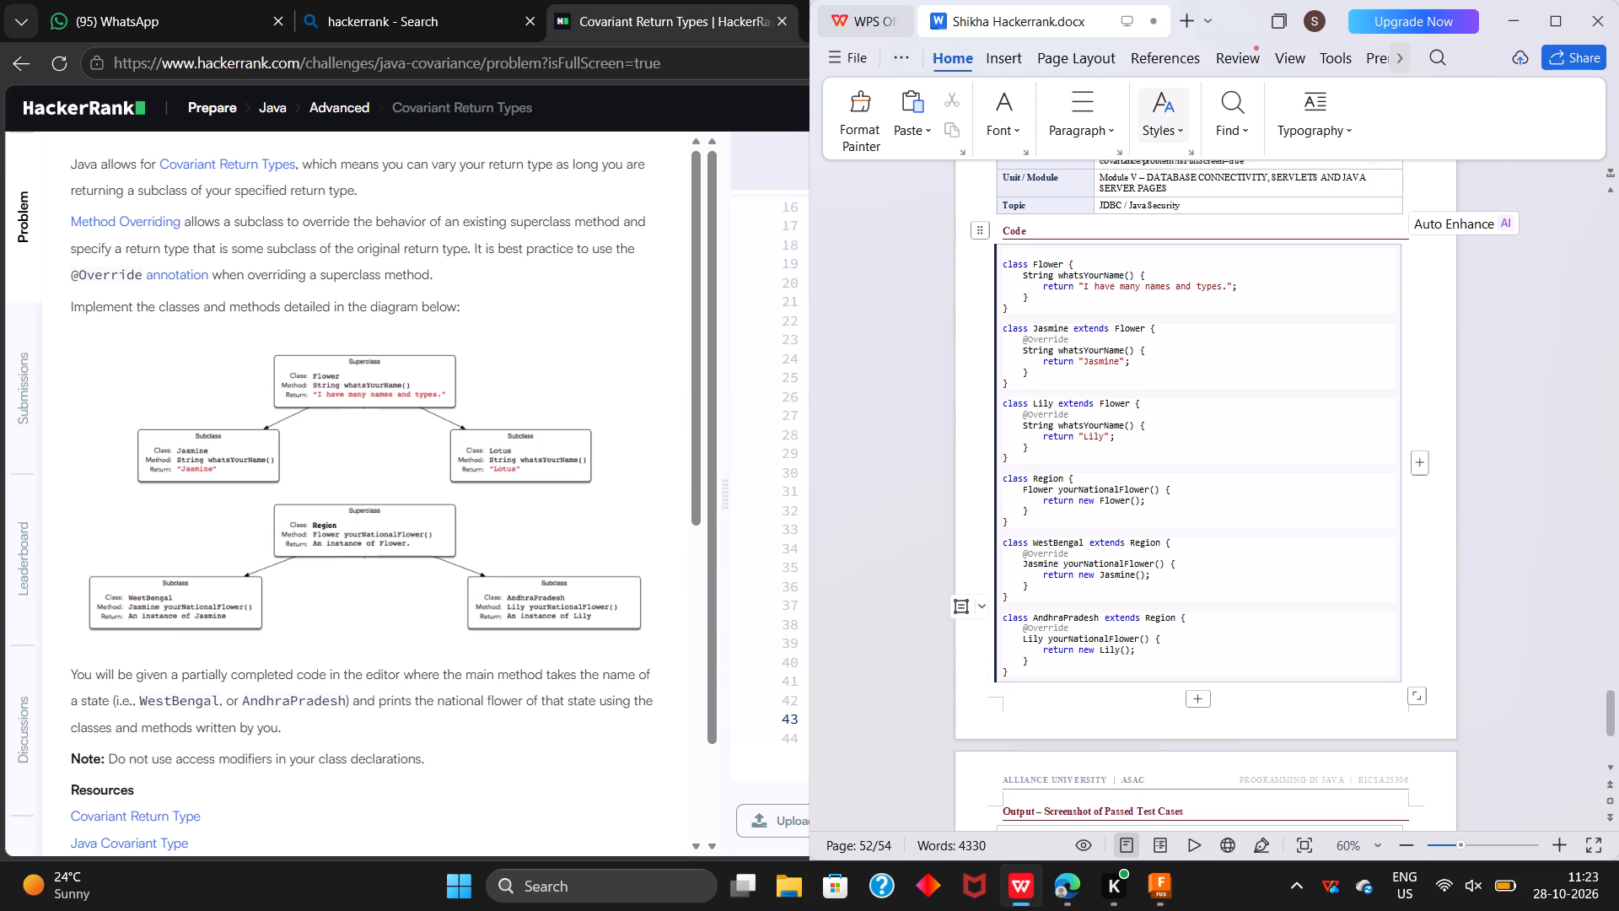
pyautogui.press('BackSpace')
pyautogui.click(1134, 528)
pyautogui.press('BackSpace')
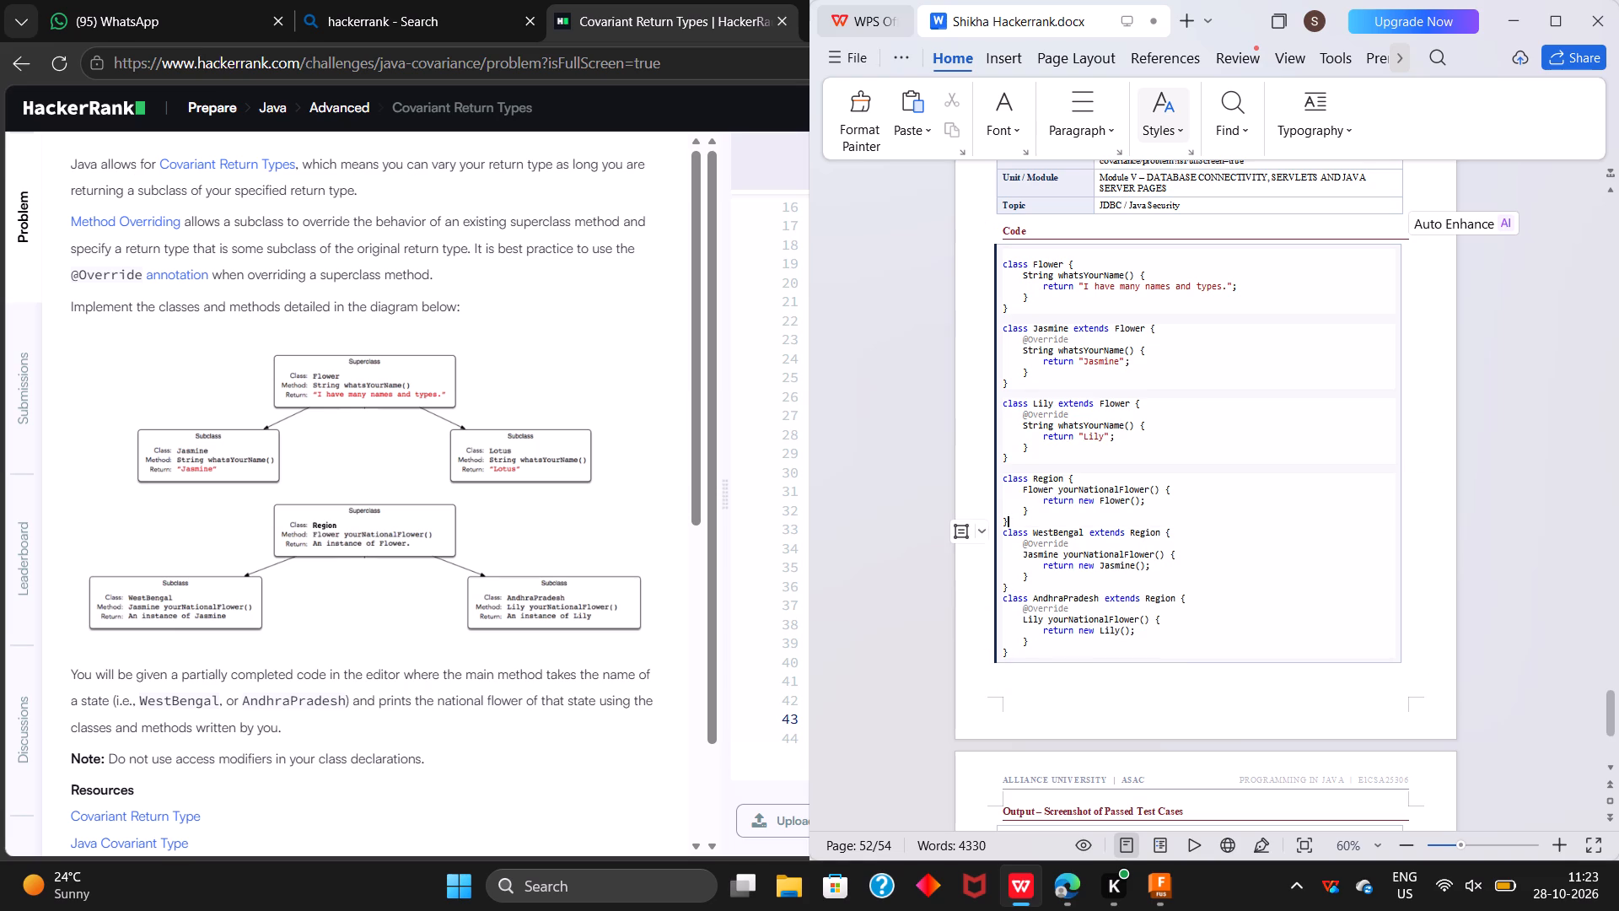
pyautogui.click(1141, 469)
pyautogui.press('BackSpace')
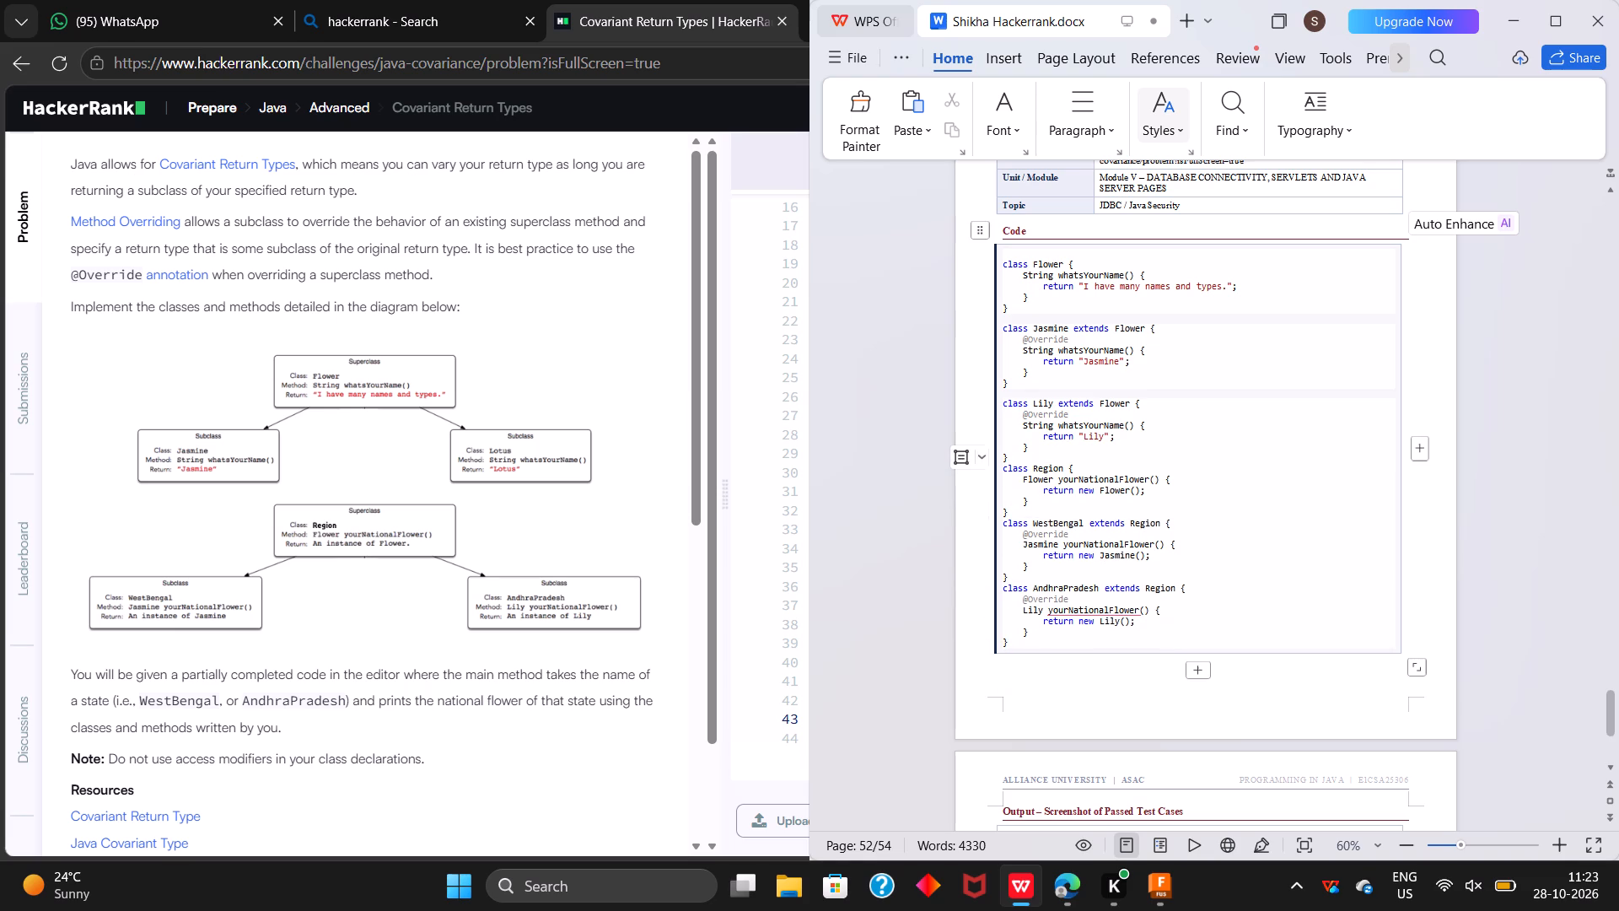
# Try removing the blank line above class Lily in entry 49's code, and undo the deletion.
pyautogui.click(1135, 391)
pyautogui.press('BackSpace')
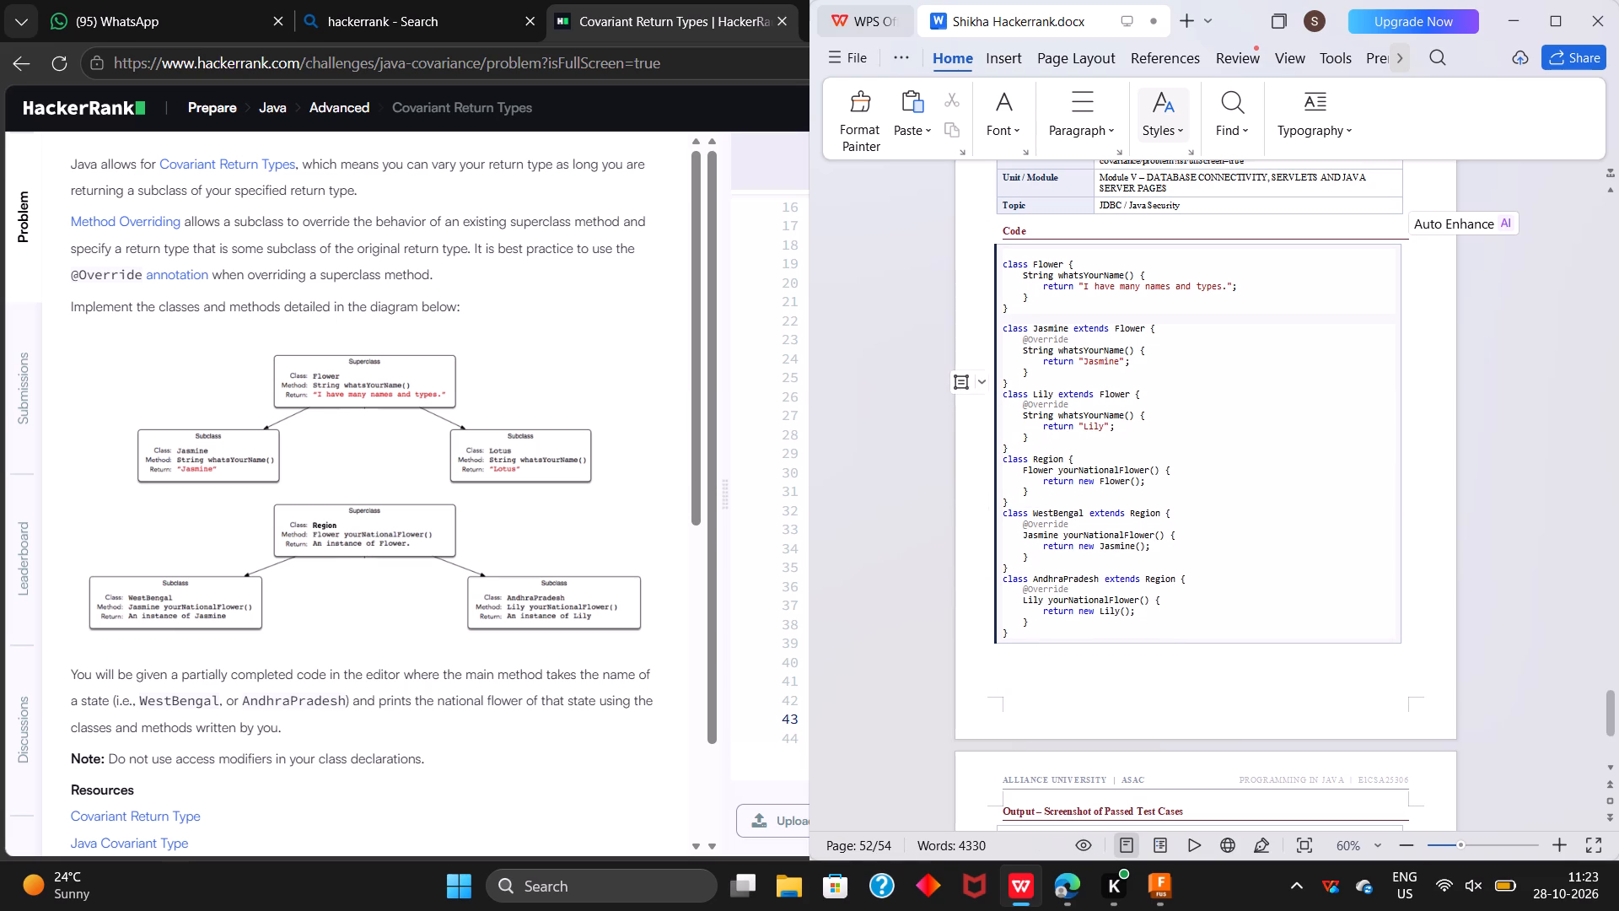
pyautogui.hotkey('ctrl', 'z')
# Remove the blank lines above the Lily and Jasmine classes and at the very top of entry 49's code.
pyautogui.click(1128, 399)
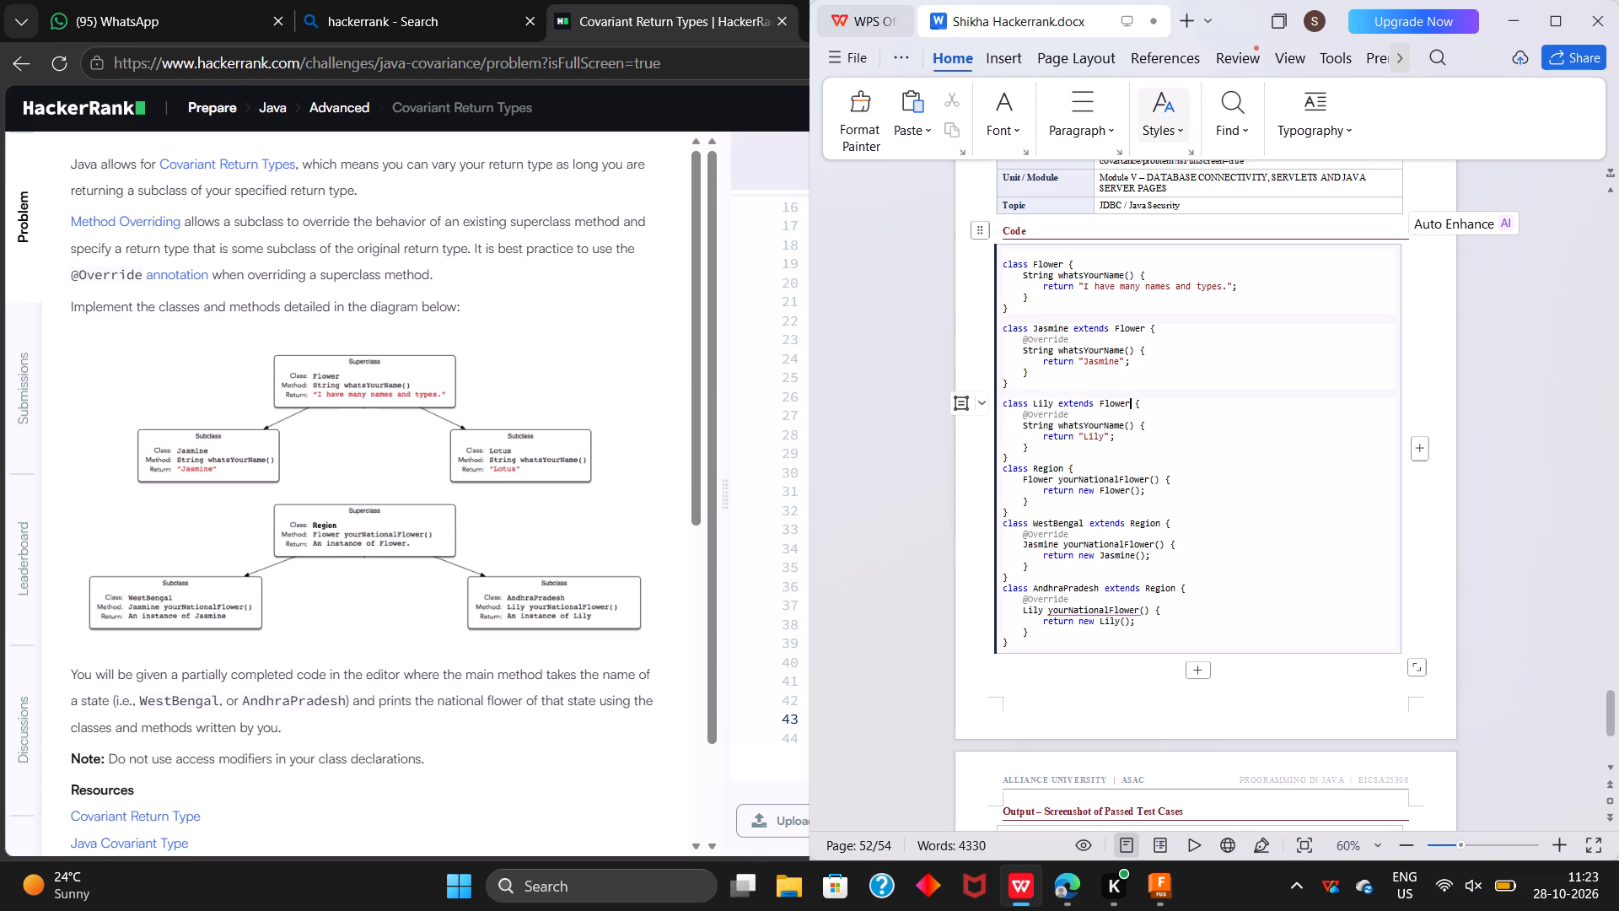
pyautogui.click(1126, 395)
pyautogui.press('BackSpace')
pyautogui.click(1115, 316)
pyautogui.press('BackSpace')
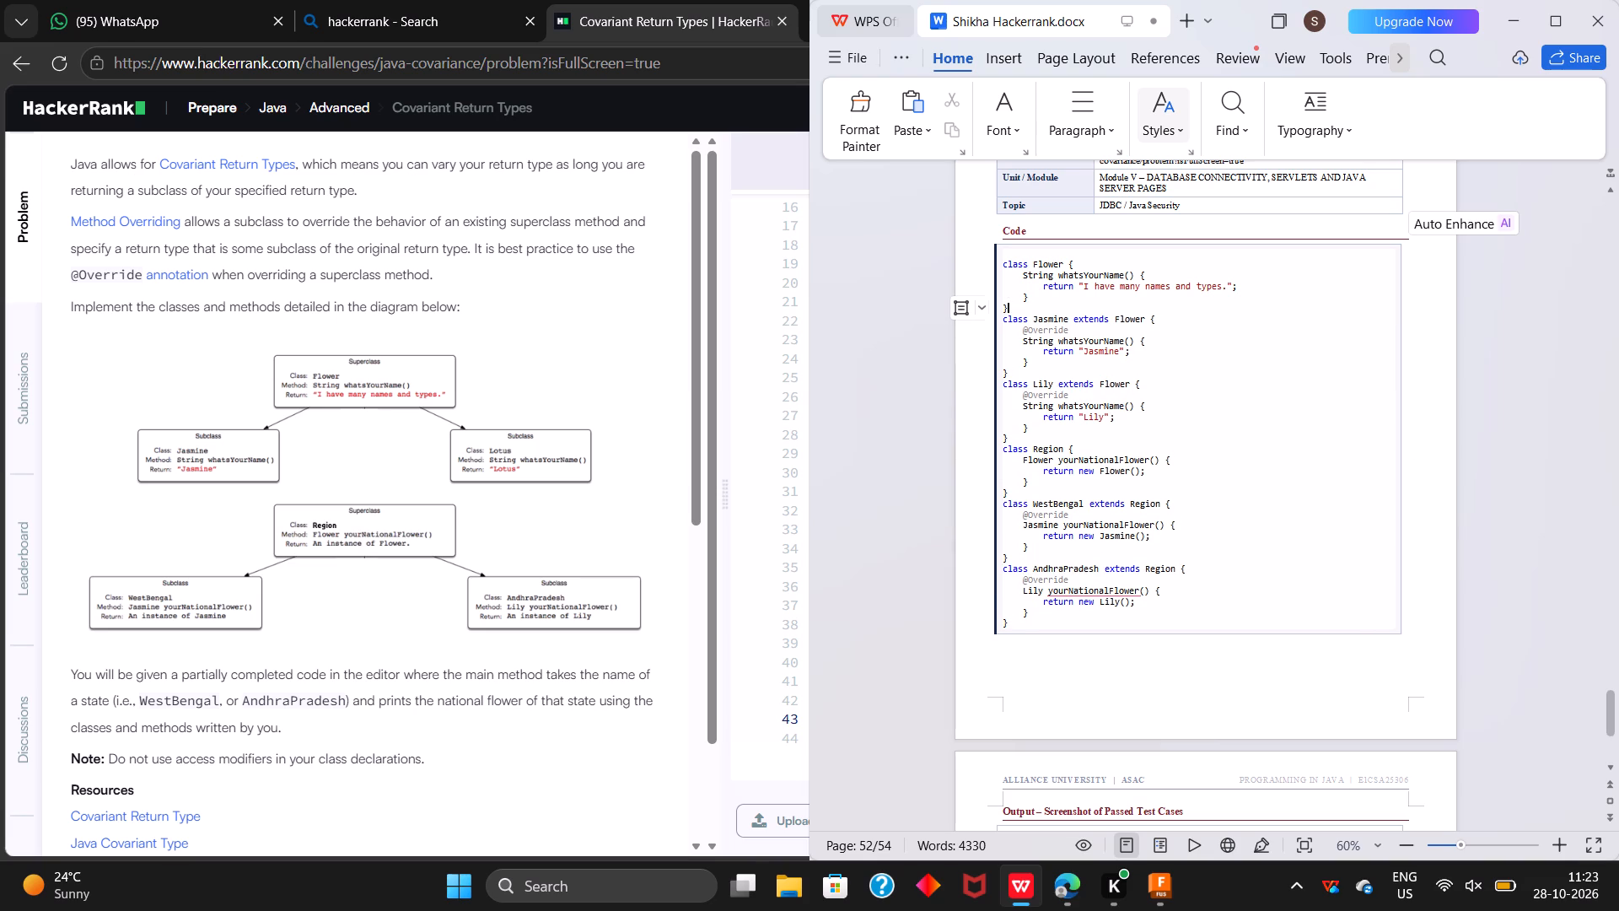
pyautogui.click(1106, 252)
pyautogui.press('BackSpace')
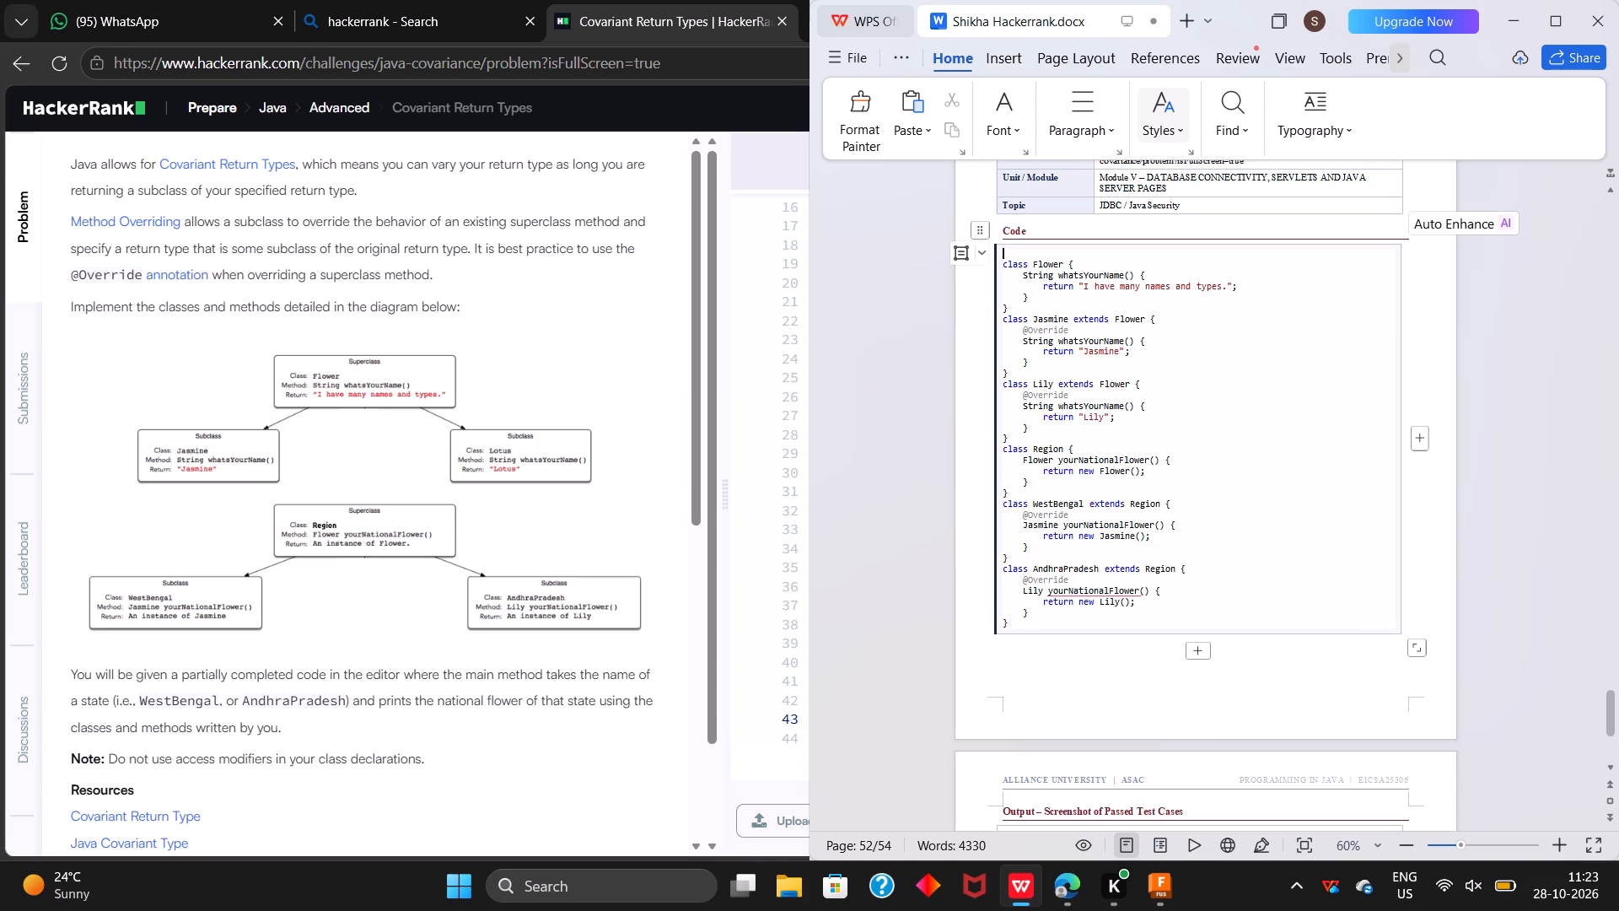
pyautogui.press('Down')
pyautogui.press('BackSpace')
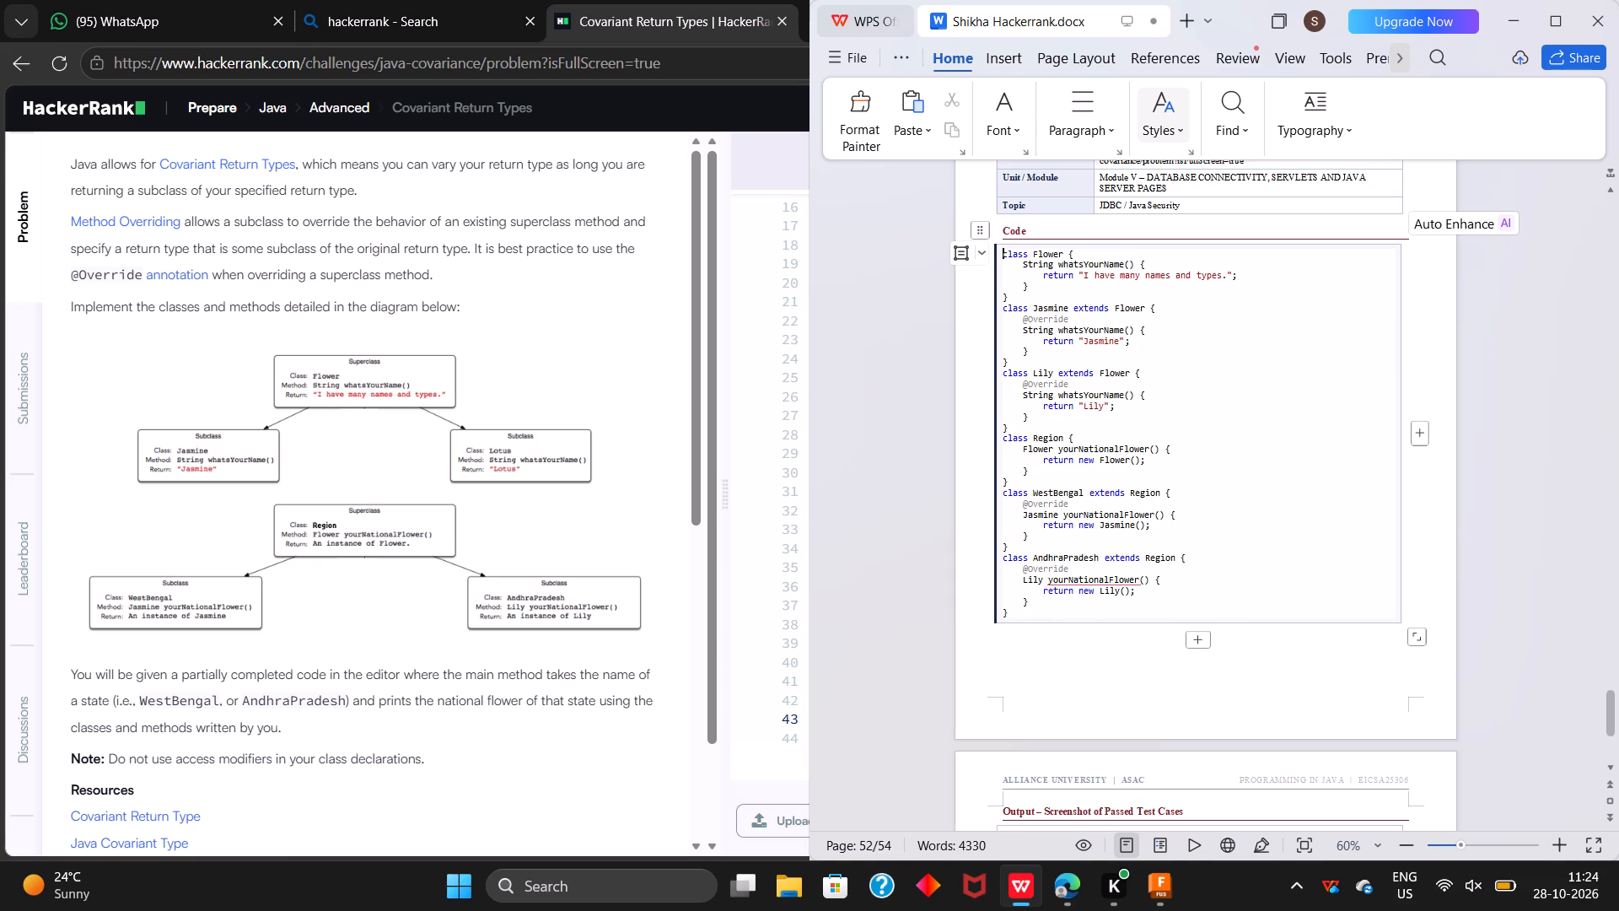
# Switch to the browser and open the results of the accepted Java 7 submission for Covariant Return Types.
pyautogui.scroll(-3, 1154, 350)
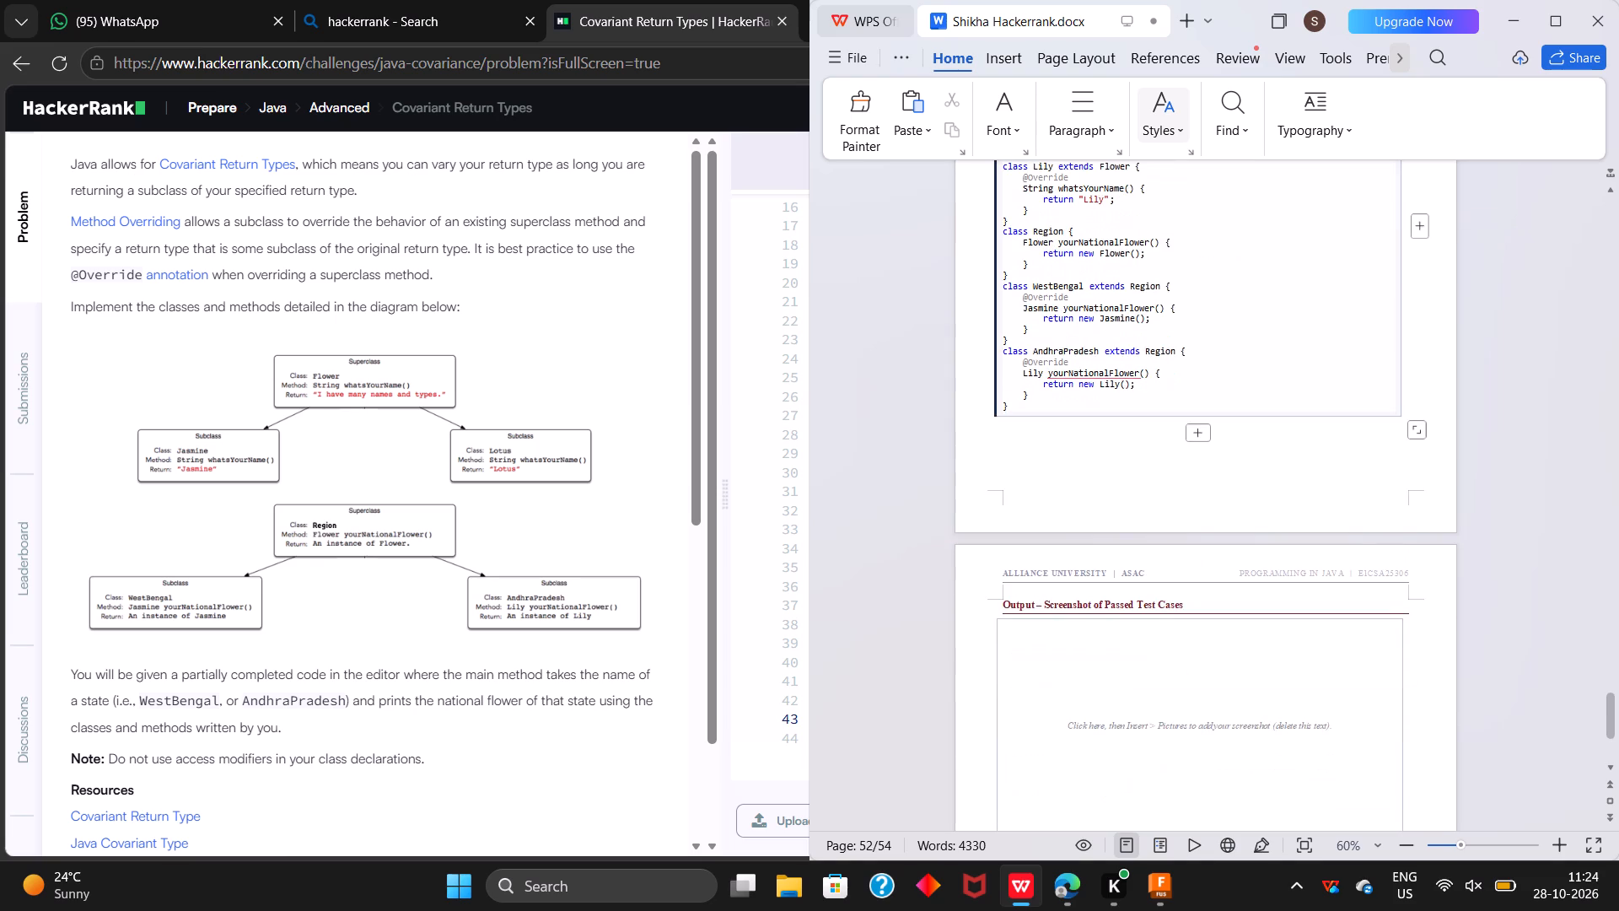
pyautogui.scroll(-1, 1154, 350)
pyautogui.scroll(5, 1154, 350)
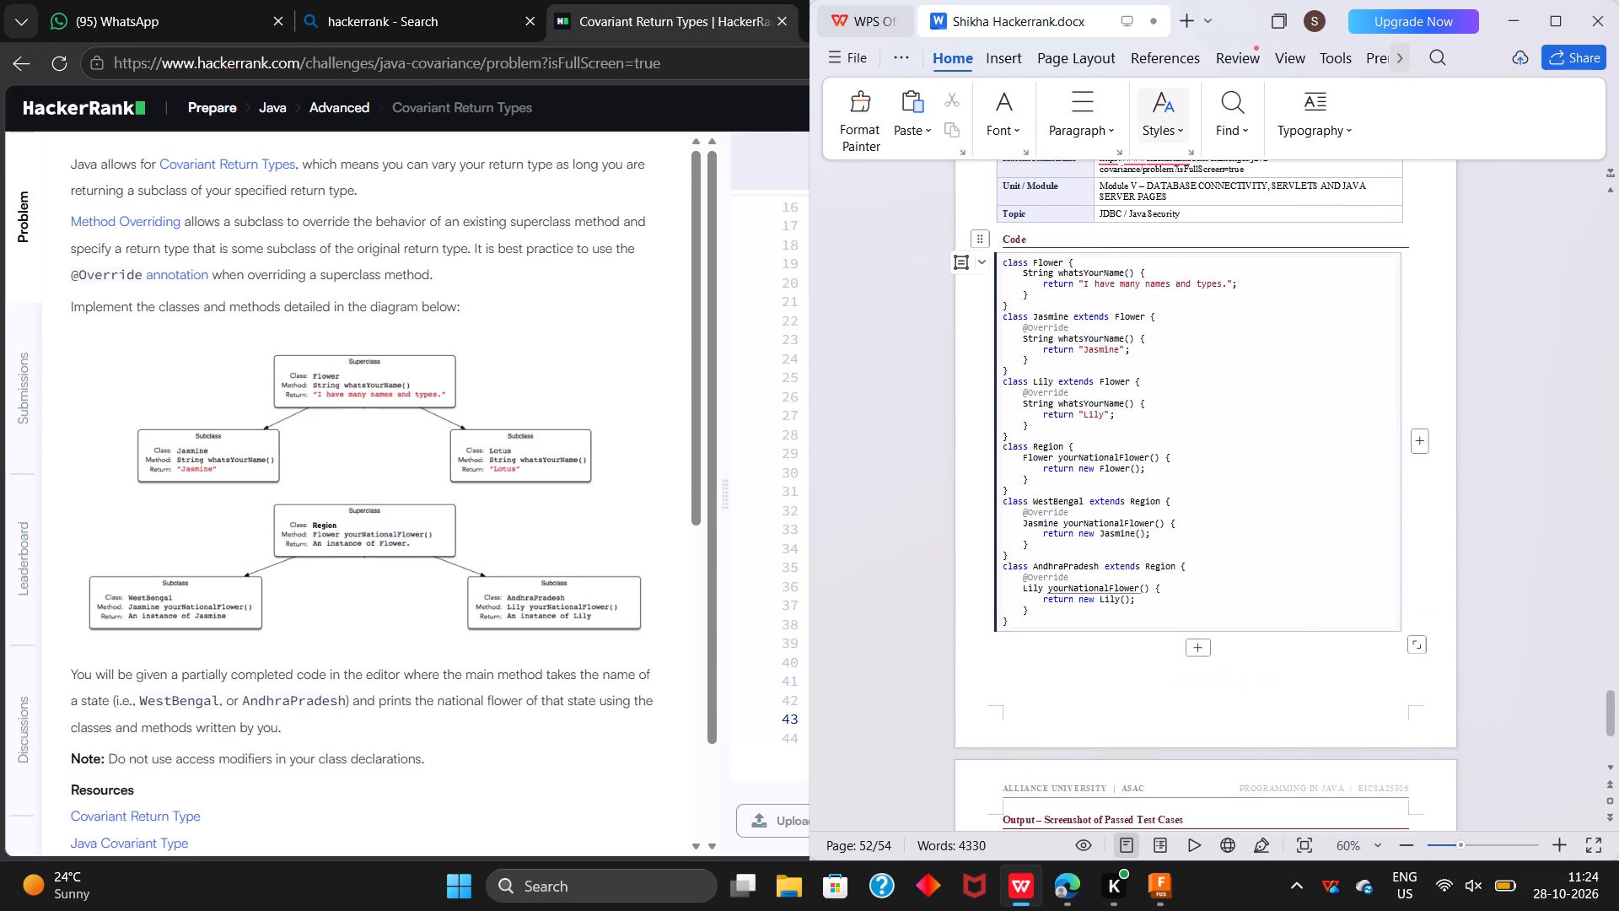
pyautogui.scroll(-7, 1244, 605)
pyautogui.click(522, 315)
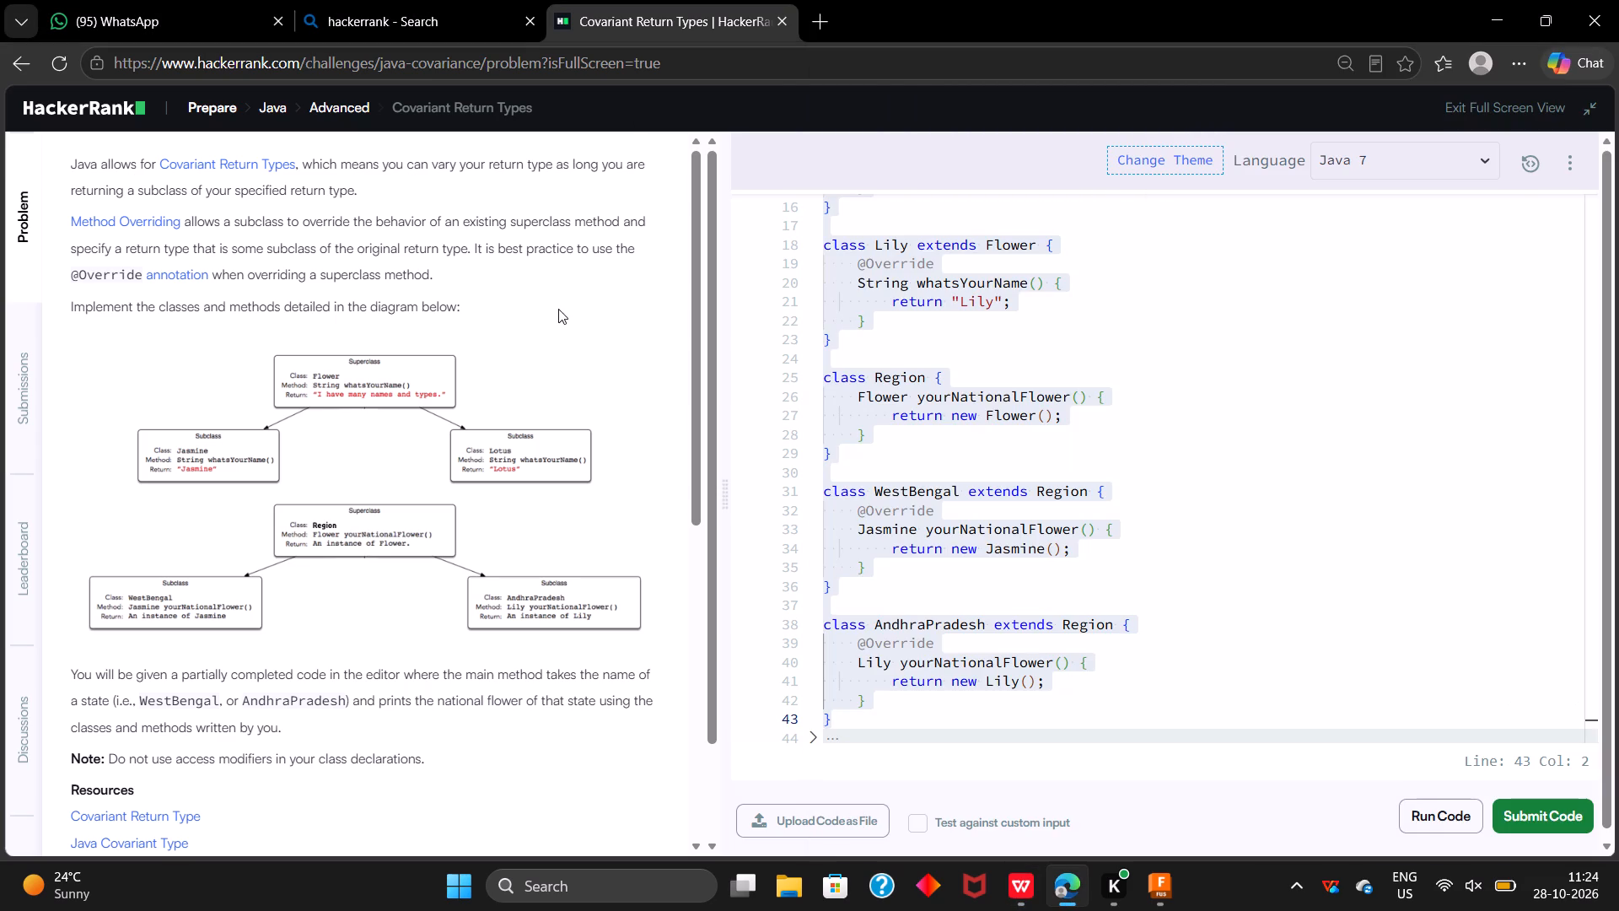
pyautogui.click(30, 398)
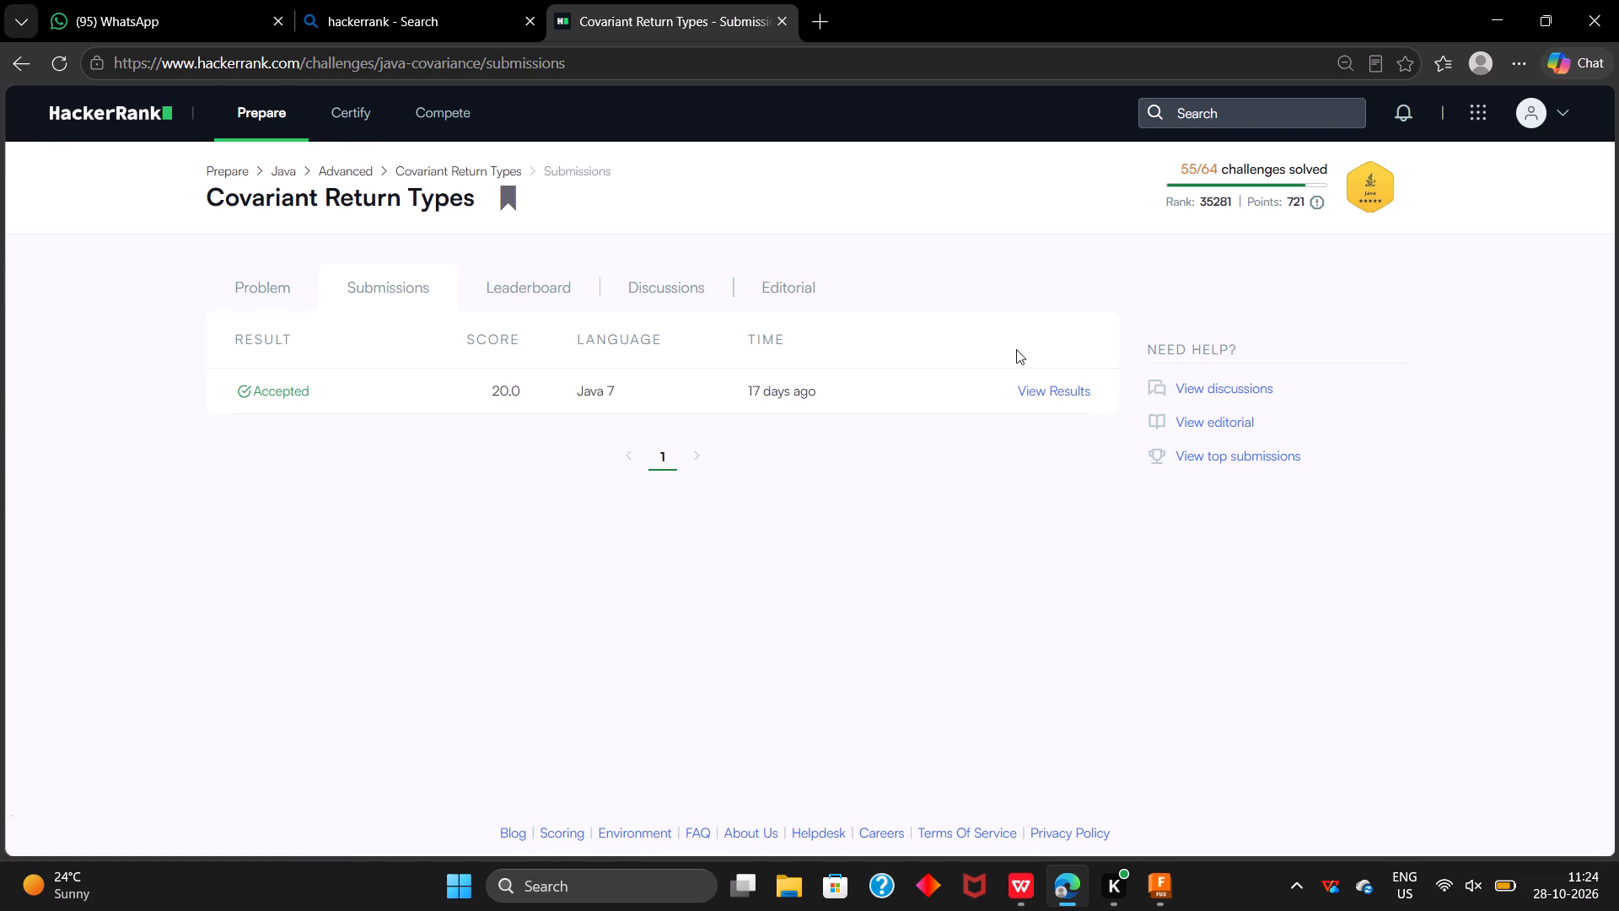
pyautogui.click(1042, 389)
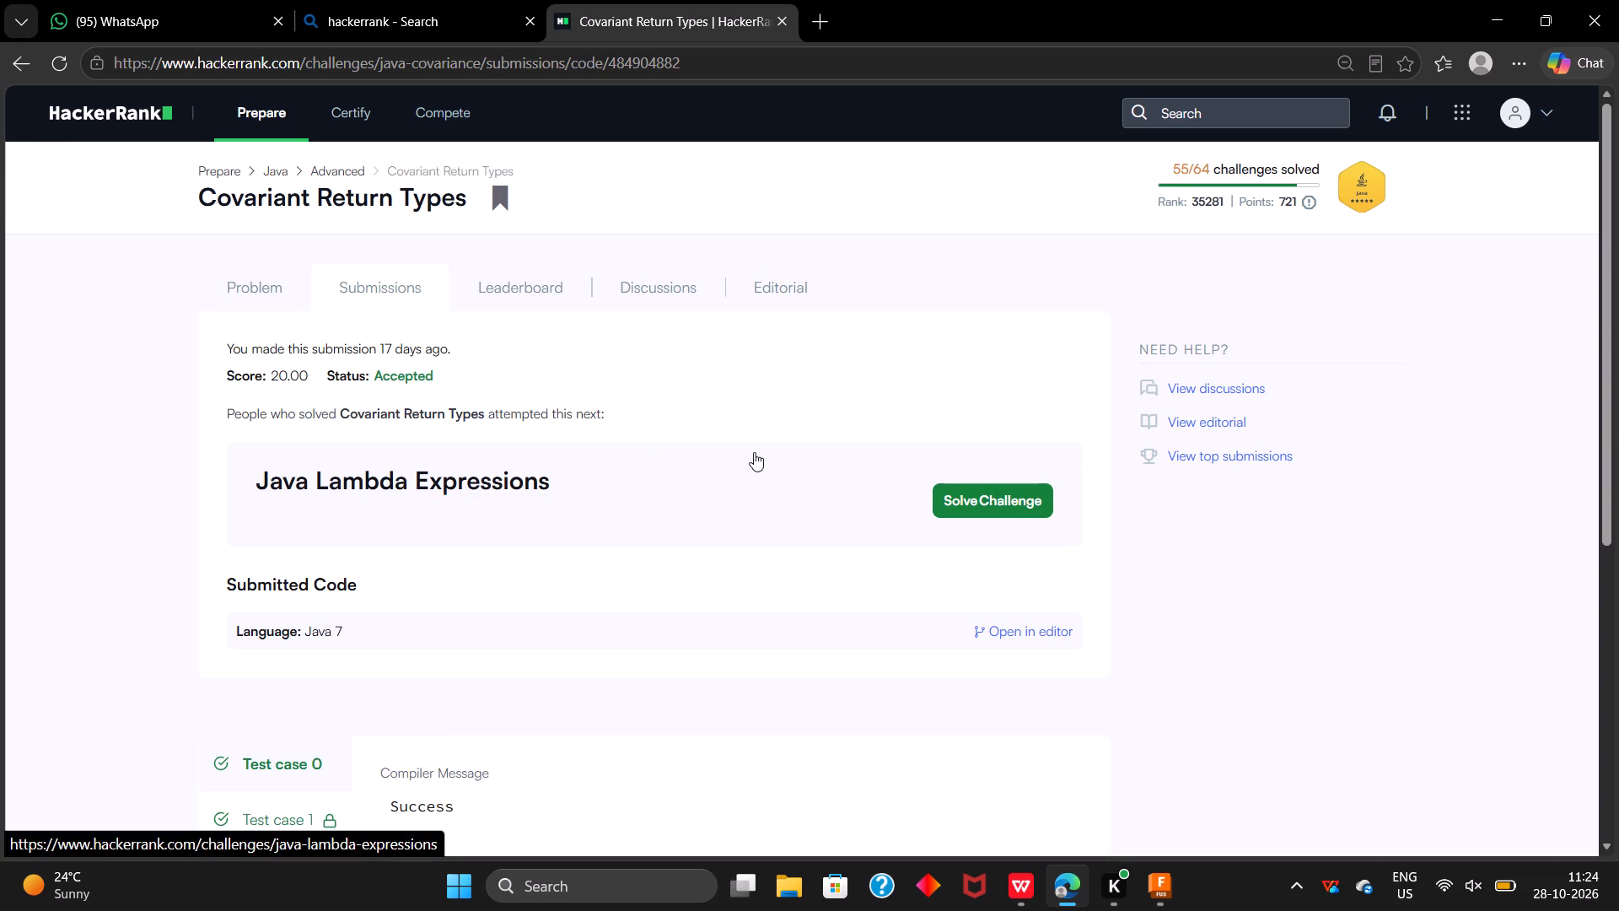
# Capture the area showing Test case 0, Test case 1 and their results, and paste it over entry 49's output screenshot placeholder in WPS.
pyautogui.scroll(-3, 849, 542)
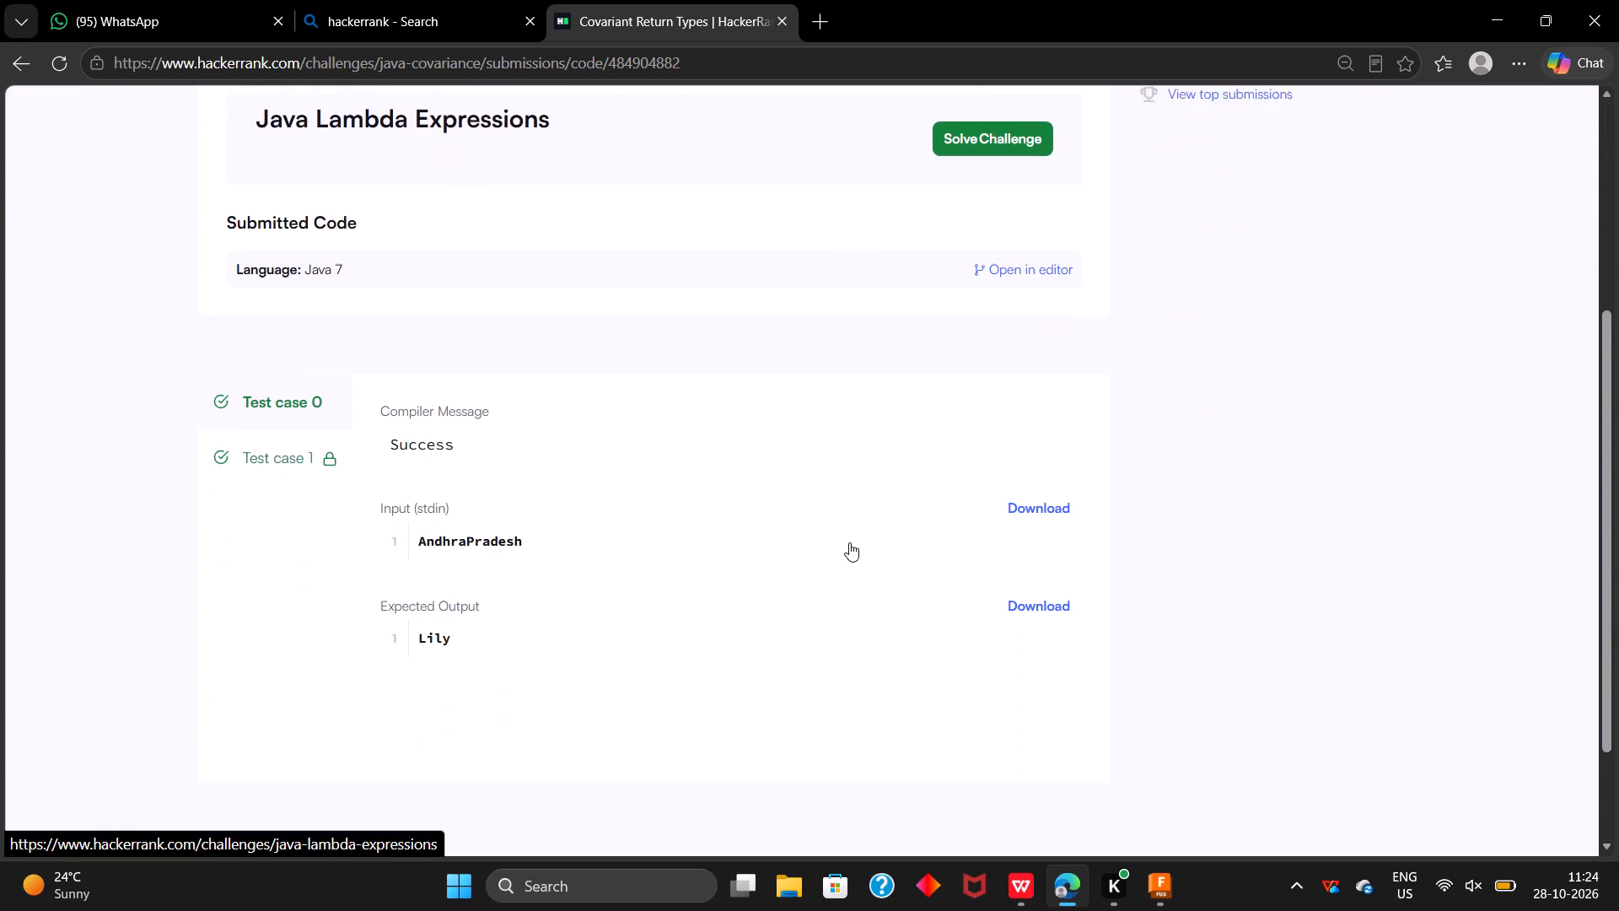
pyautogui.scroll(-1, 849, 542)
pyautogui.hotkey('ctrl', 'shift', 's')
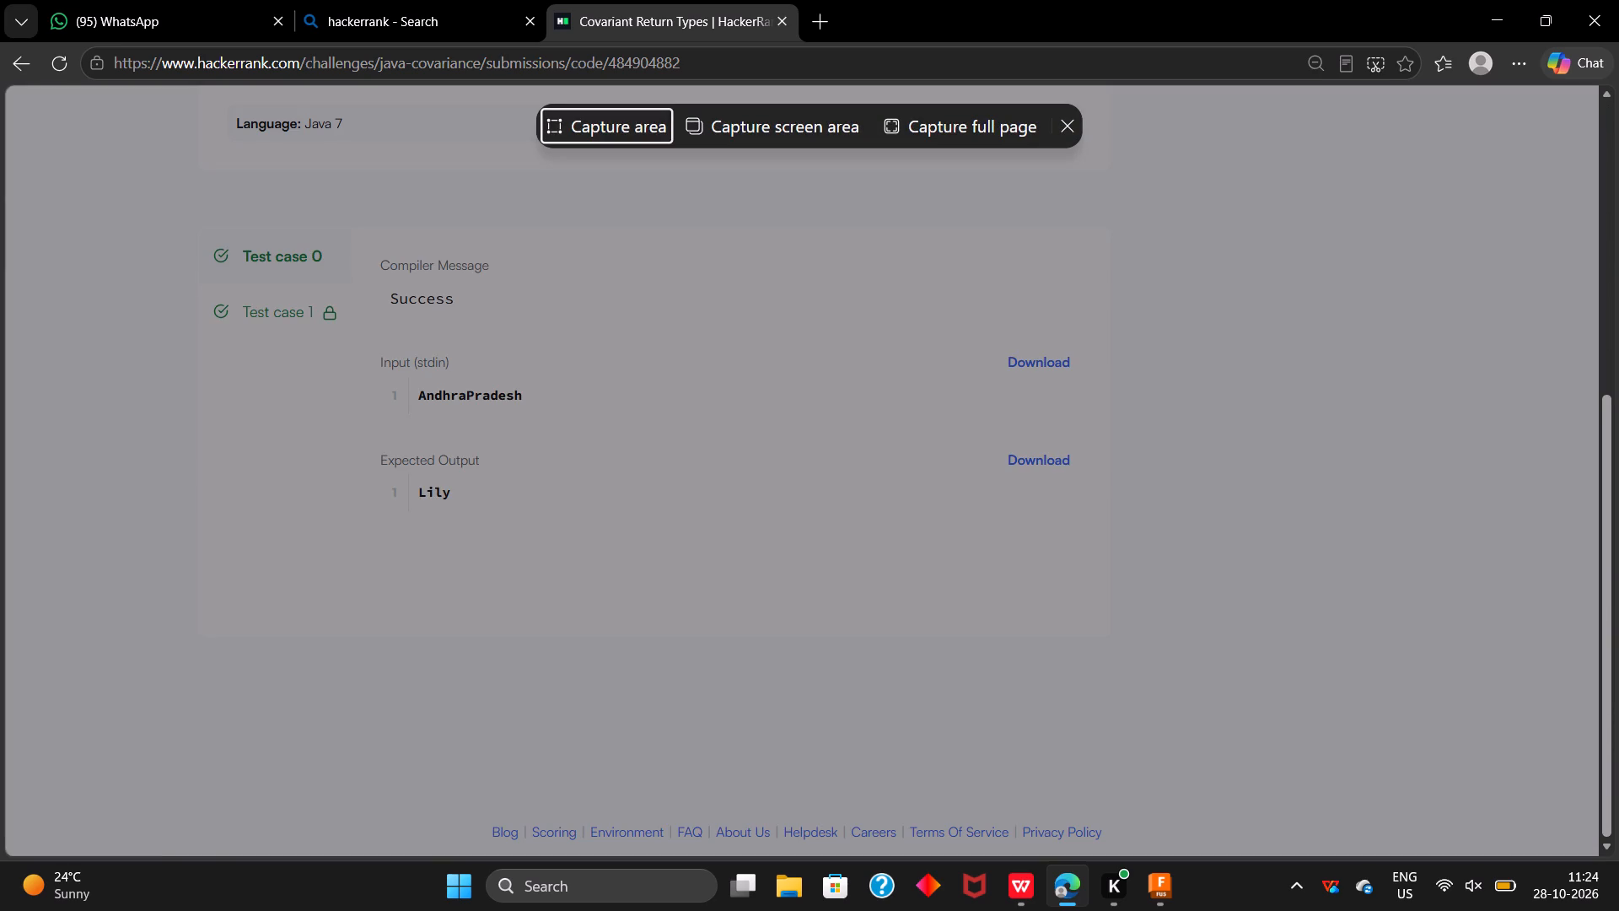
pyautogui.moveTo(187, 222); pyautogui.dragTo(1164, 612)
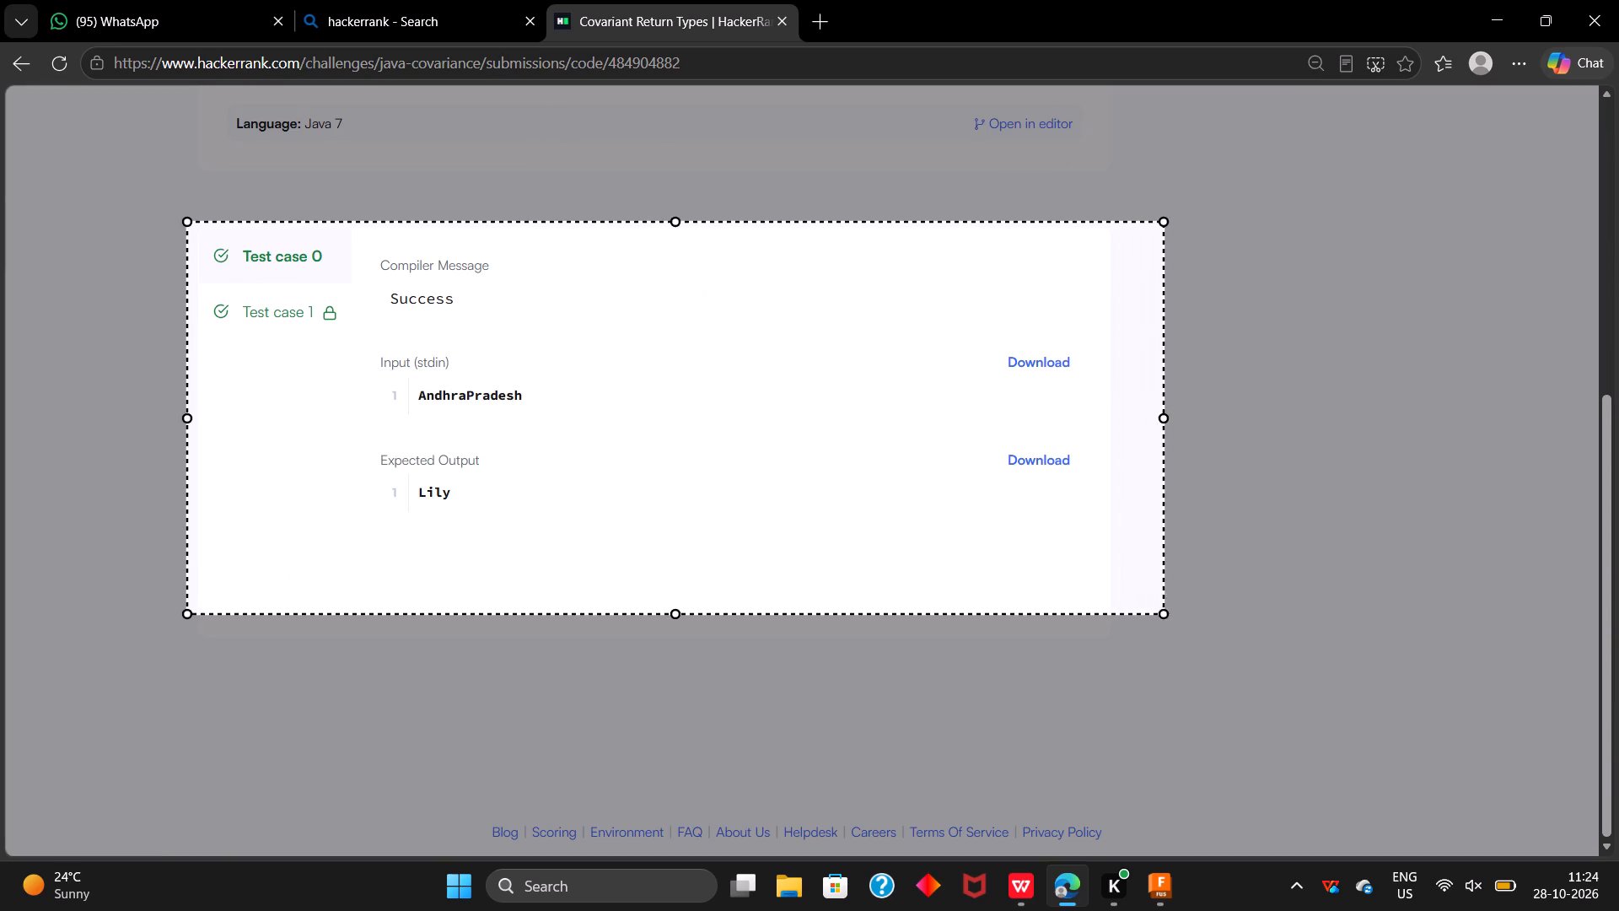
pyautogui.moveTo(1164, 612); pyautogui.dragTo(1127, 636)
pyautogui.hotkey('ctrl', 'c')
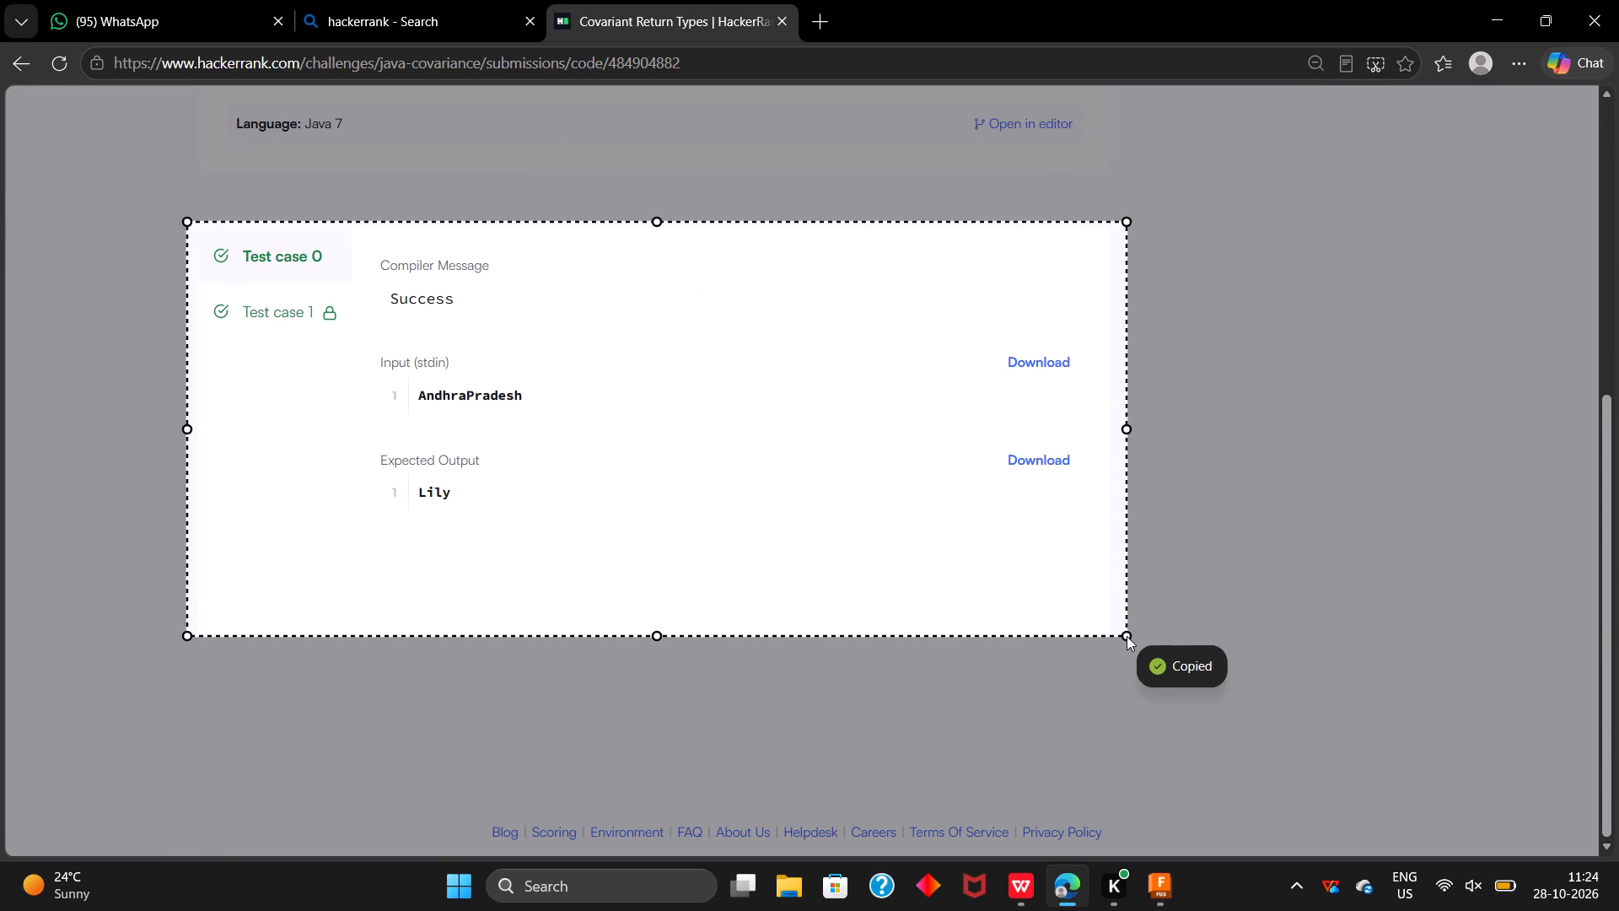
pyautogui.hotkey('alt', 'Tab')
pyautogui.tripleClick(1065, 399)
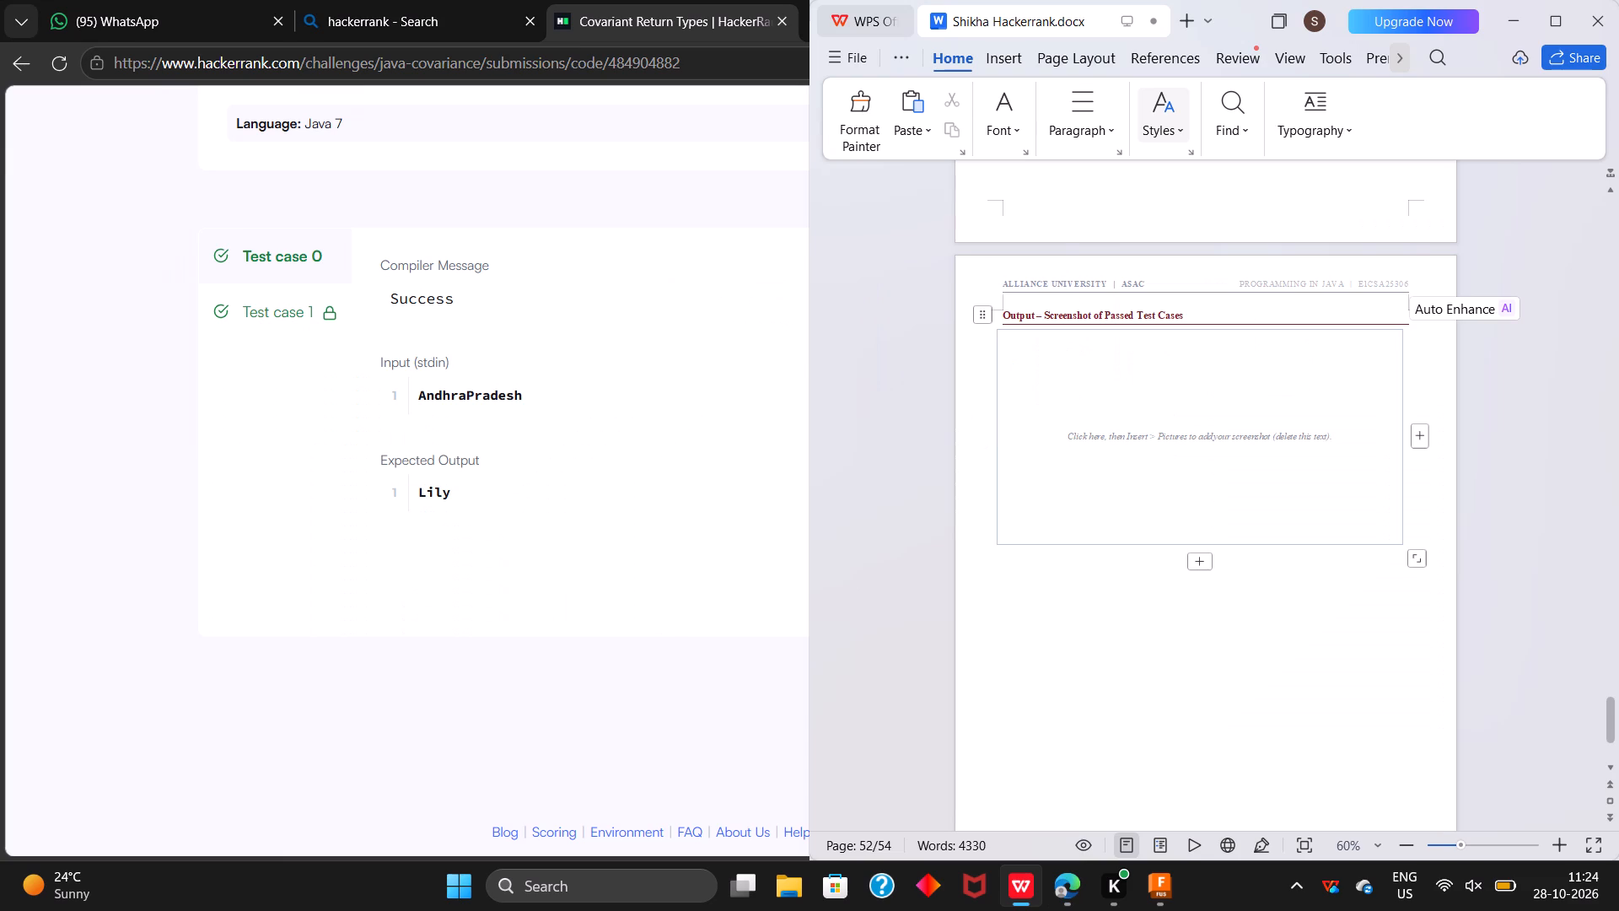
pyautogui.tripleClick(1063, 461)
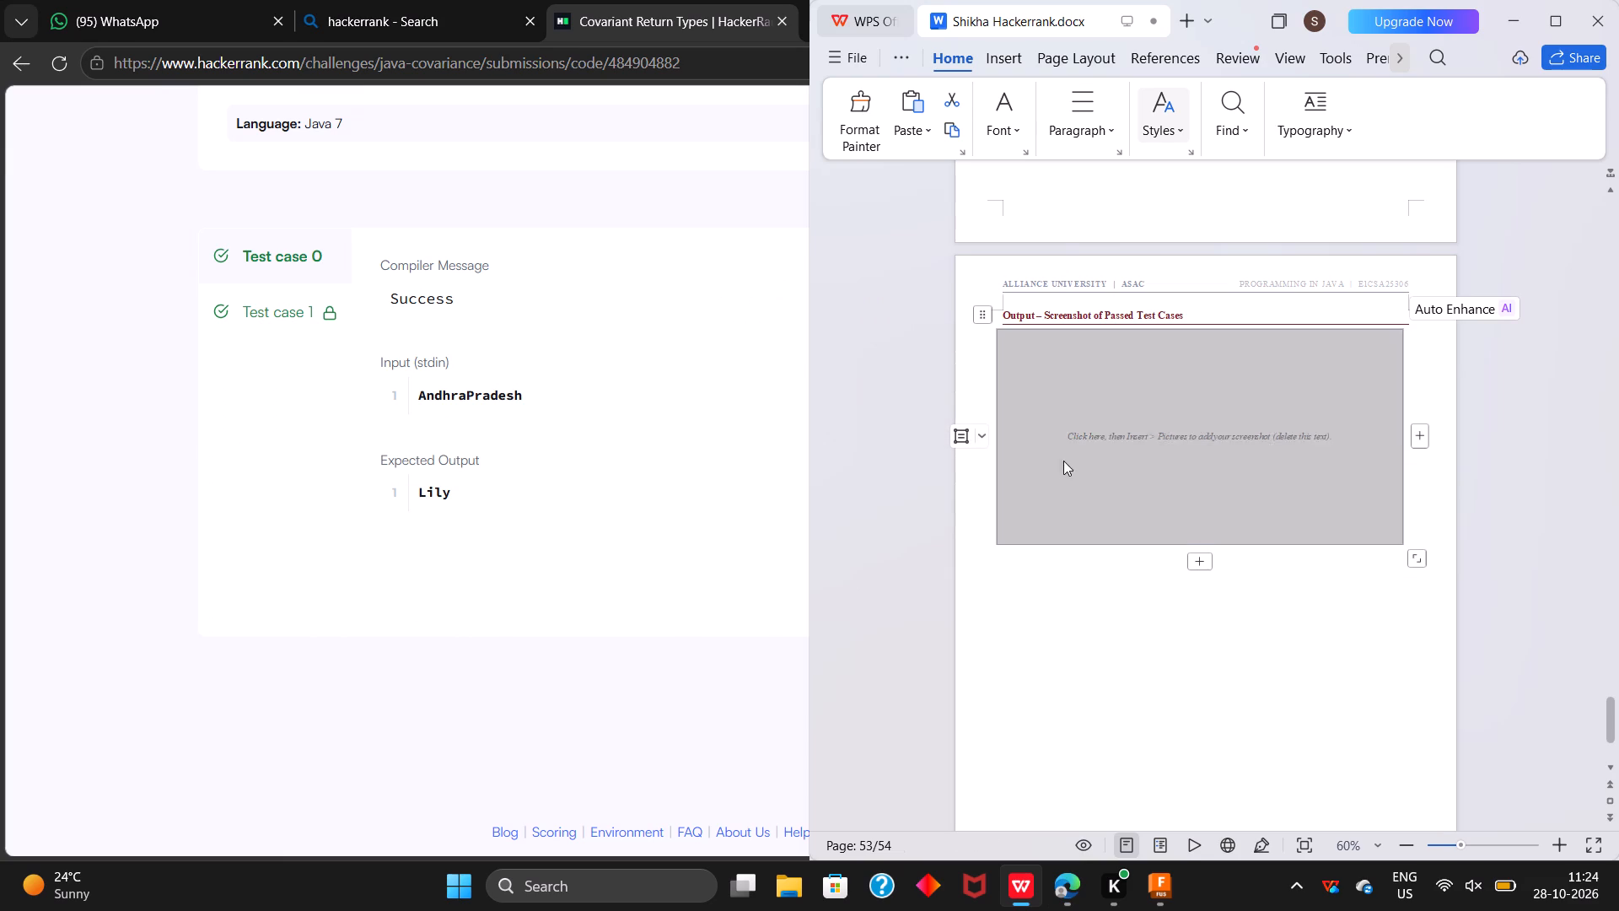
pyautogui.hotkey('ctrl', 'v')
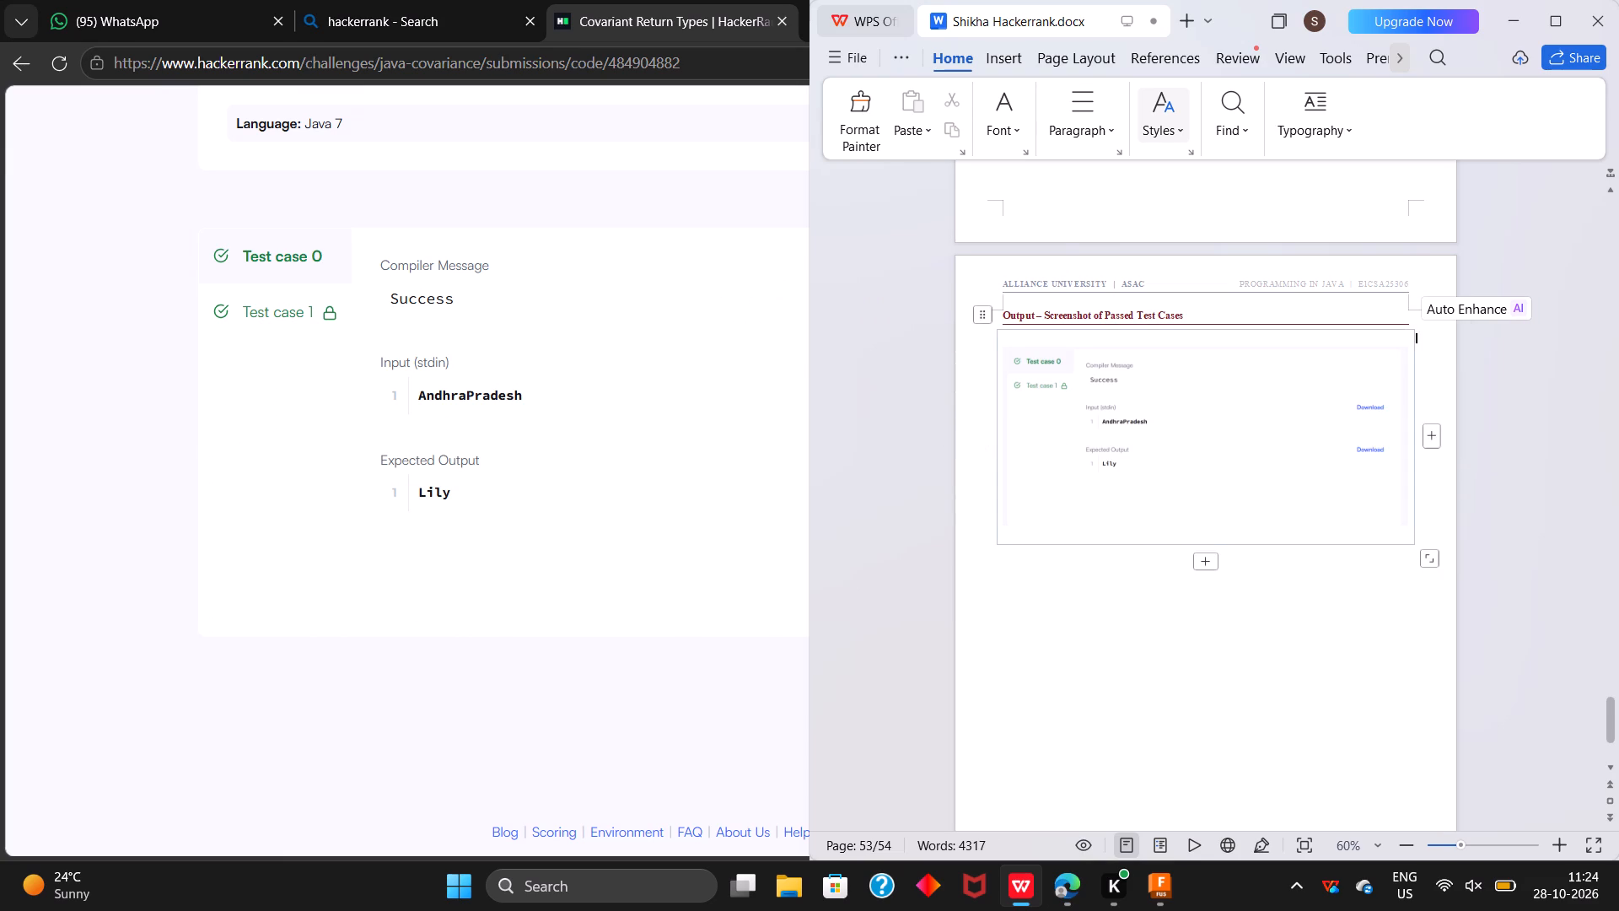
# Go back in the browser from the Covariant Return Types submission to HackerRank's list of solved Java challenges.
pyautogui.scroll(-4, 1168, 578)
pyautogui.scroll(8, 1168, 578)
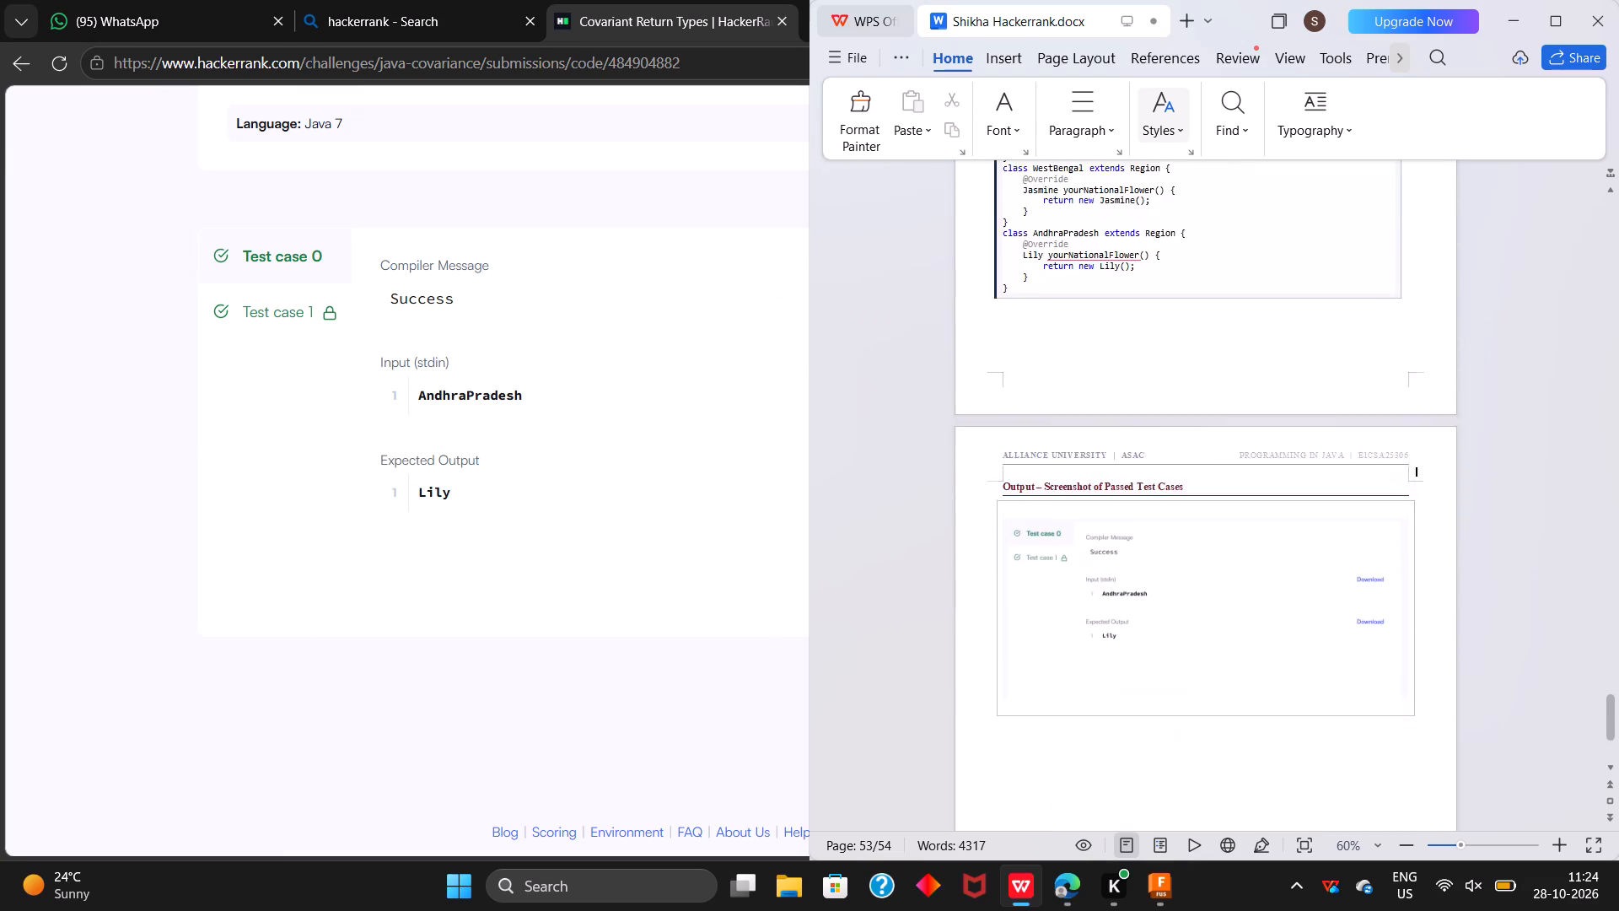
pyautogui.scroll(5, 1168, 578)
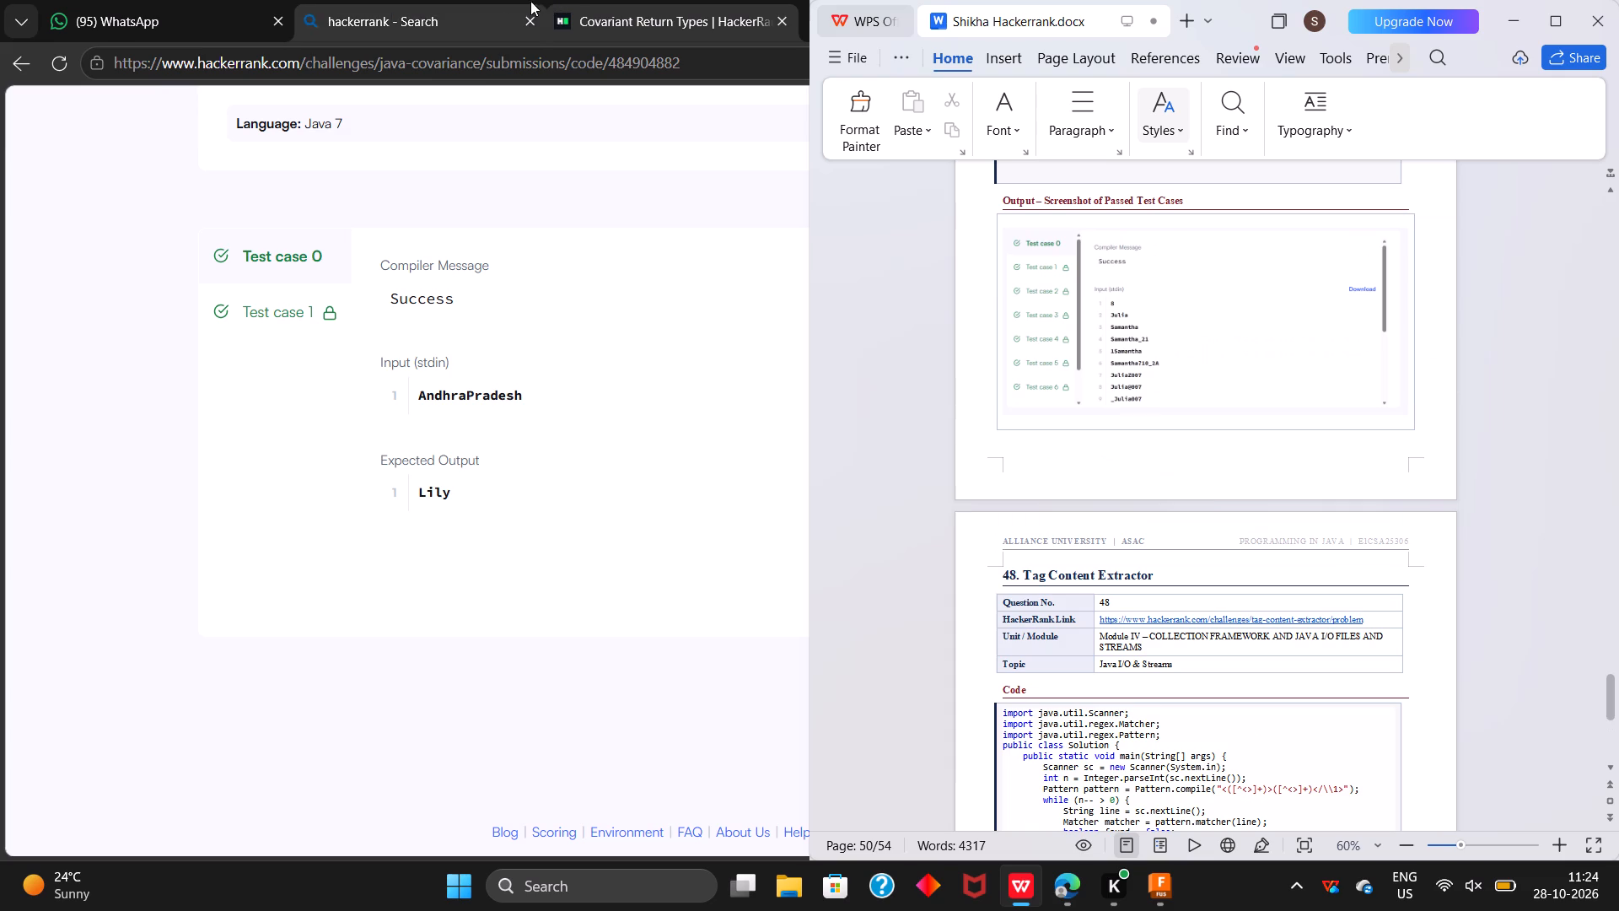
pyautogui.hscroll(16, 455, 200)
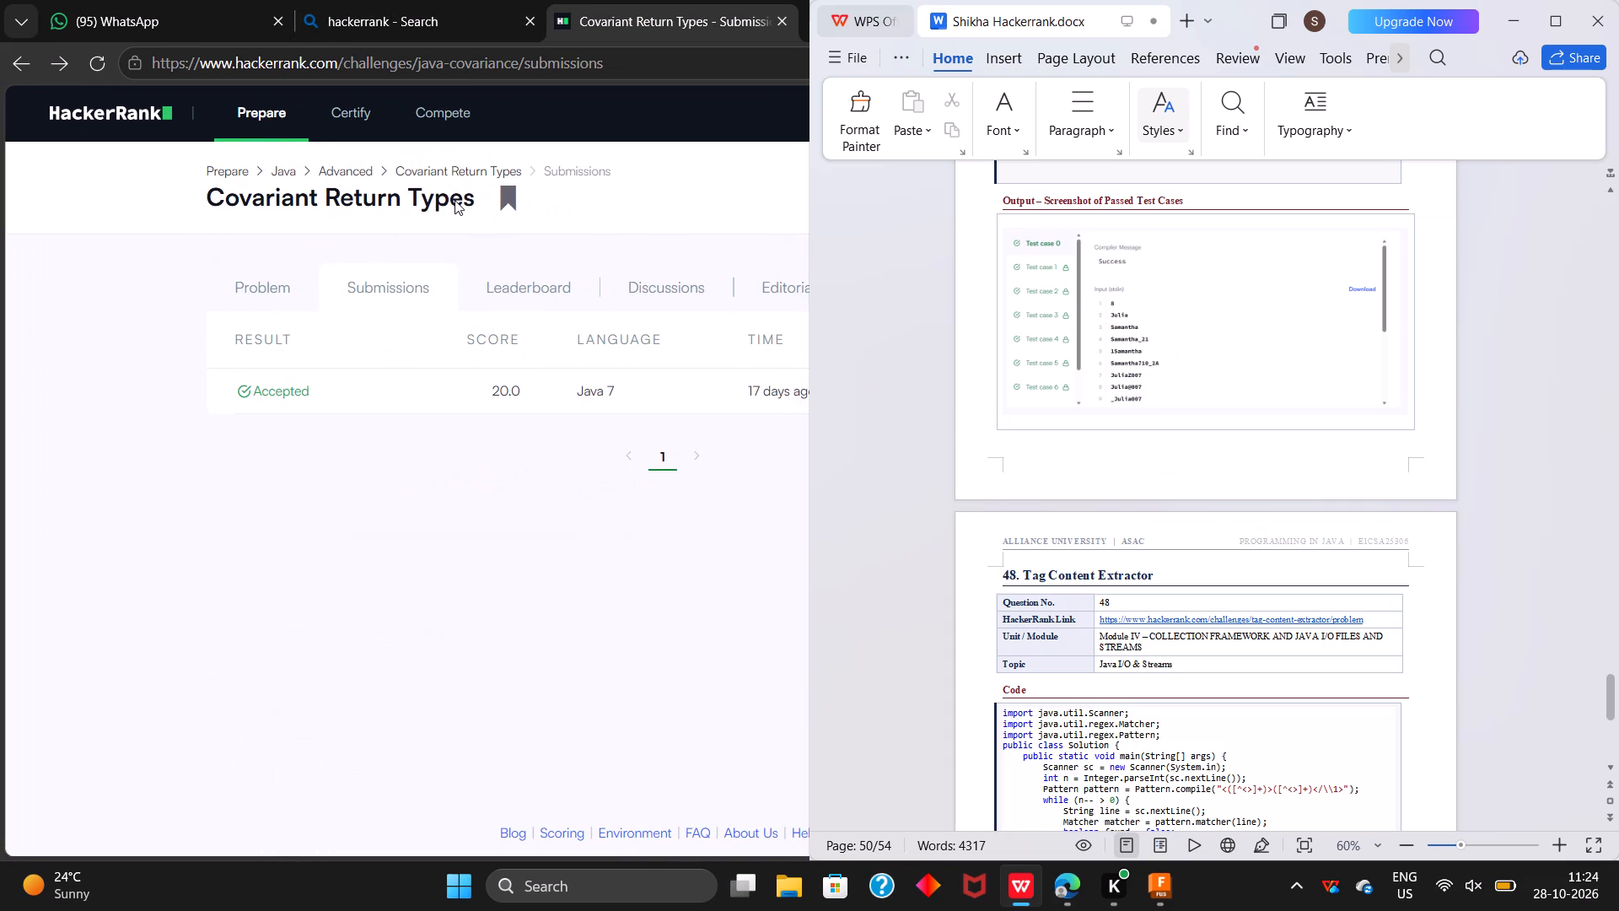
pyautogui.hscroll(8, 414, 487)
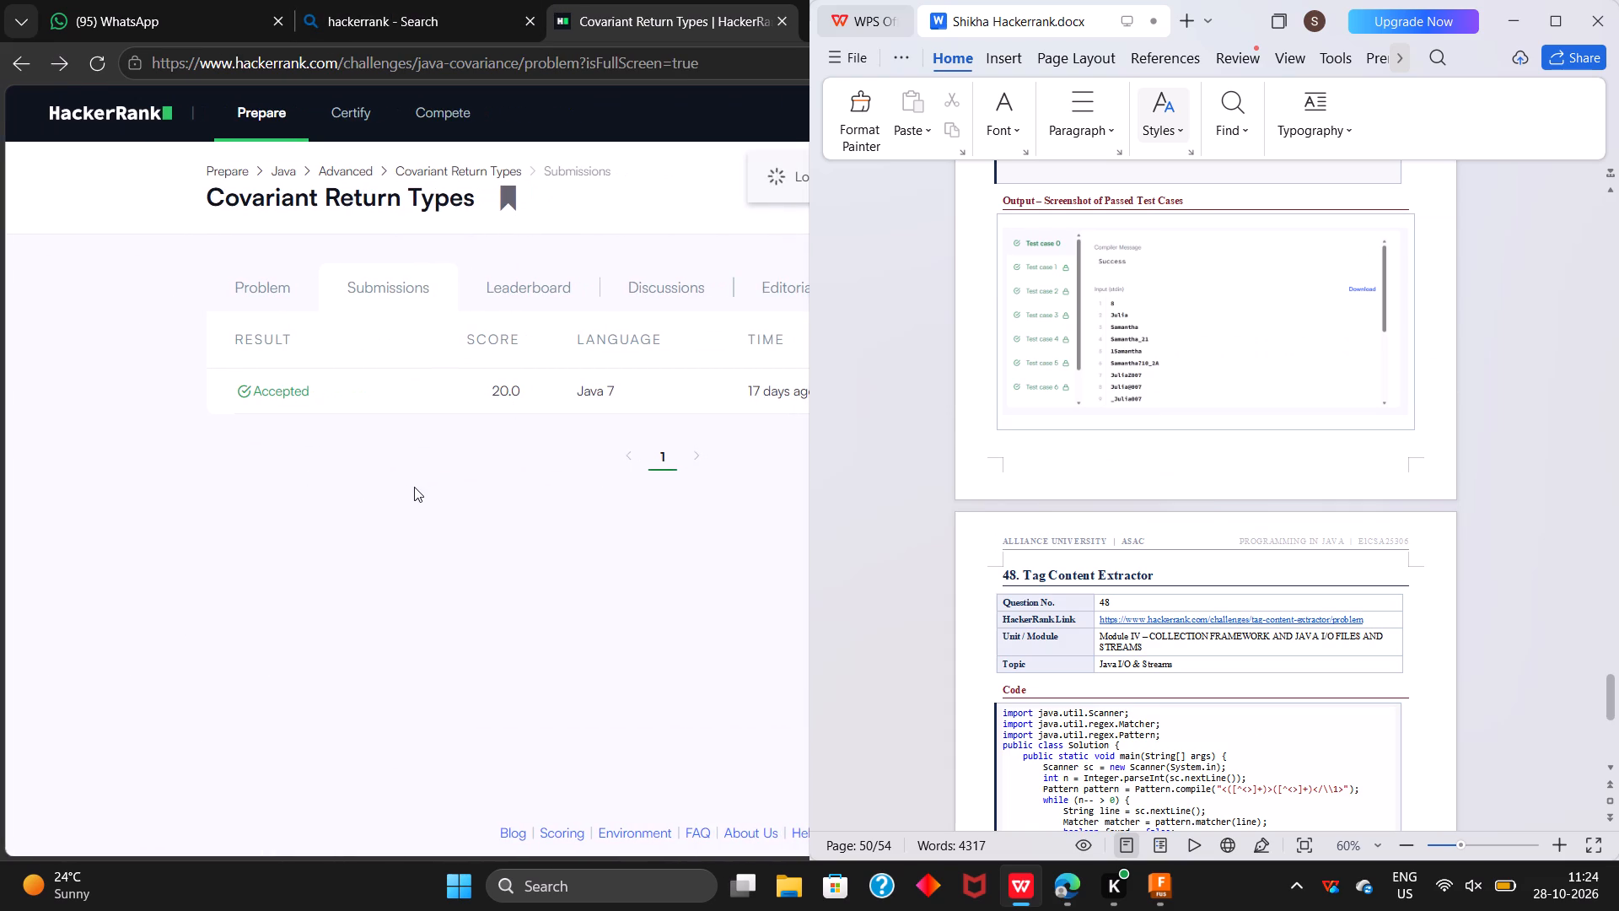
pyautogui.hscroll(9, 313, 536)
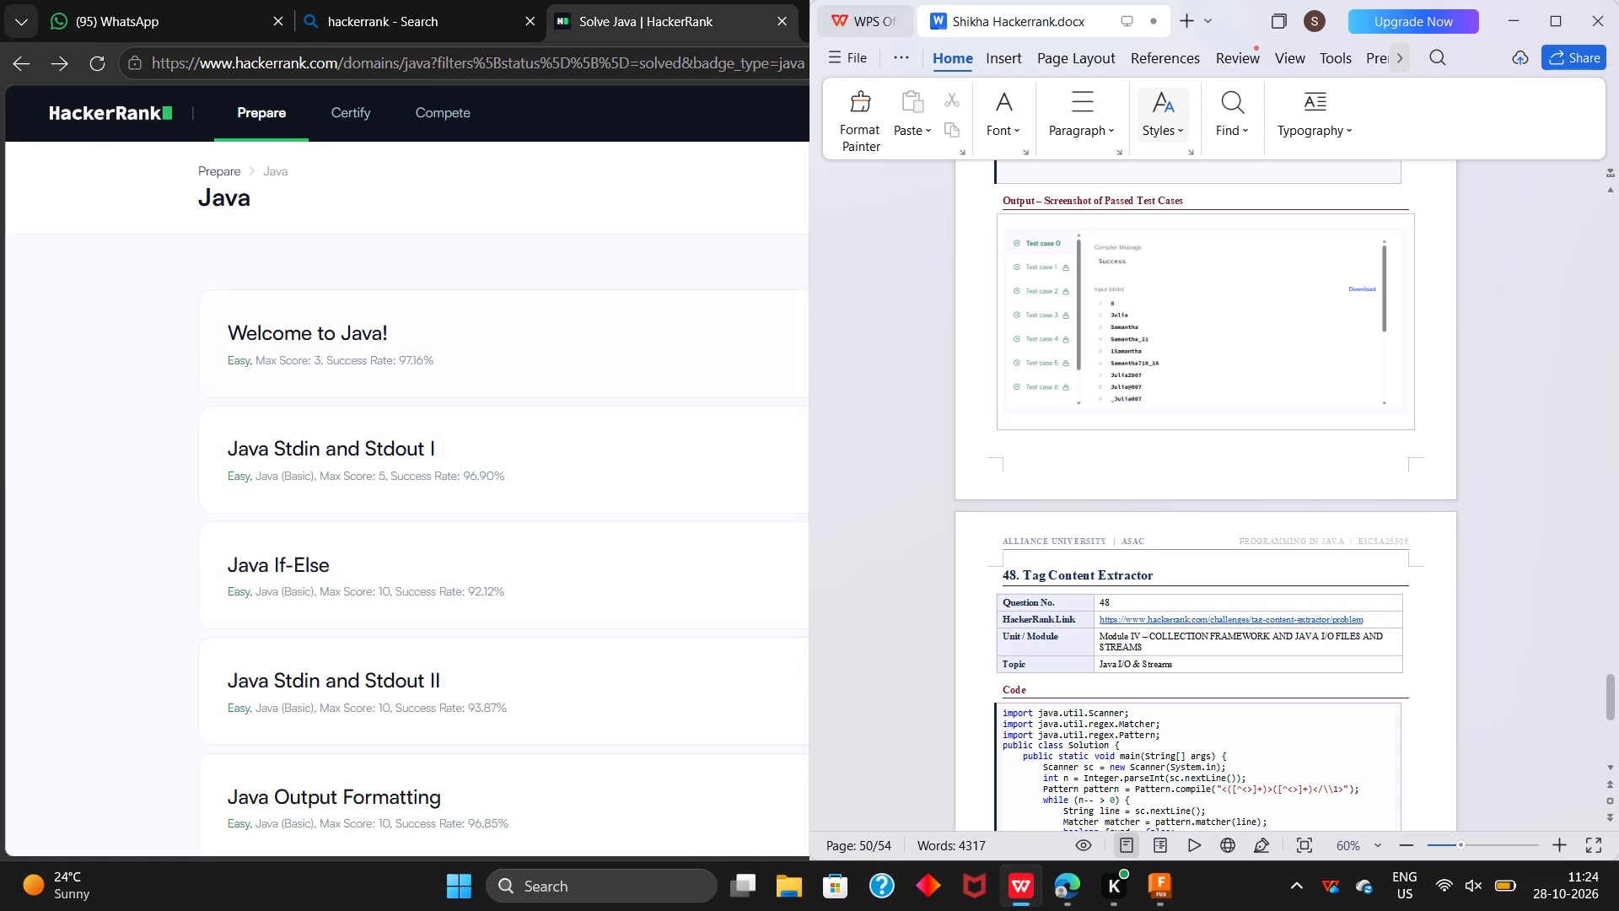
pyautogui.hscroll(-1, 533, 573)
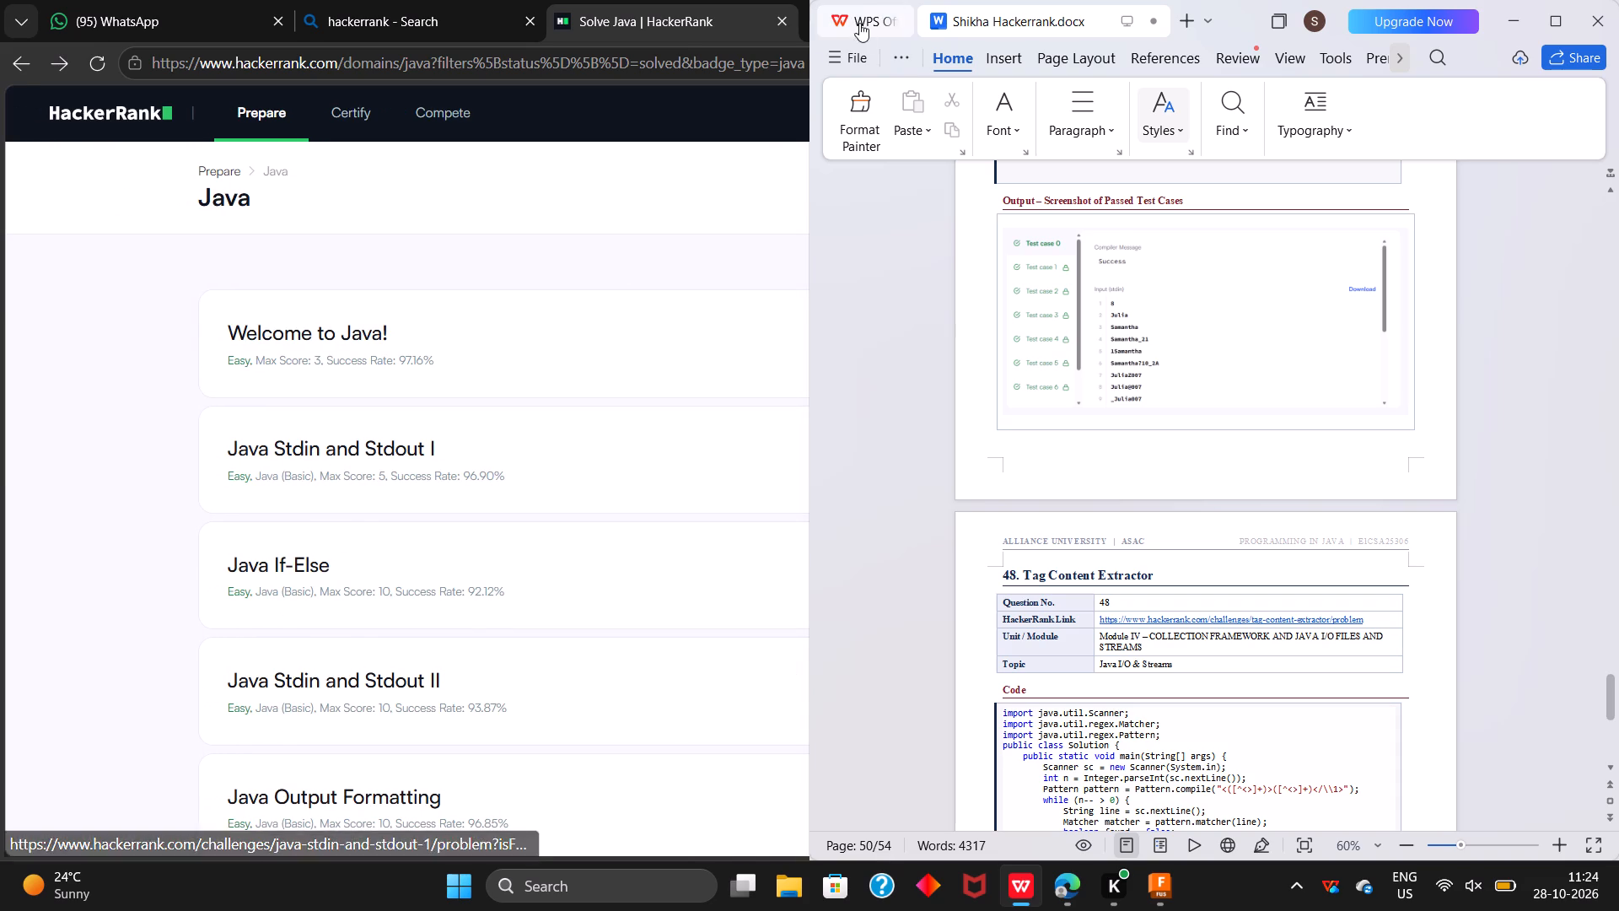
# Return to the WPS document and go to entry 46, Java Regex II, with its placeholder code and output.
pyautogui.click(756, 157)
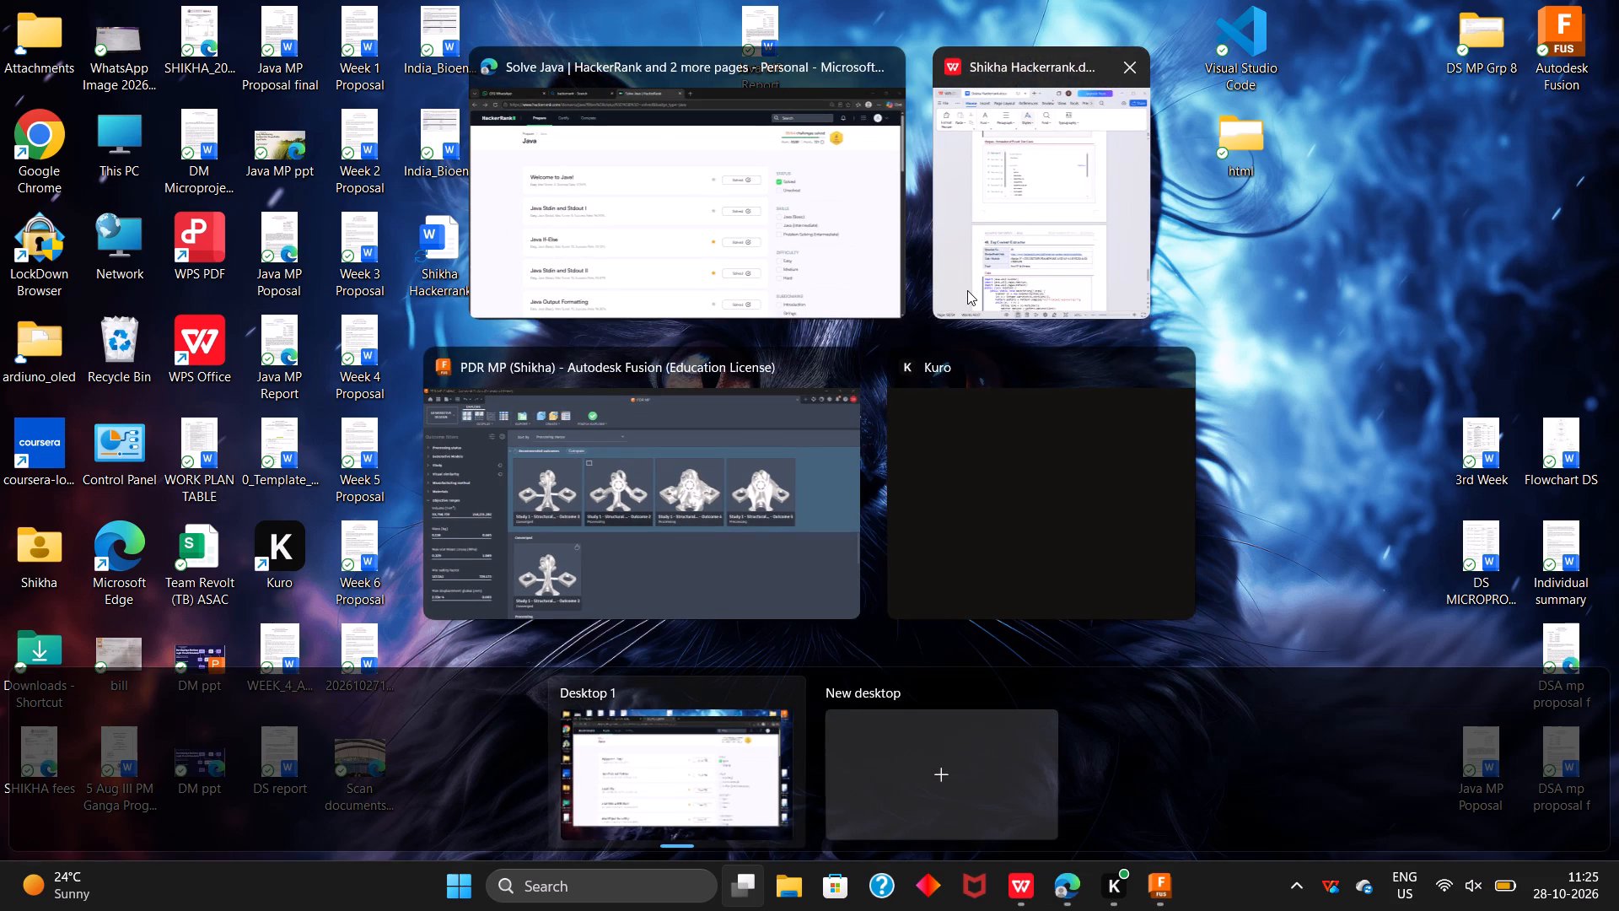
pyautogui.click(967, 290)
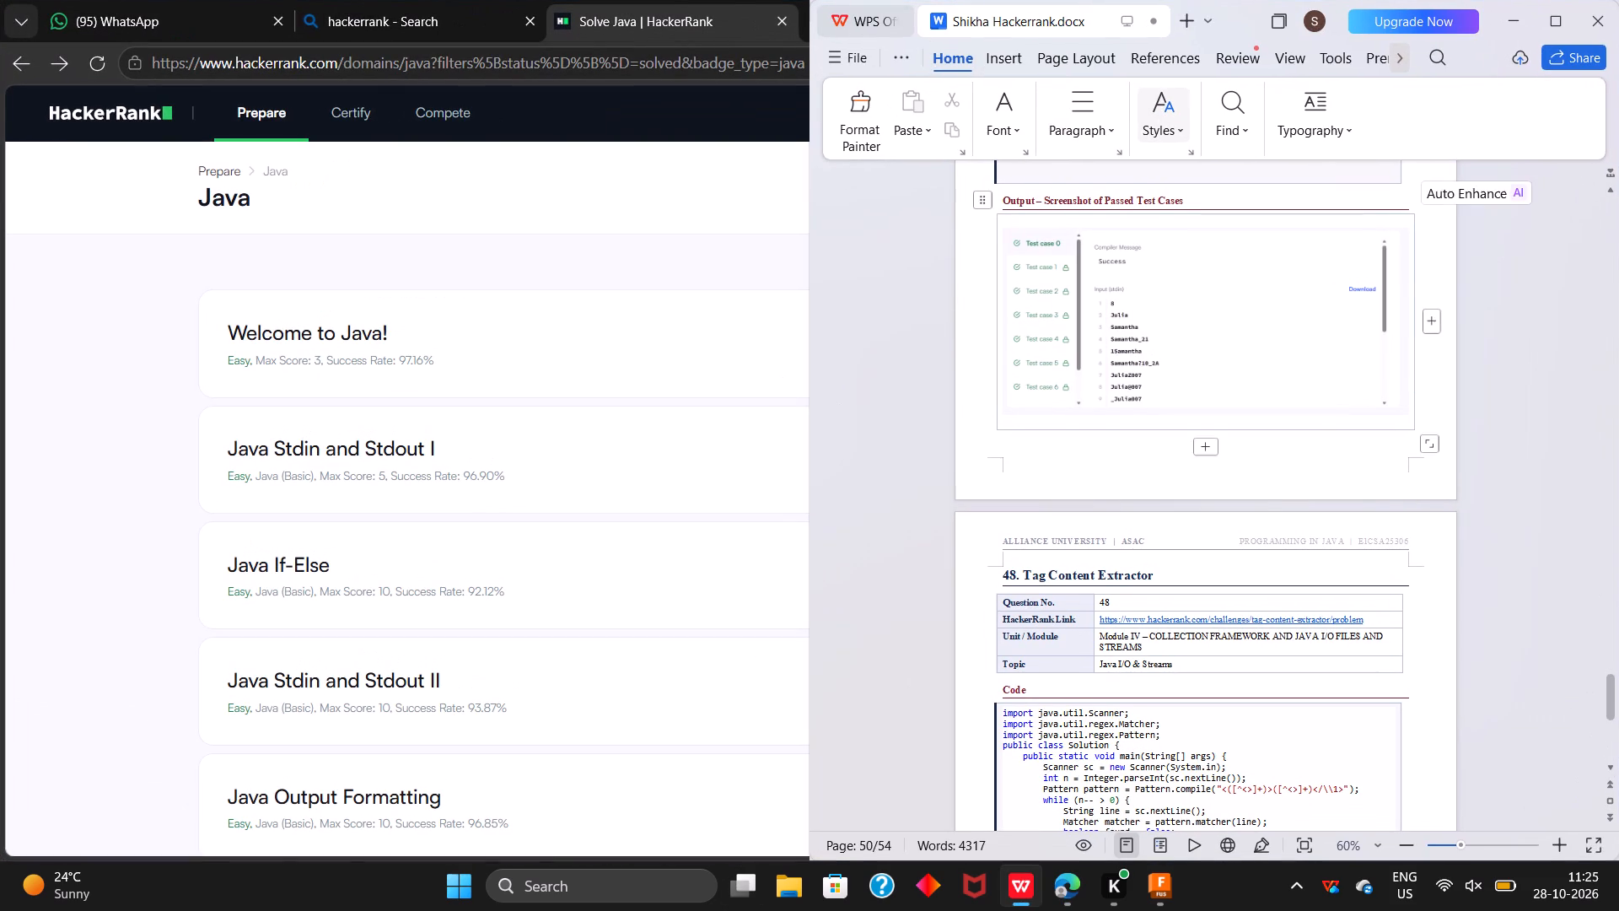
pyautogui.scroll(11, 1168, 462)
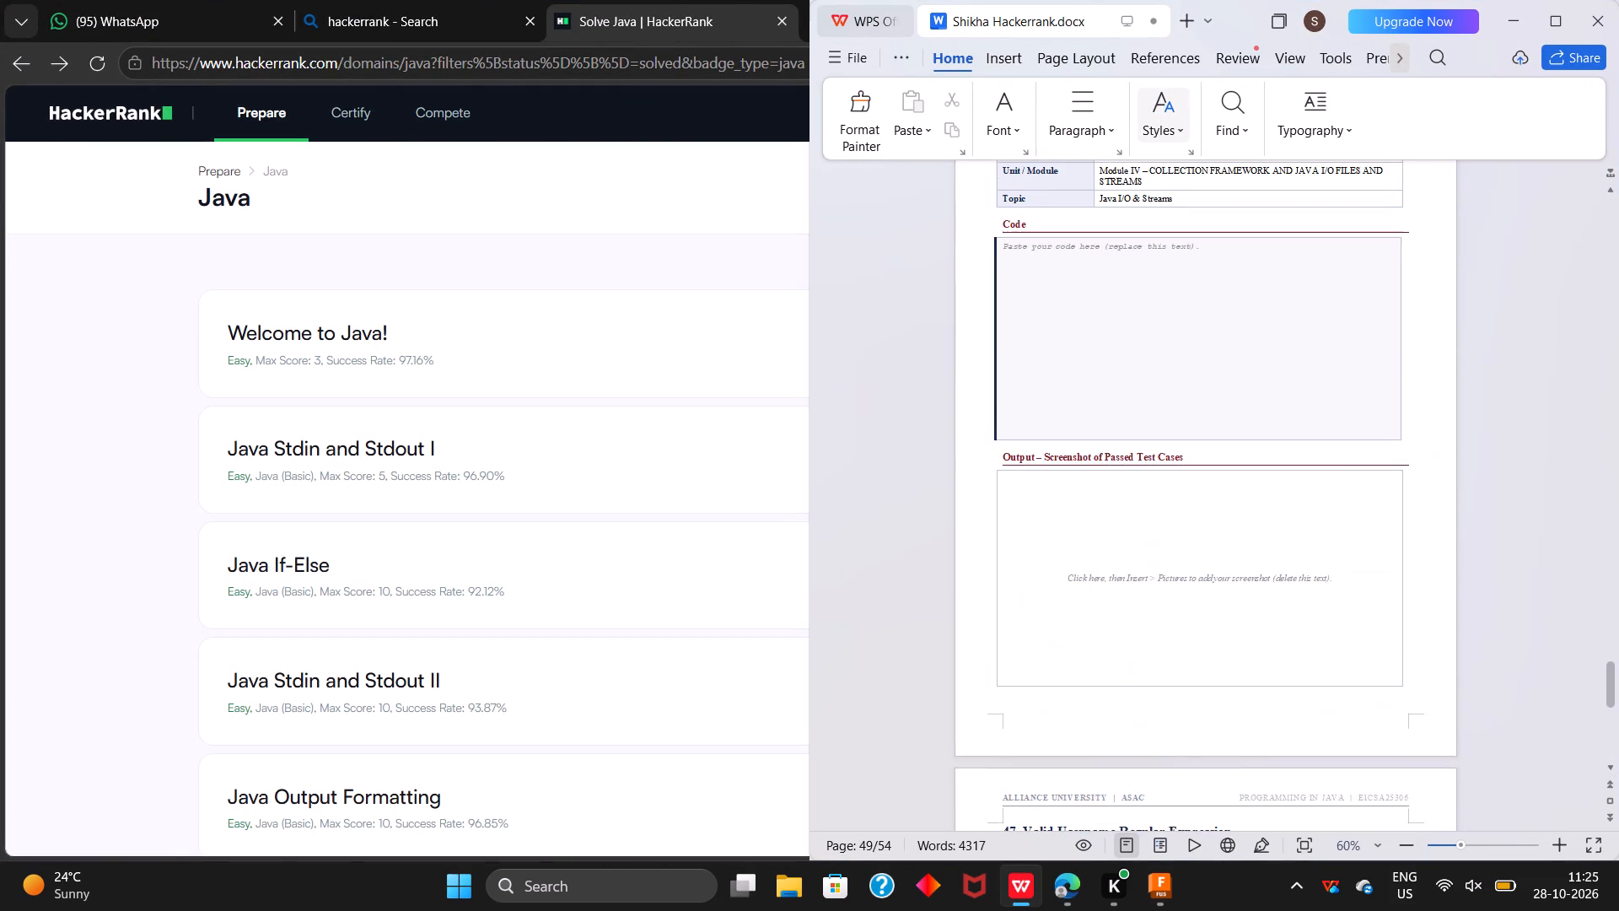
pyautogui.scroll(2, 1168, 462)
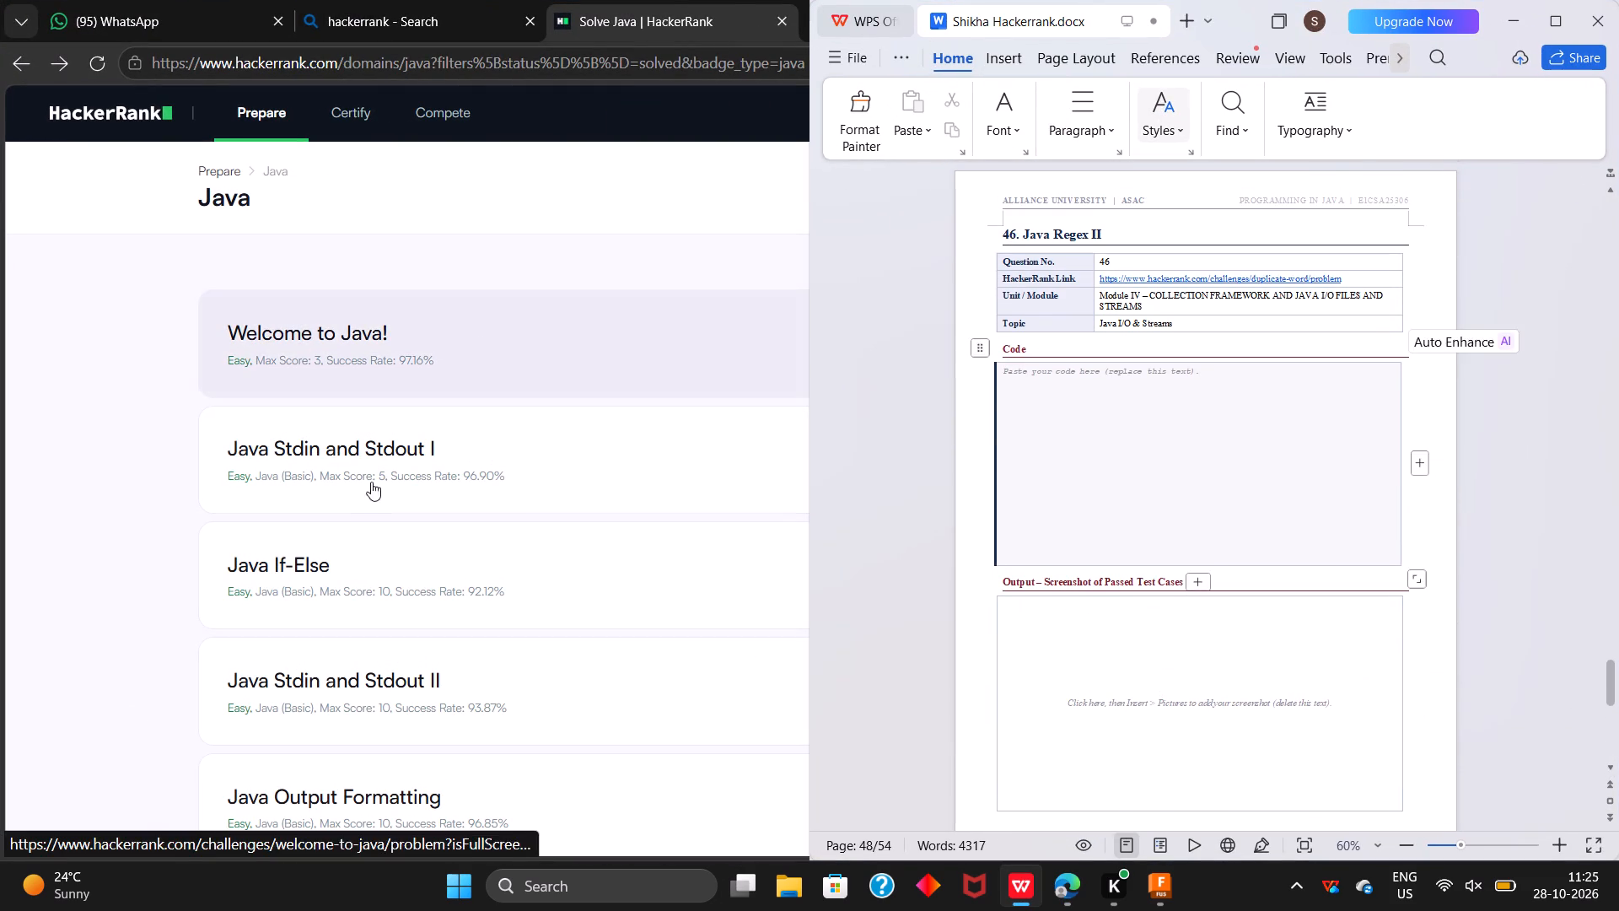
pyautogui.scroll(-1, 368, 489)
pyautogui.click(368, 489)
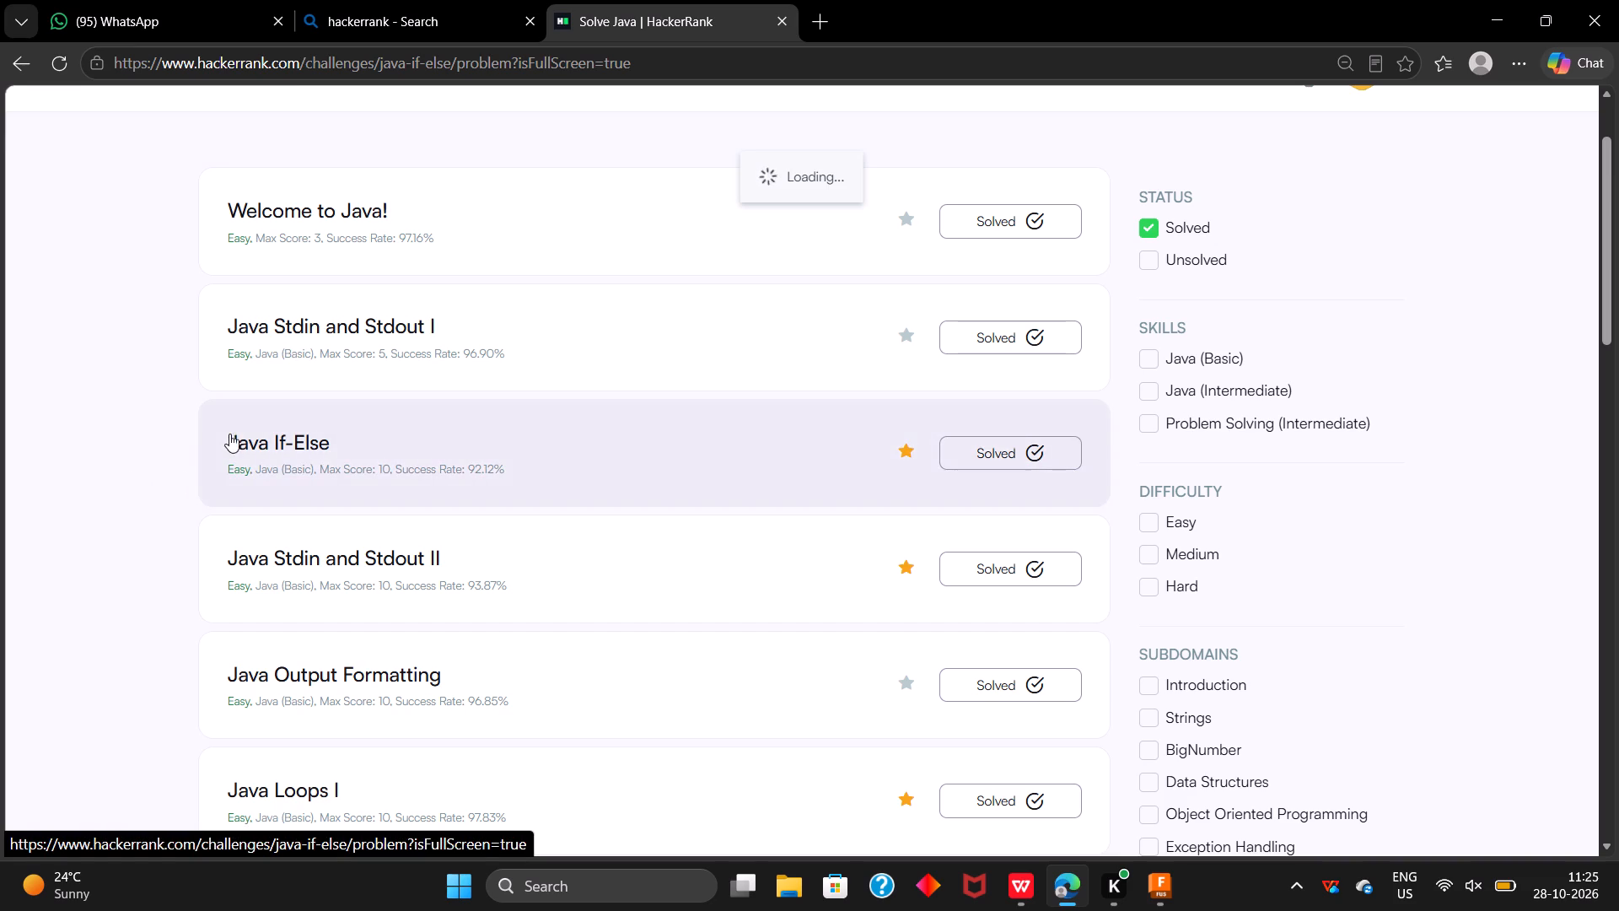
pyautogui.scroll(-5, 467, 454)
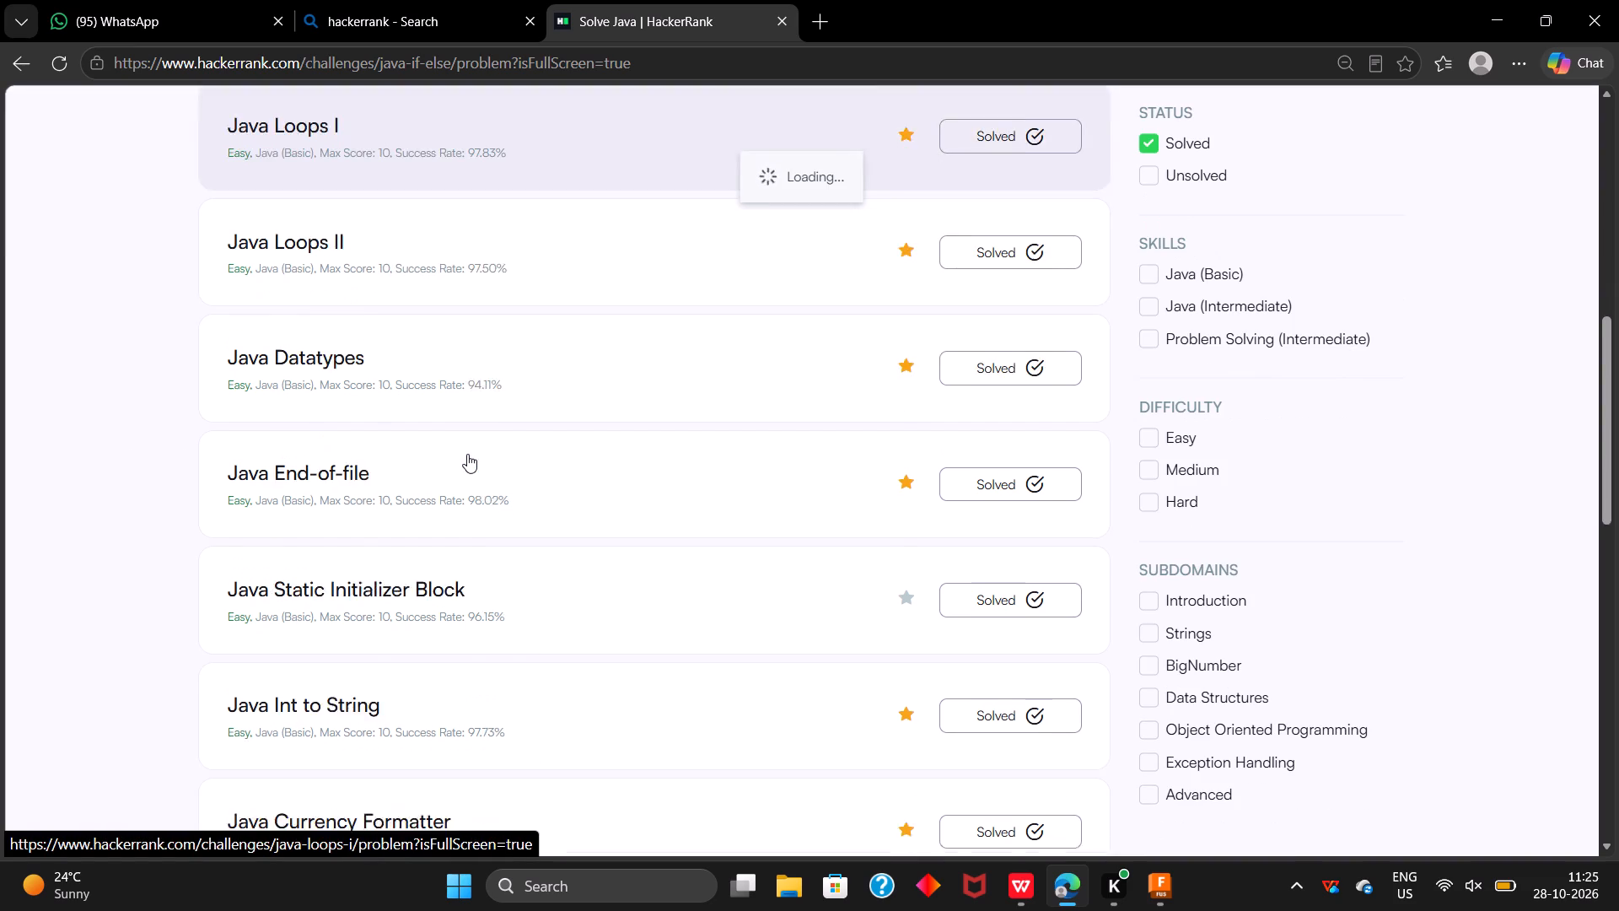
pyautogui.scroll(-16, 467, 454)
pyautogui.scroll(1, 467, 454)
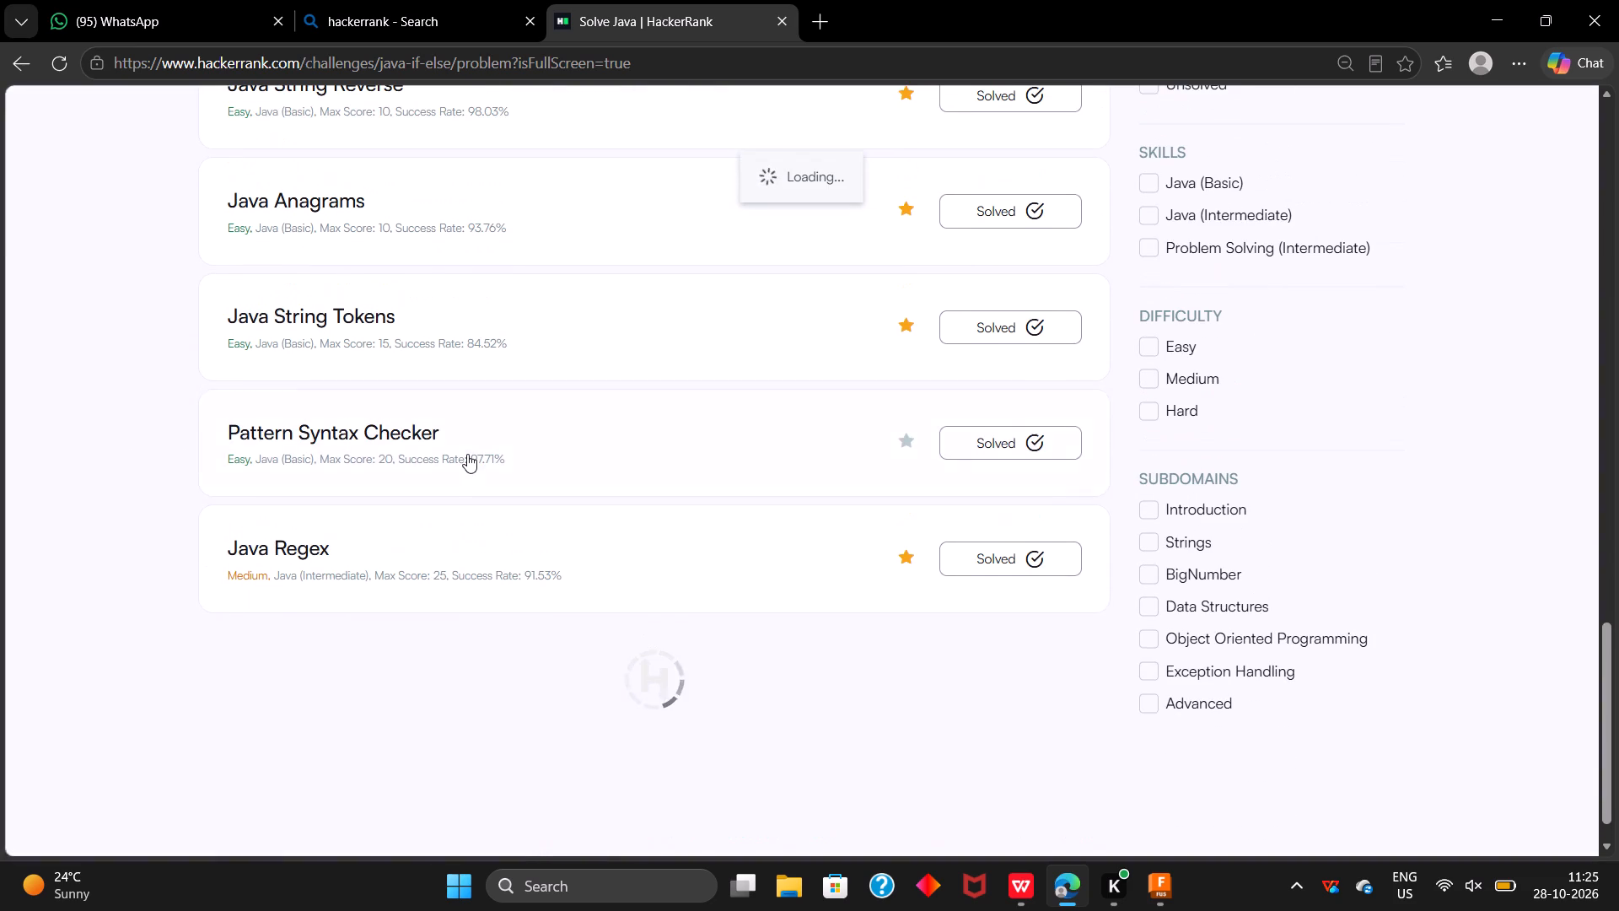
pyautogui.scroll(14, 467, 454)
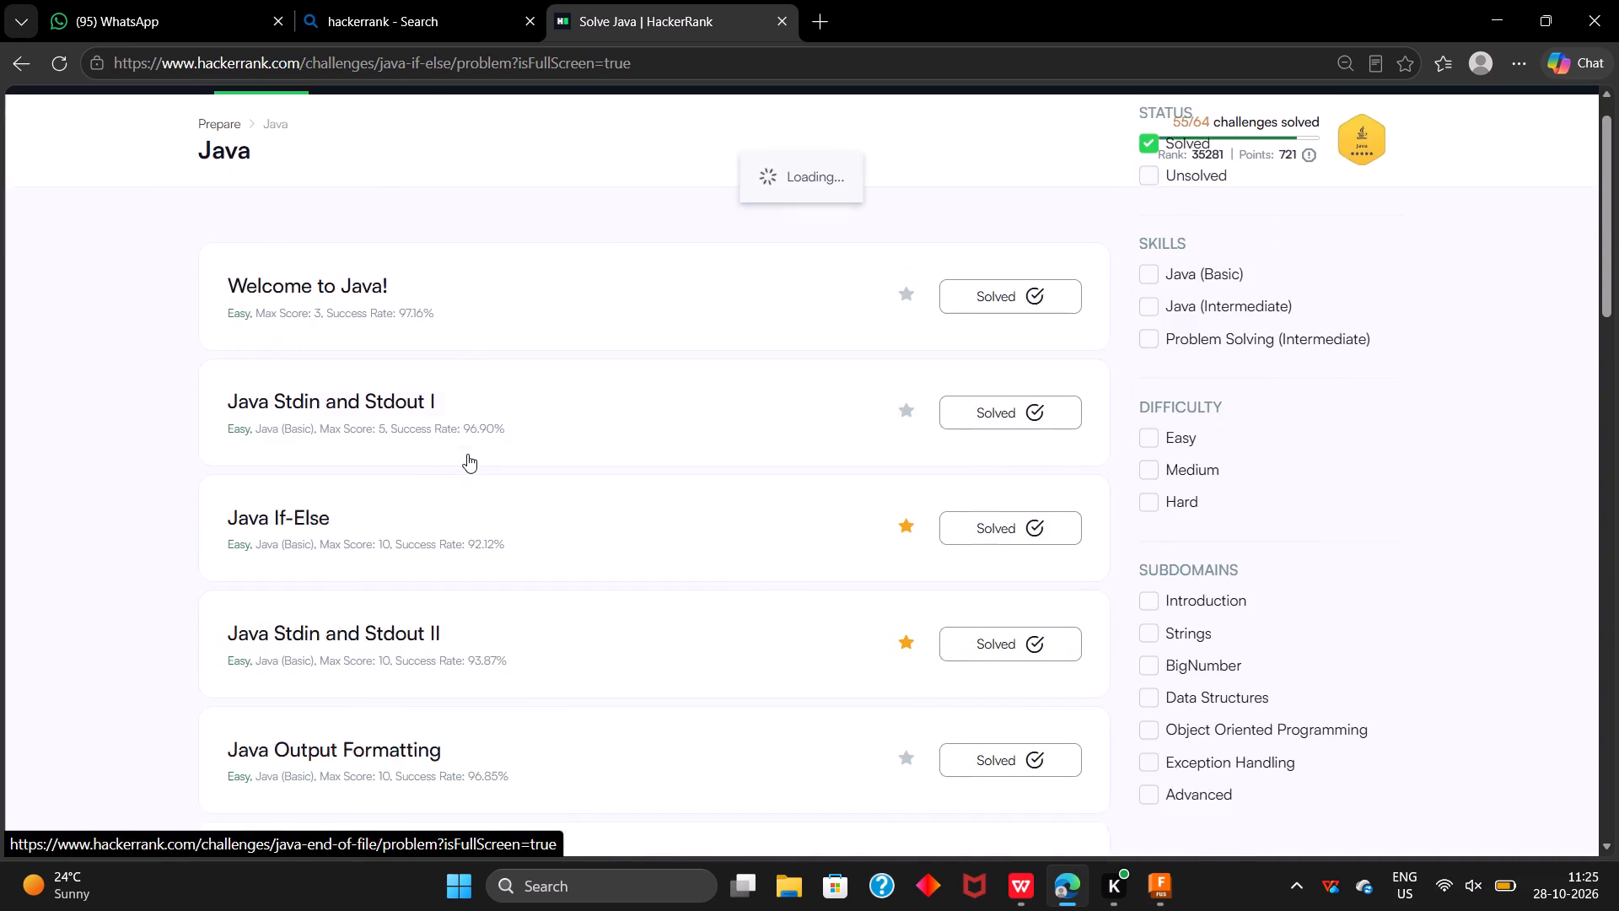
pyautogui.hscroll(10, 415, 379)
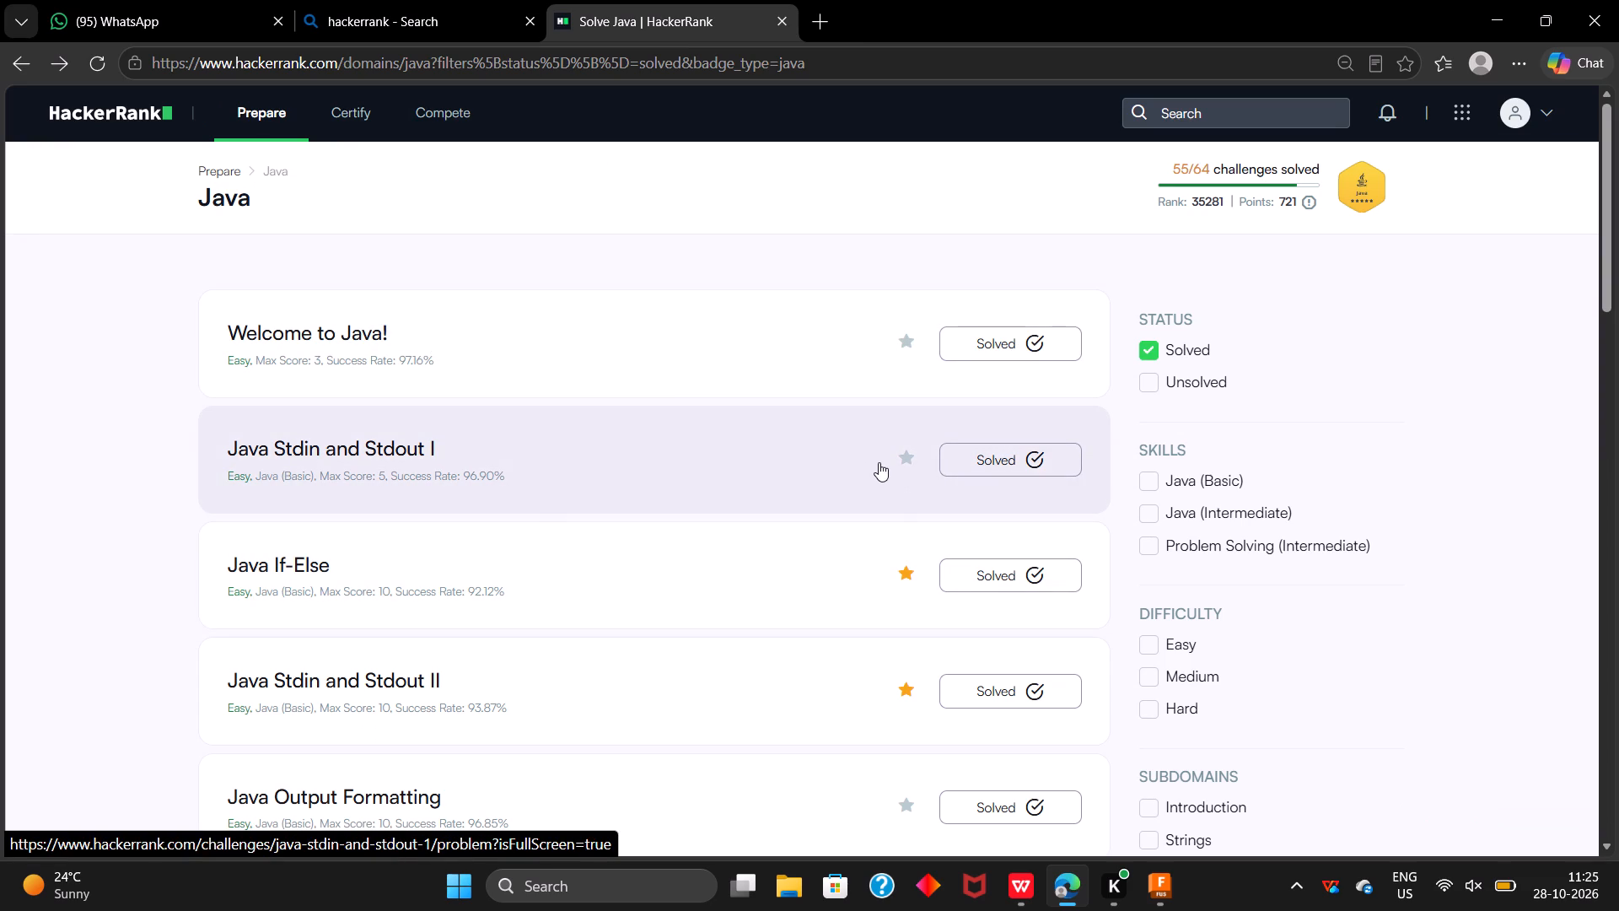
# Open the Java Stdin and Stdout I challenge from the list of solved Java challenges.
pyautogui.click(906, 451)
pyautogui.click(768, 485)
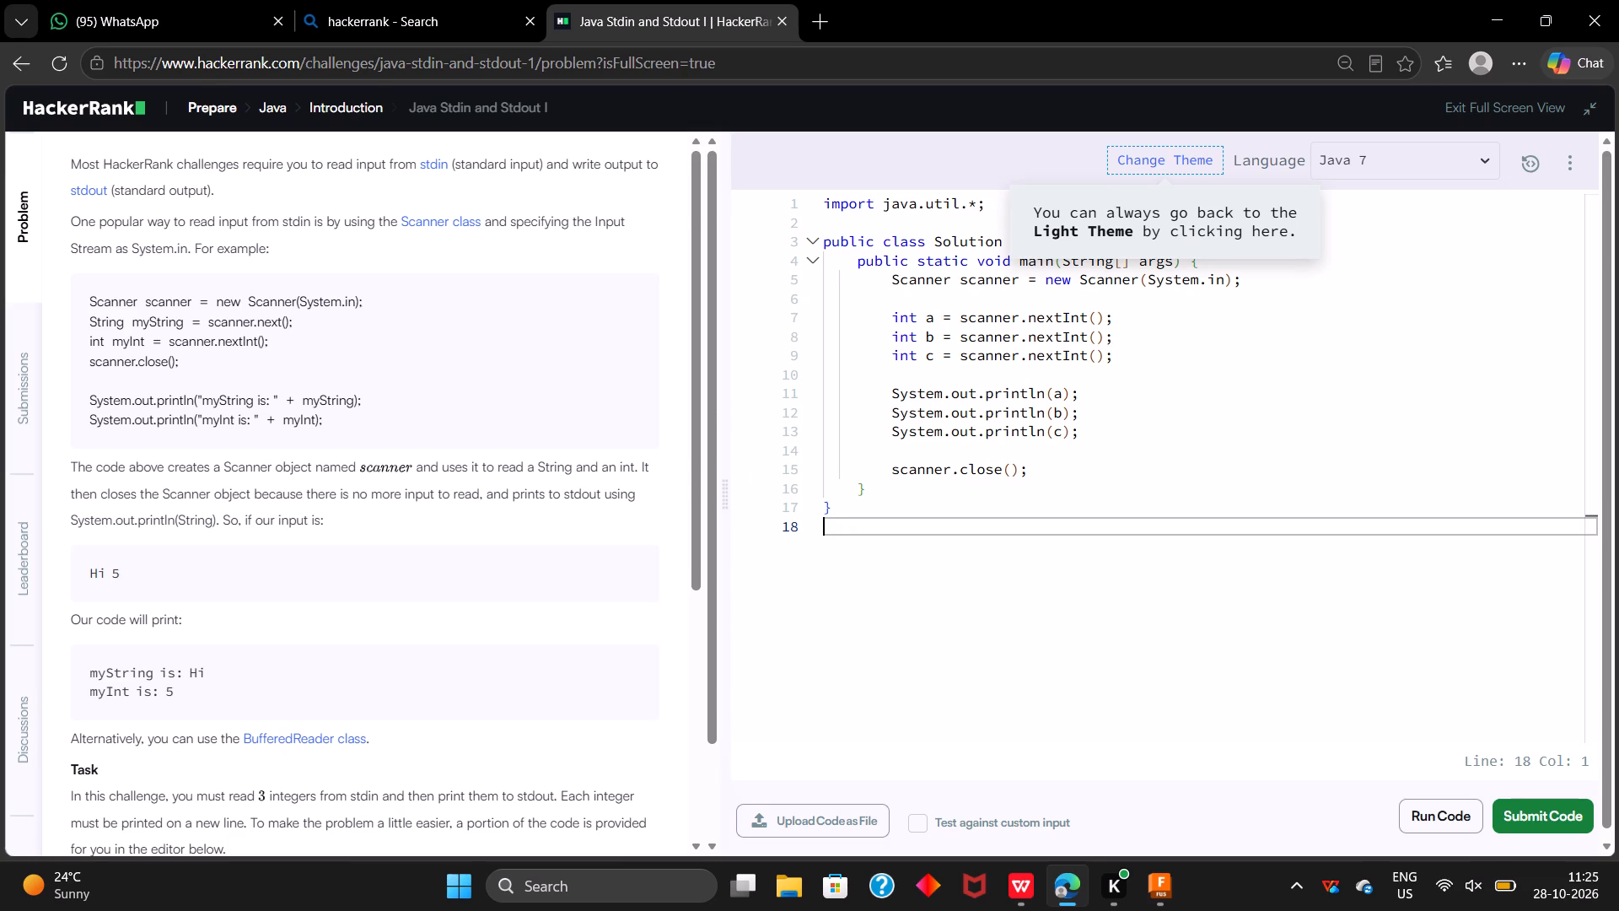
# Copy the full Java Stdin and Stdout I solution and paste it over entry 46's code placeholder in WPS.
pyautogui.moveTo(896, 509); pyautogui.dragTo(754, 252)
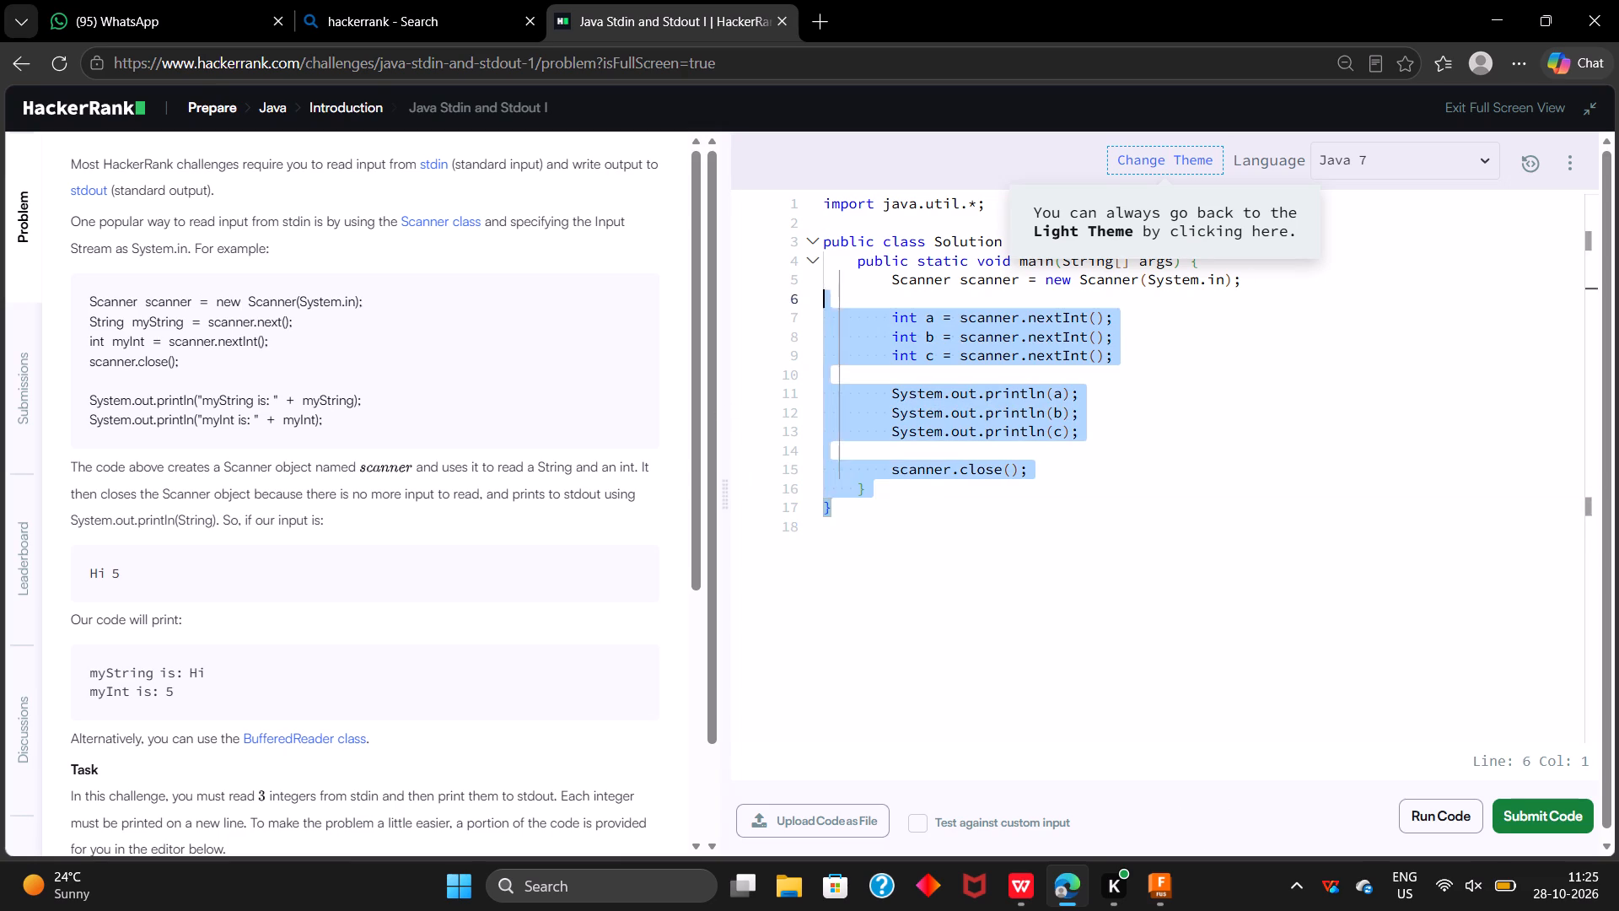
pyautogui.moveTo(754, 252); pyautogui.dragTo(730, 164)
pyautogui.hotkey('ctrl', 'c')
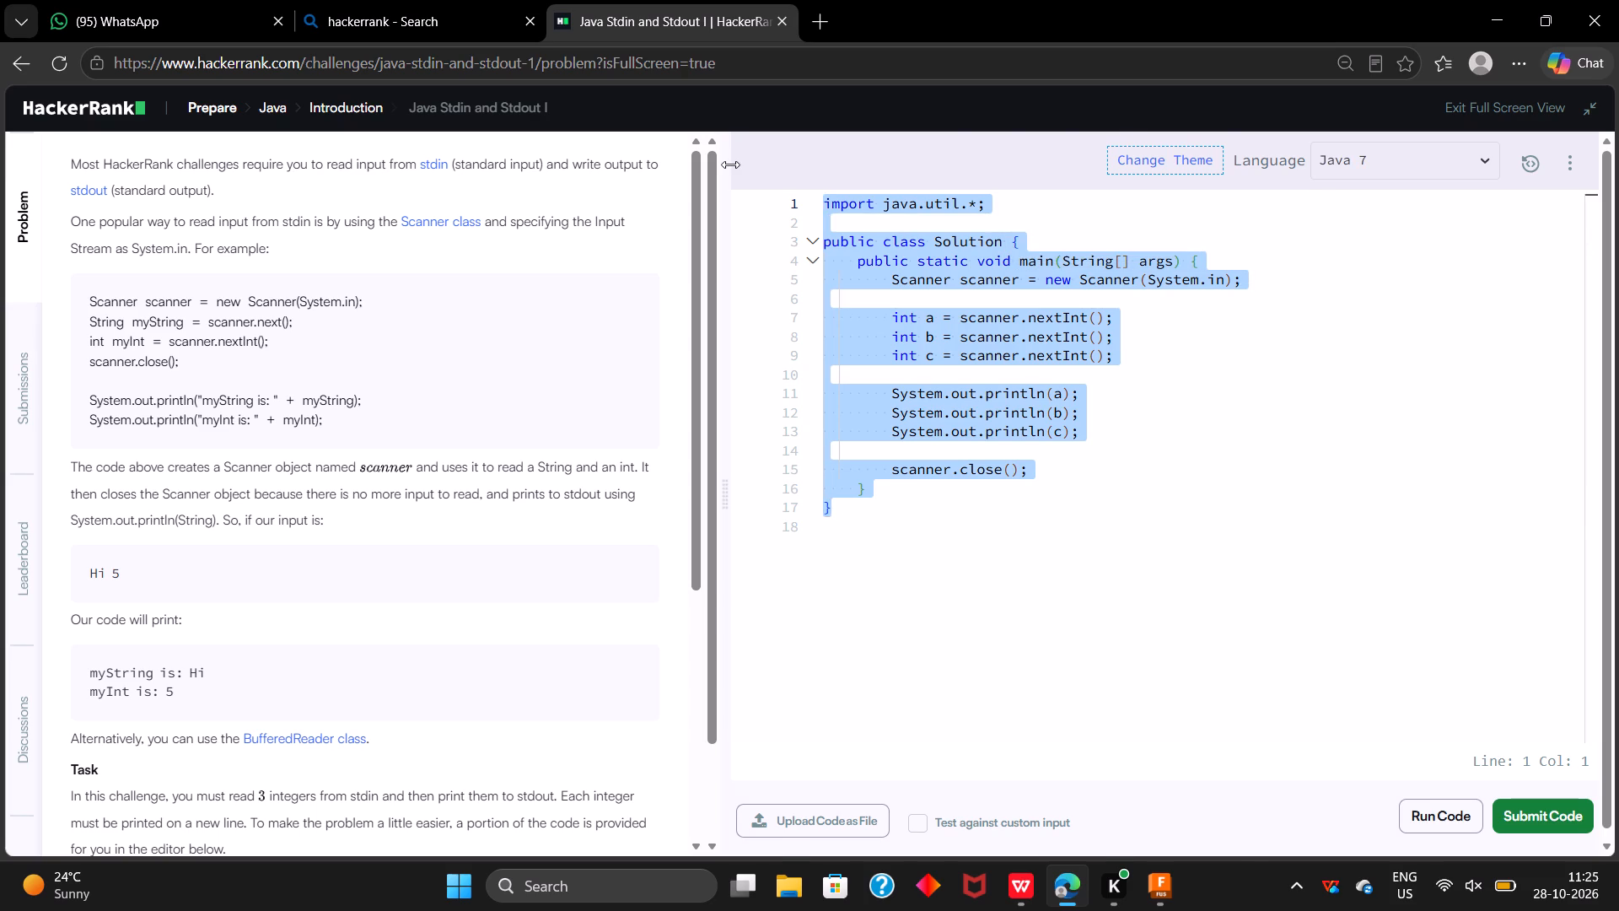
pyautogui.hotkey('alt', 'Tab')
pyautogui.tripleClick(1185, 392)
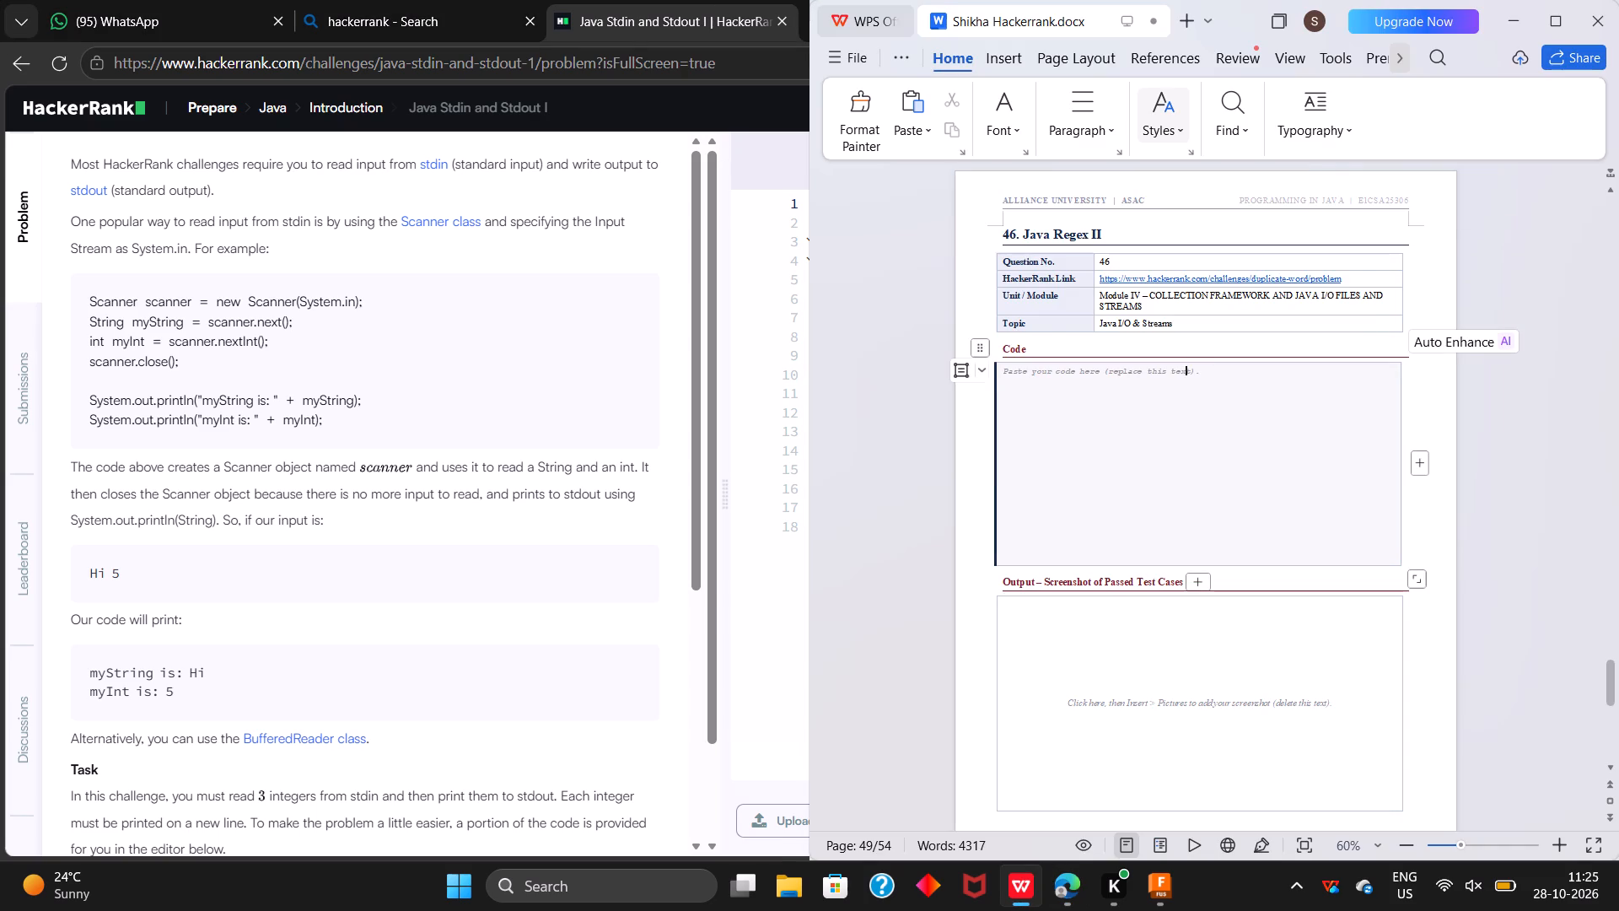
pyautogui.hotkey('ctrl', 'v')
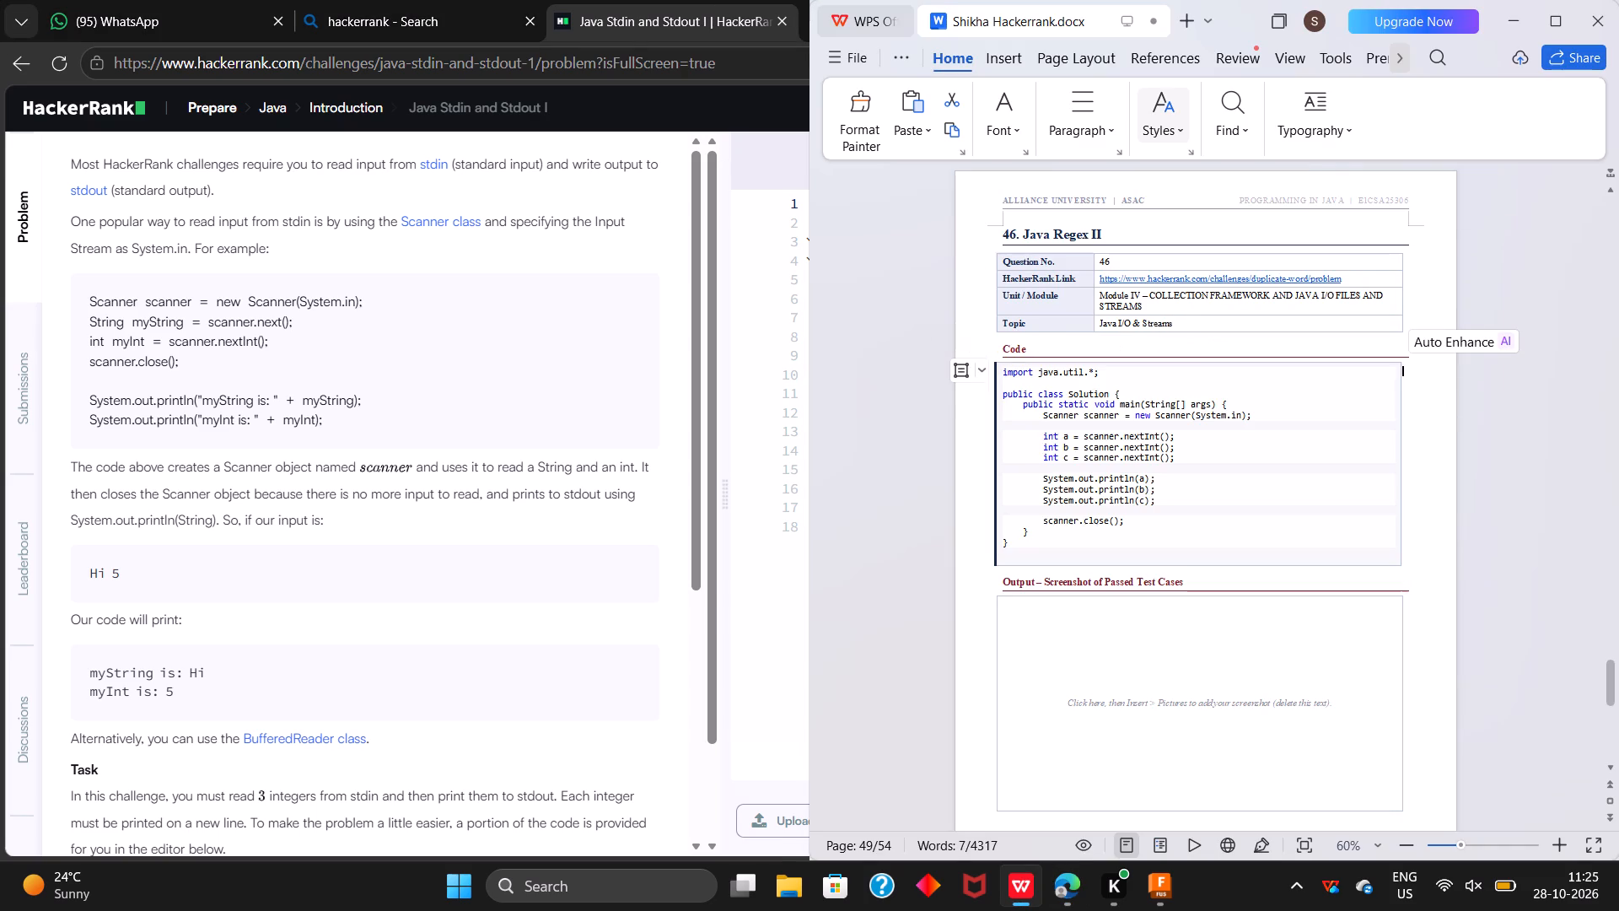
# Replace the title of entry 46 with "Java Stdin and Stdout I", keeping the number.
pyautogui.click(1106, 233)
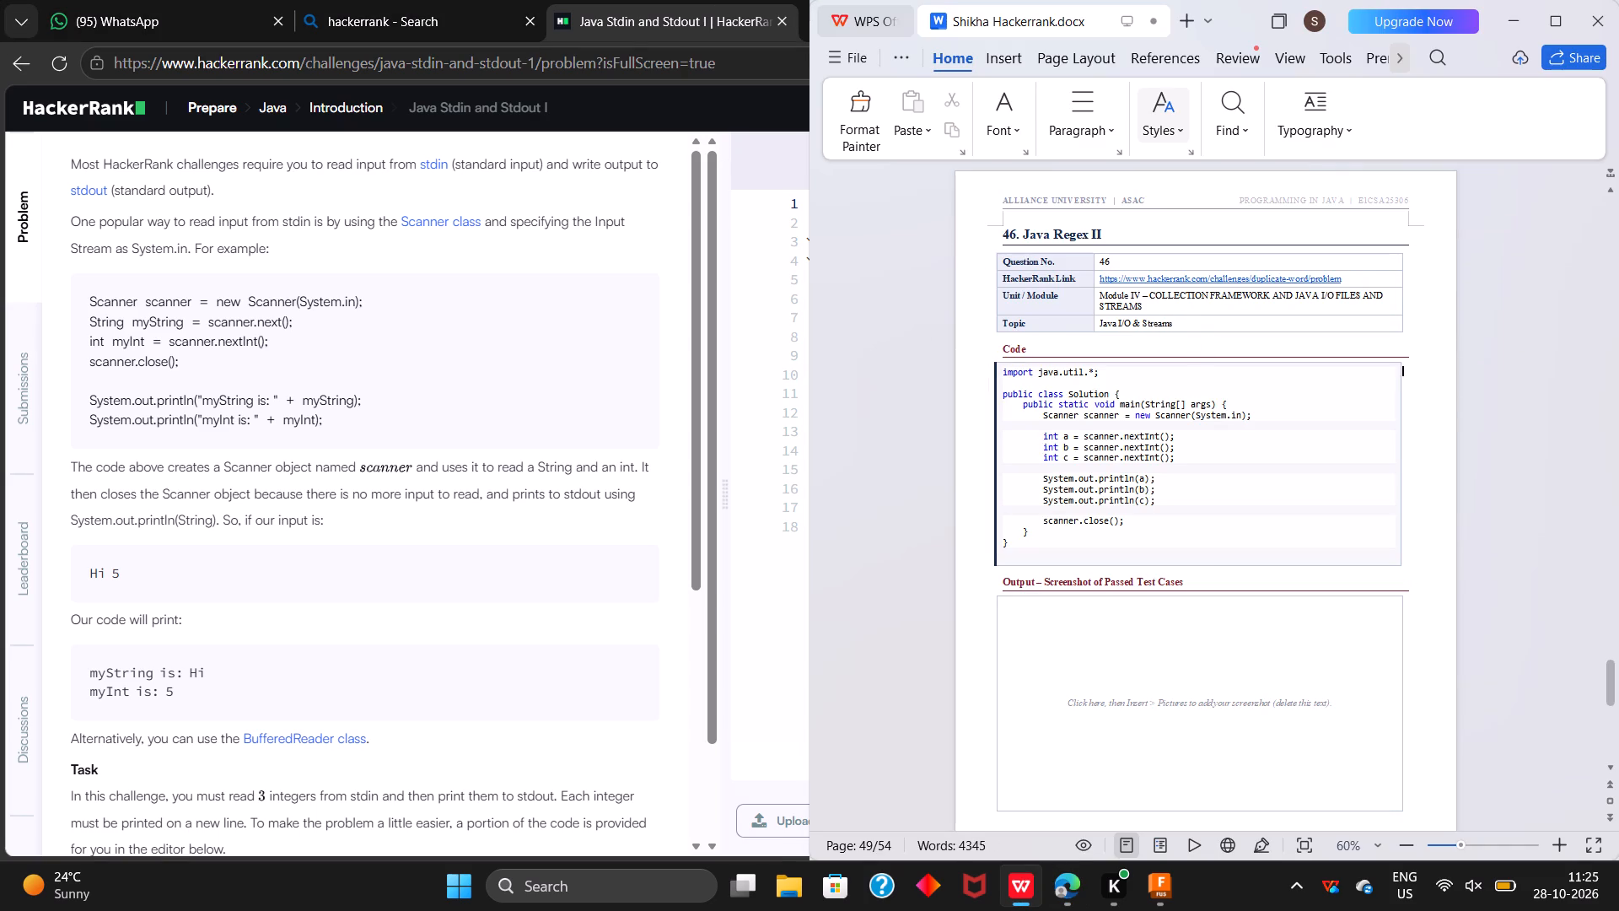
pyautogui.press('BackSpace')
pyautogui.press('BackSpace')
pyautogui.press('BackSpace')
pyautogui.press('BackSpace')
pyautogui.press('BackSpace')
pyautogui.press('BackSpace')
pyautogui.press('BackSpace')
pyautogui.press('BackSpace')
pyautogui.press('BackSpace')
pyautogui.press('BackSpace')
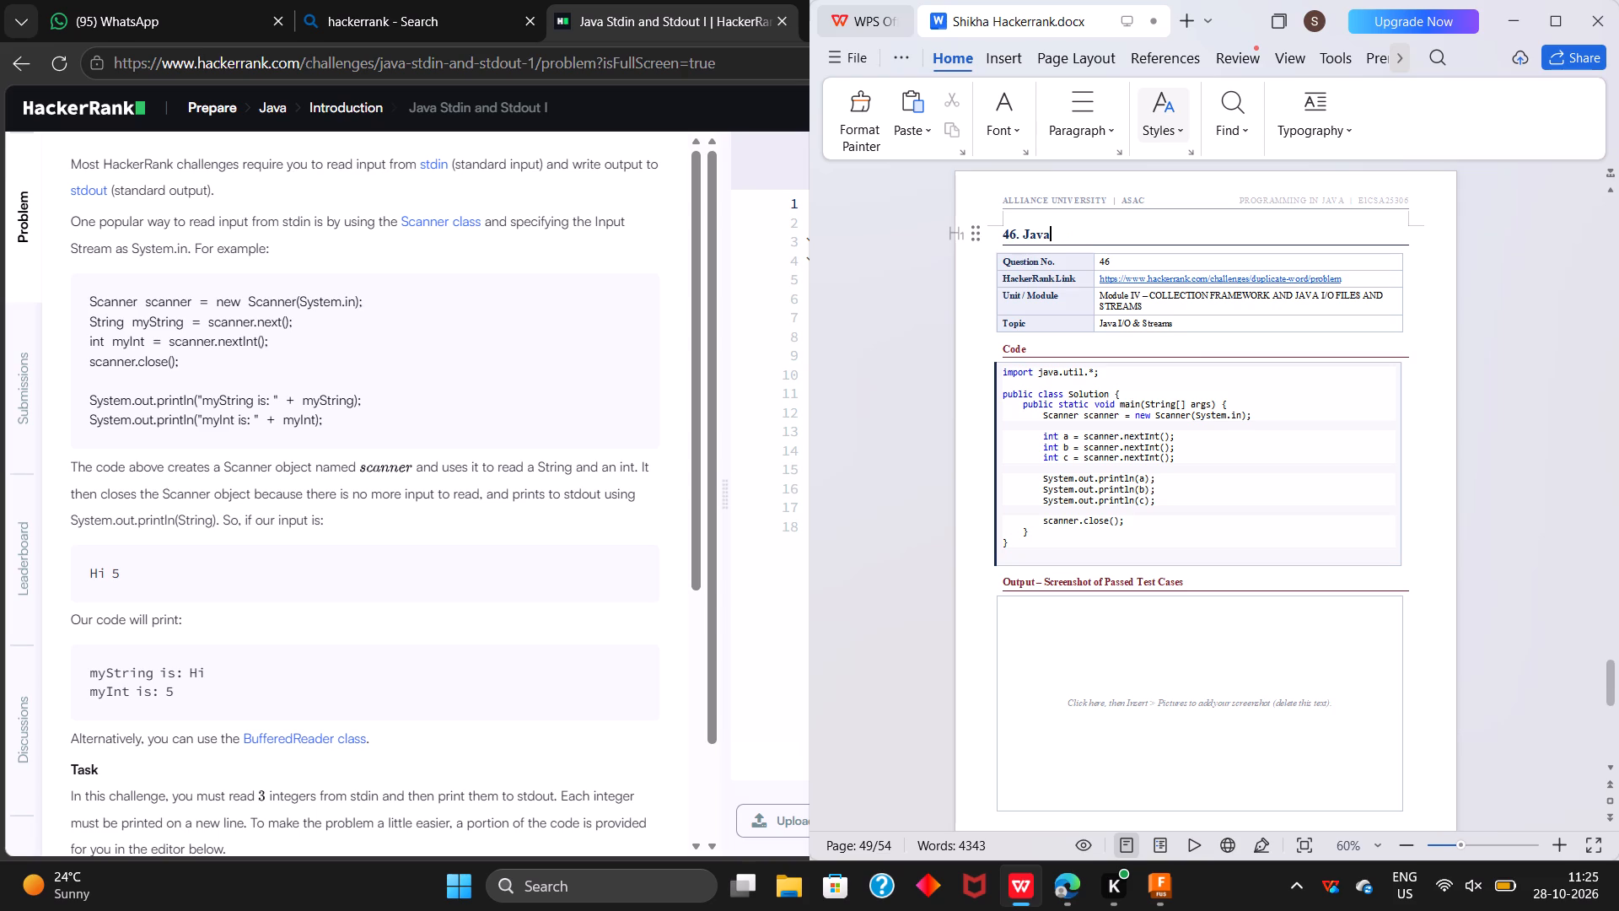
pyautogui.press('BackSpace')
pyautogui.press('BackSpace')
pyautogui.press('BackSpace')
pyautogui.hotkey('shift', 'j')
pyautogui.write('ava')
pyautogui.press('space')
pyautogui.write('D')
pyautogui.press('BackSpace')
pyautogui.hotkey('shift', 's')
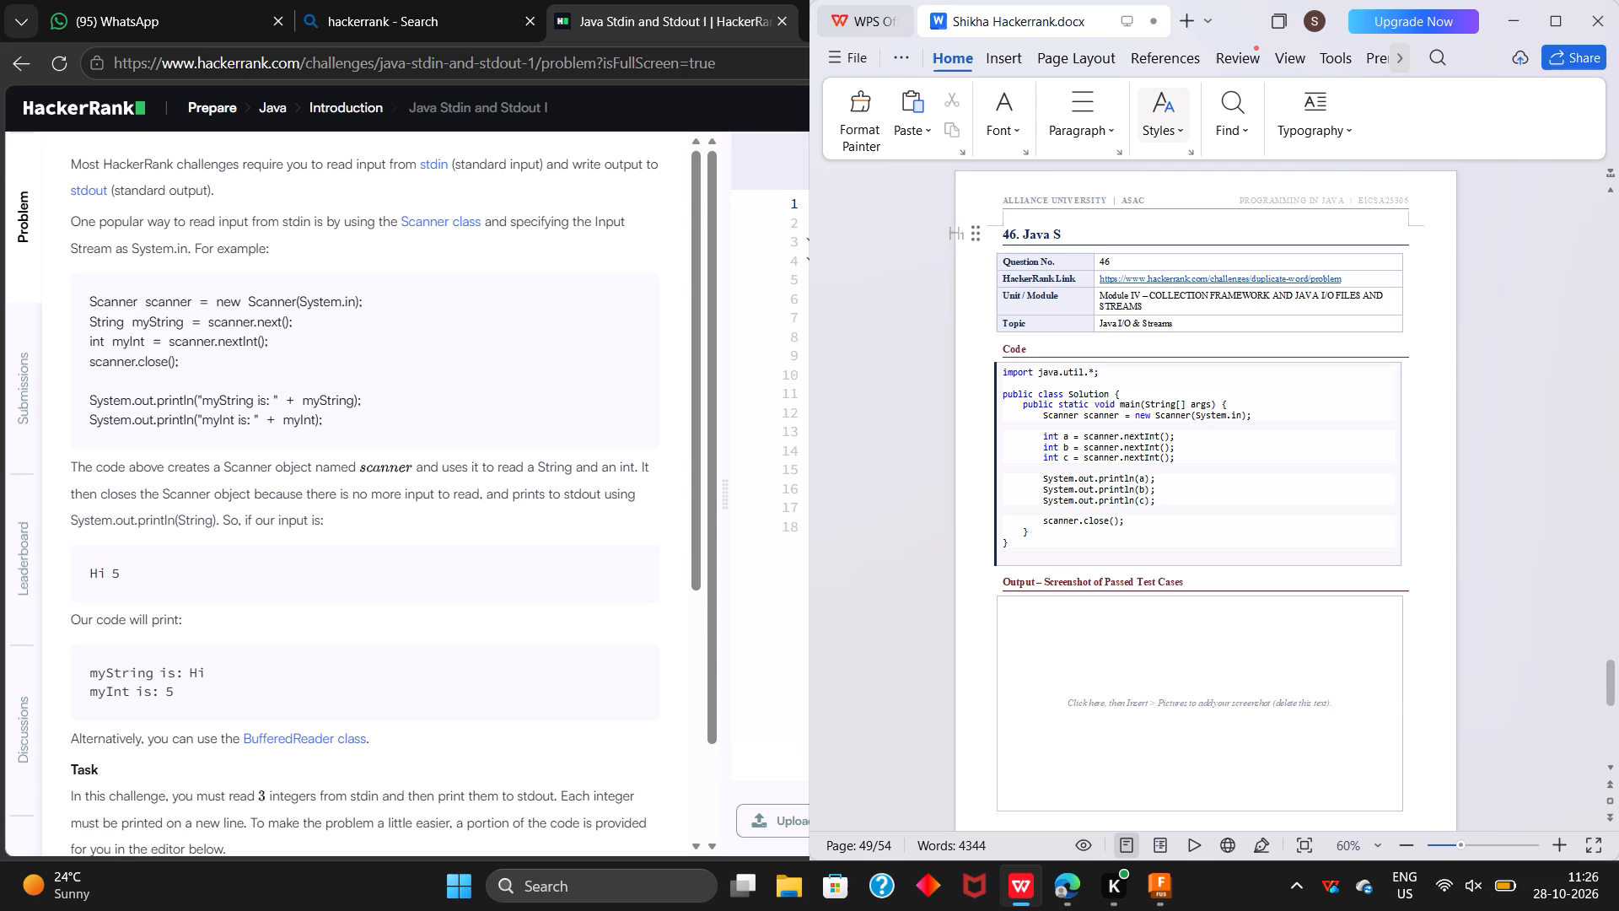
pyautogui.write('tdi')
pyautogui.press('n')
pyautogui.press('space')
pyautogui.write('ans')
pyautogui.press('space')
pyautogui.press('BackSpace')
pyautogui.press('BackSpace')
pyautogui.write('d')
pyautogui.press('space')
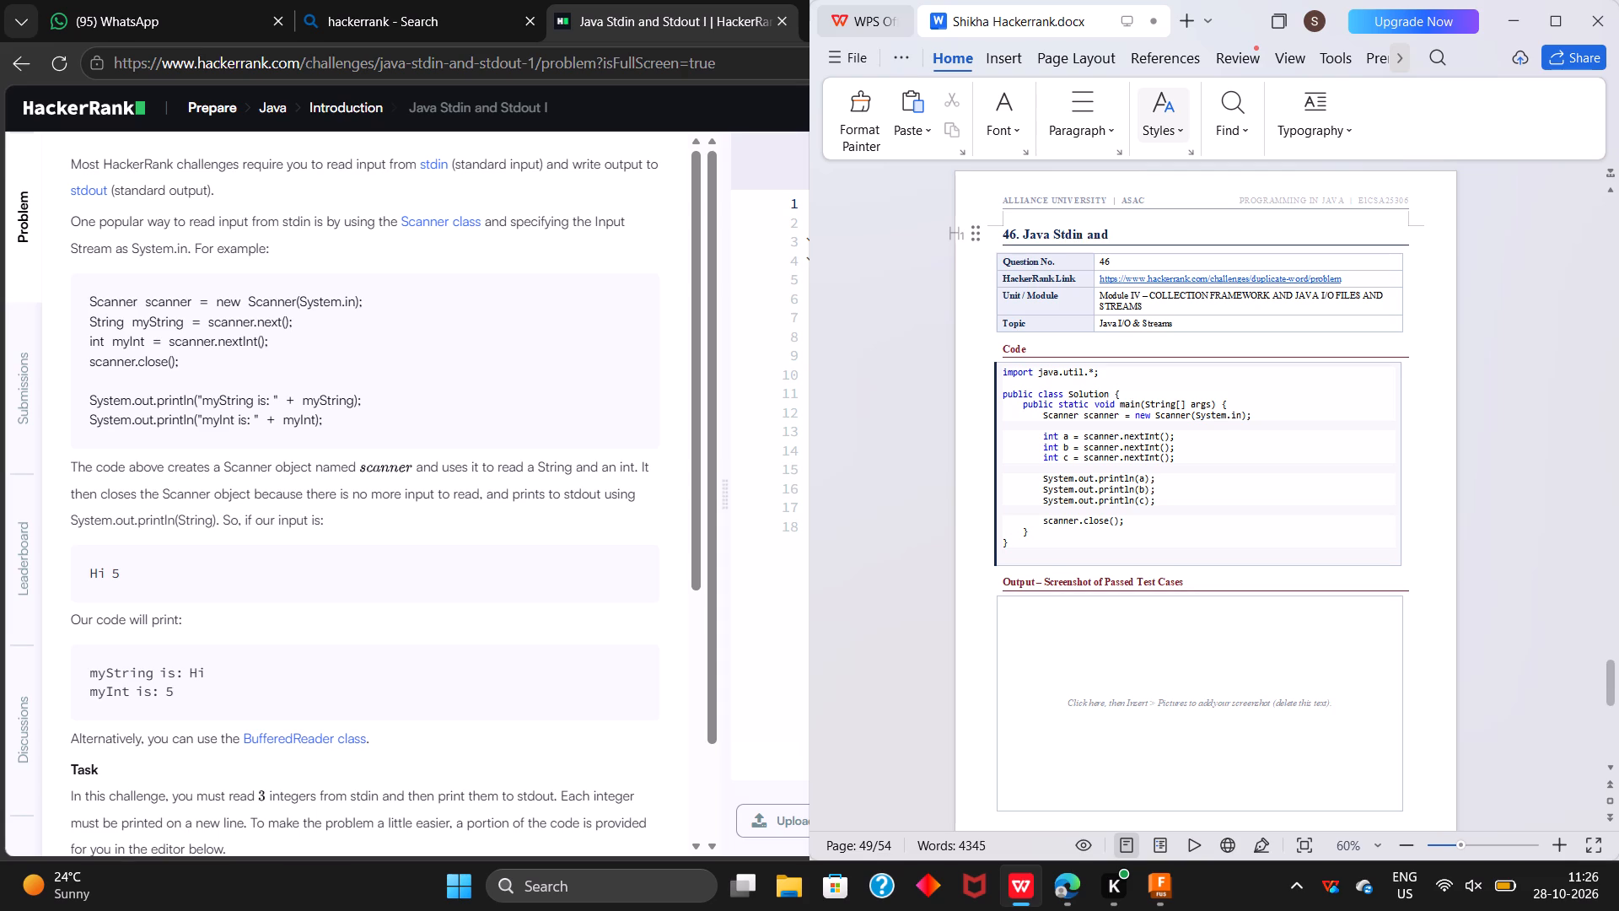
pyautogui.write('Stdout')
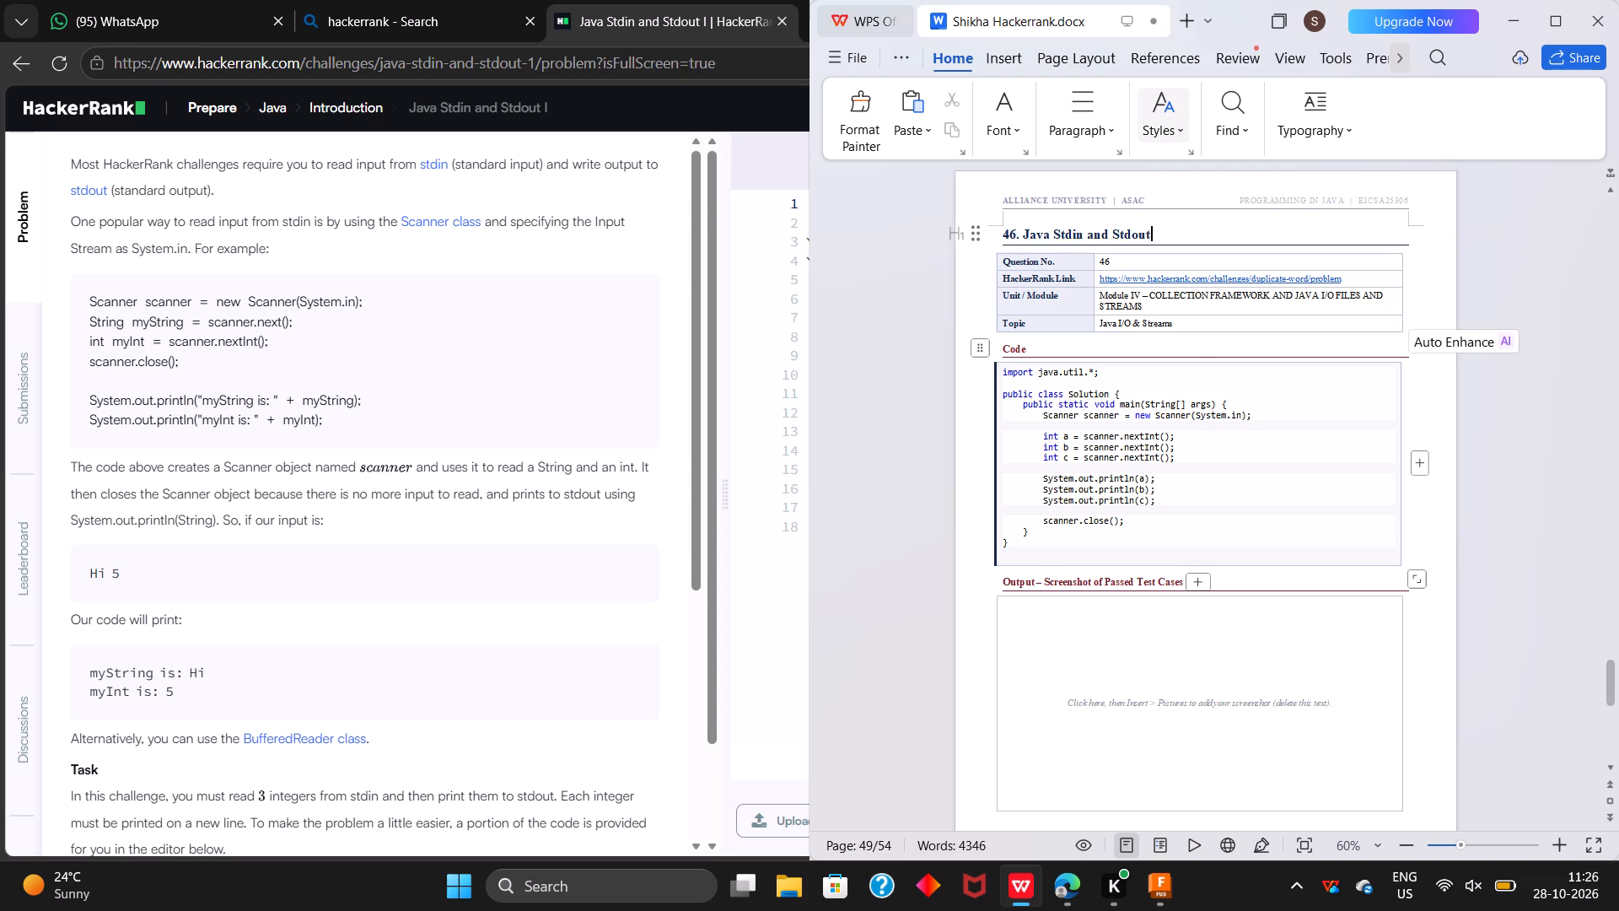
pyautogui.press('space')
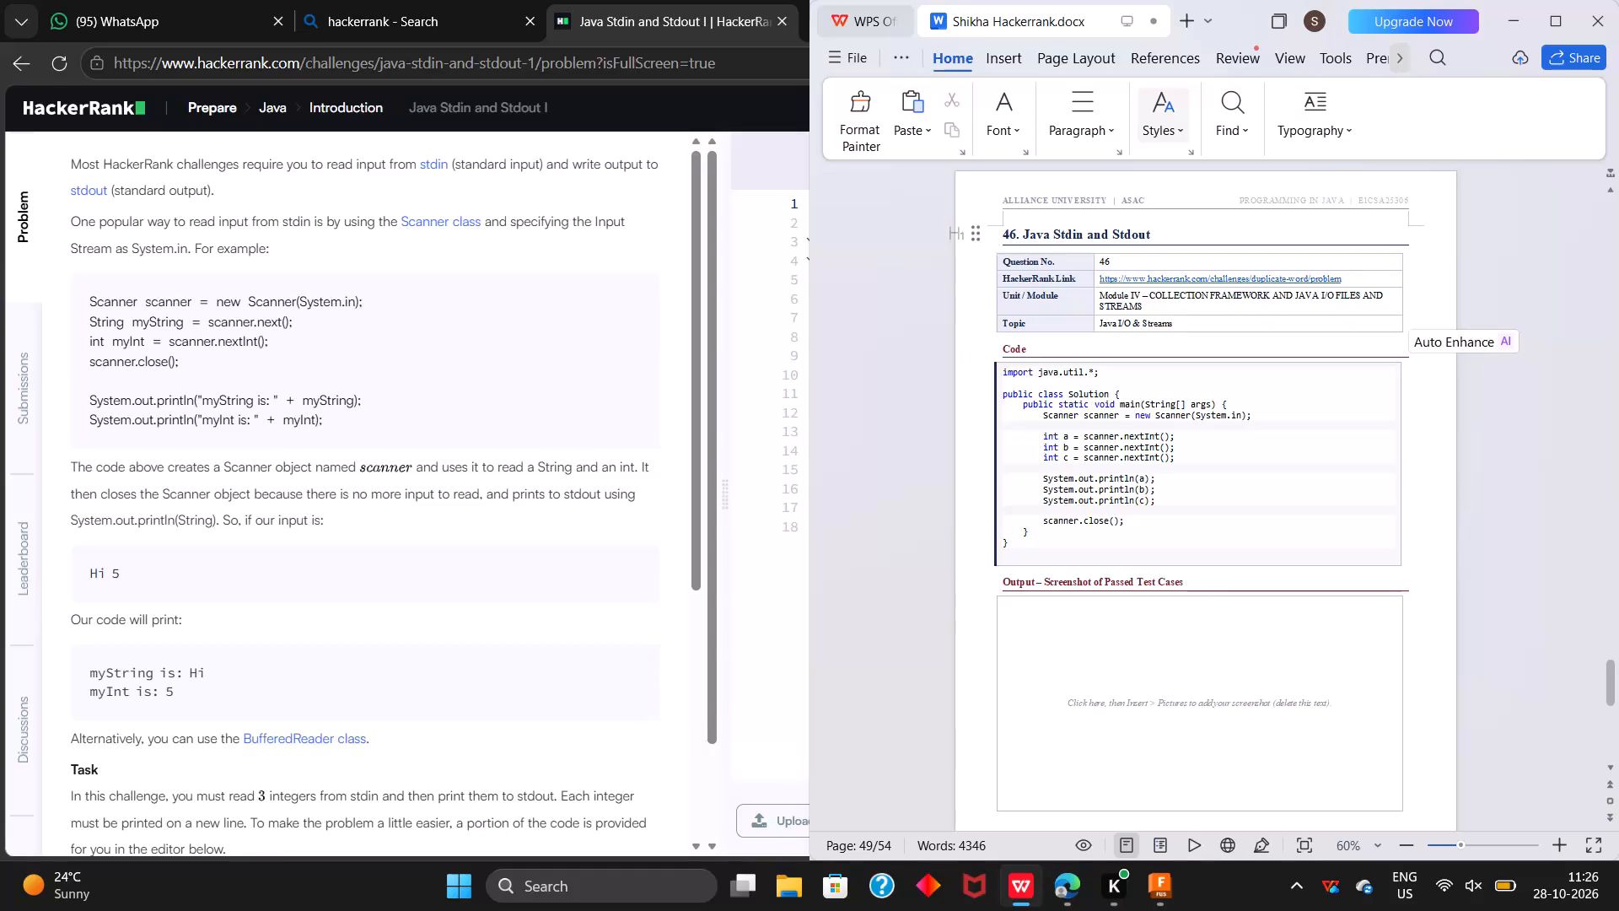
pyautogui.hotkey('shift', 'i')
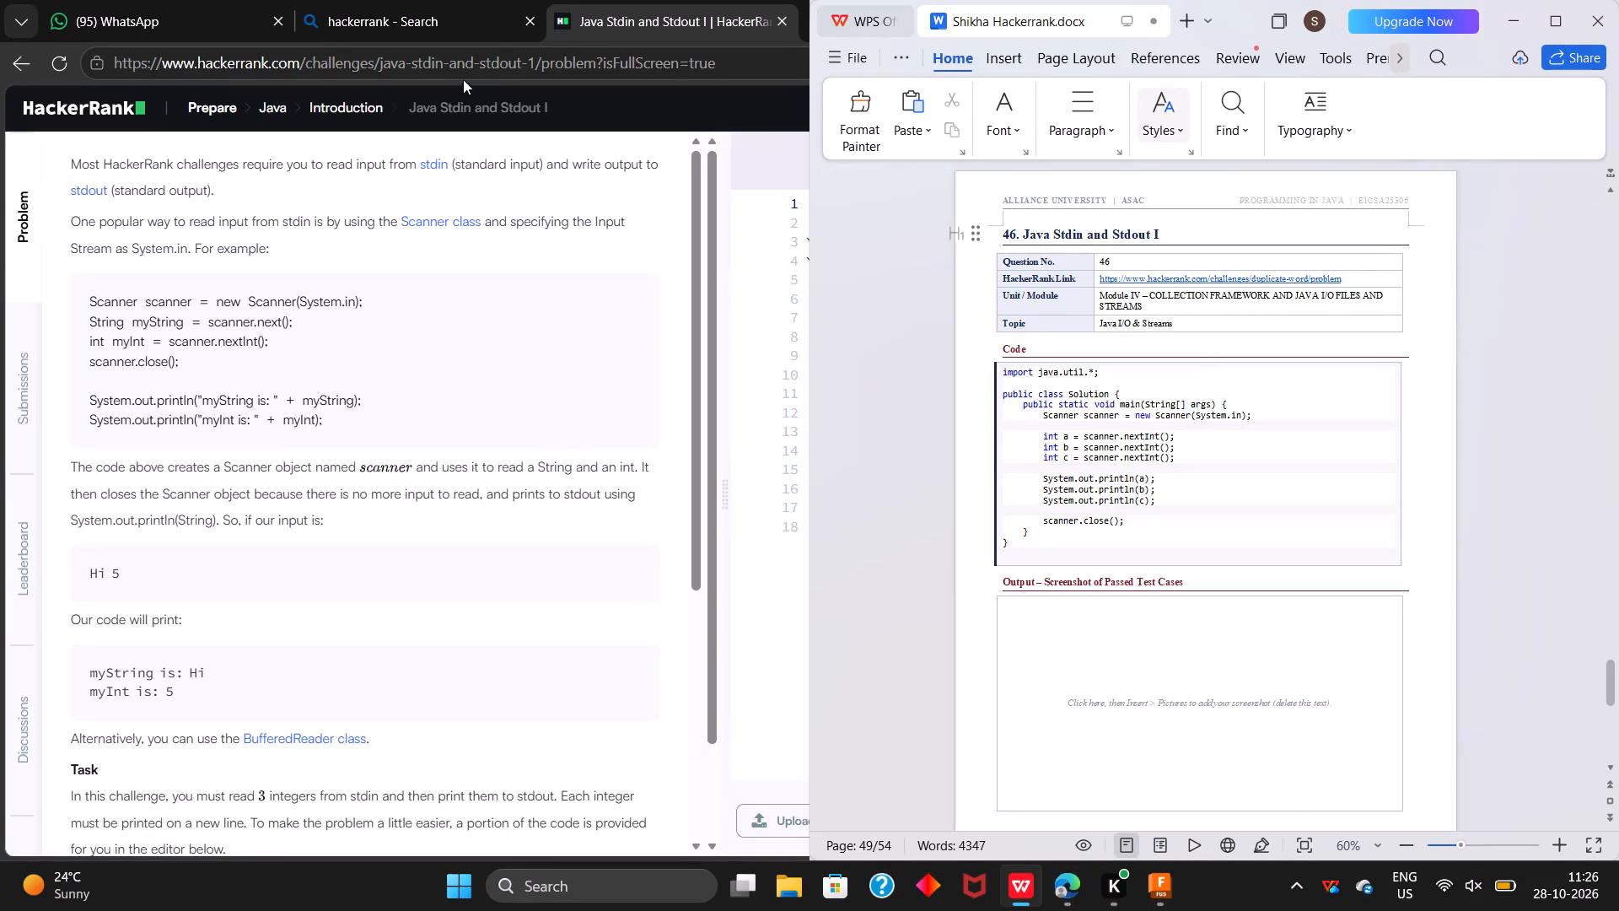
# Arrange the browser with the Java Stdin and Stdout I challenge side by side with the WPS document.
pyautogui.moveTo(457, 69); pyautogui.dragTo(528, 116)
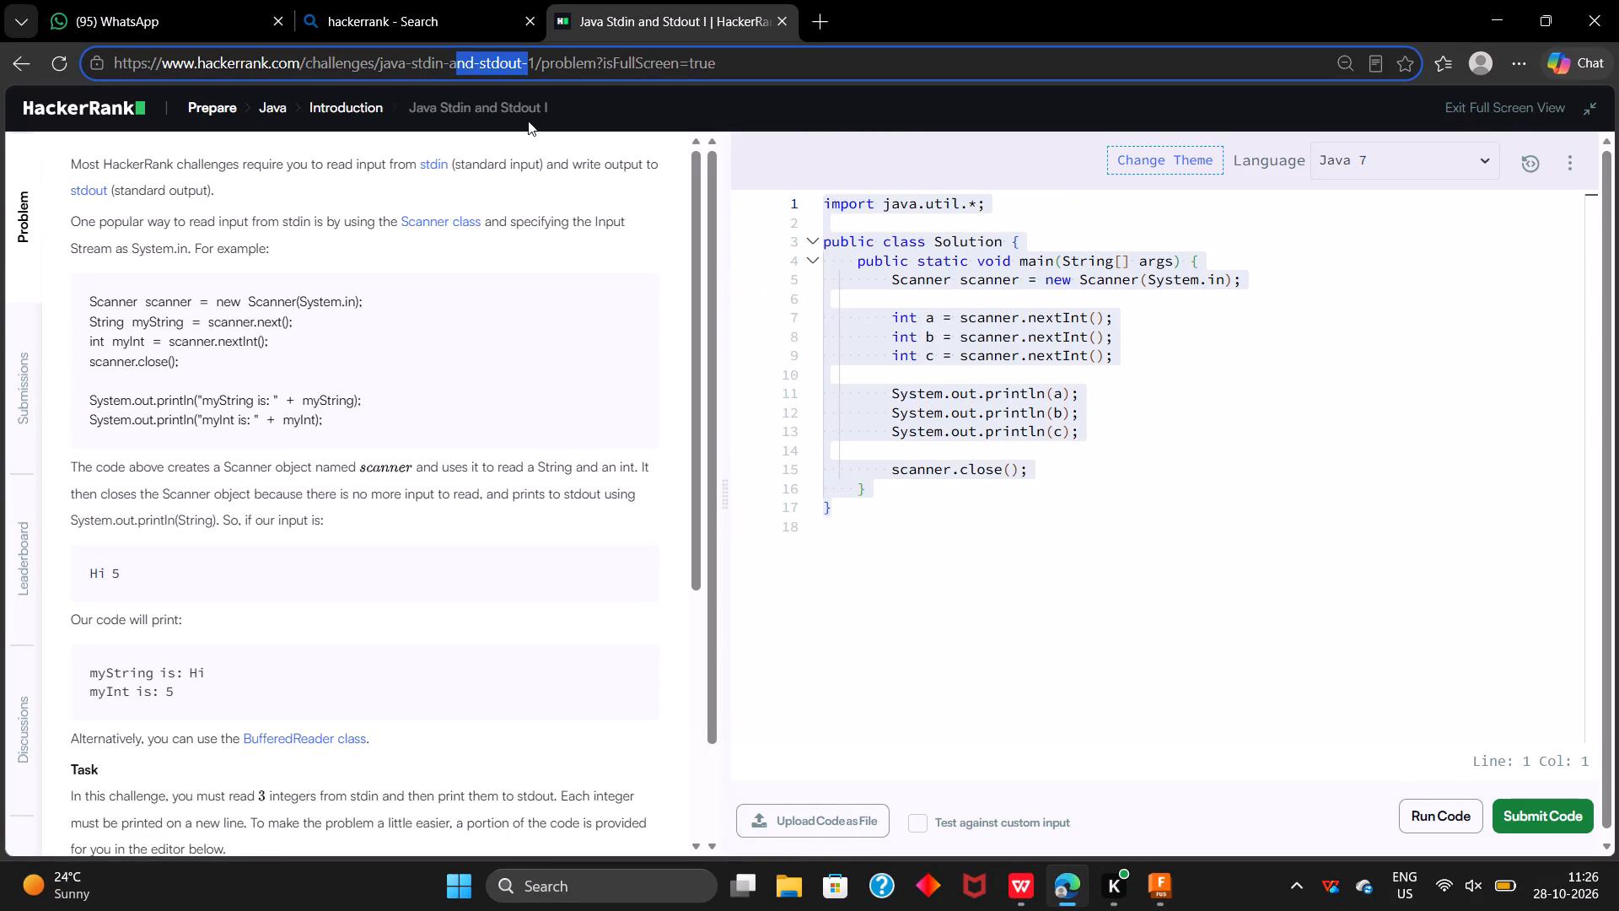
pyautogui.click(518, 309)
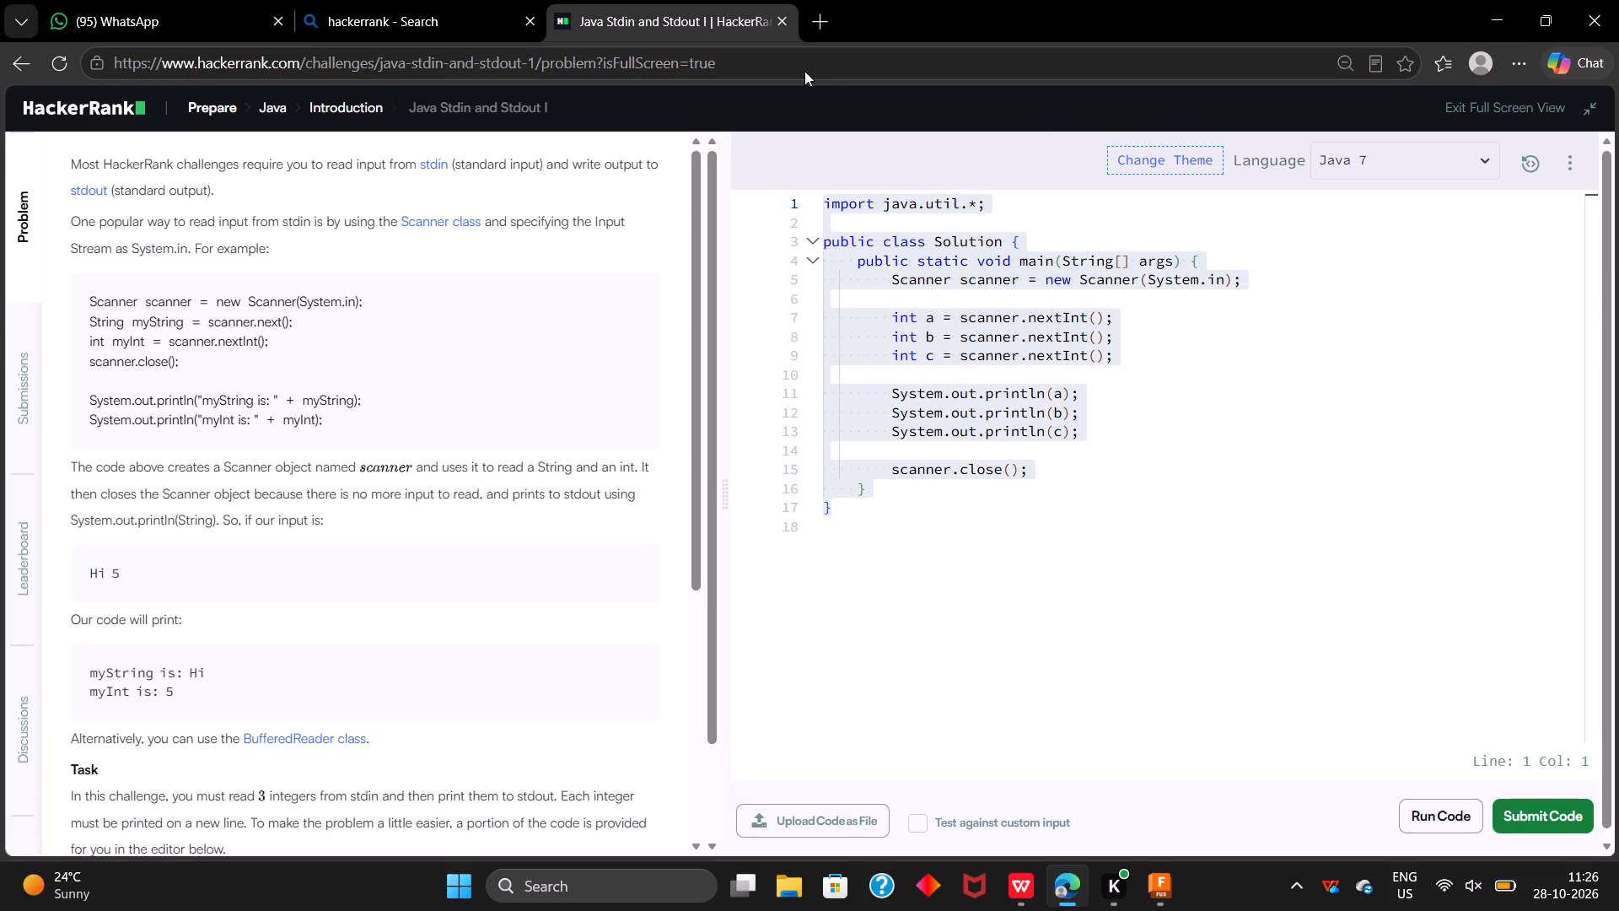
pyautogui.click(1540, 29)
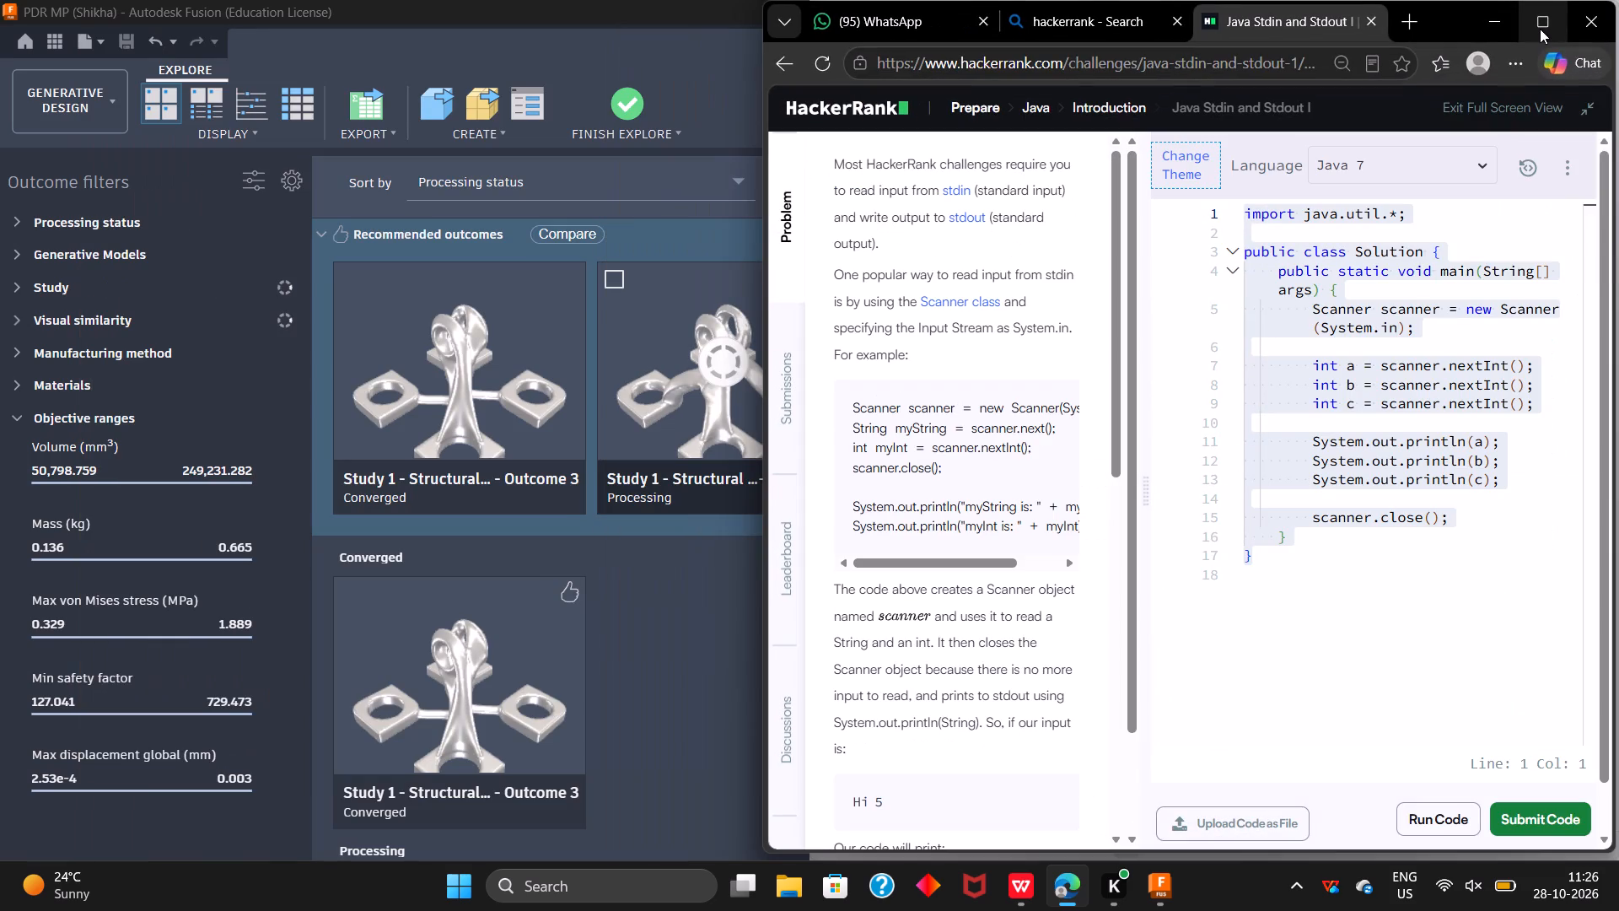
pyautogui.click(1403, 84)
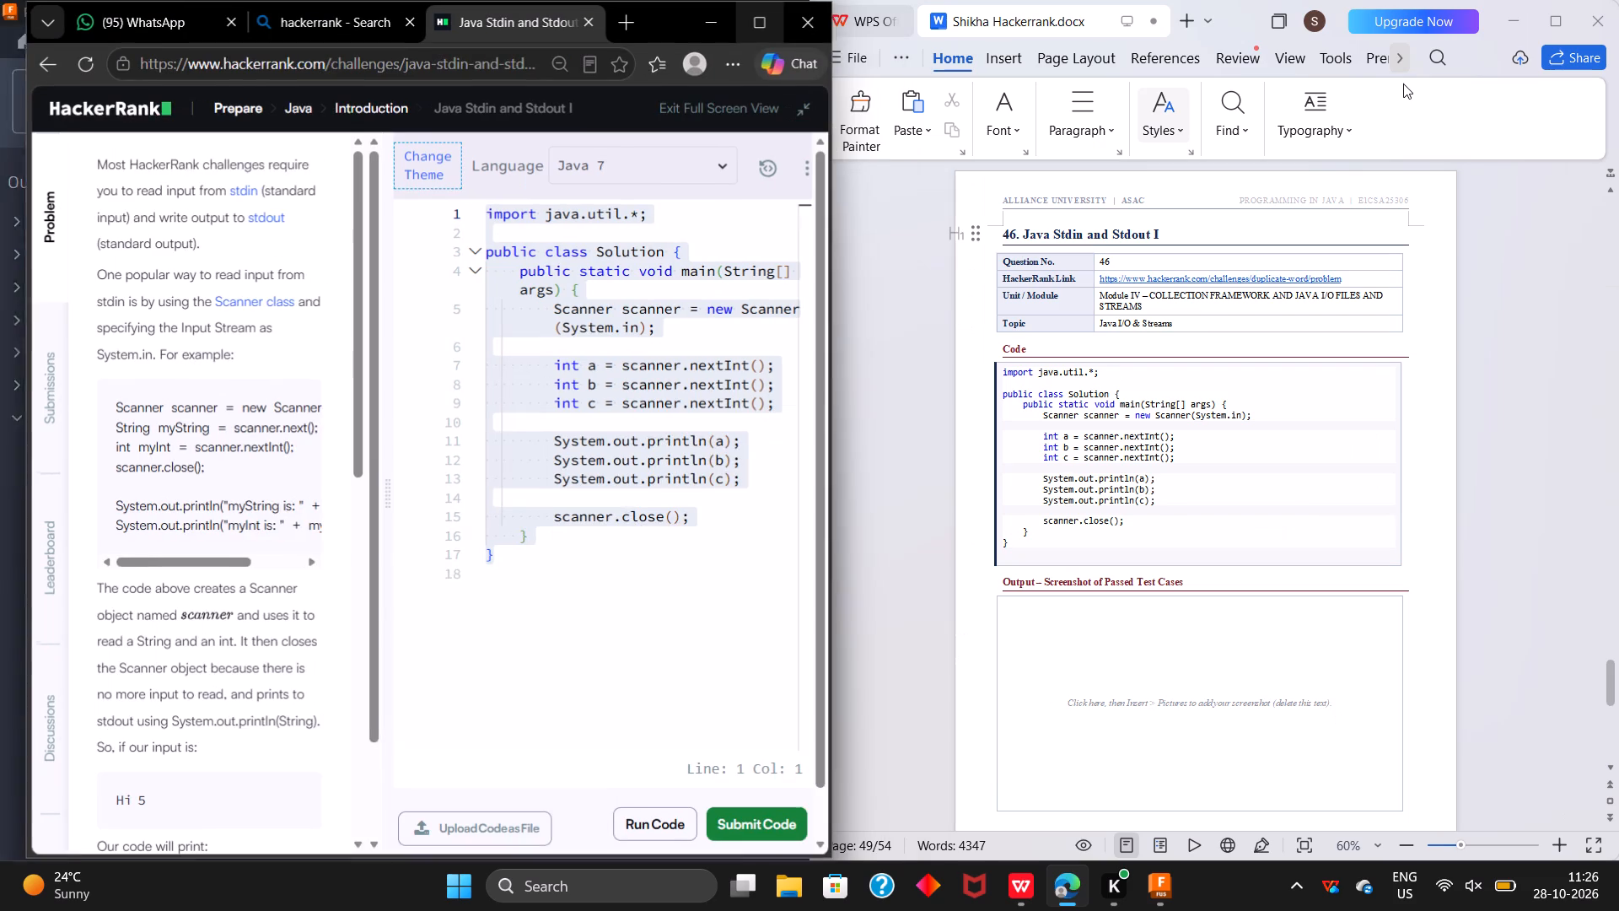
# Delete the old duplicate-word link from entry 46's HackerRank Link cell in the WPS document.
pyautogui.moveTo(482, 62); pyautogui.dragTo(503, 77)
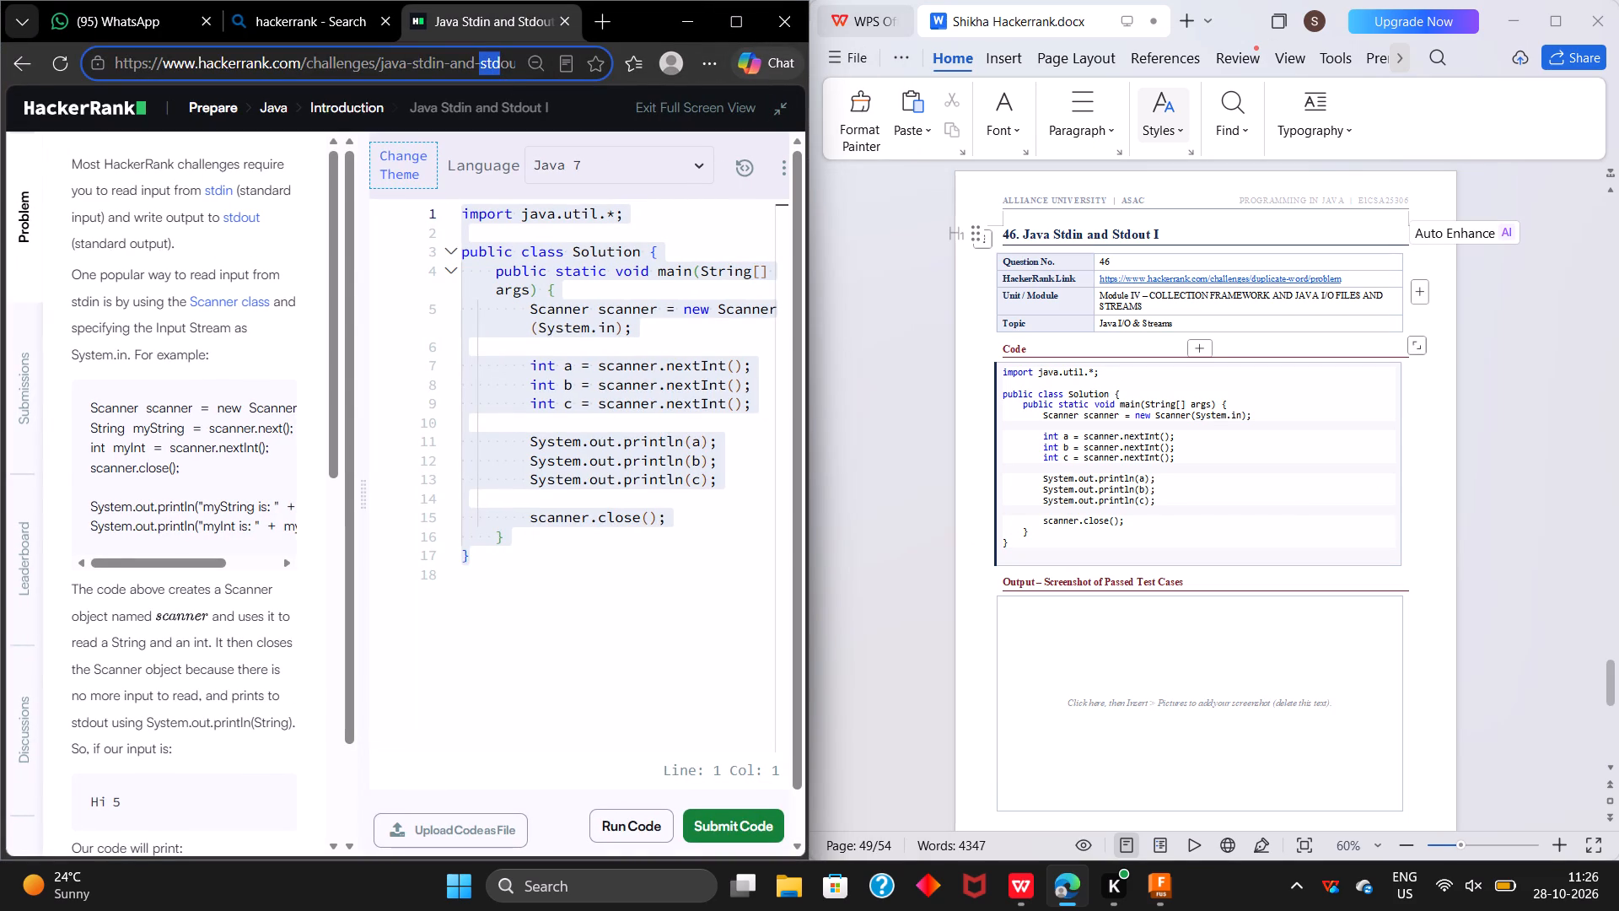
pyautogui.tripleClick(1351, 276)
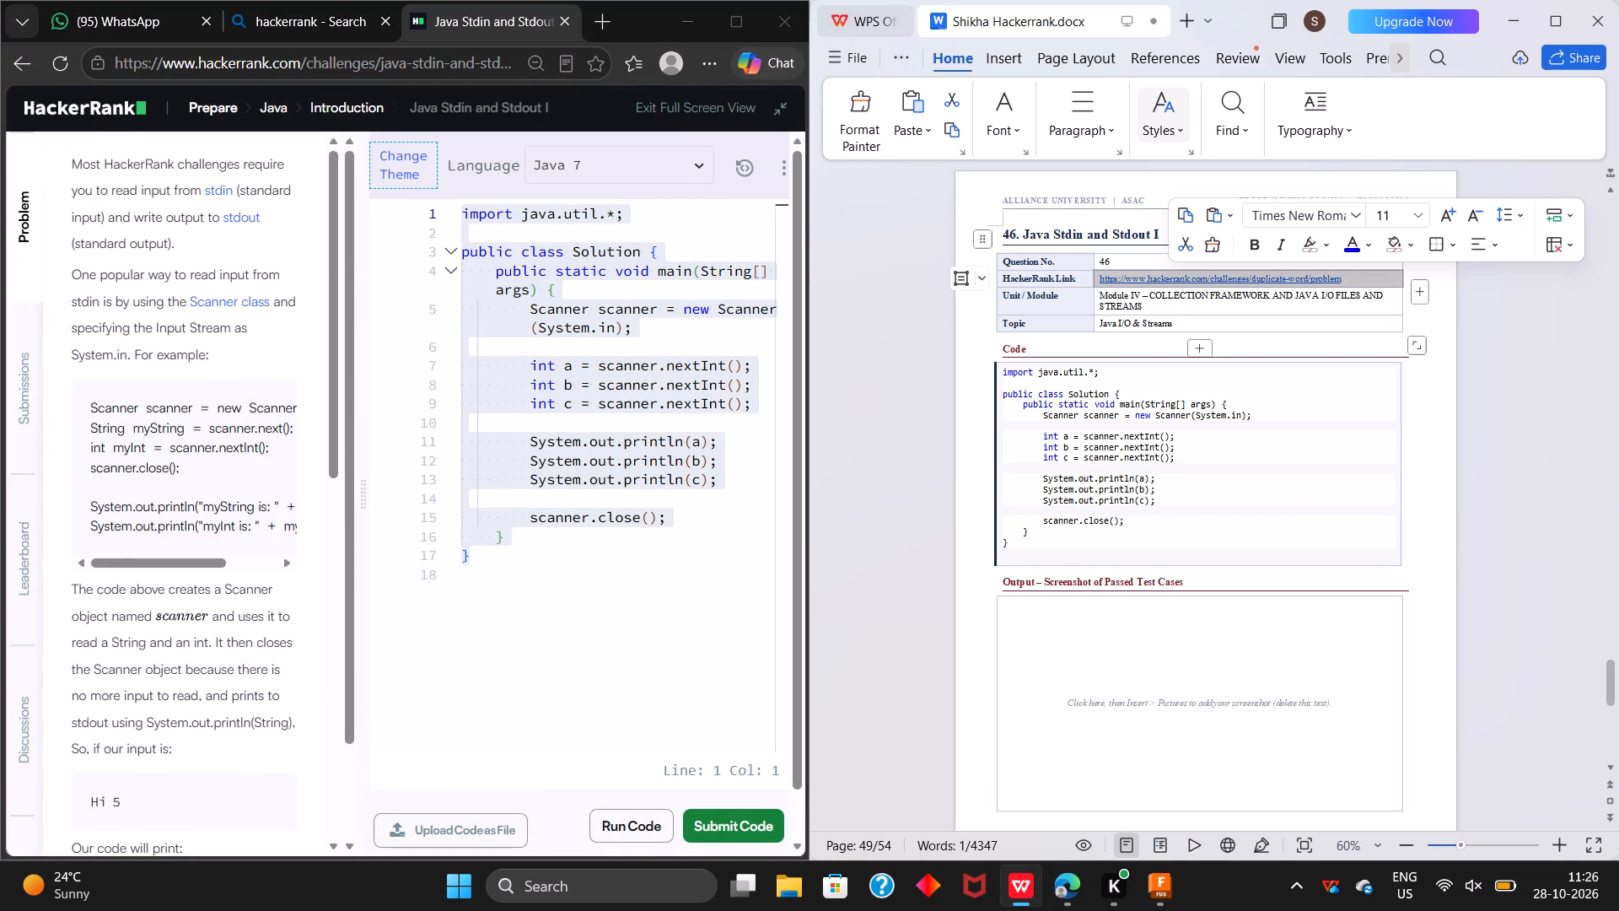
pyautogui.moveTo(457, 62); pyautogui.dragTo(482, 214)
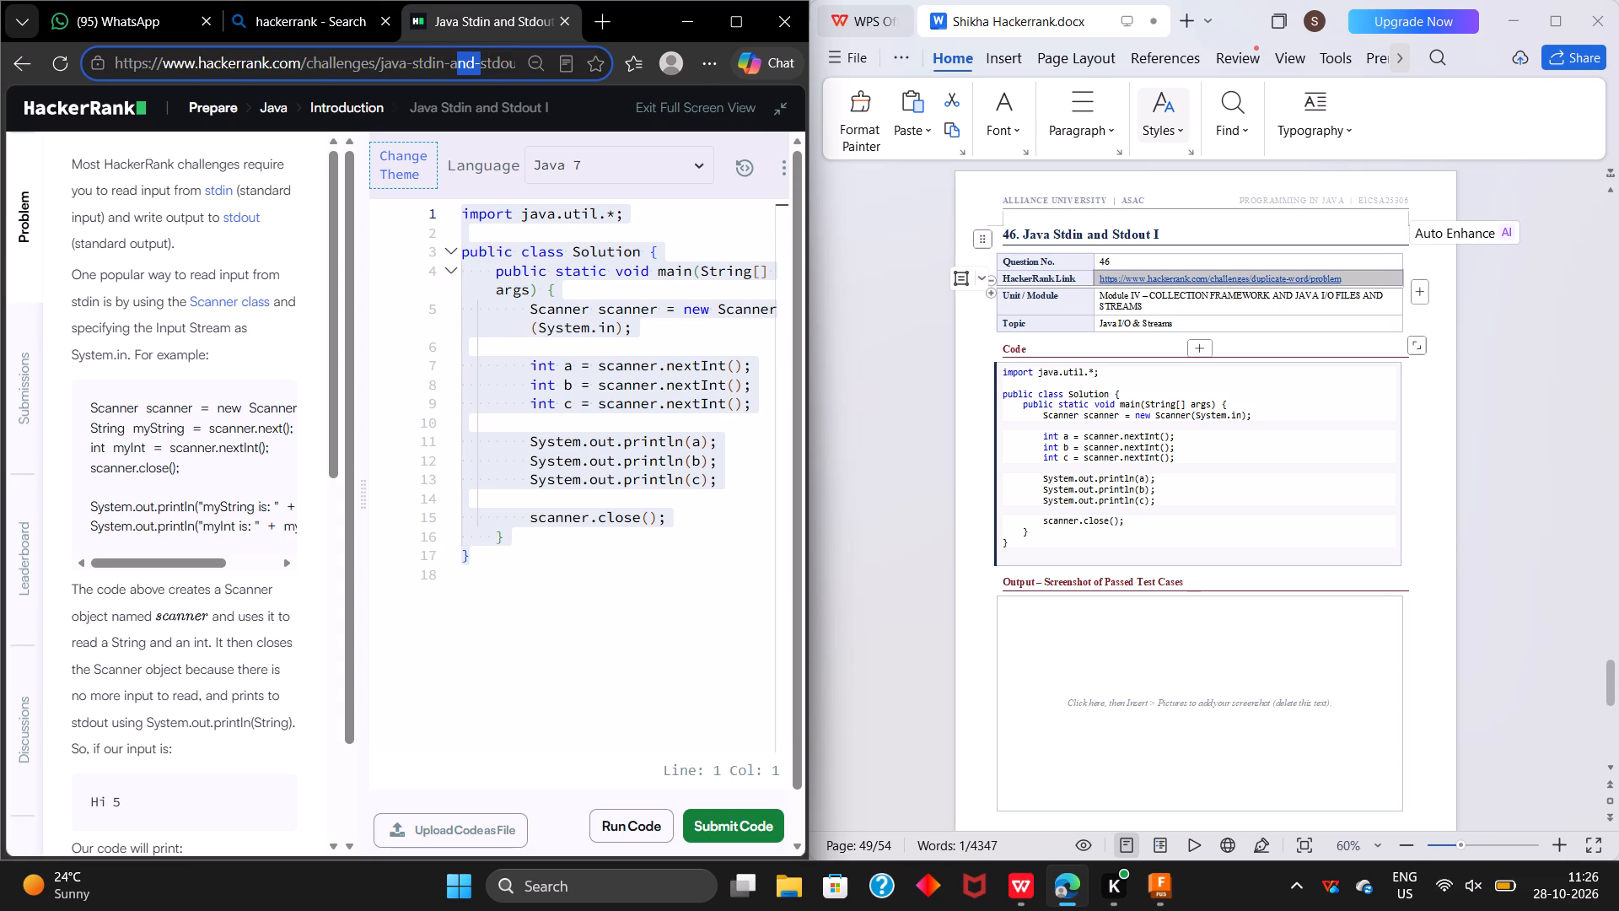
pyautogui.click(1366, 274)
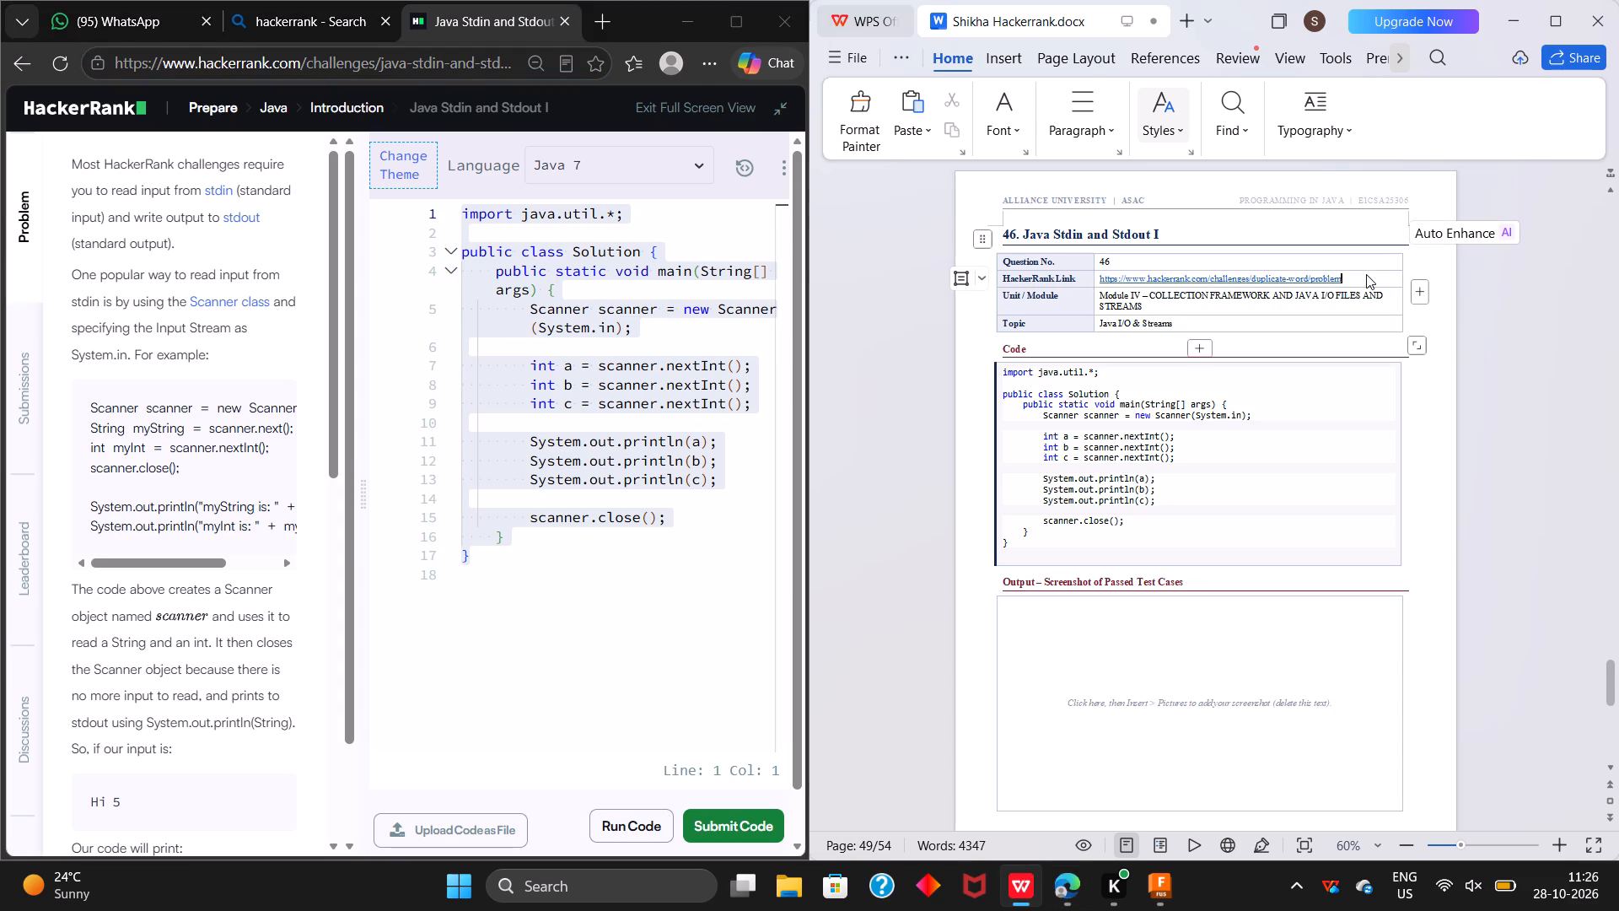
pyautogui.press('BackSpace')
pyautogui.press('BackSpace')
pyautogui.press('BackSpace')
pyautogui.press('BackSpace')
pyautogui.press('BackSpace')
pyautogui.press('BackSpace')
pyautogui.press('BackSpace')
pyautogui.press('BackSpace')
pyautogui.press('BackSpace')
pyautogui.press('BackSpace')
pyautogui.press('BackSpace')
pyautogui.press('BackSpace')
pyautogui.press('BackSpace')
pyautogui.press('BackSpace')
pyautogui.press('BackSpace')
pyautogui.press('BackSpace')
pyautogui.press('BackSpace')
pyautogui.press('BackSpace')
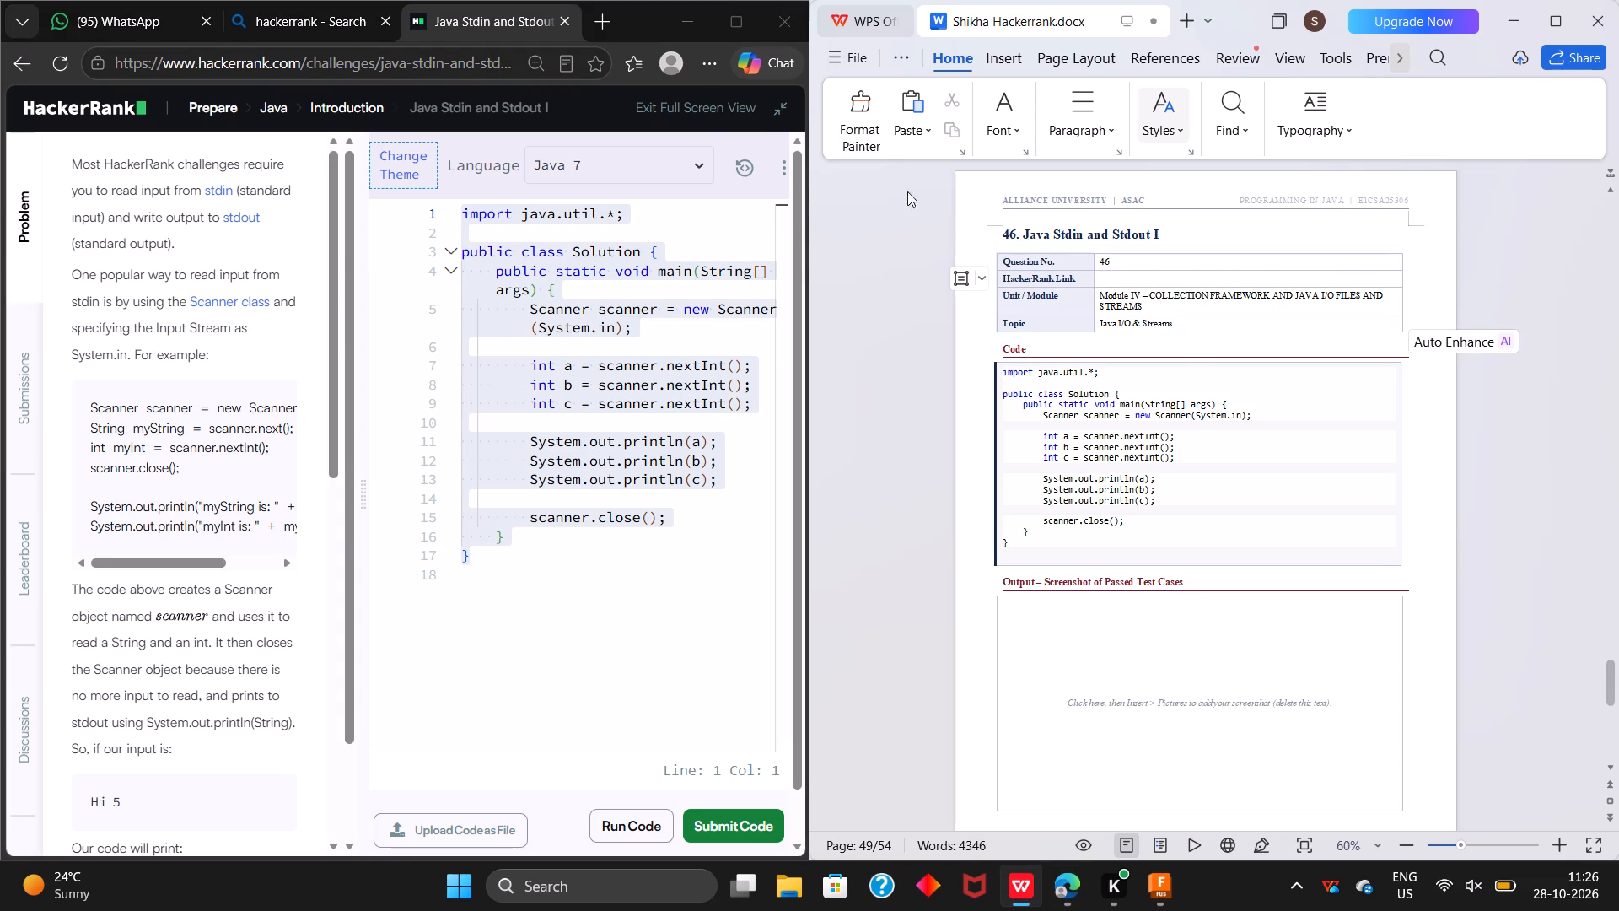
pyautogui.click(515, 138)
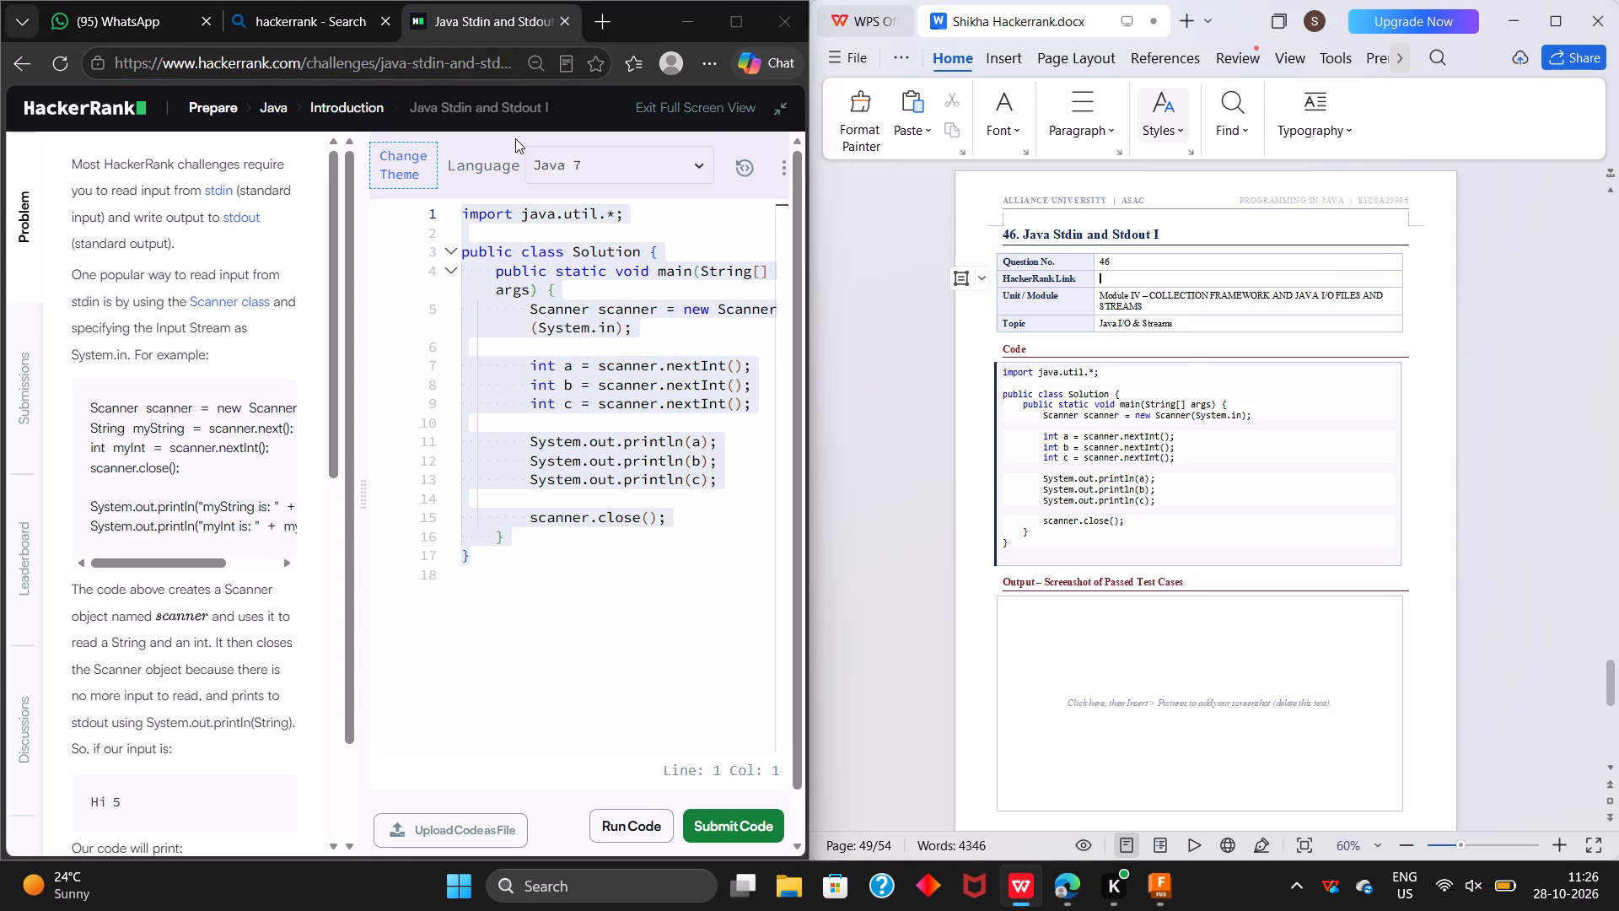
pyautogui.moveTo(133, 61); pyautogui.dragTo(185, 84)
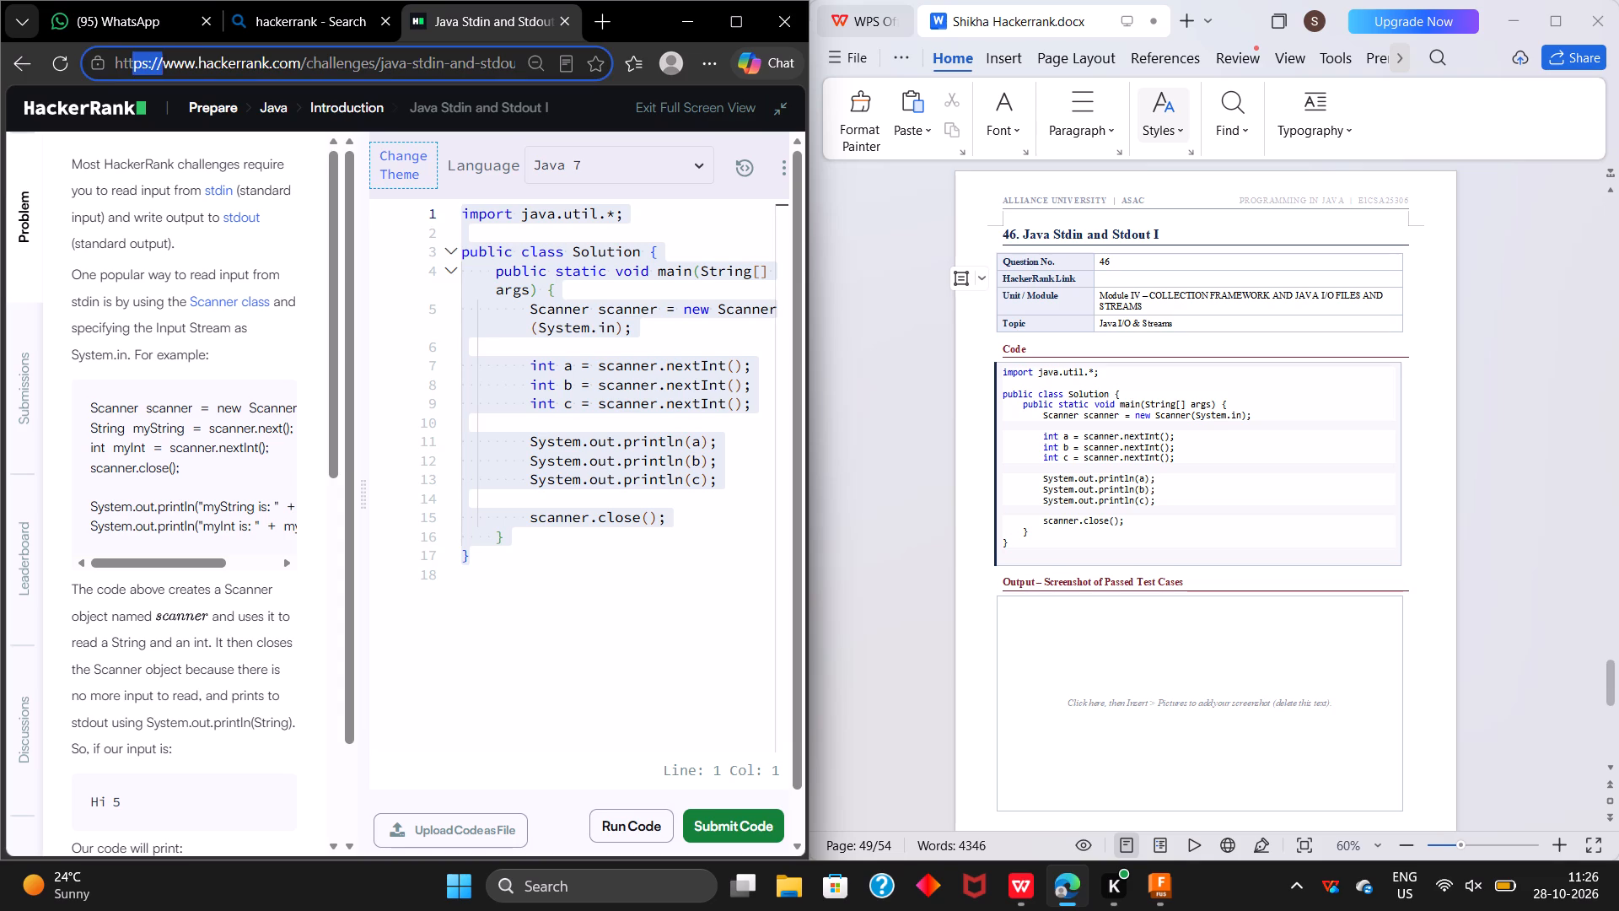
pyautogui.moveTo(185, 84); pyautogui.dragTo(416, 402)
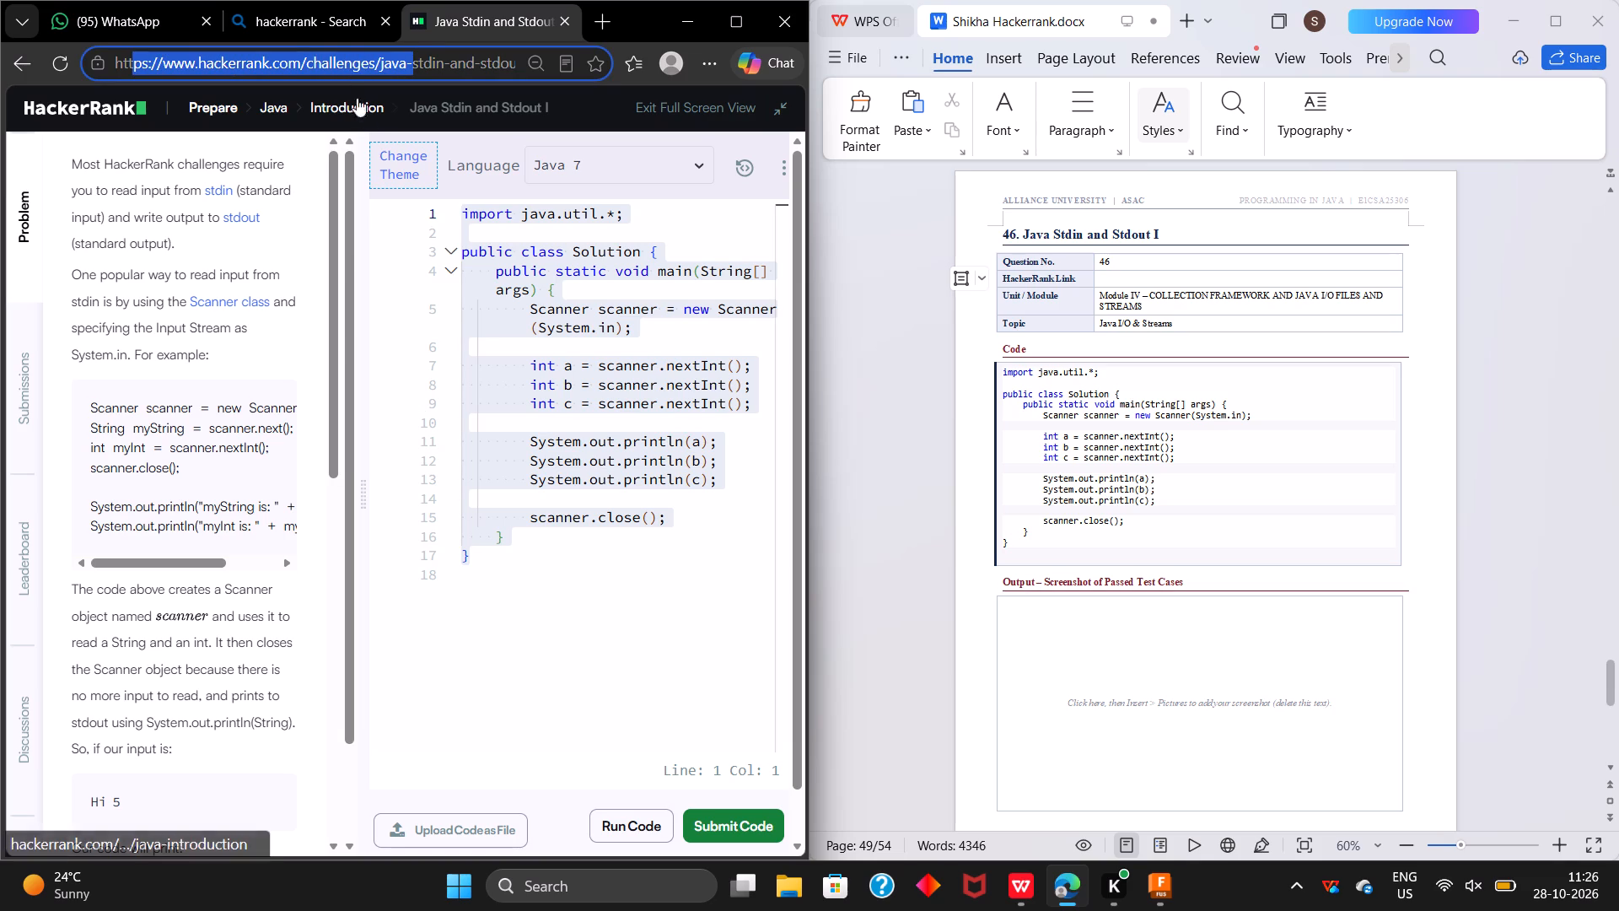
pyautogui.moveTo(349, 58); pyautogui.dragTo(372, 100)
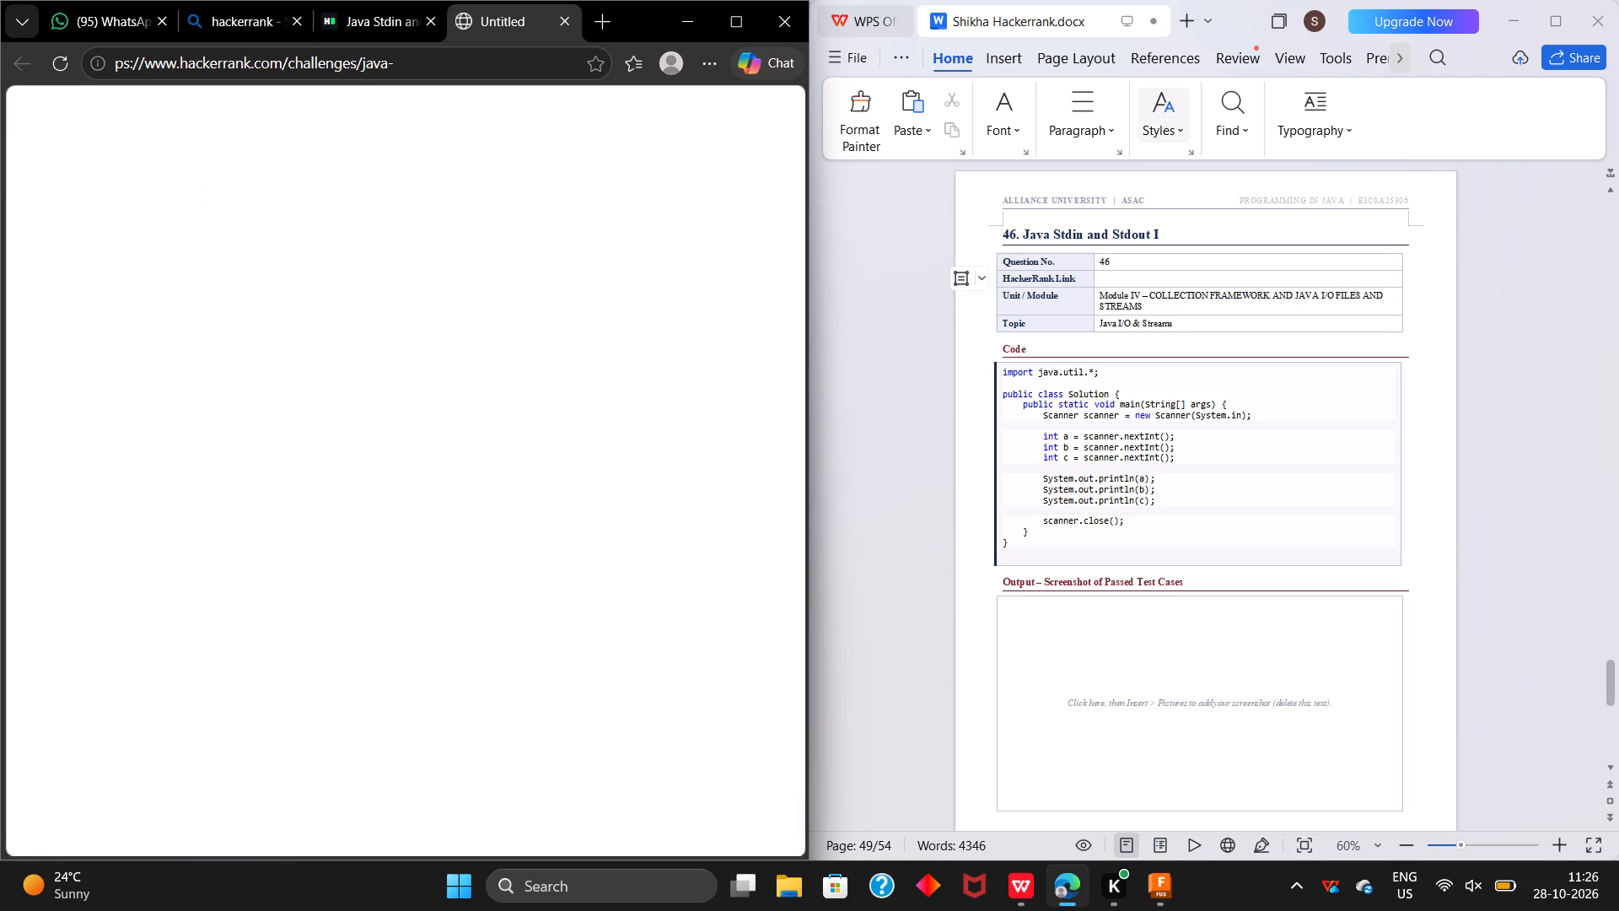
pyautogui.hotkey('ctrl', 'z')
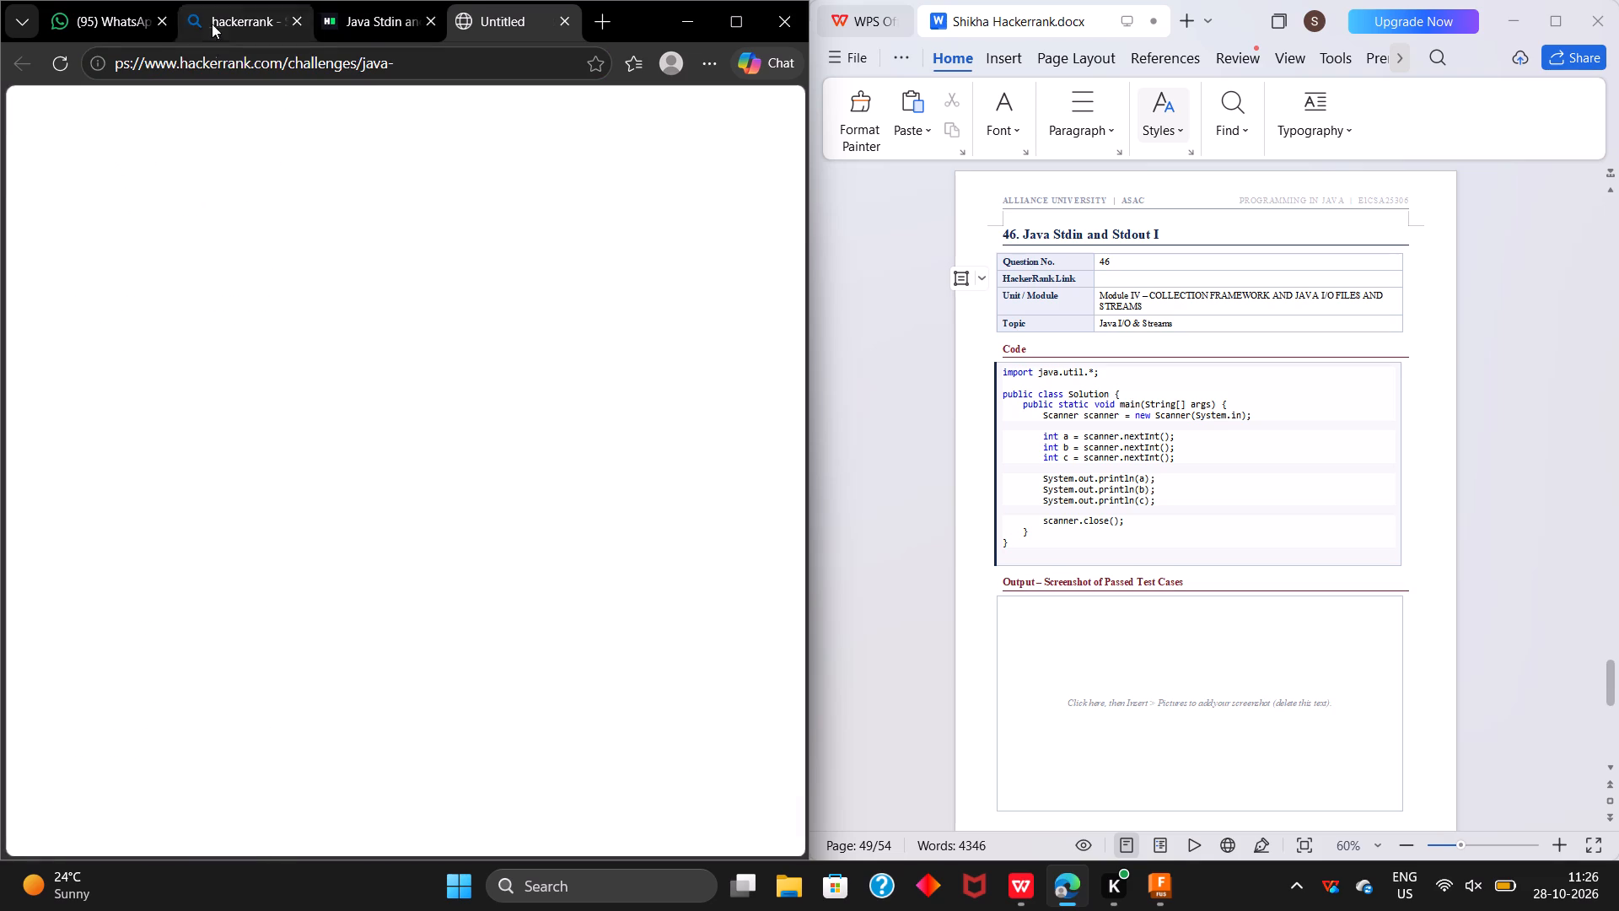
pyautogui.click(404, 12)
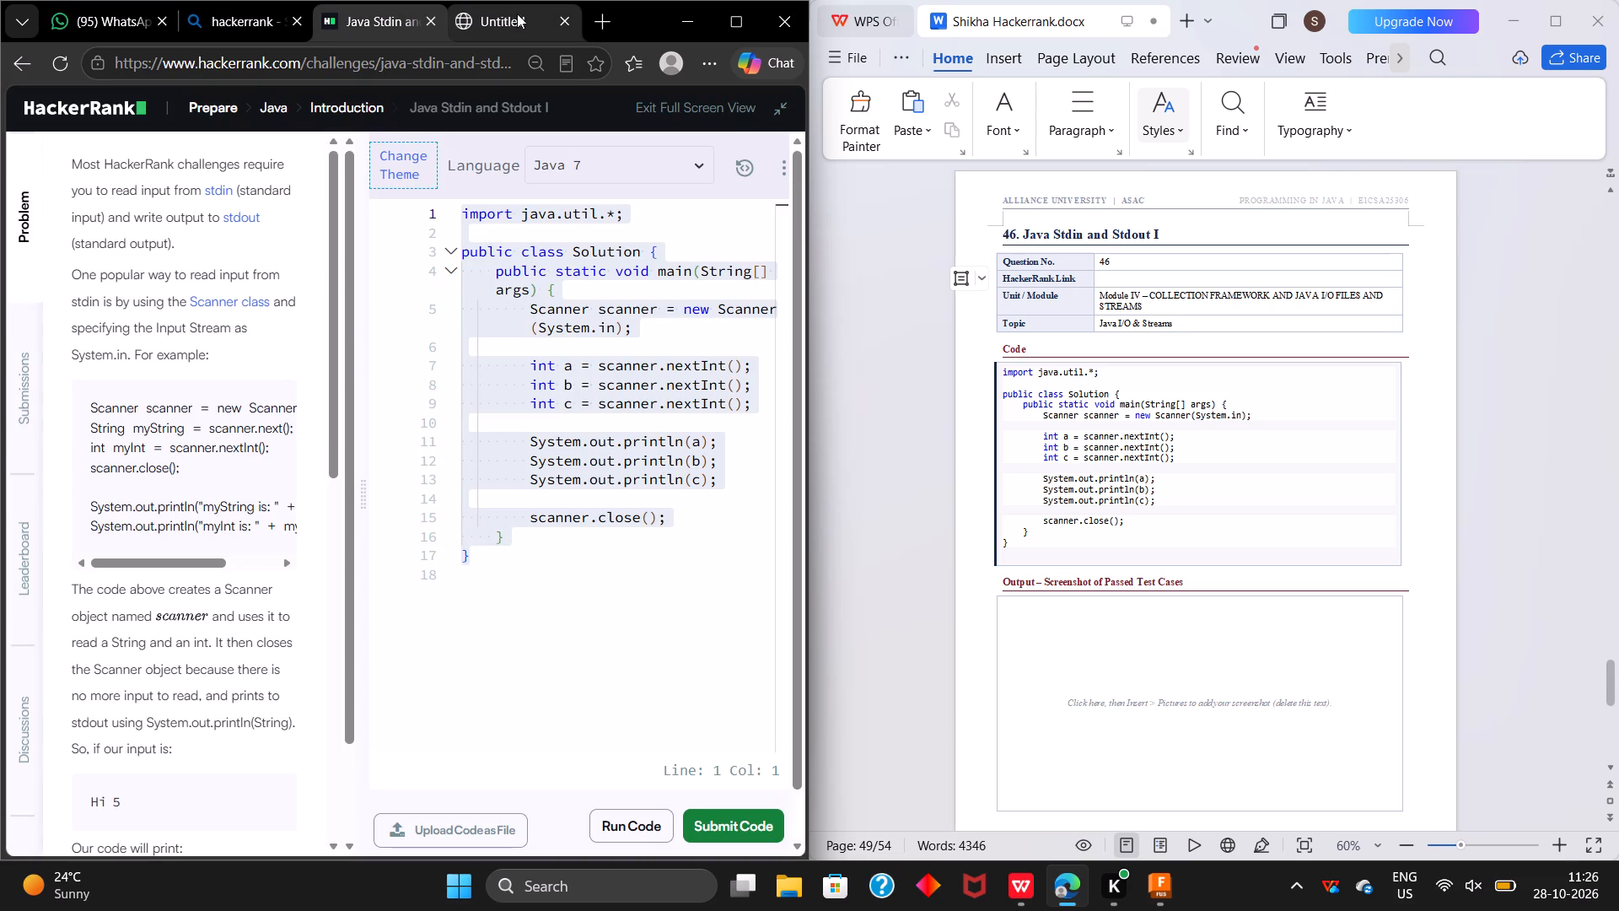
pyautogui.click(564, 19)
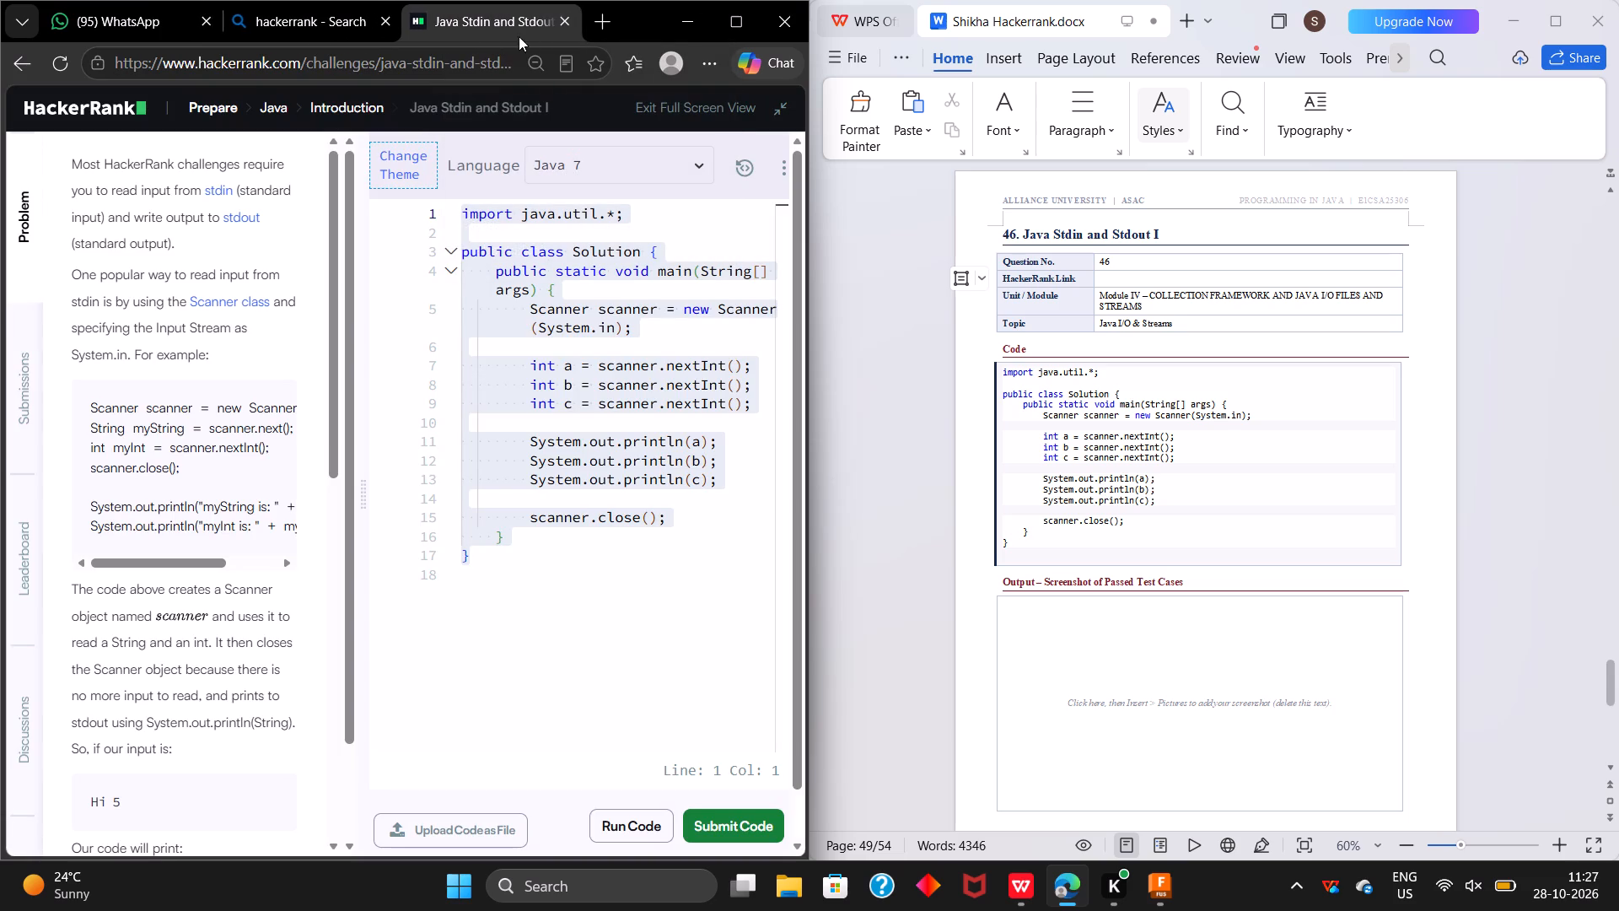
# Place the full Java Stdin and Stdout I challenge address from the browser in entry 46's empty HackerRank Link cell.
pyautogui.hscroll(-5, 489, 71)
pyautogui.moveTo(113, 60); pyautogui.dragTo(610, 68)
pyautogui.moveTo(465, 63); pyautogui.dragTo(745, 183)
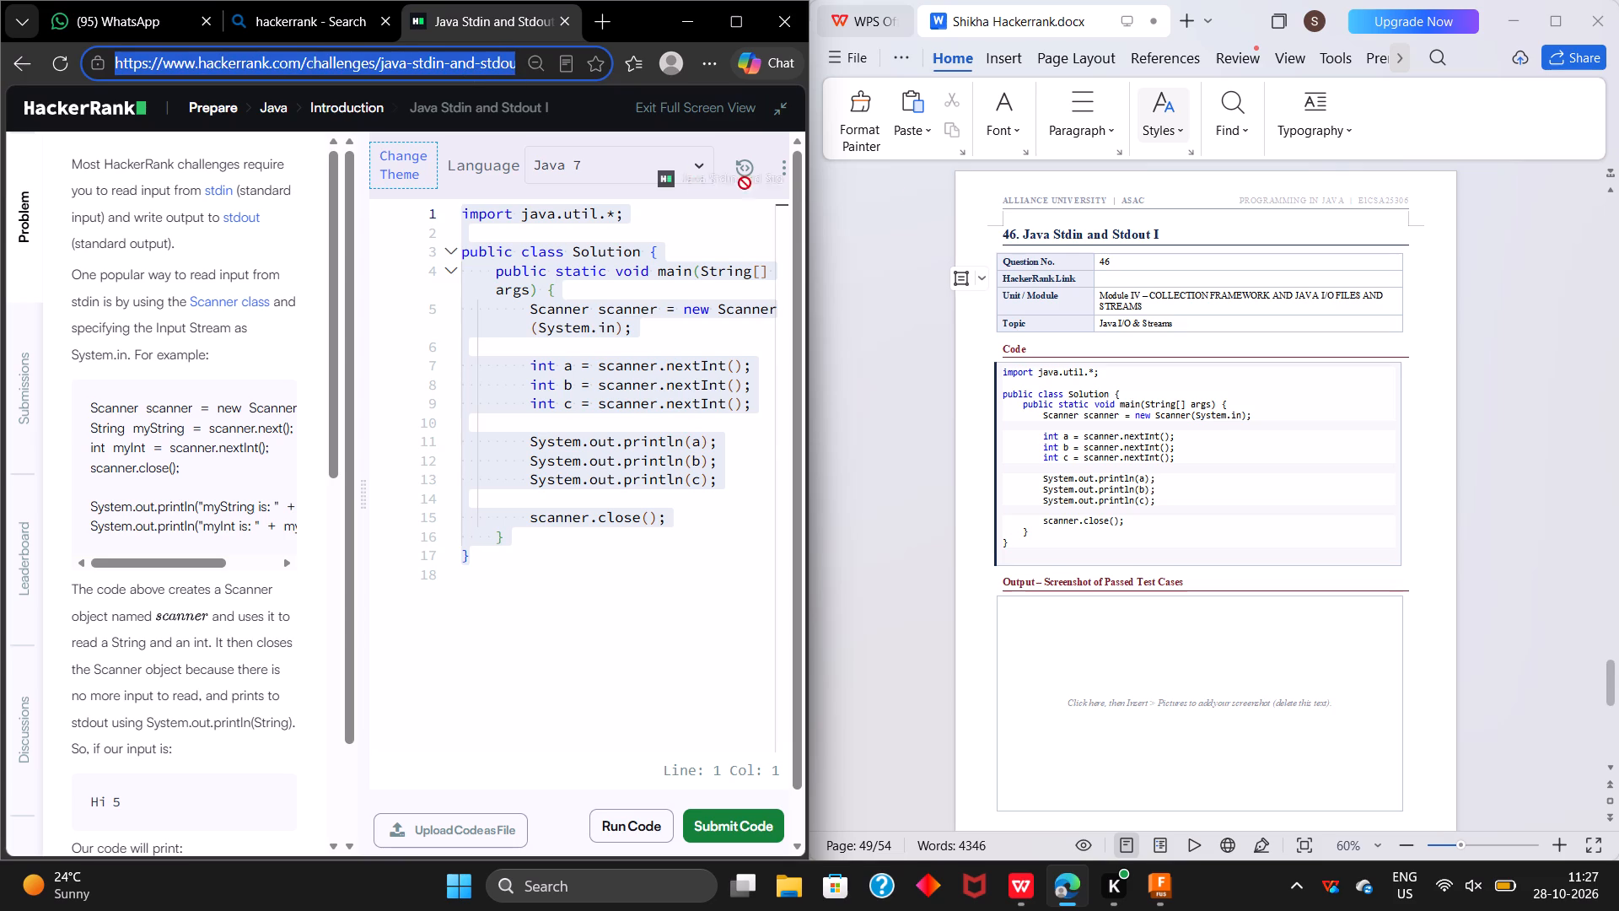
pyautogui.moveTo(745, 183); pyautogui.dragTo(1121, 272)
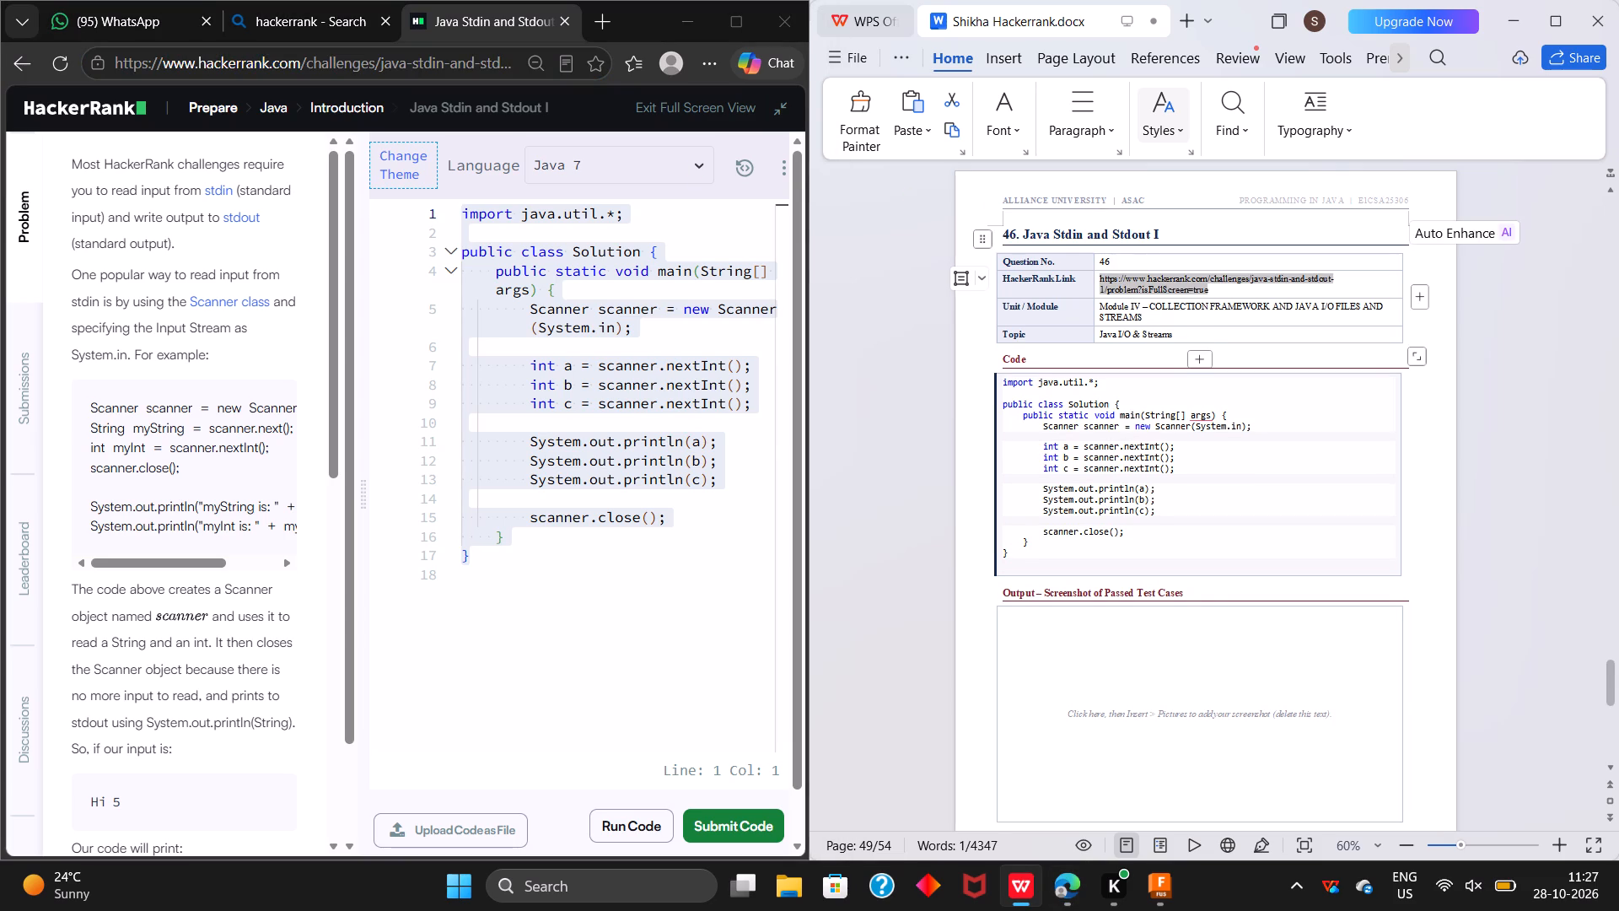
# Open the results of the accepted Java 7 submission for Java Stdin and Stdout I and go to its test cases.
pyautogui.scroll(-2, 1057, 649)
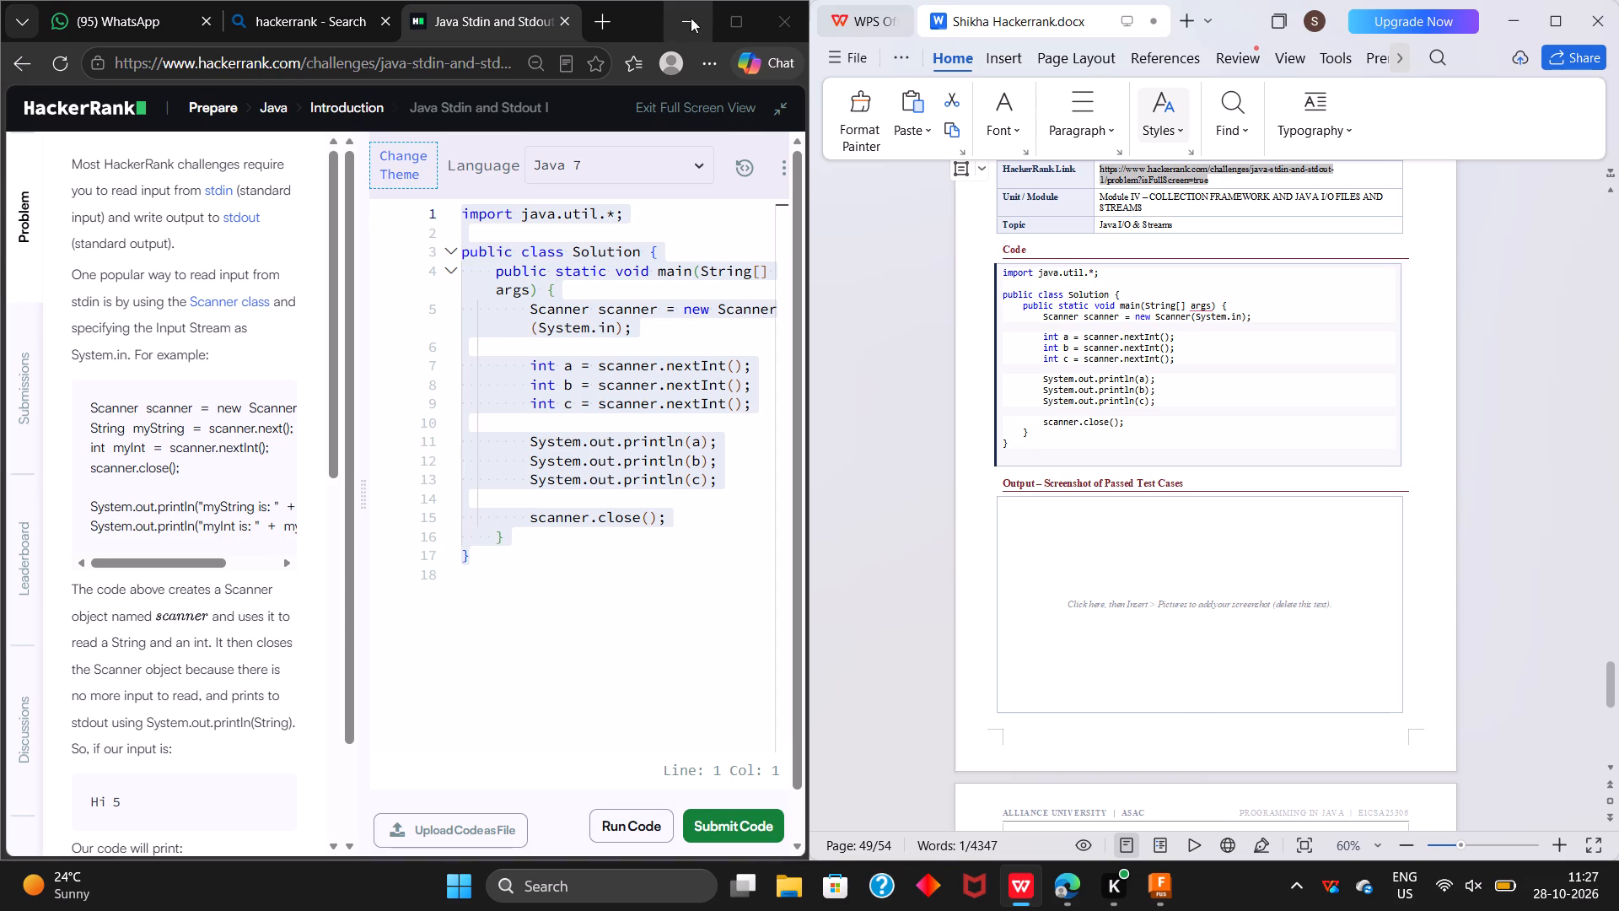
pyautogui.click(24, 395)
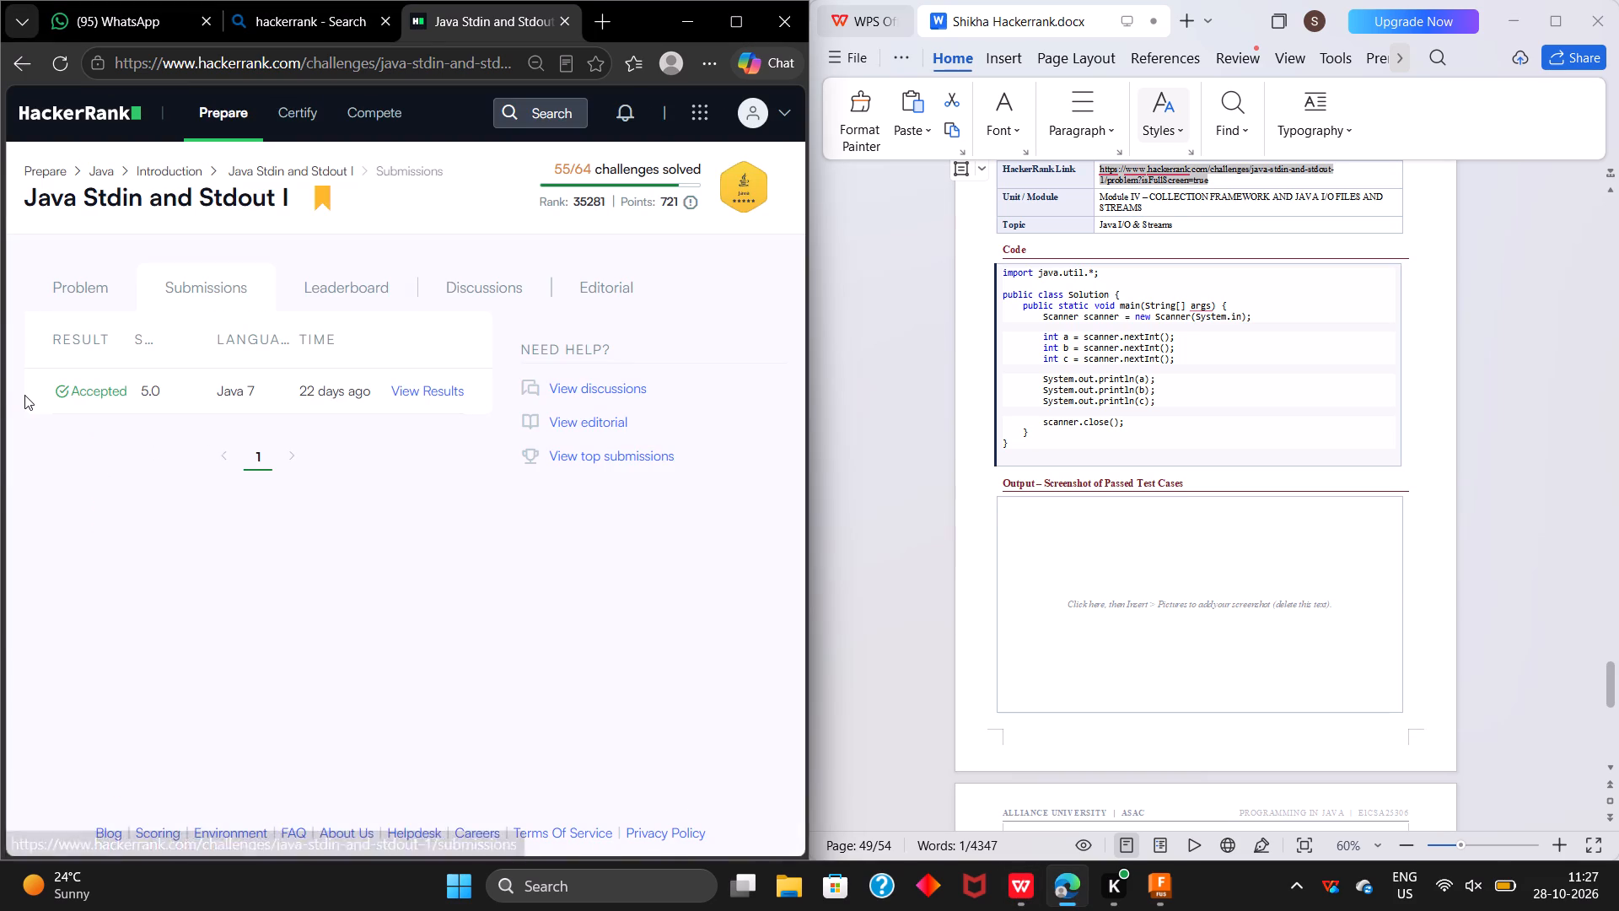
pyautogui.click(425, 392)
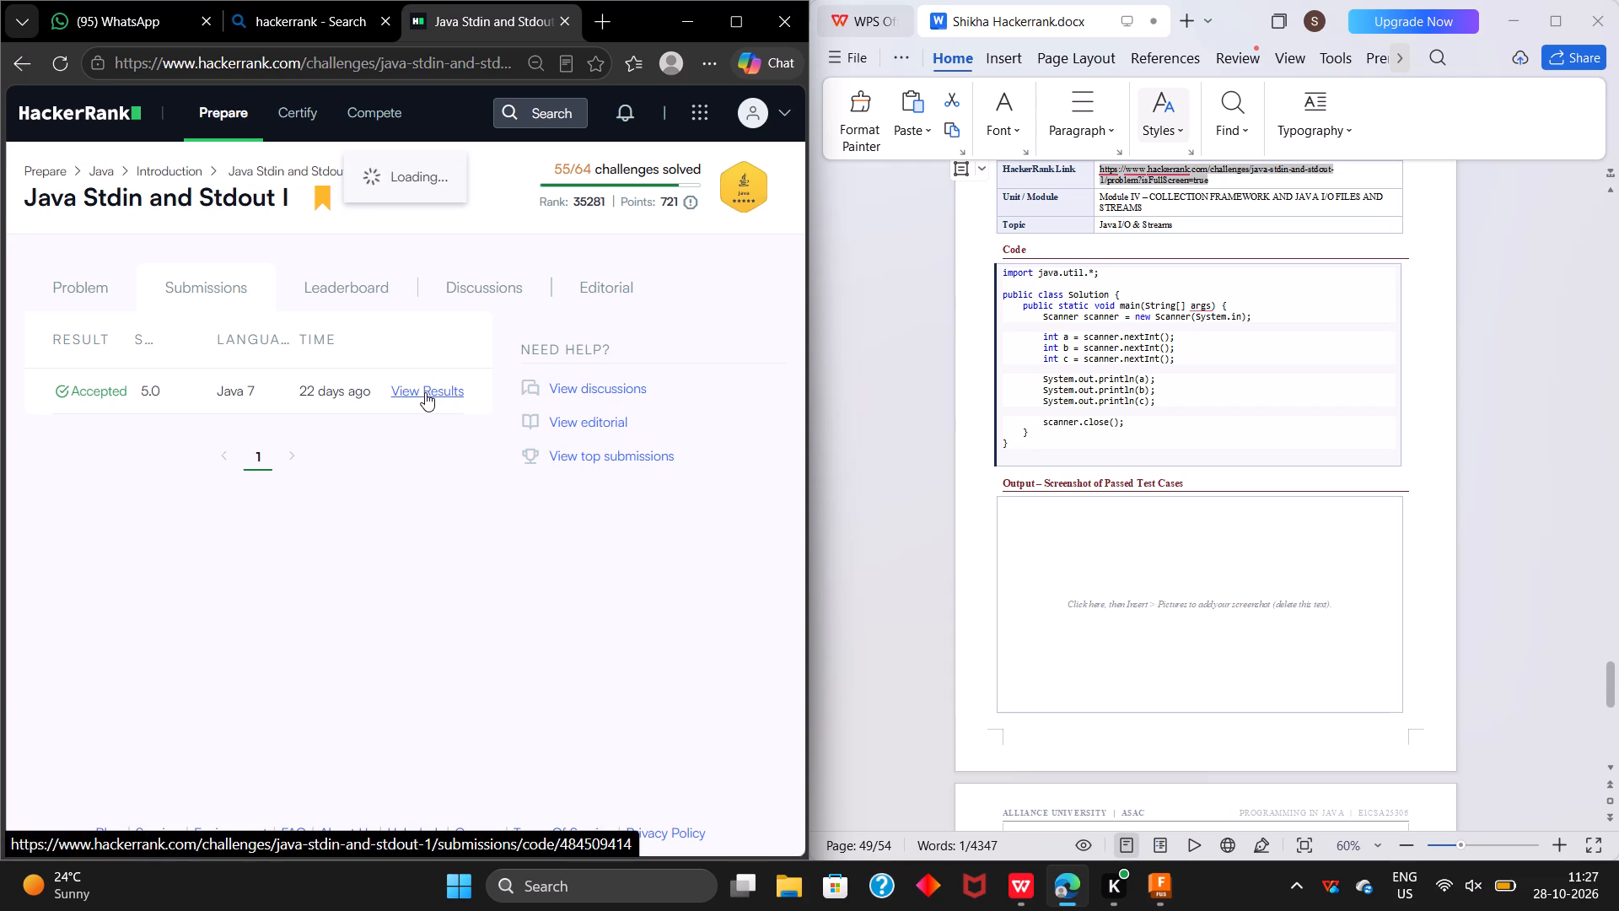
pyautogui.scroll(-2, 307, 565)
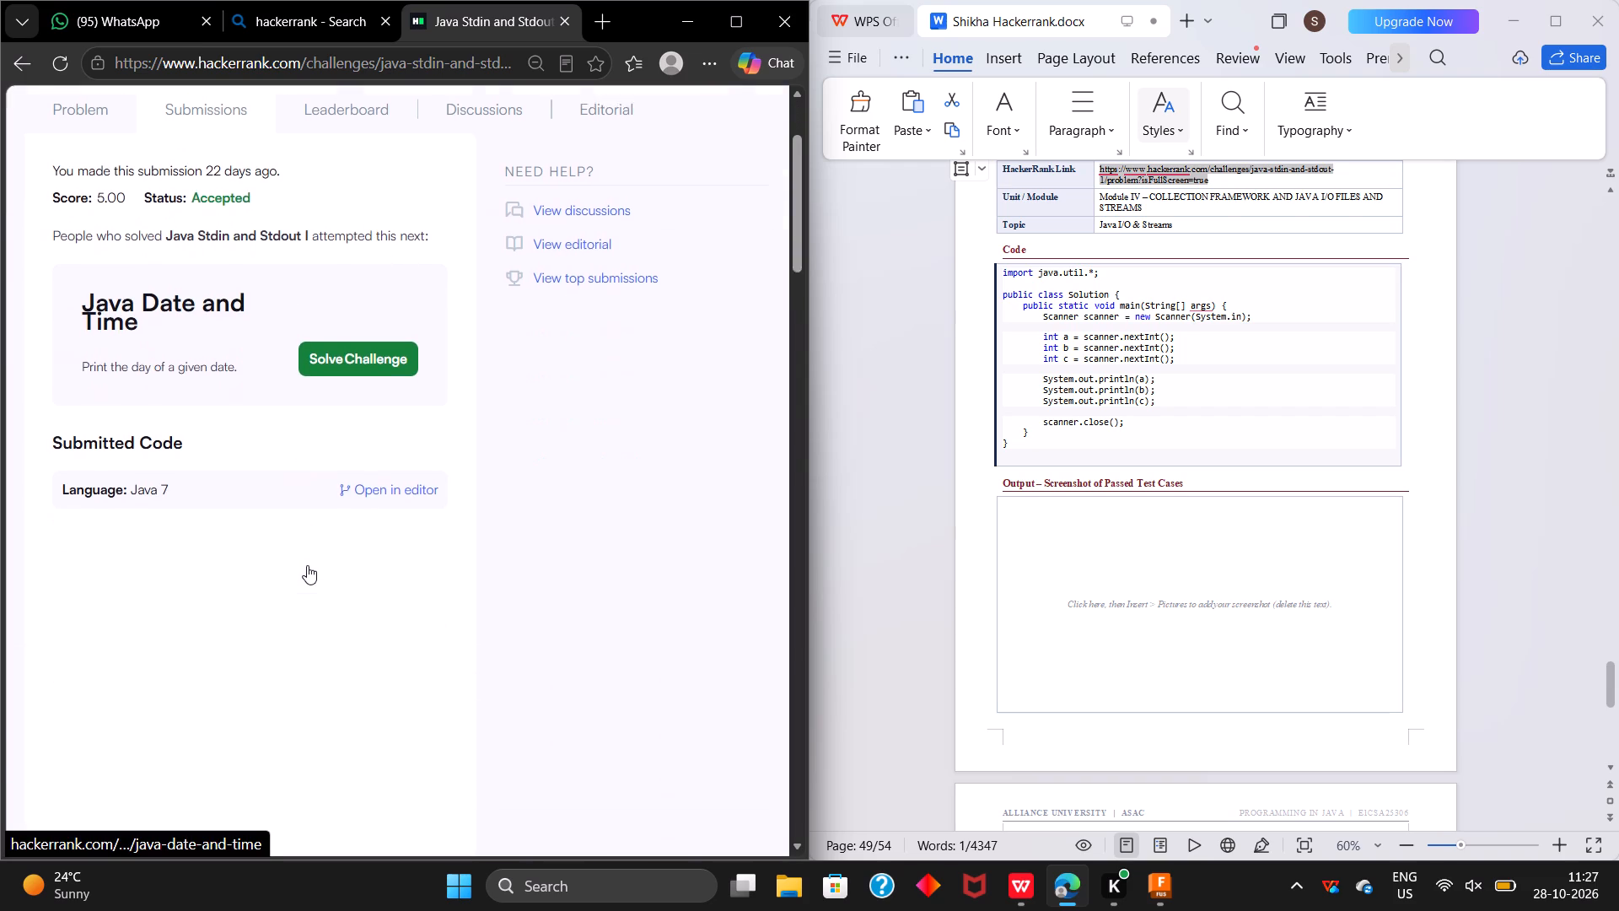
pyautogui.scroll(-12, 307, 565)
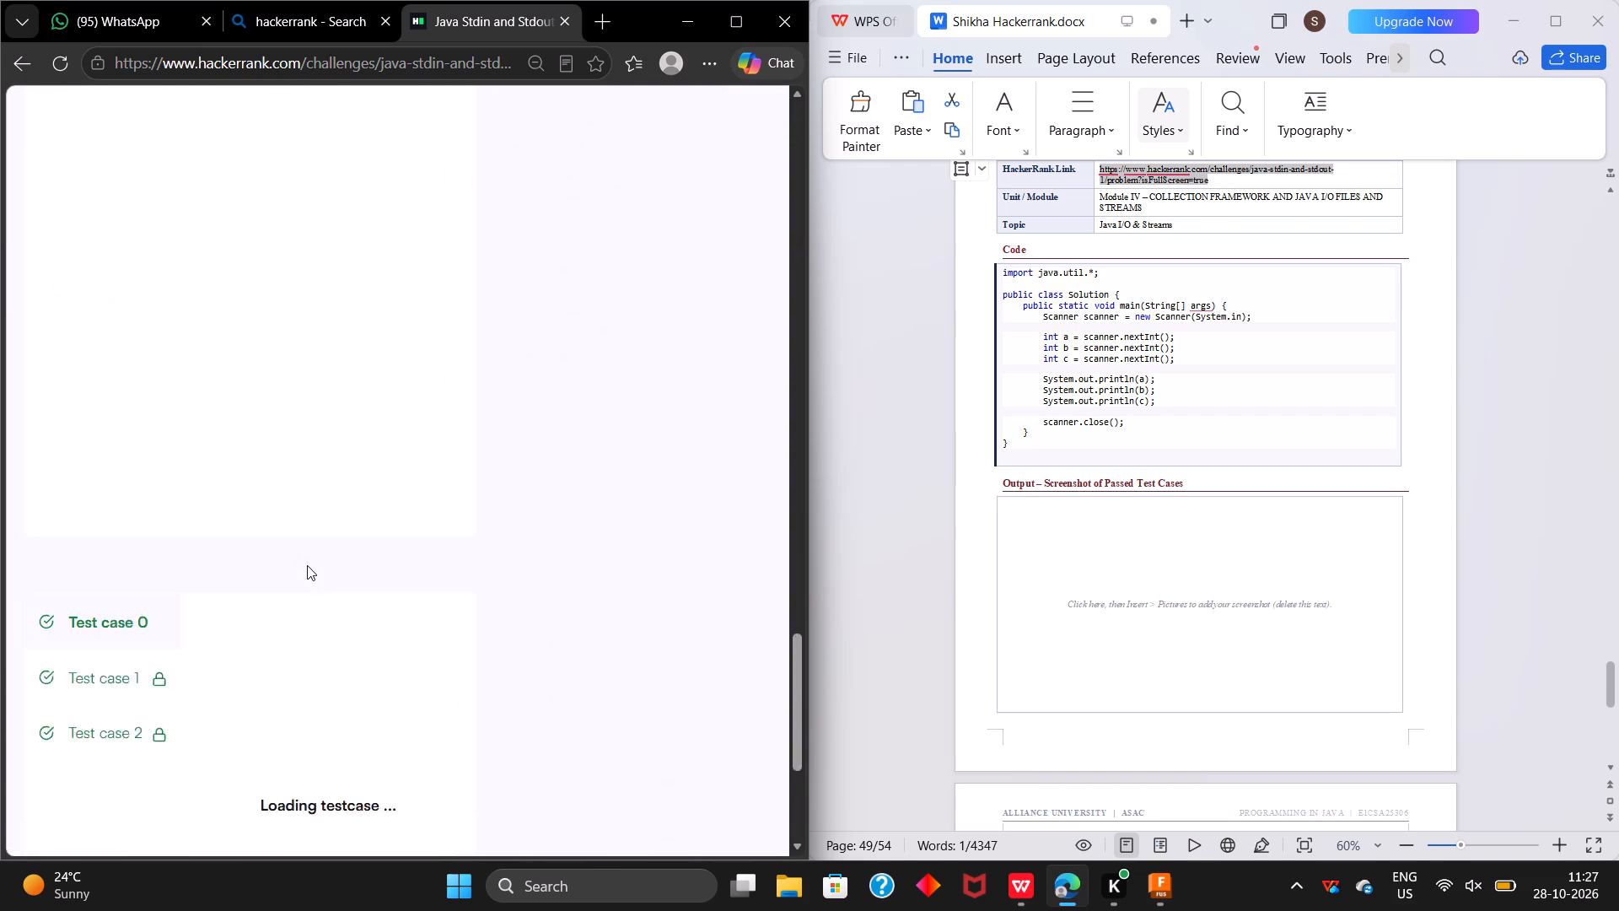
pyautogui.scroll(-2, 307, 565)
pyautogui.scroll(1, 307, 565)
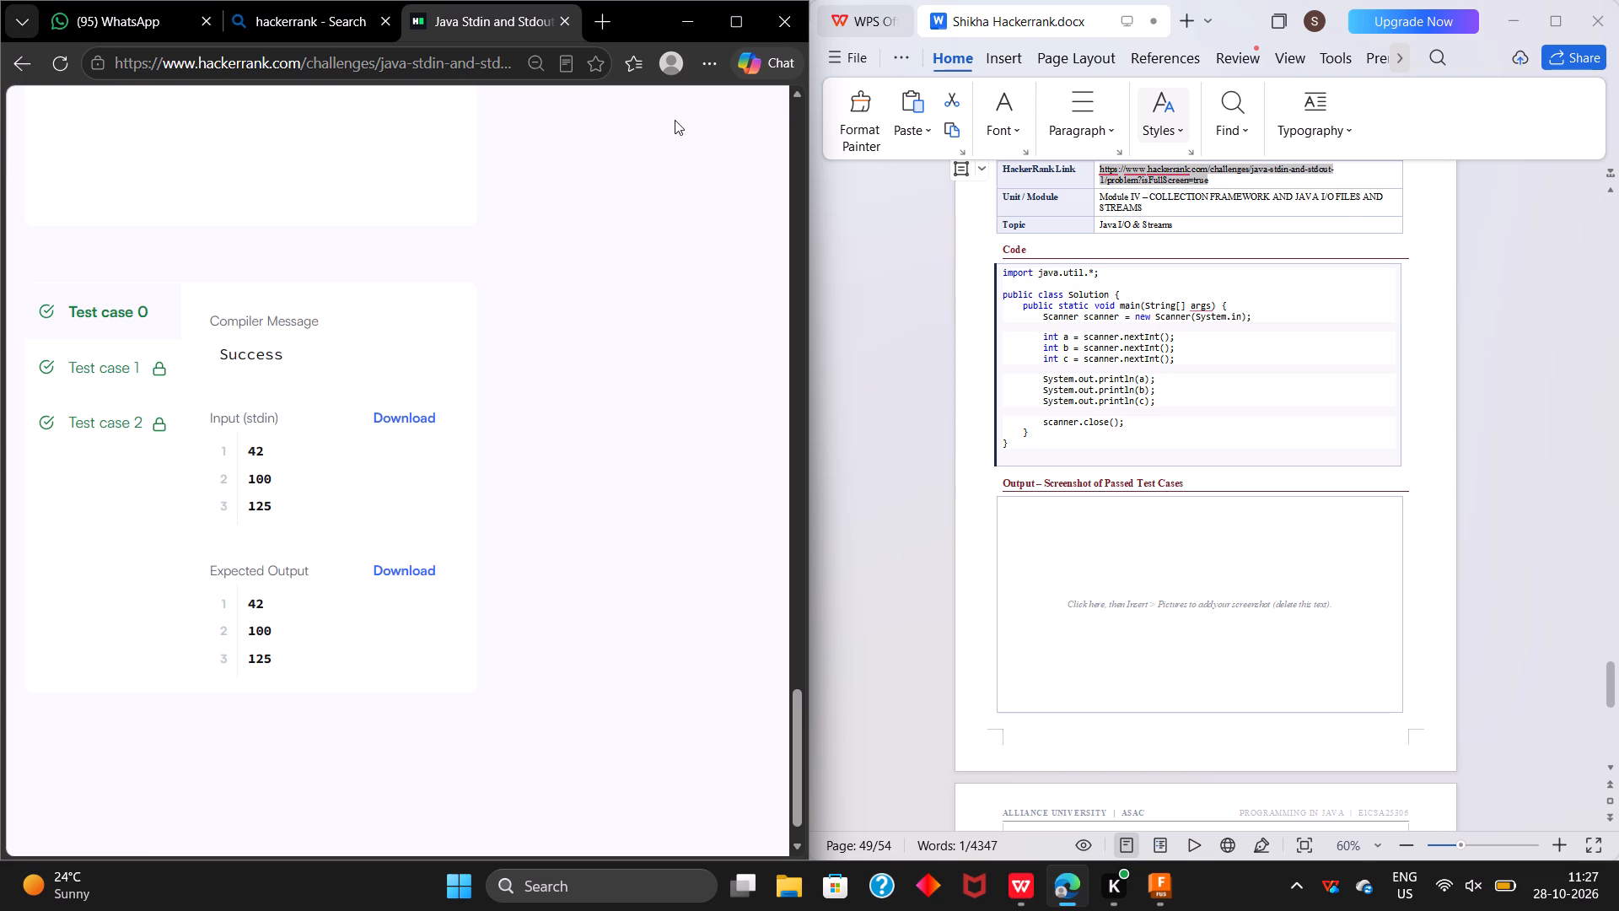
# Capture the area with the three test cases and Test case 0 details, and paste it over entry 46's output placeholder.
pyautogui.hotkey('ctrl', 'shift', 's')
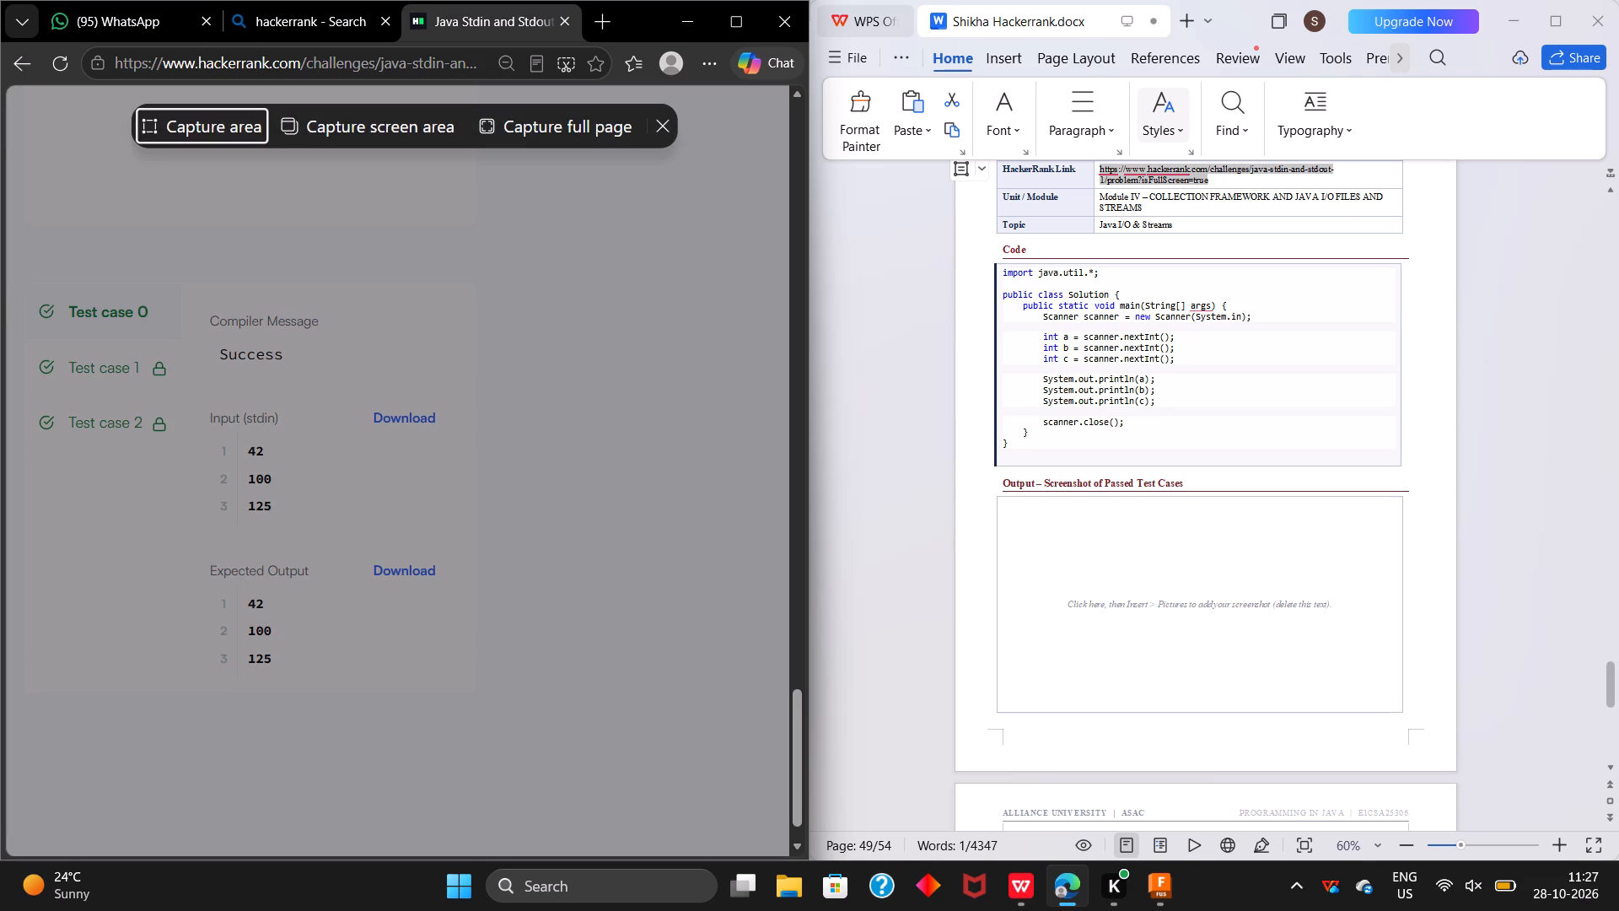
pyautogui.moveTo(22, 279); pyautogui.dragTo(469, 693)
pyautogui.hotkey('ctrl', 'c')
pyautogui.tripleClick(1283, 650)
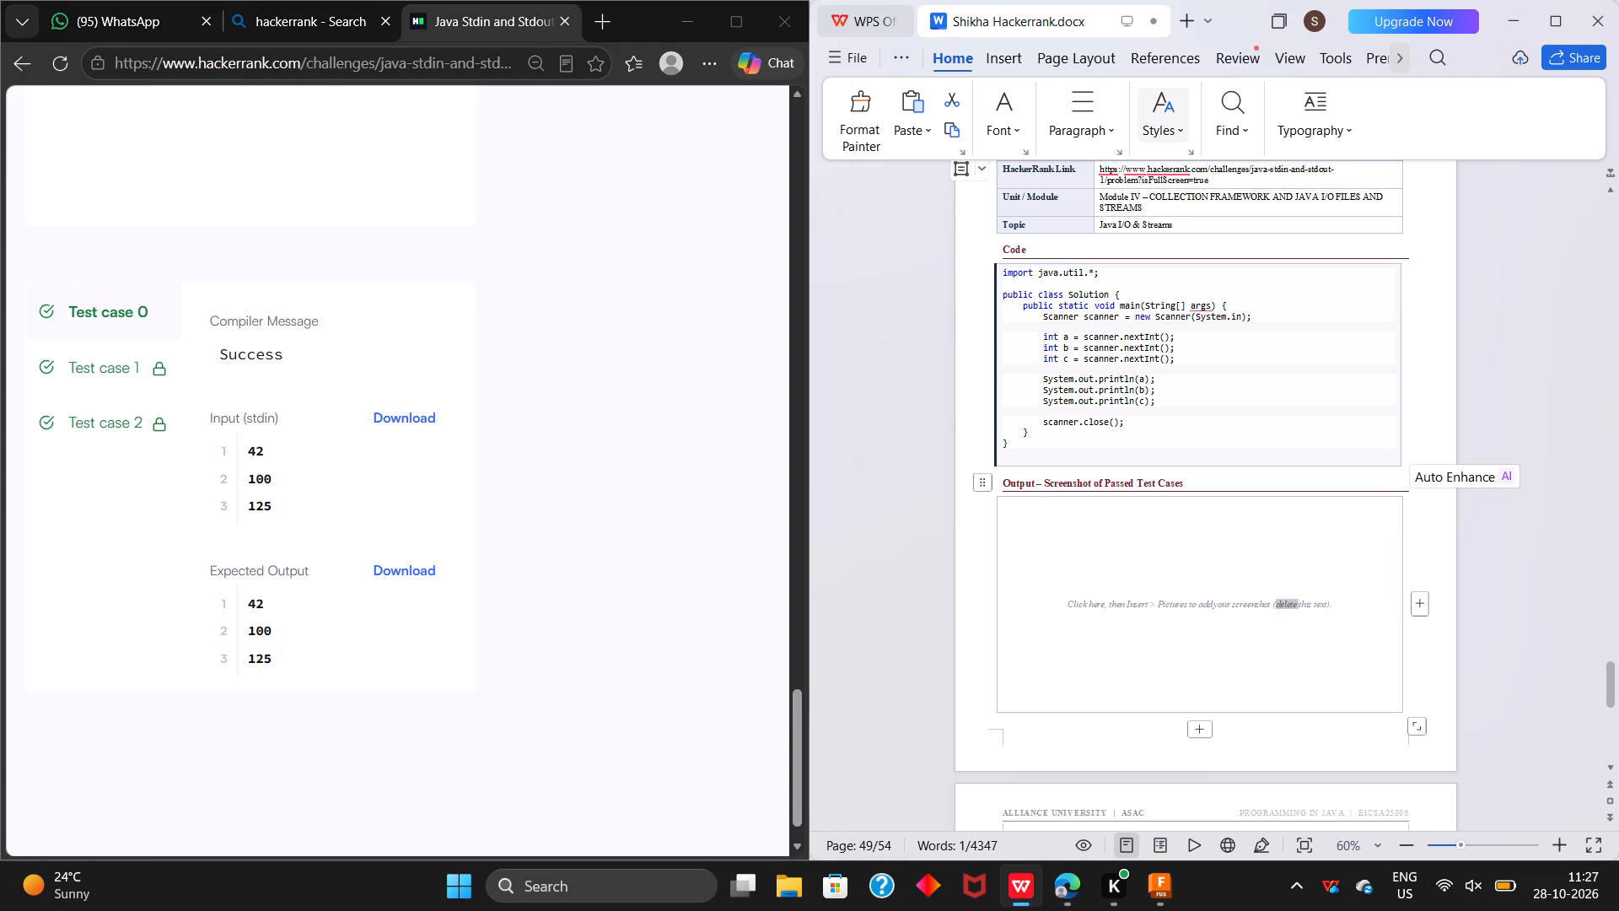
pyautogui.hotkey('ctrl', 'v')
# Resize the pasted test case screenshot in entry 46 to about 3.99 in high and 4.95 in wide.
pyautogui.scroll(-2, 1261, 619)
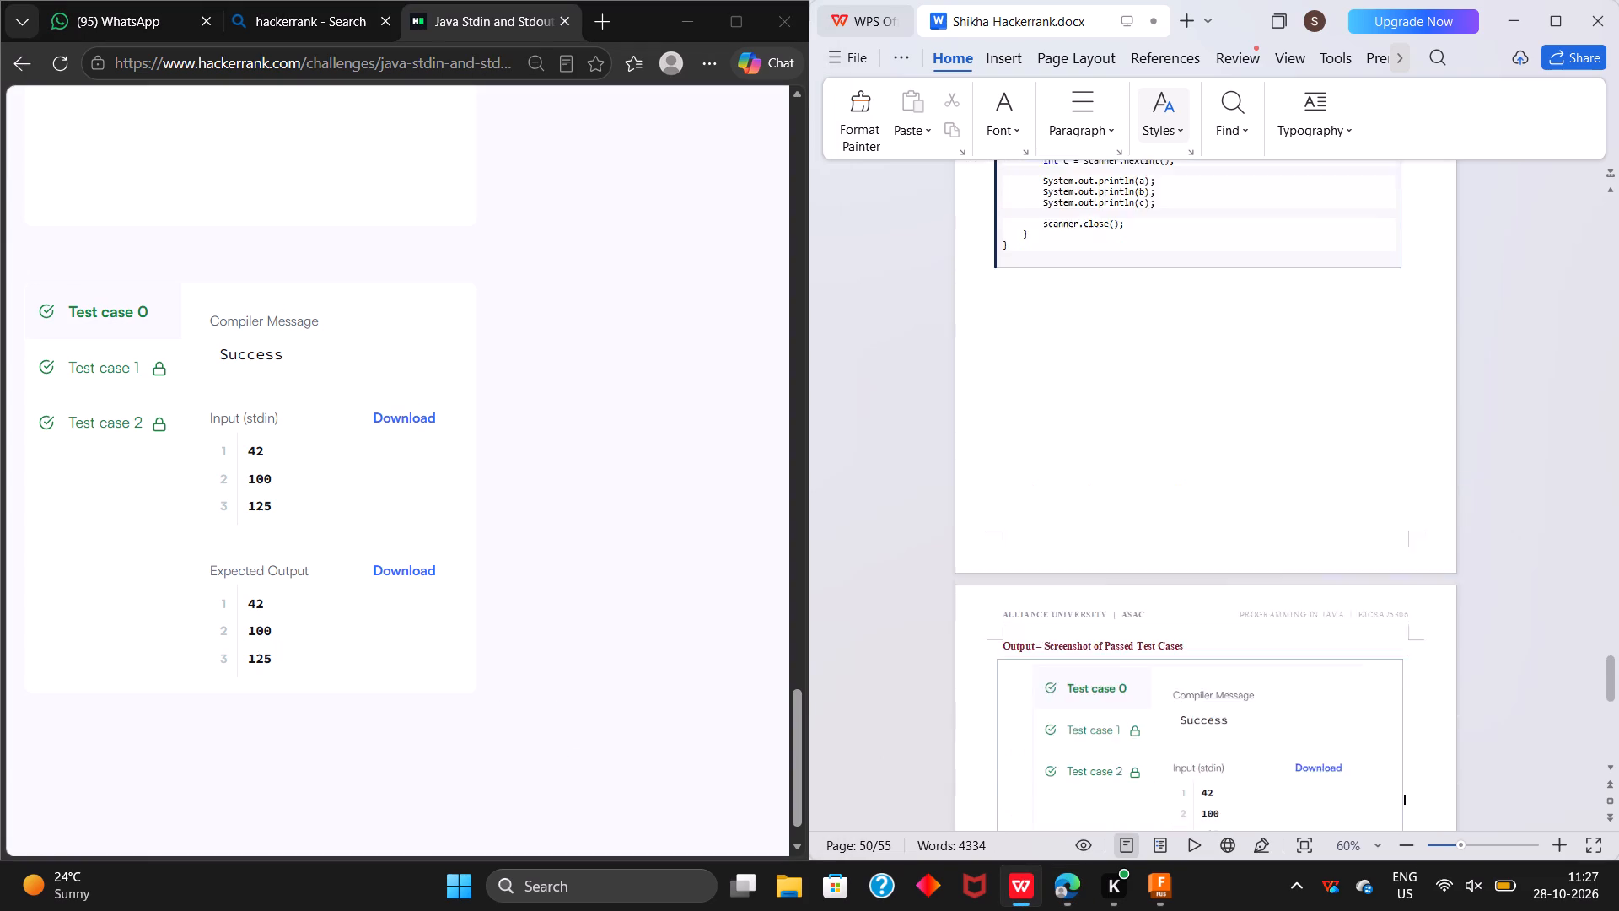
pyautogui.scroll(-4, 1261, 619)
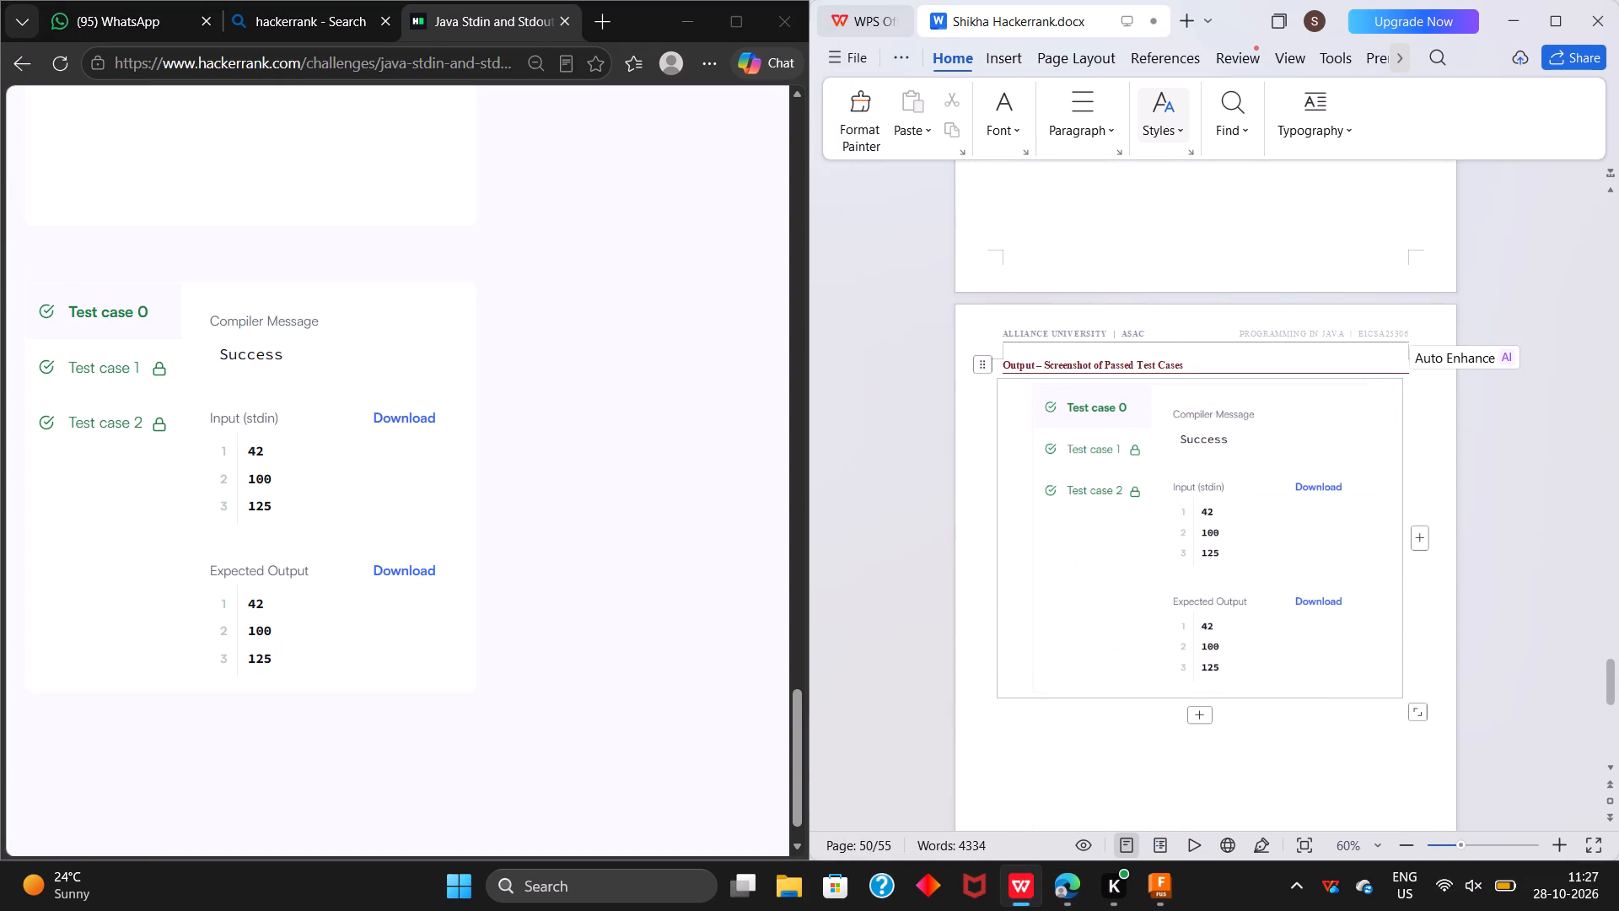
pyautogui.moveTo(1207, 716); pyautogui.dragTo(1202, 690)
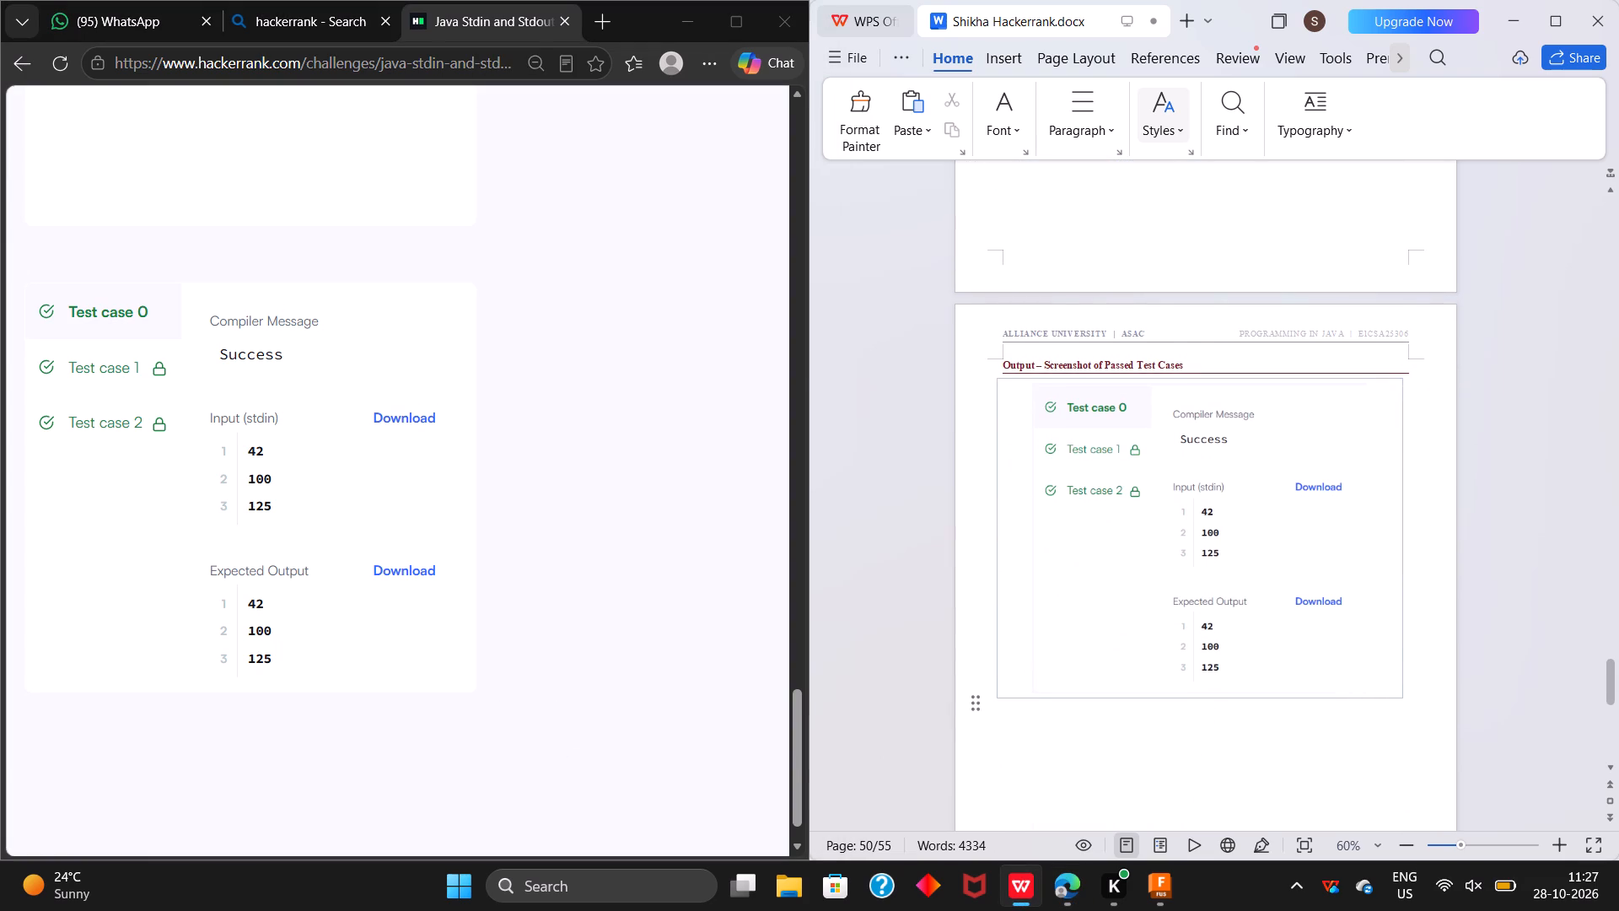
pyautogui.moveTo(1202, 690); pyautogui.dragTo(1200, 680)
pyautogui.click(1200, 680)
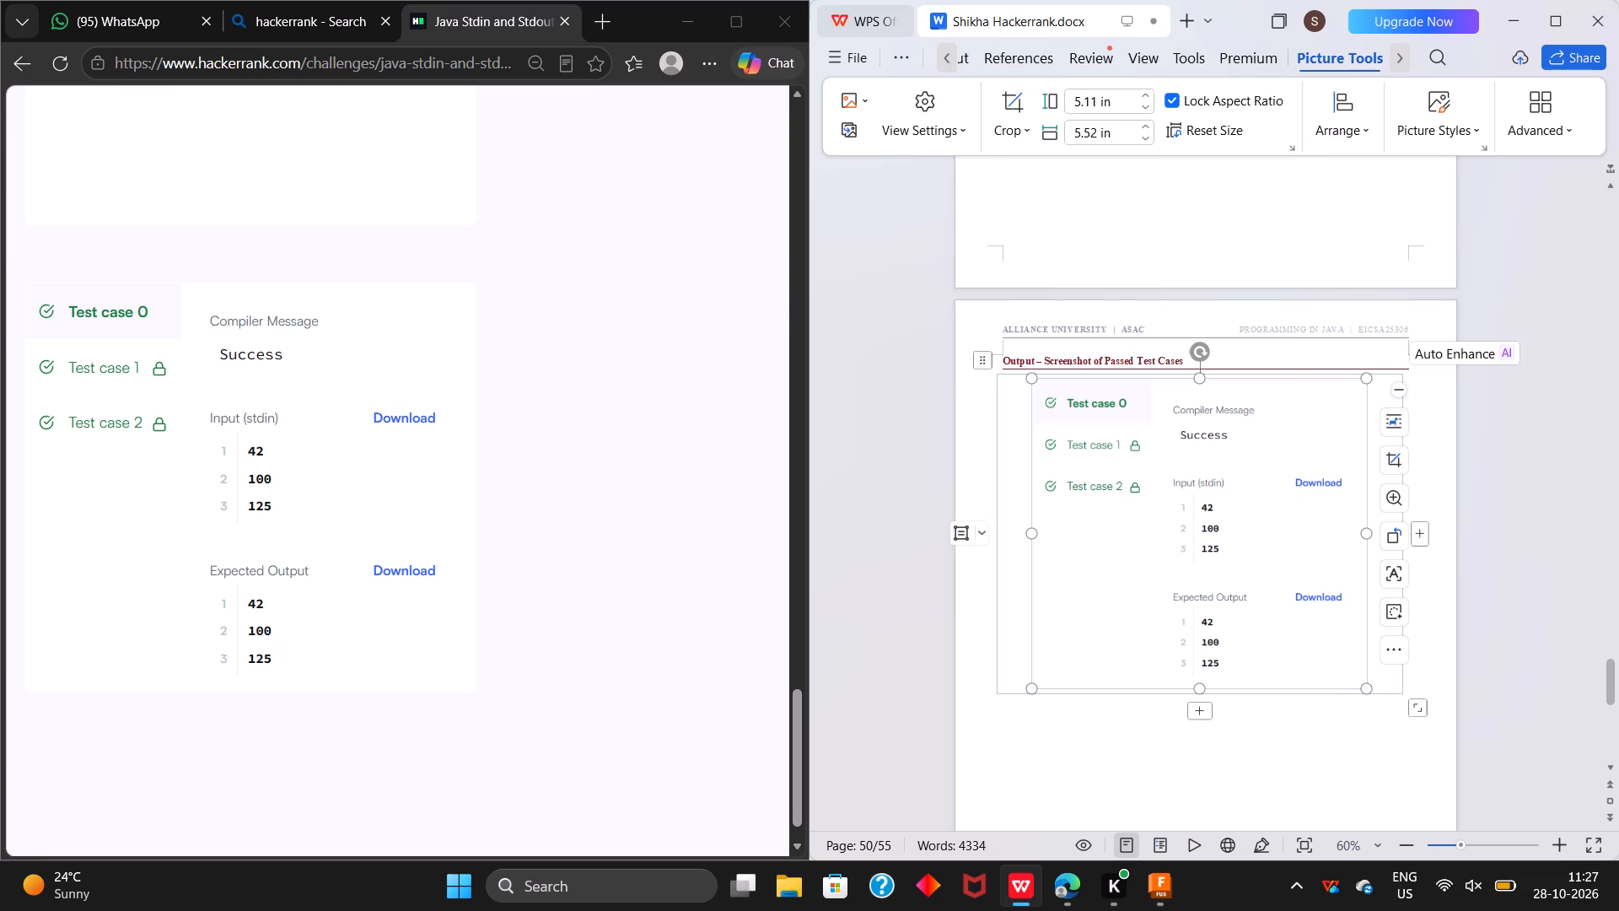
pyautogui.moveTo(1362, 687); pyautogui.dragTo(1342, 658)
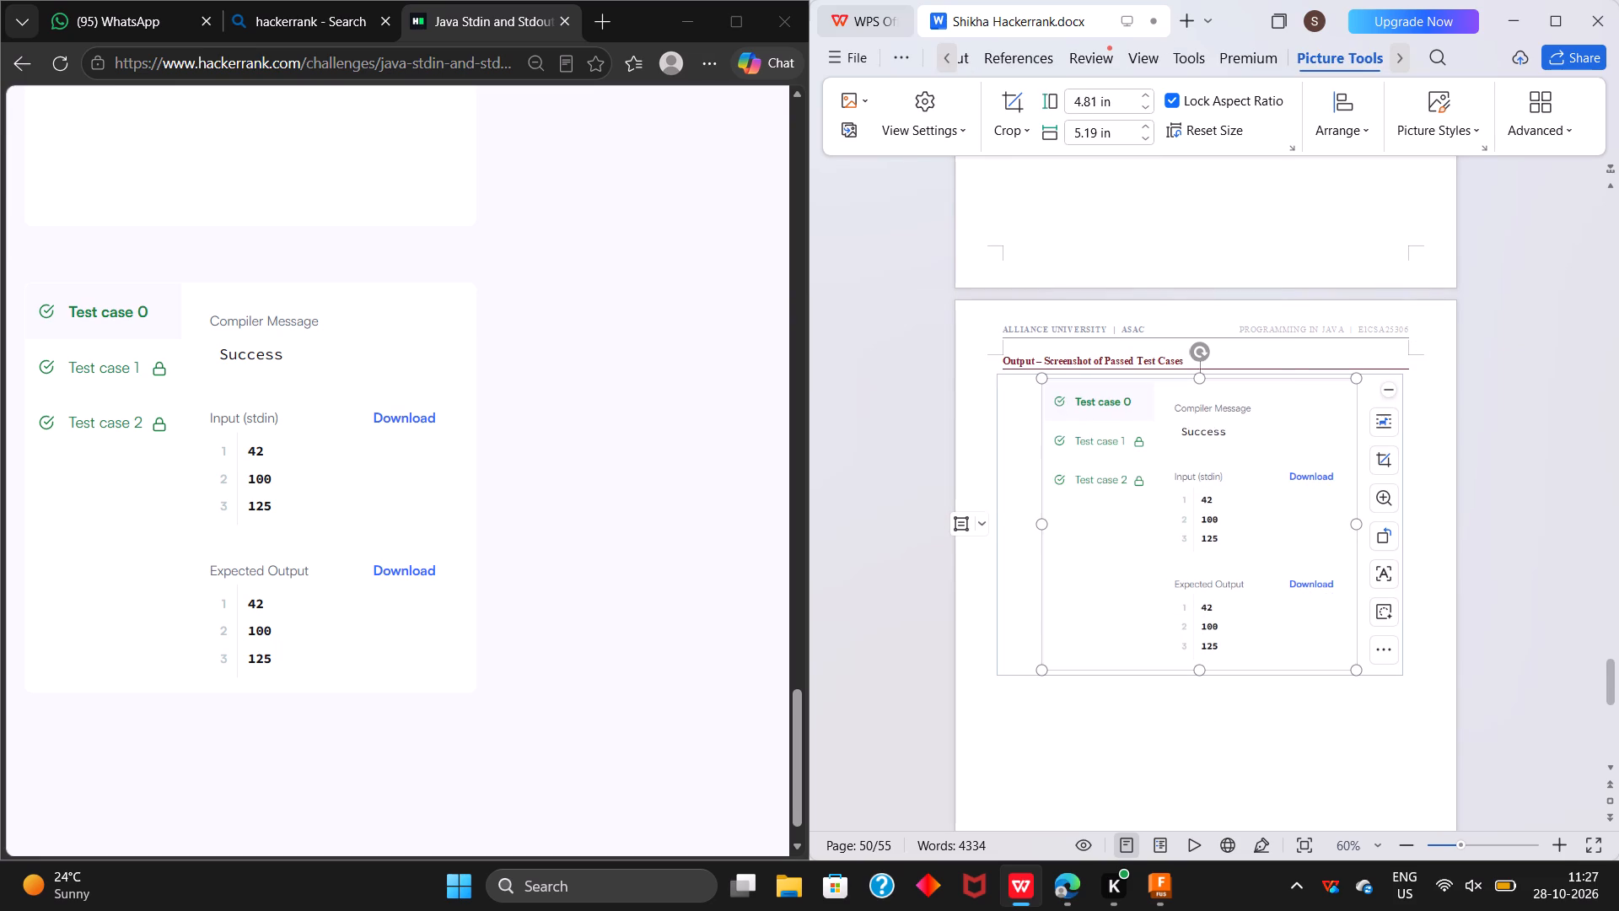
pyautogui.moveTo(1356, 667); pyautogui.dragTo(1325, 643)
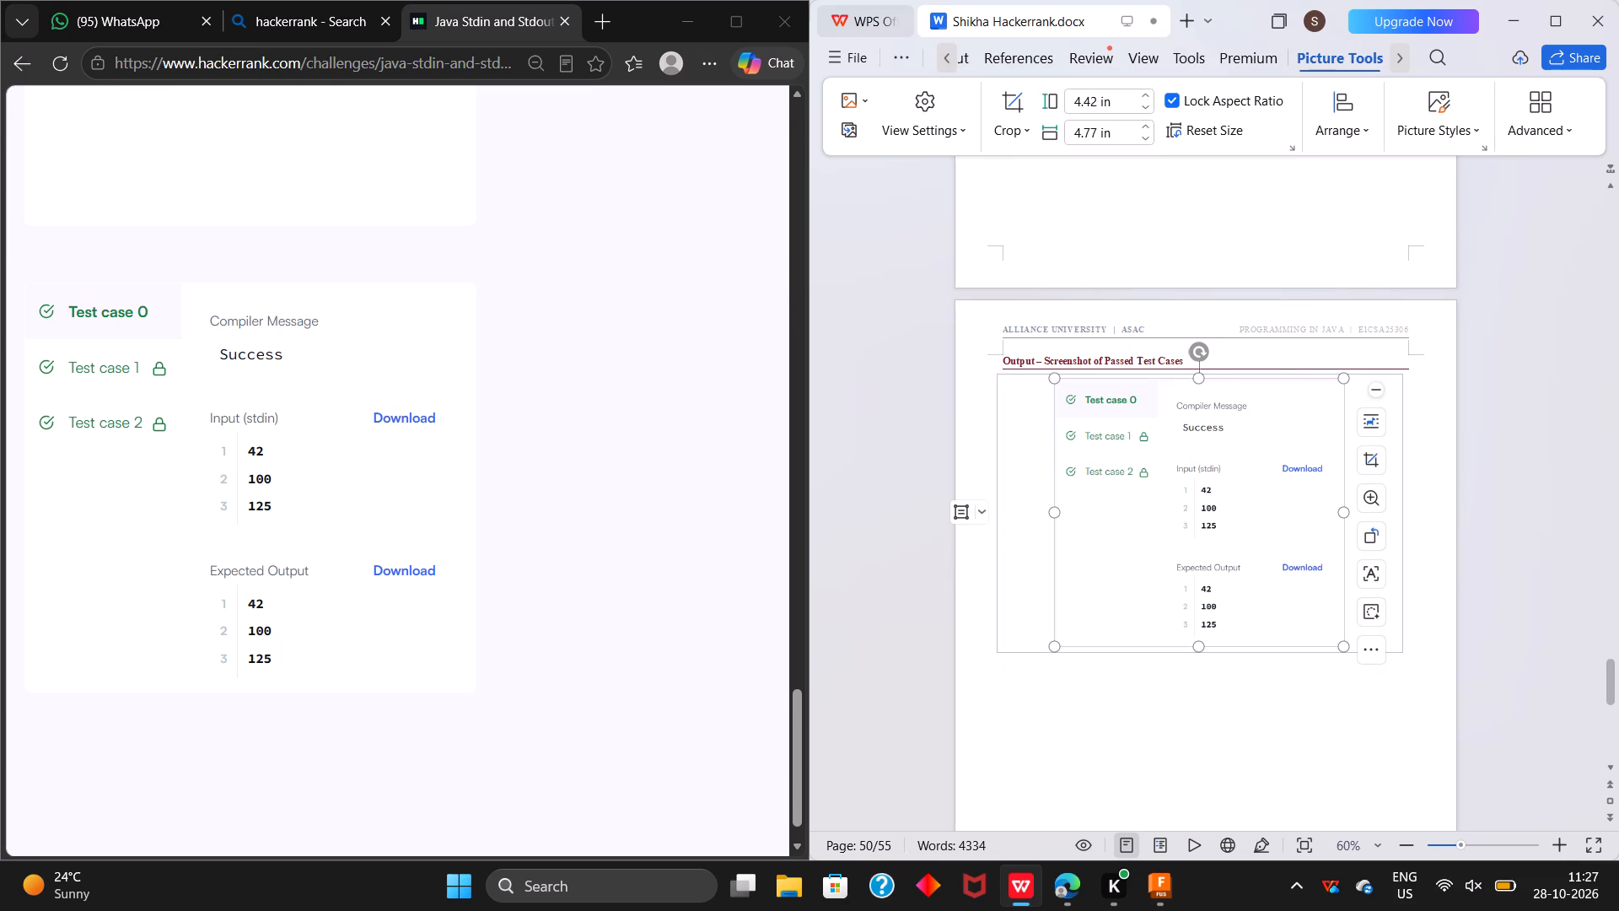
pyautogui.moveTo(1342, 647); pyautogui.dragTo(1314, 620)
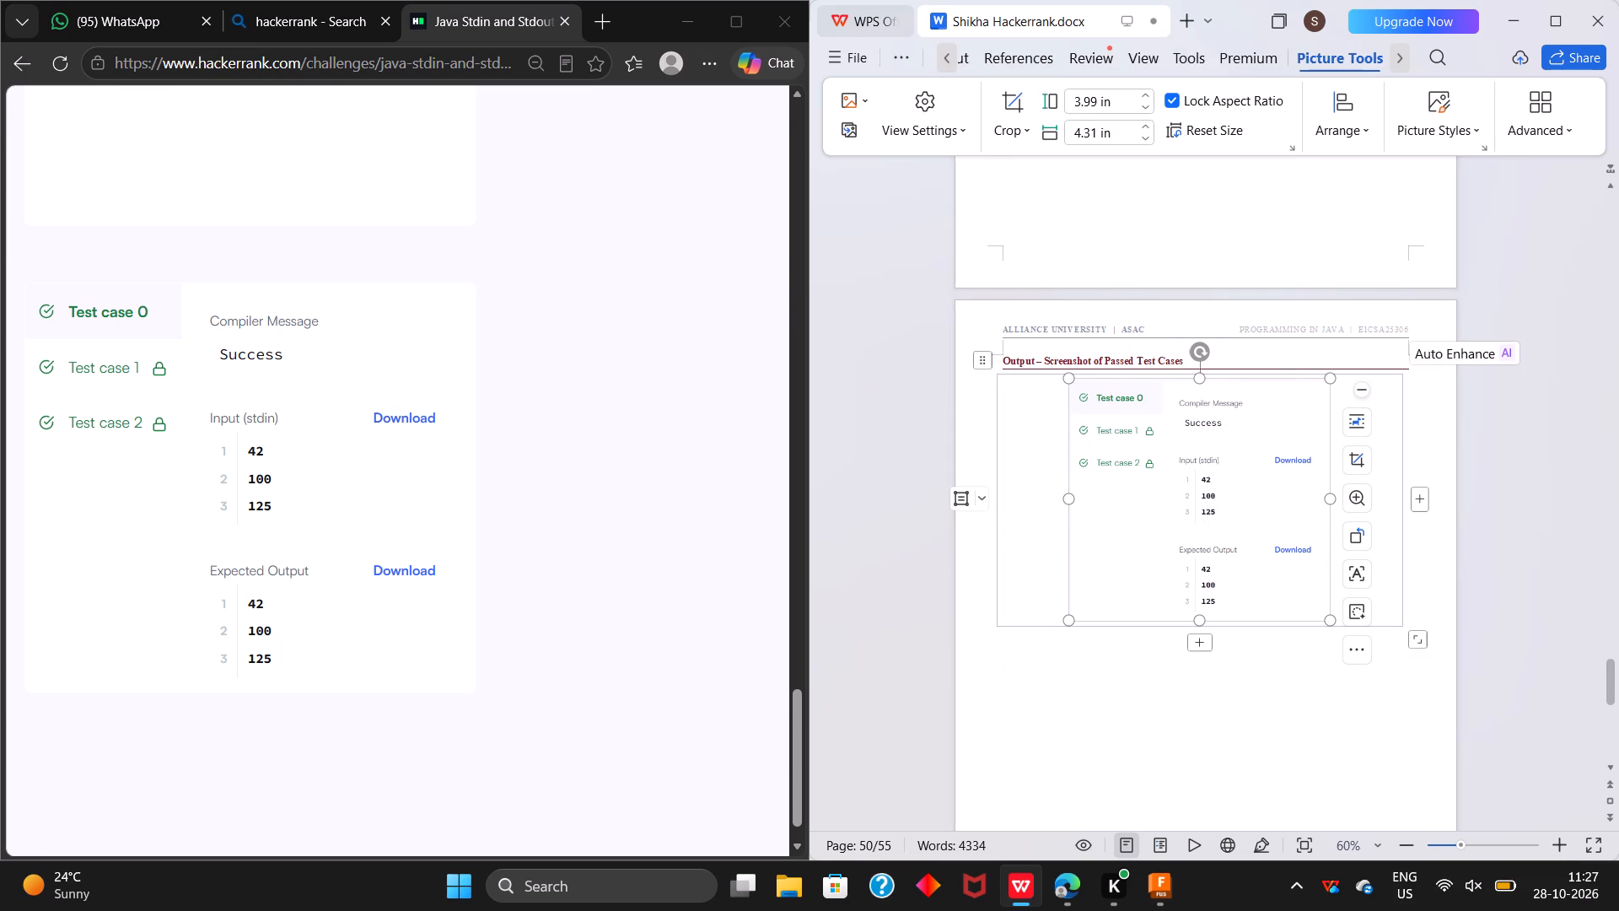
pyautogui.moveTo(1331, 503); pyautogui.dragTo(1369, 495)
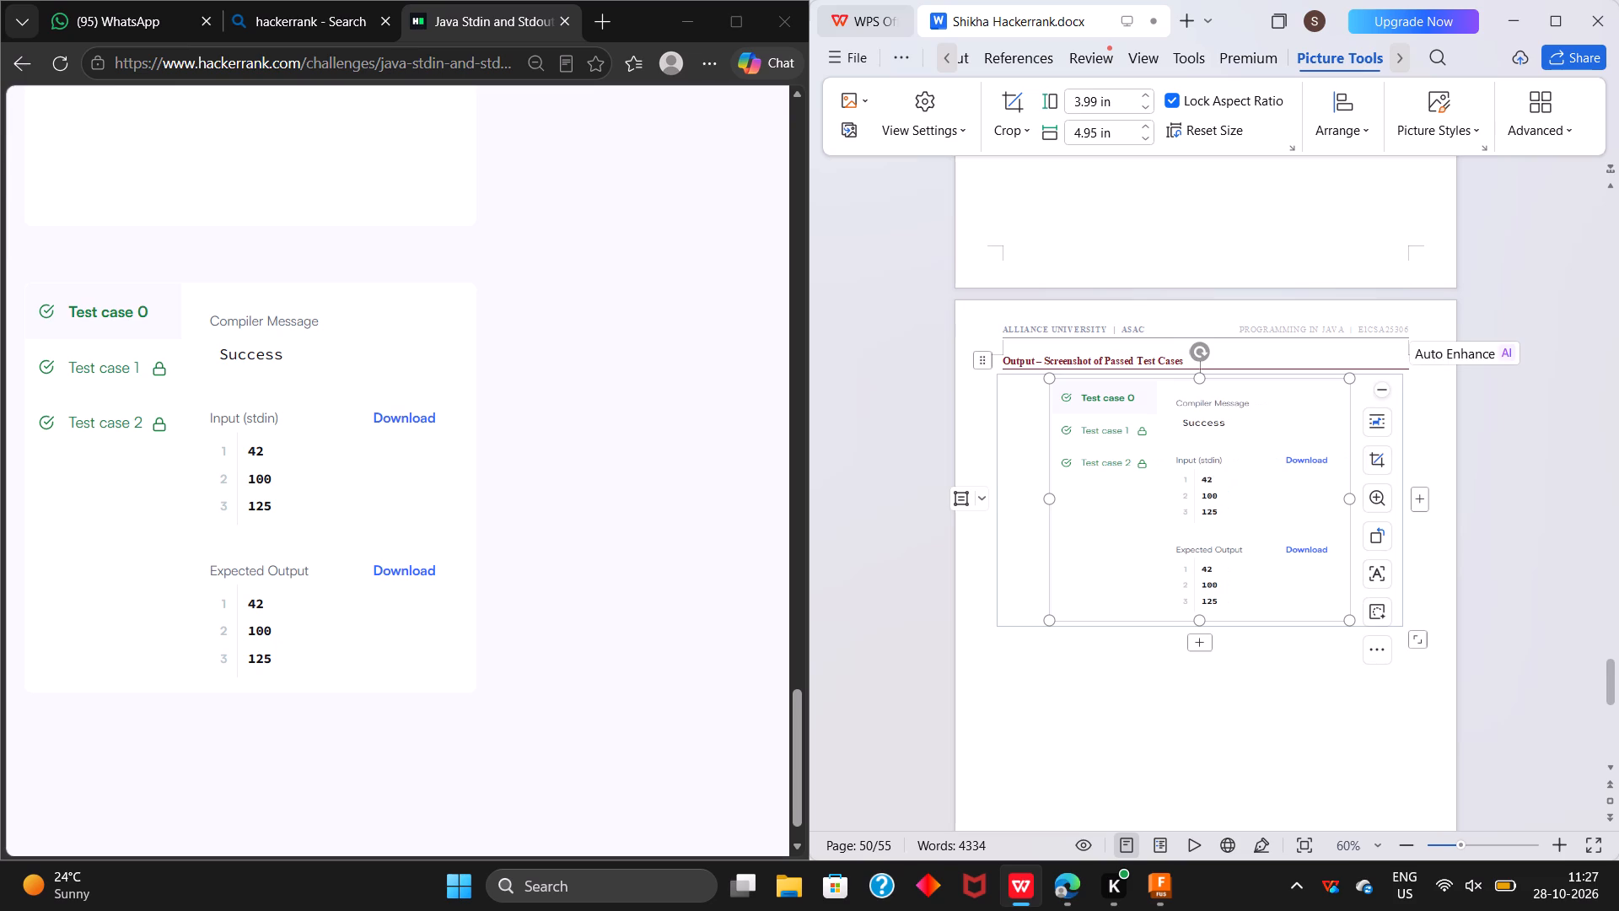
# Shrink the test case screenshot in entry 46 to about 3.67 in high and 4.55 in wide.
pyautogui.moveTo(1350, 618); pyautogui.dragTo(1320, 594)
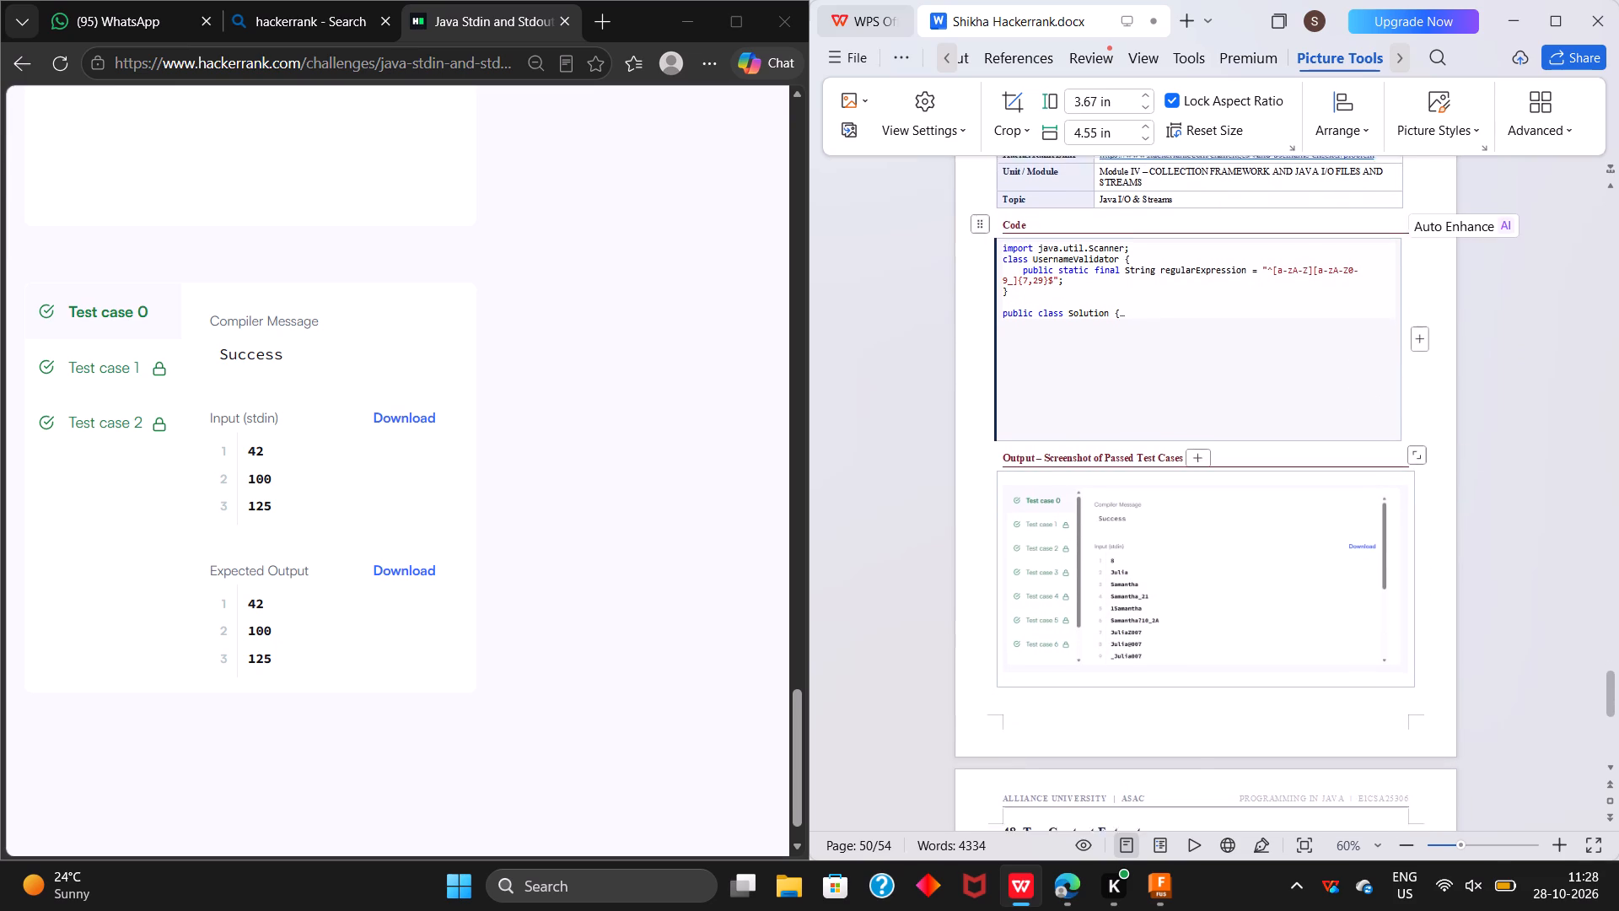
# Look through the document's neighbouring and earlier entries for one whose code and output placeholders are still unfilled.
pyautogui.scroll(3, 1237, 541)
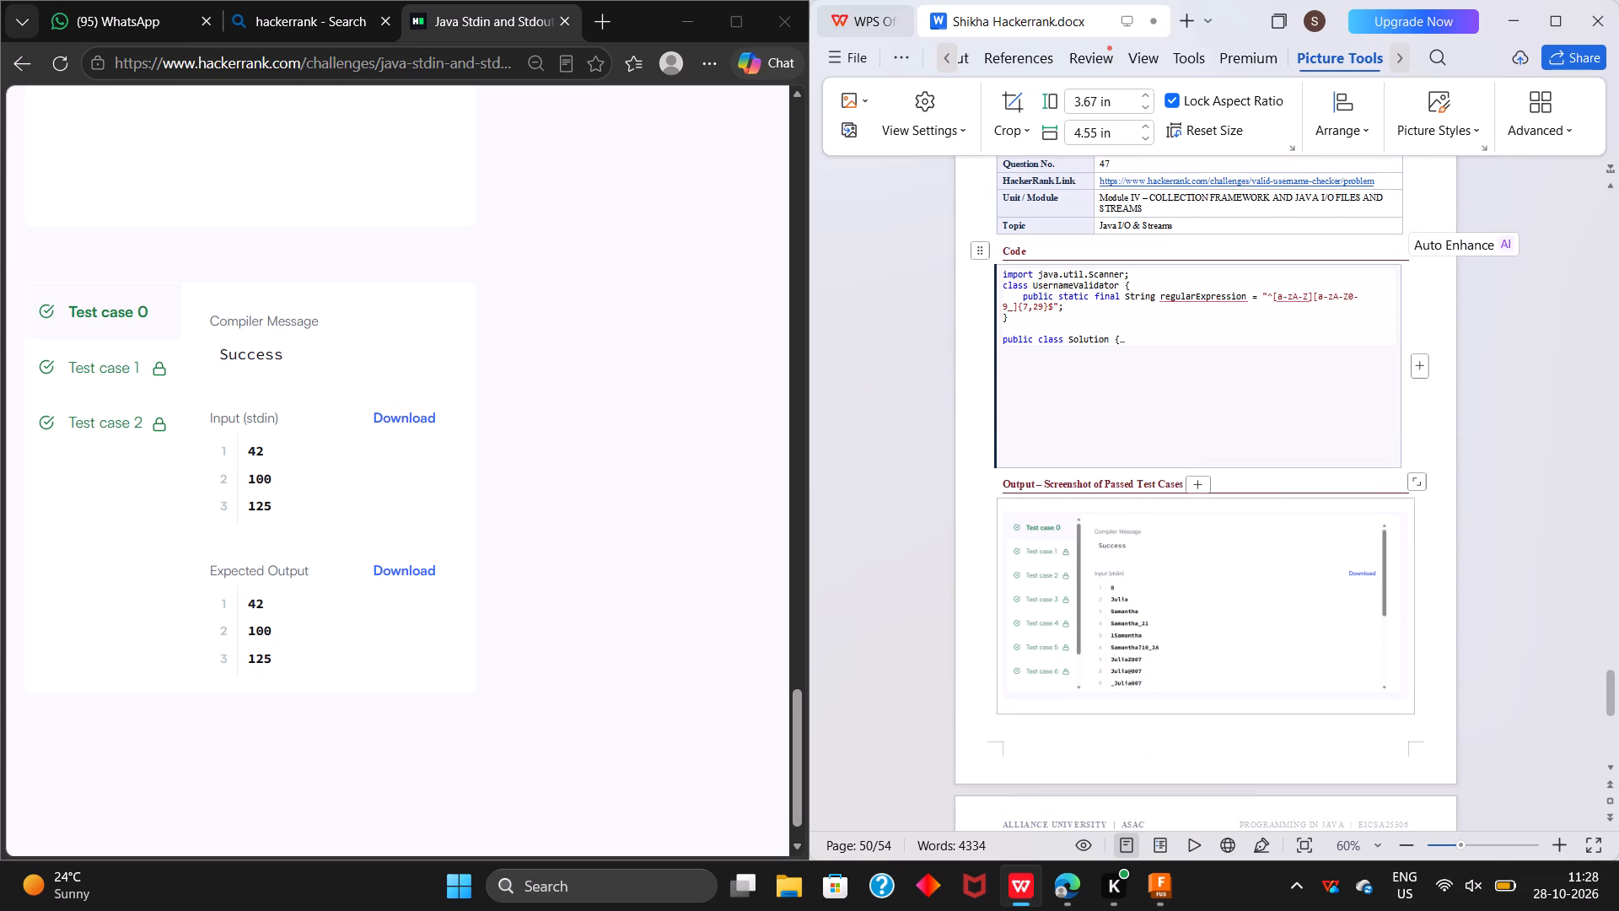
pyautogui.scroll(3, 1237, 541)
pyautogui.scroll(-2, 1237, 541)
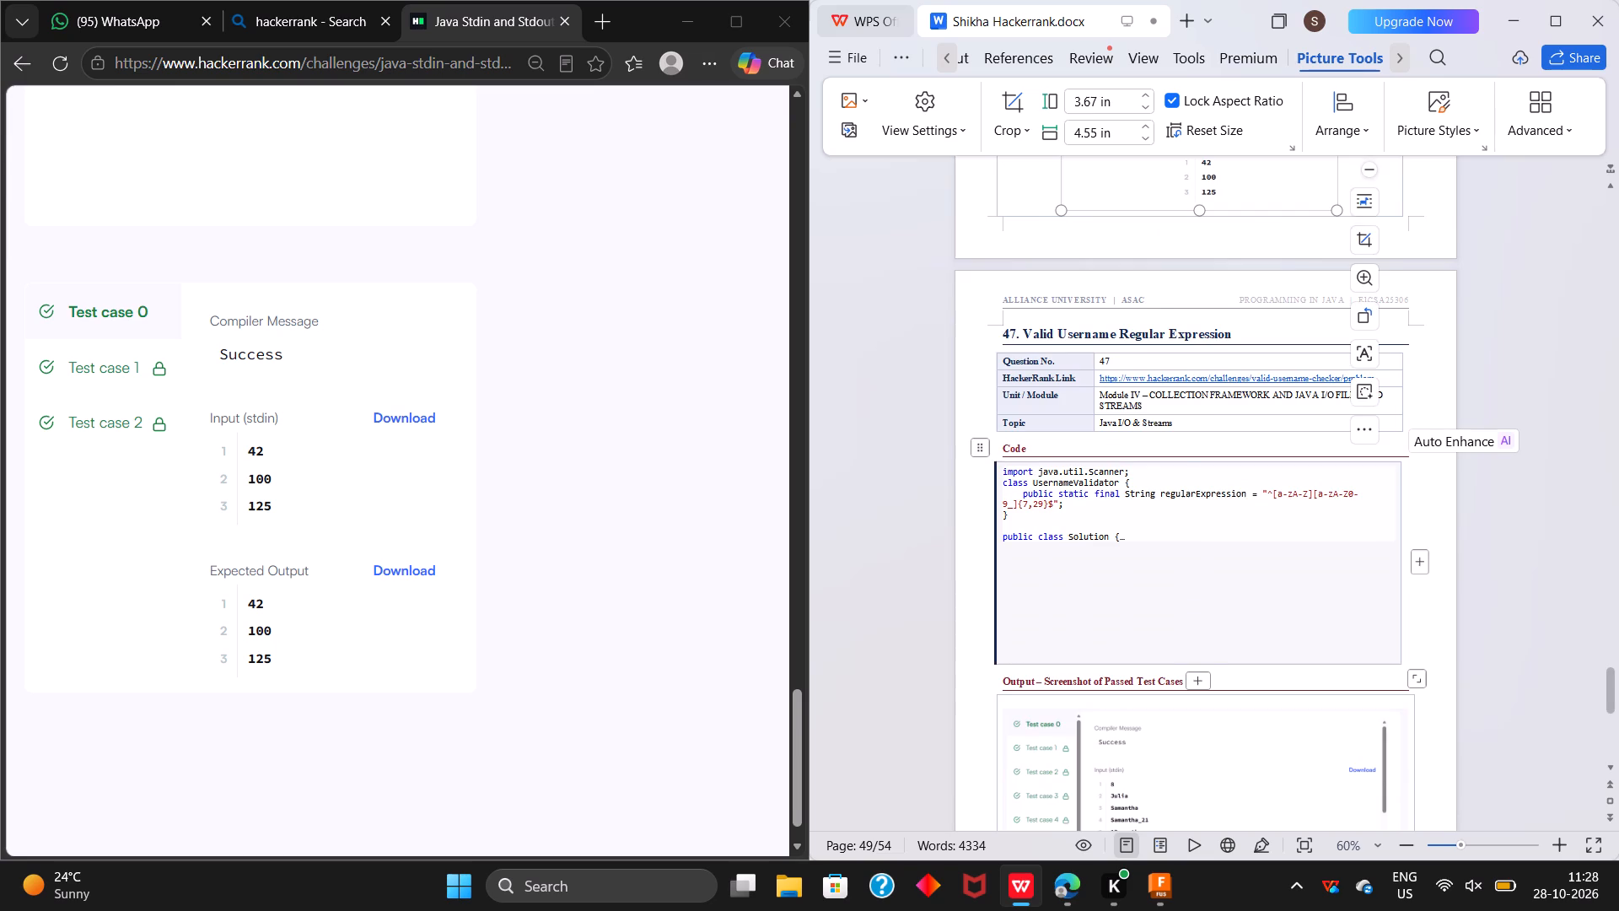
pyautogui.scroll(-4, 1237, 541)
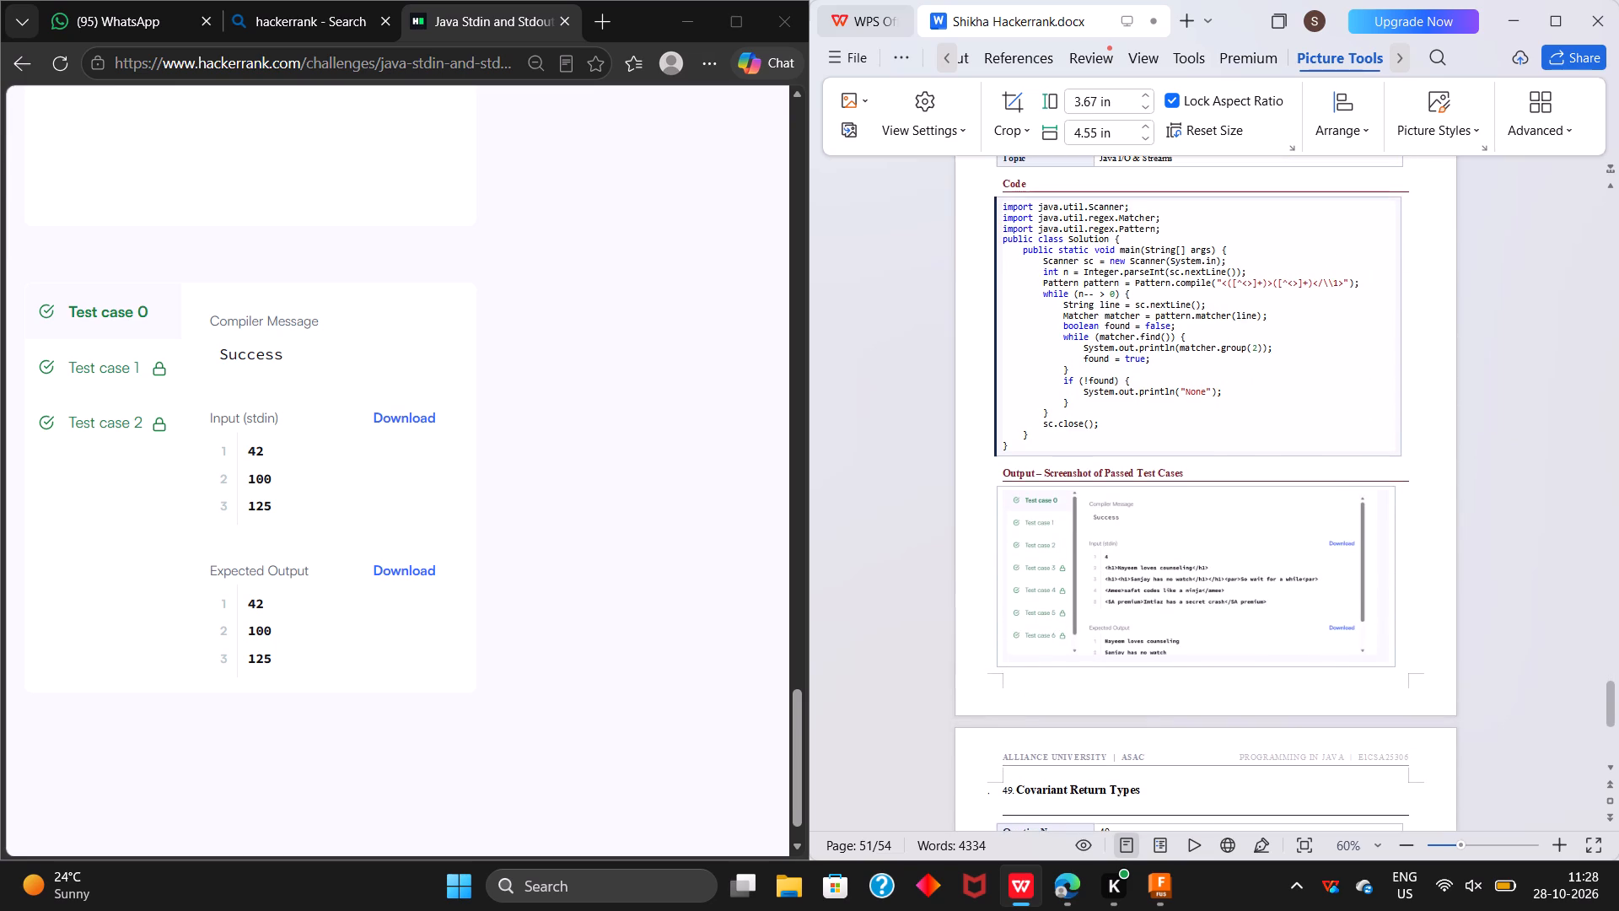
pyautogui.scroll(5, 1237, 541)
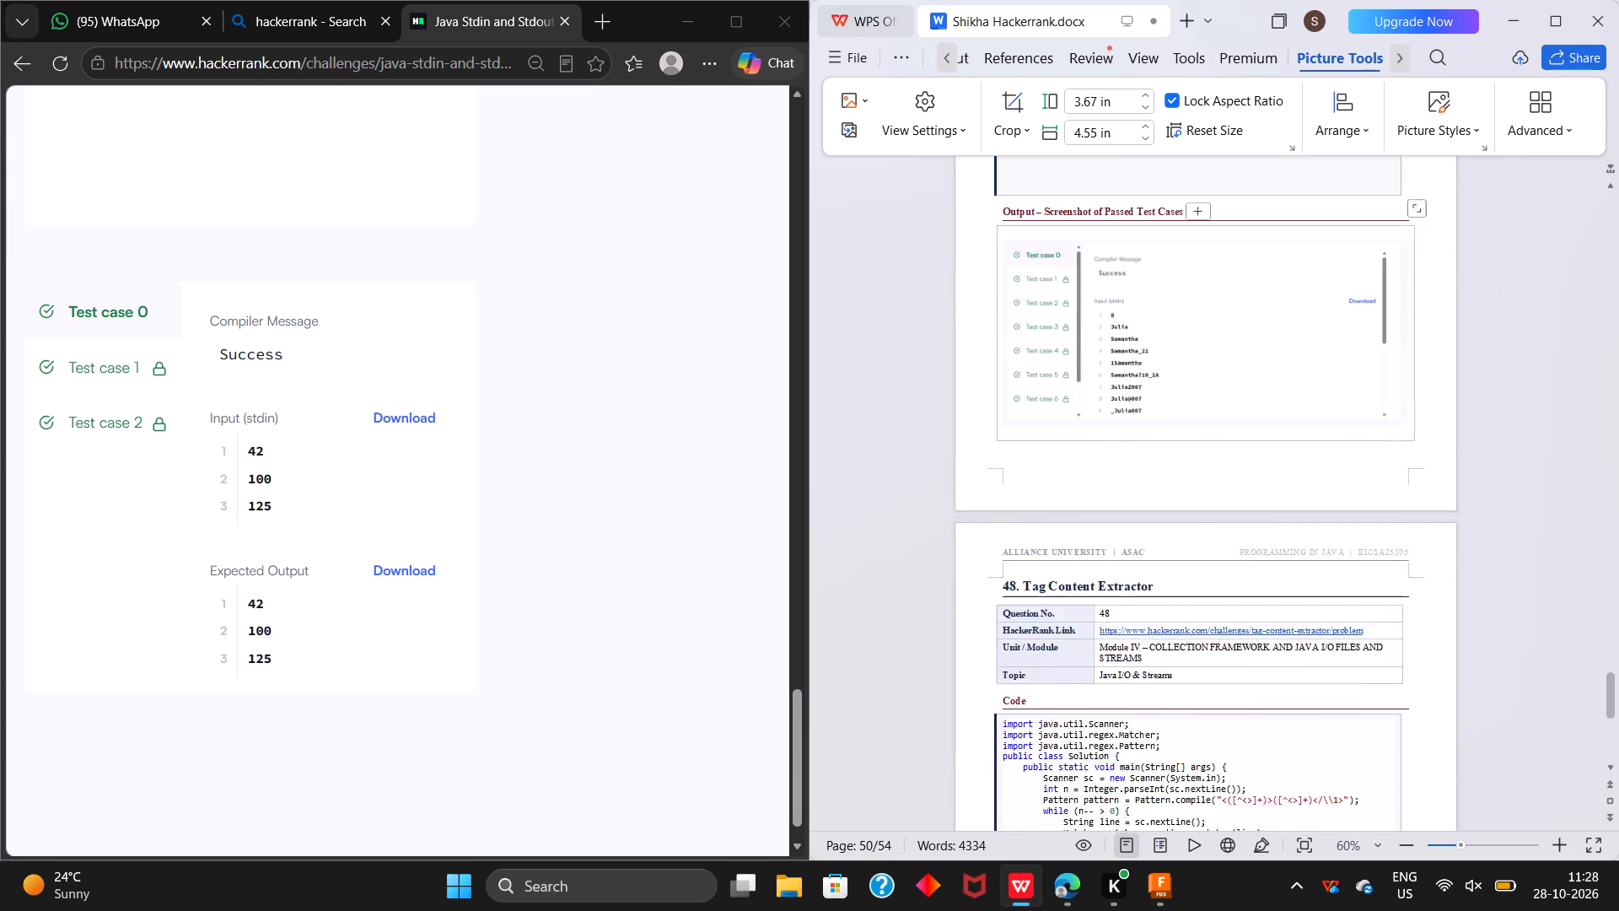
pyautogui.scroll(6, 1237, 541)
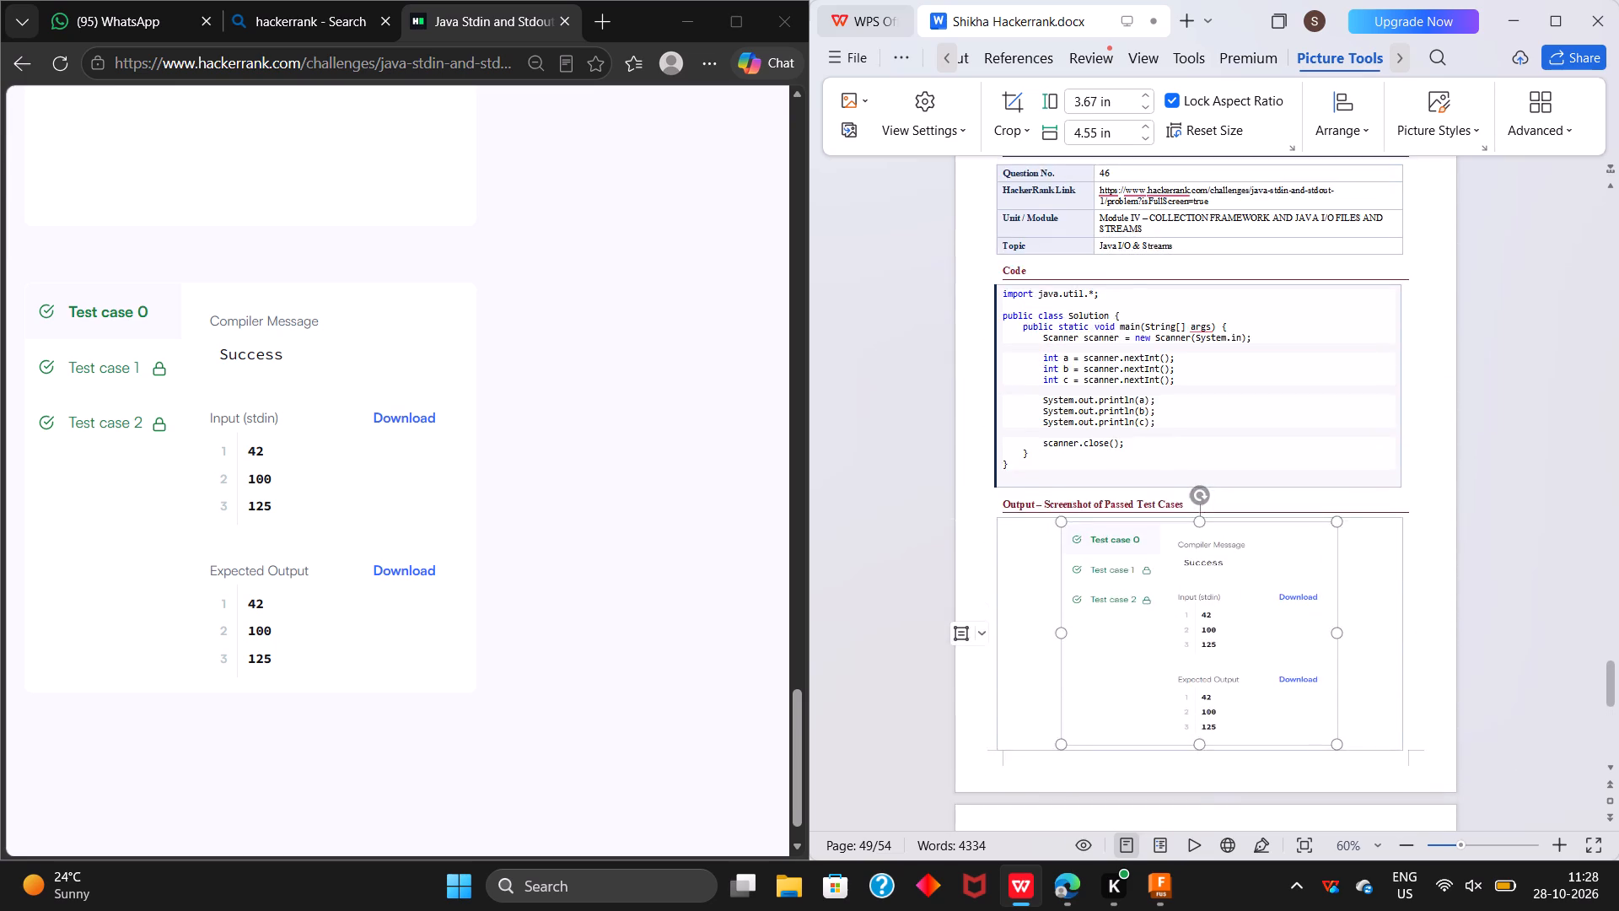
pyautogui.scroll(11, 1237, 541)
pyautogui.scroll(11, 1237, 541)
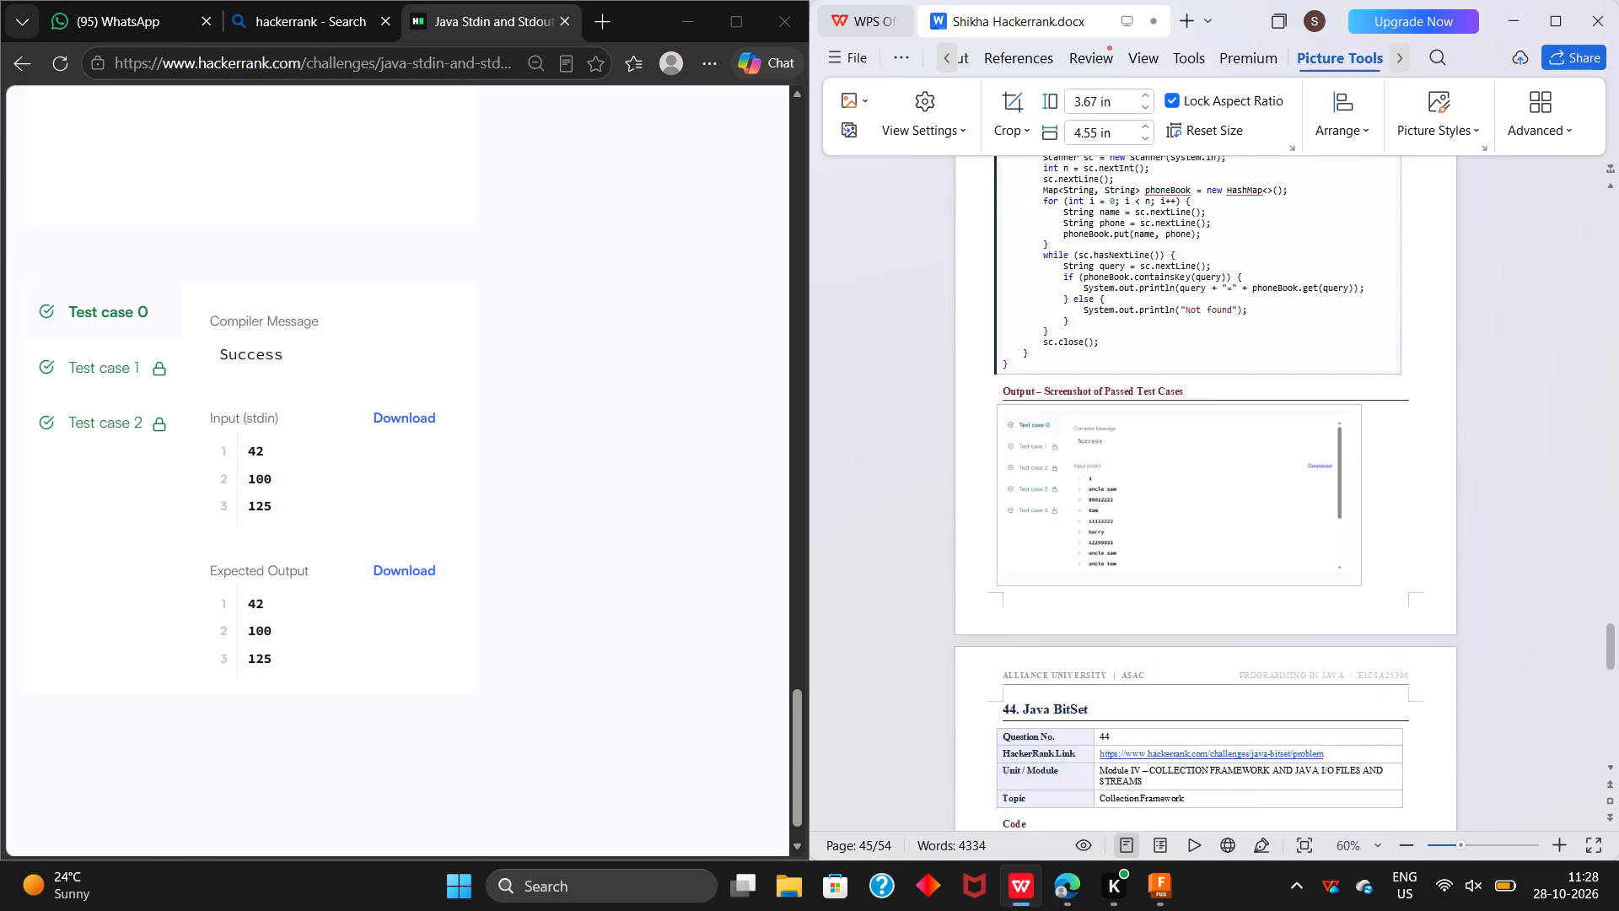
pyautogui.scroll(13, 1237, 541)
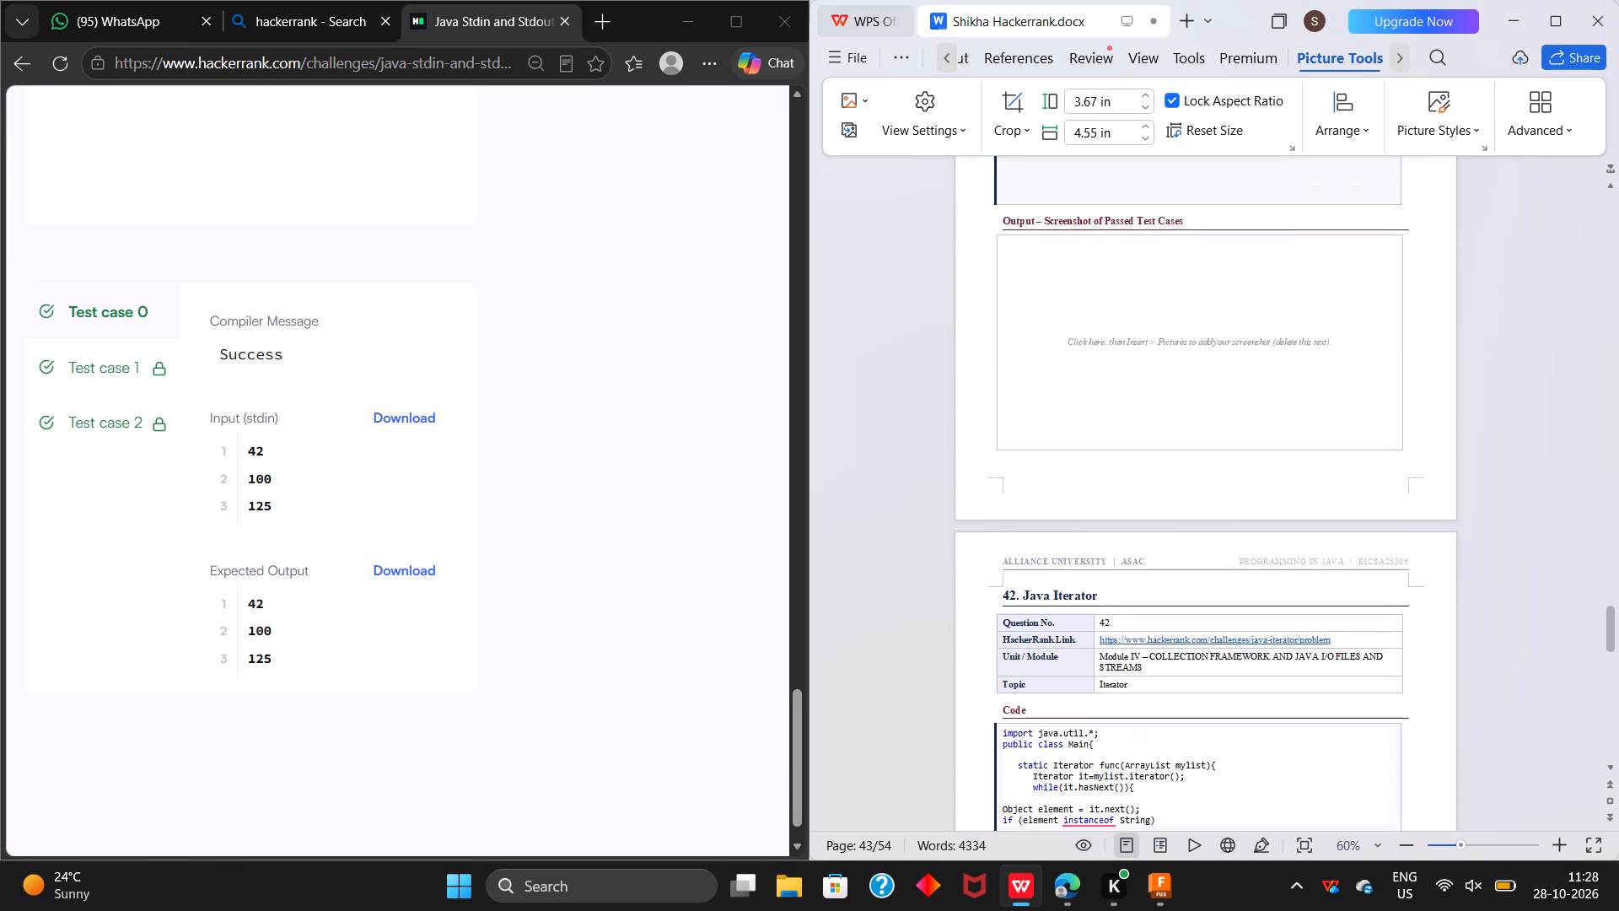
pyautogui.scroll(7, 1237, 541)
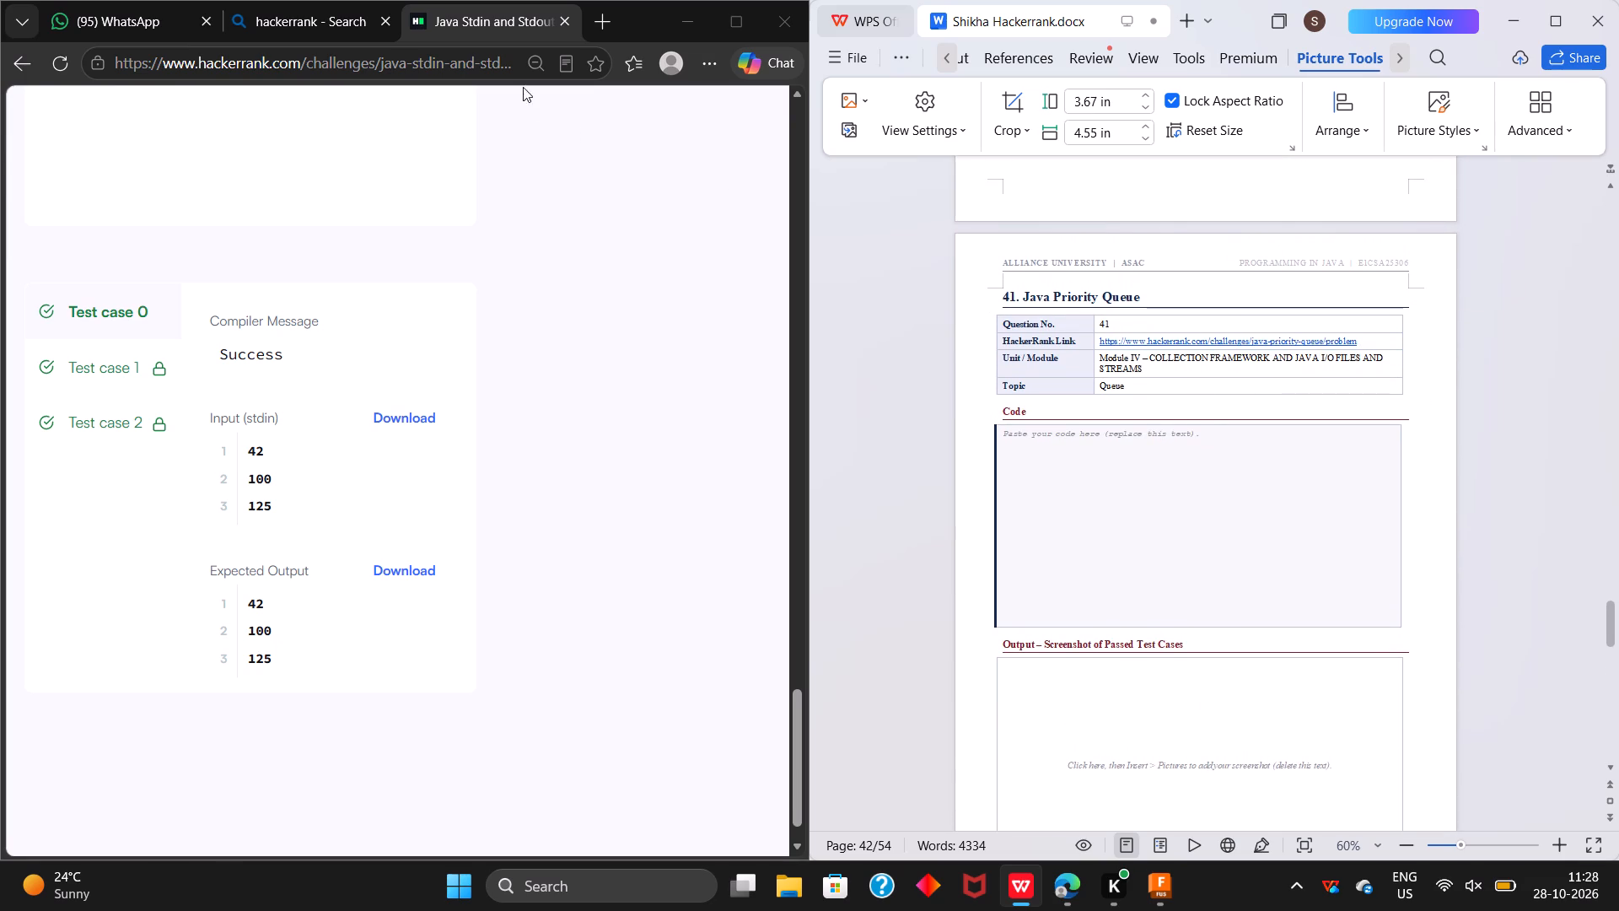
# Return to the list of solved Java challenges and open Java Output Formatting.
pyautogui.hscroll(8, 394, 267)
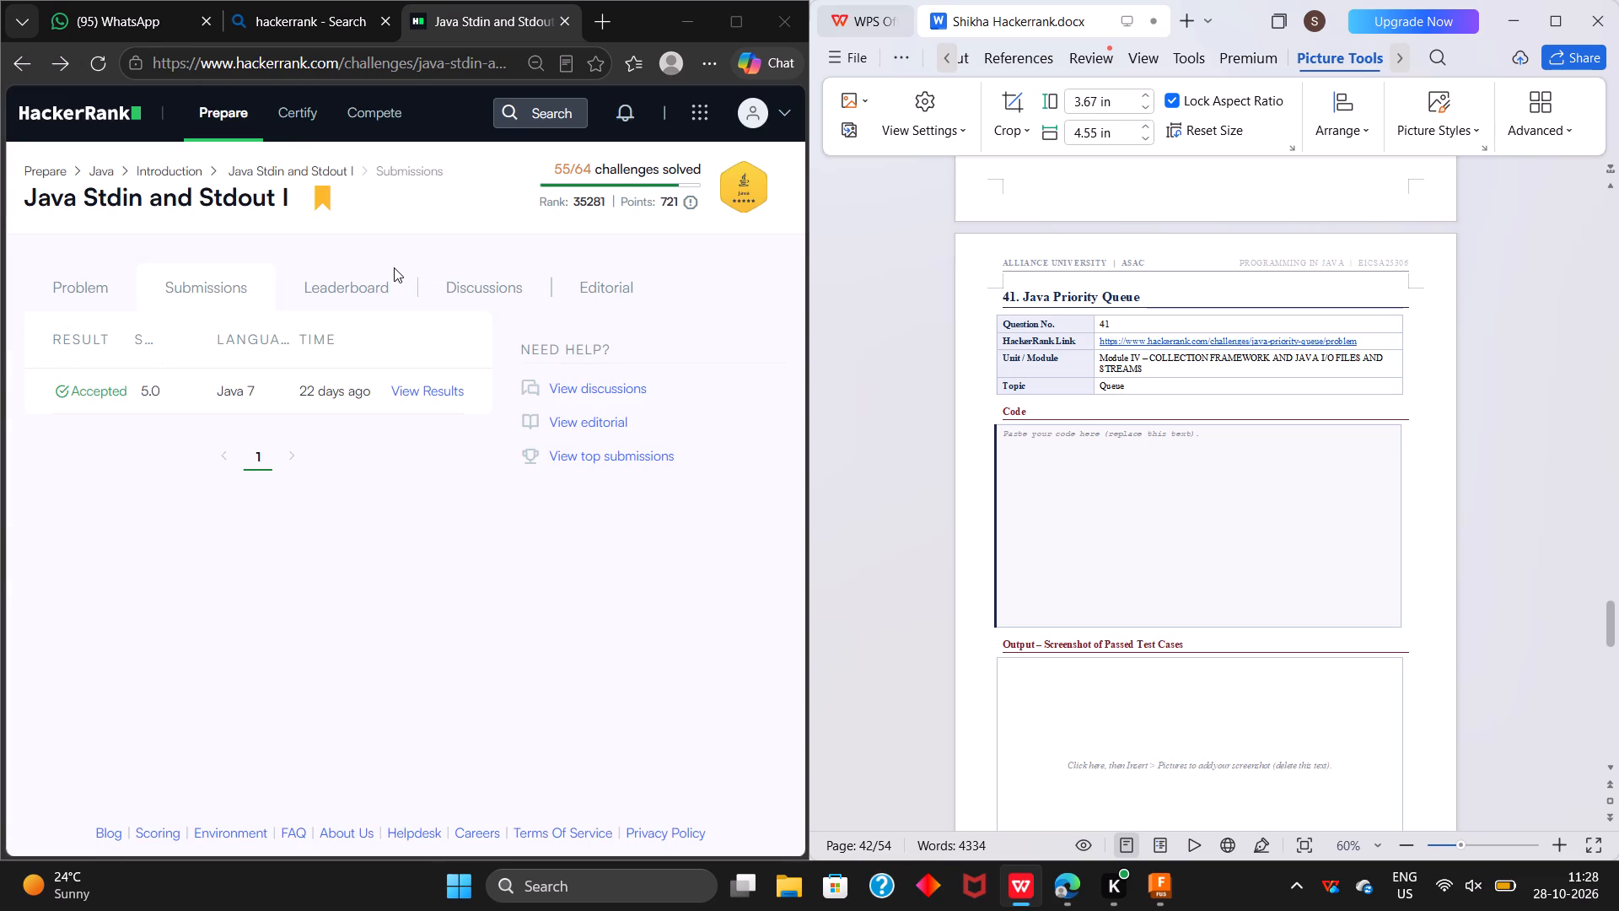
pyautogui.hscroll(9, 394, 267)
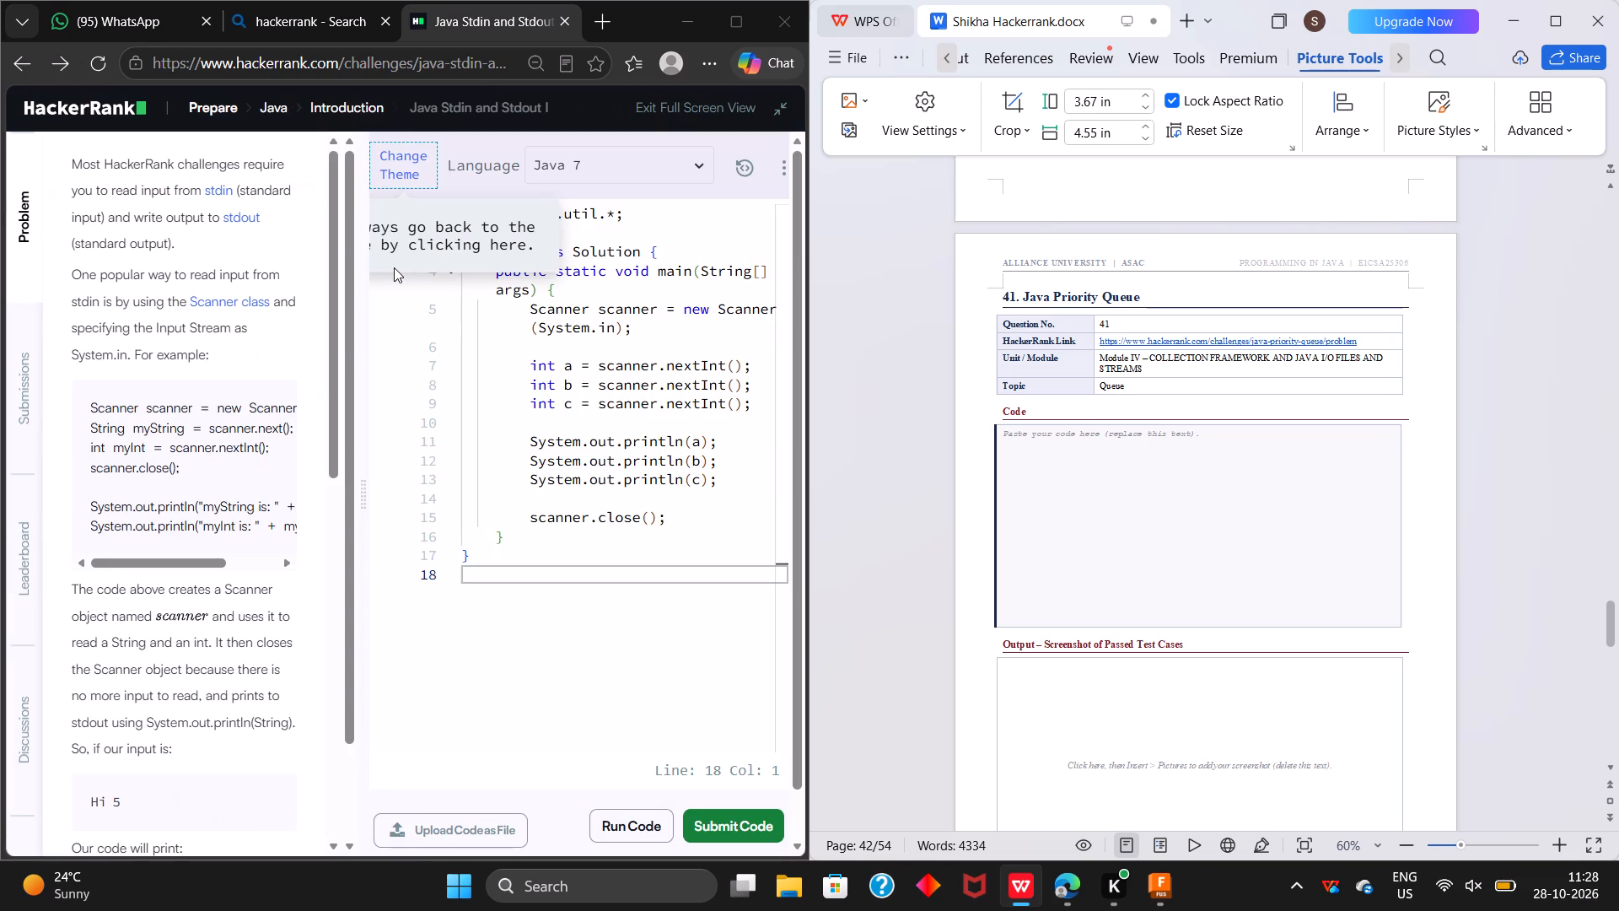
pyautogui.hscroll(9, 394, 267)
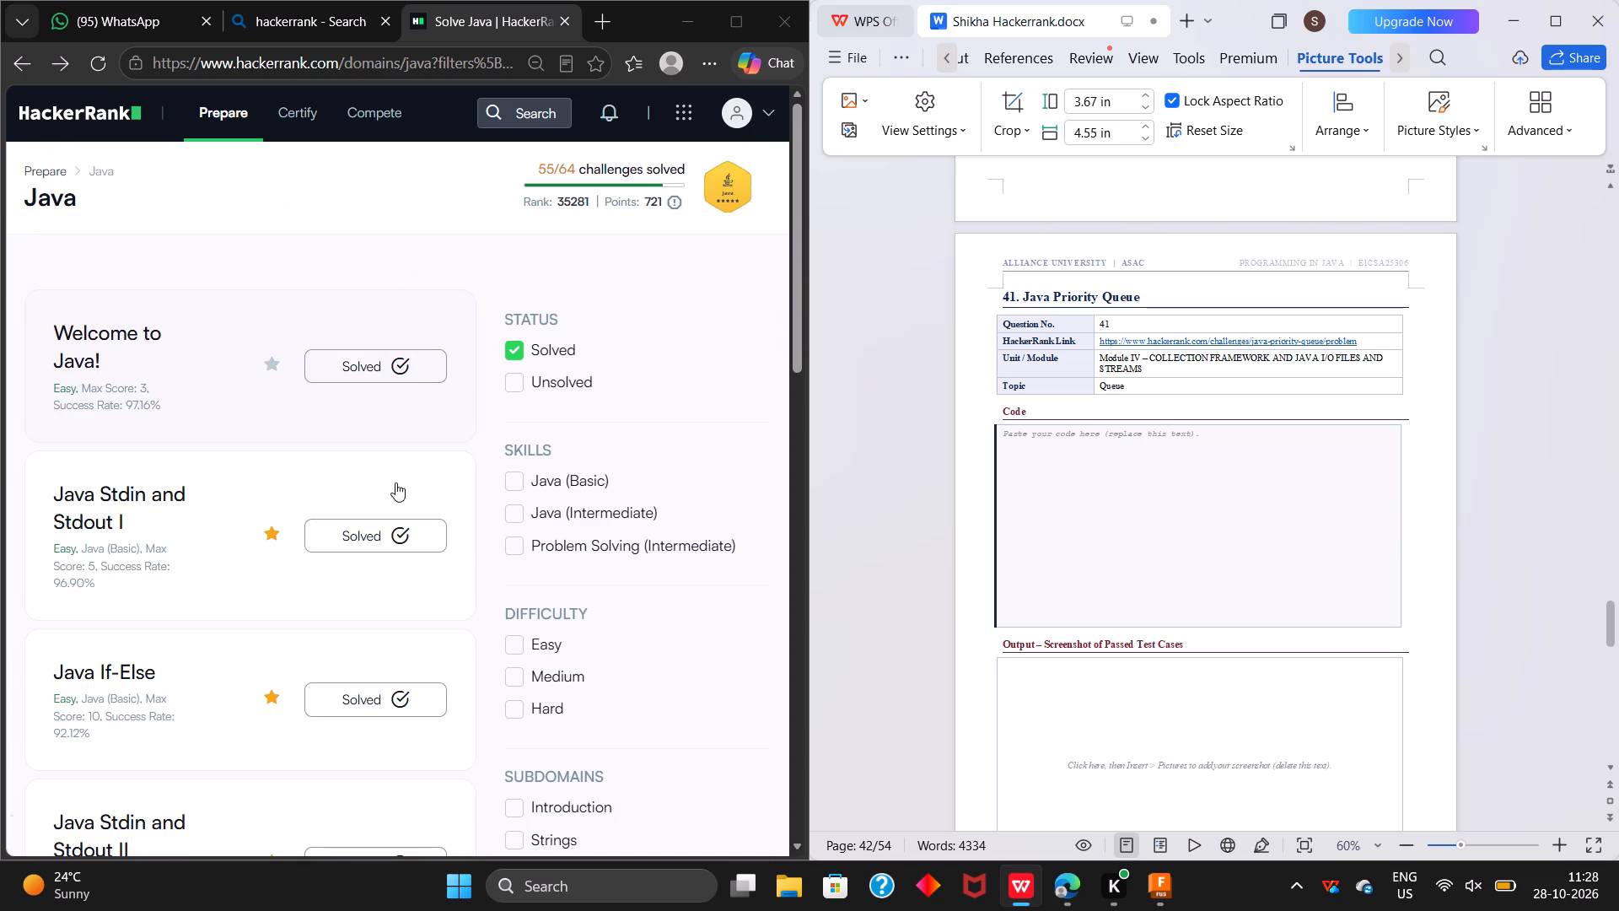
pyautogui.scroll(-6, 299, 657)
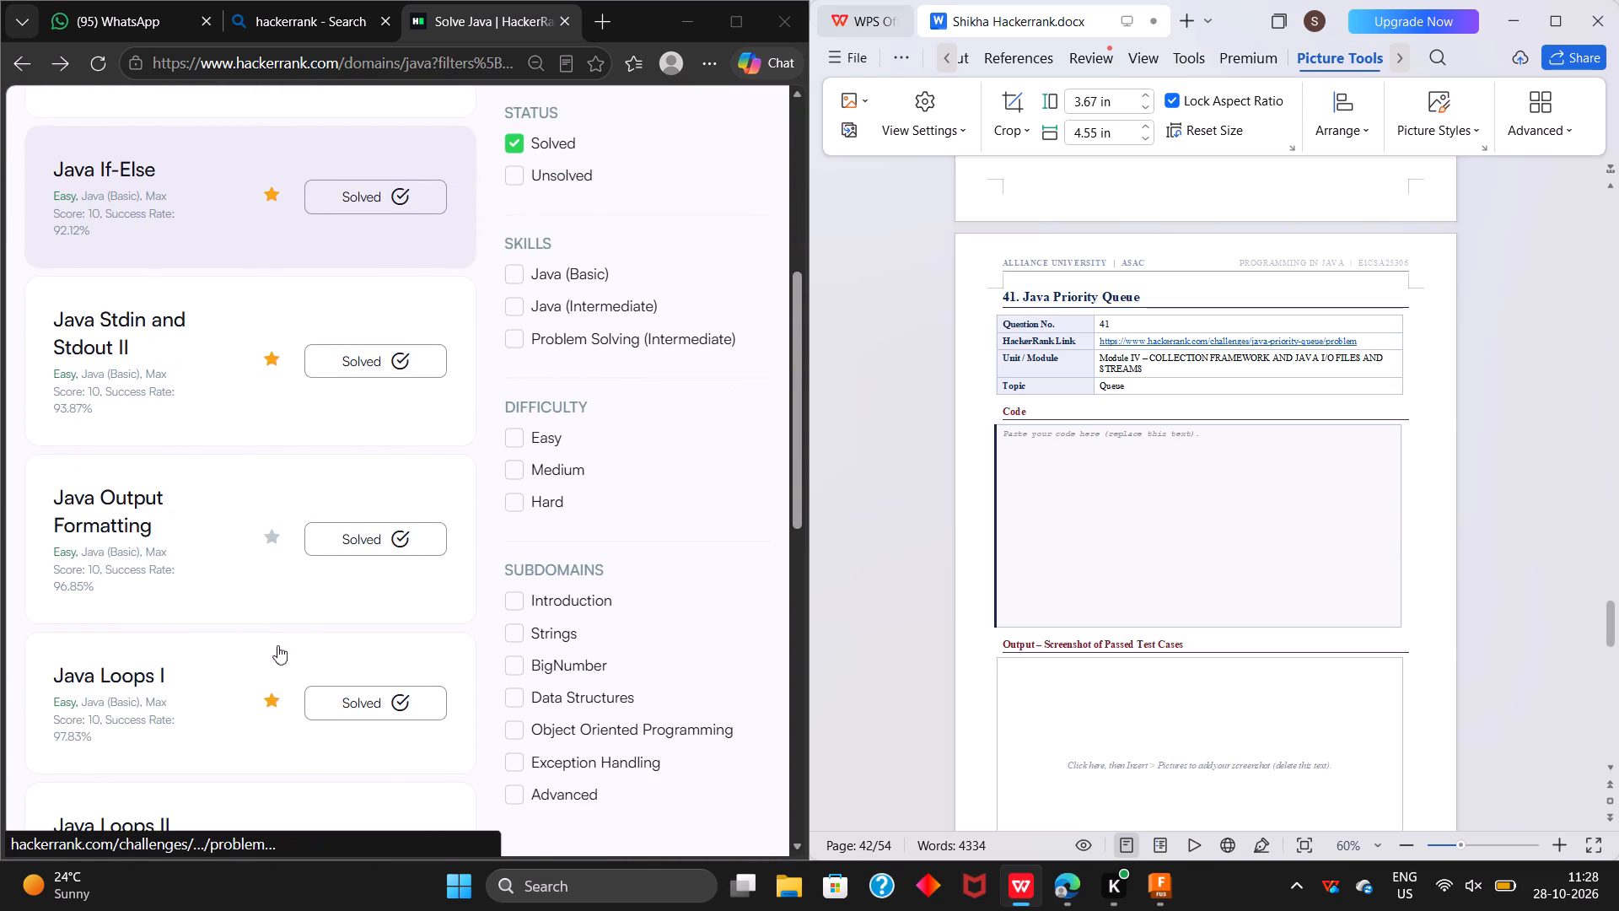
pyautogui.click(272, 533)
pyautogui.click(305, 584)
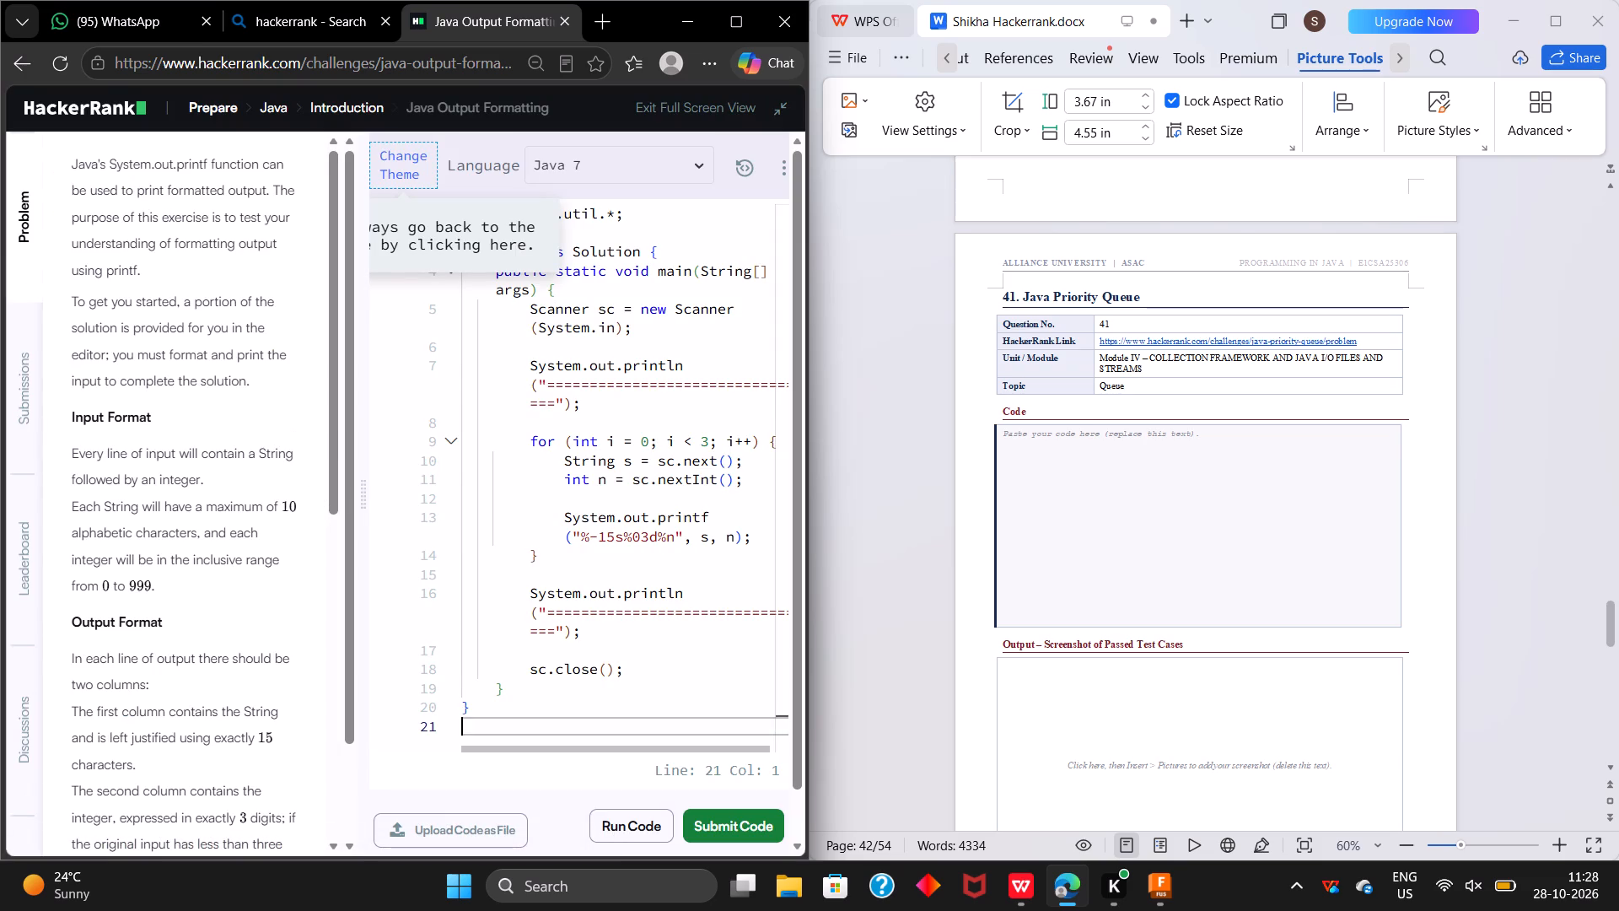
# Copy the full Java Output Formatting solution over entry 41's code placeholder and remove the empty line after it.
pyautogui.moveTo(557, 703); pyautogui.dragTo(485, 146)
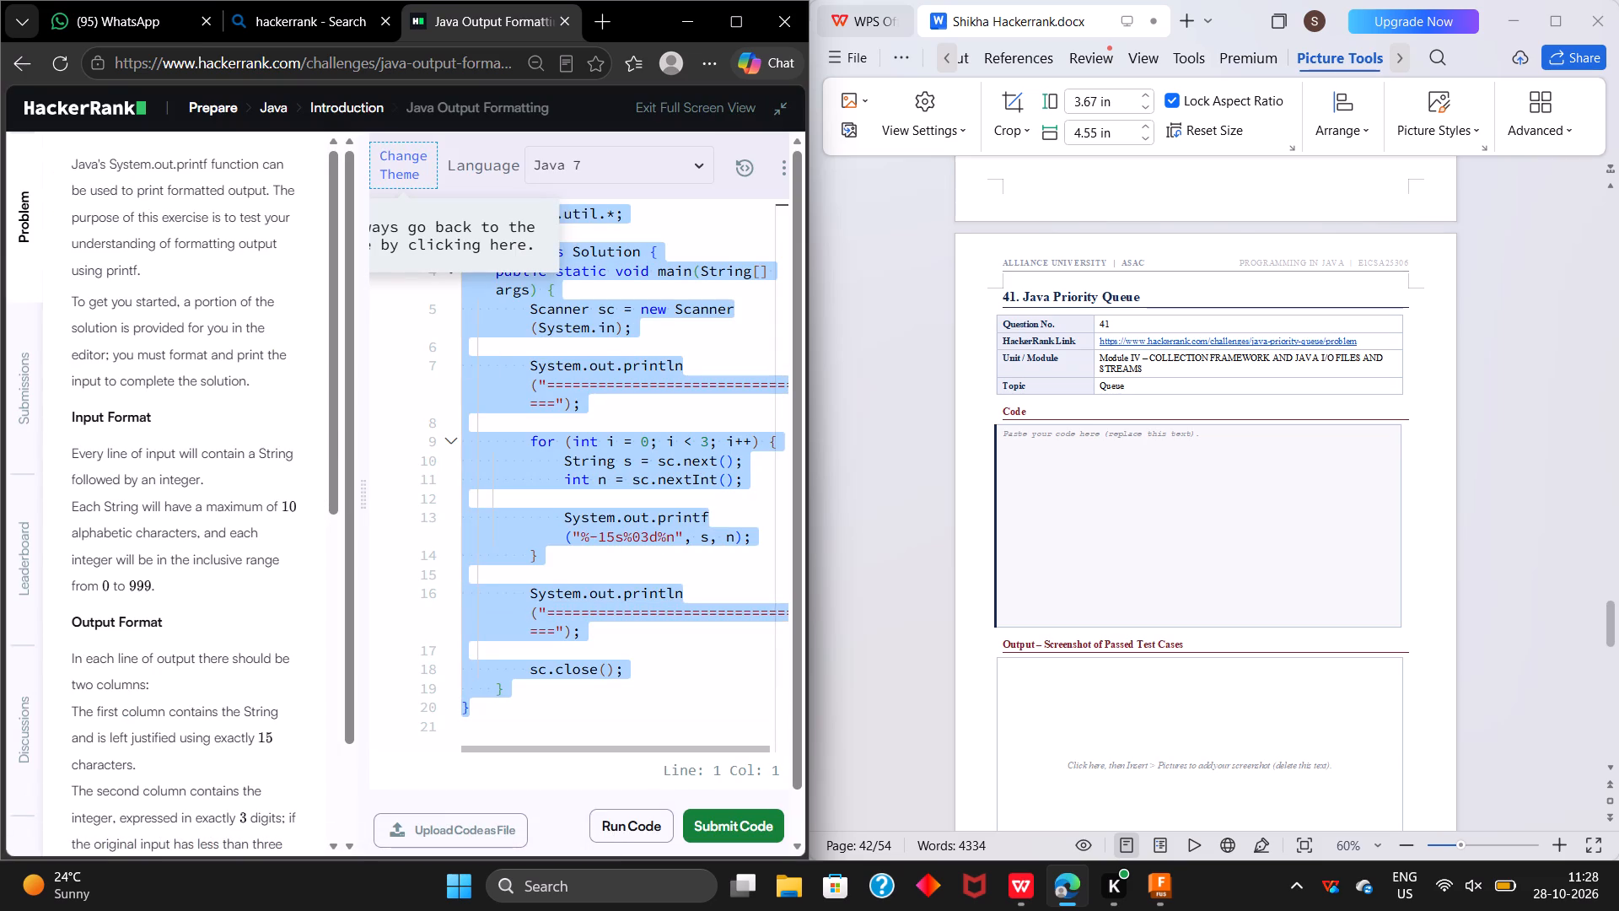
pyautogui.moveTo(485, 146); pyautogui.dragTo(485, 144)
pyautogui.hotkey('ctrl', 'c')
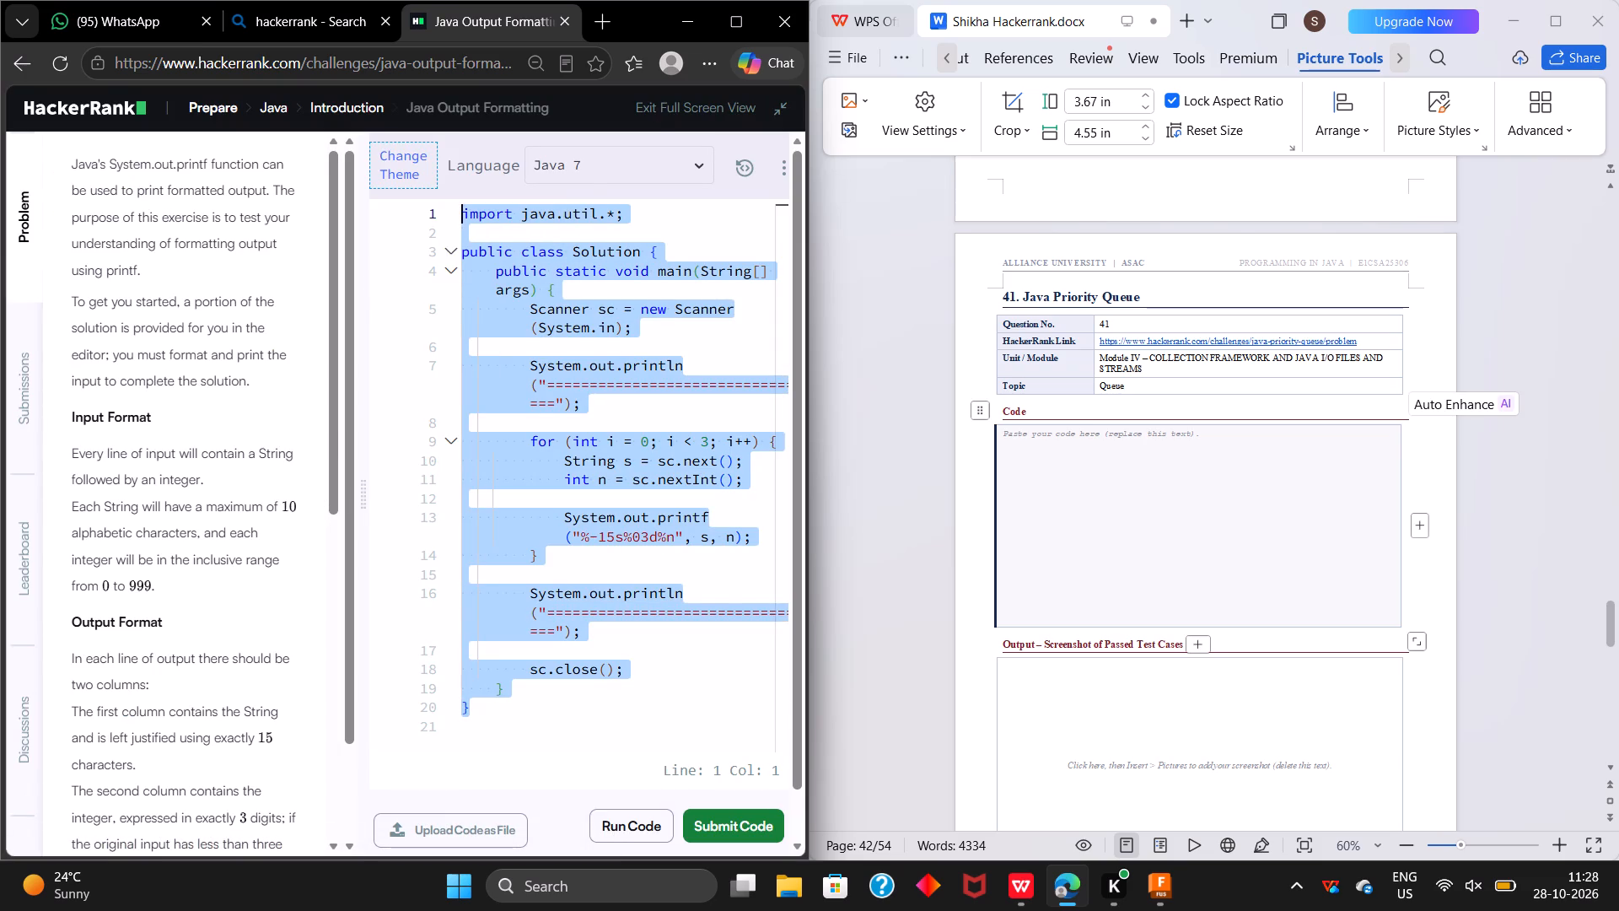
pyautogui.tripleClick(1039, 538)
pyautogui.hotkey('ctrl', 'v')
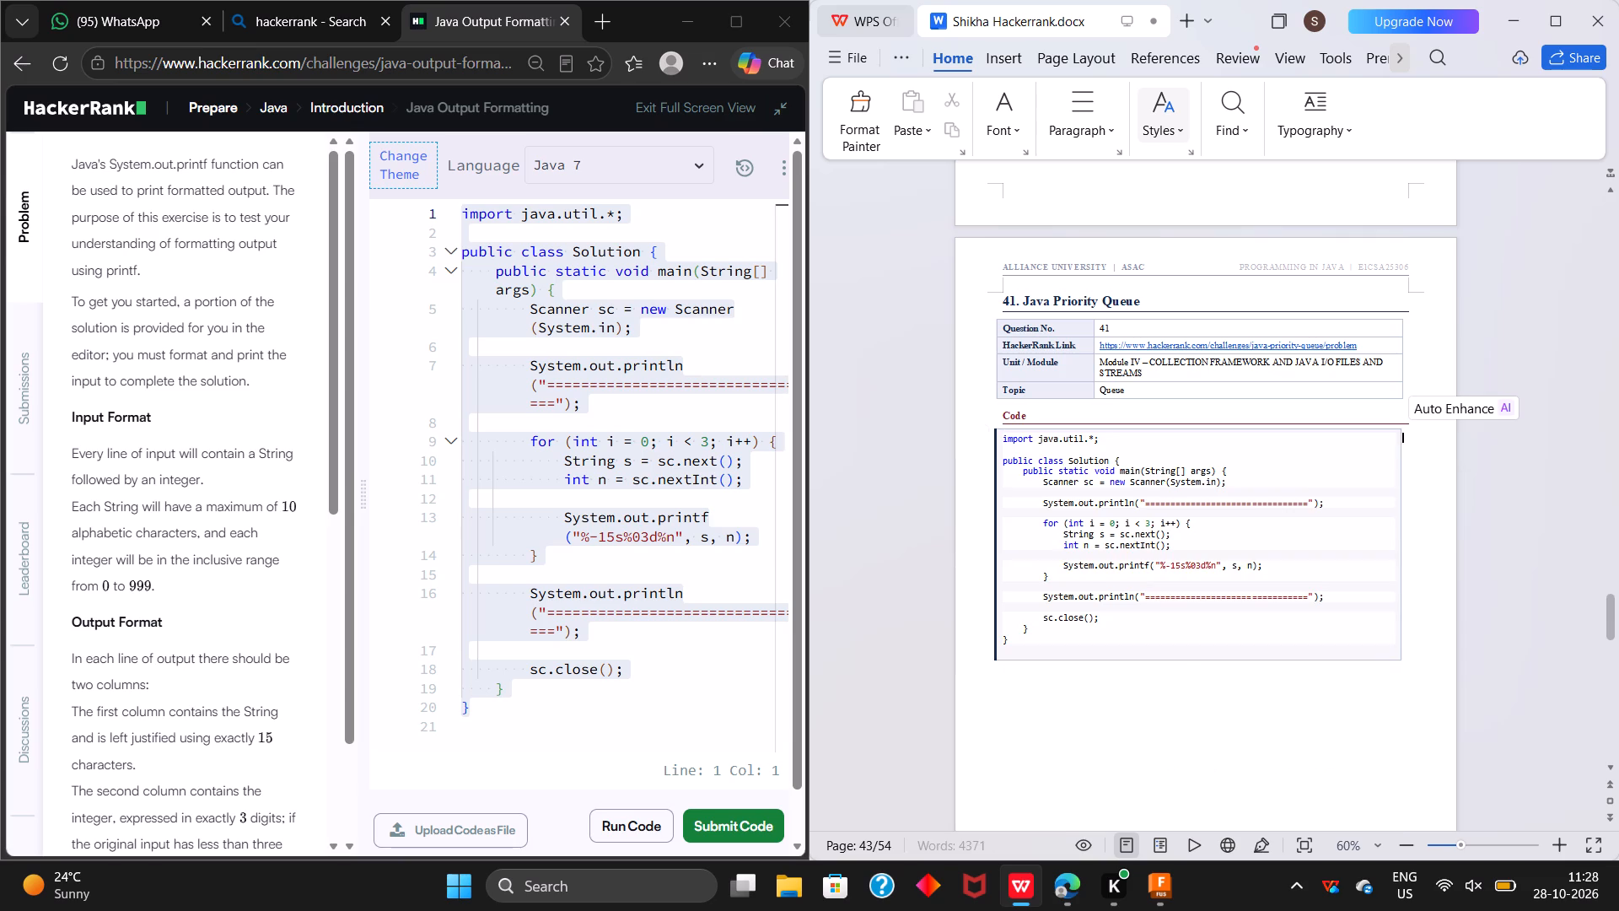
pyautogui.click(1058, 652)
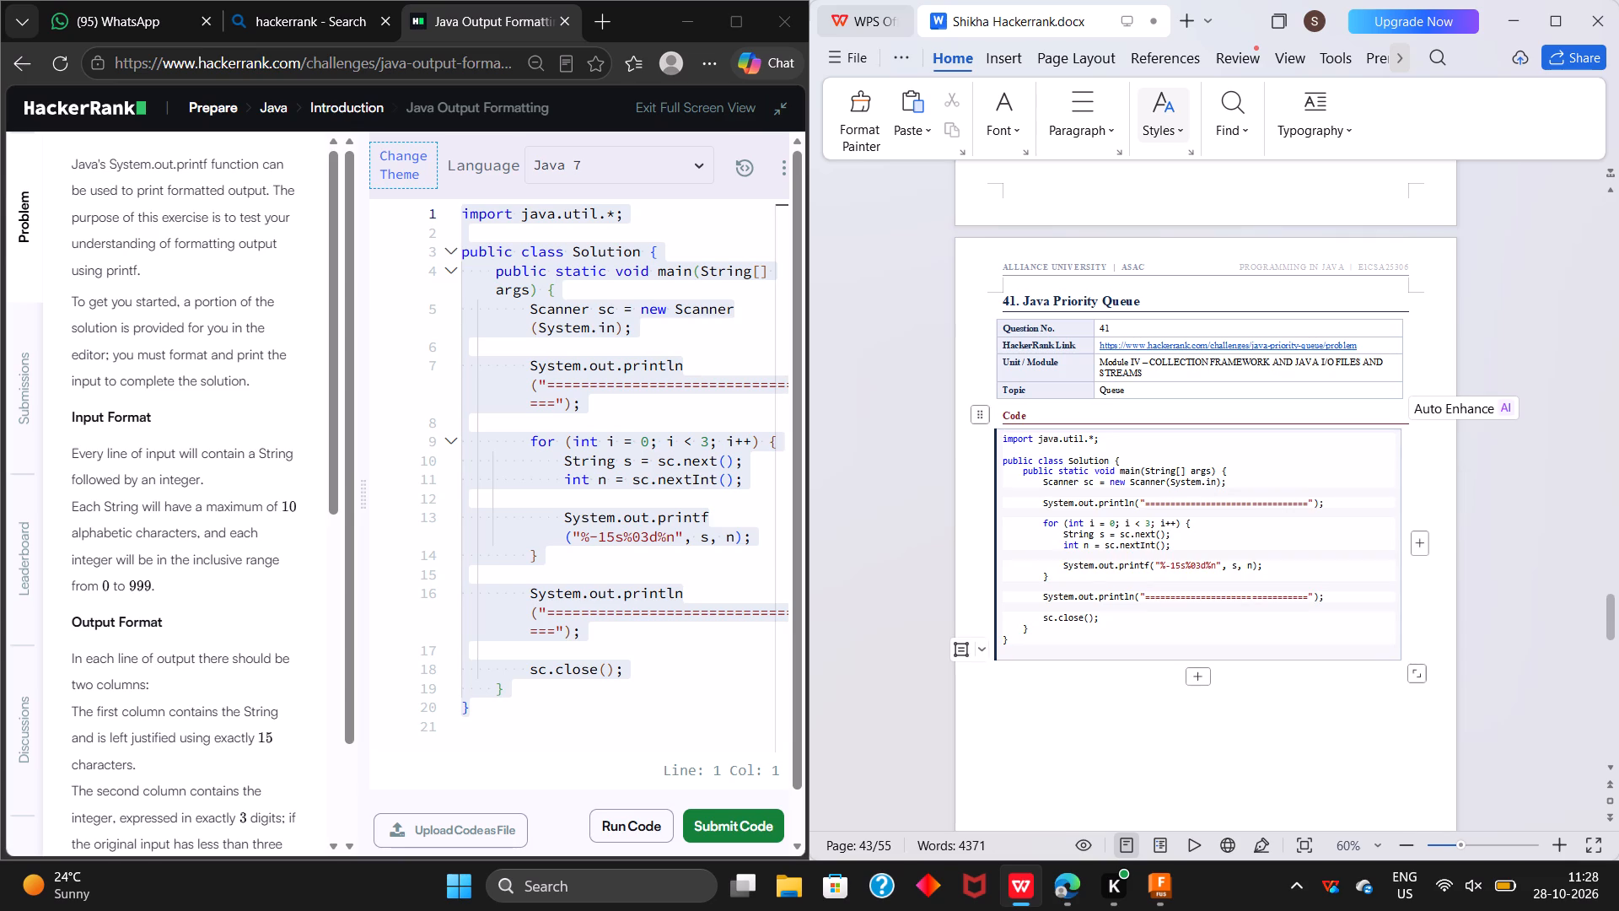
pyautogui.press('BackSpace')
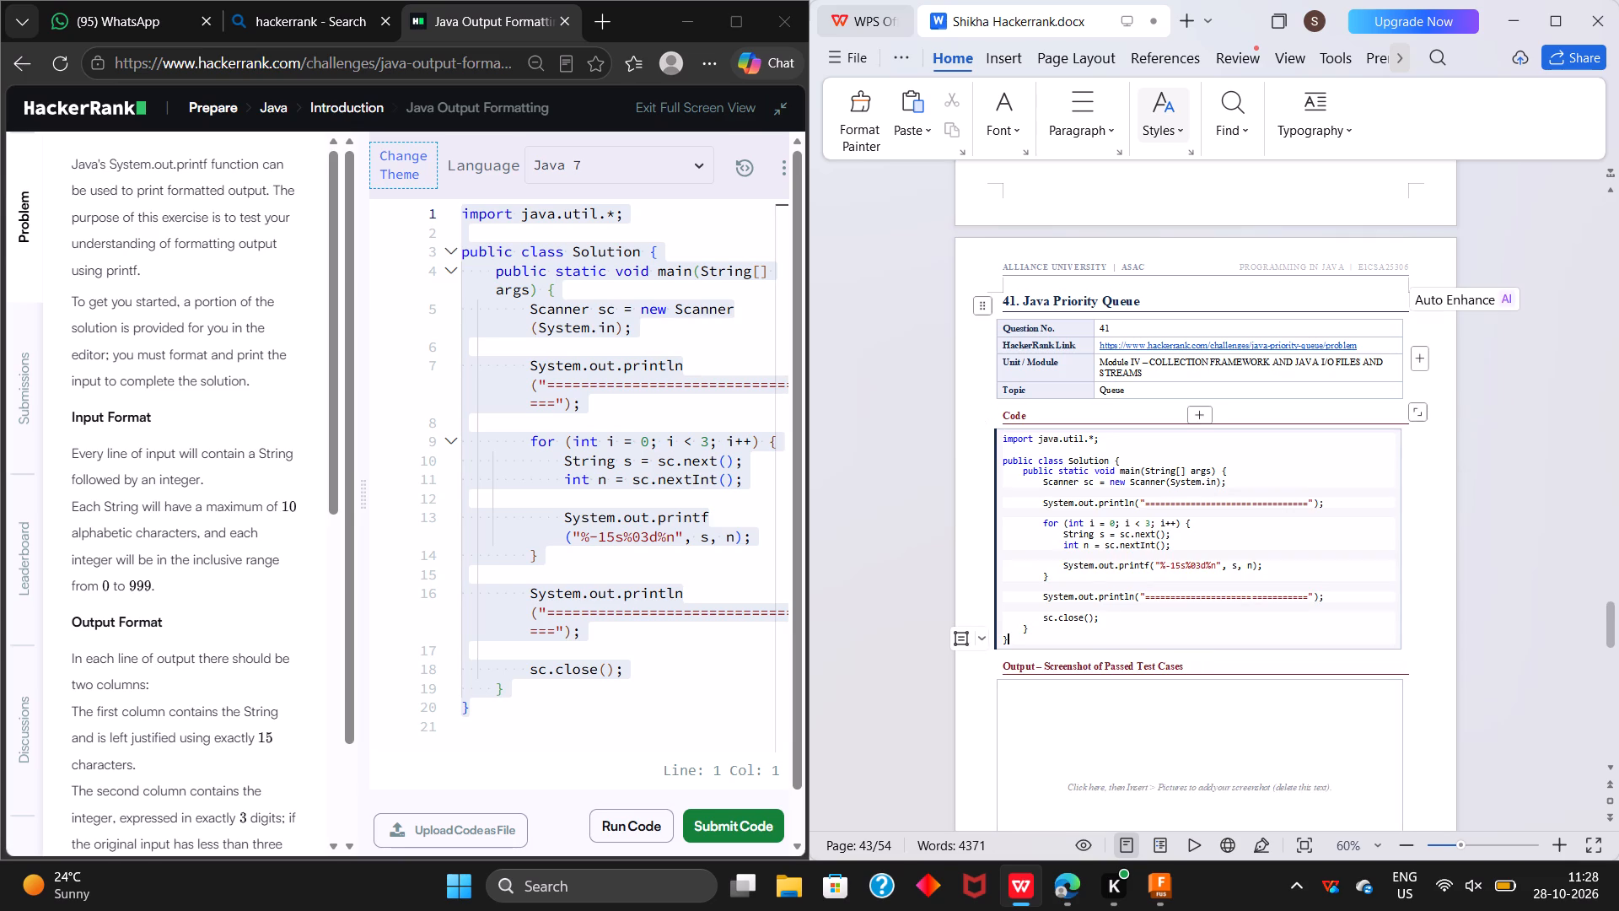
# Change entry 41's heading from Java Priority Queue to "Java Output Formatting", keeping its number.
pyautogui.click(1148, 302)
pyautogui.press('BackSpace')
pyautogui.press('BackSpace')
pyautogui.press('BackSpace')
pyautogui.press('BackSpace')
pyautogui.press('BackSpace')
pyautogui.press('BackSpace')
pyautogui.press('BackSpace')
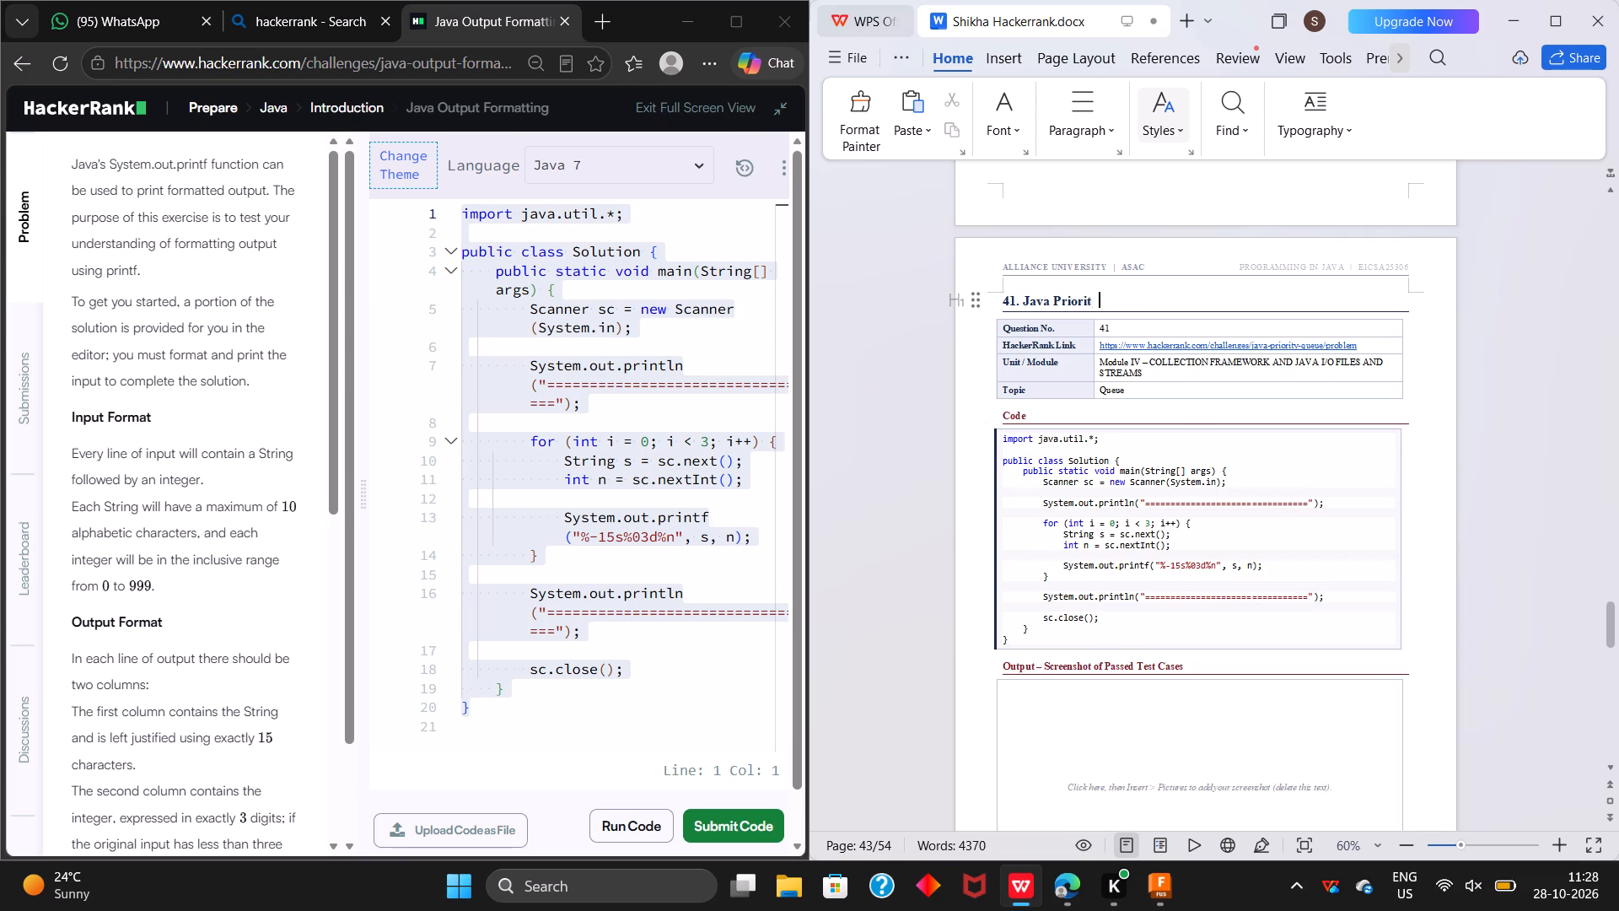
pyautogui.press('BackSpace')
pyautogui.press('BackSpace')
pyautogui.press('BackSpace')
pyautogui.press('BackSpace')
pyautogui.press('BackSpace')
pyautogui.press('BackSpace')
pyautogui.press('BackSpace')
pyautogui.write('Output')
pyautogui.press('space')
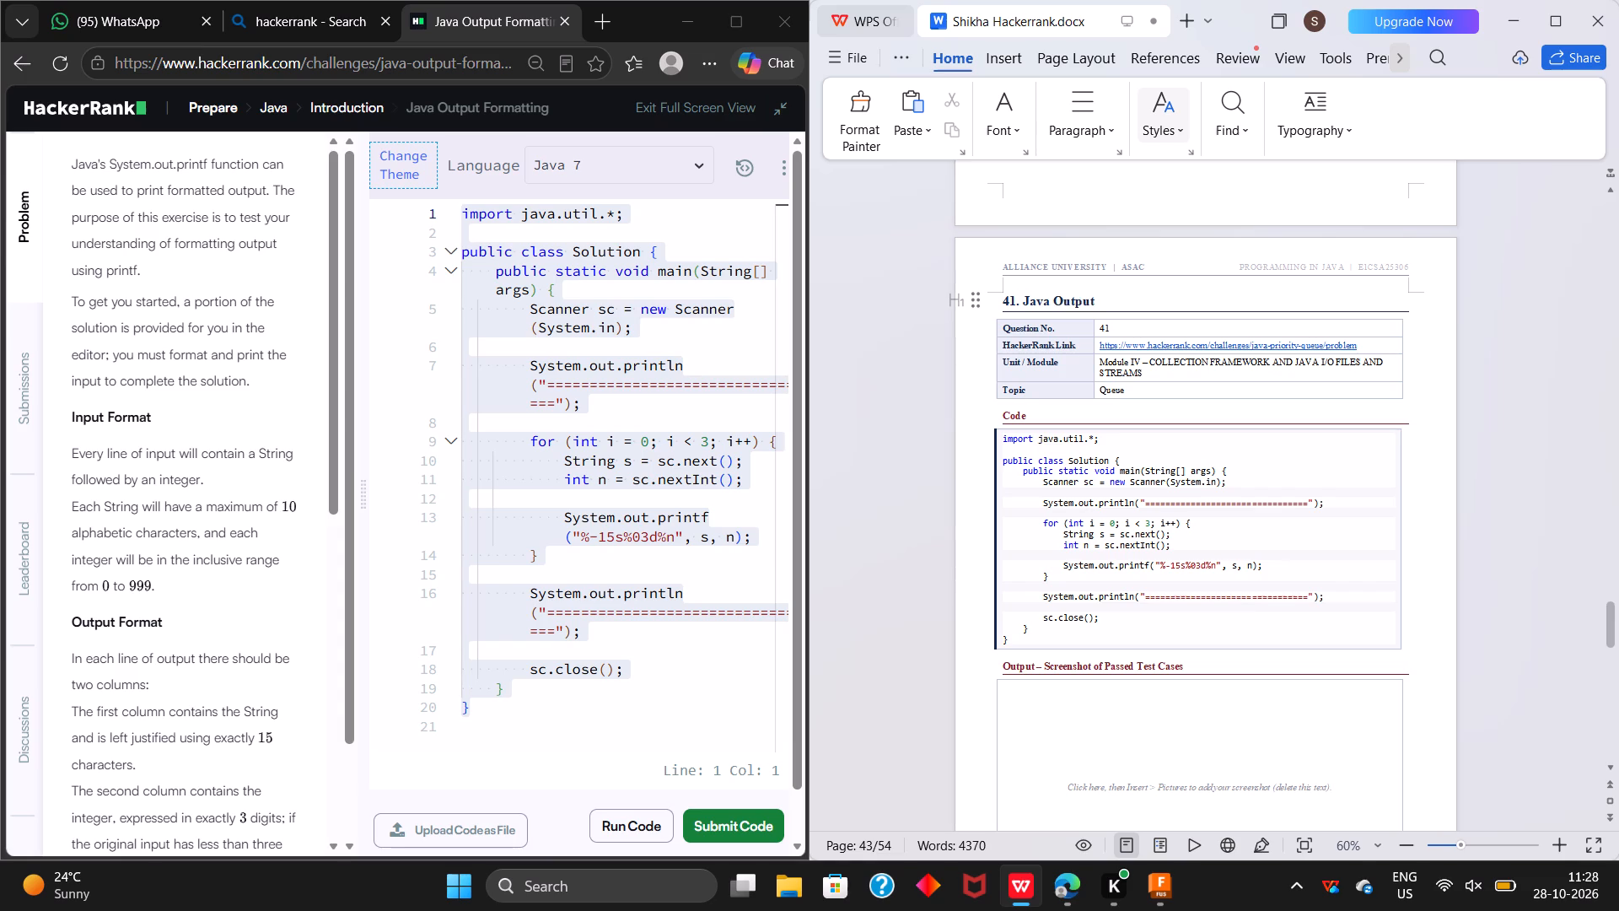
pyautogui.write('Fp')
pyautogui.press('BackSpace')
pyautogui.write('or')
pyautogui.press('m')
pyautogui.write('atti')
pyautogui.write('ng')
# Replace entry 41's old HackerRank Link with the full Java Output Formatting challenge address from the browser.
pyautogui.moveTo(111, 59); pyautogui.dragTo(558, 84)
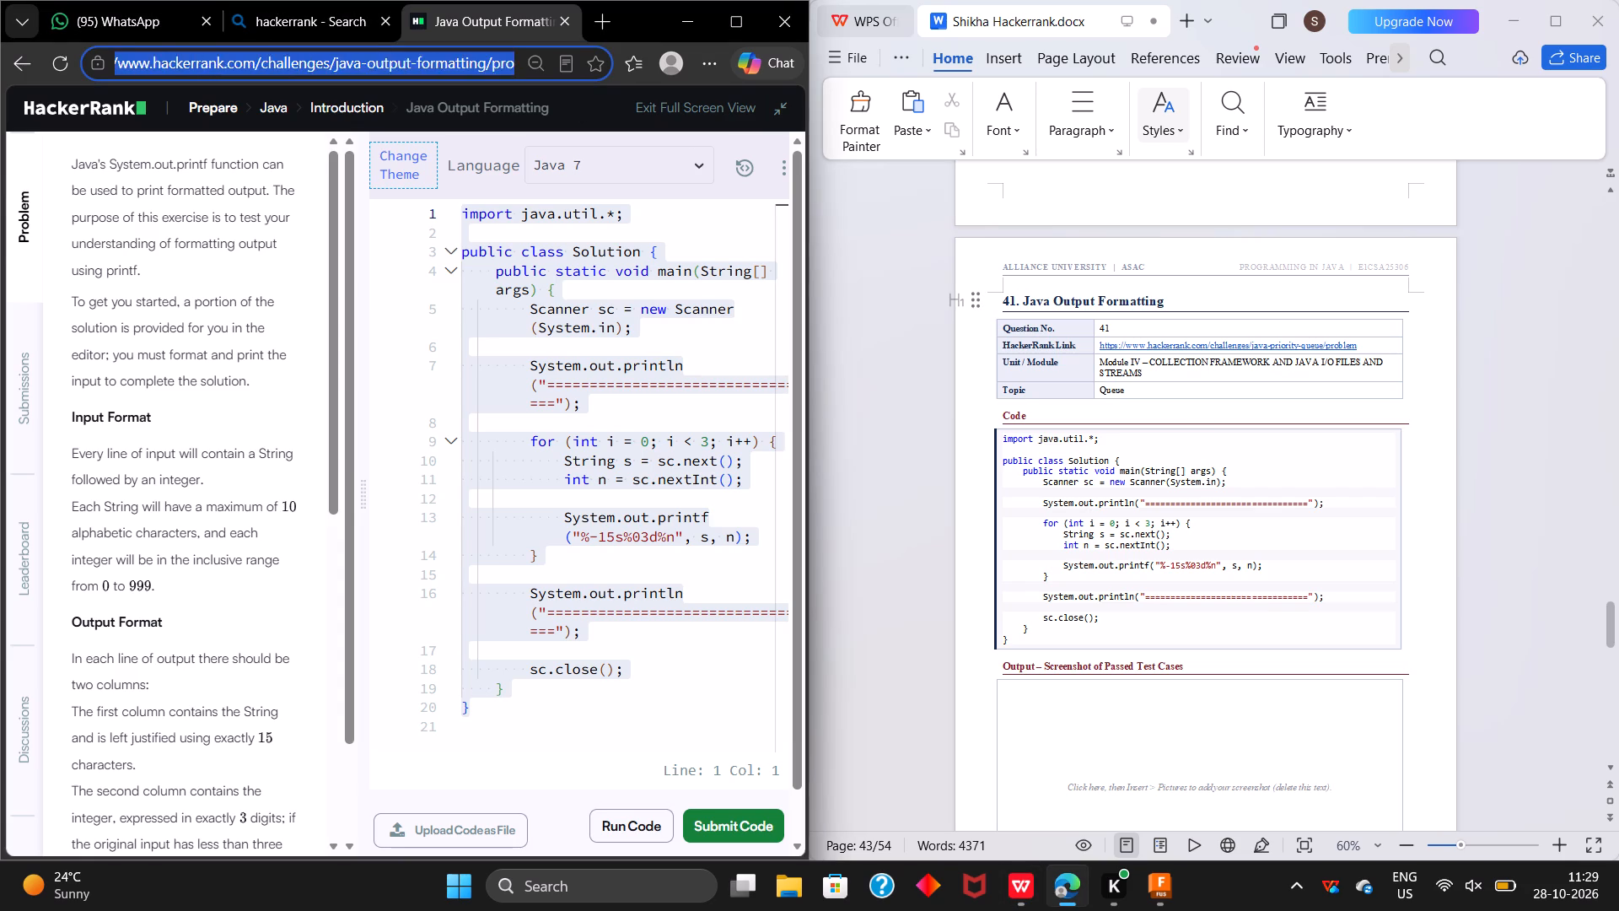
pyautogui.moveTo(558, 84); pyautogui.dragTo(584, 78)
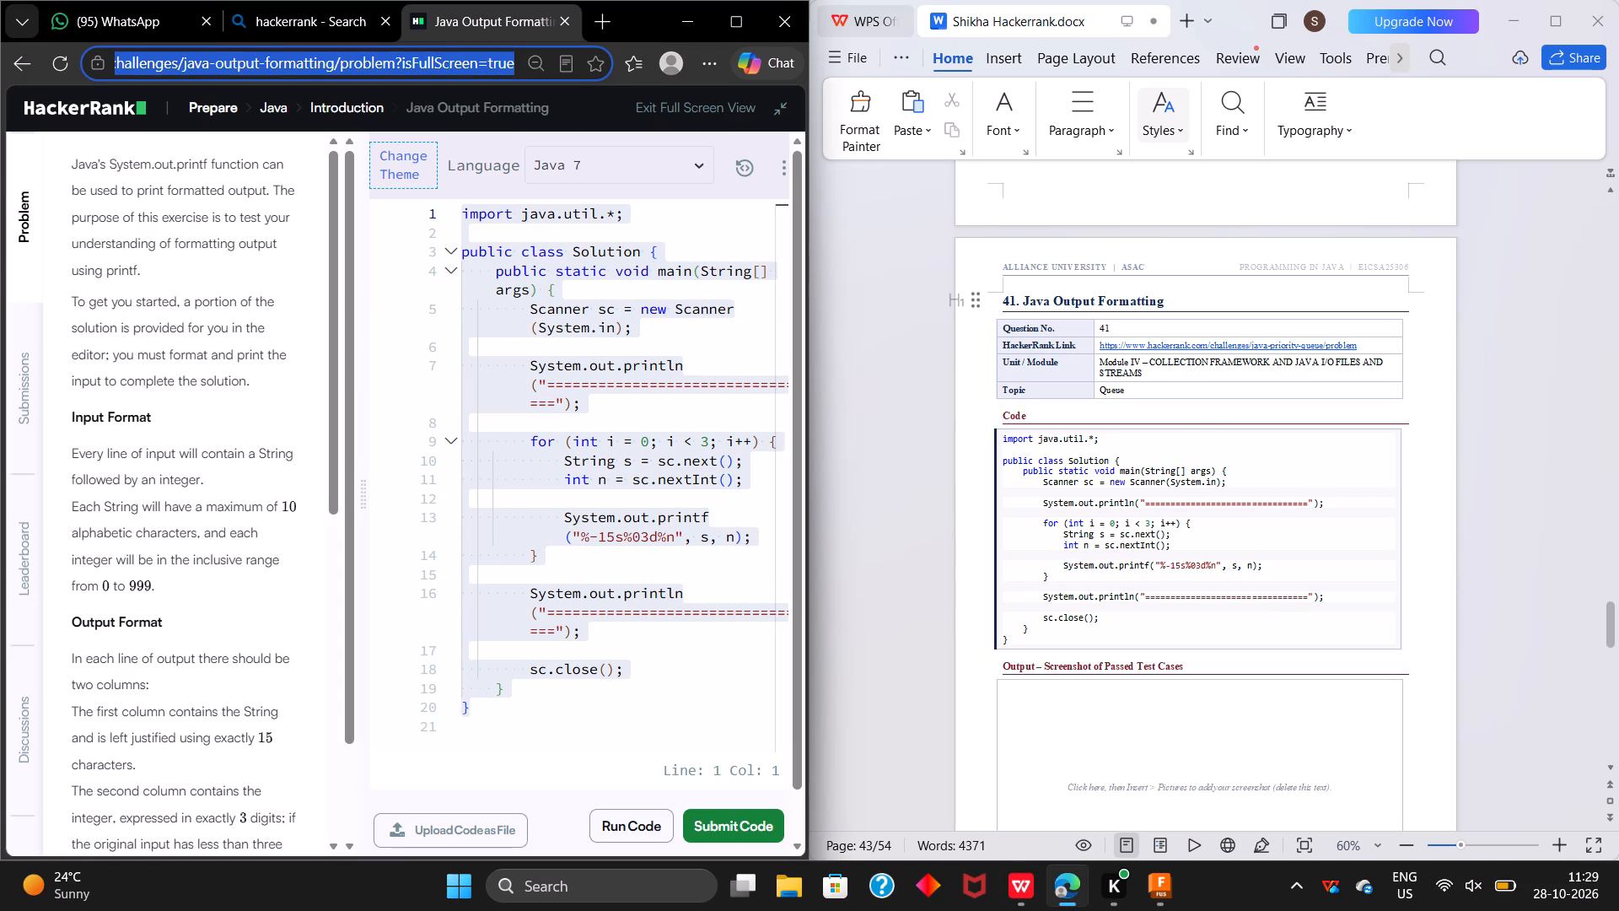
pyautogui.tripleClick(1160, 345)
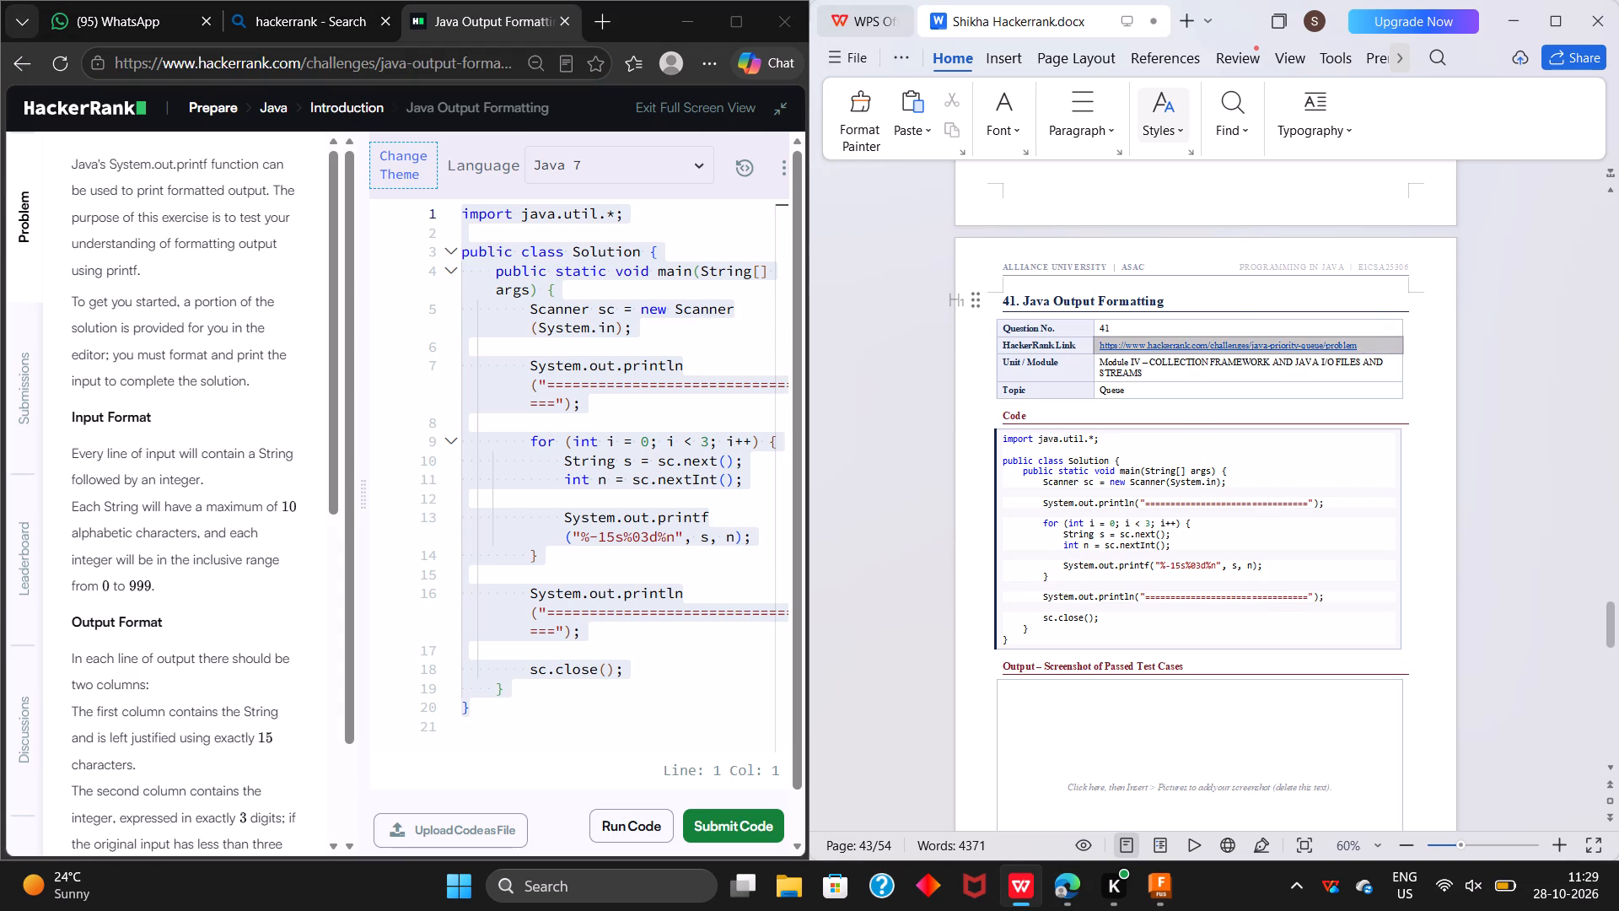
pyautogui.click(1375, 351)
pyautogui.tripleClick(1375, 351)
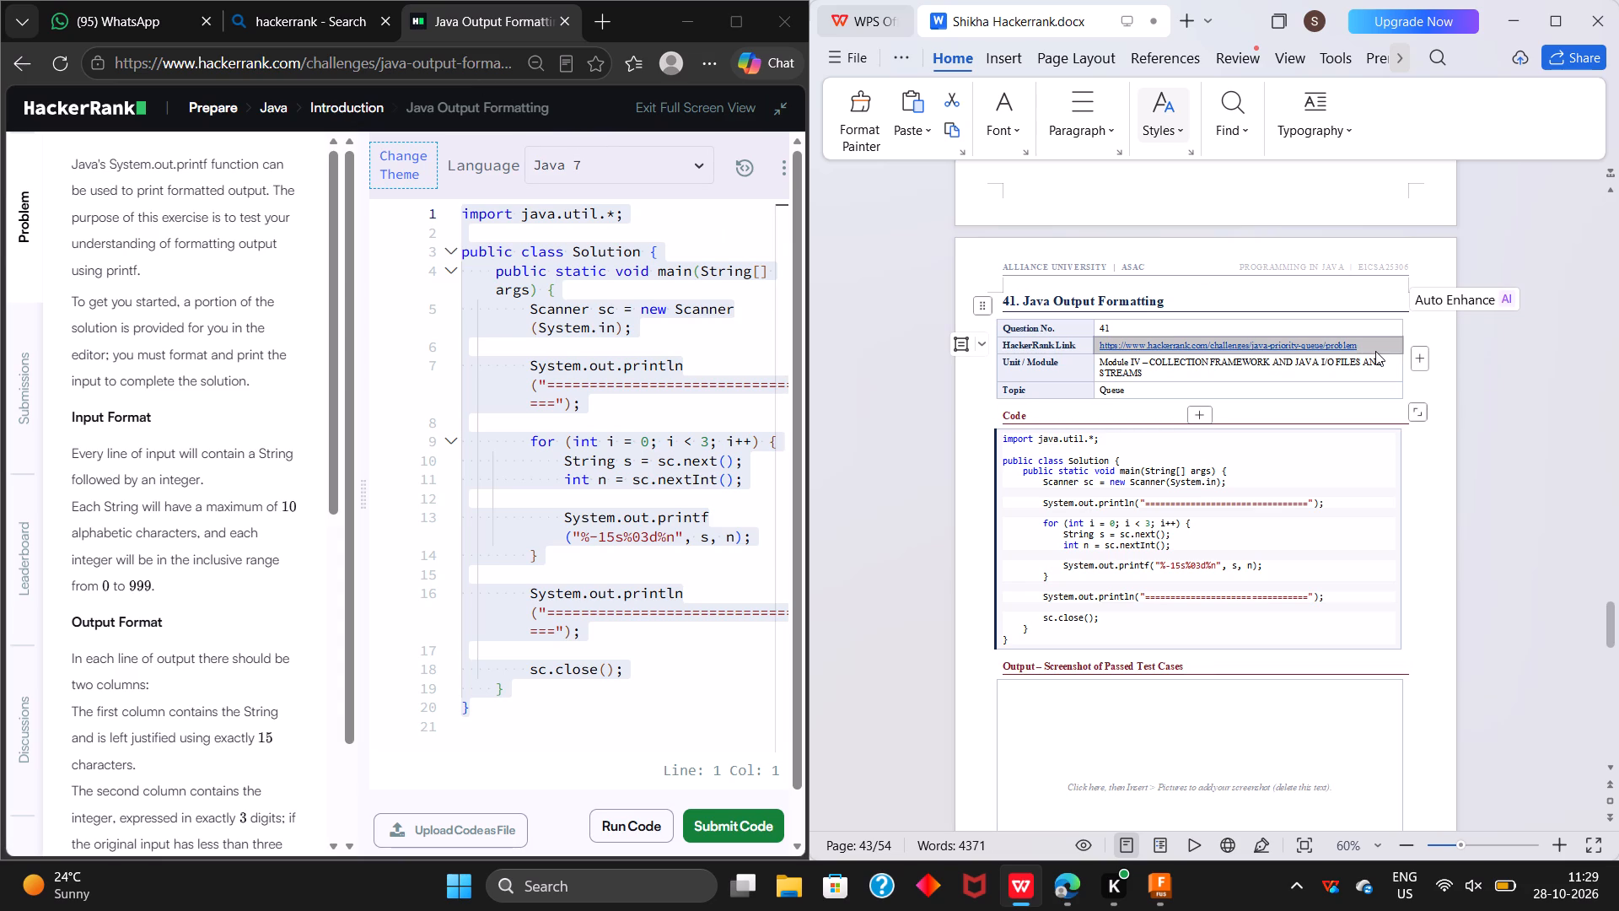
pyautogui.click(1375, 351)
pyautogui.click(1353, 344)
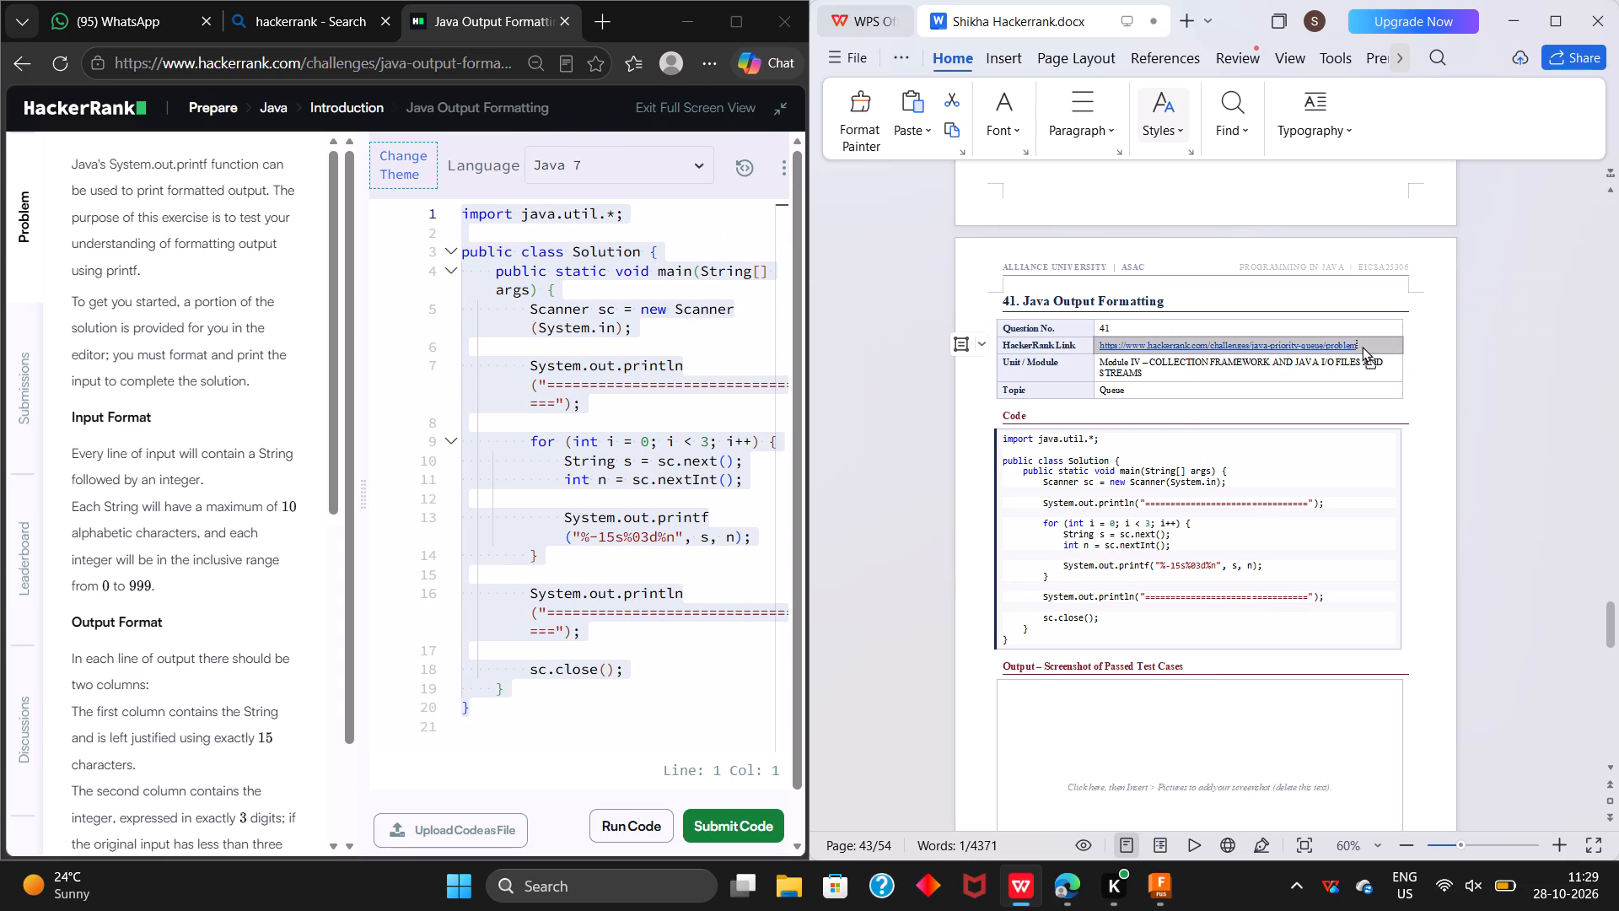
pyautogui.click(1358, 342)
pyautogui.moveTo(1358, 342); pyautogui.dragTo(1175, 348)
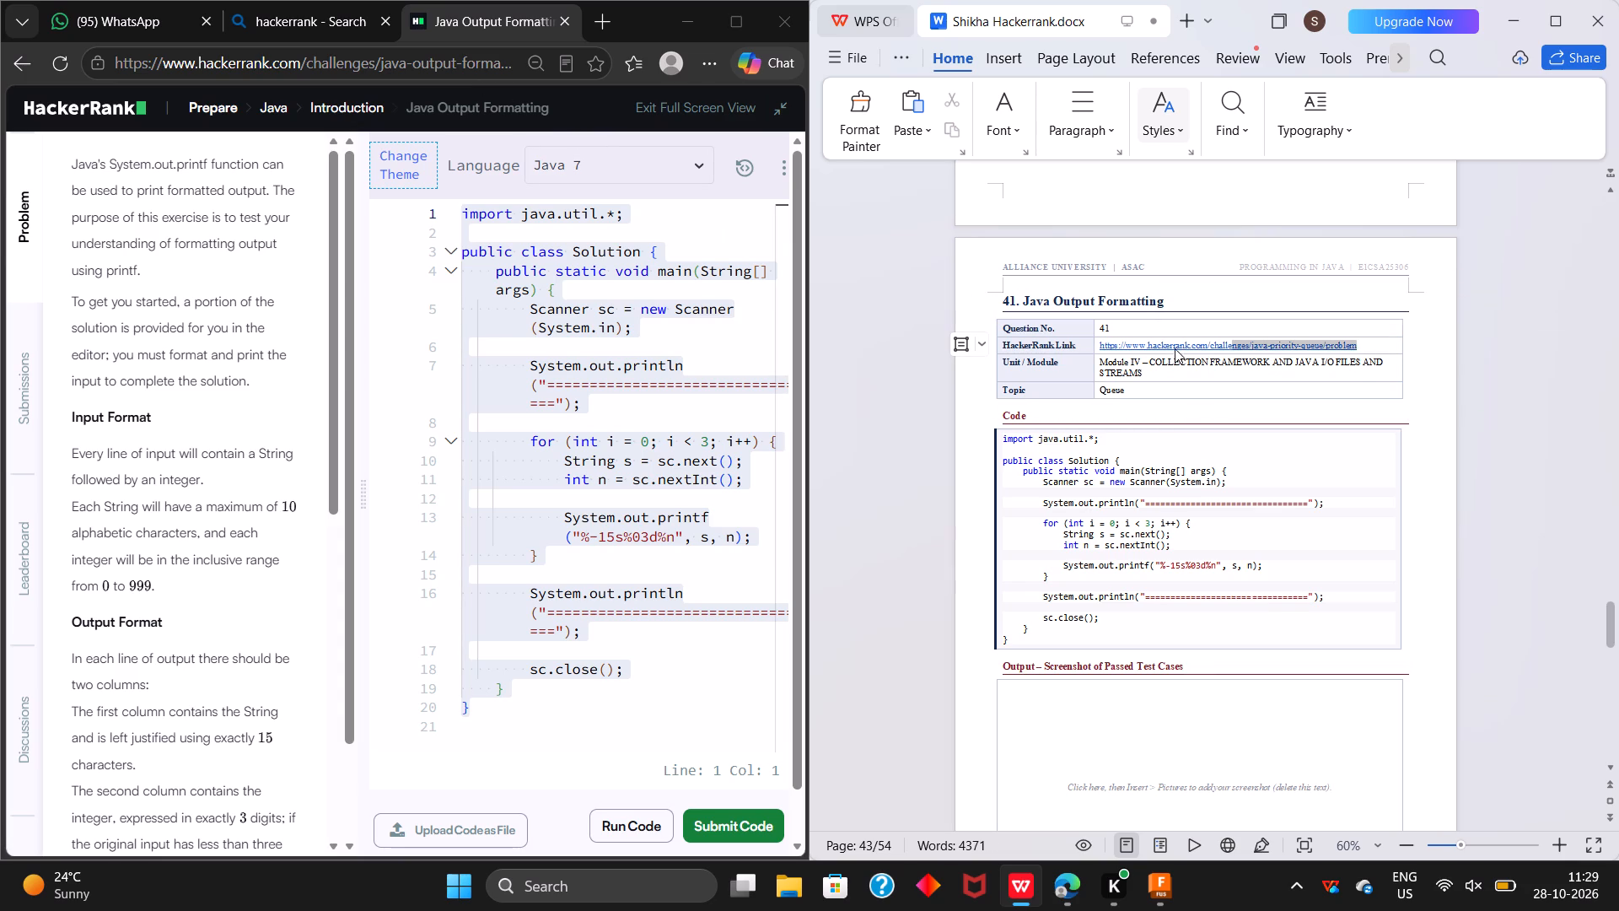
pyautogui.moveTo(1175, 348); pyautogui.dragTo(1095, 348)
pyautogui.press('BackSpace')
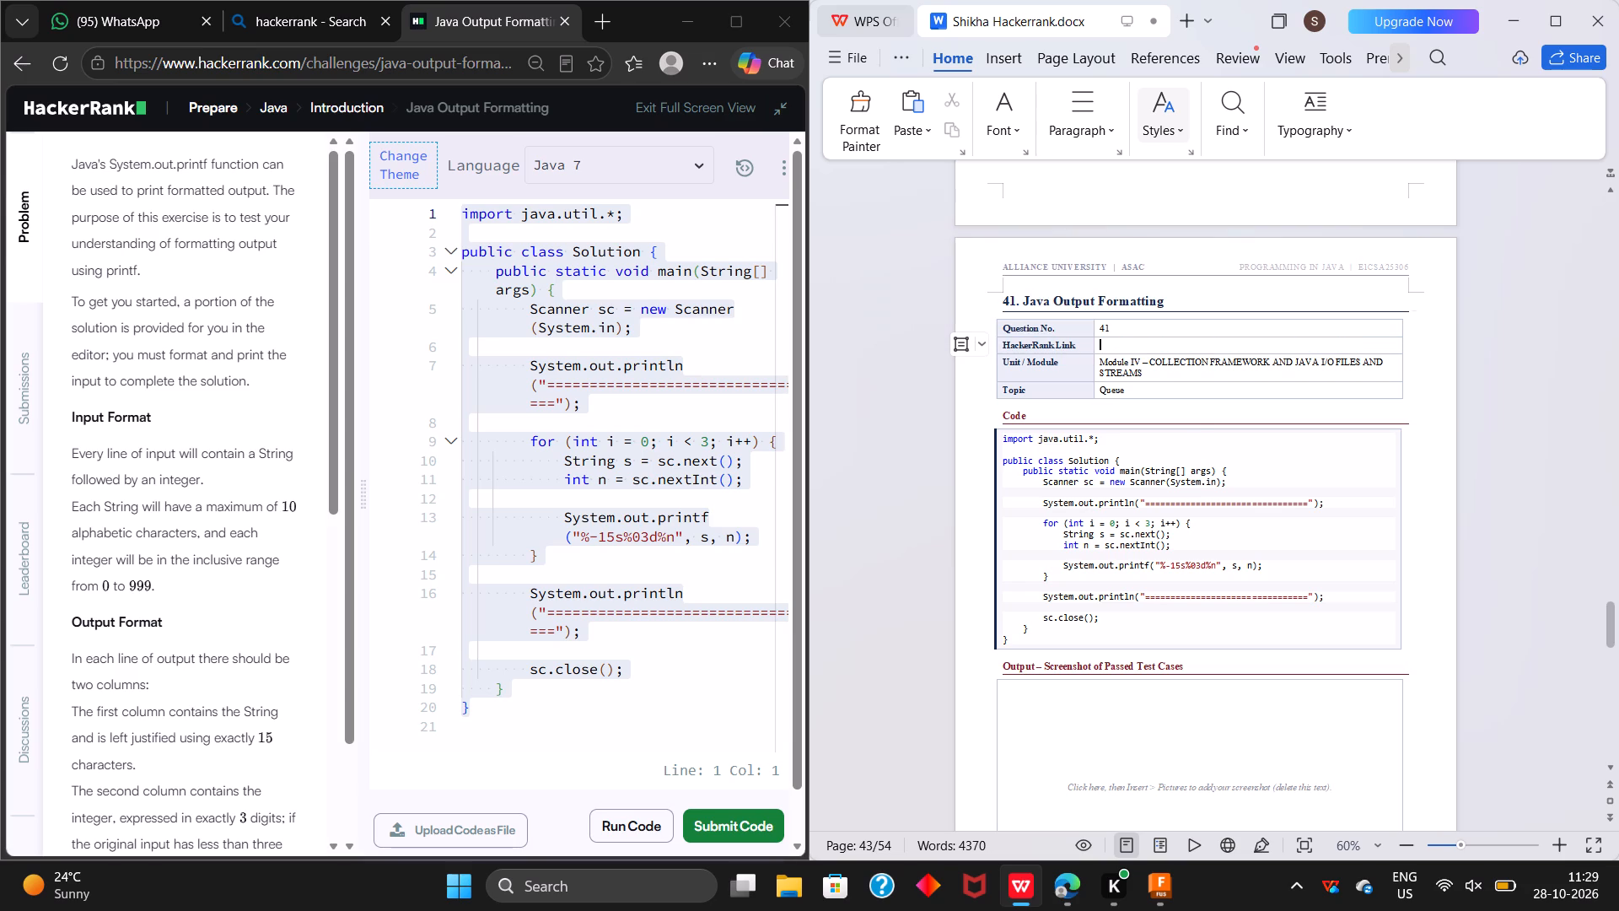
pyautogui.moveTo(113, 63); pyautogui.dragTo(647, 80)
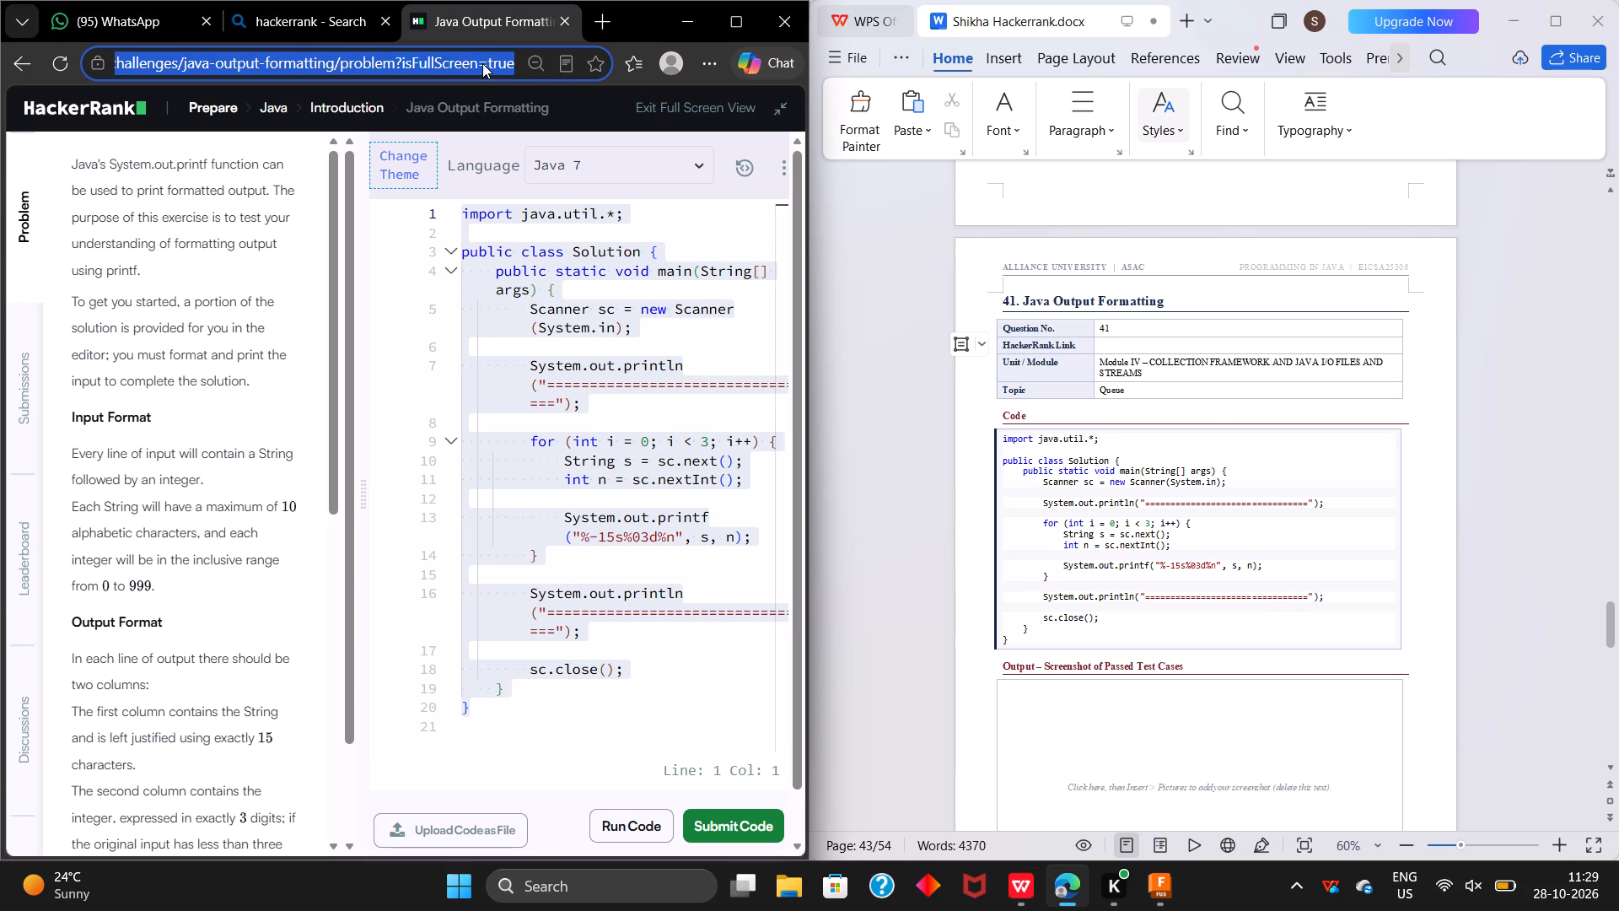
pyautogui.moveTo(482, 62); pyautogui.dragTo(1135, 341)
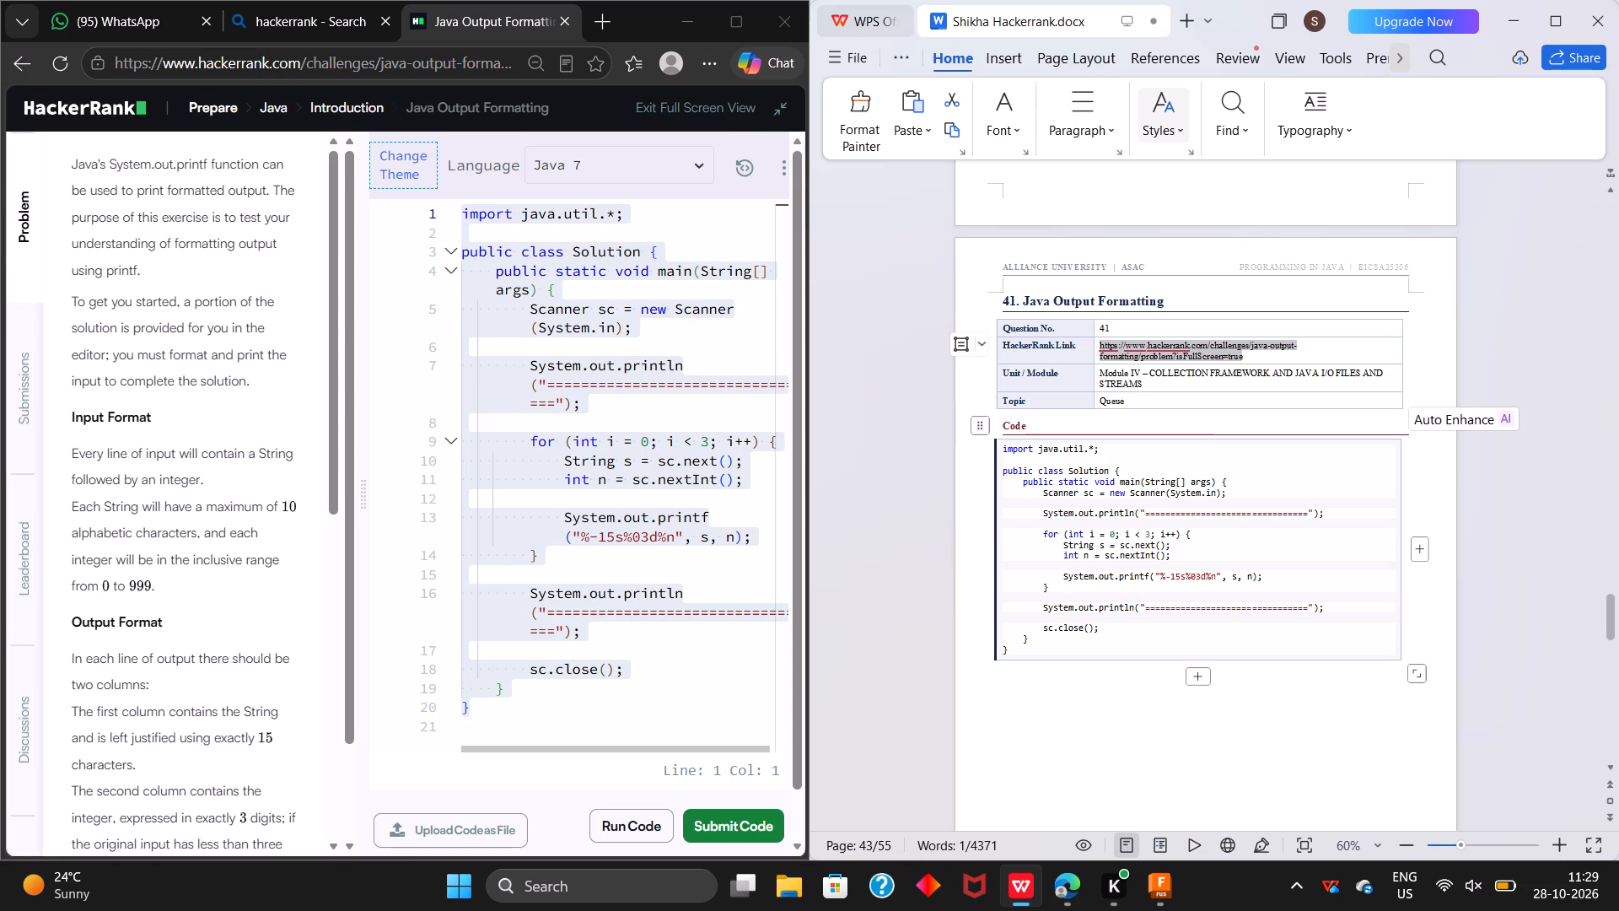
# Open the results of the accepted Java Output Formatting submission and copy a screenshot of its test case area.
pyautogui.click(19, 403)
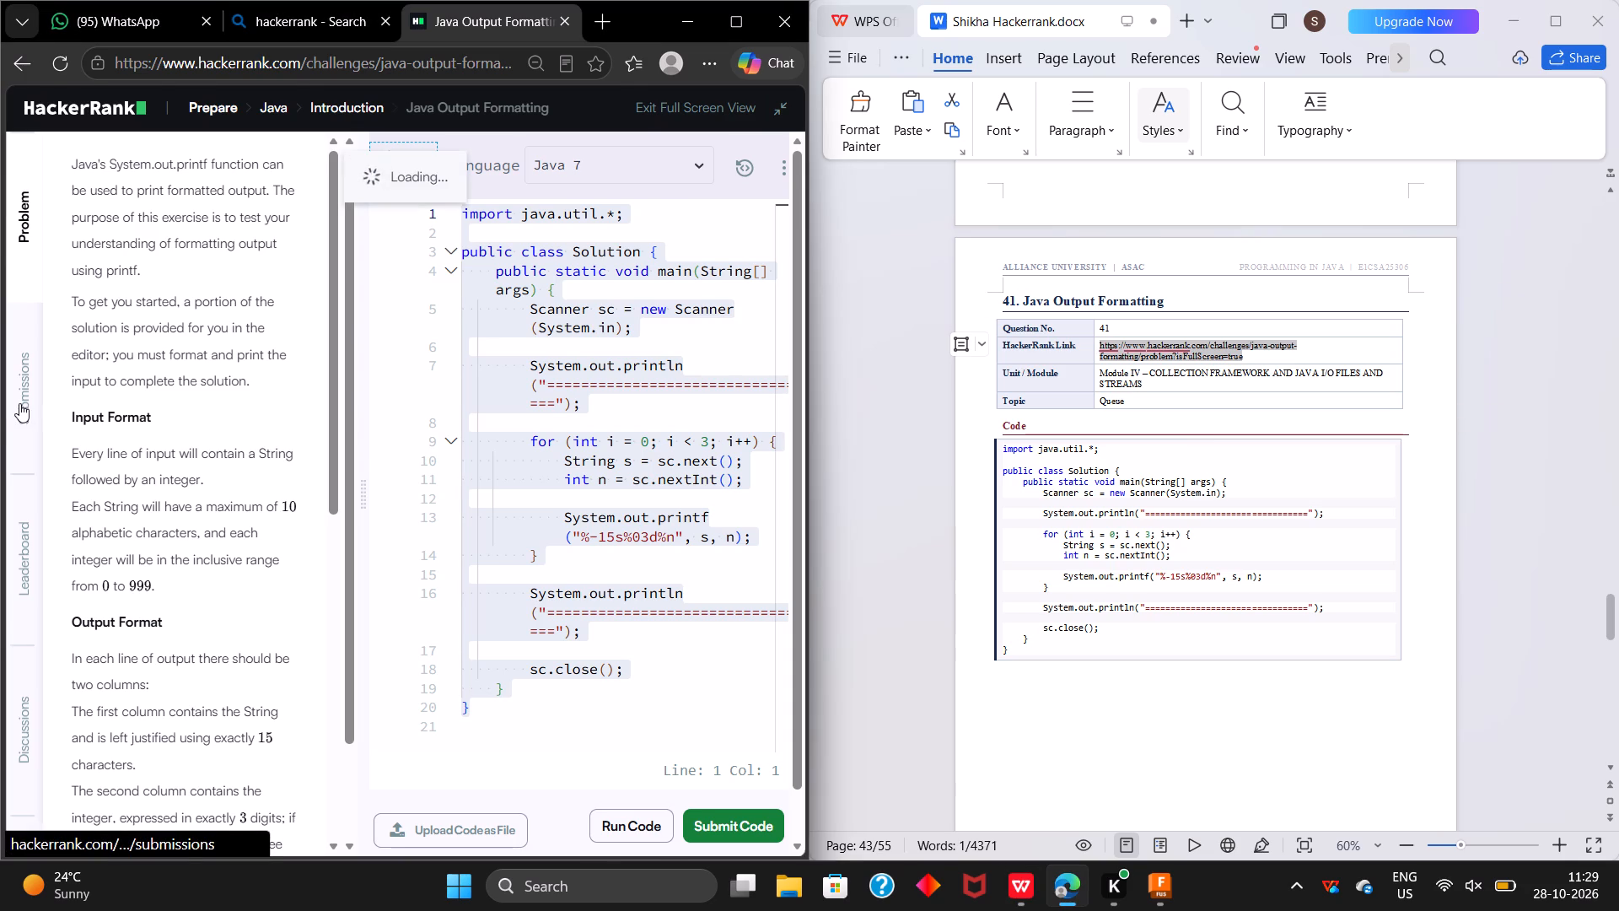
pyautogui.click(423, 404)
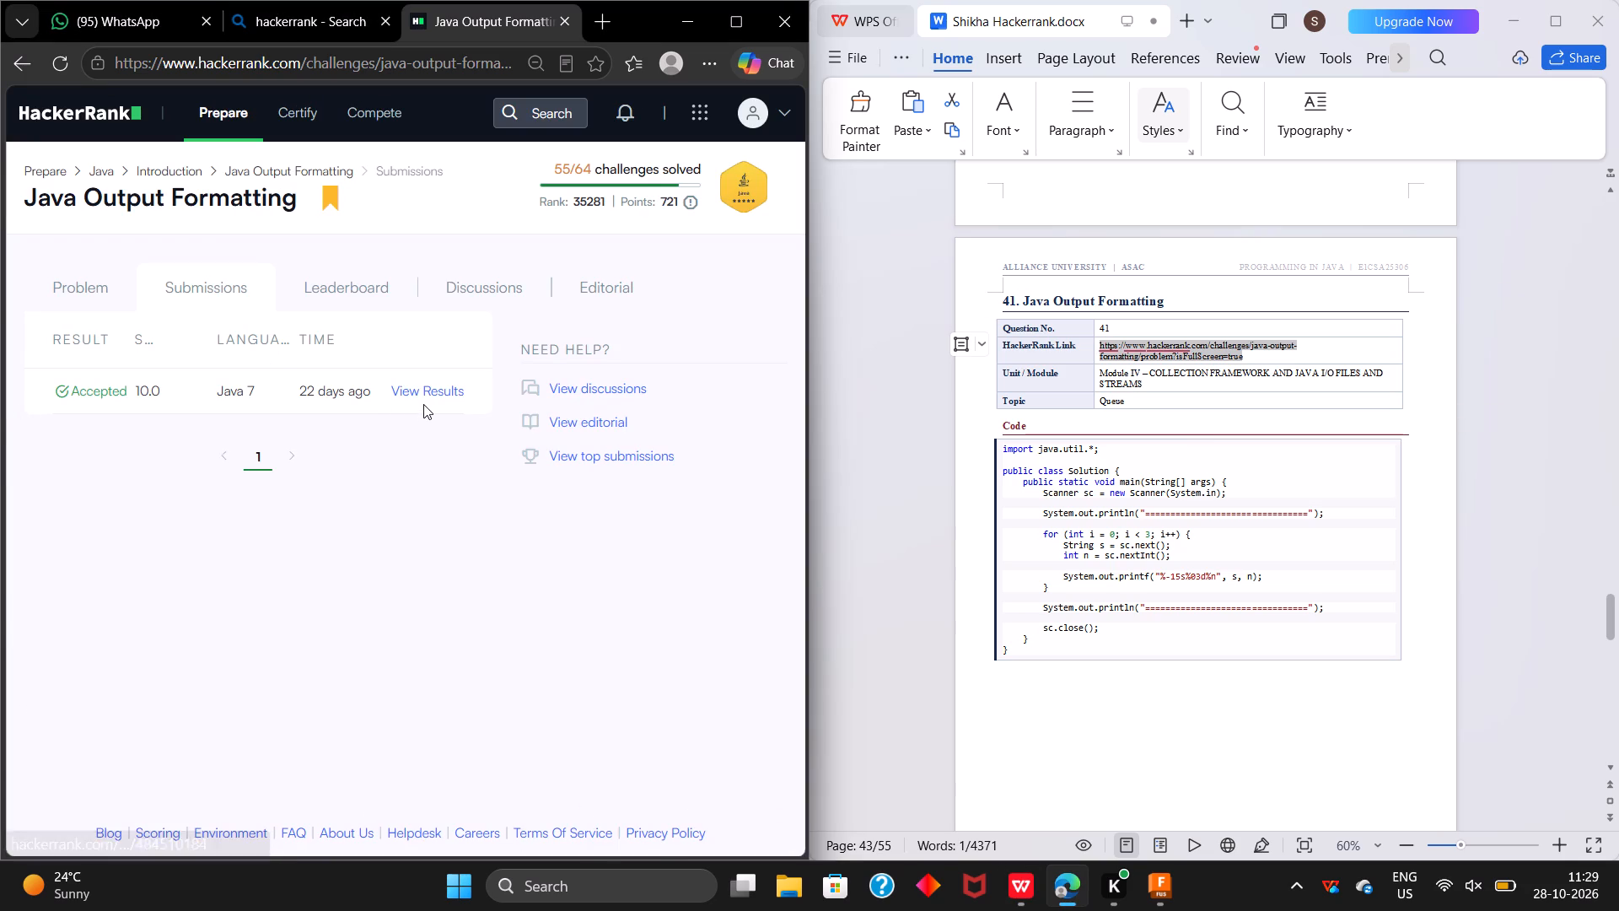
pyautogui.click(428, 391)
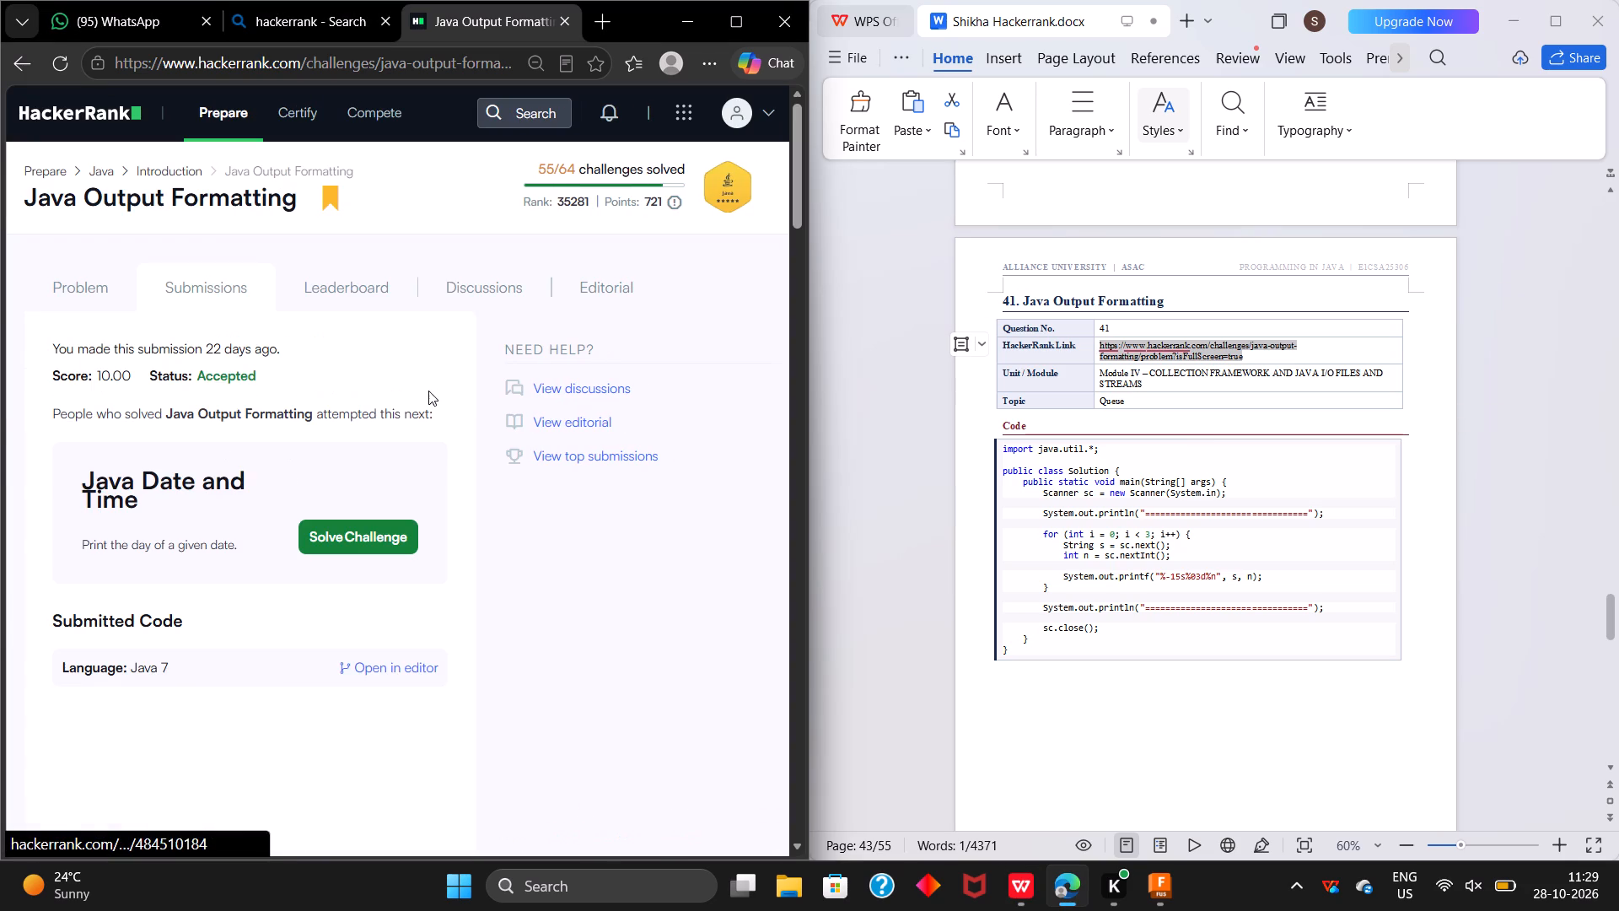
pyautogui.scroll(-6, 366, 697)
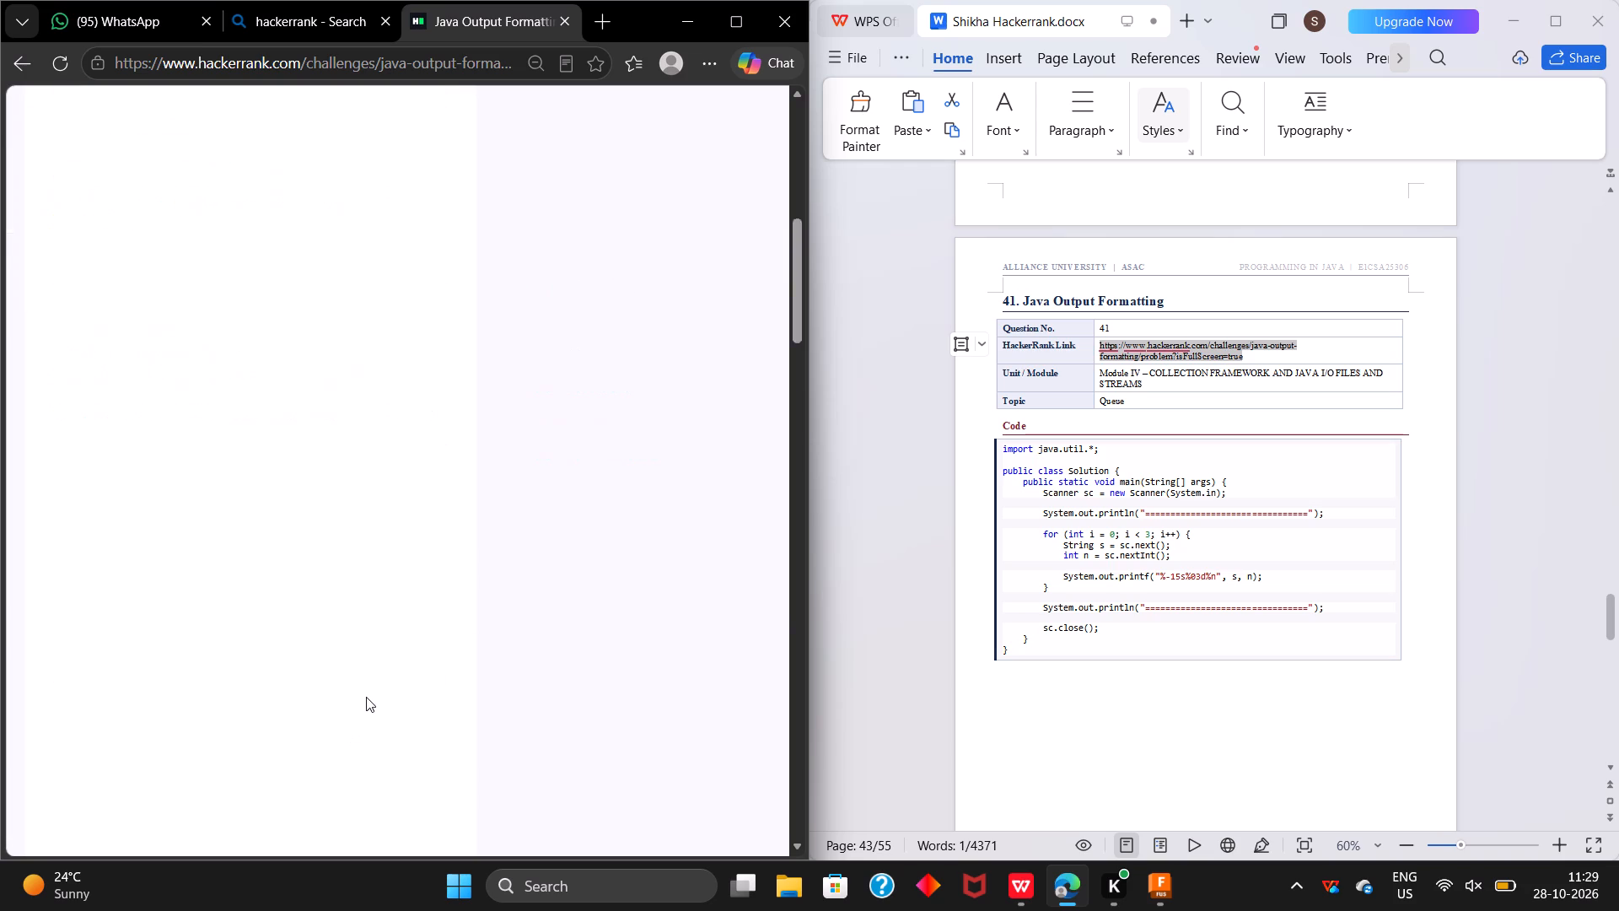
pyautogui.scroll(-4, 366, 697)
pyautogui.scroll(1, 366, 697)
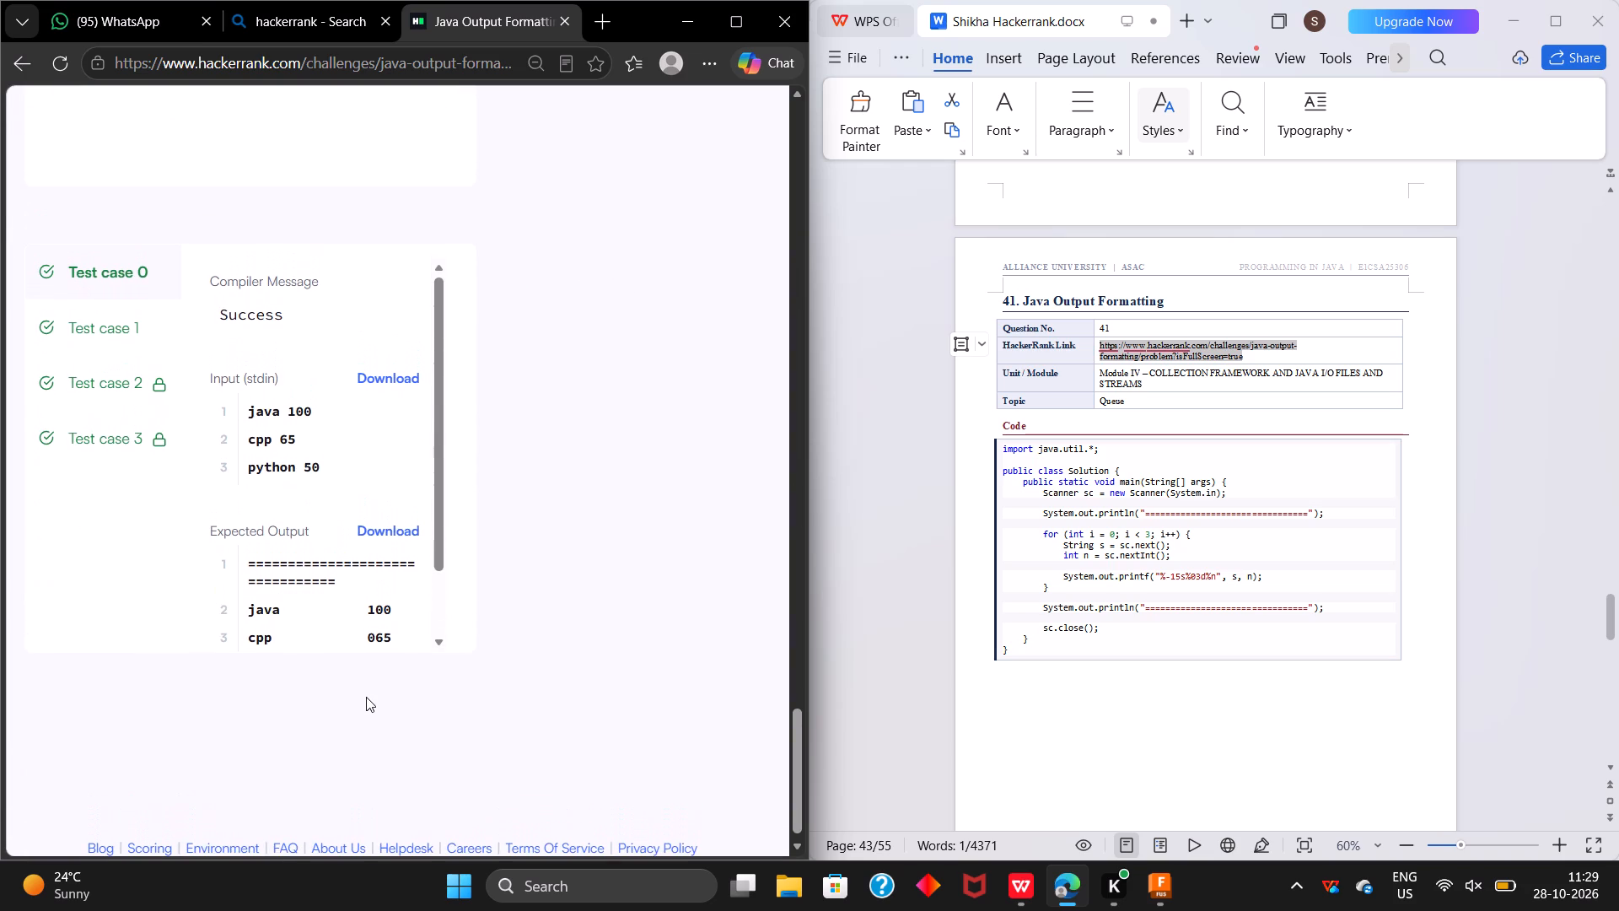
pyautogui.hotkey('ctrl', 'shift', 's')
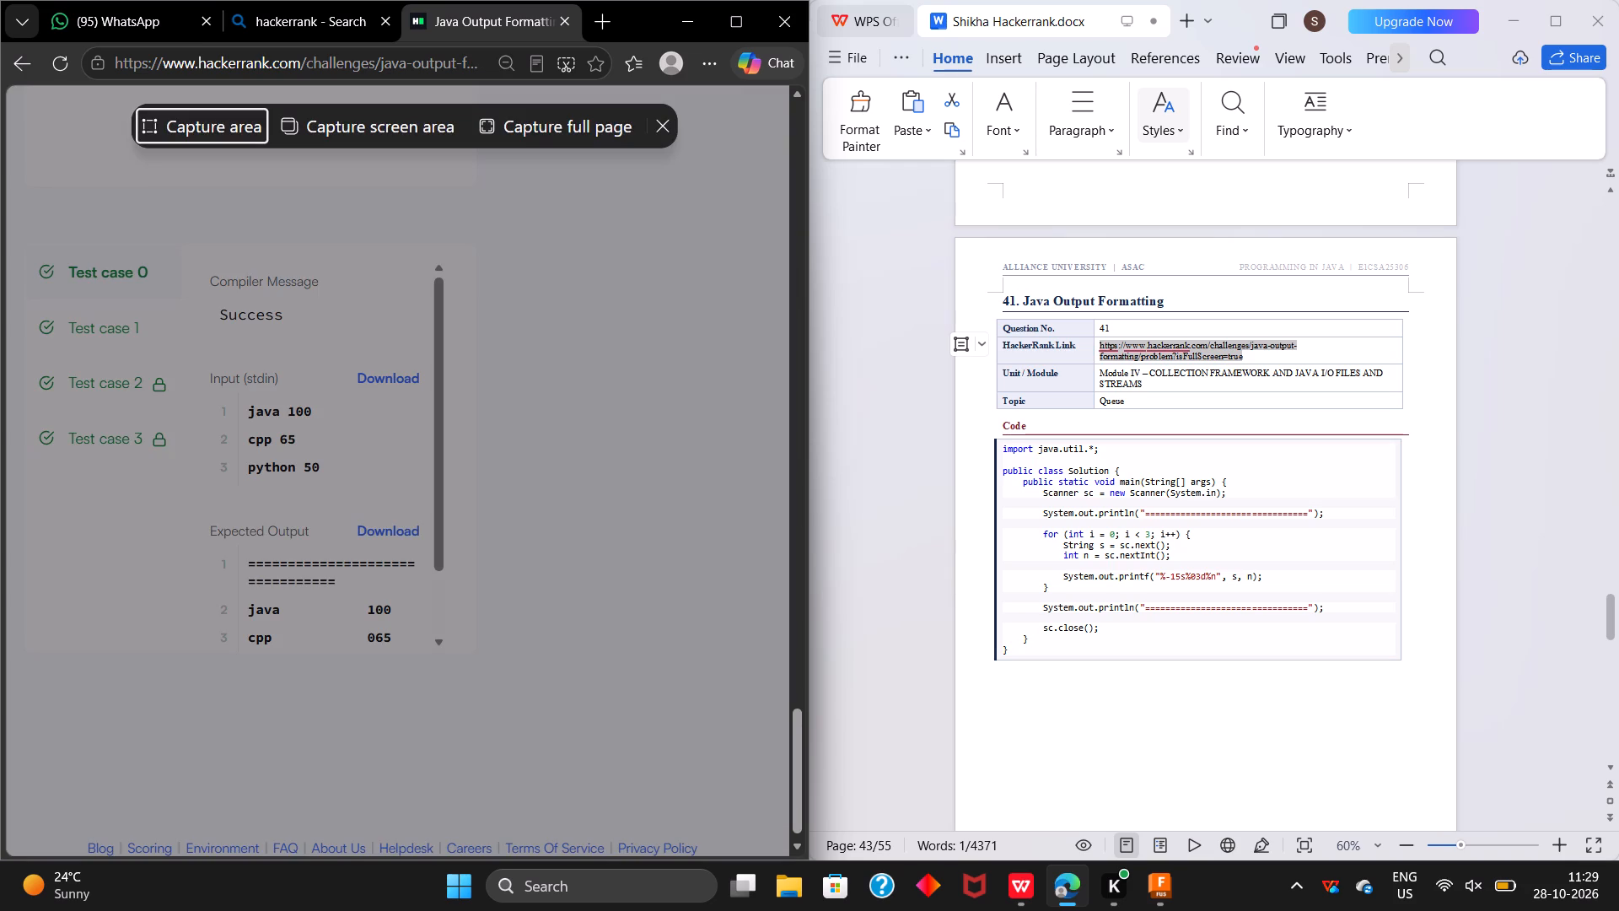
pyautogui.moveTo(20, 226); pyautogui.dragTo(471, 684)
pyautogui.hotkey('ctrl', 'c')
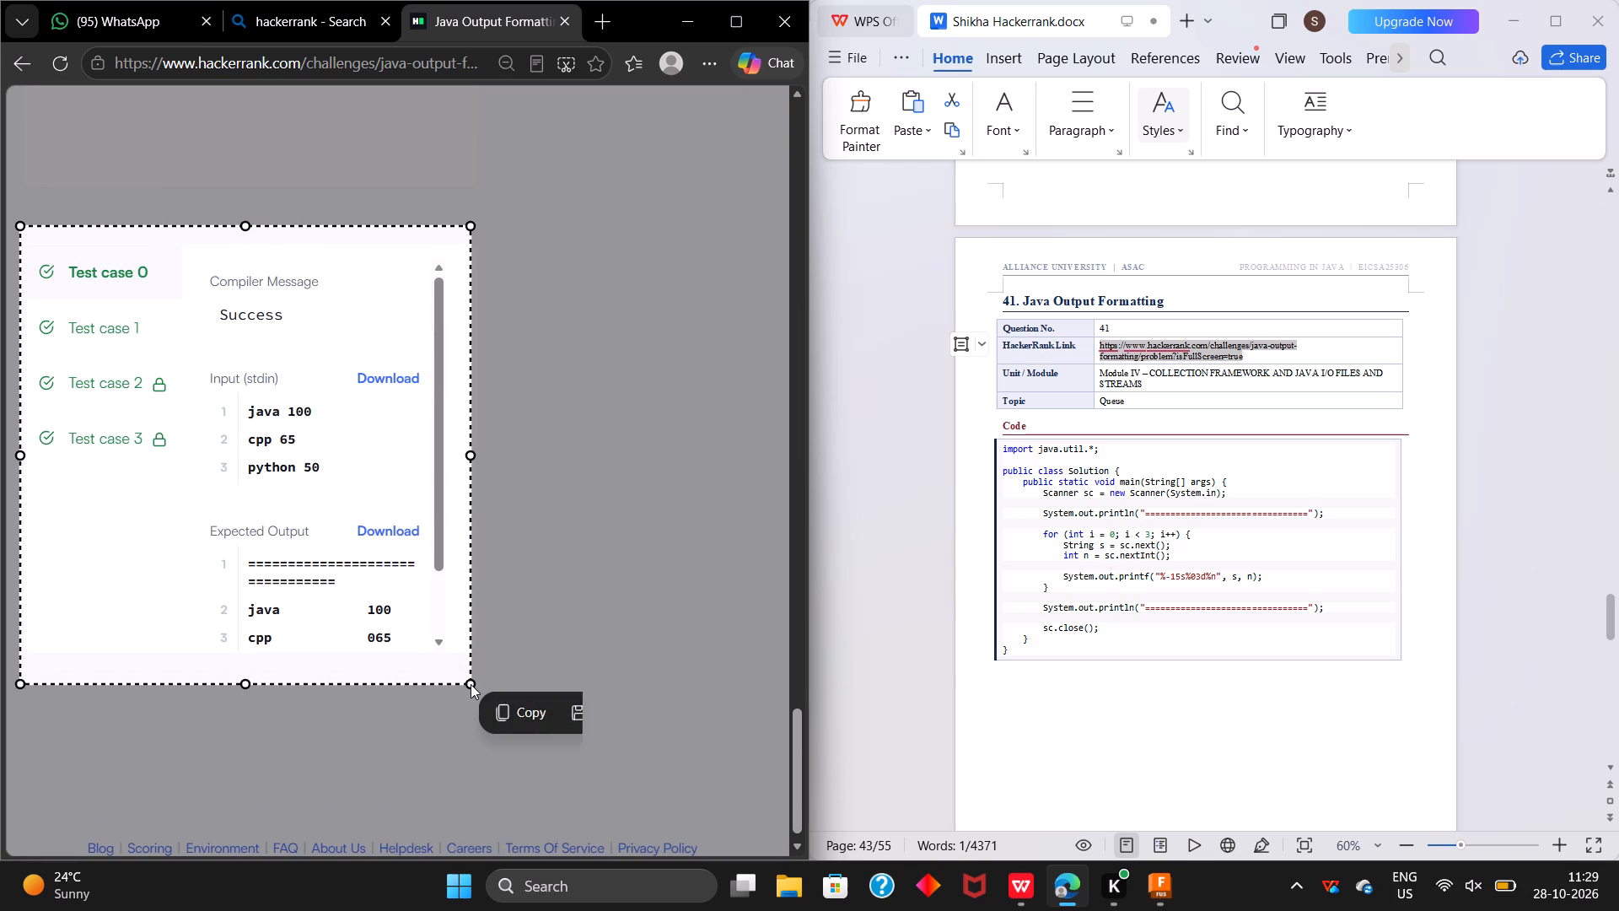
# Remove the blank line before the second separator println in entry 41's code.
pyautogui.scroll(-4, 1353, 715)
pyautogui.scroll(1, 1353, 715)
pyautogui.scroll(1, 1216, 425)
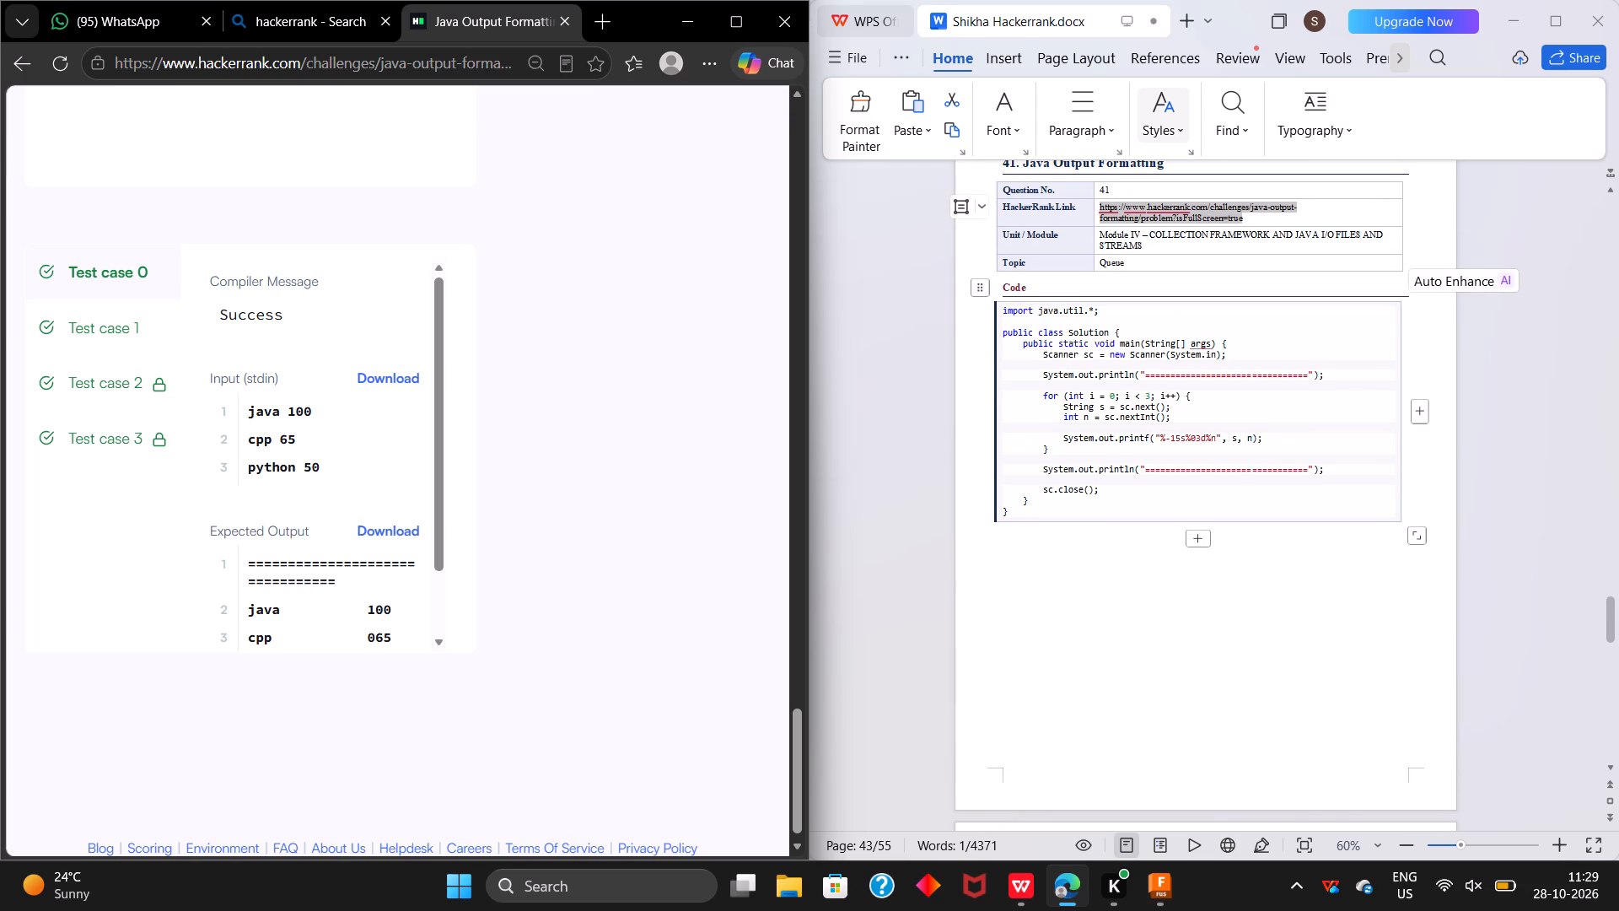
pyautogui.click(1149, 462)
pyautogui.press('BackSpace')
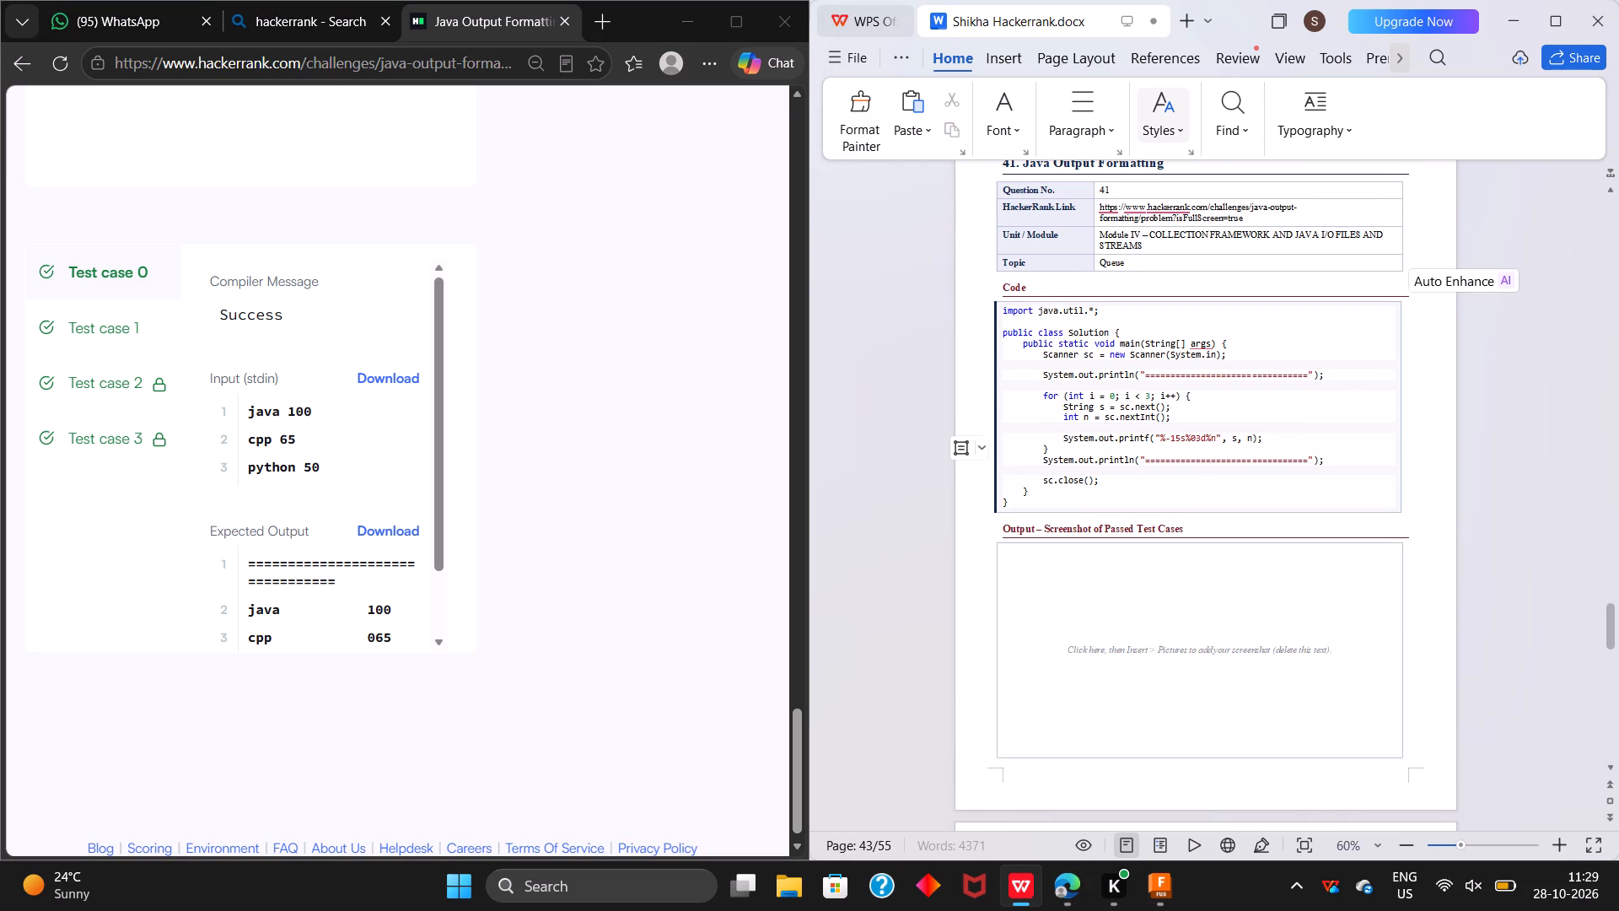
# Replace entry 41's output placeholder text with the copied test case screenshot.
pyautogui.tripleClick(1194, 667)
pyautogui.hotkey('ctrl', 'v')
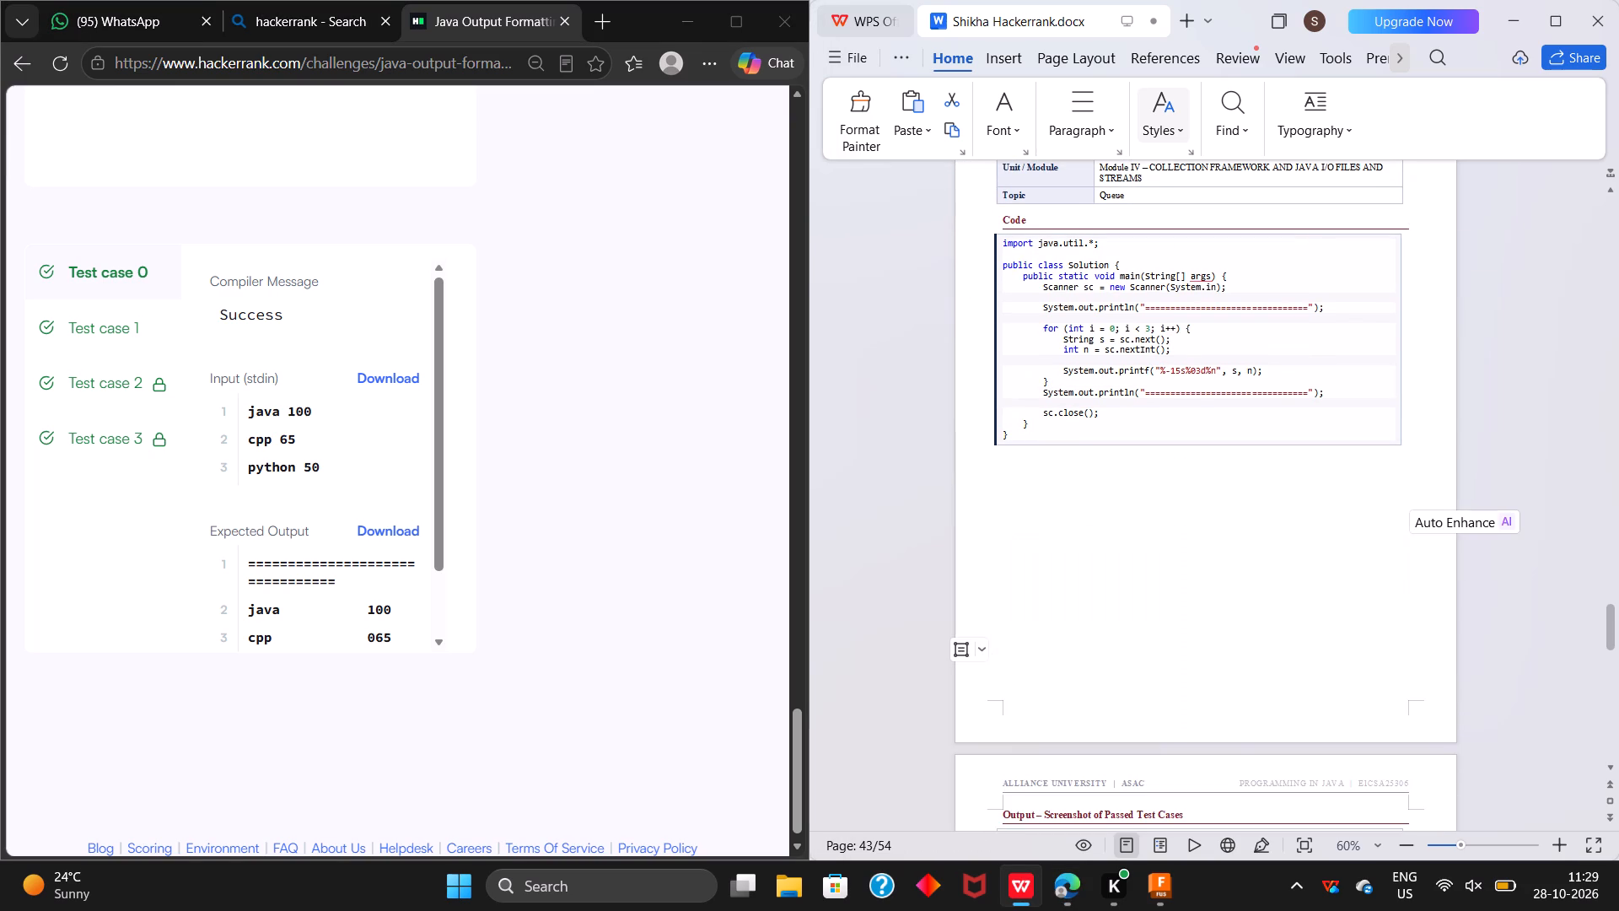
# Shrink entry 41's output screenshot to about 3.01 in high and 3.55 in wide.
pyautogui.scroll(-5, 1194, 667)
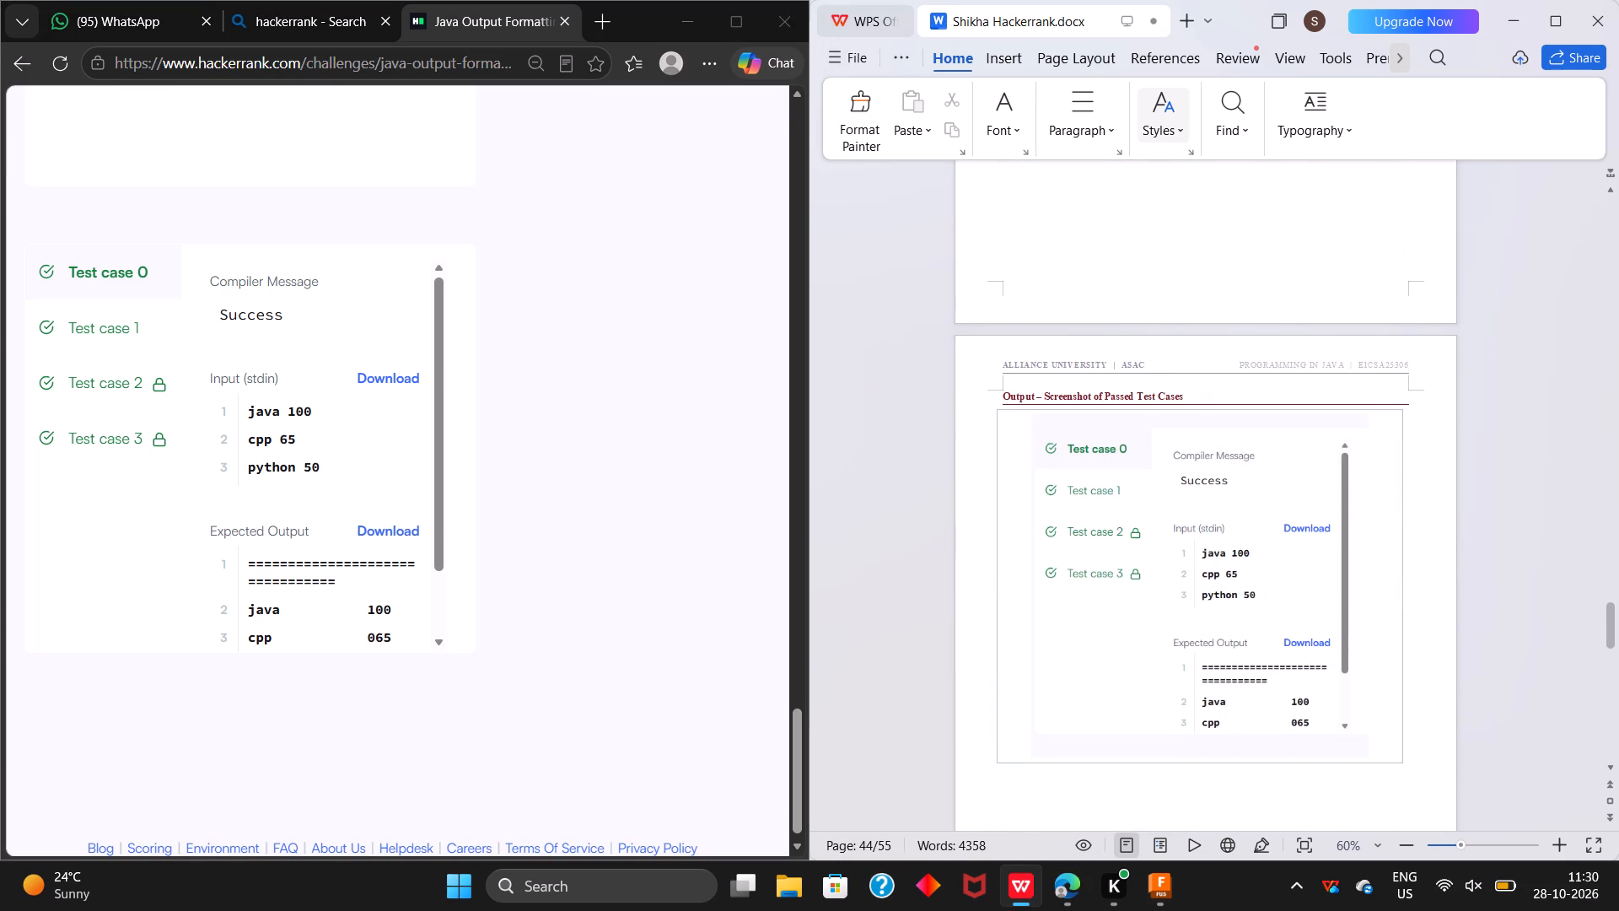
pyautogui.click(1333, 719)
pyautogui.moveTo(1367, 751); pyautogui.dragTo(1340, 711)
pyautogui.moveTo(1369, 750); pyautogui.dragTo(1332, 714)
pyautogui.moveTo(1350, 717); pyautogui.dragTo(1326, 693)
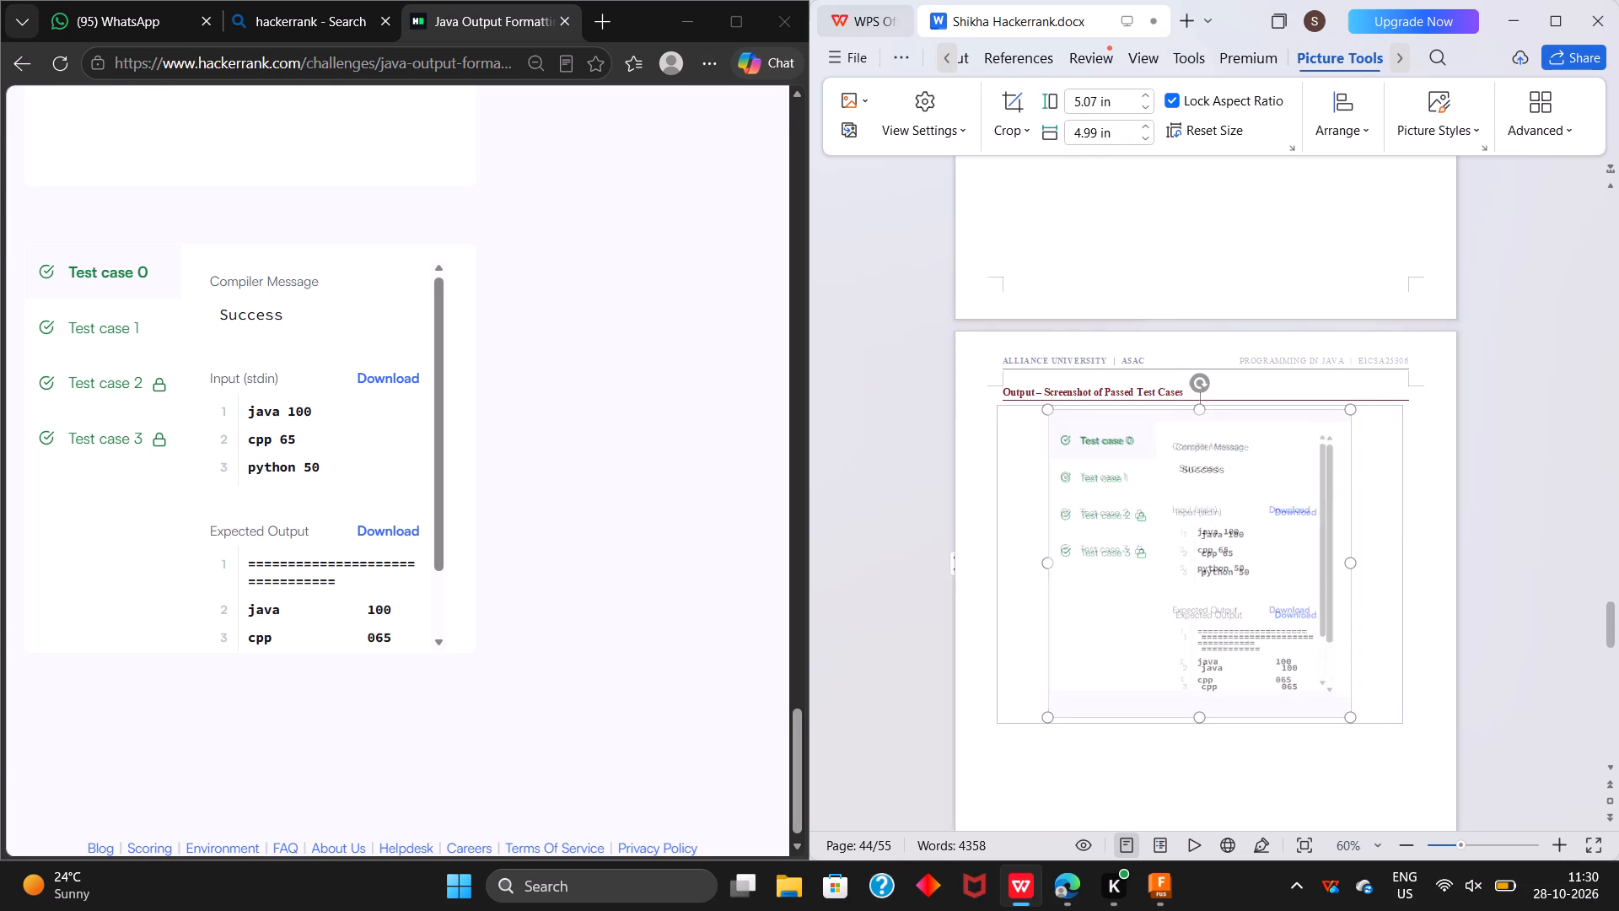
pyautogui.moveTo(1326, 693); pyautogui.dragTo(1324, 690)
pyautogui.moveTo(1341, 692); pyautogui.dragTo(1313, 669)
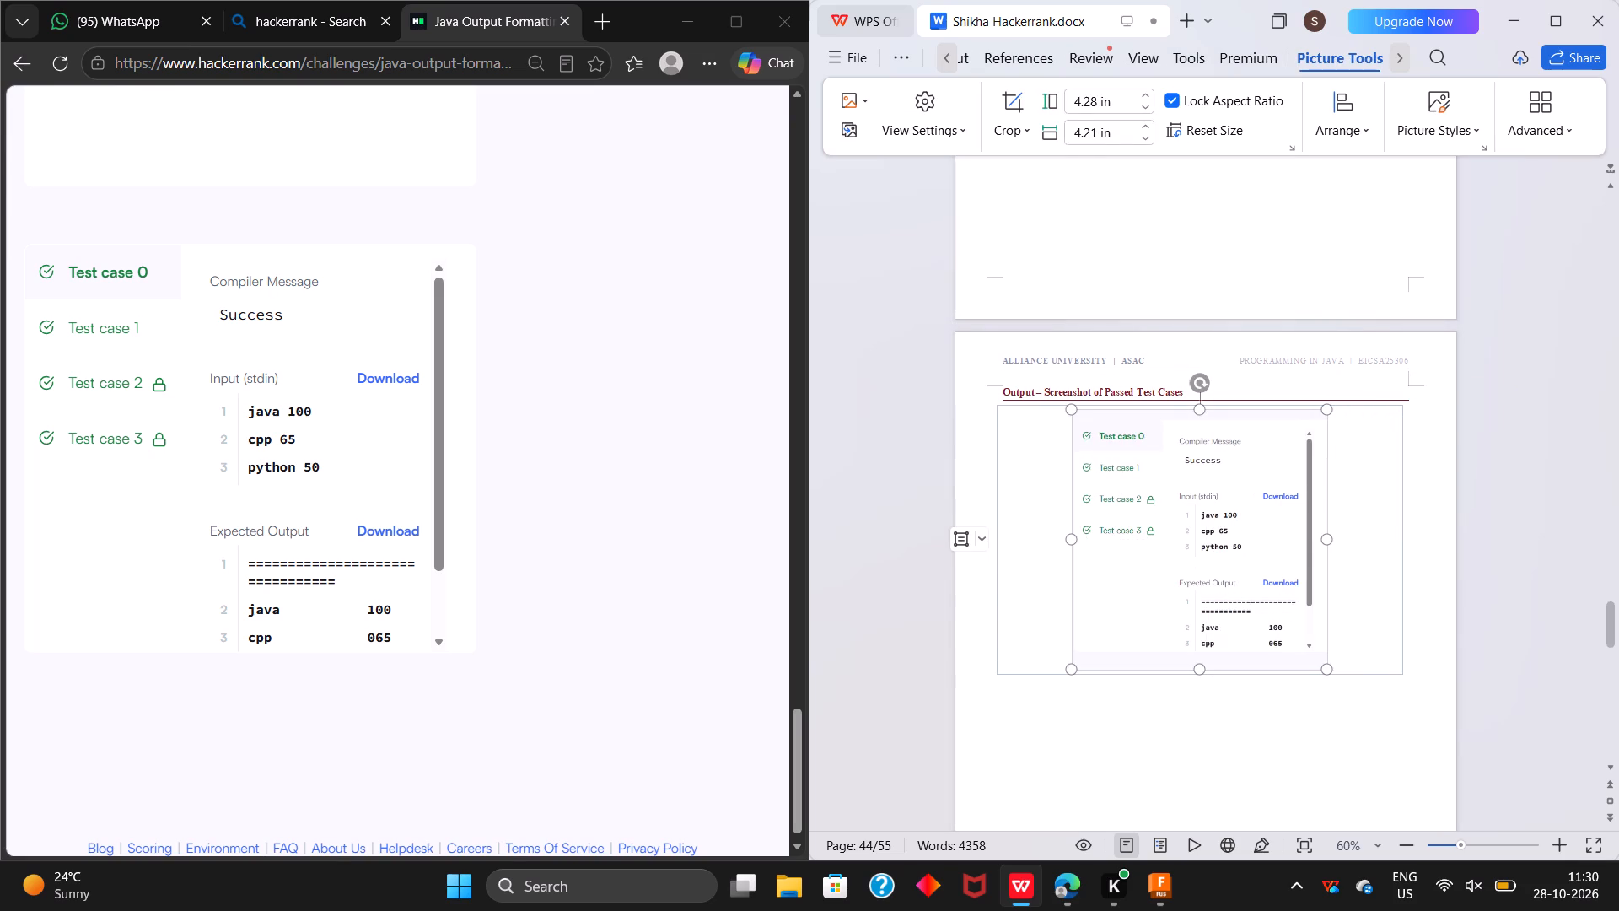
pyautogui.moveTo(1323, 670); pyautogui.dragTo(1308, 627)
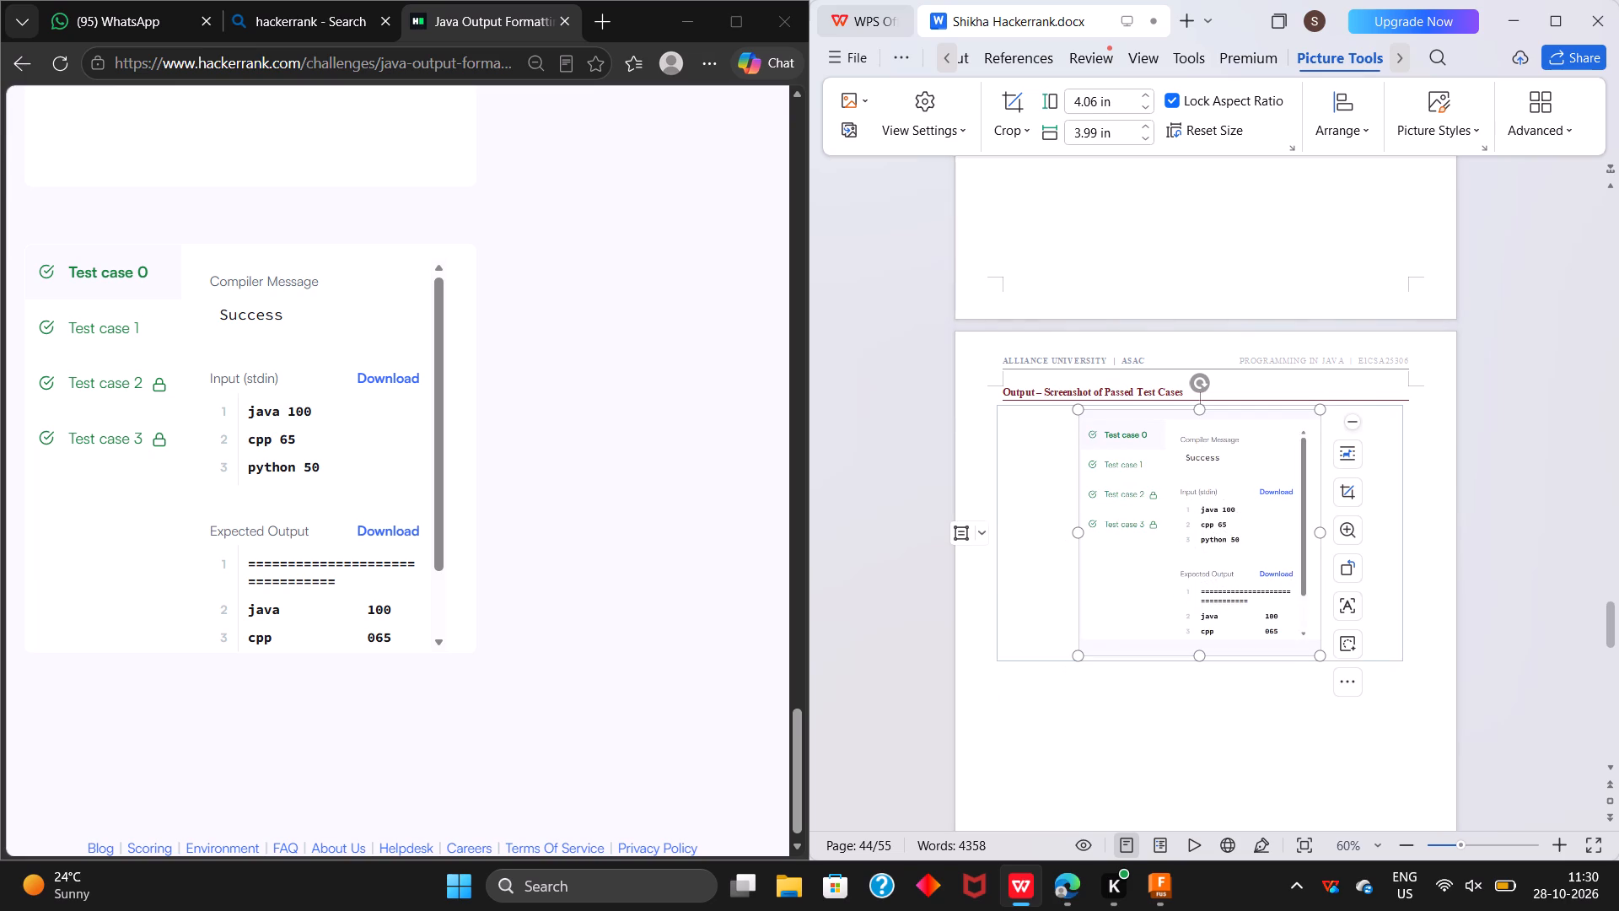
pyautogui.moveTo(1320, 654); pyautogui.dragTo(1293, 616)
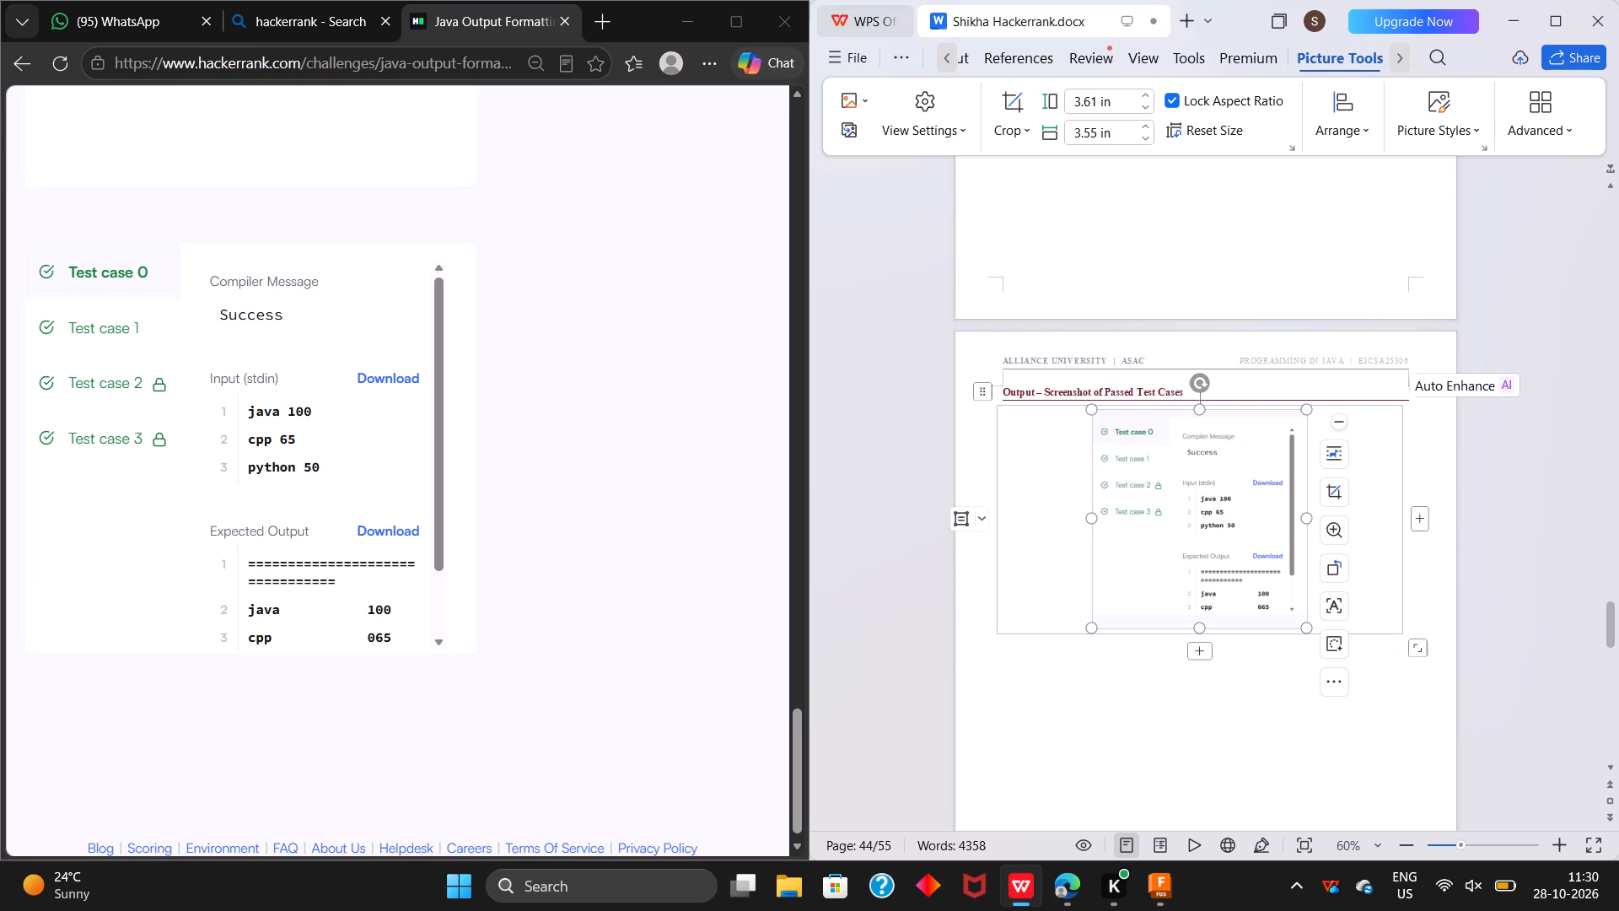
pyautogui.moveTo(1200, 628); pyautogui.dragTo(1195, 591)
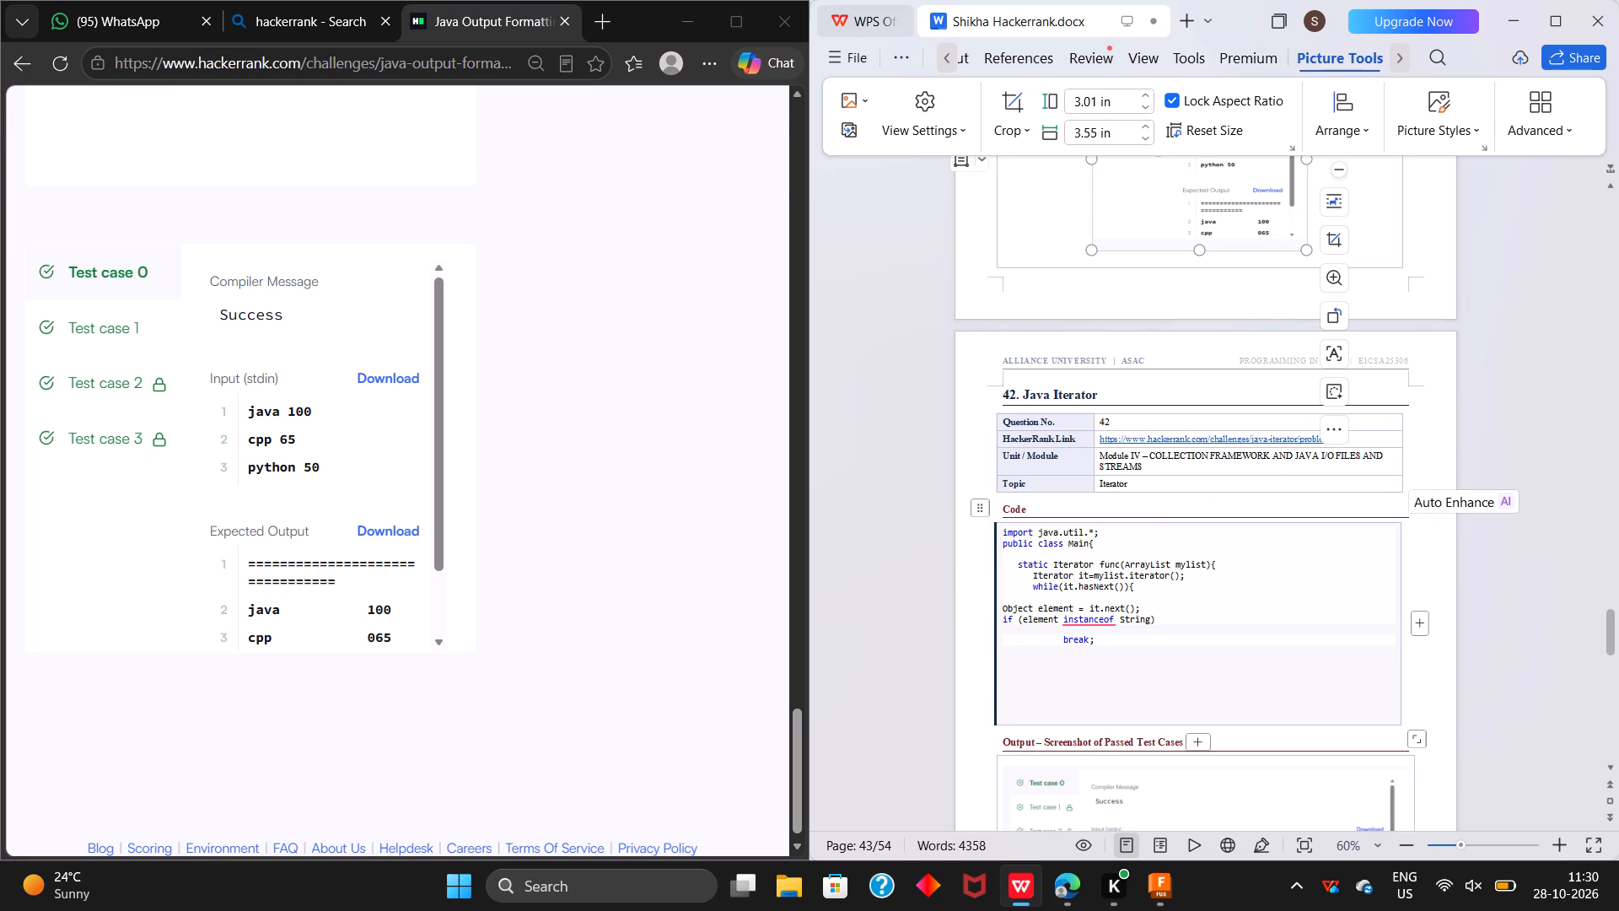
# Look back through the document for an earlier entry whose code placeholder is still empty.
pyautogui.scroll(12, 1216, 538)
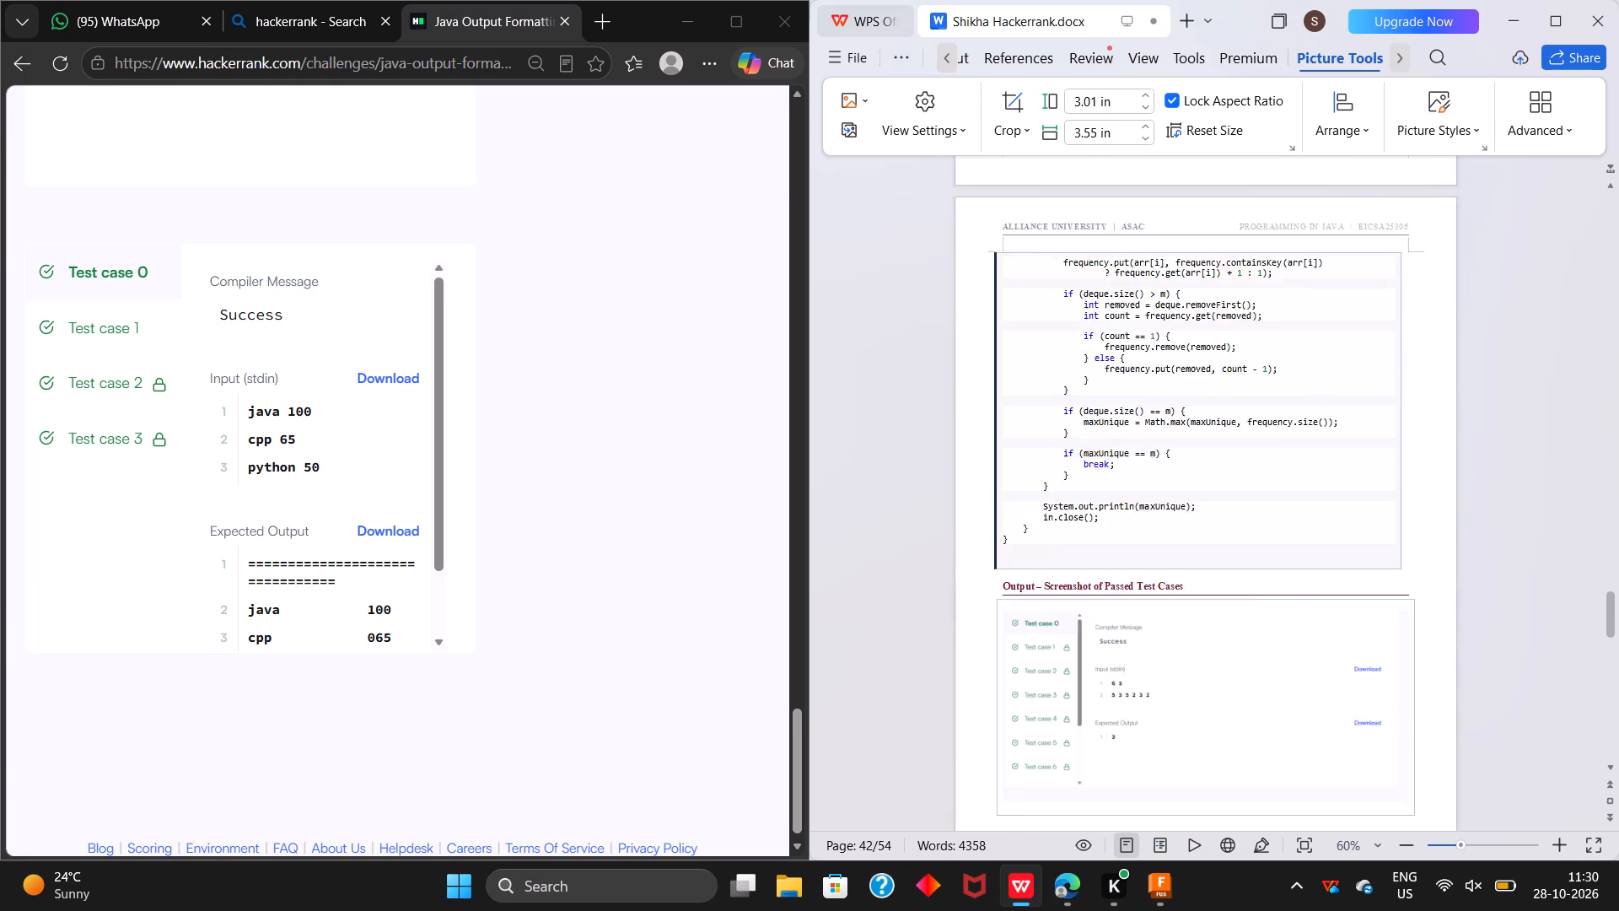
pyautogui.scroll(9, 1216, 538)
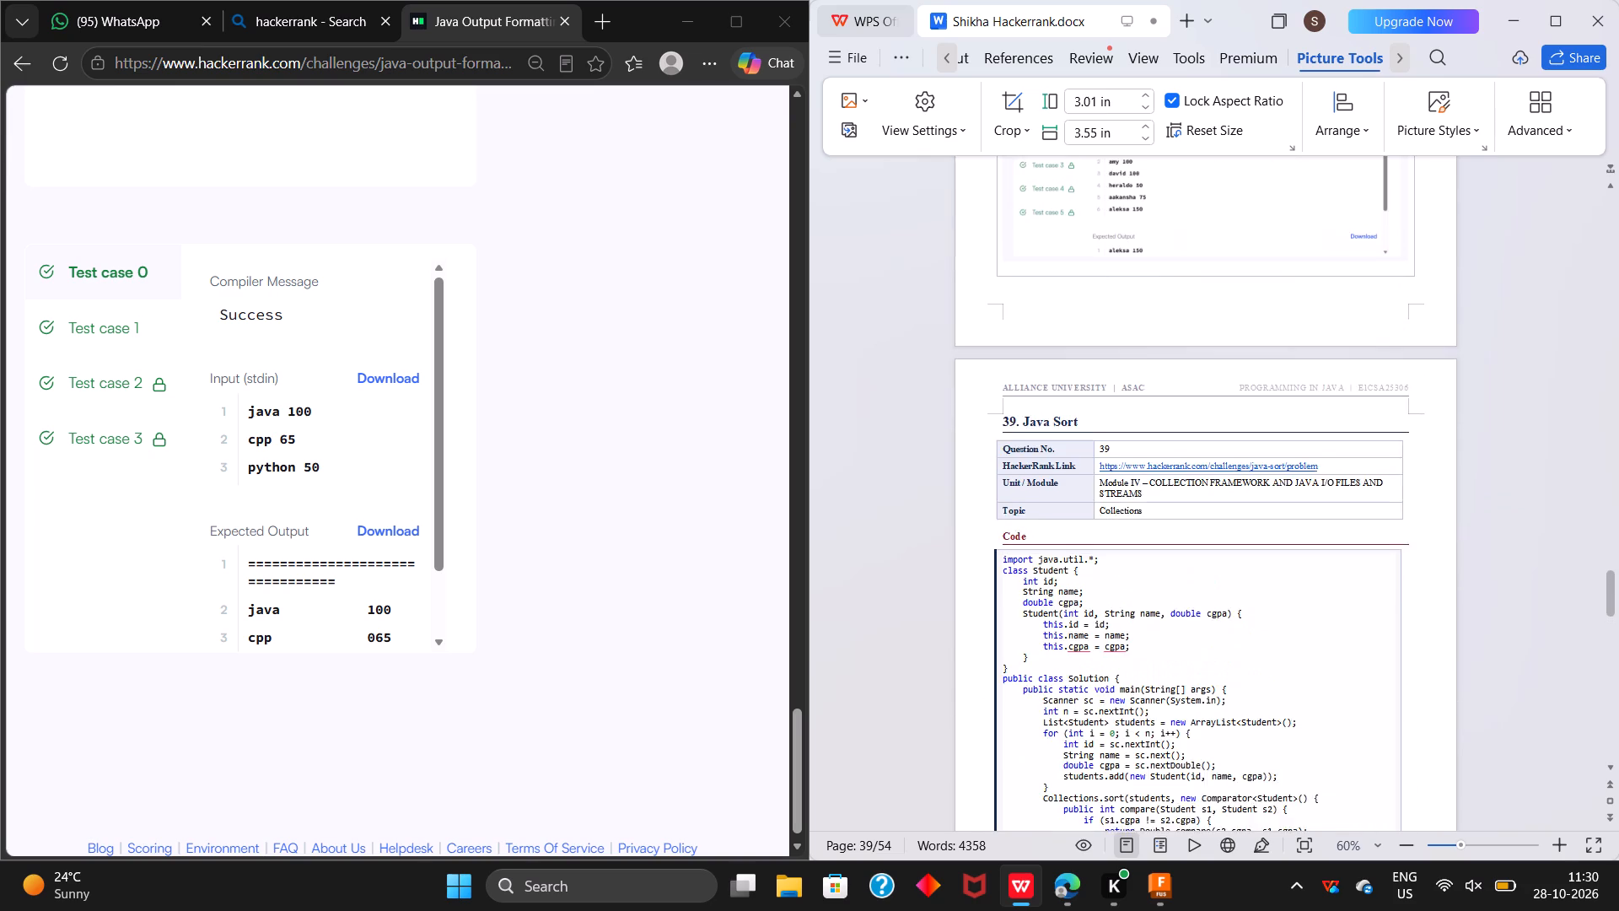
pyautogui.scroll(10, 1216, 538)
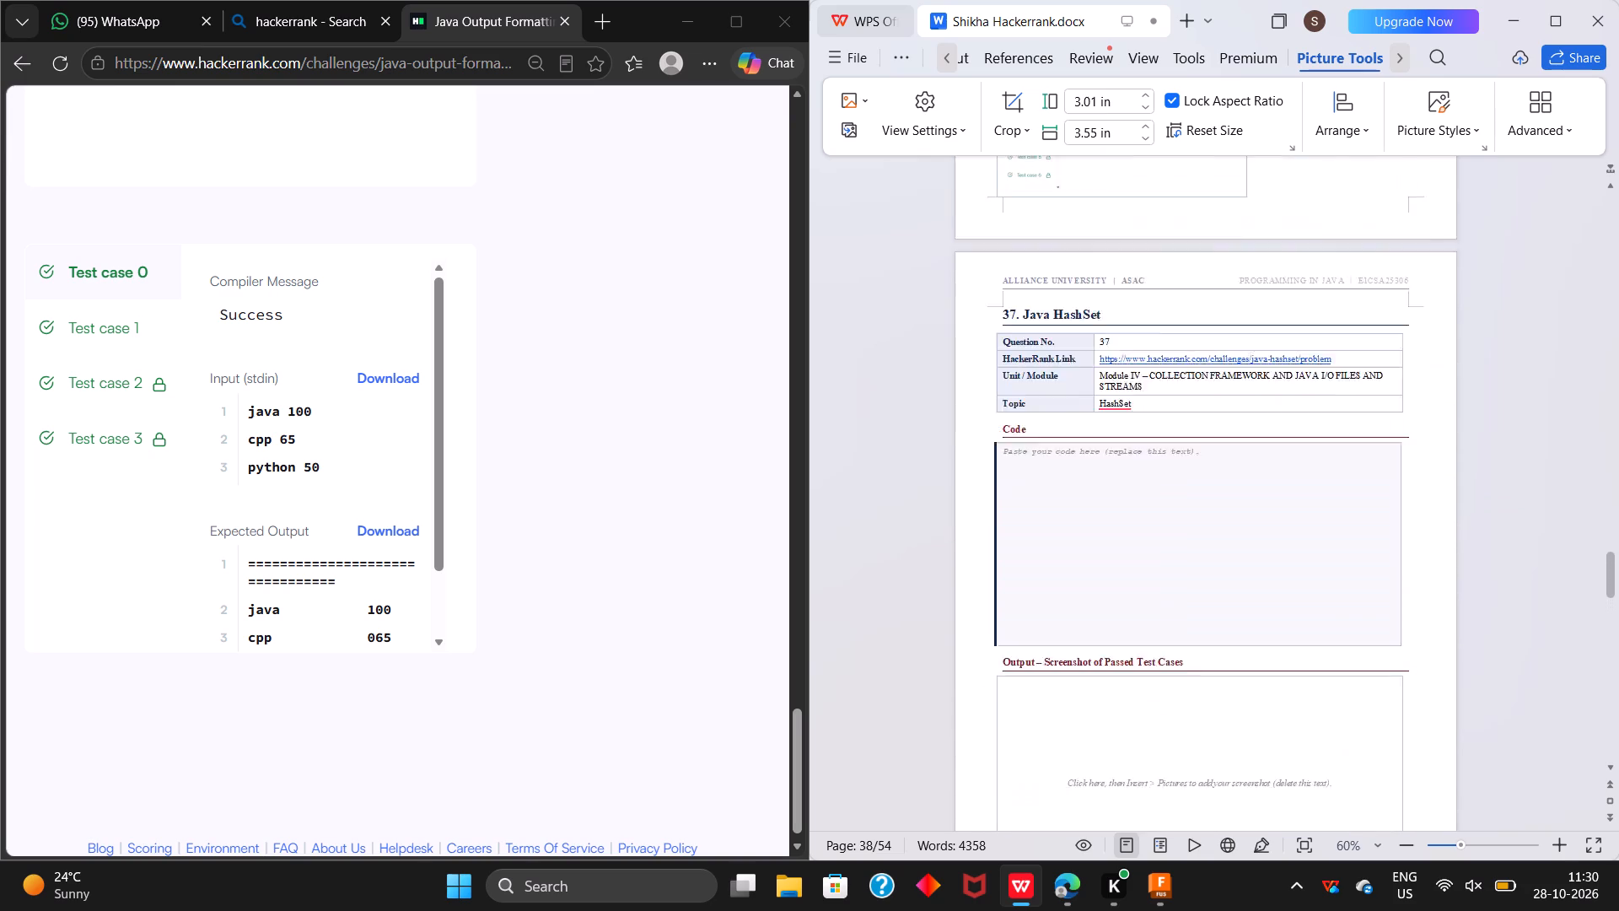
pyautogui.scroll(1, 1216, 538)
# Return to the list of solved Java challenges and open Java Static Initializer Block.
pyautogui.hscroll(9, 397, 296)
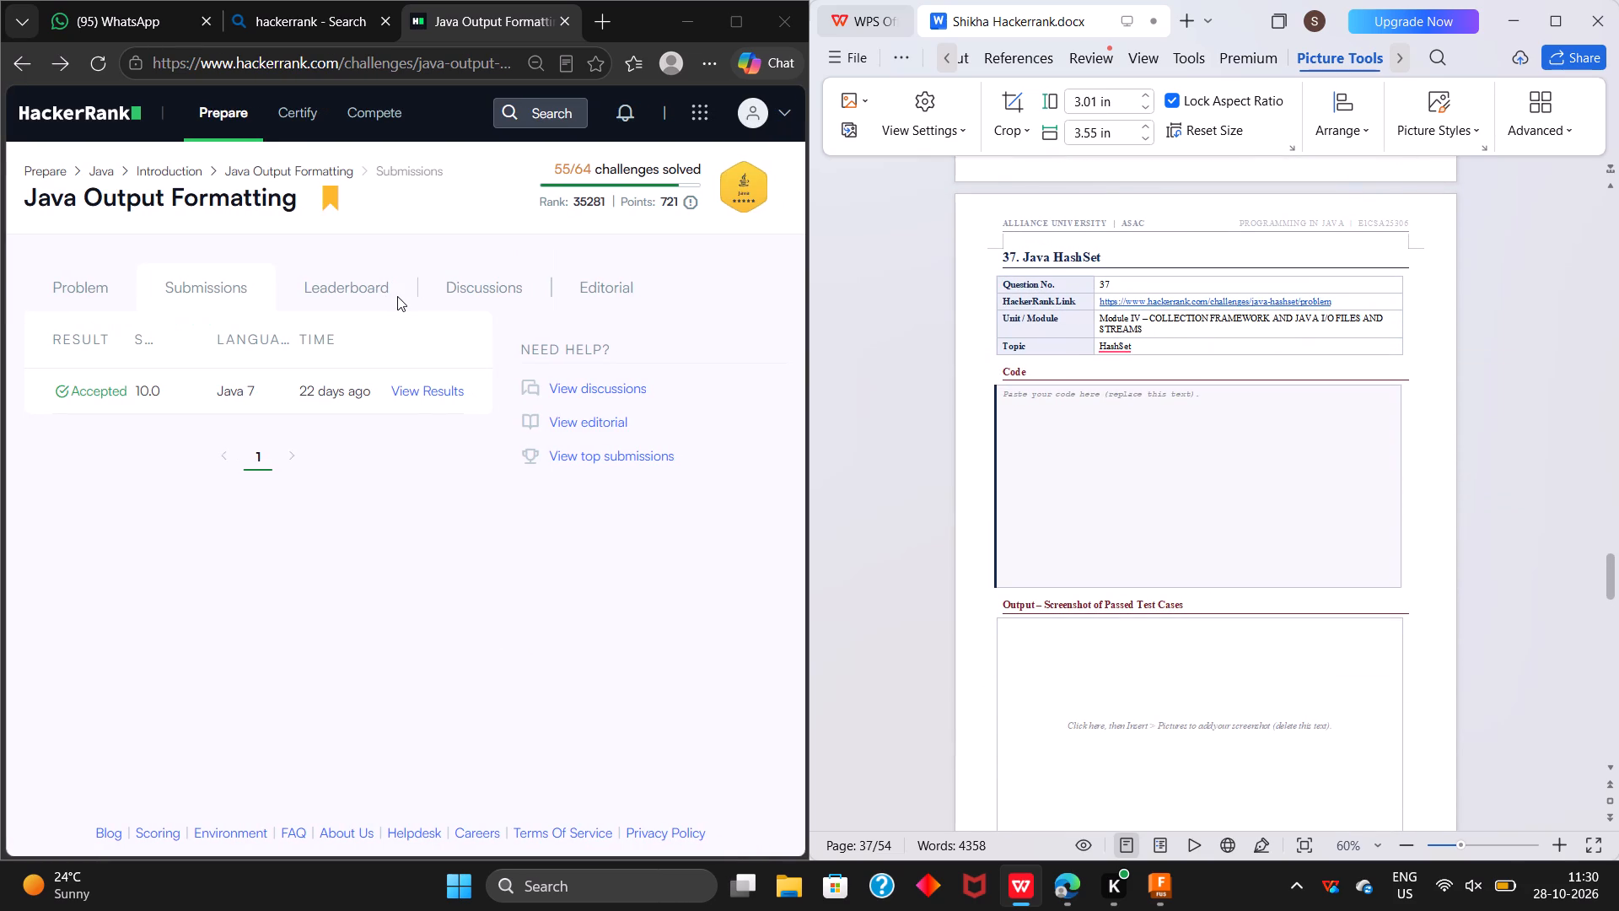
pyautogui.hscroll(11, 397, 296)
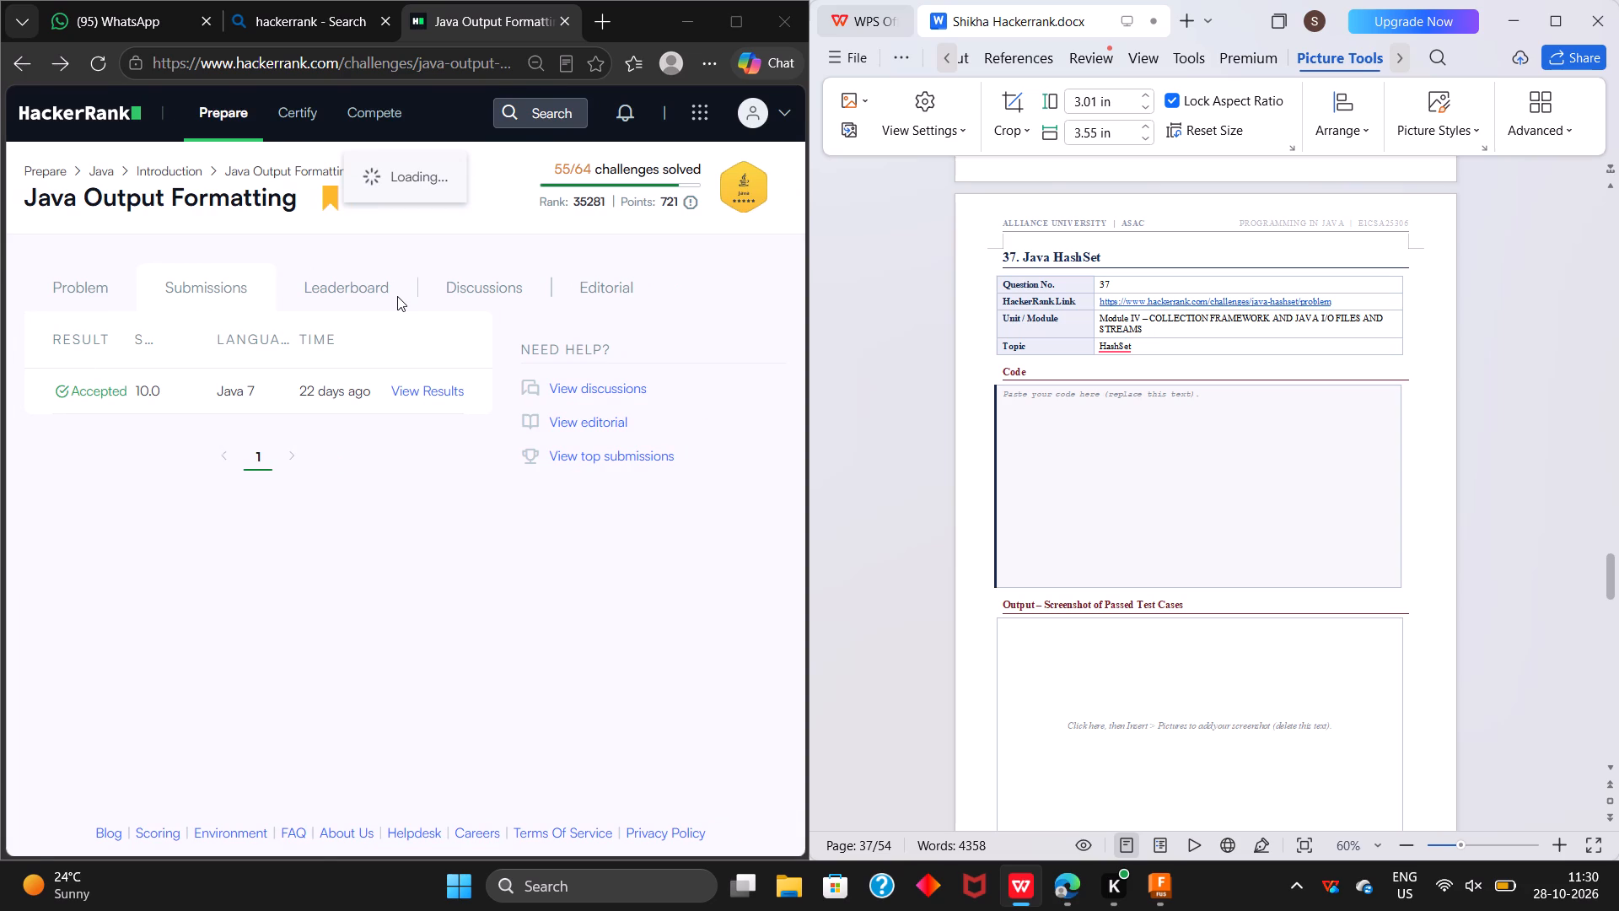
pyautogui.hscroll(9, 397, 296)
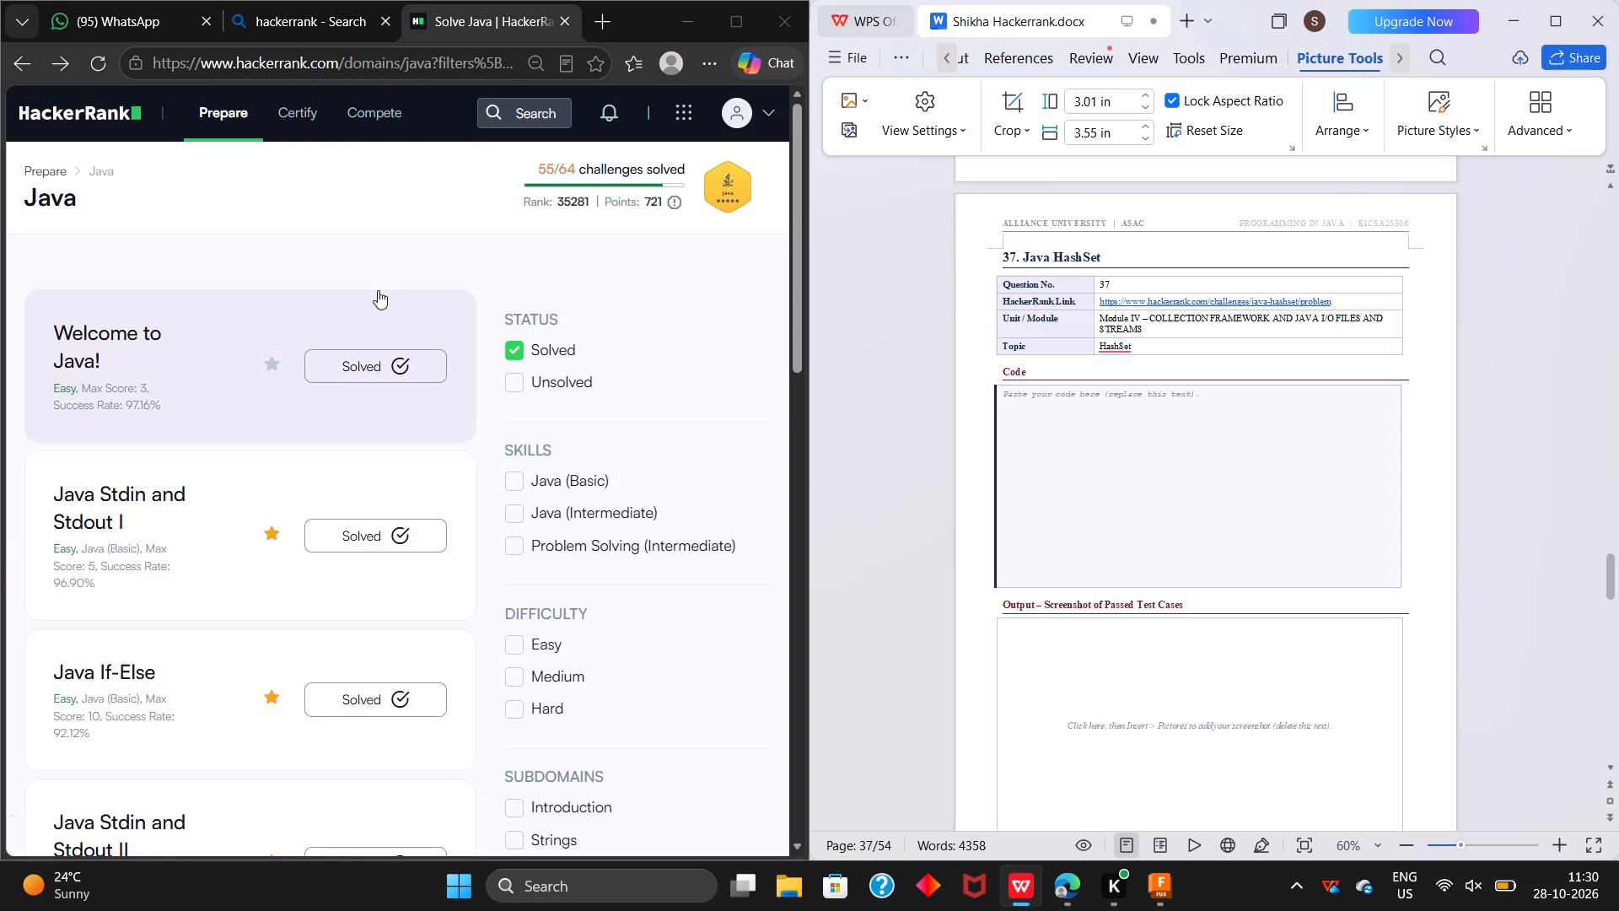
pyautogui.scroll(-10, 287, 587)
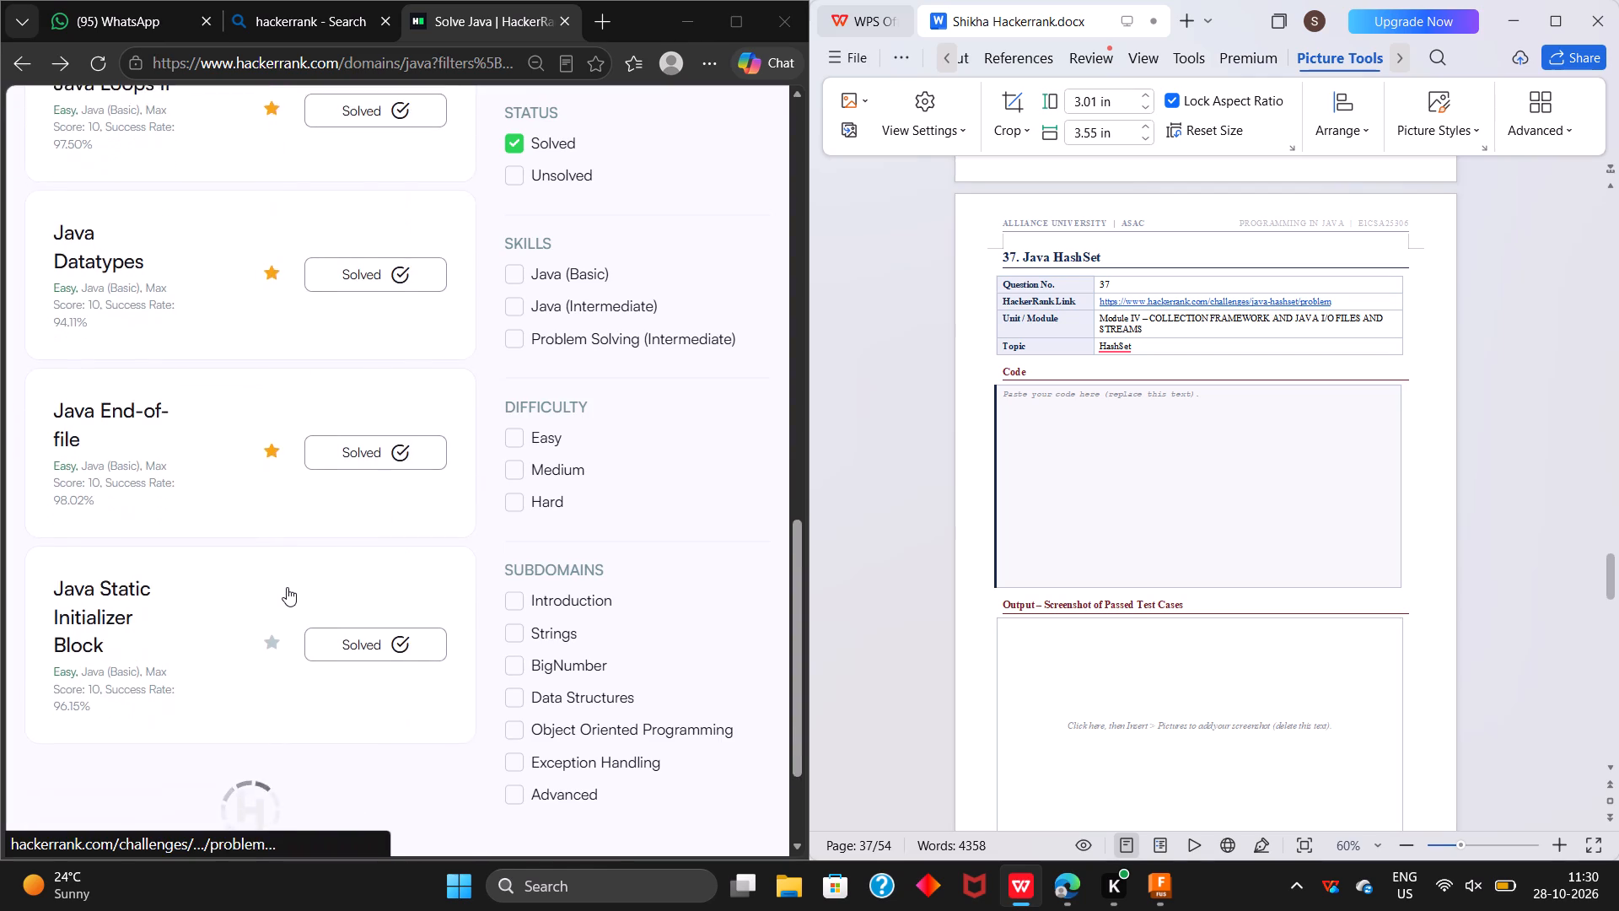
pyautogui.scroll(-1, 287, 587)
pyautogui.click(270, 417)
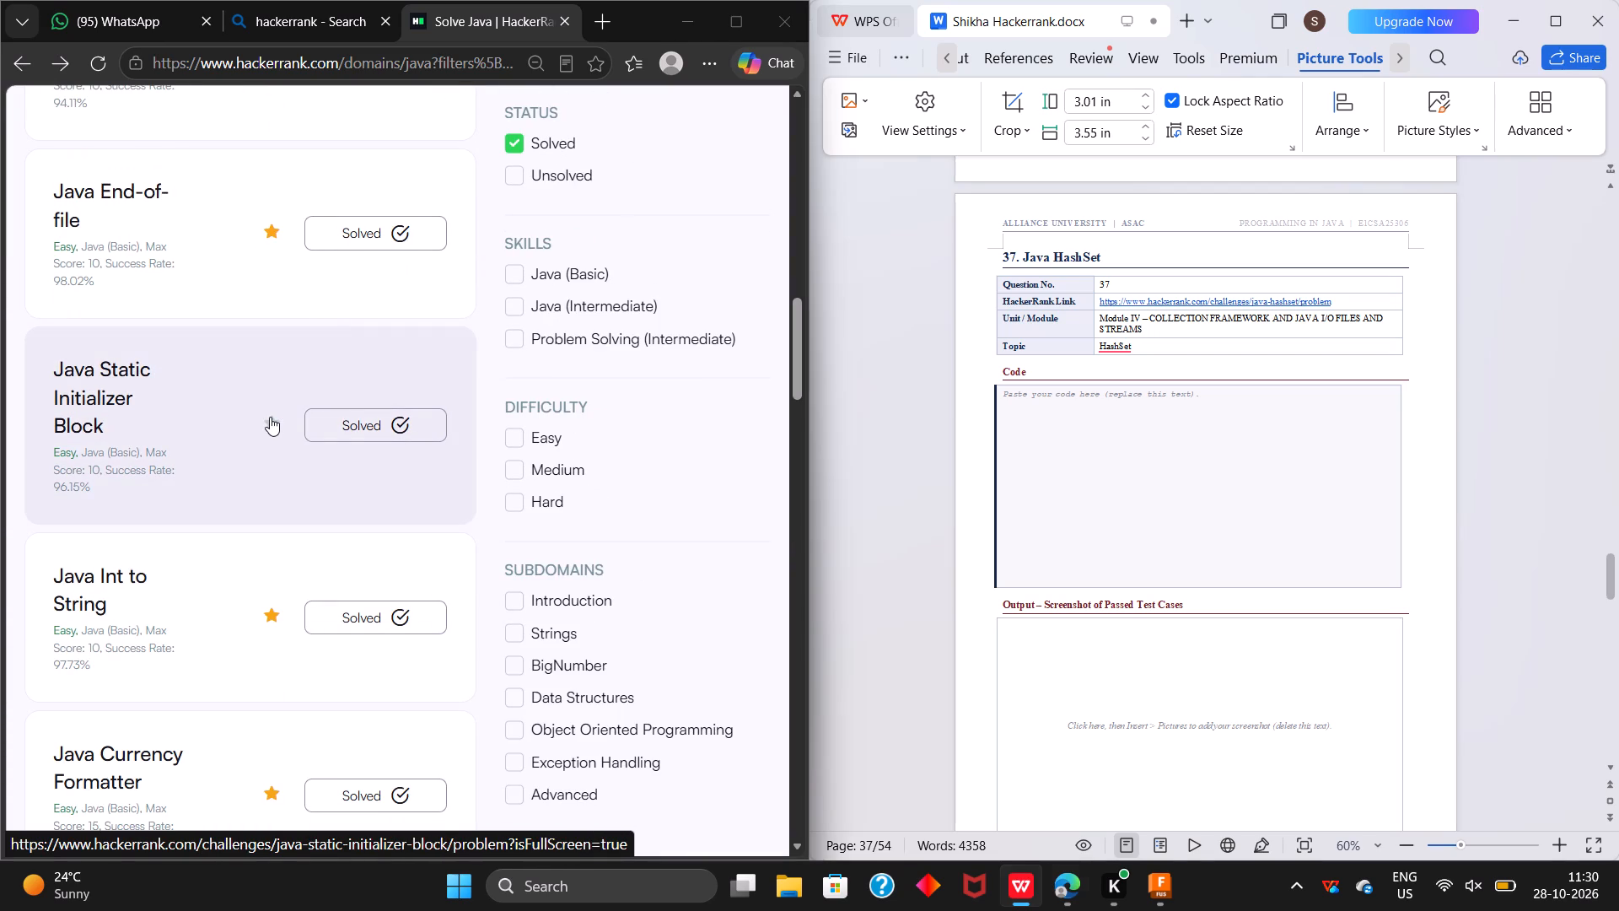
pyautogui.click(318, 484)
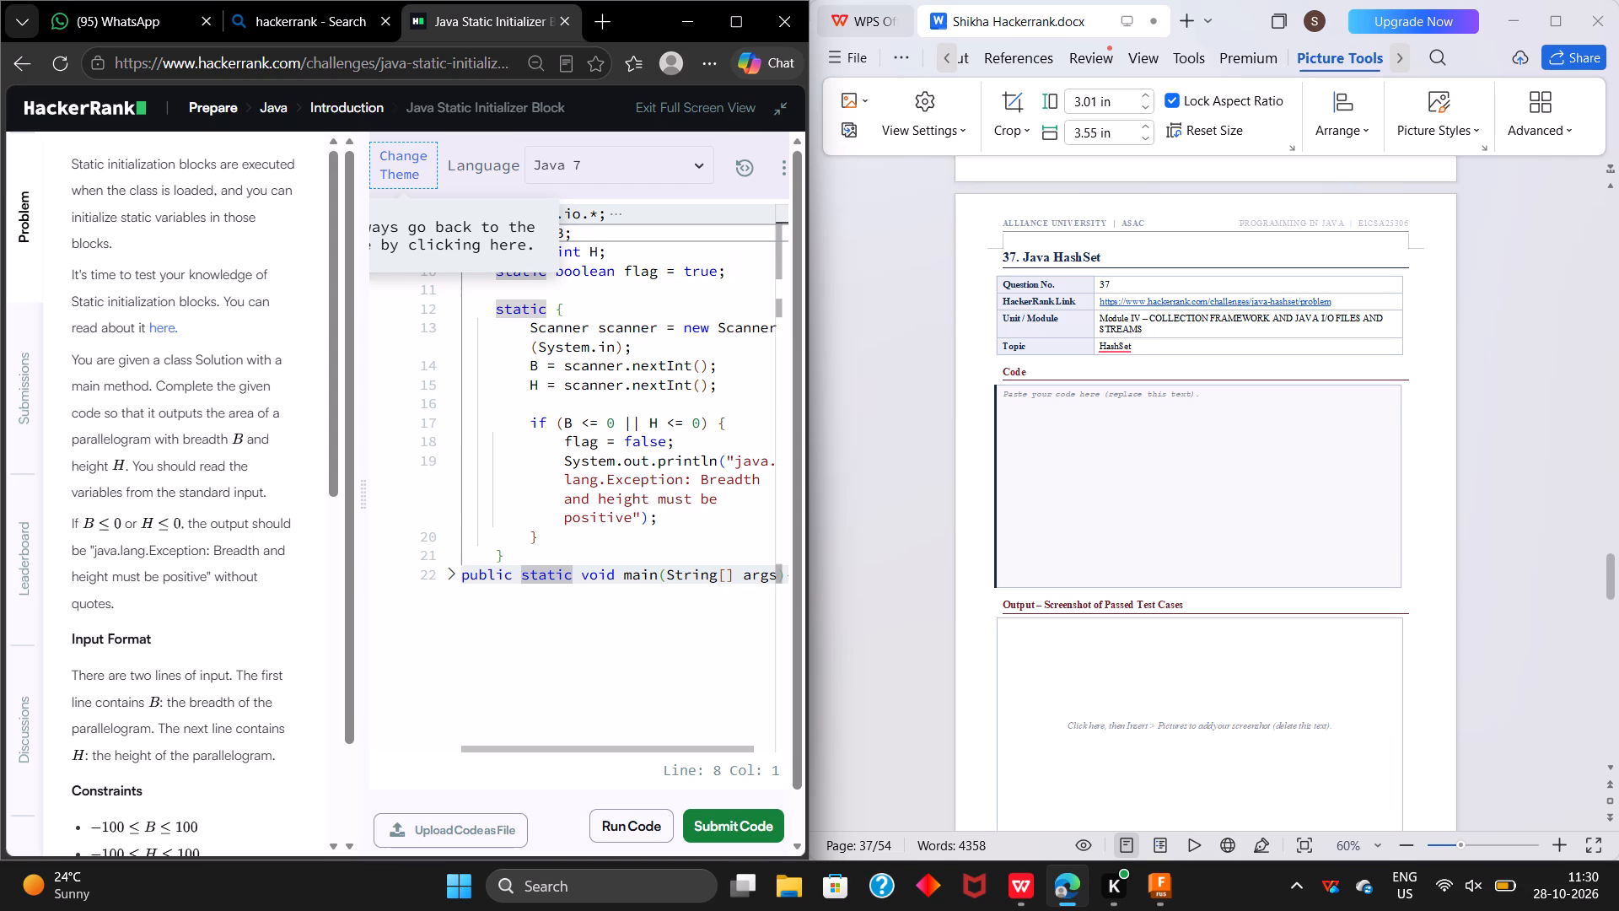
# Copy the Java Static Initializer Block code, from the imports through the static block, over entry 37's code placeholder and remove the empty line after it.
pyautogui.moveTo(550, 550); pyautogui.dragTo(458, 217)
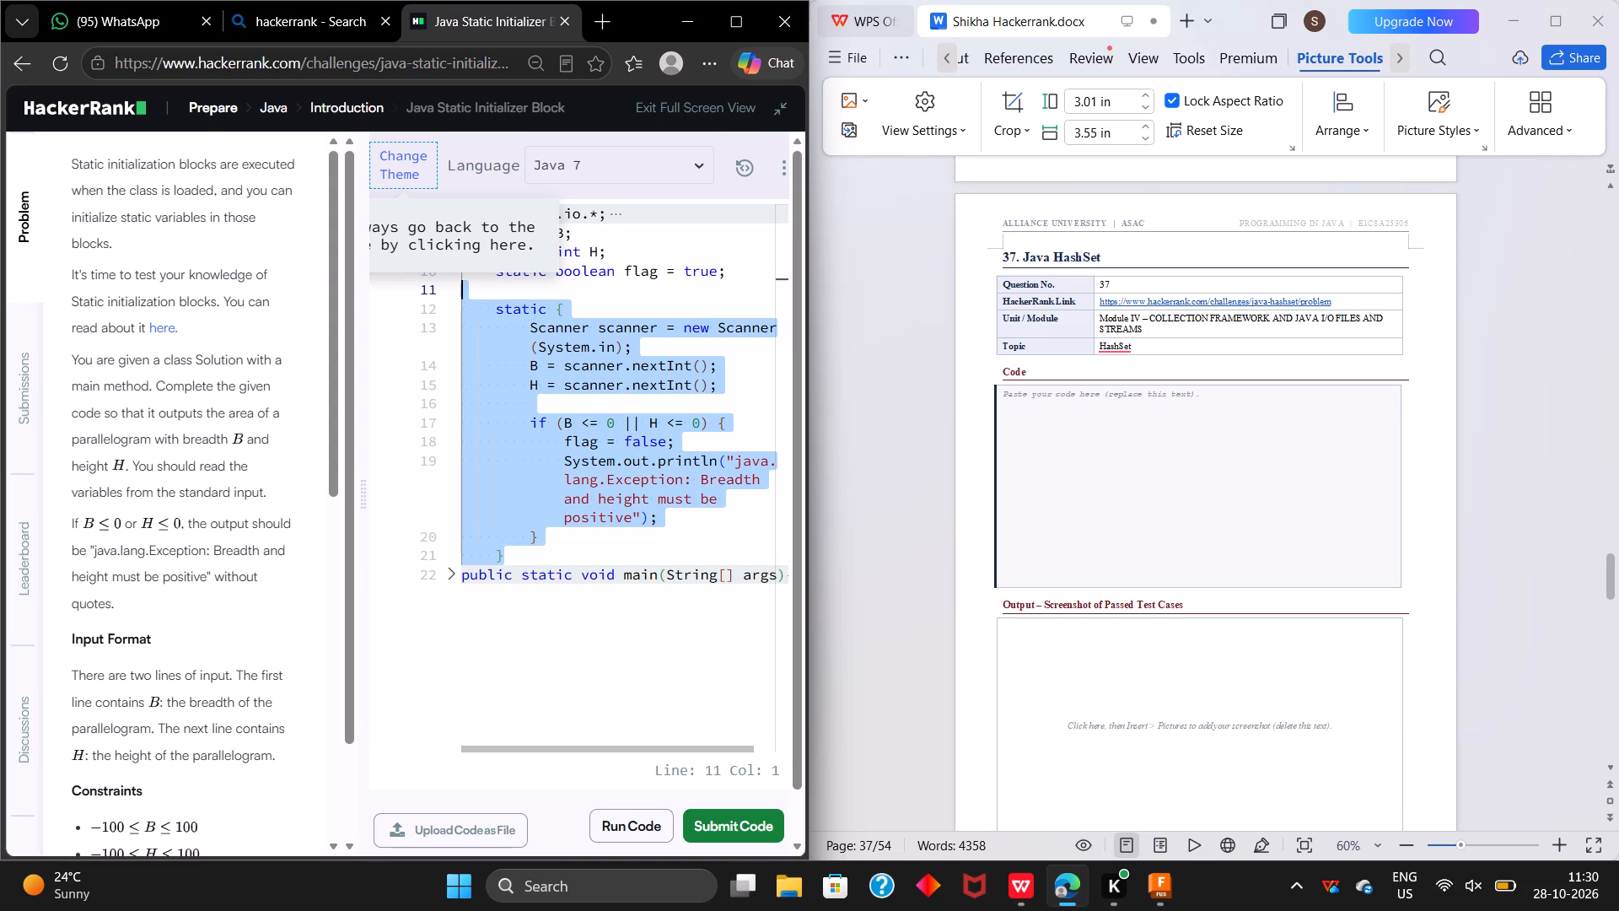
pyautogui.moveTo(458, 217); pyautogui.dragTo(456, 233)
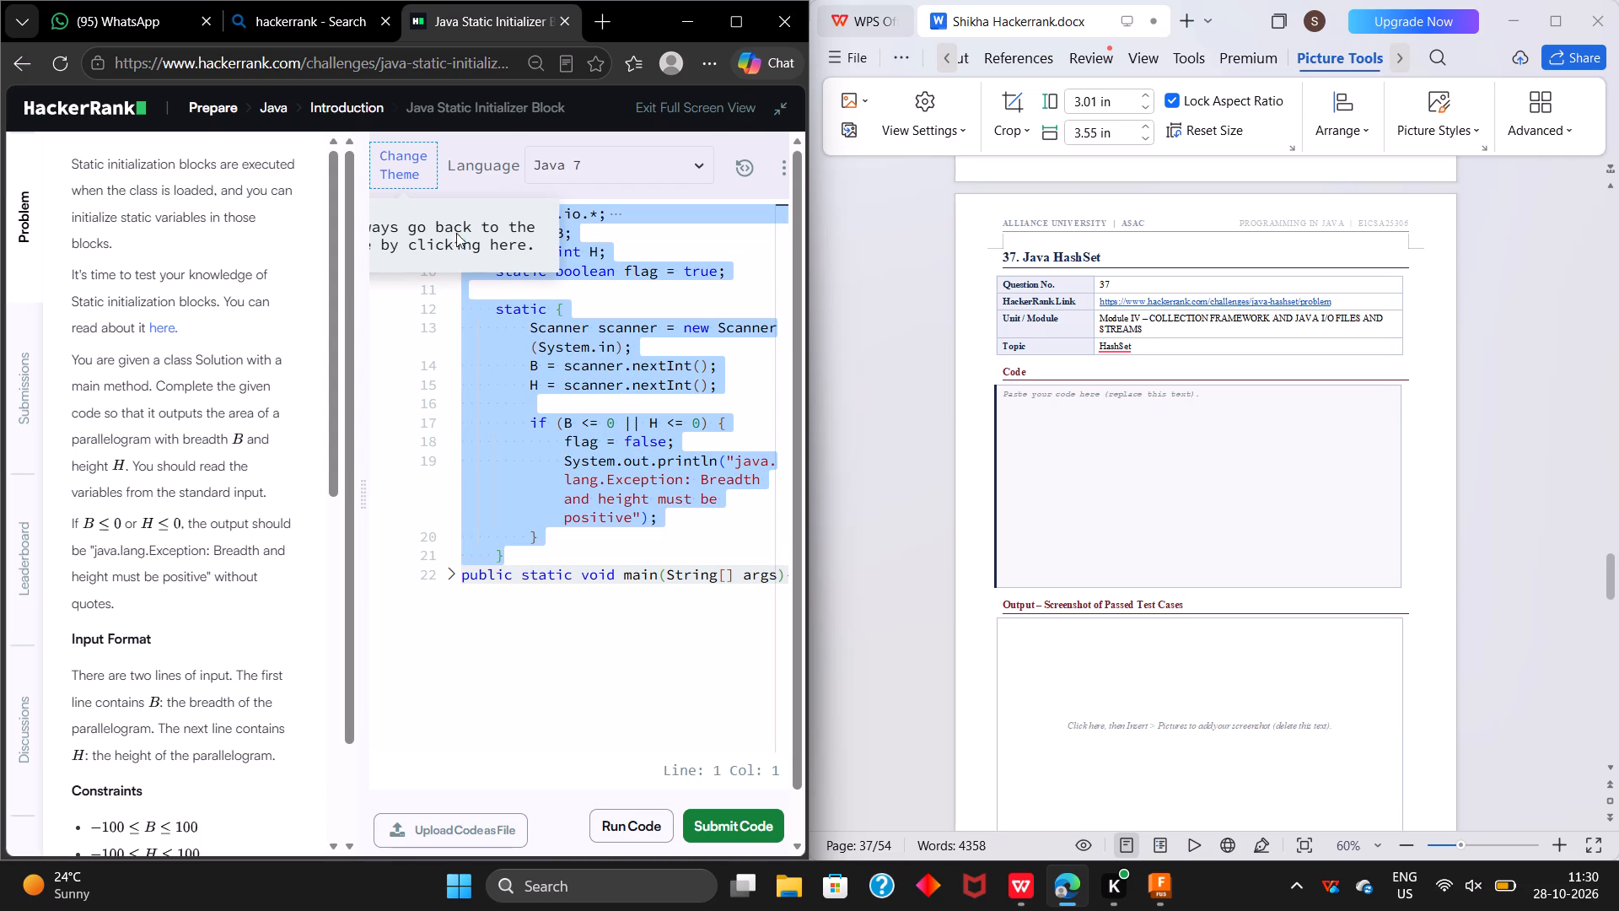
pyautogui.hotkey('ctrl', 'c')
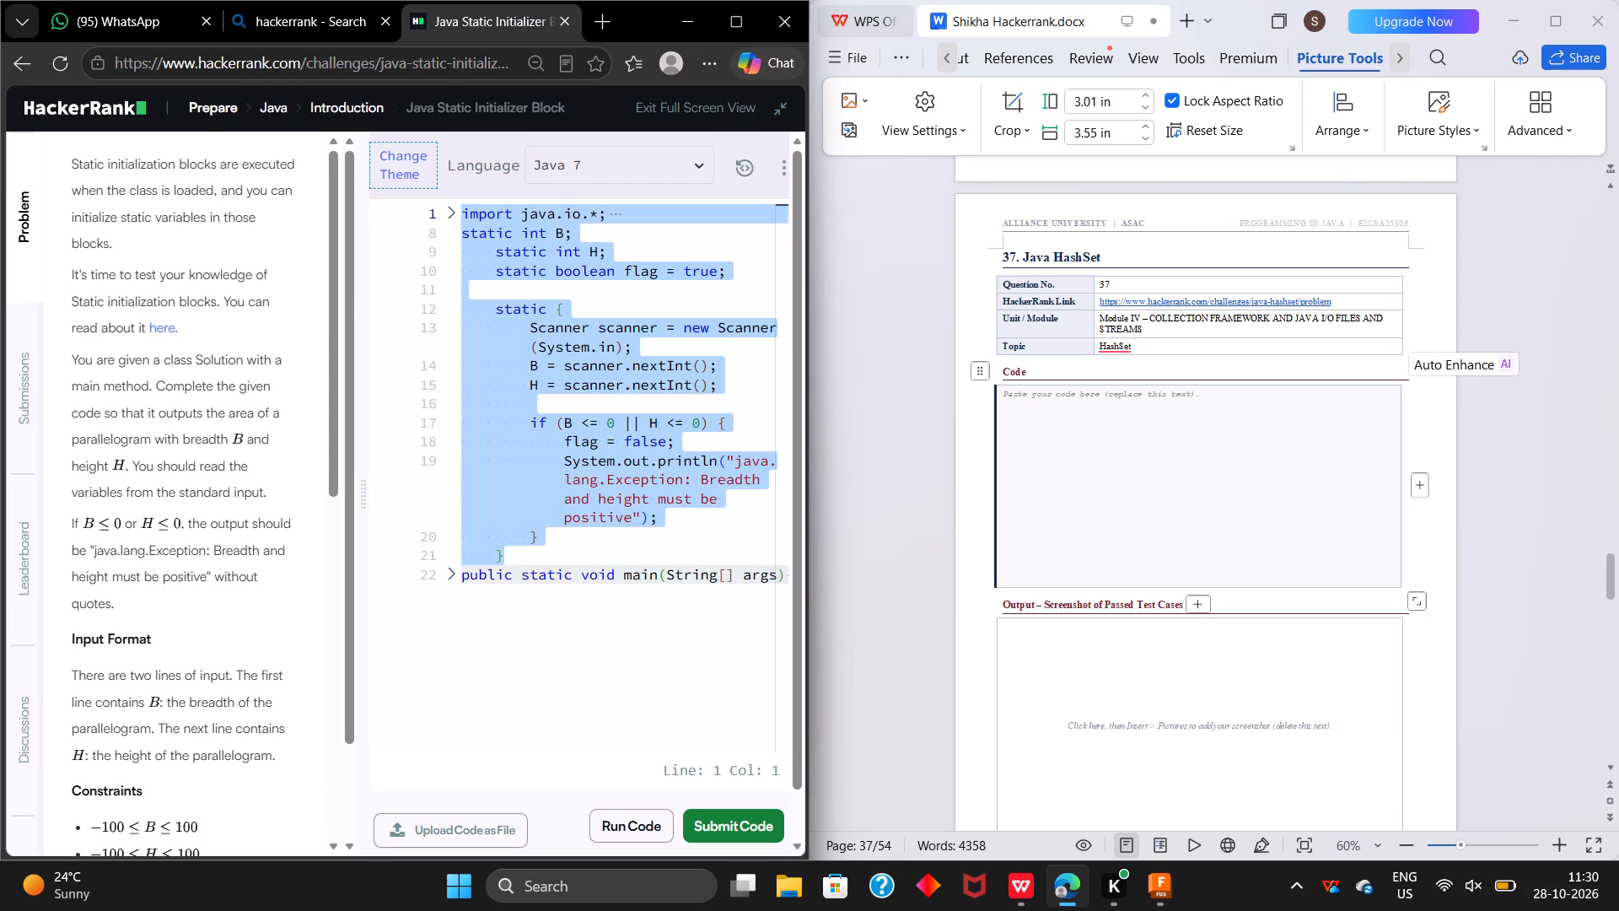
pyautogui.tripleClick(1268, 492)
pyautogui.hotkey('ctrl', 'v')
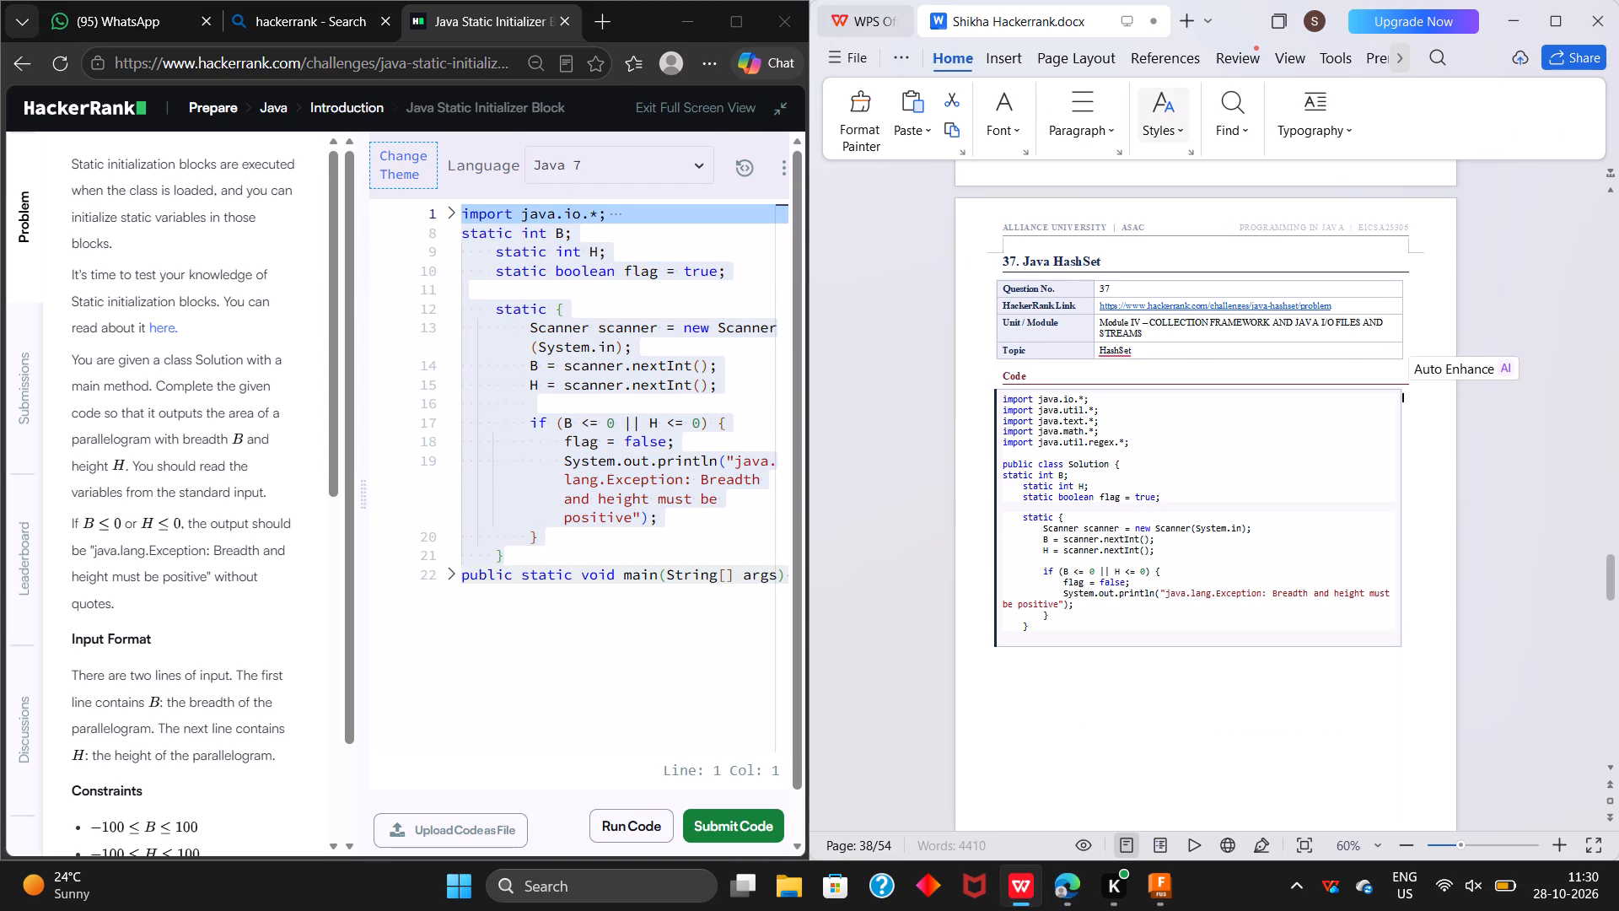
pyautogui.click(1094, 633)
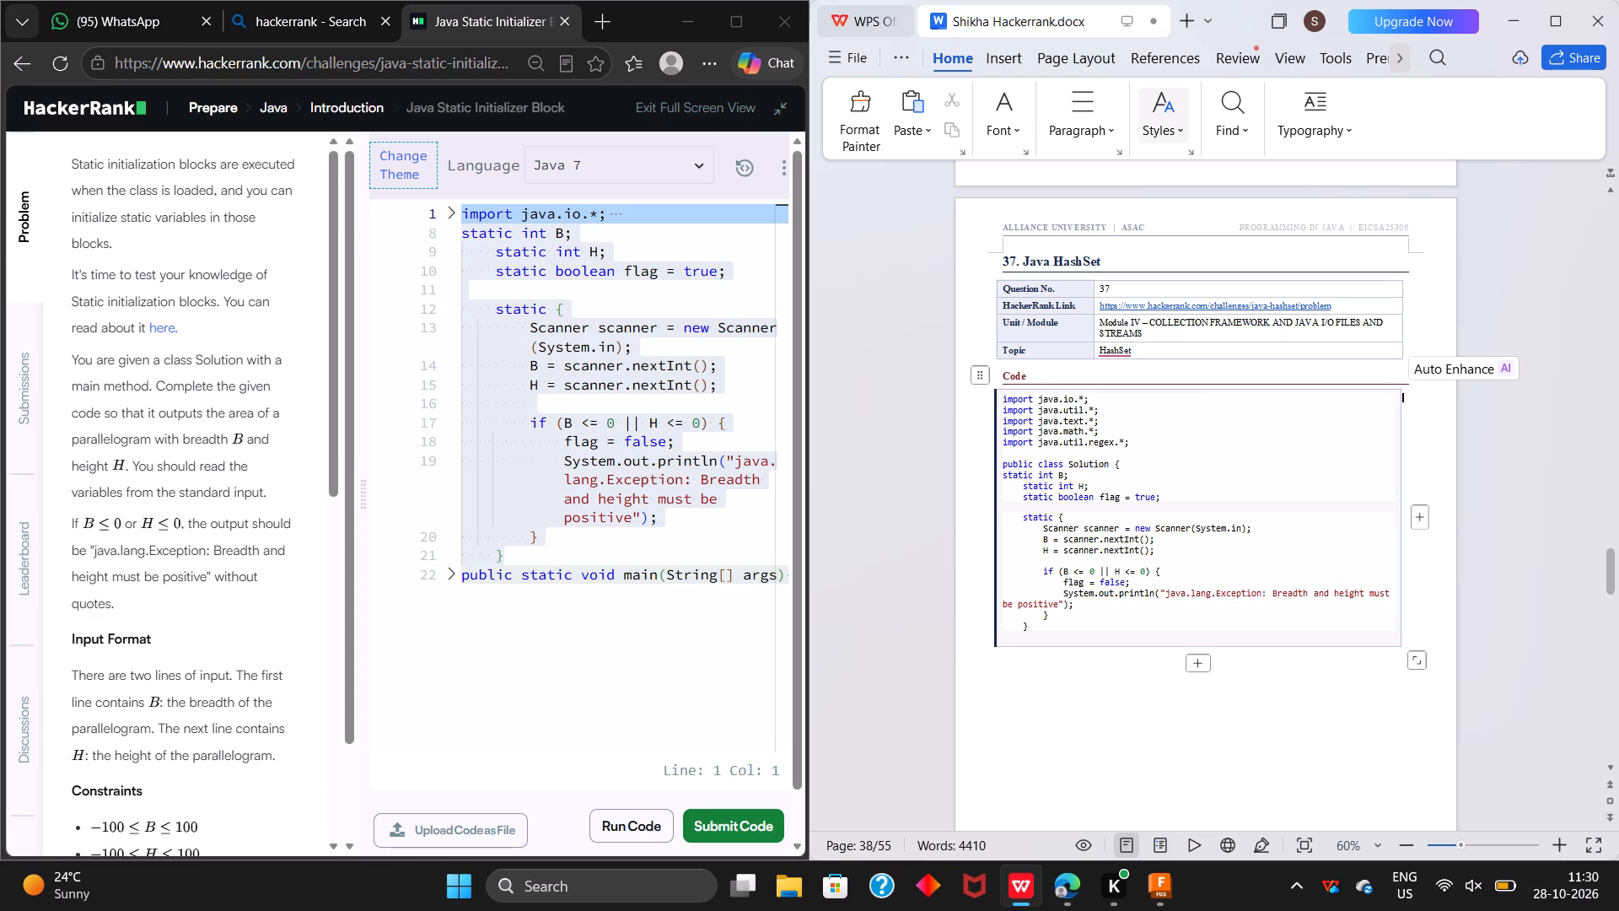
pyautogui.press('BackSpace')
# In entry 37's code, remove the blank line before the static block and the java.util, java.text, java.math and java.util.regex imports.
pyautogui.click(1079, 509)
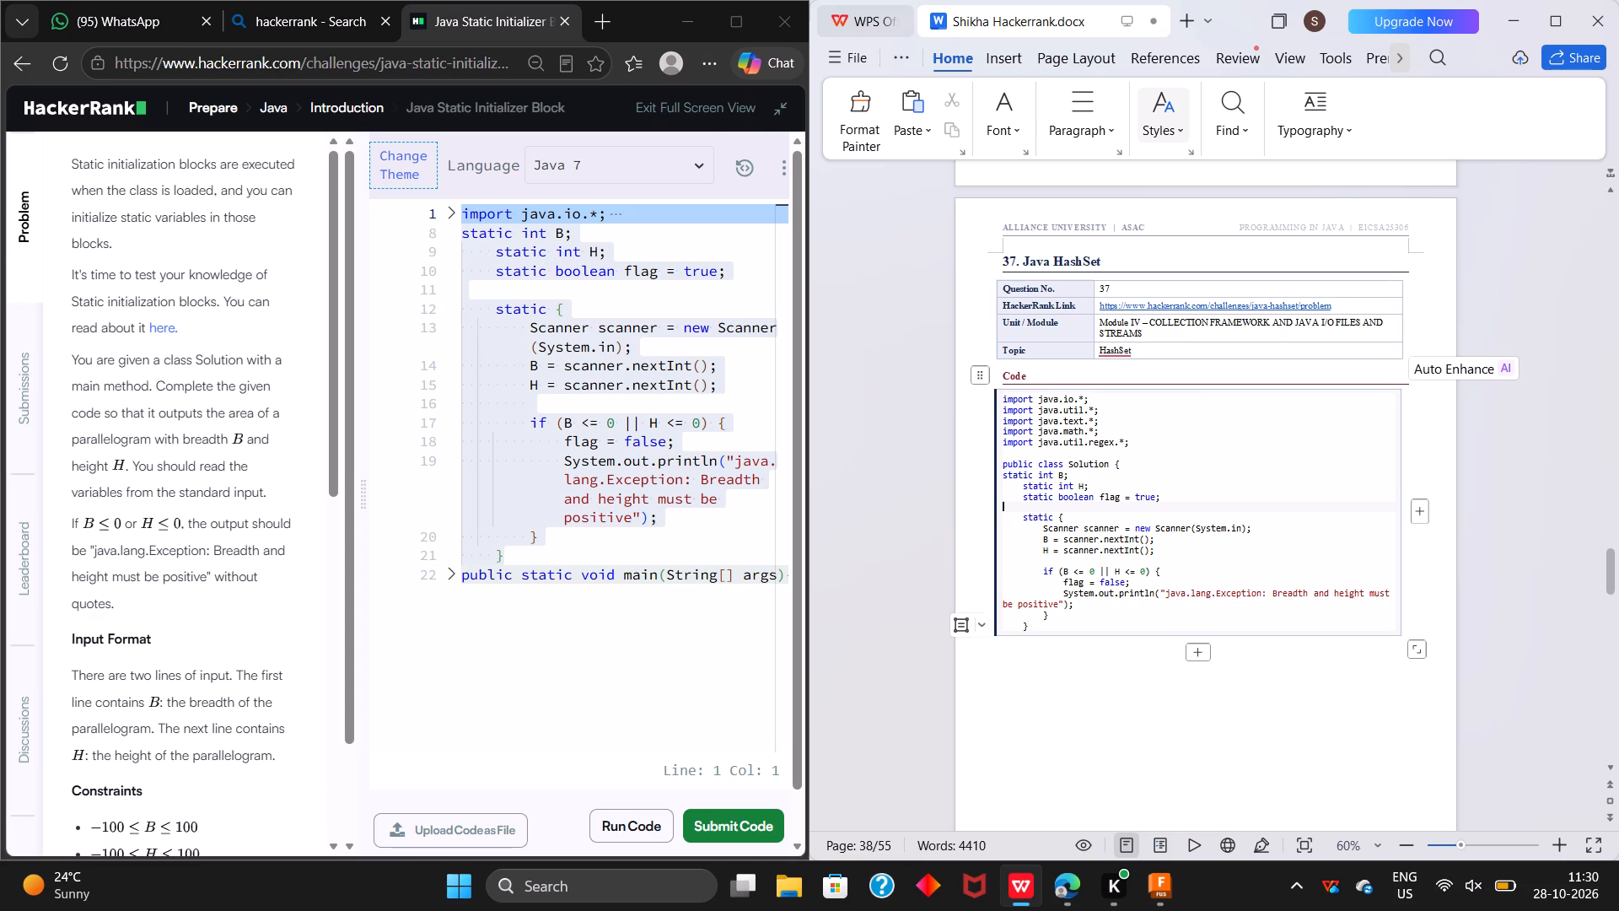
pyautogui.press('BackSpace')
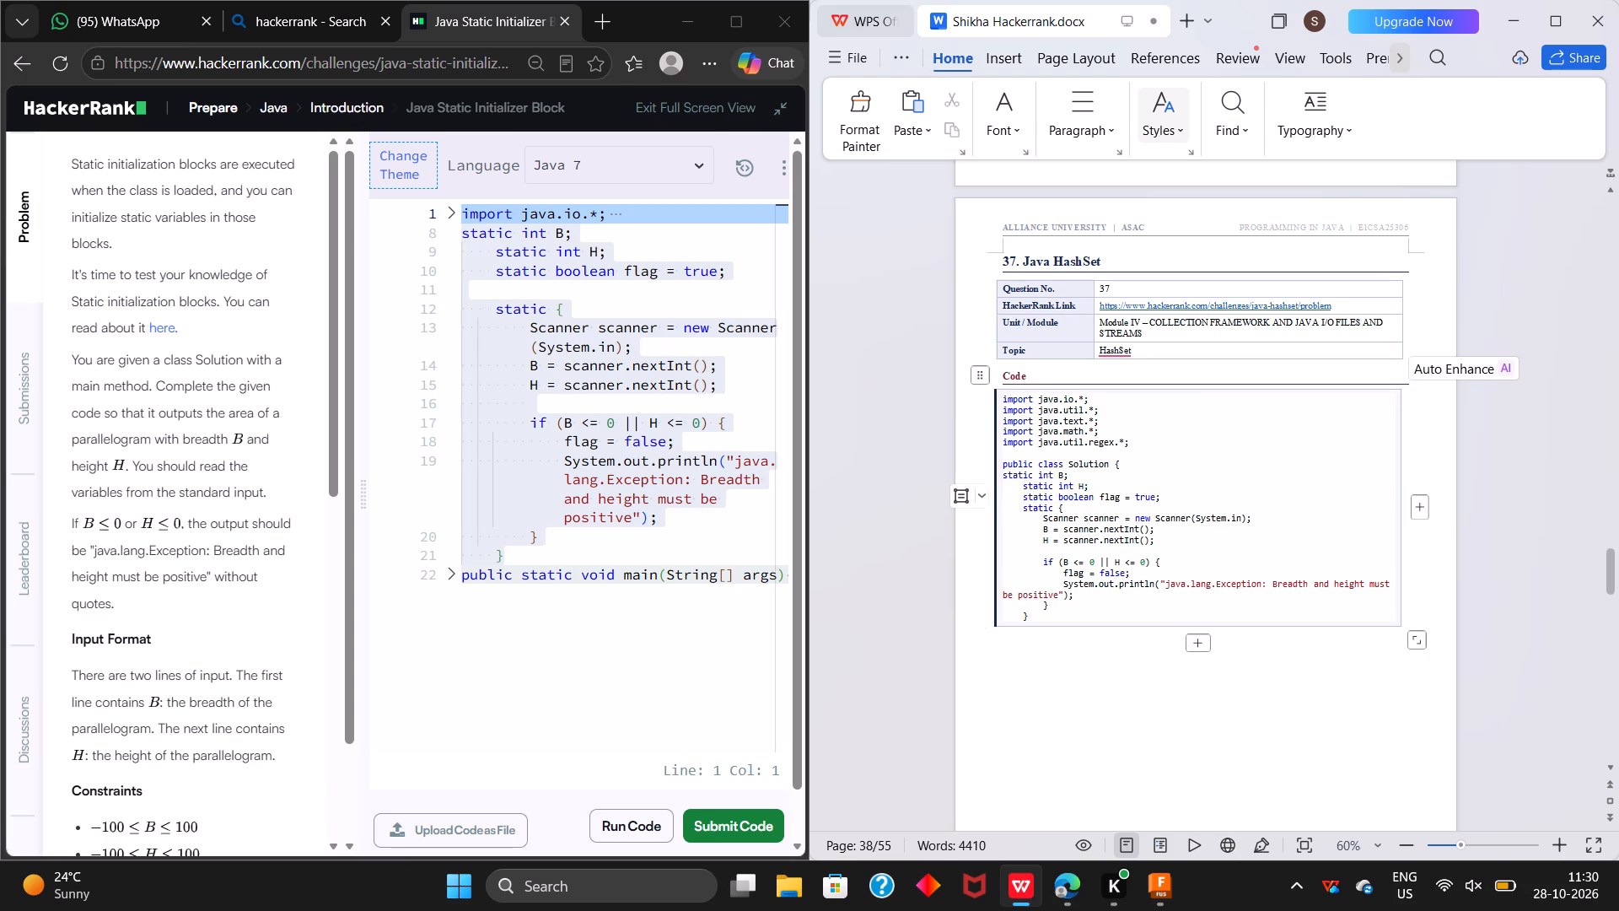
pyautogui.moveTo(1138, 445); pyautogui.dragTo(1111, 427)
pyautogui.moveTo(1111, 427); pyautogui.dragTo(994, 407)
pyautogui.press('BackSpace')
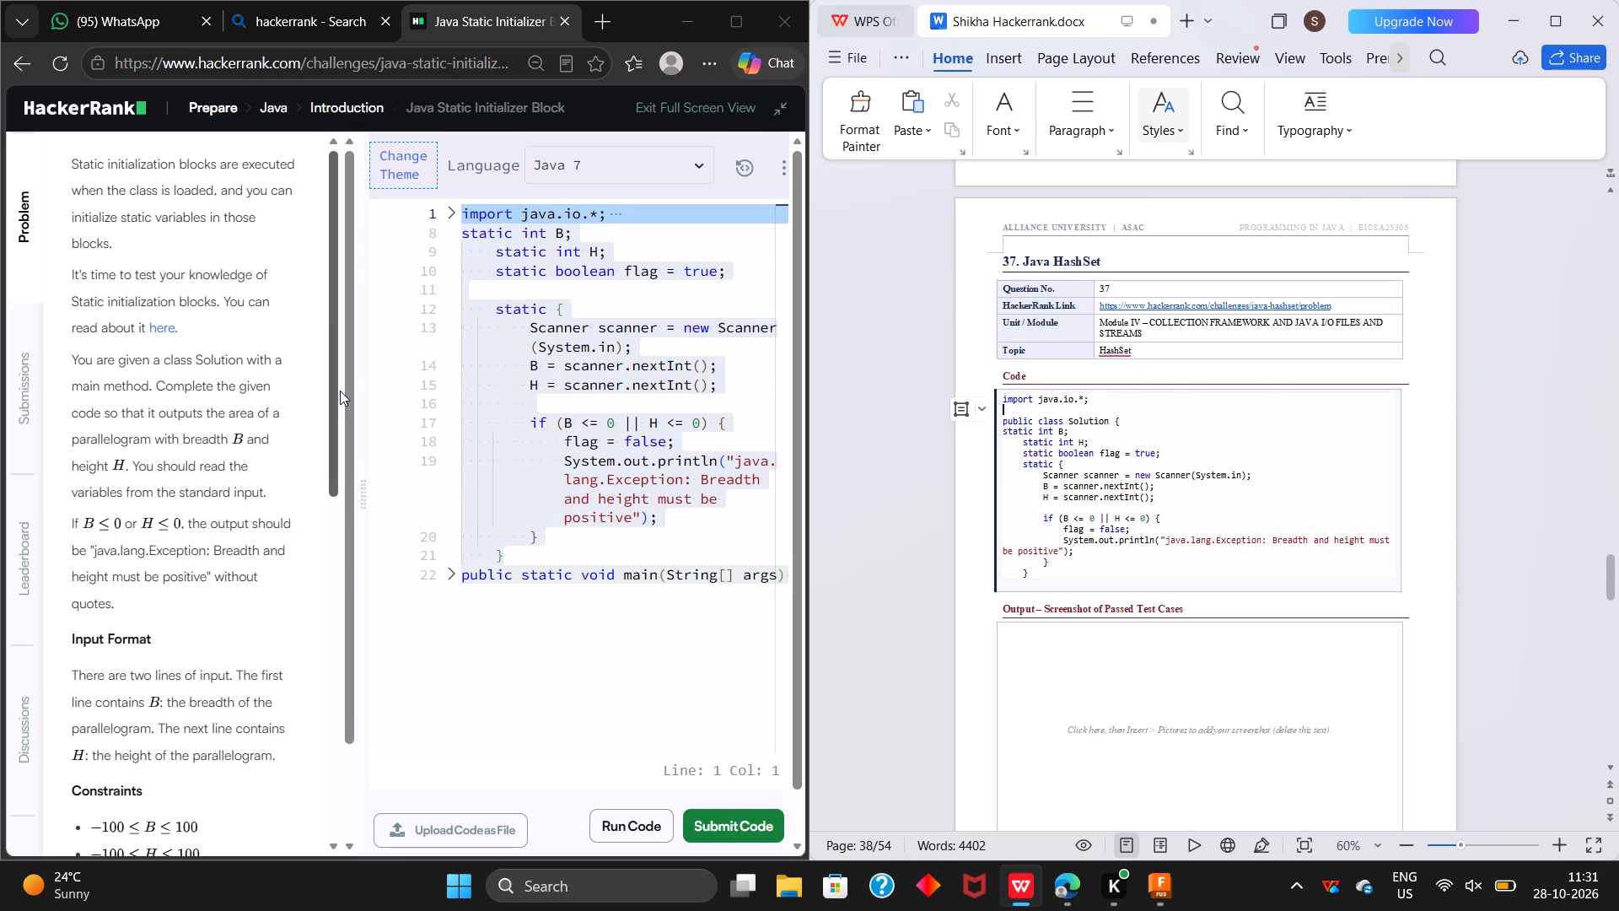
# Change entry 37's heading from its HashSet title to "Java Static Initializer".
pyautogui.click(1112, 254)
pyautogui.press('BackSpace')
pyautogui.press('BackSpace')
pyautogui.press('BackSpace')
pyautogui.press('BackSpace')
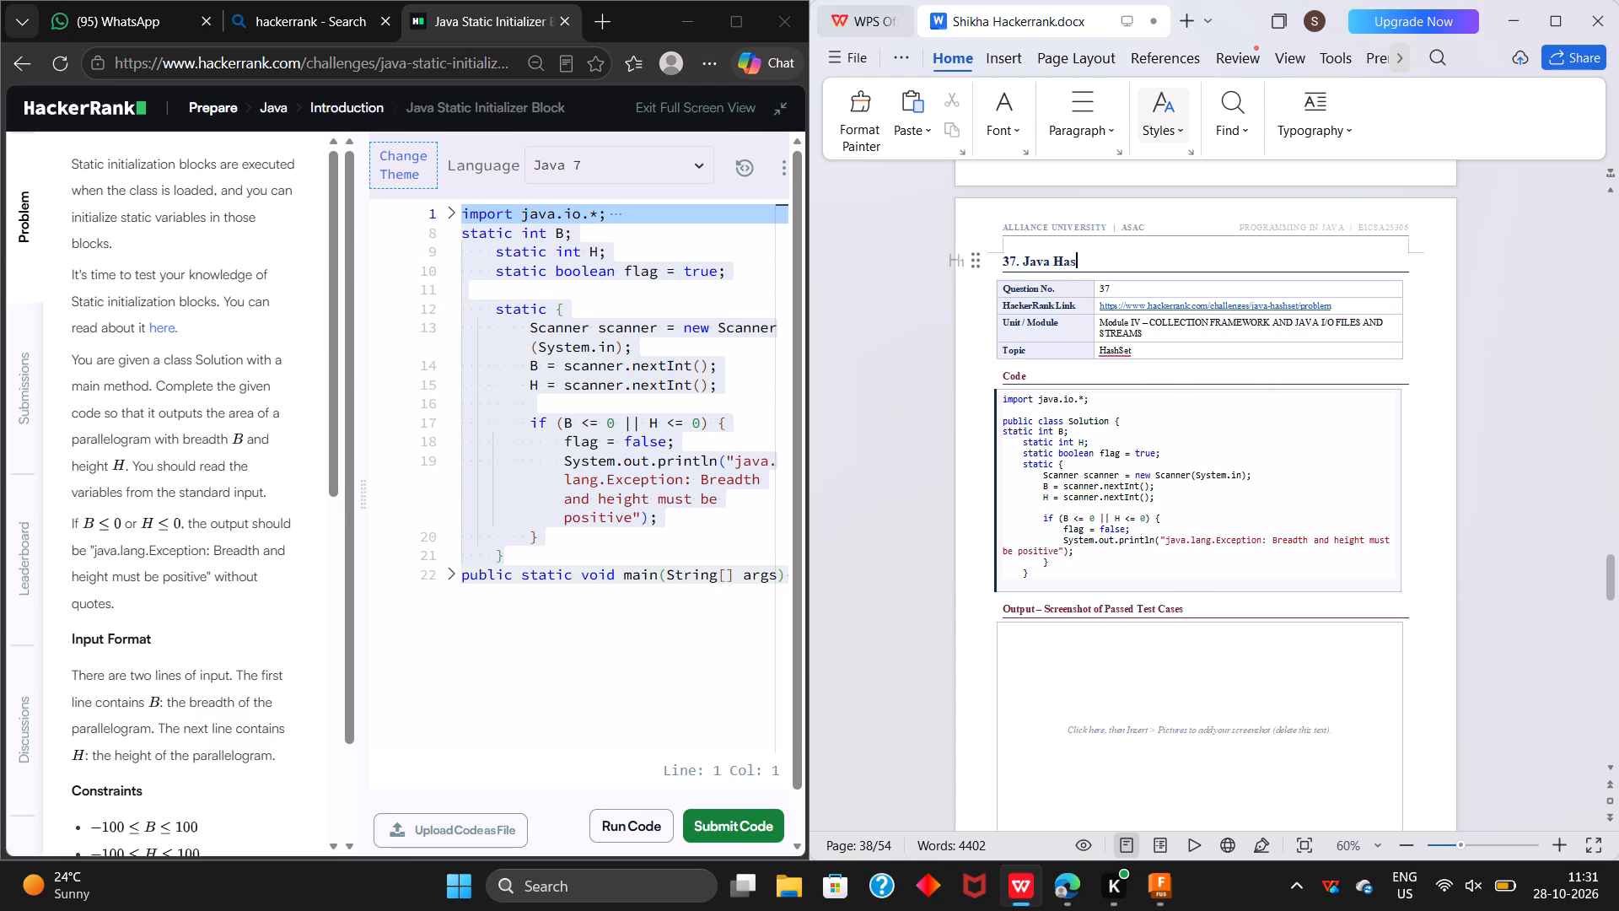
pyautogui.press('BackSpace')
pyautogui.press('BackSpace')
pyautogui.press('BackSpace')
pyautogui.hotkey('shift', 's')
pyautogui.write('tat')
pyautogui.write('ic')
pyautogui.press('space')
pyautogui.write('Ini')
pyautogui.write('tia')
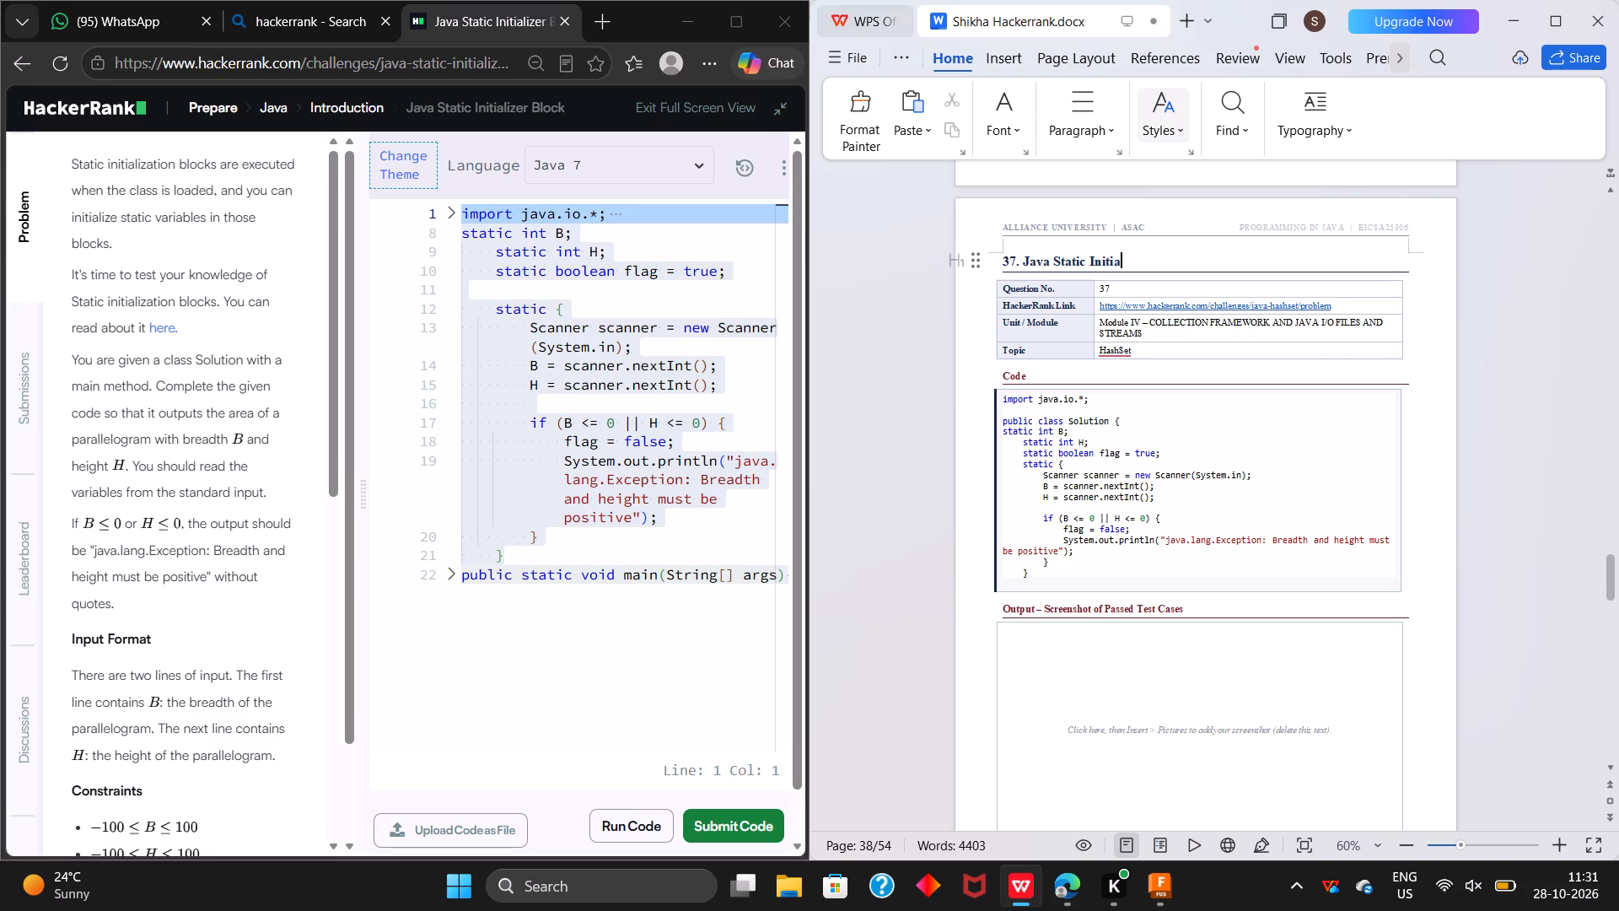
pyautogui.write('lizer')
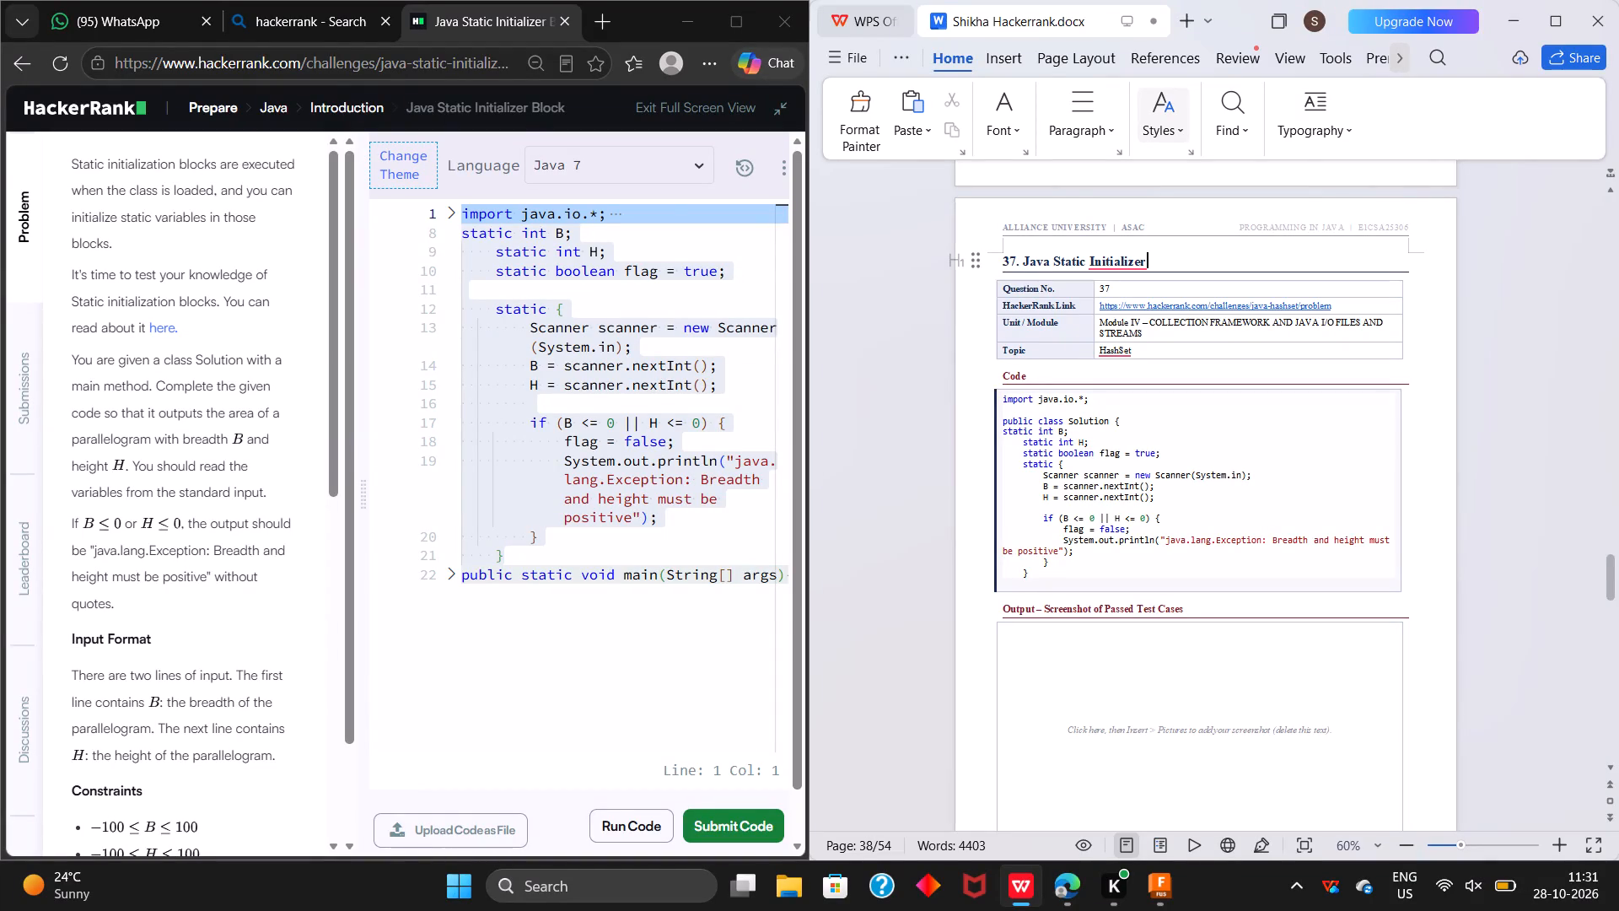
pyautogui.click(1333, 303)
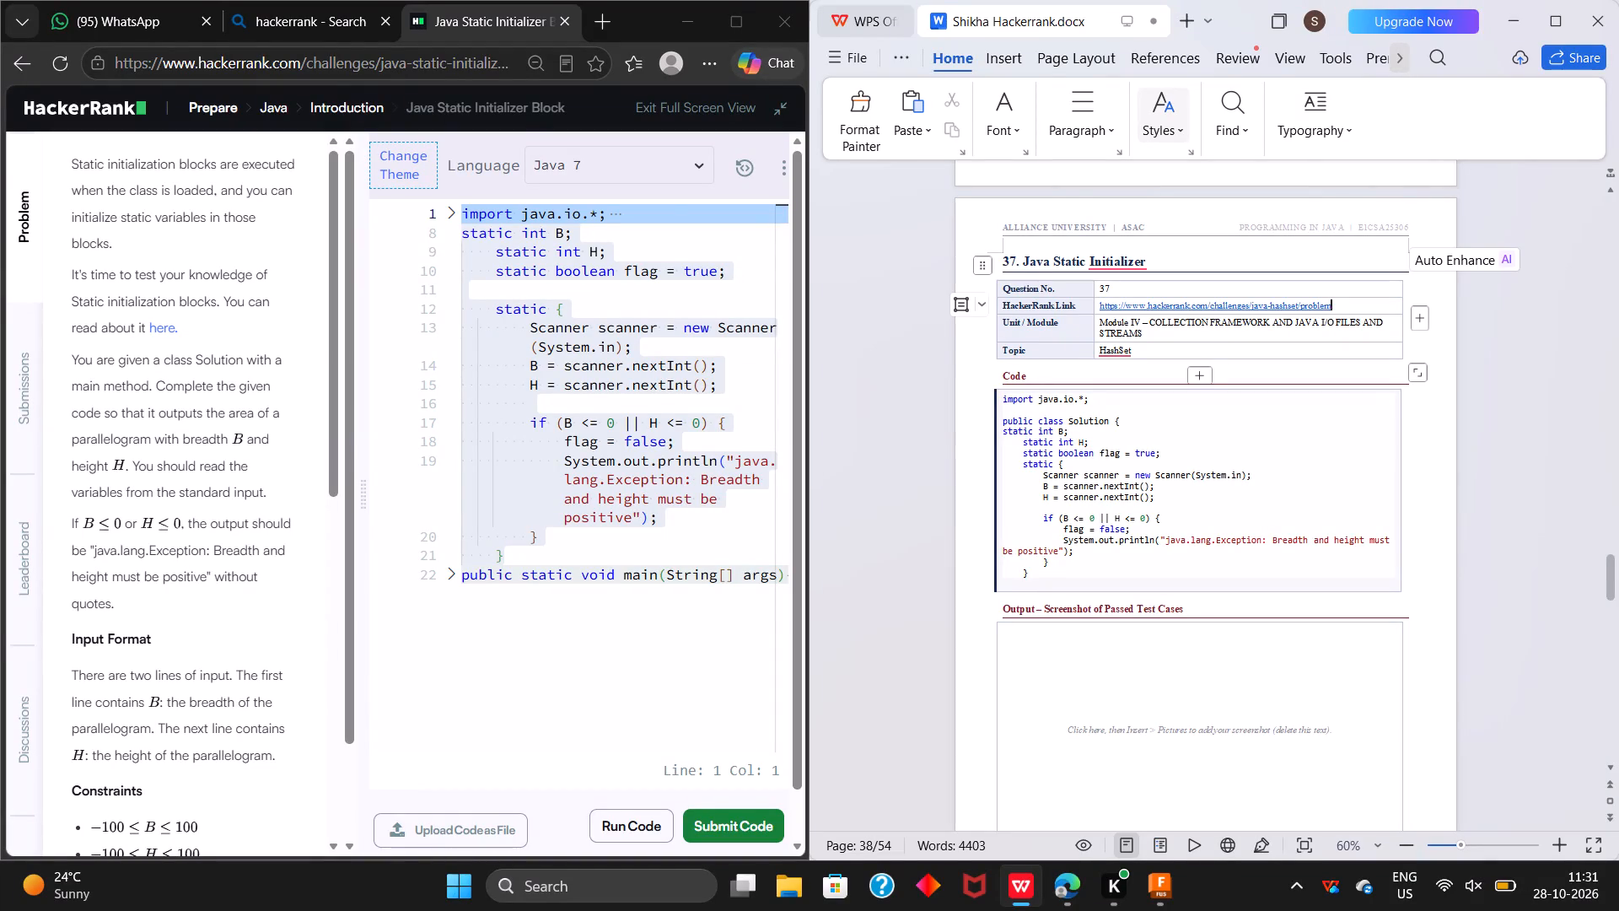
pyautogui.press('BackSpace')
pyautogui.press('BackSpace')
pyautogui.press('BackSpace')
pyautogui.press('BackSpace')
pyautogui.press('BackSpace')
pyautogui.press('BackSpace')
pyautogui.press('BackSpace')
pyautogui.press('BackSpace')
pyautogui.press('BackSpace')
pyautogui.press('BackSpace')
pyautogui.press('BackSpace')
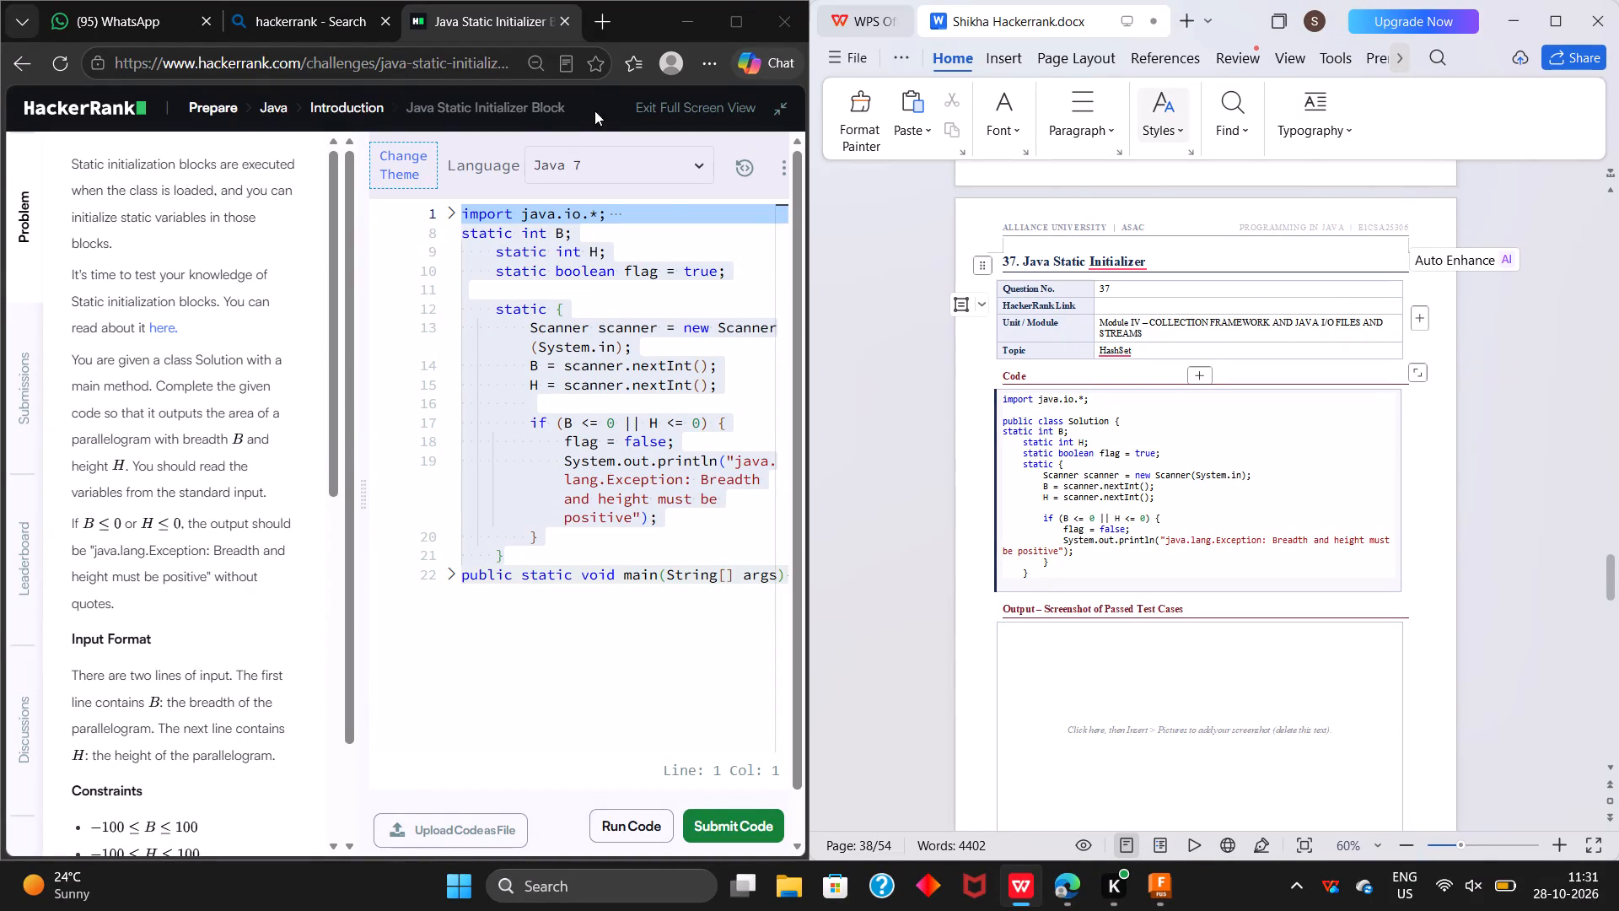
pyautogui.moveTo(111, 62); pyautogui.dragTo(404, 99)
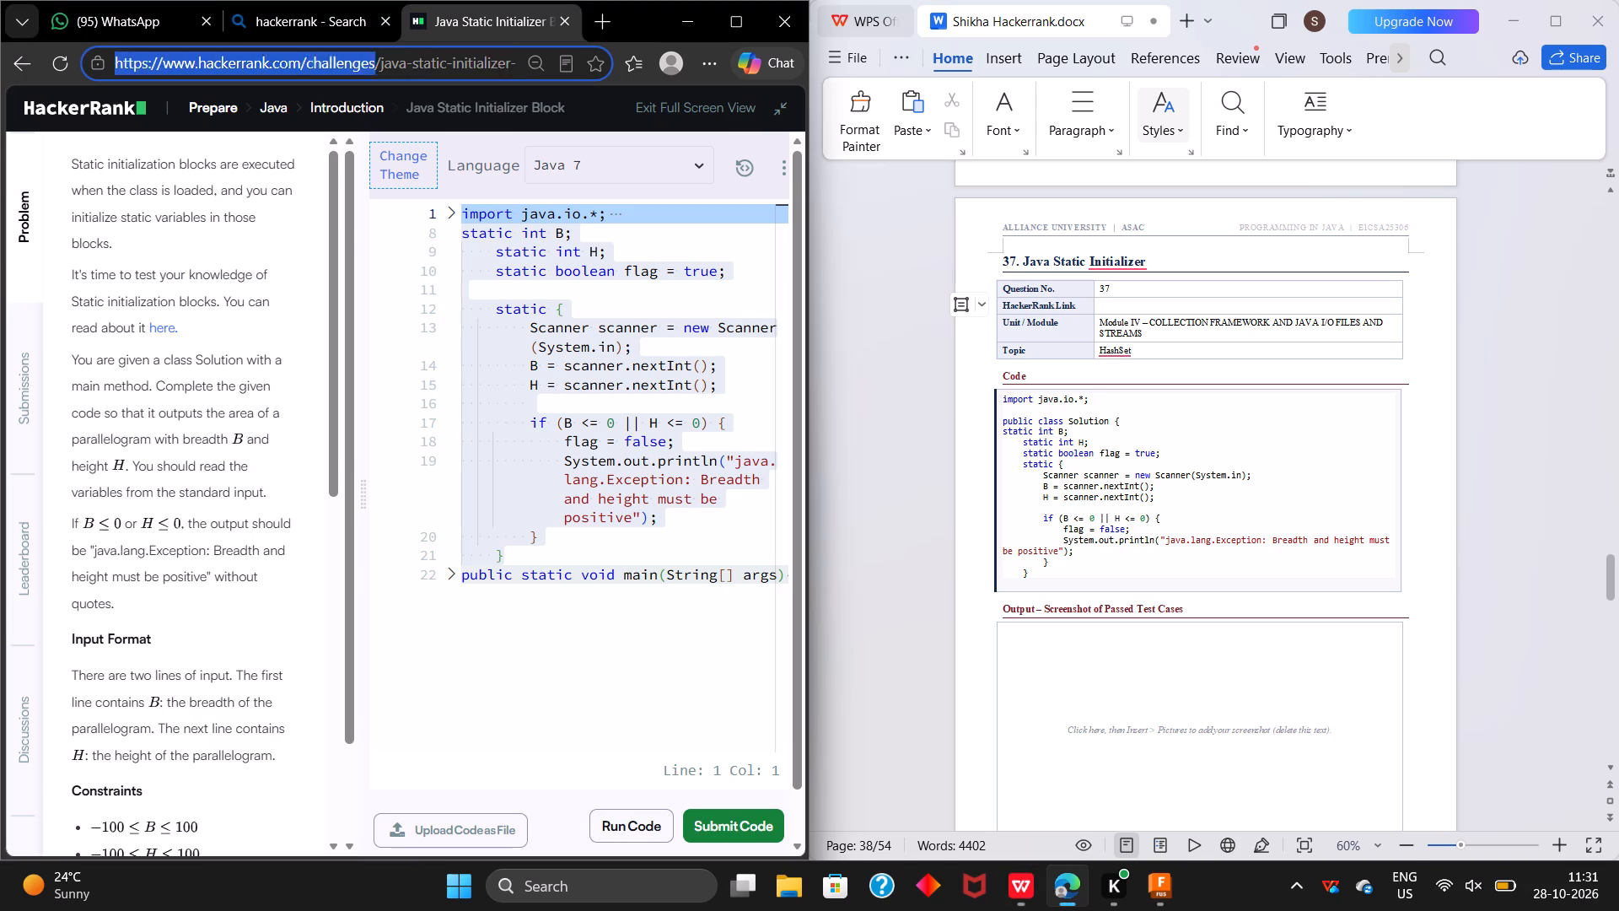
pyautogui.moveTo(404, 99); pyautogui.dragTo(687, 151)
pyautogui.moveTo(492, 62); pyautogui.dragTo(518, 76)
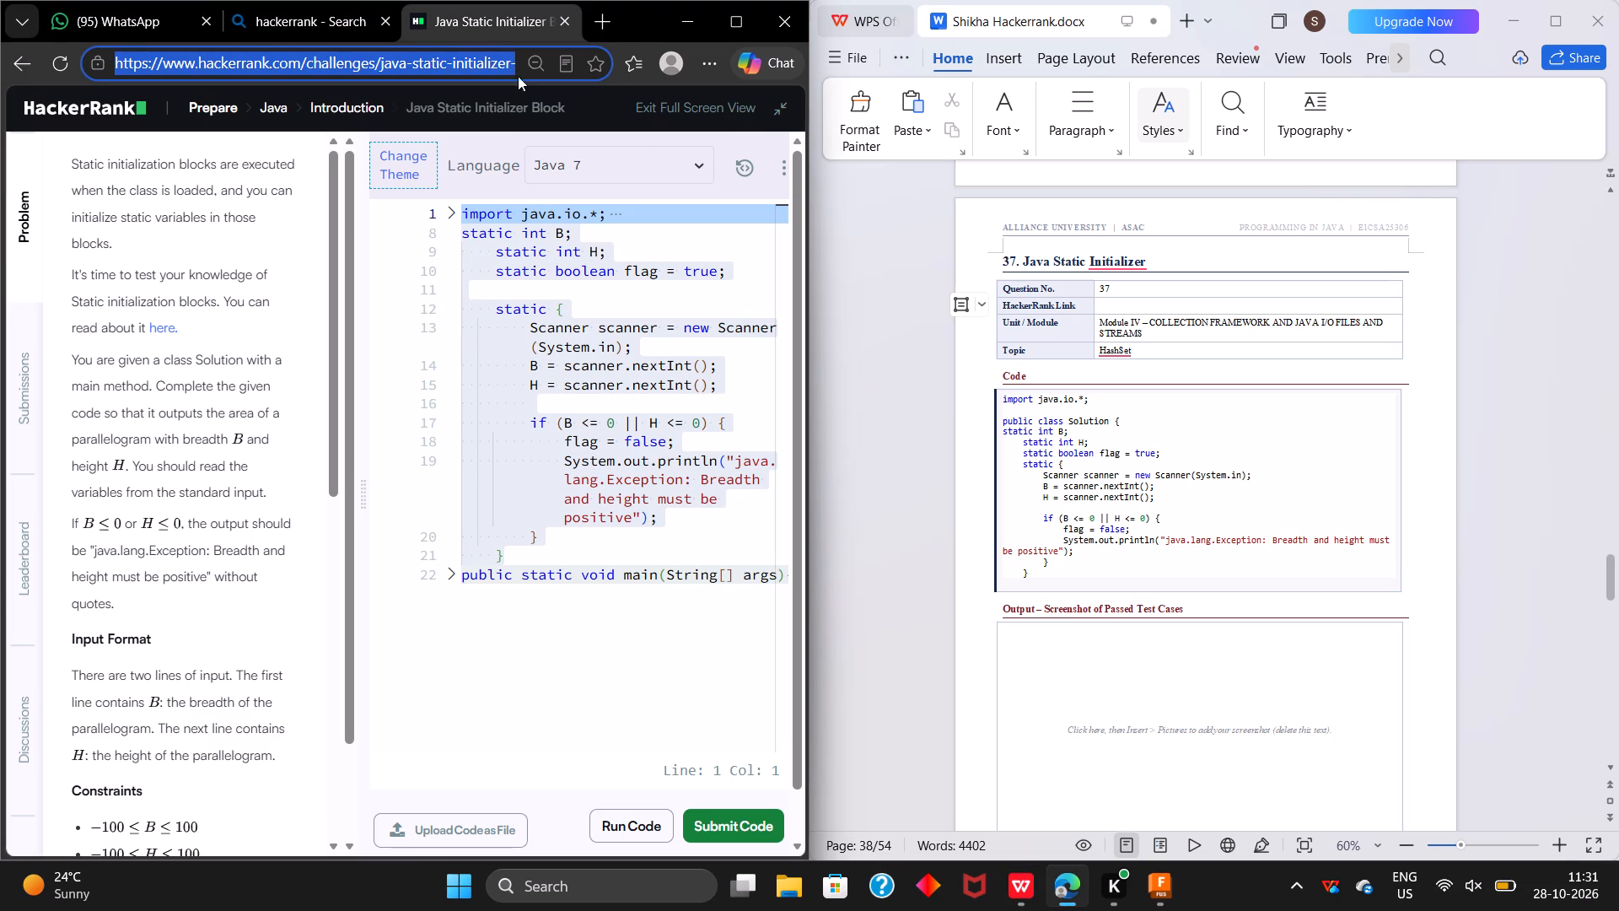
pyautogui.moveTo(518, 76); pyautogui.dragTo(1103, 302)
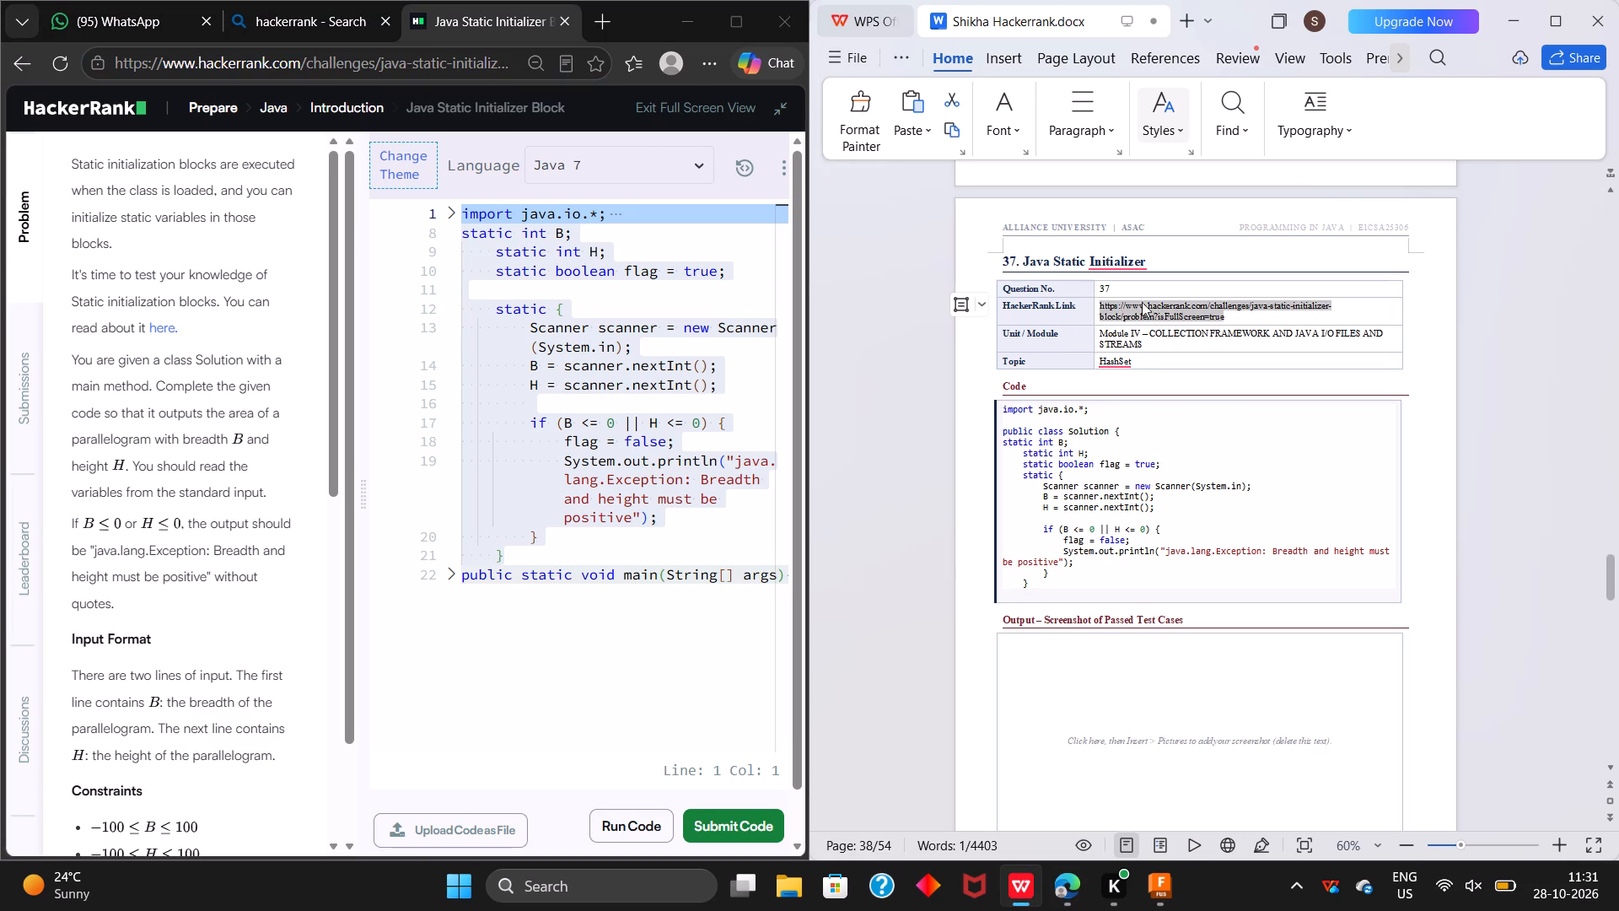
# Open the results of the accepted Java Static Initializer Block submission and bring its test cases into view in a maximized browser window.
pyautogui.click(13, 380)
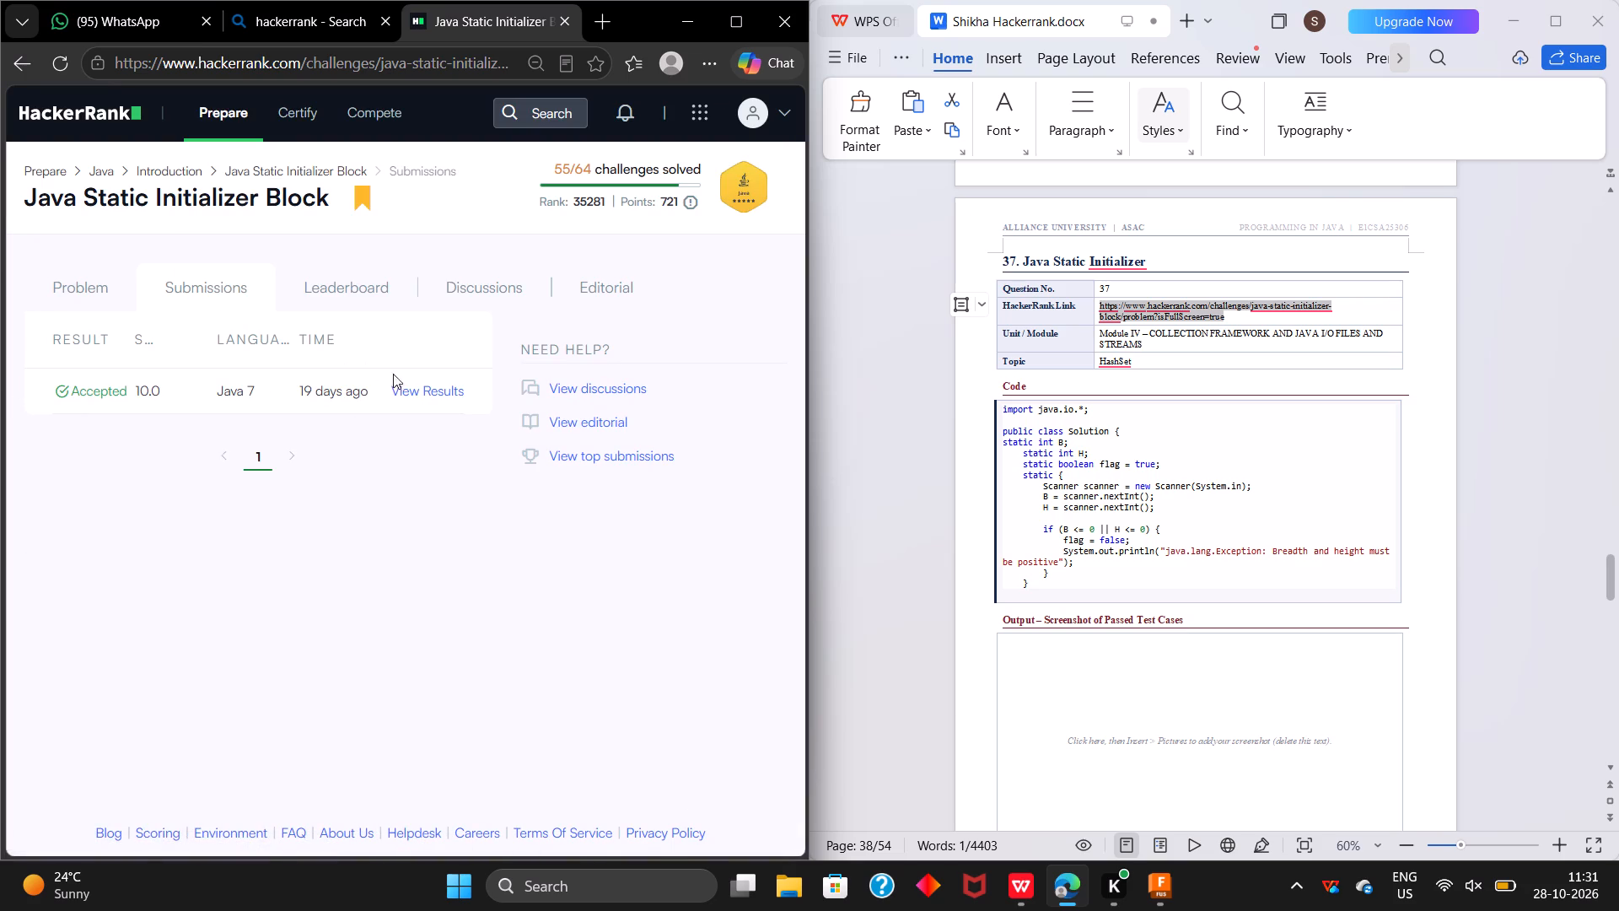
pyautogui.click(418, 388)
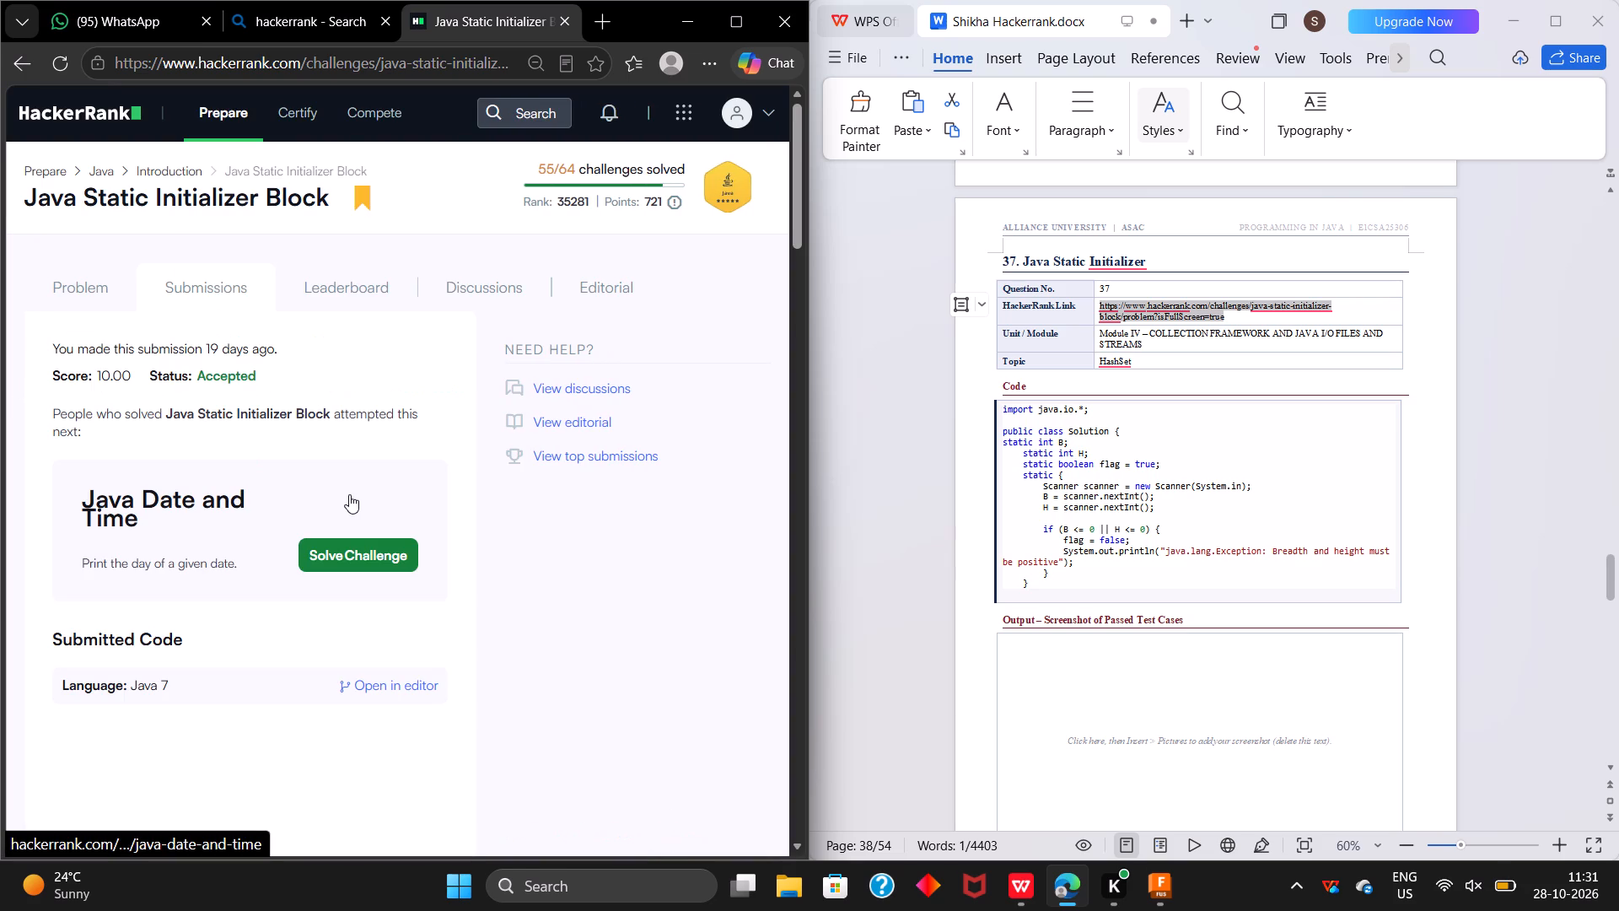
pyautogui.scroll(-15, 353, 650)
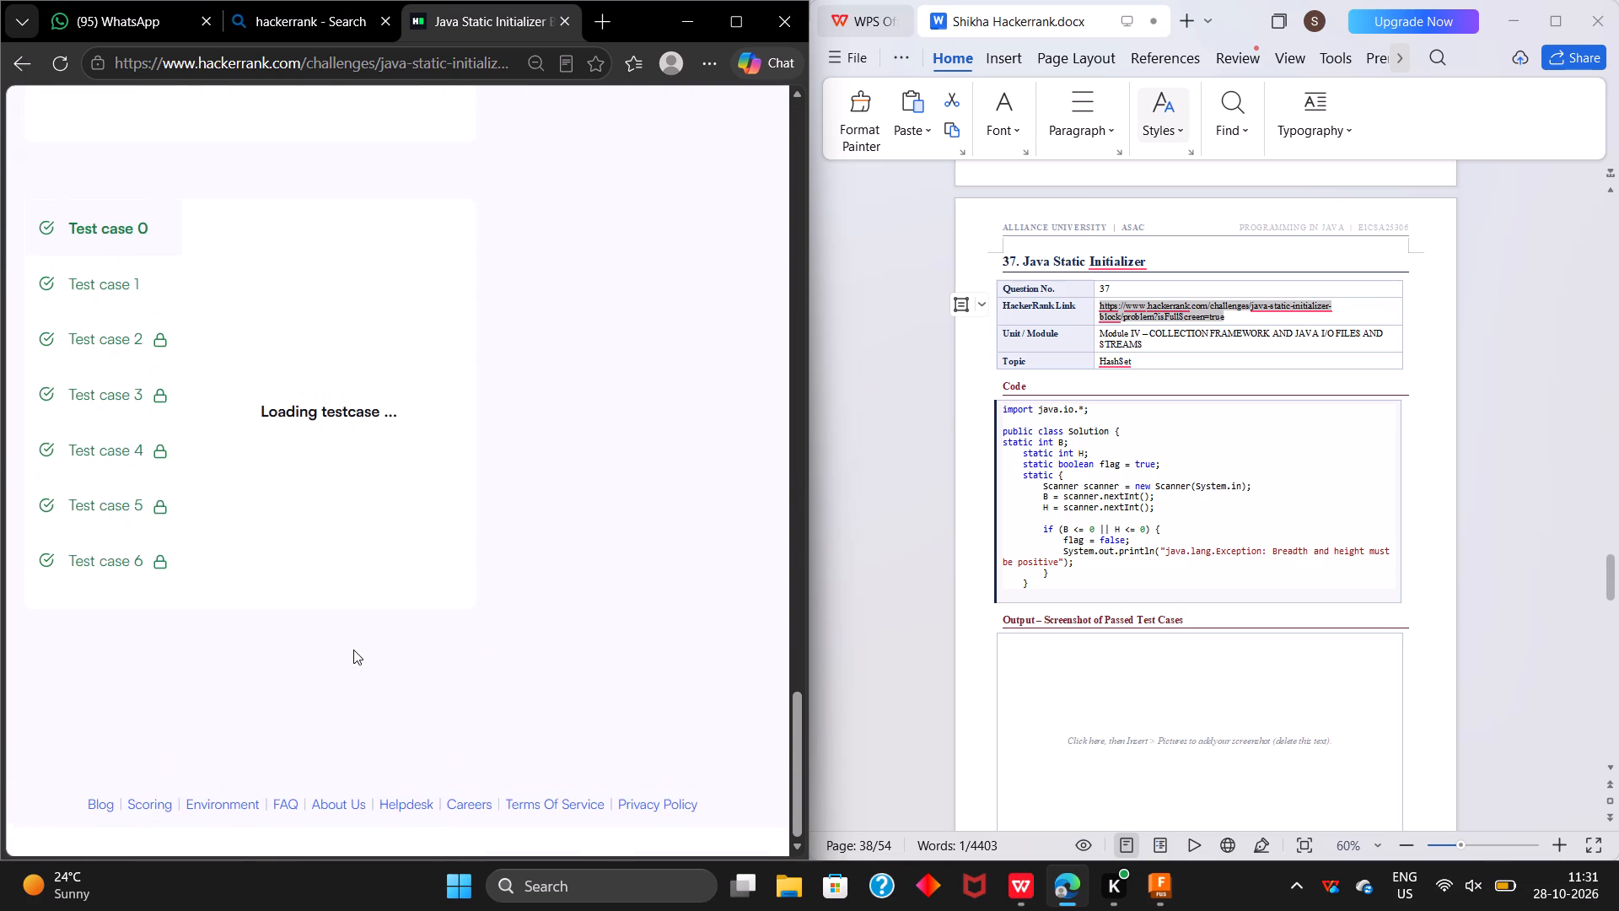
pyautogui.scroll(1, 353, 650)
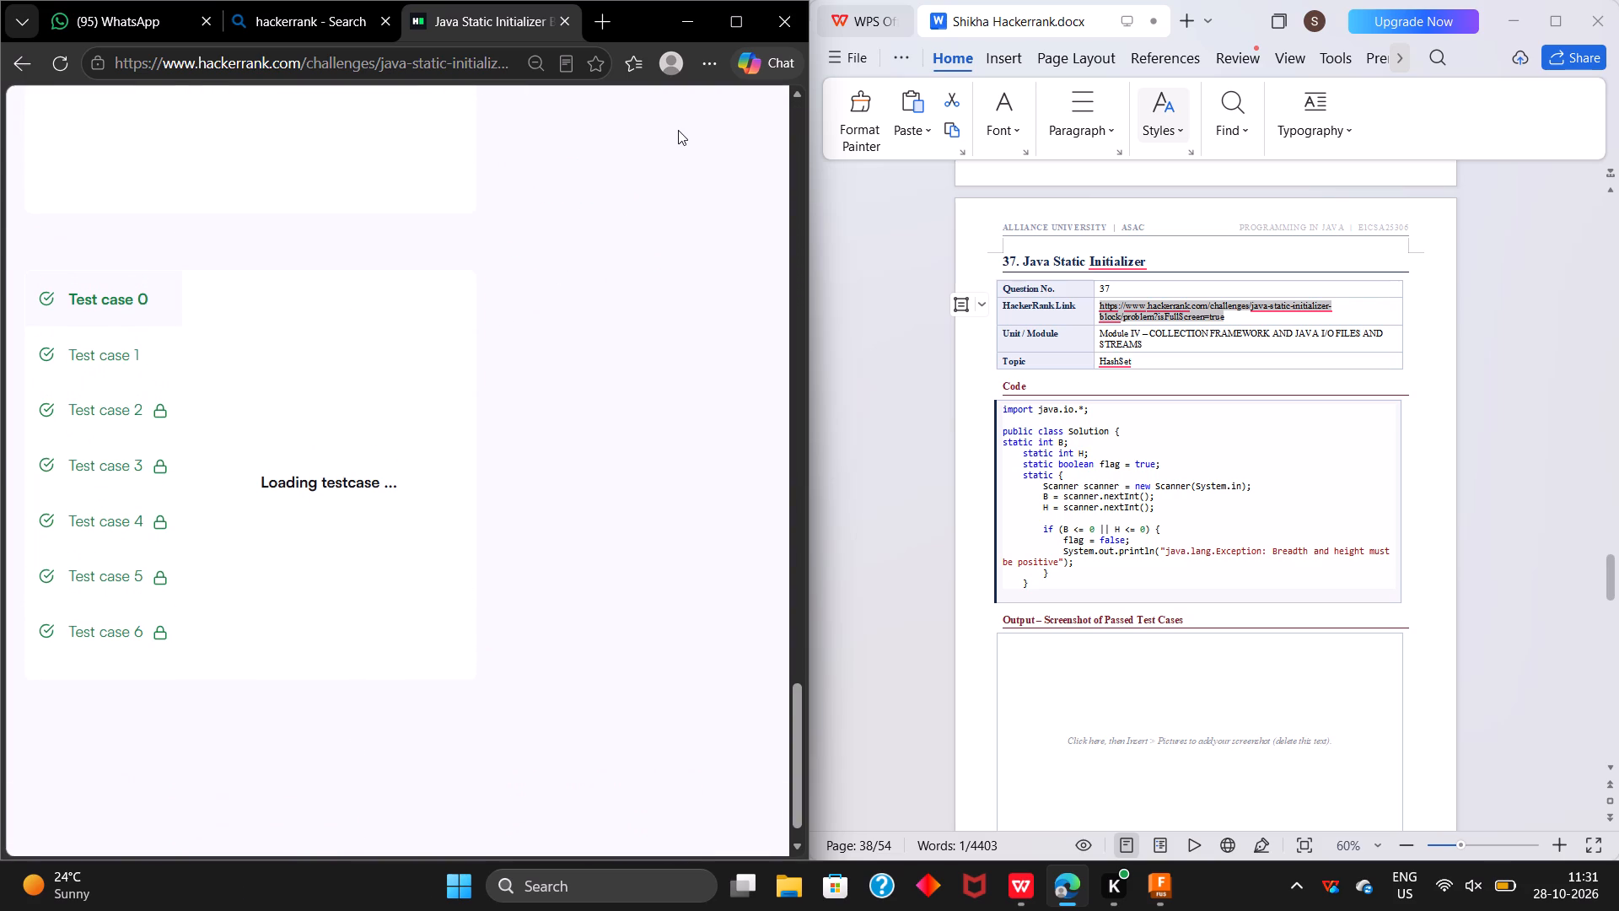
pyautogui.click(739, 7)
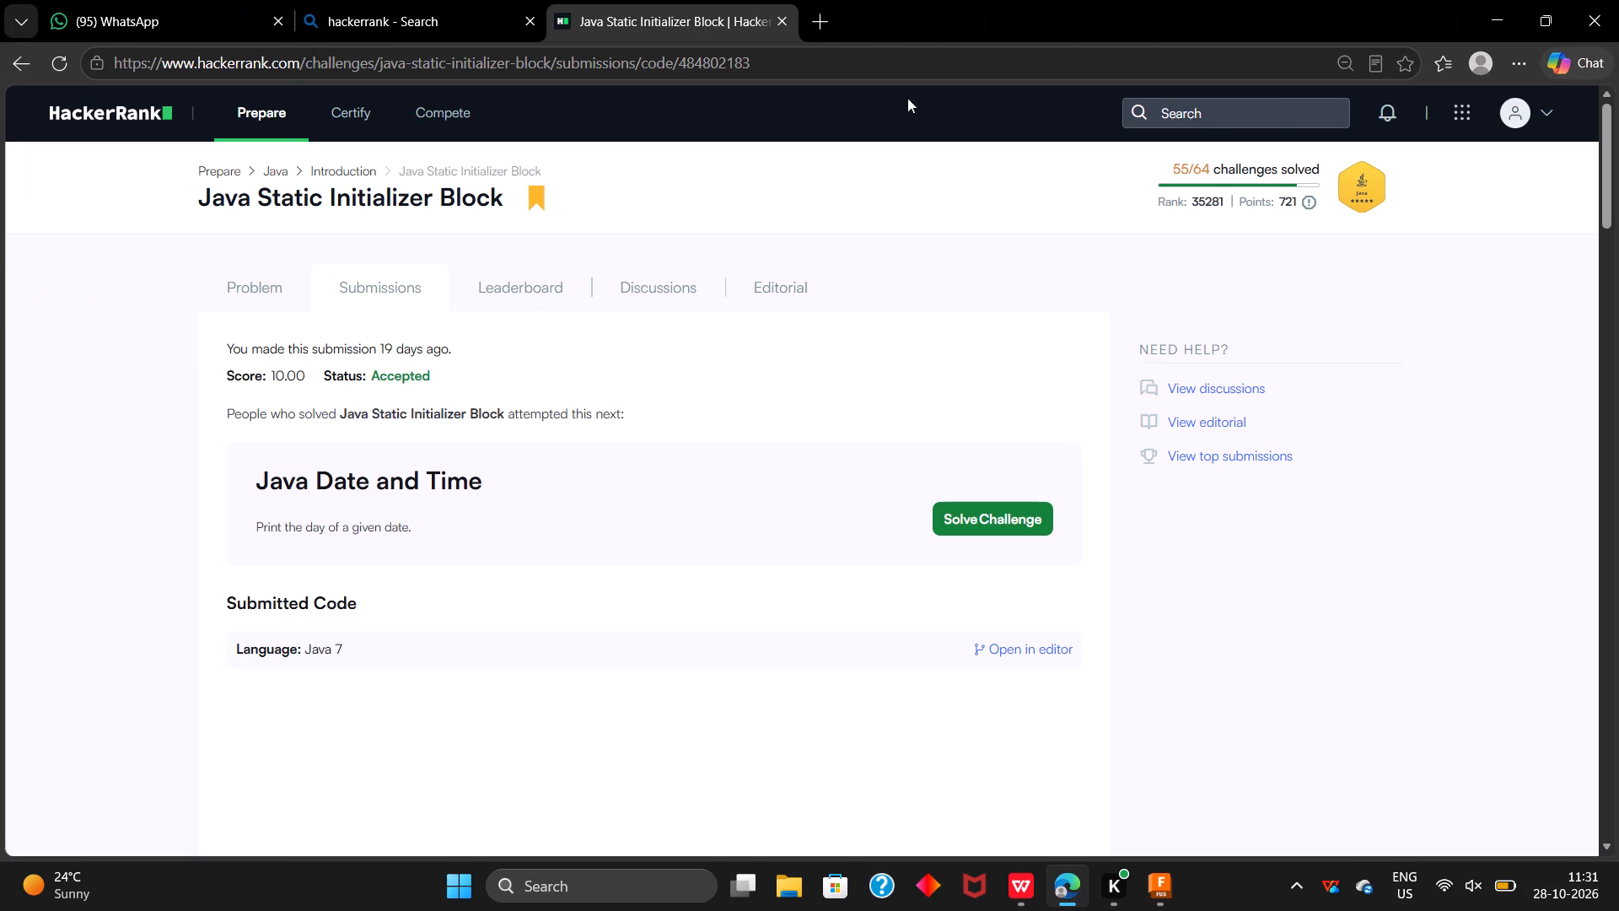
pyautogui.scroll(-12, 643, 524)
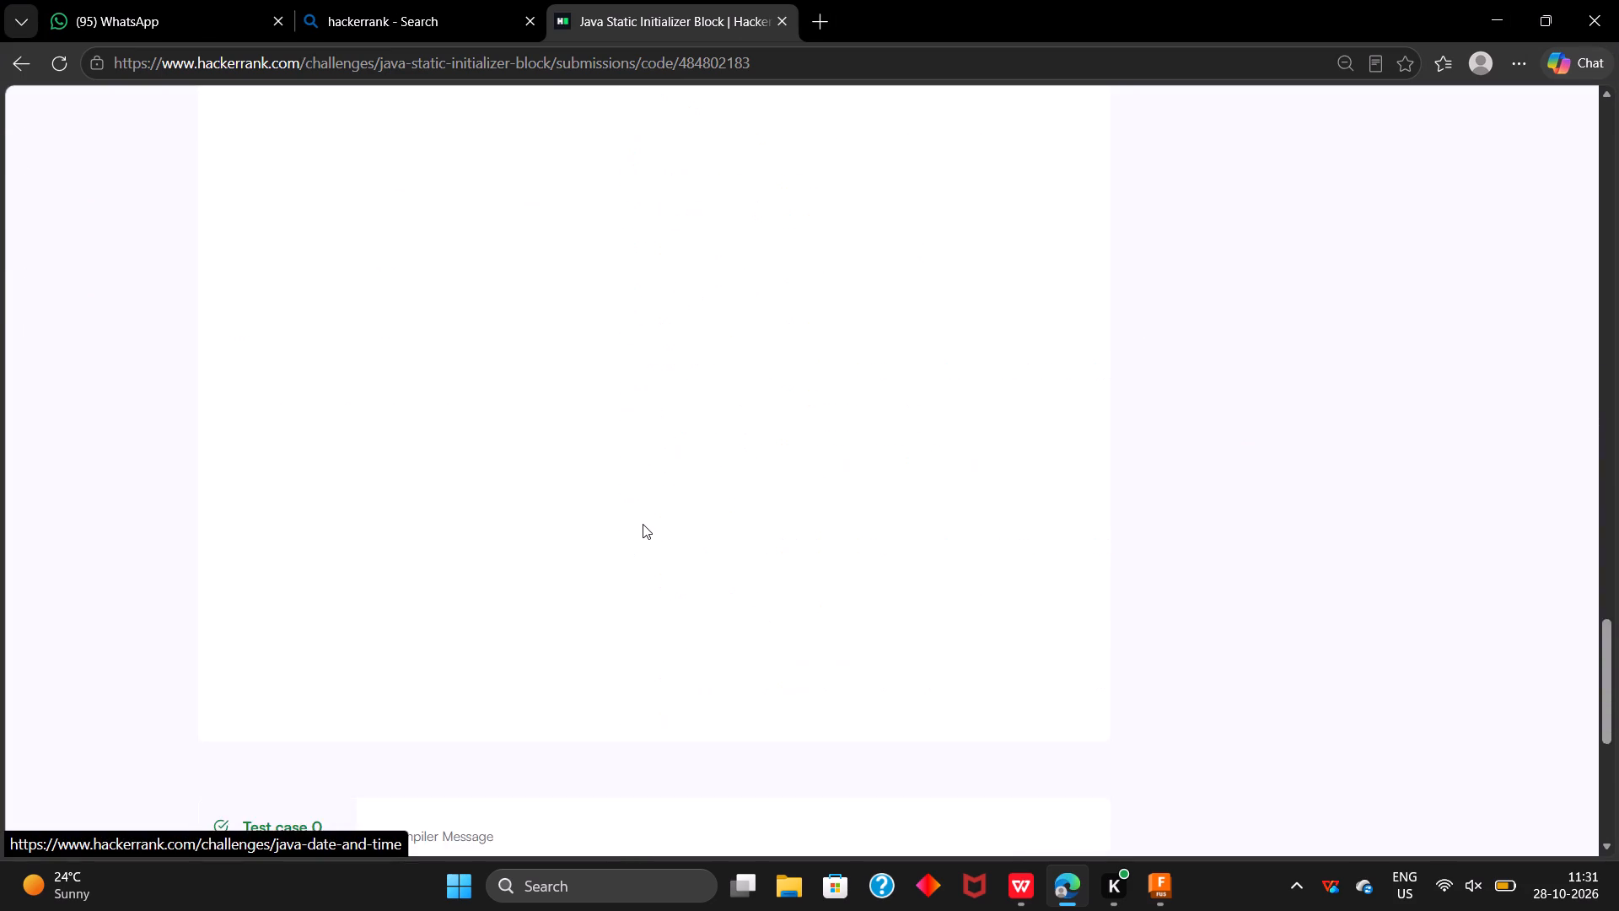
pyautogui.scroll(-3, 643, 524)
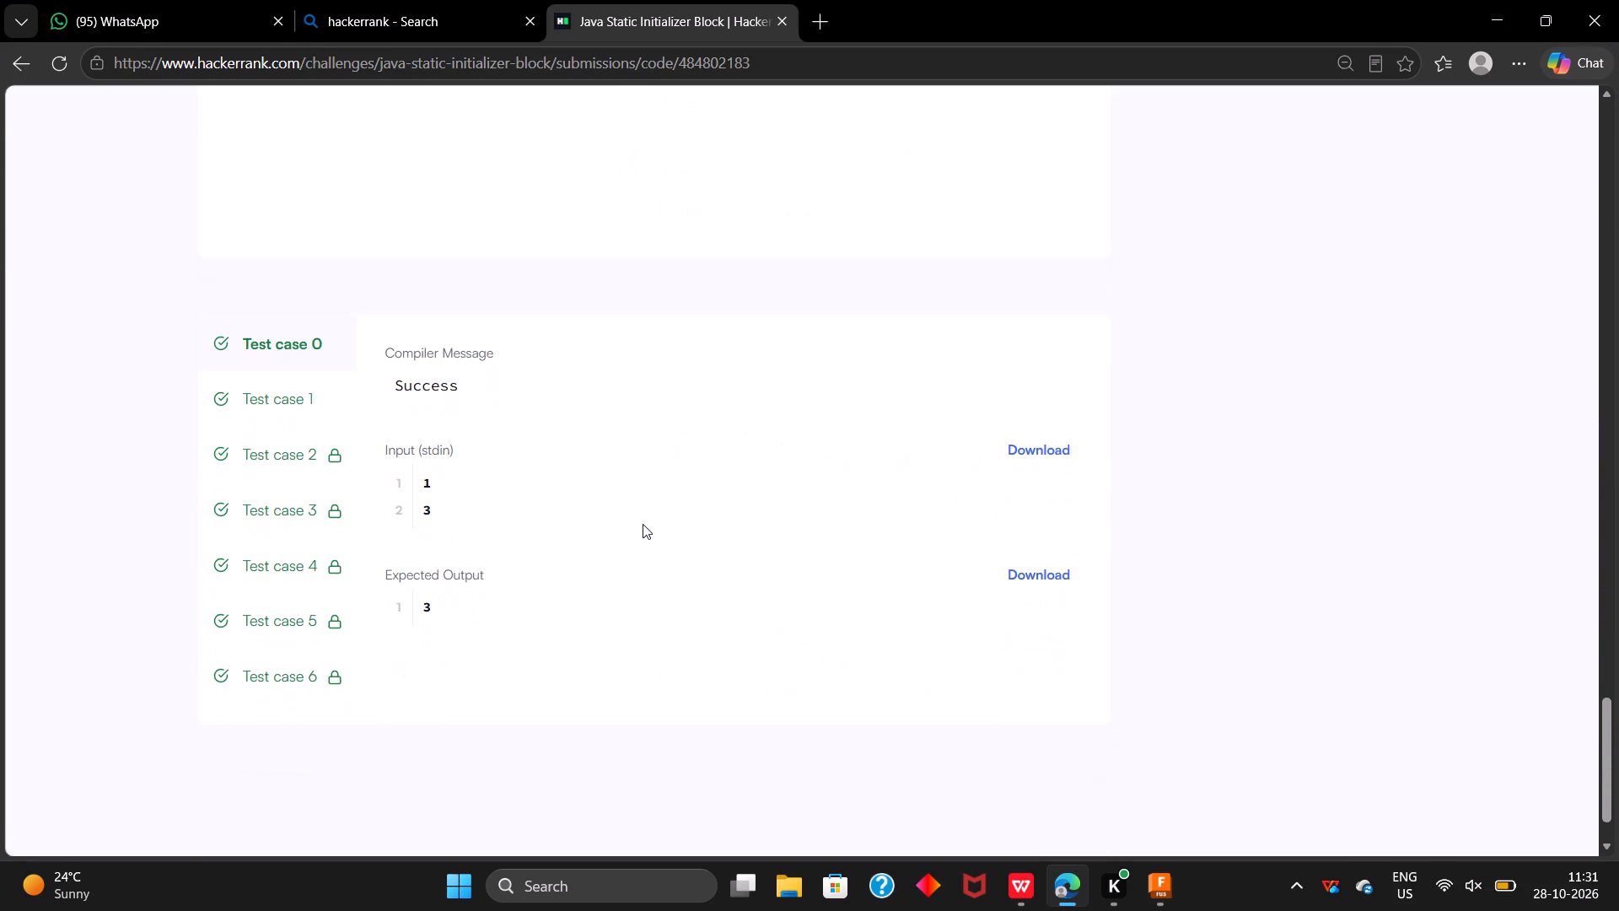
# Capture the area with Test case 0 to 6 and paste the screenshot over entry 37's output placeholder in the document.
pyautogui.hotkey('ctrl', 'shift', 's')
pyautogui.moveTo(171, 310); pyautogui.dragTo(1157, 727)
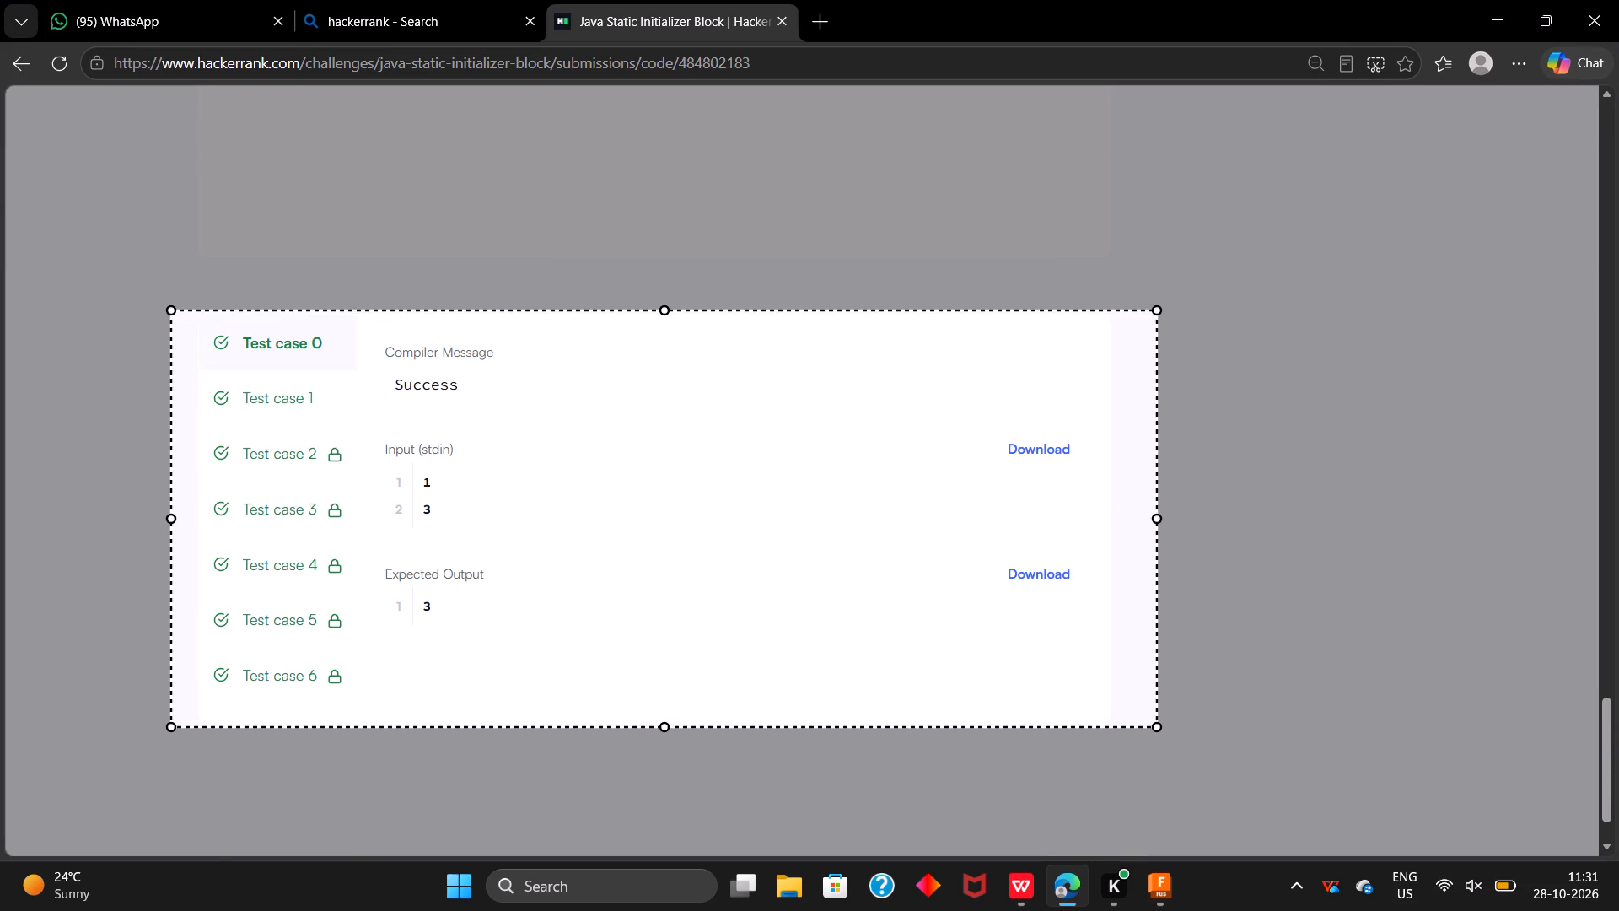
pyautogui.moveTo(1157, 727); pyautogui.dragTo(1120, 730)
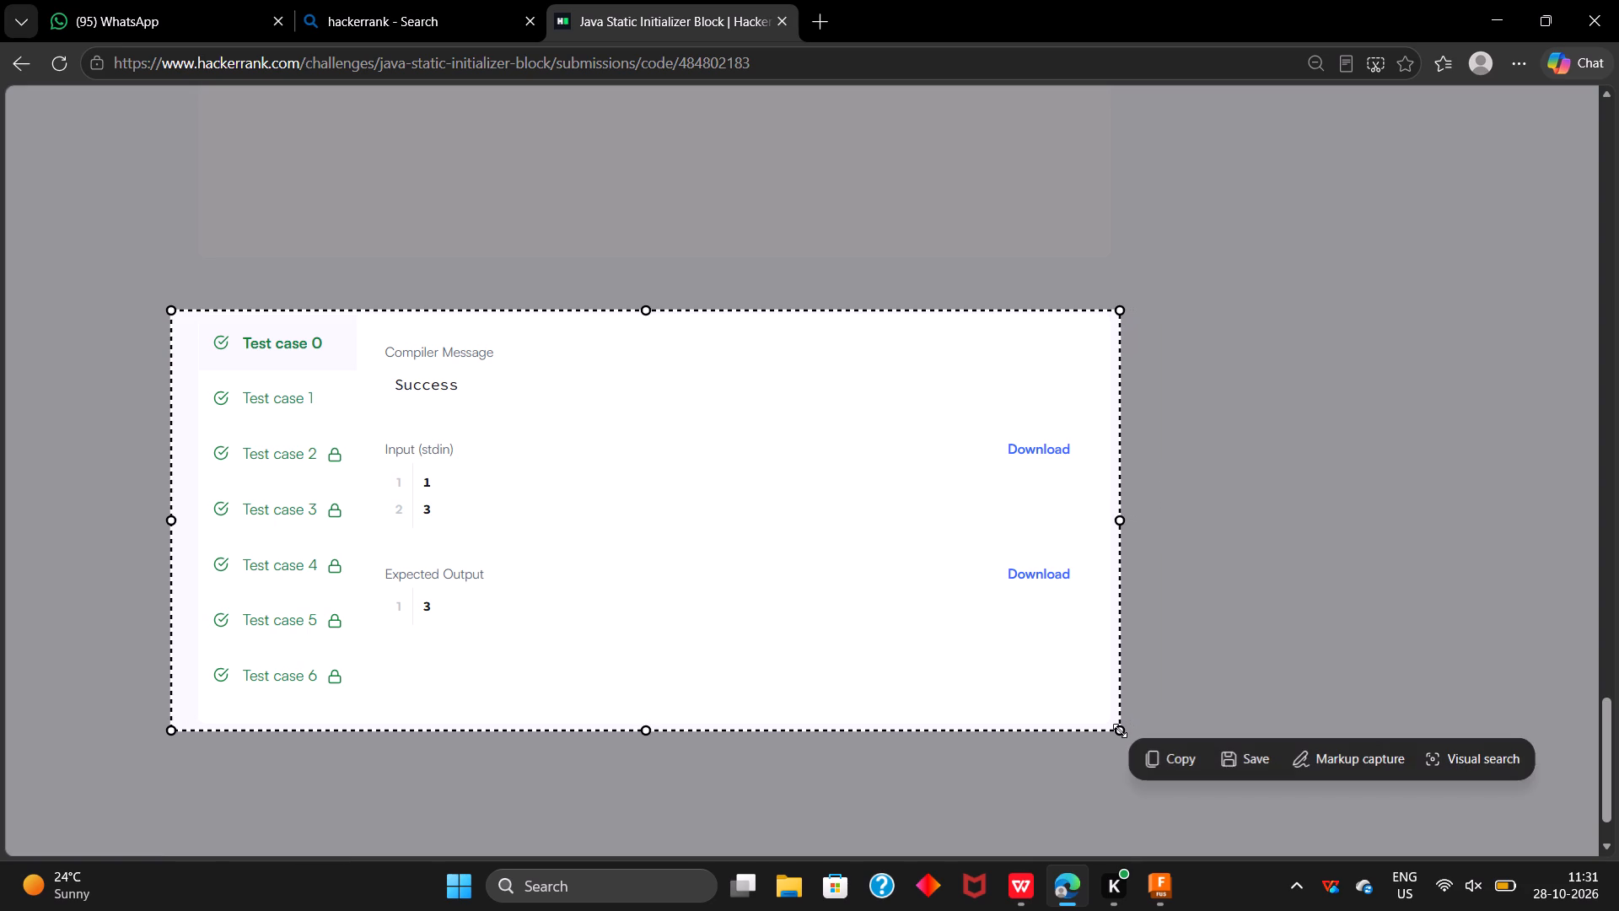
pyautogui.hotkey('ctrl', 'c')
pyautogui.hotkey('alt', 'Tab')
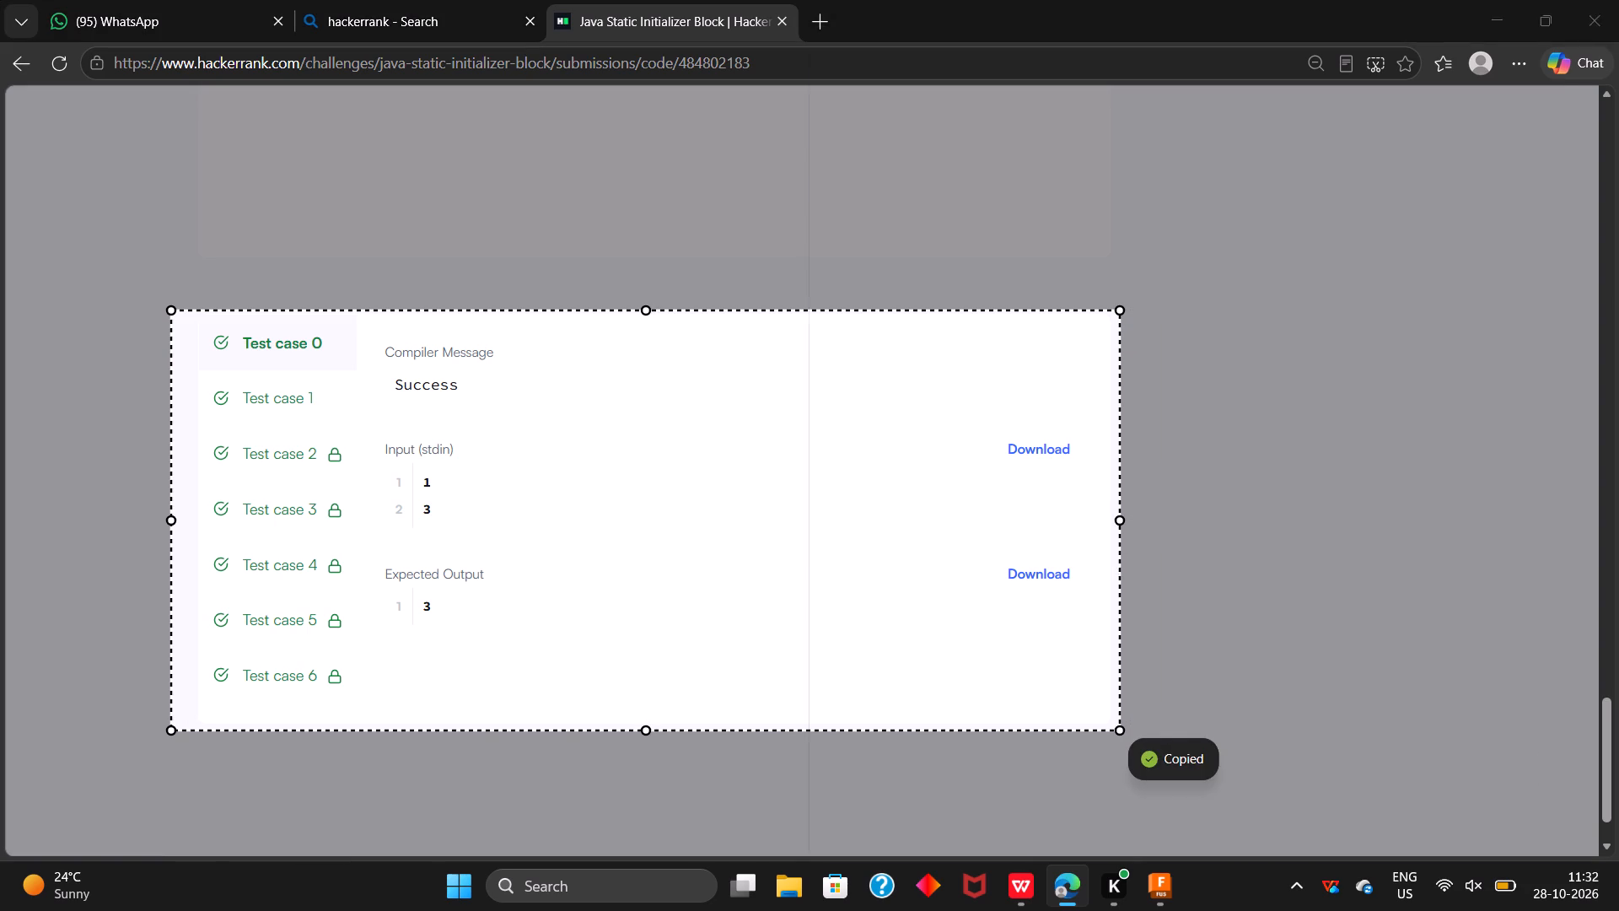
pyautogui.scroll(-2, 1162, 535)
pyautogui.tripleClick(1164, 567)
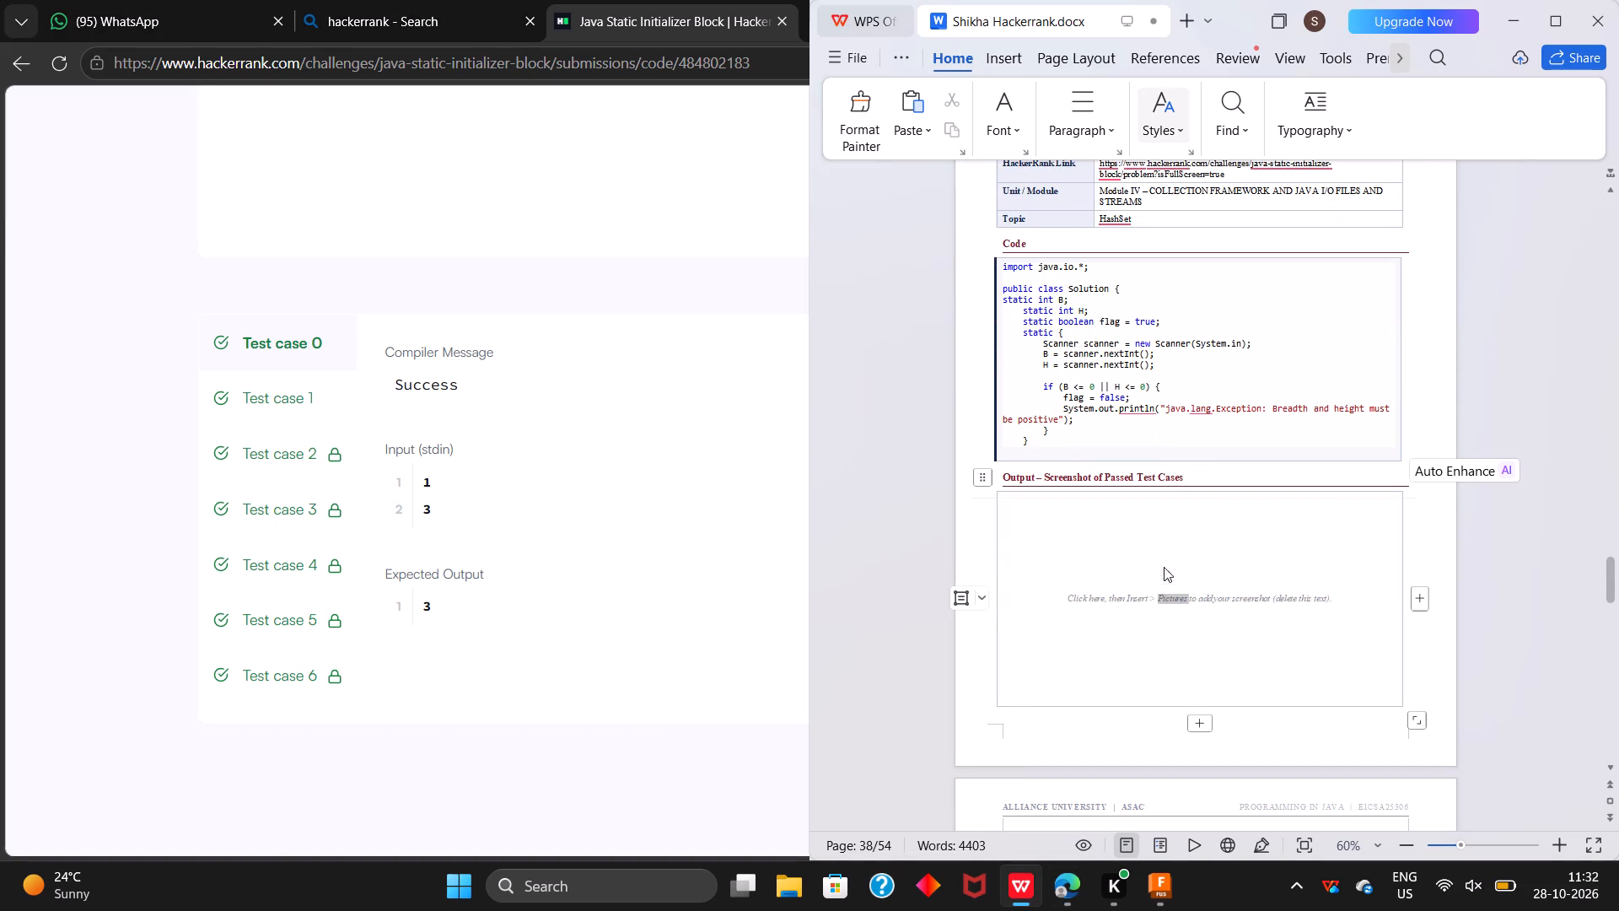
pyautogui.hotkey('ctrl', 'v')
# Look back through the document for an earlier entry whose code and output placeholders are still empty.
pyautogui.scroll(2, 1224, 547)
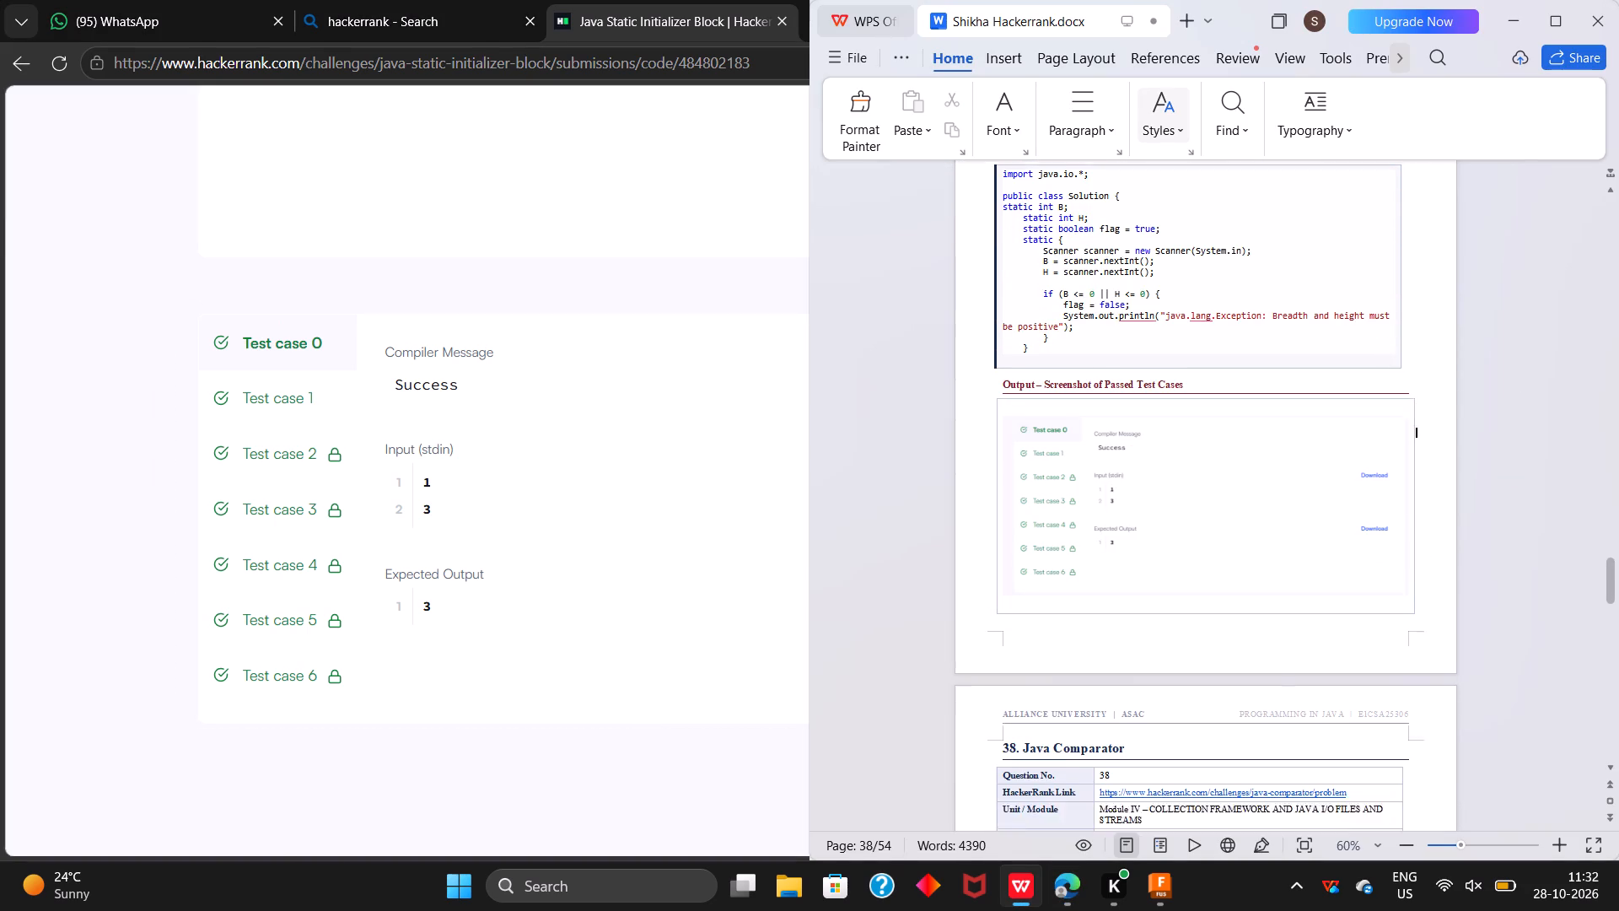
pyautogui.scroll(10, 1224, 547)
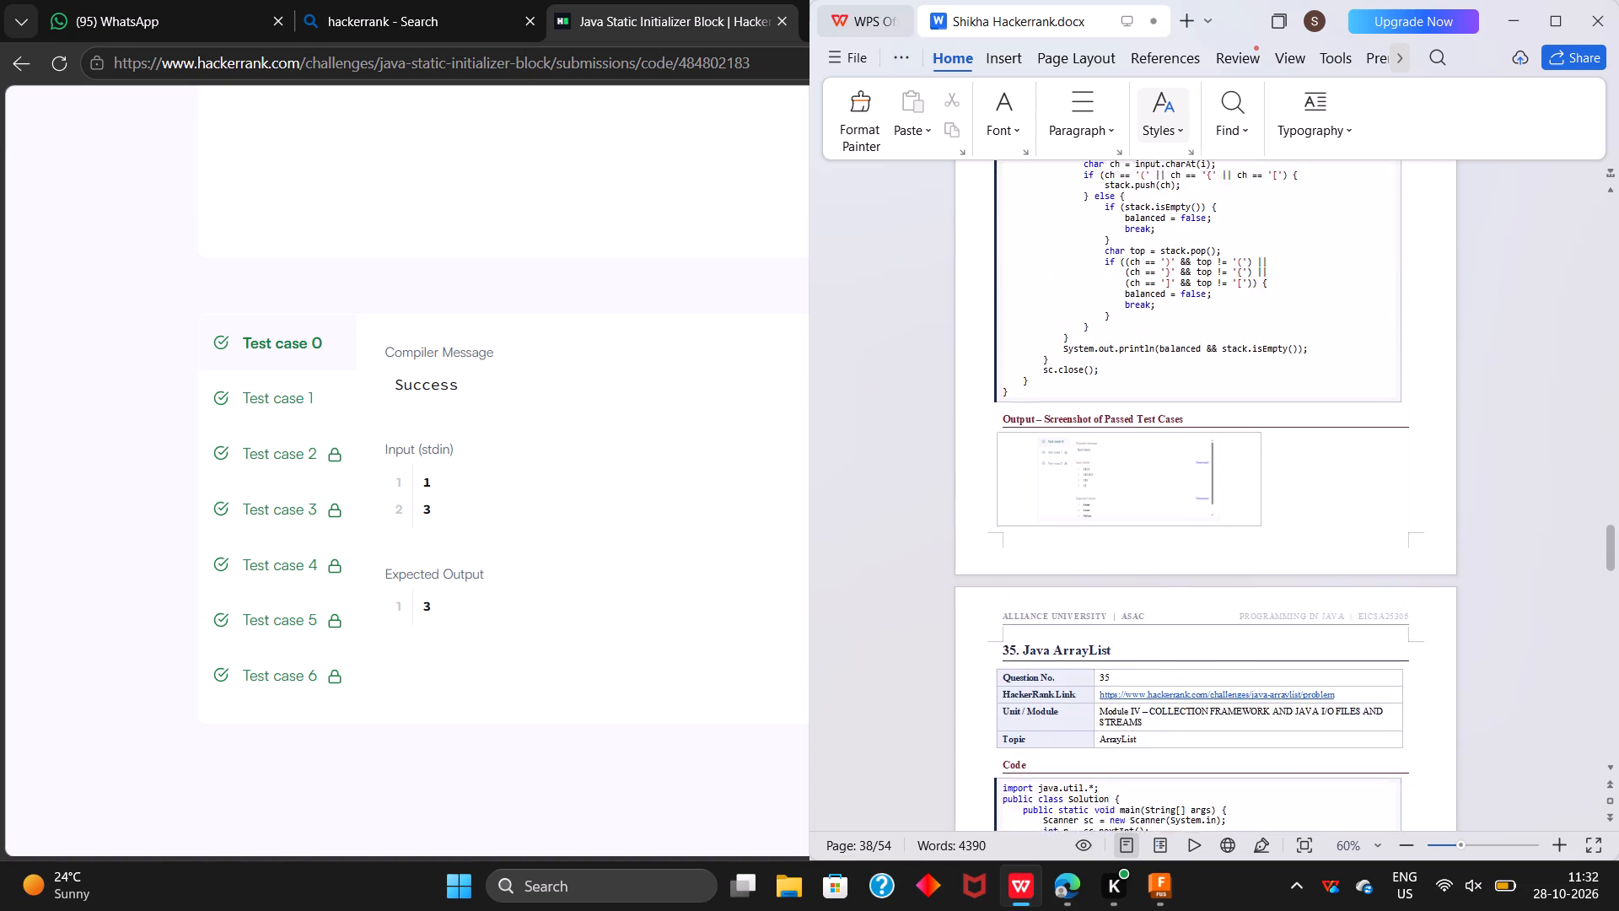
pyautogui.scroll(1, 1224, 547)
pyautogui.scroll(-1, 1224, 547)
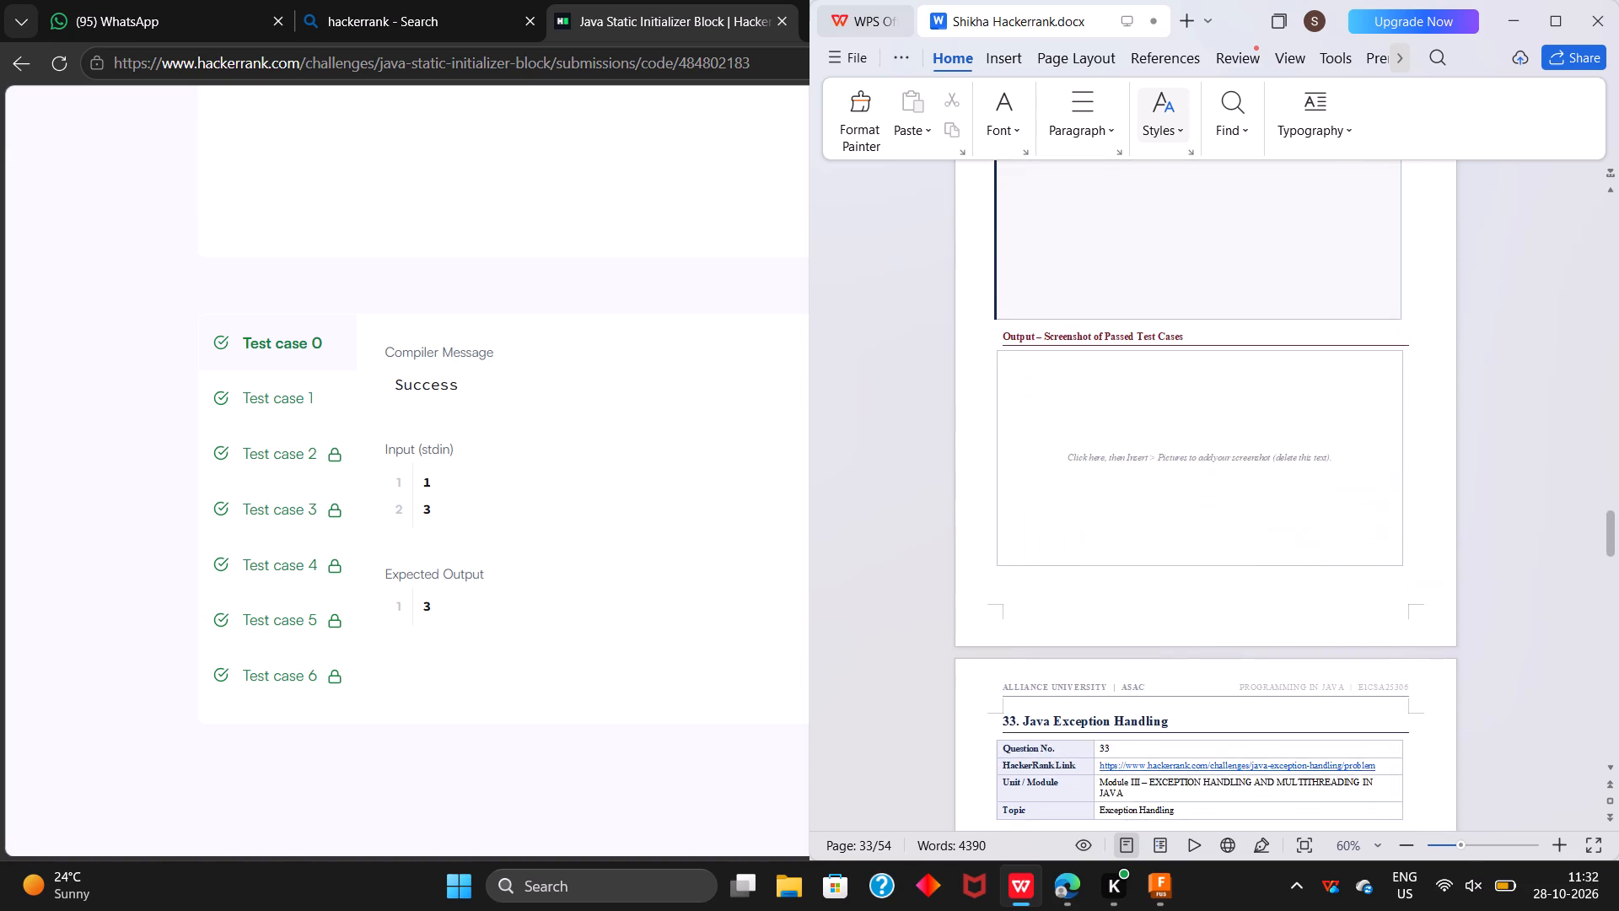
pyautogui.scroll(3, 1224, 547)
# Return to the list of solved Java challenges, bookmark Pattern Syntax Checker and open it.
pyautogui.hscroll(9, 324, 348)
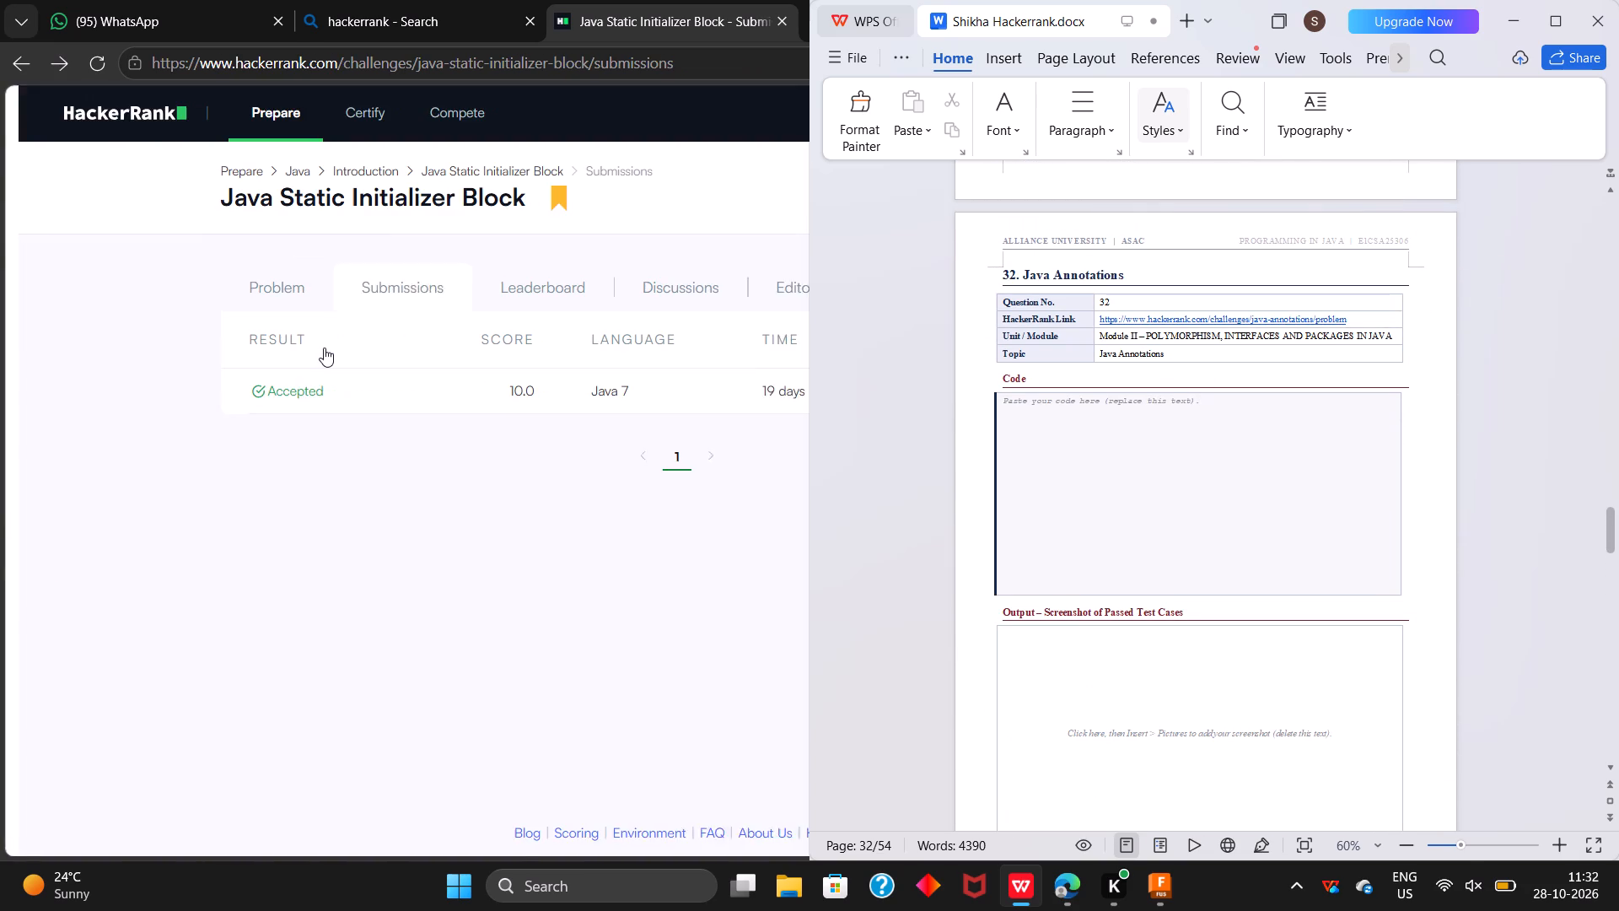
pyautogui.hscroll(9, 324, 348)
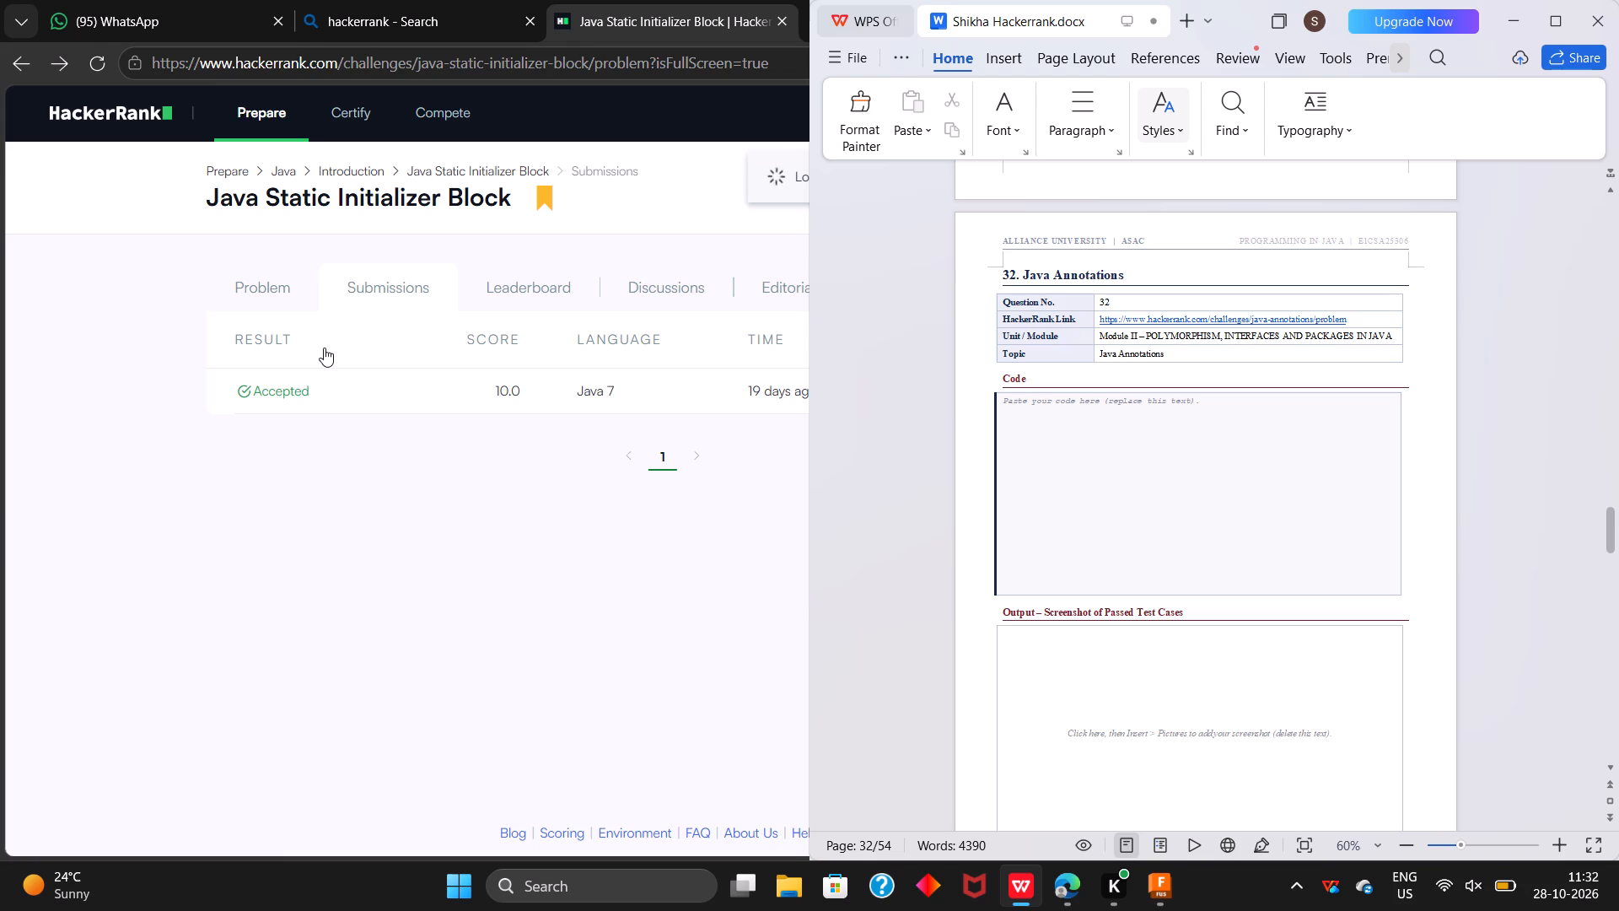
pyautogui.hscroll(9, 325, 293)
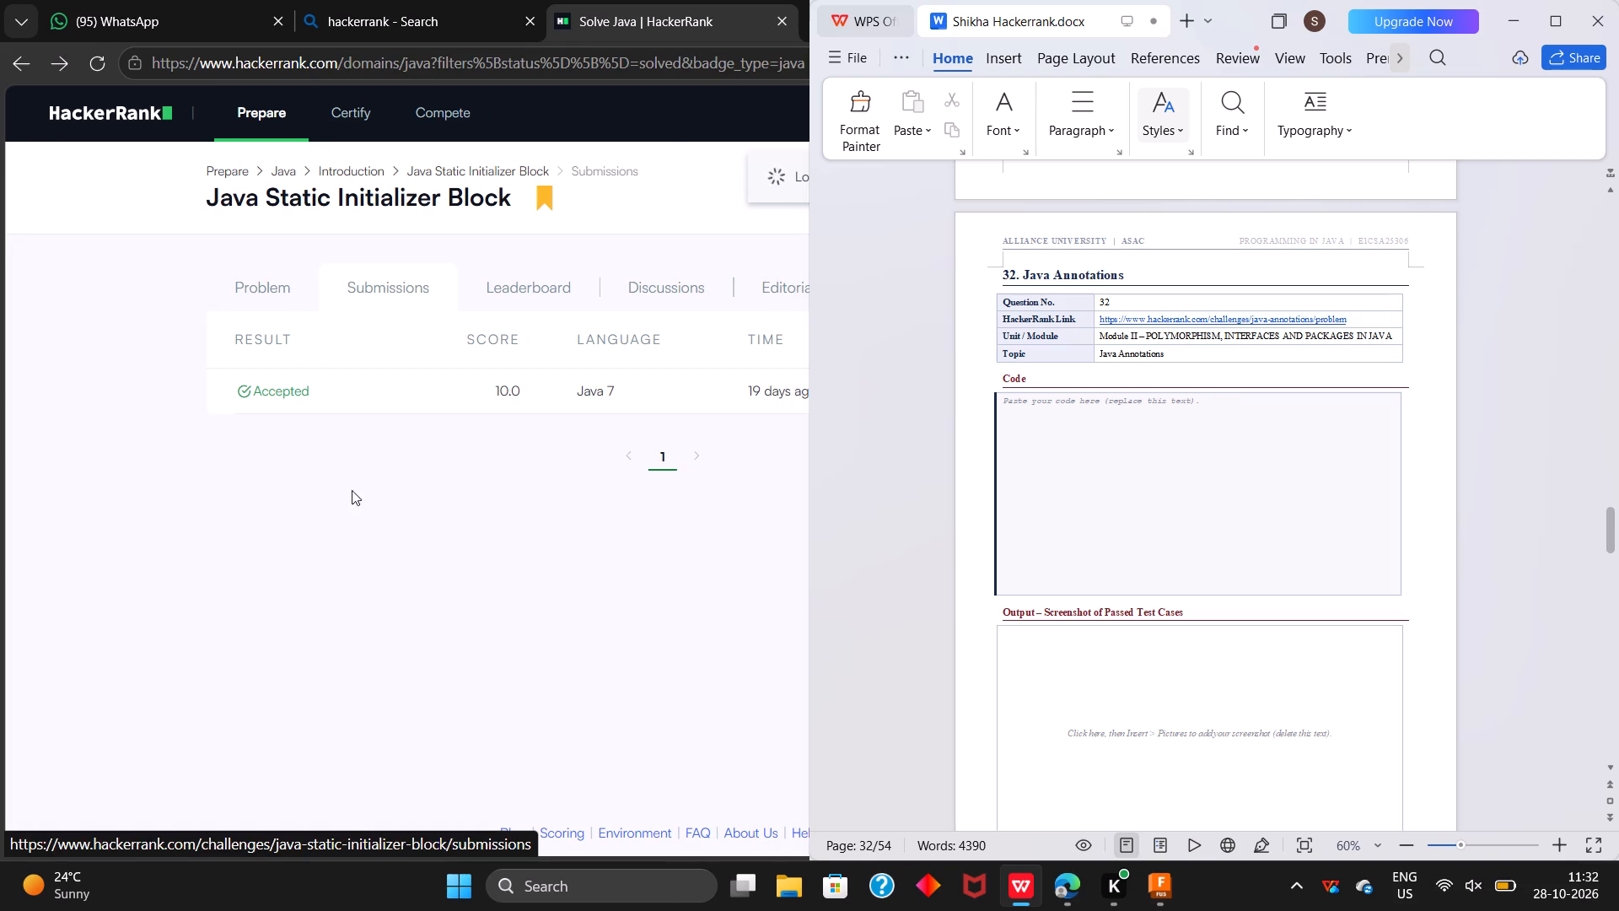
pyautogui.click(378, 550)
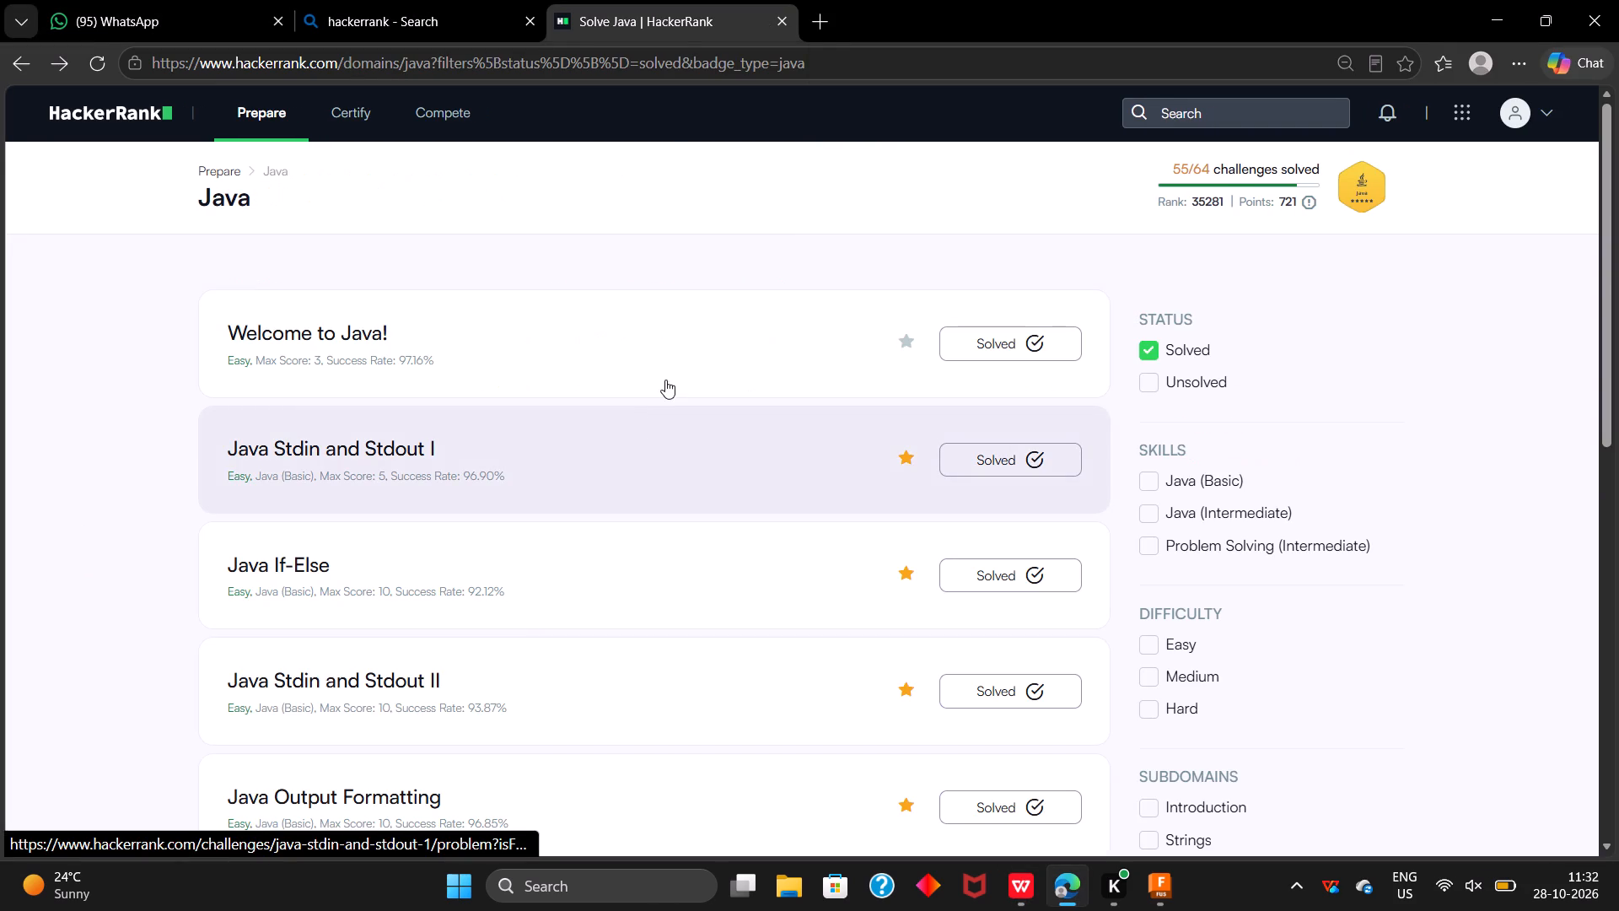
pyautogui.scroll(-9, 729, 574)
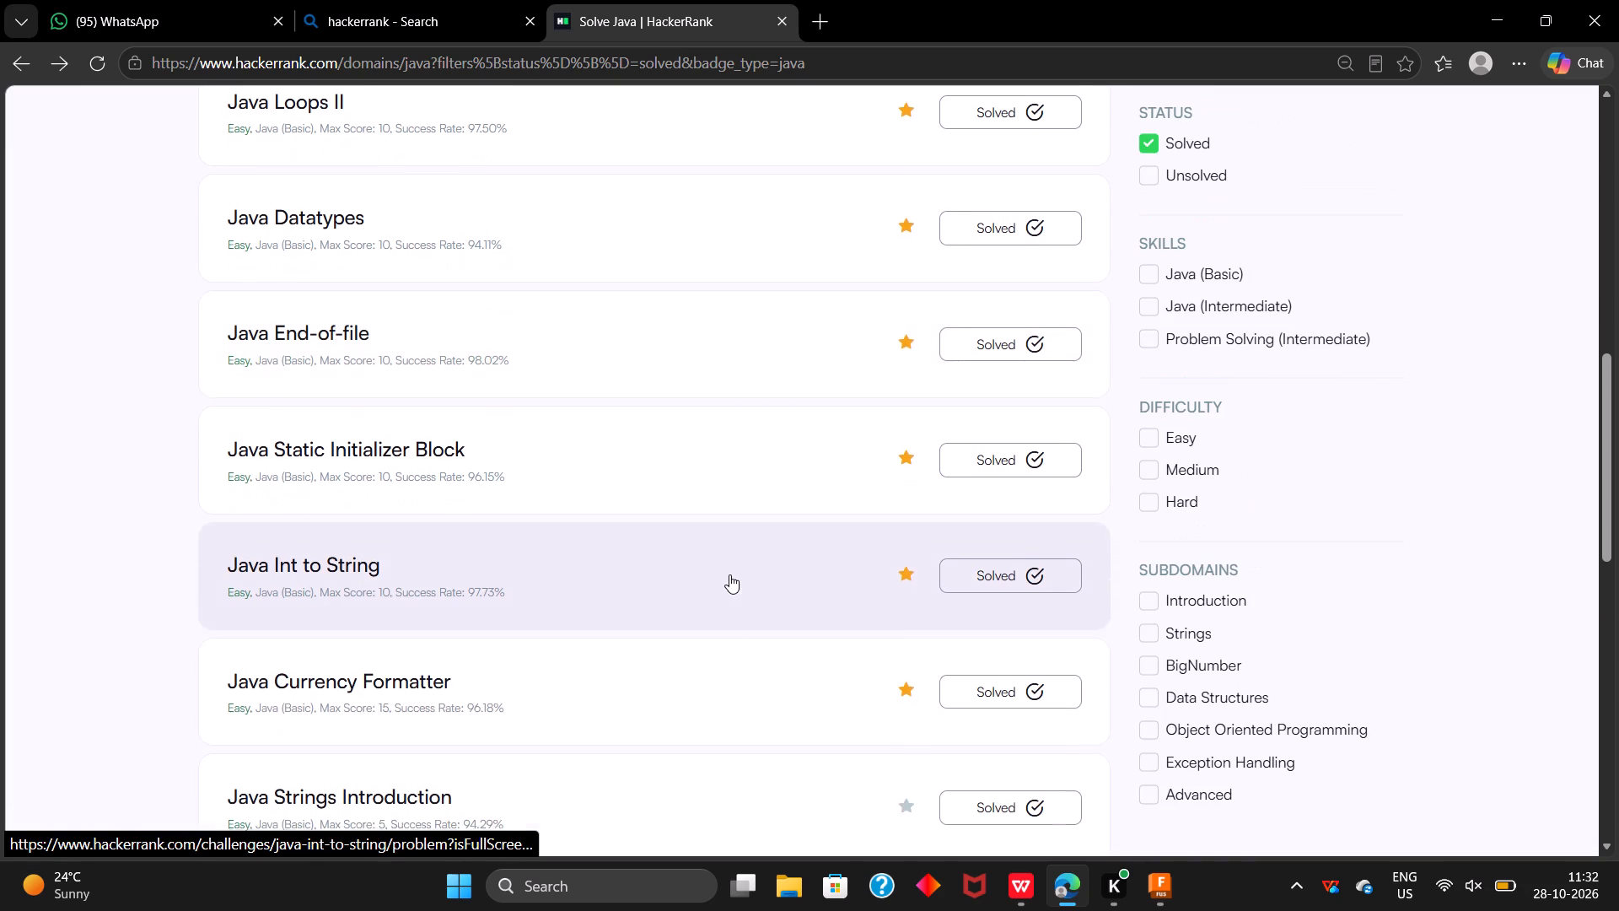
pyautogui.scroll(-2, 729, 574)
pyautogui.scroll(-3, 821, 612)
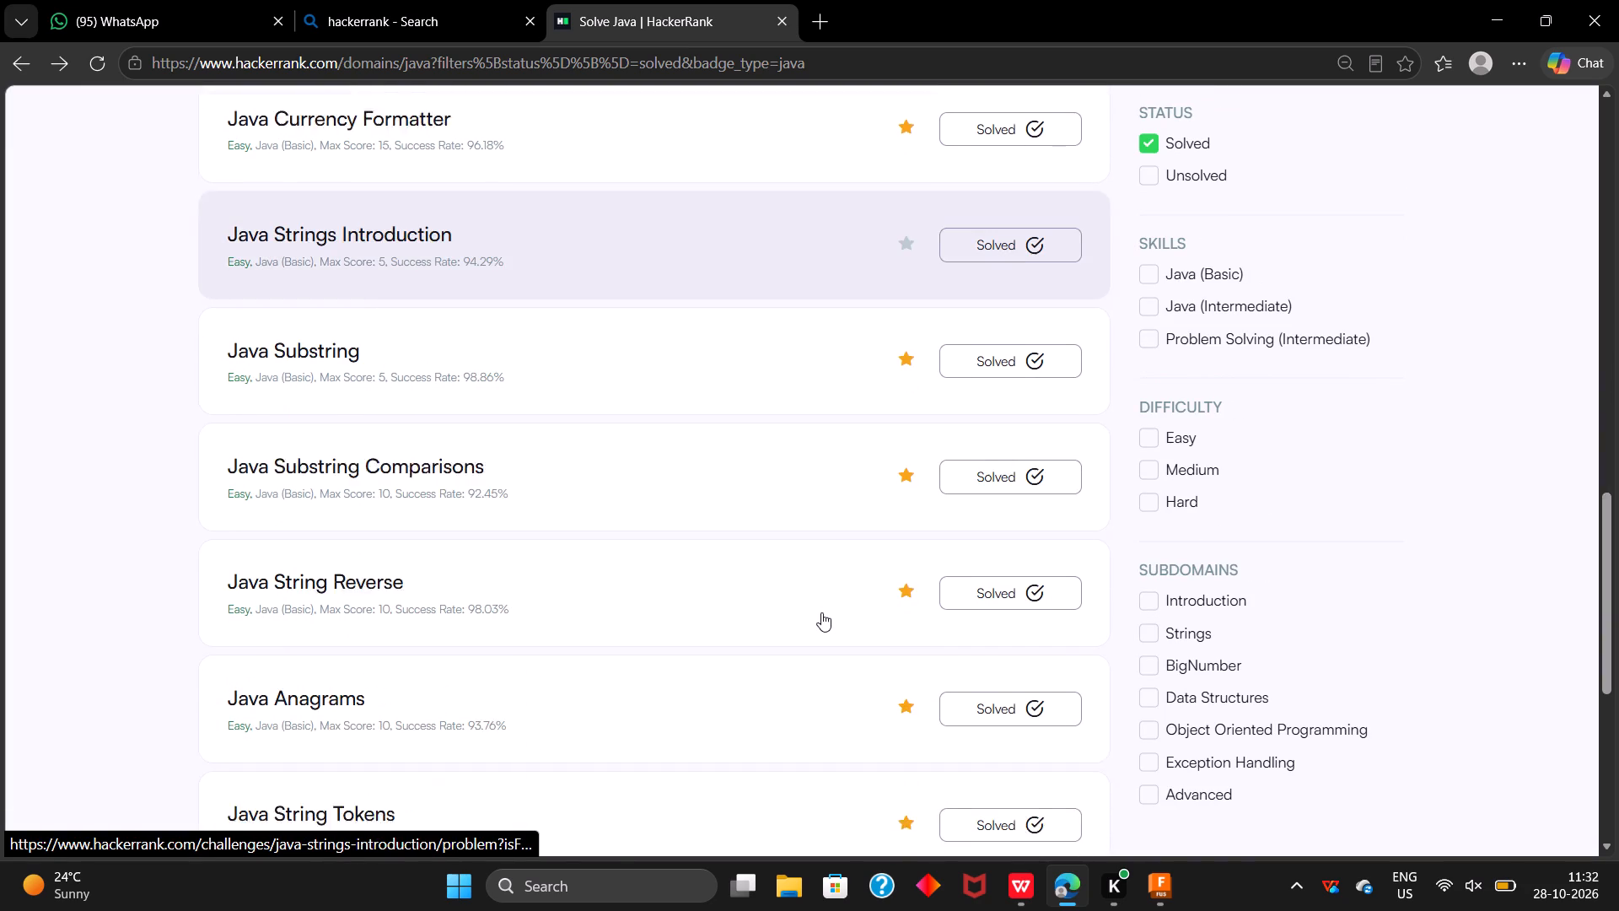
pyautogui.scroll(-3, 821, 612)
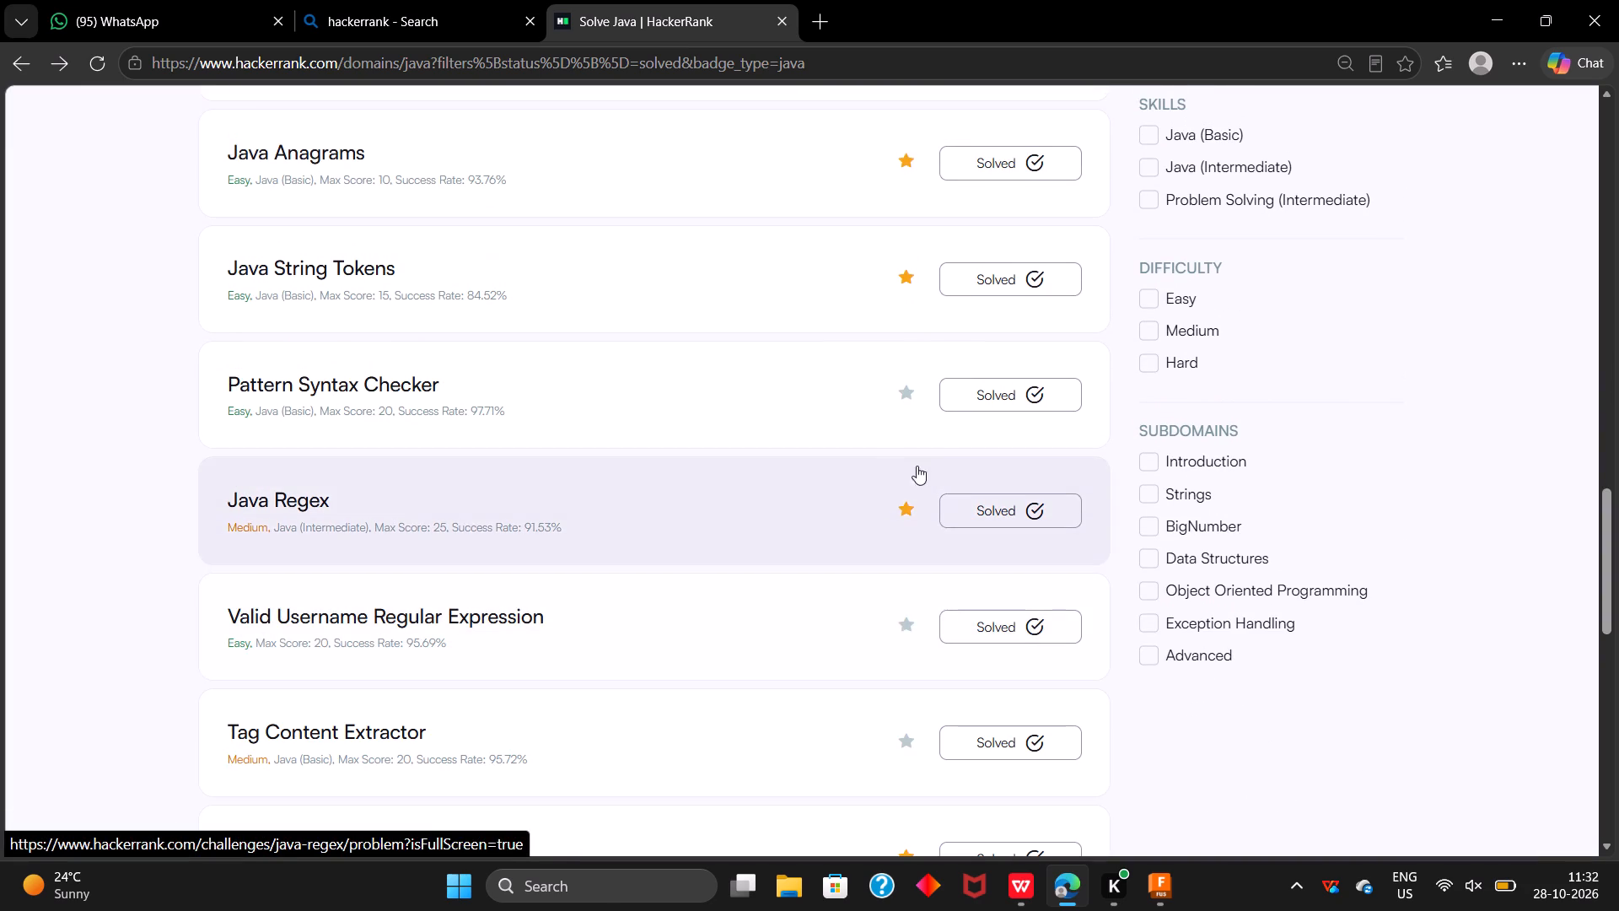
pyautogui.click(901, 391)
pyautogui.click(783, 409)
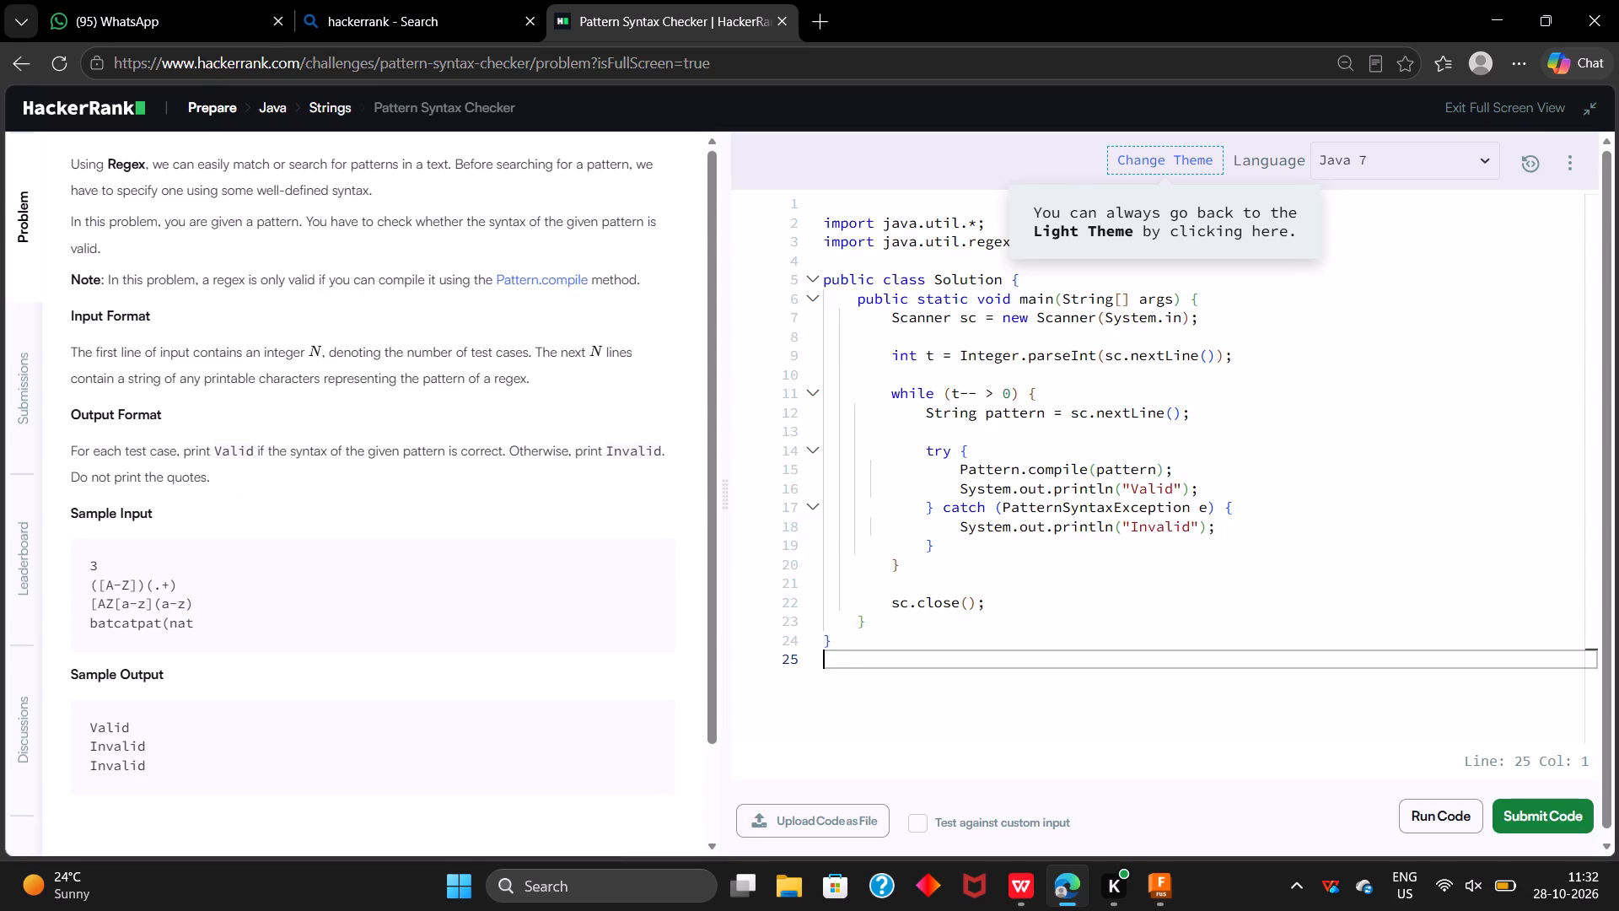
# Copy the Pattern Syntax Checker solution code and paste it over the code placeholder of entry 32, Java Annotations, in the document.
pyautogui.moveTo(928, 640); pyautogui.dragTo(760, 152)
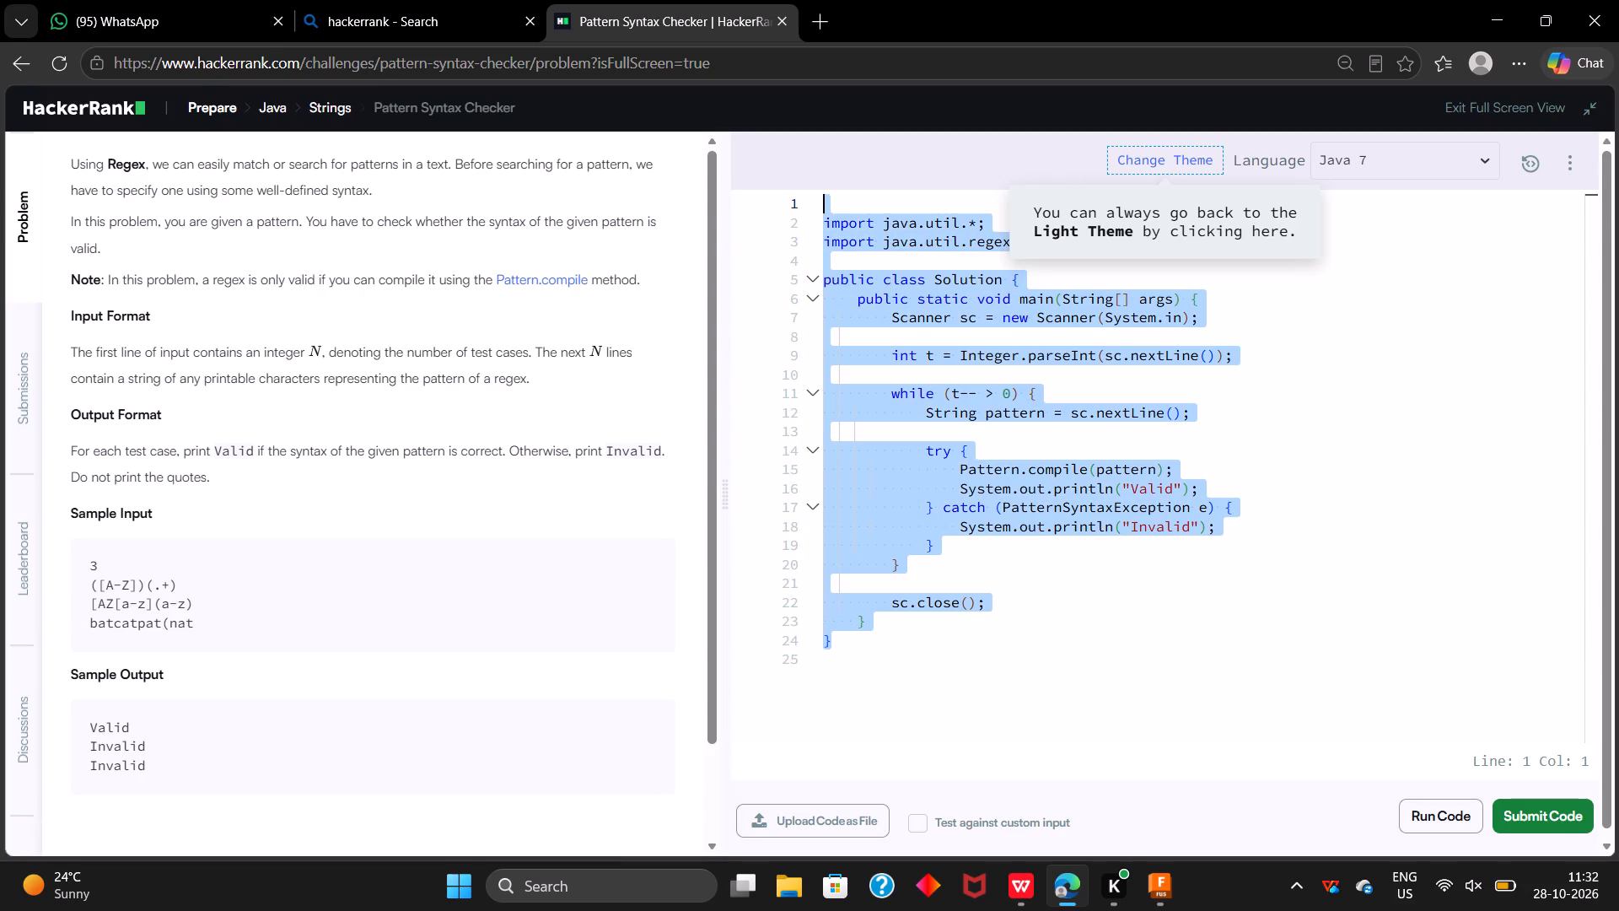
pyautogui.moveTo(760, 152); pyautogui.dragTo(765, 226)
pyautogui.hotkey('ctrl', 'c')
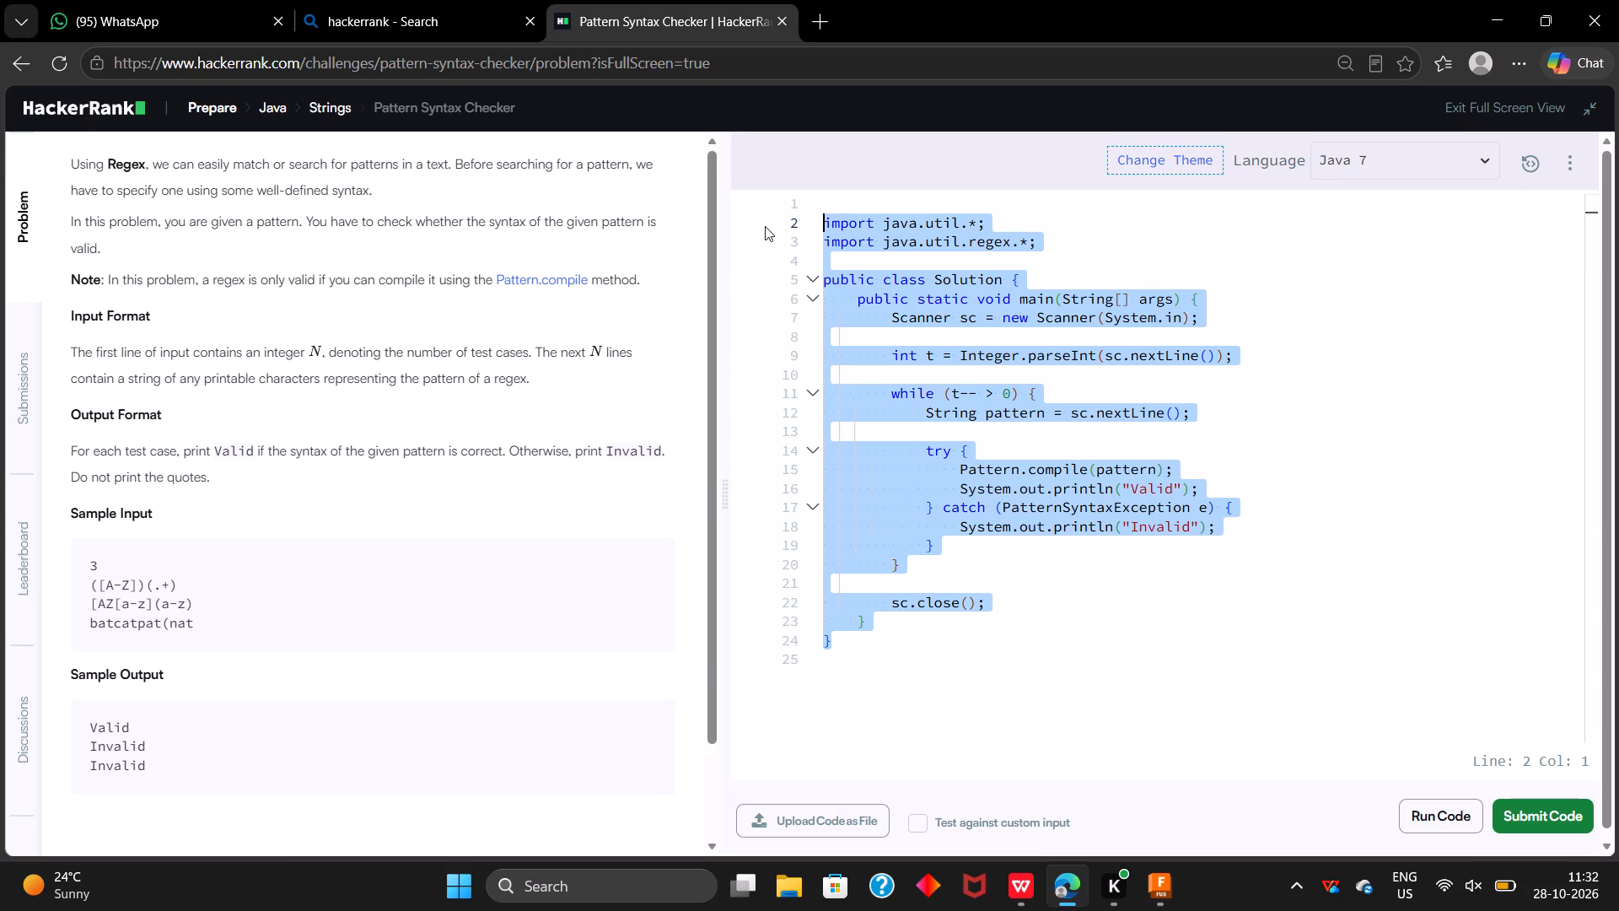
pyautogui.hotkey('alt', 'Tab')
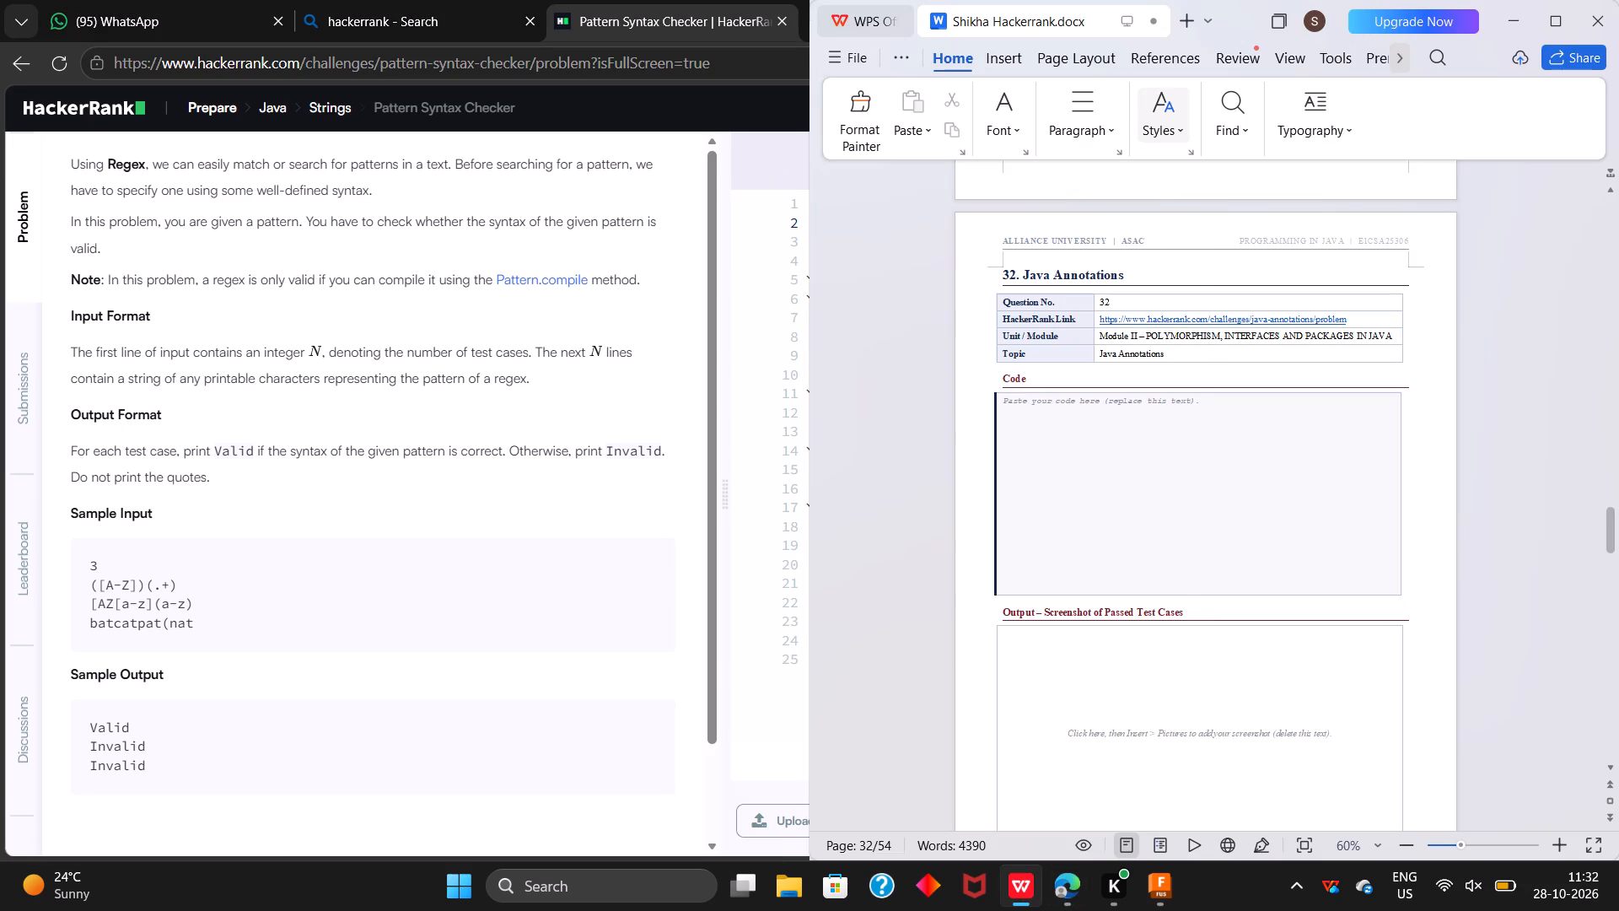
pyautogui.tripleClick(1183, 462)
pyautogui.hotkey('ctrl', 'v')
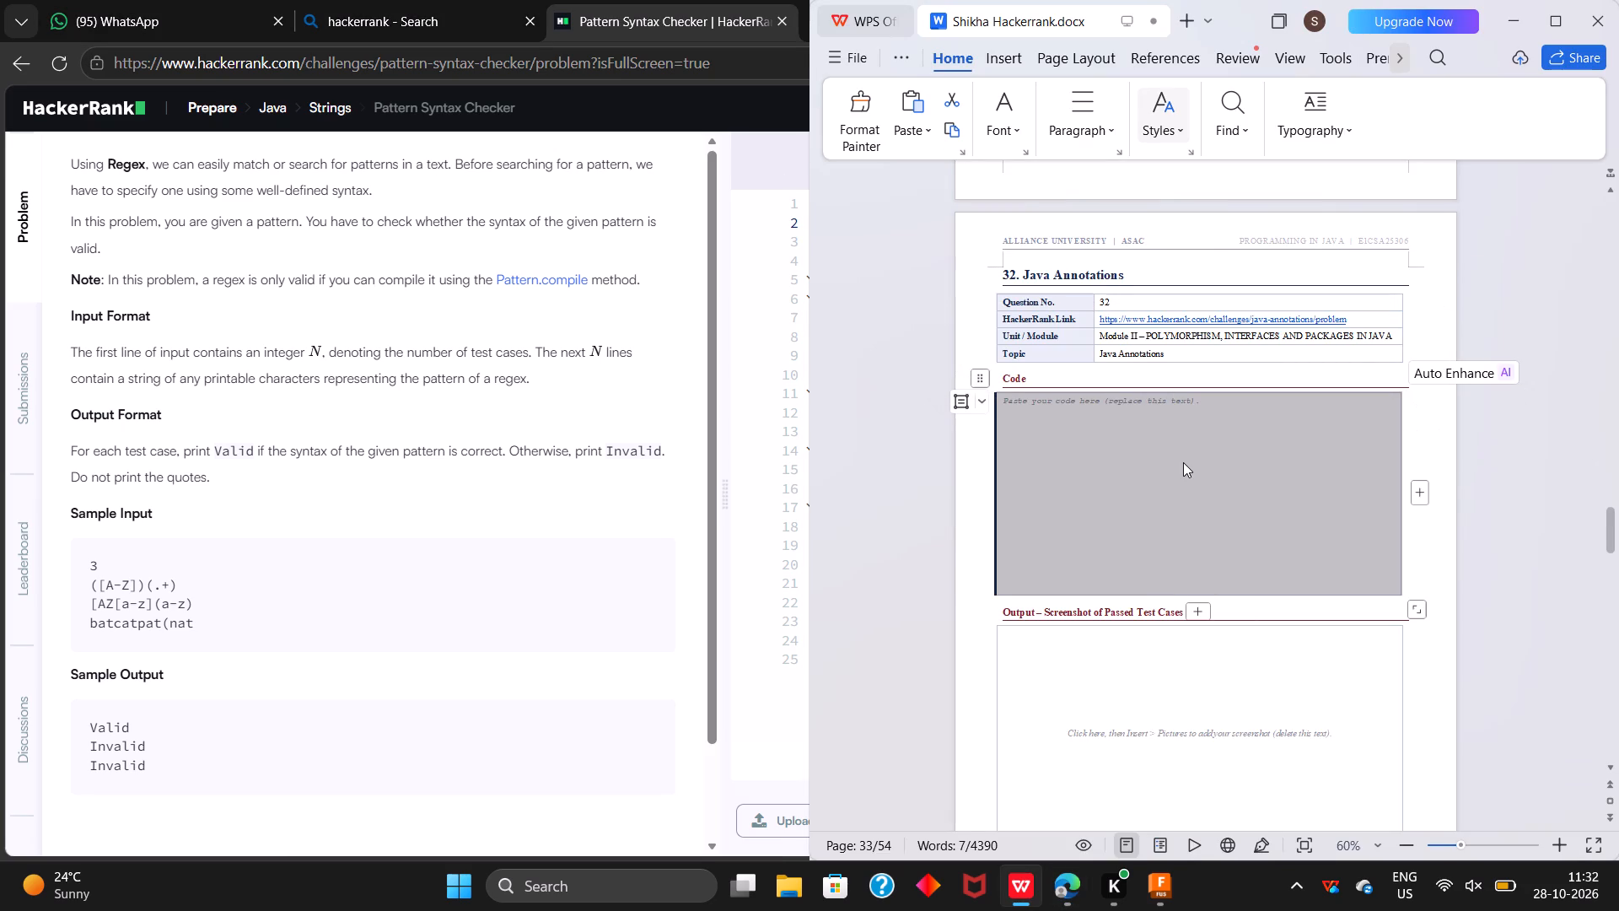
# Remove the blank lines from the pasted code in entry 32, including the trailing one after the closing brace.
pyautogui.click(1084, 649)
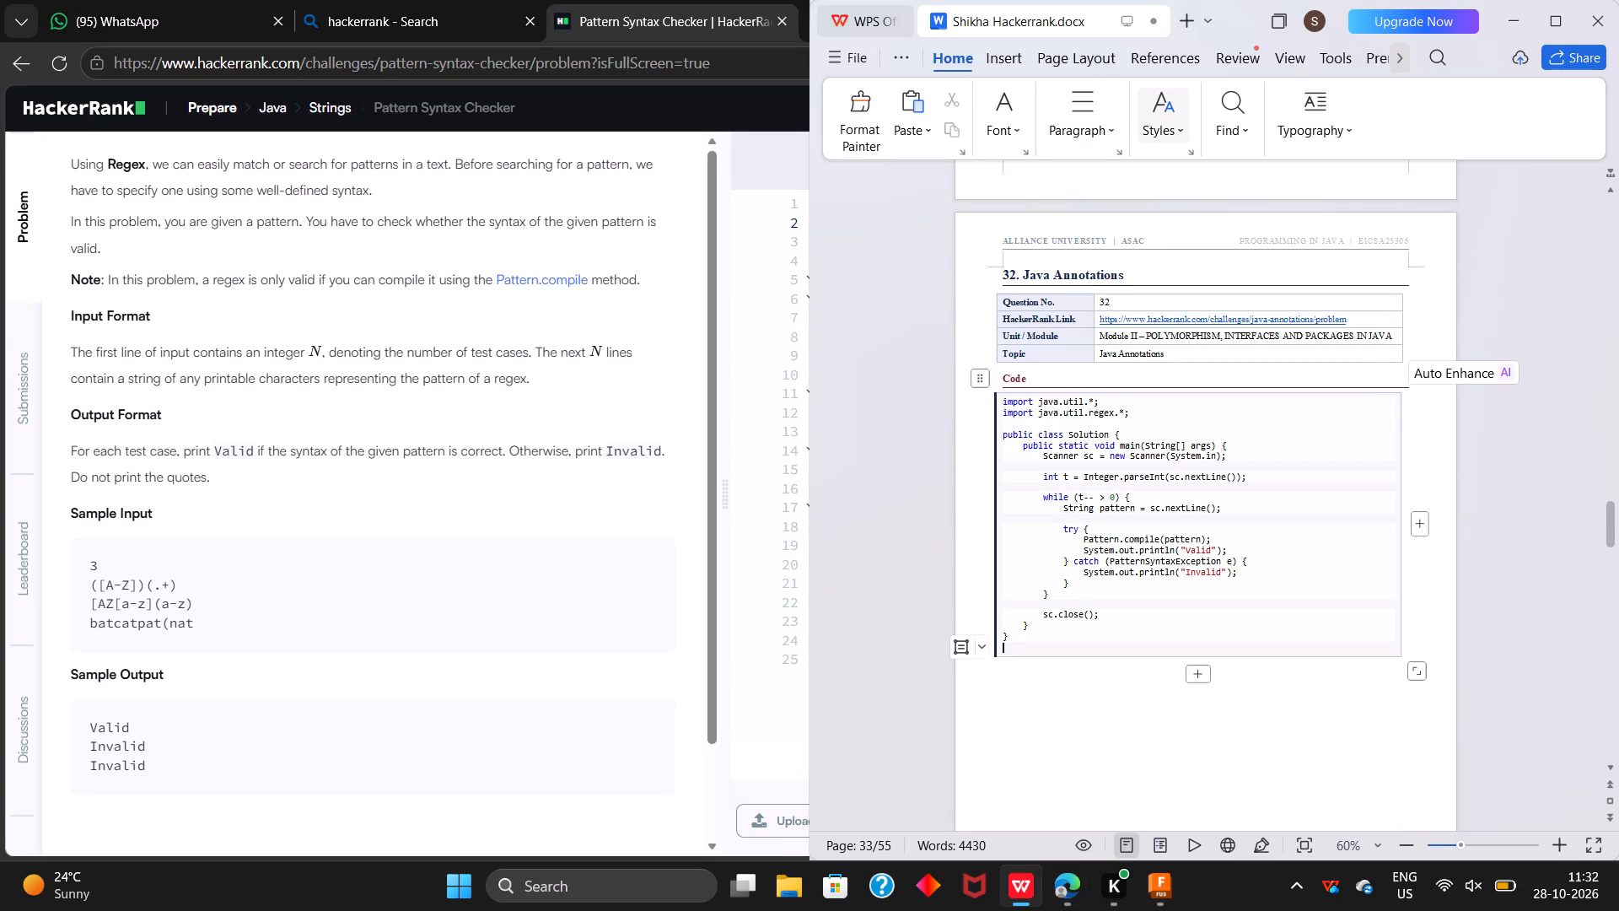
pyautogui.press('BackSpace')
pyautogui.click(1099, 606)
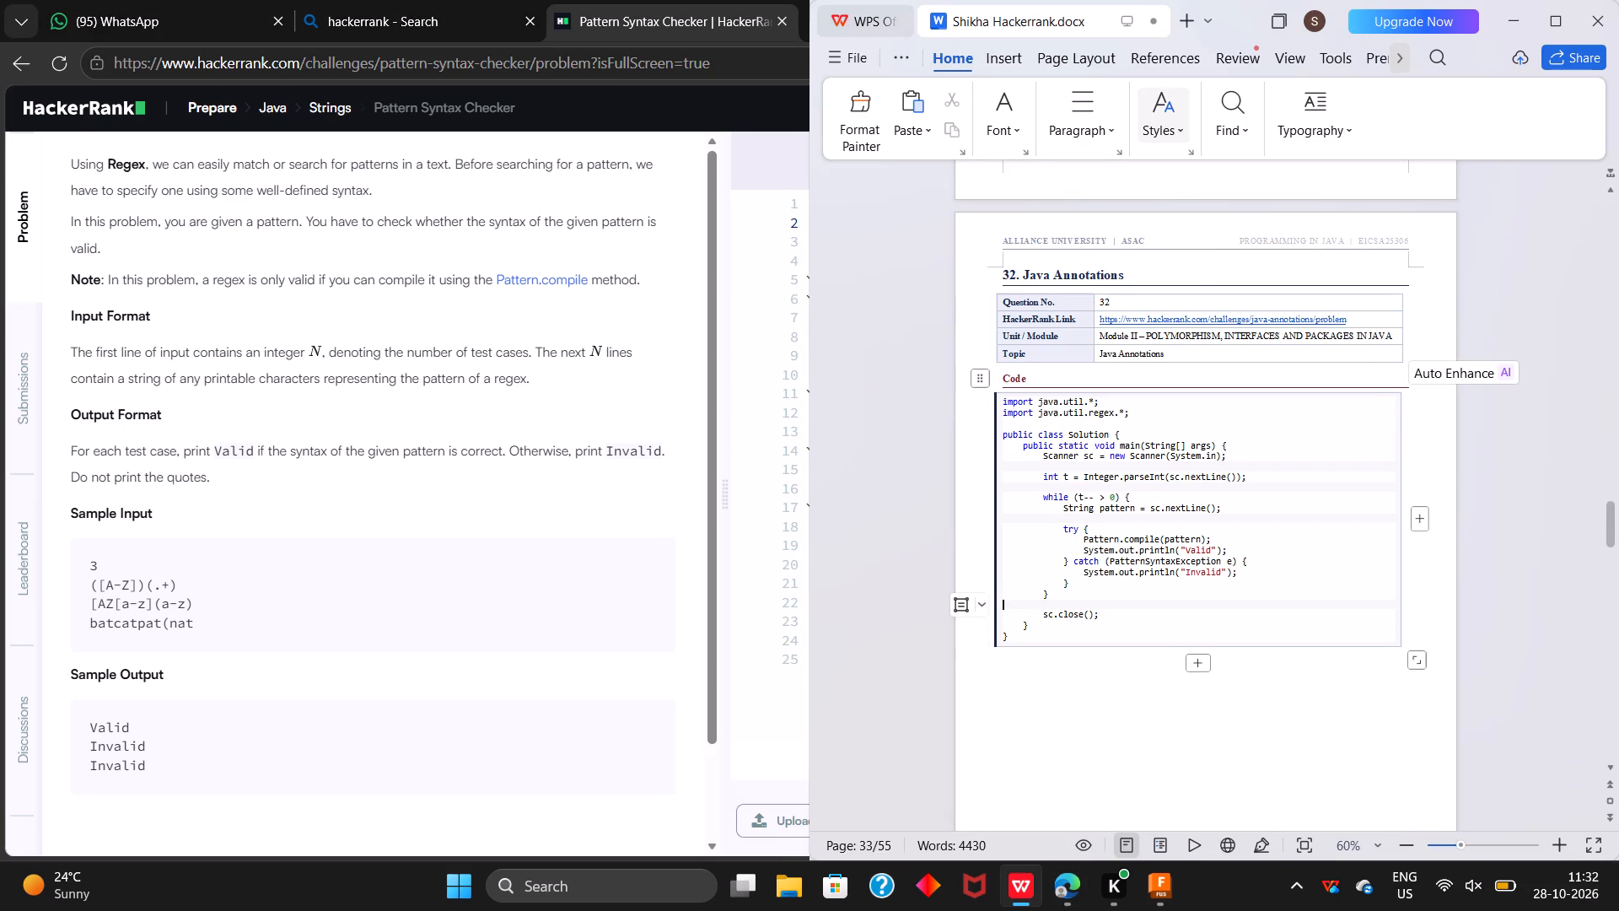
pyautogui.press('BackSpace')
pyautogui.click(1085, 512)
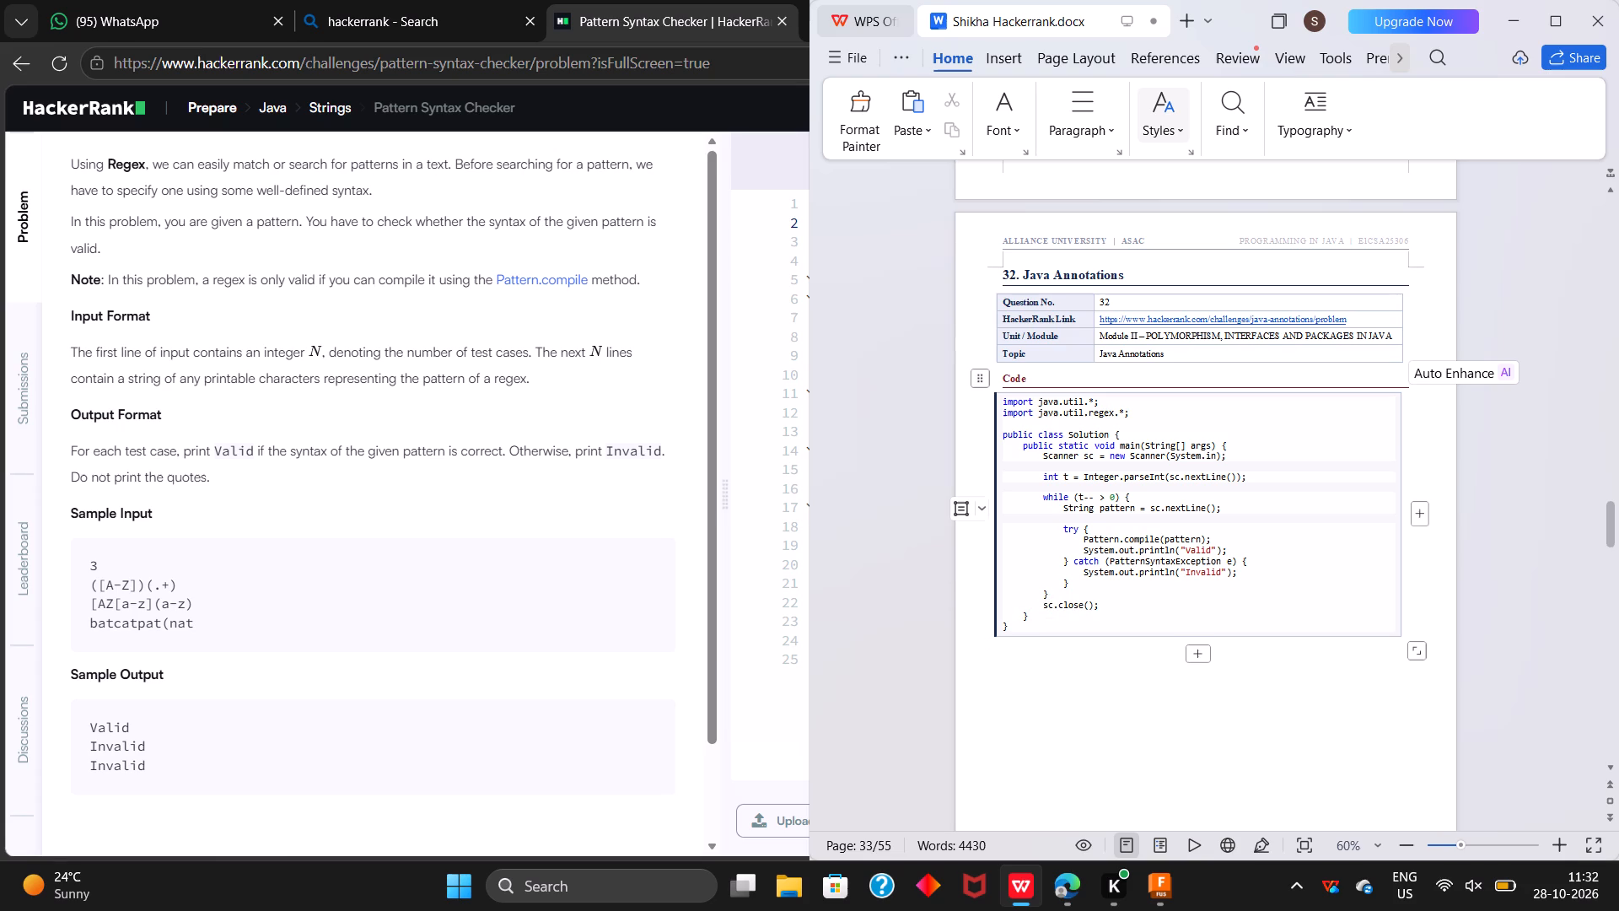
pyautogui.press('Down')
pyautogui.press('BackSpace')
pyautogui.press('Up')
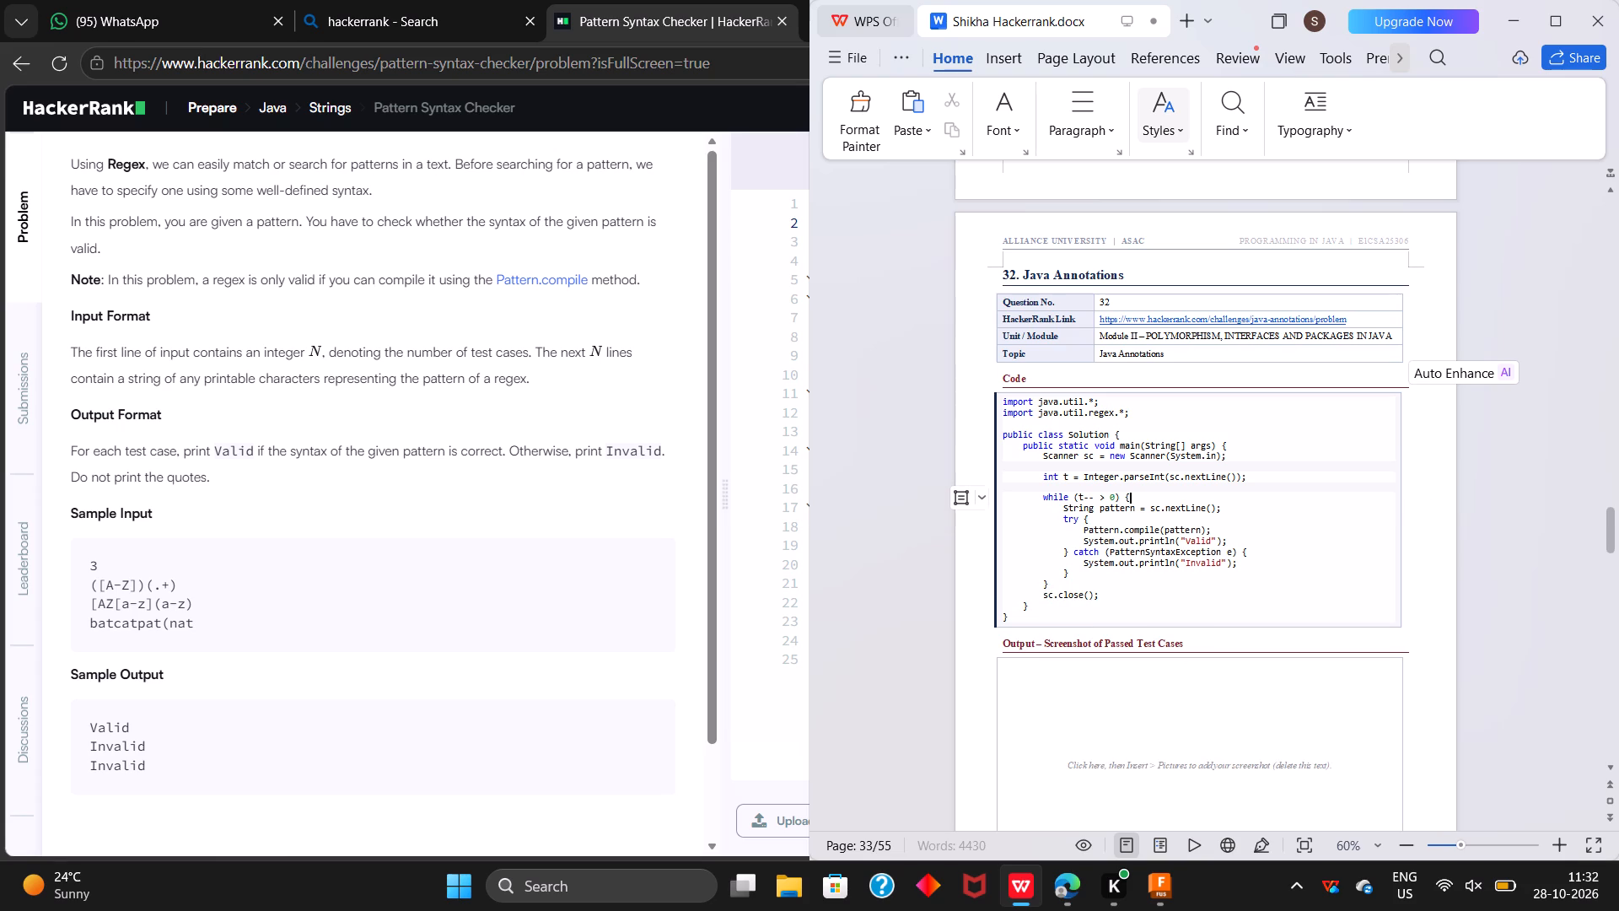
pyautogui.press('Up')
pyautogui.press('BackSpace')
pyautogui.press('Up')
pyautogui.press('BackSpace')
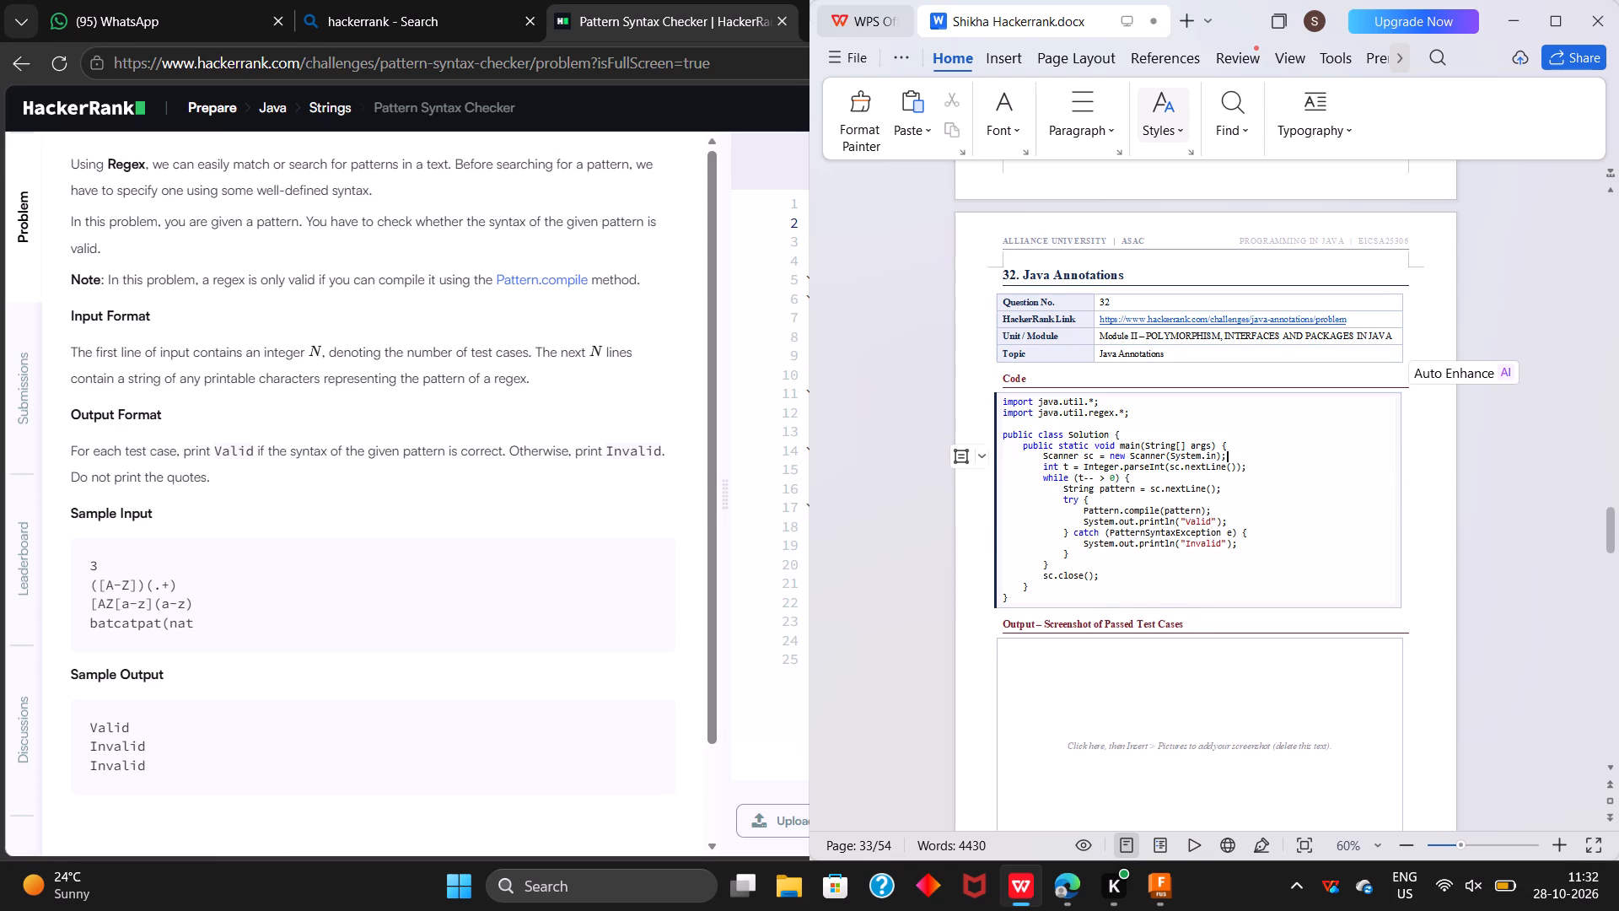
pyautogui.press('Up')
pyautogui.press('Up')
pyautogui.press('Up')
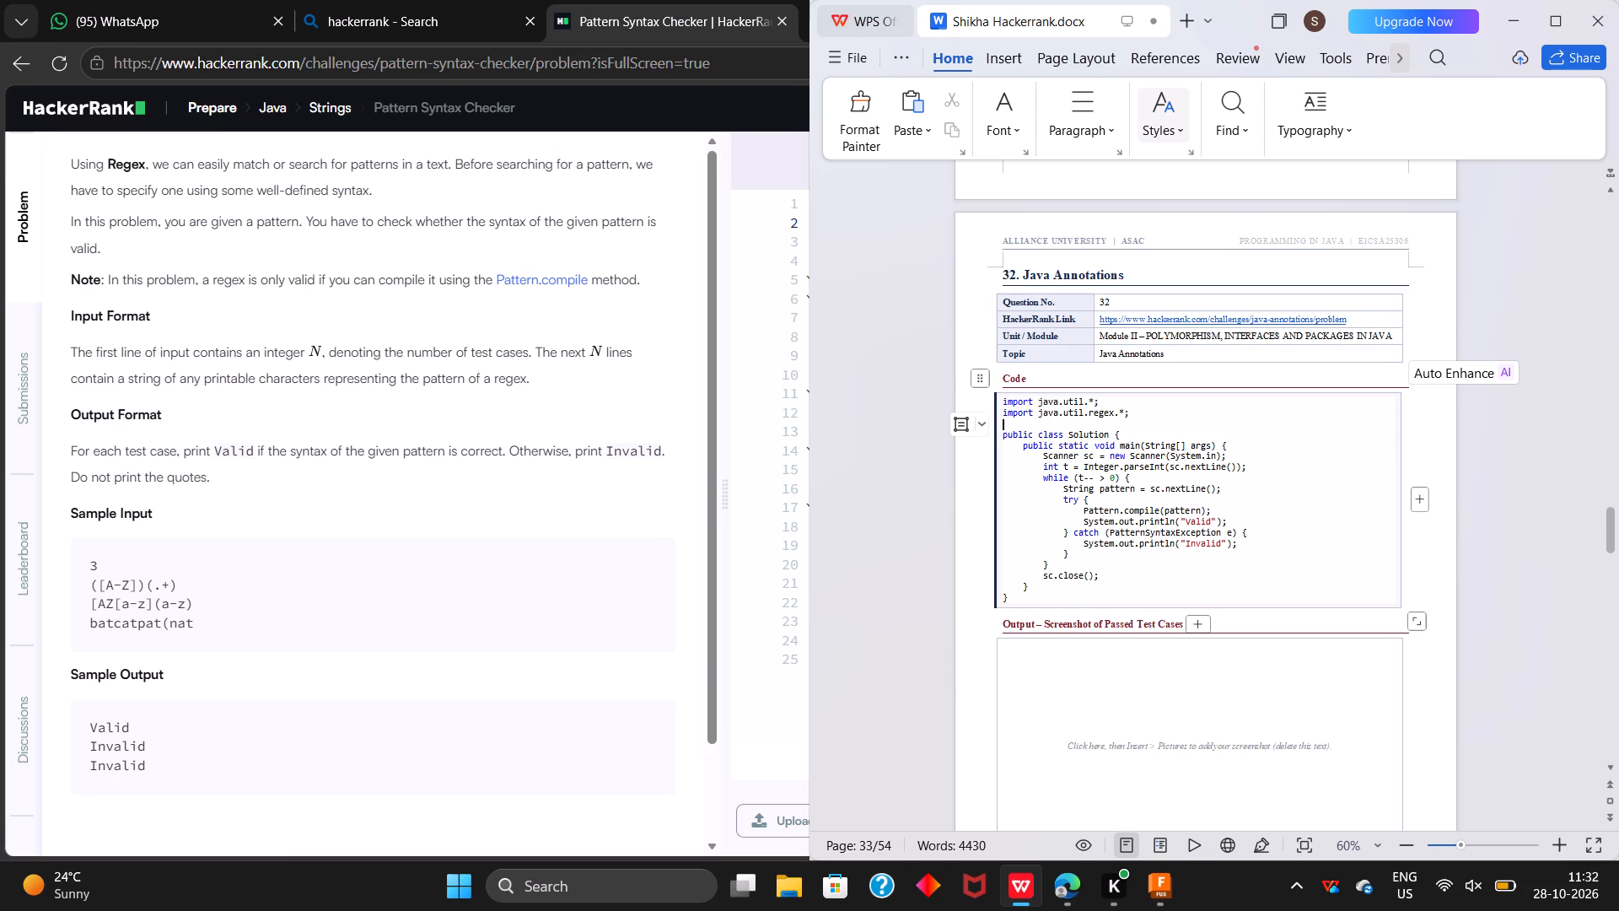
pyautogui.press('BackSpace')
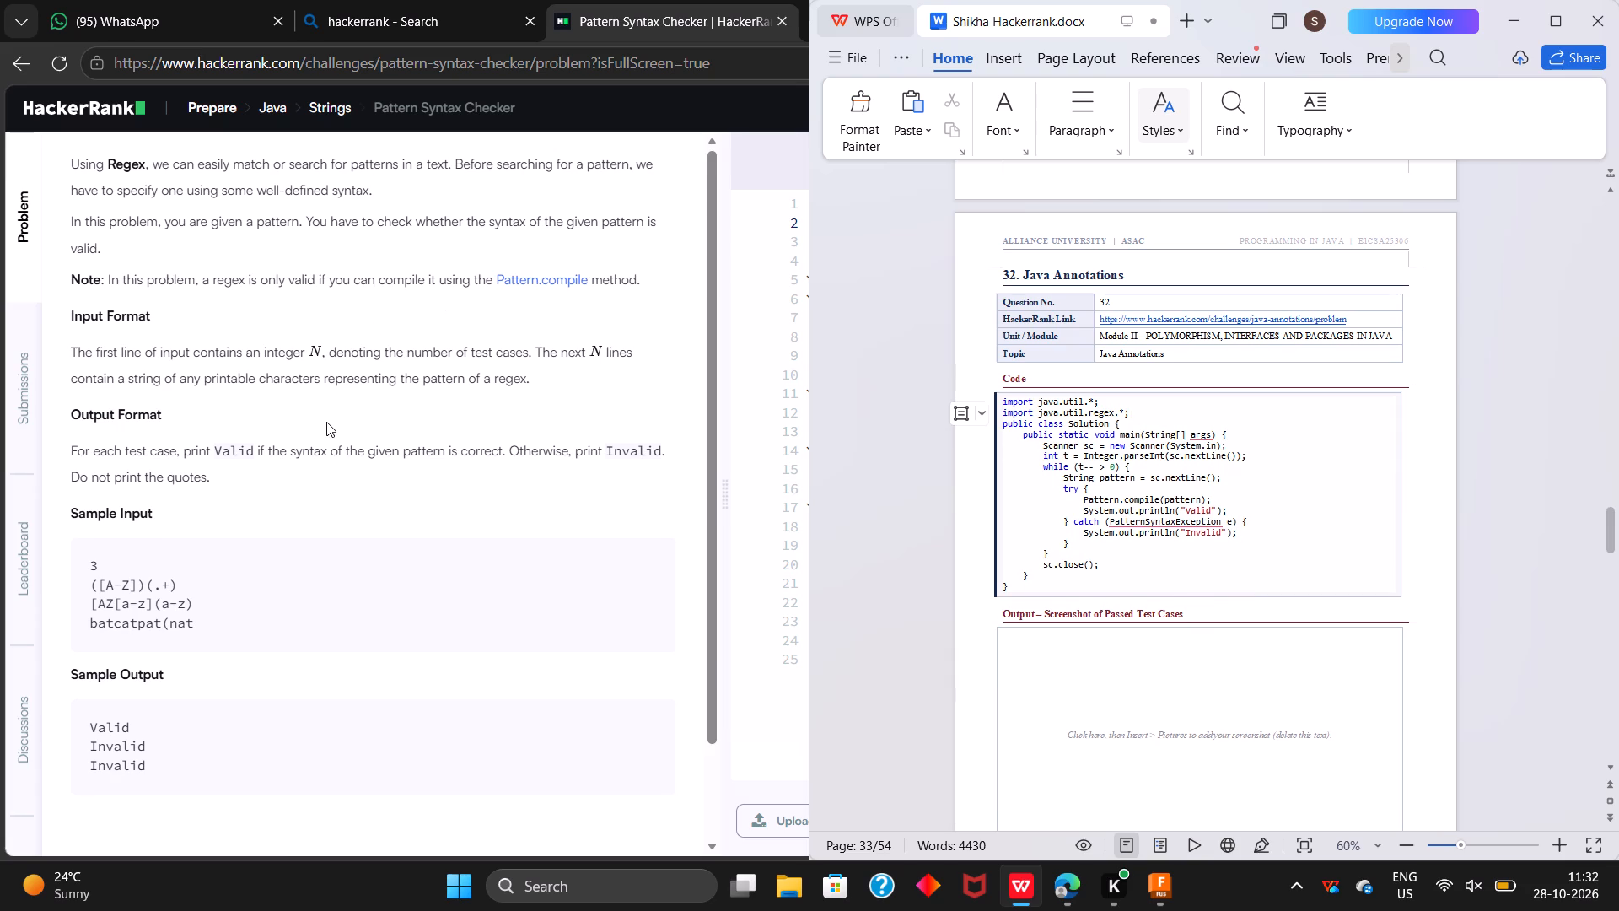
# Replace the title in entry 32's heading with "Pattern Syntax Checker", keeping the number.
pyautogui.scroll(-1, 326, 422)
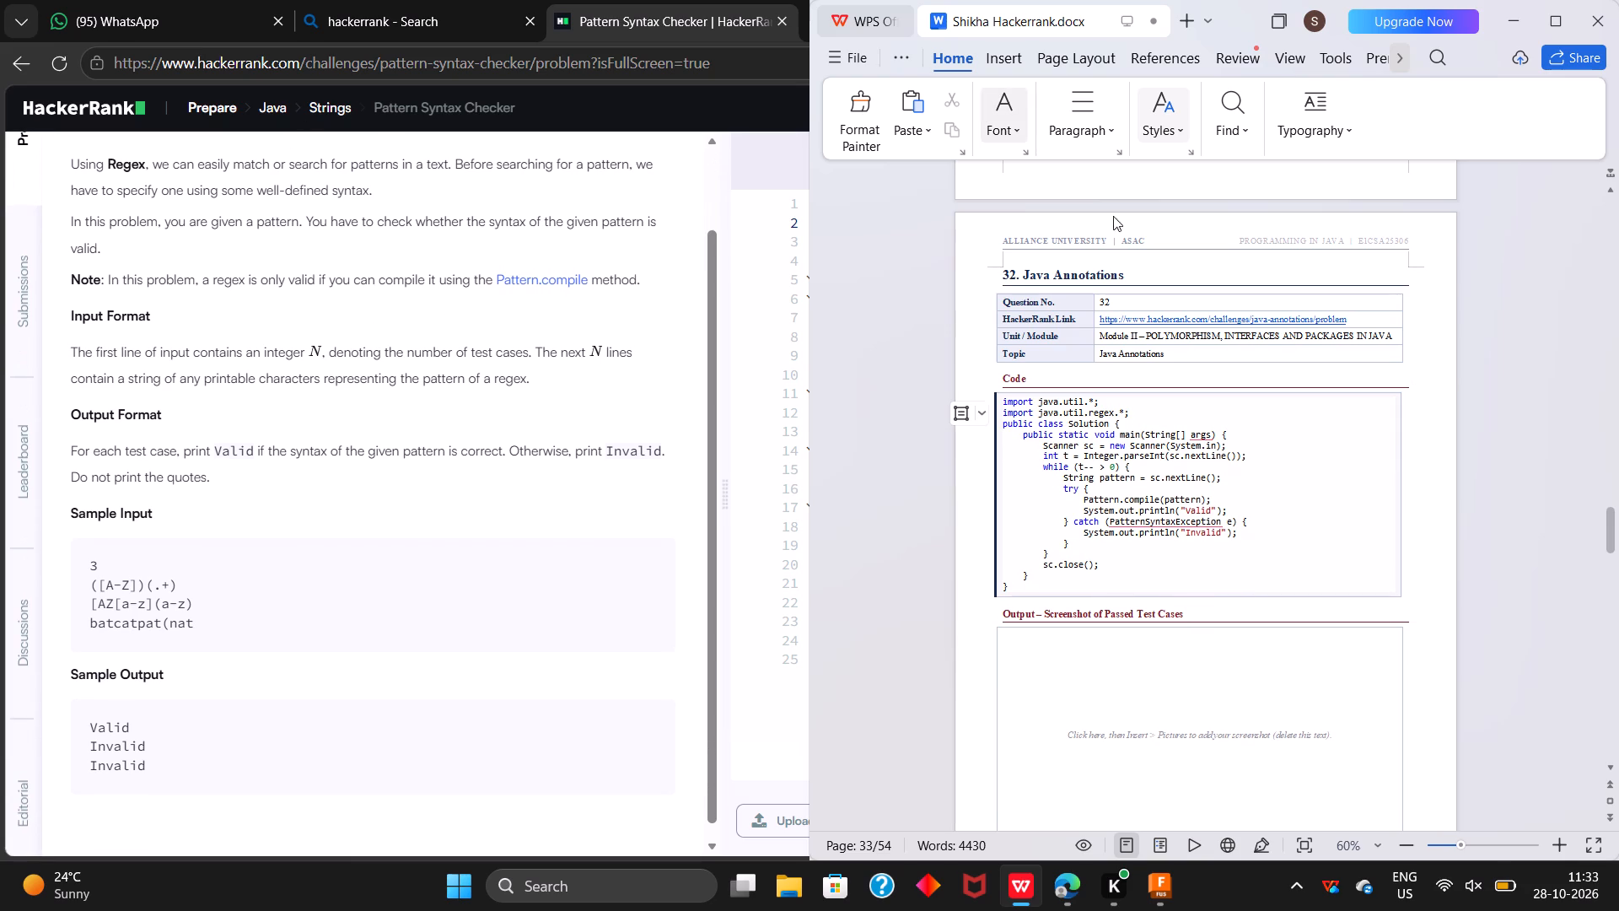
pyautogui.click(1134, 279)
pyautogui.press('BackSpace')
pyautogui.press('BackSpace')
pyautogui.press('BackSpace')
pyautogui.press('BackSpace')
pyautogui.press('BackSpace')
pyautogui.press('BackSpace')
pyautogui.press('BackSpace')
pyautogui.press('BackSpace')
pyautogui.press('BackSpace')
pyautogui.press('BackSpace')
pyautogui.press('BackSpace')
pyautogui.press('BackSpace')
pyautogui.press('BackSpace')
pyautogui.press('BackSpace')
pyautogui.press('BackSpace')
pyautogui.press('BackSpace')
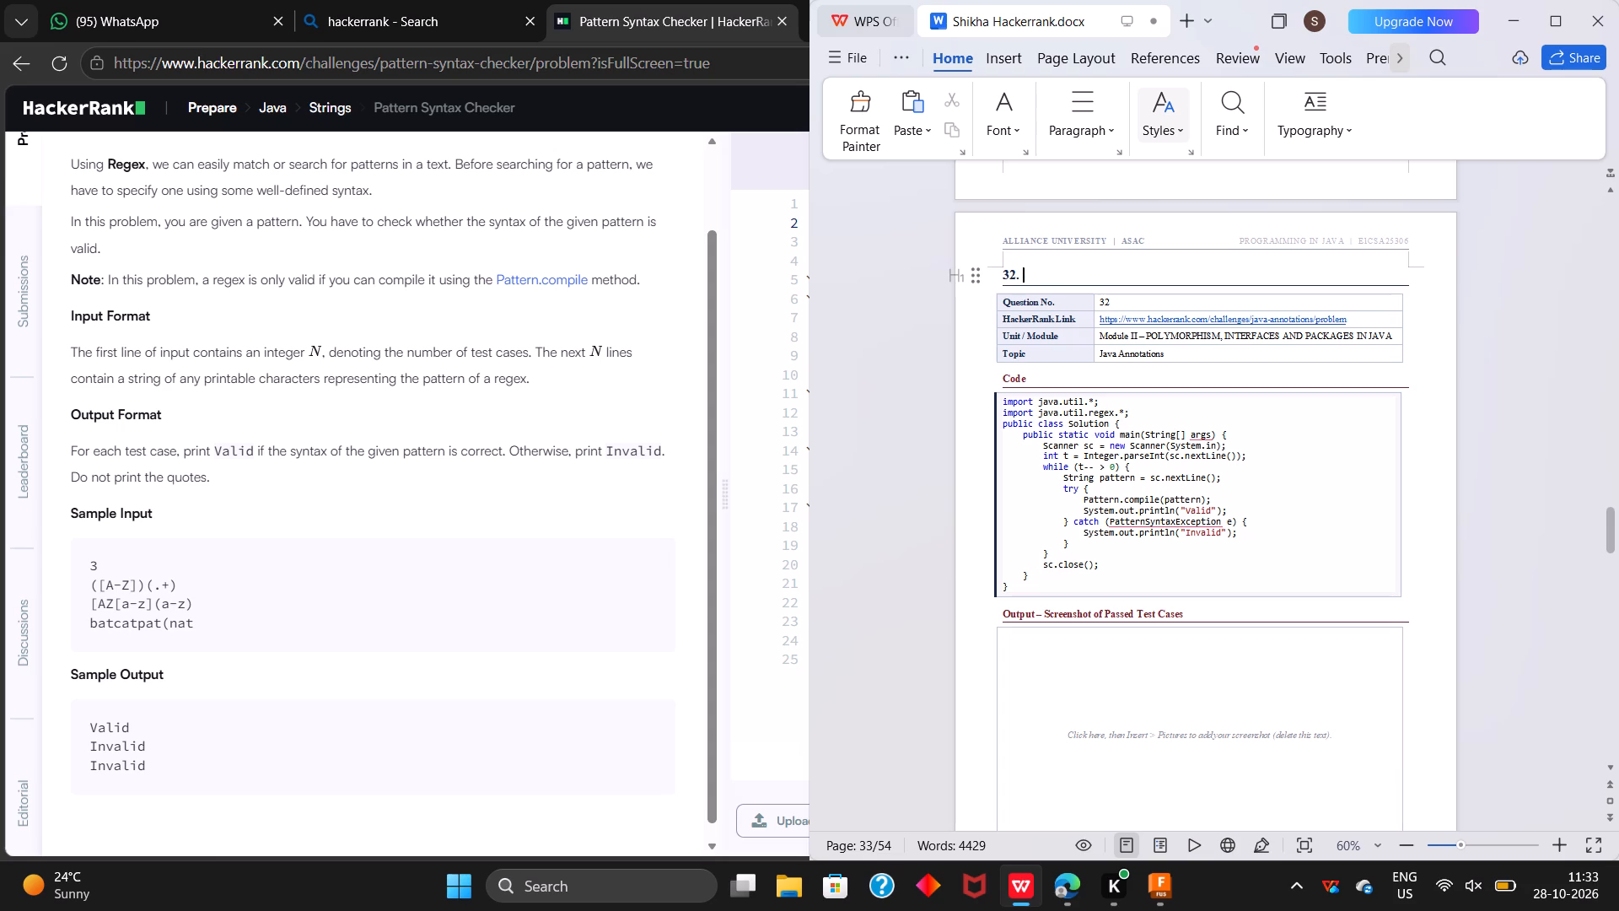
pyautogui.write('Pattw')
pyautogui.press('BackSpace')
pyautogui.write('ern')
pyautogui.press('space')
pyautogui.write('Syntax')
pyautogui.press('space')
pyautogui.write('Checker')
pyautogui.click(1298, 321)
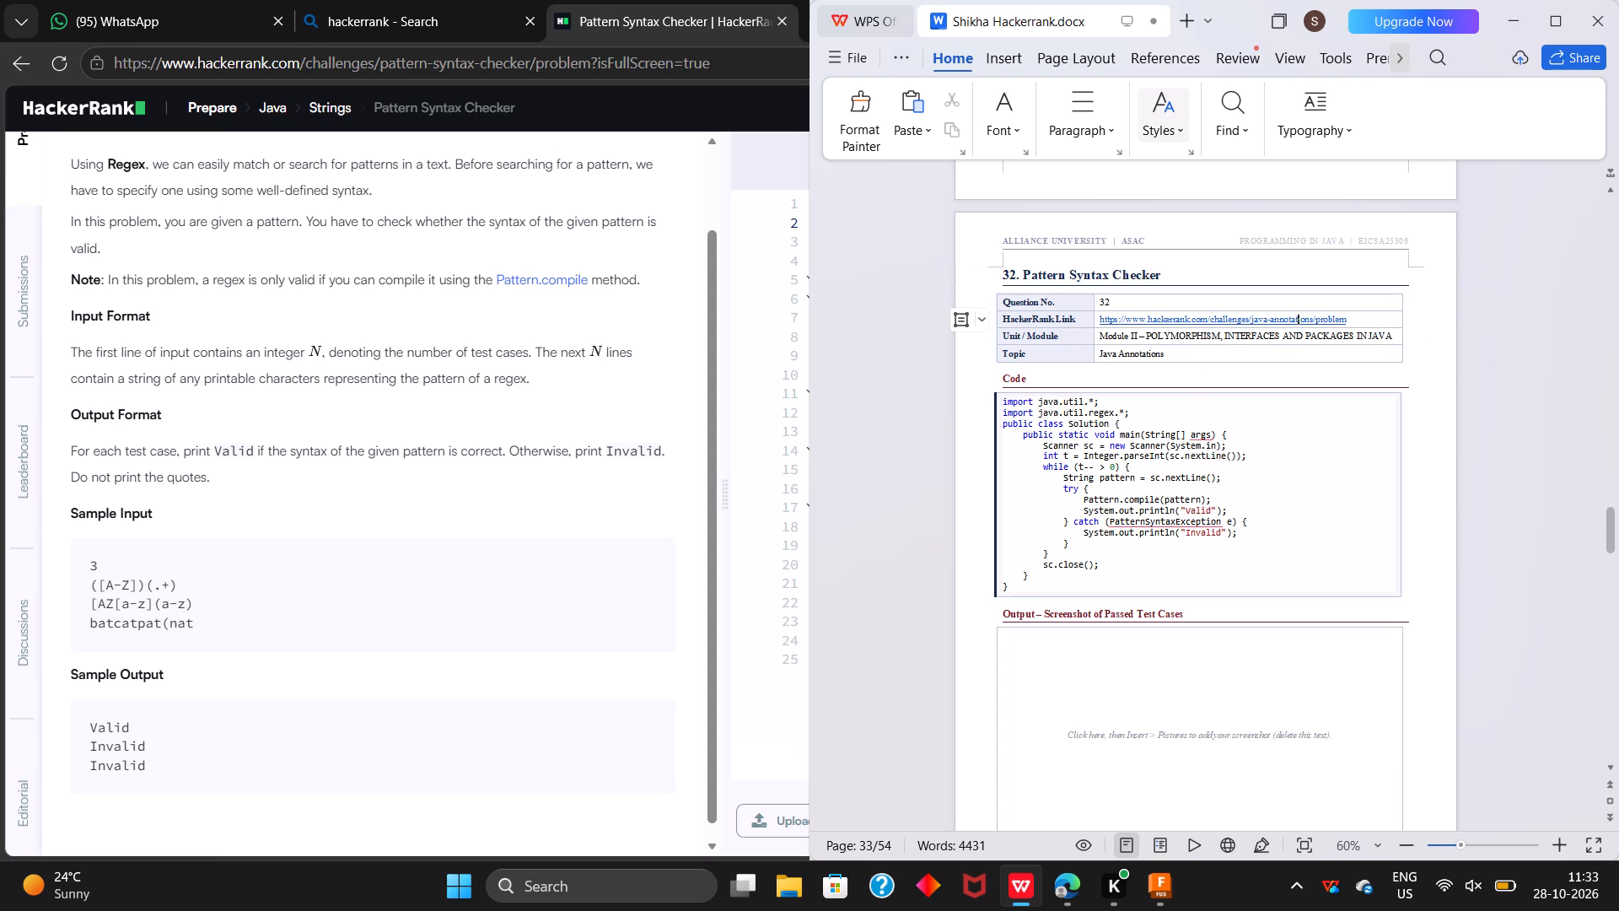
pyautogui.click(1353, 320)
pyautogui.press('BackSpace')
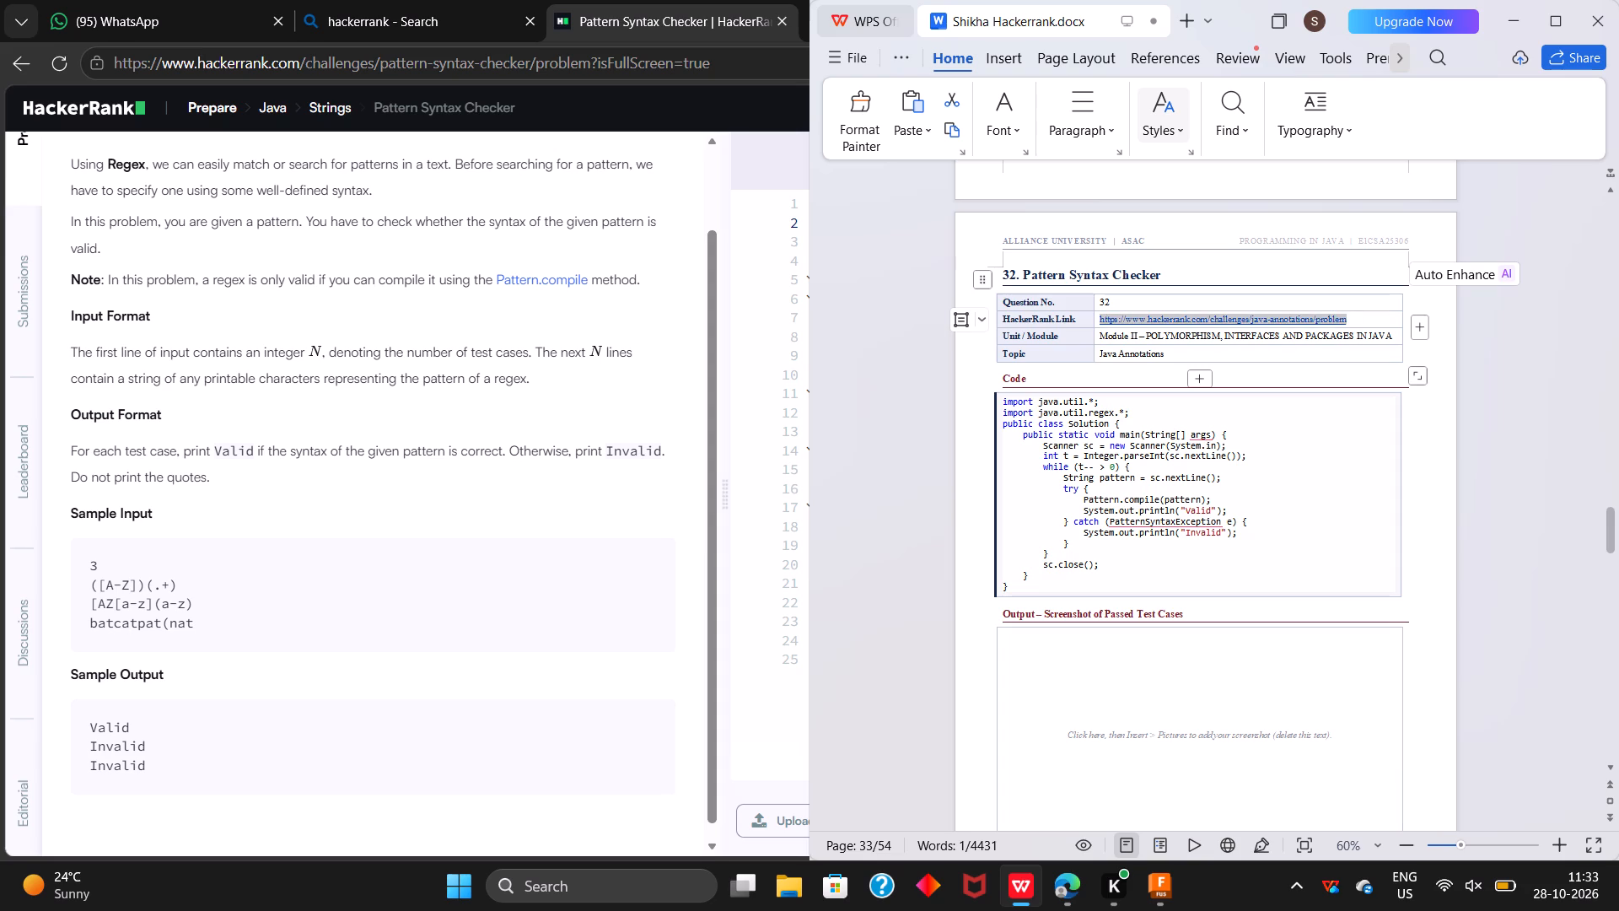
pyautogui.press('BackSpace')
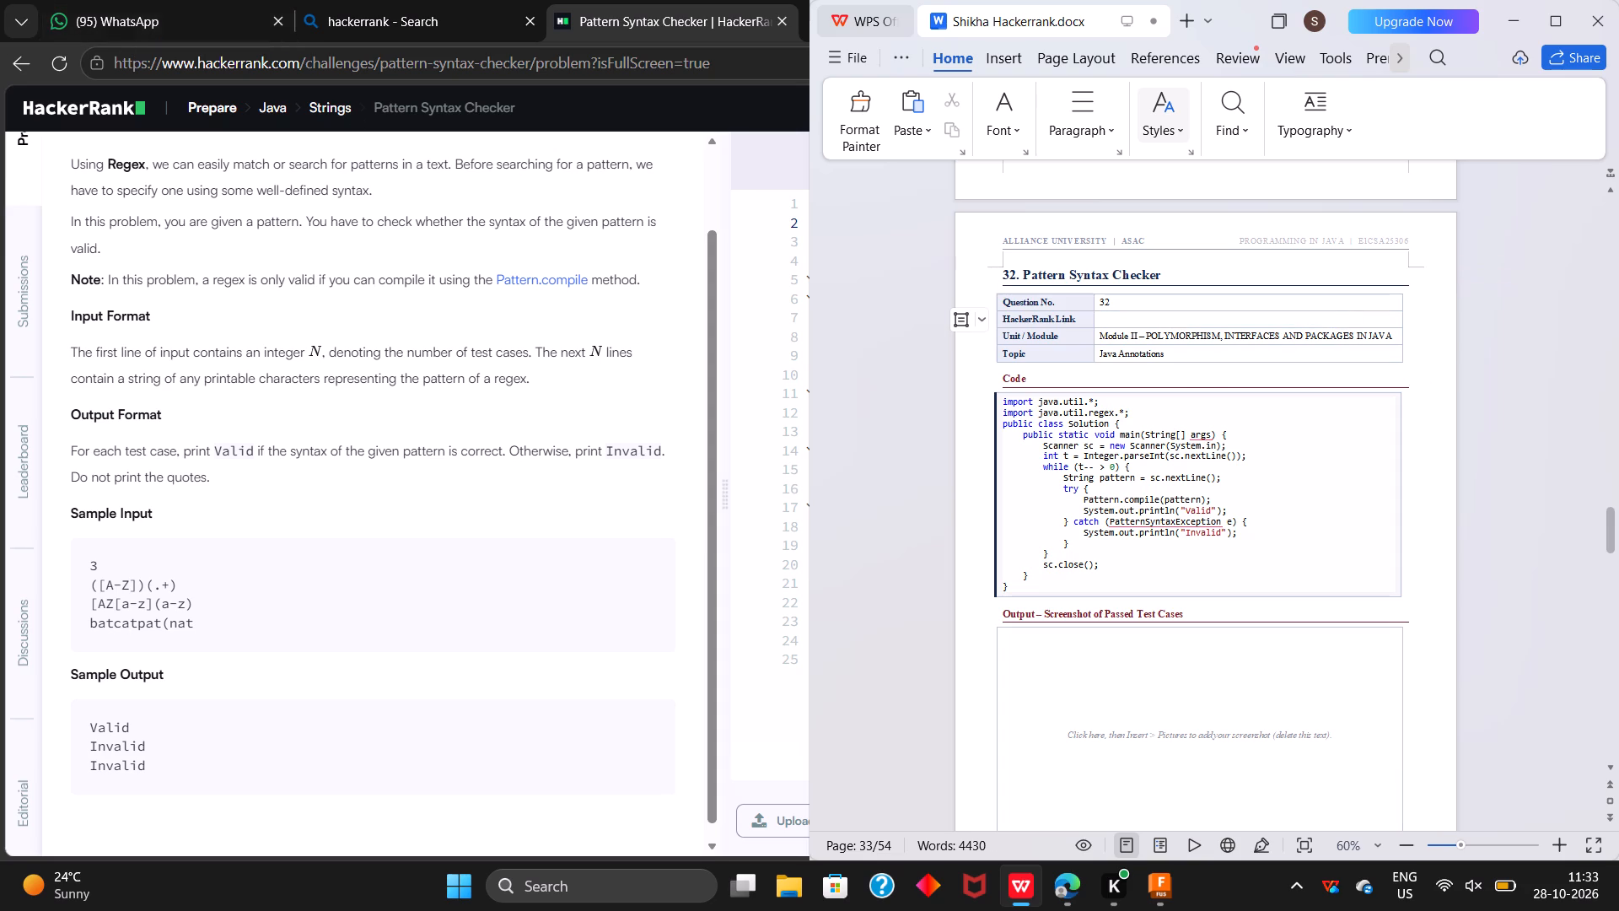
pyautogui.moveTo(113, 56); pyautogui.dragTo(820, 113)
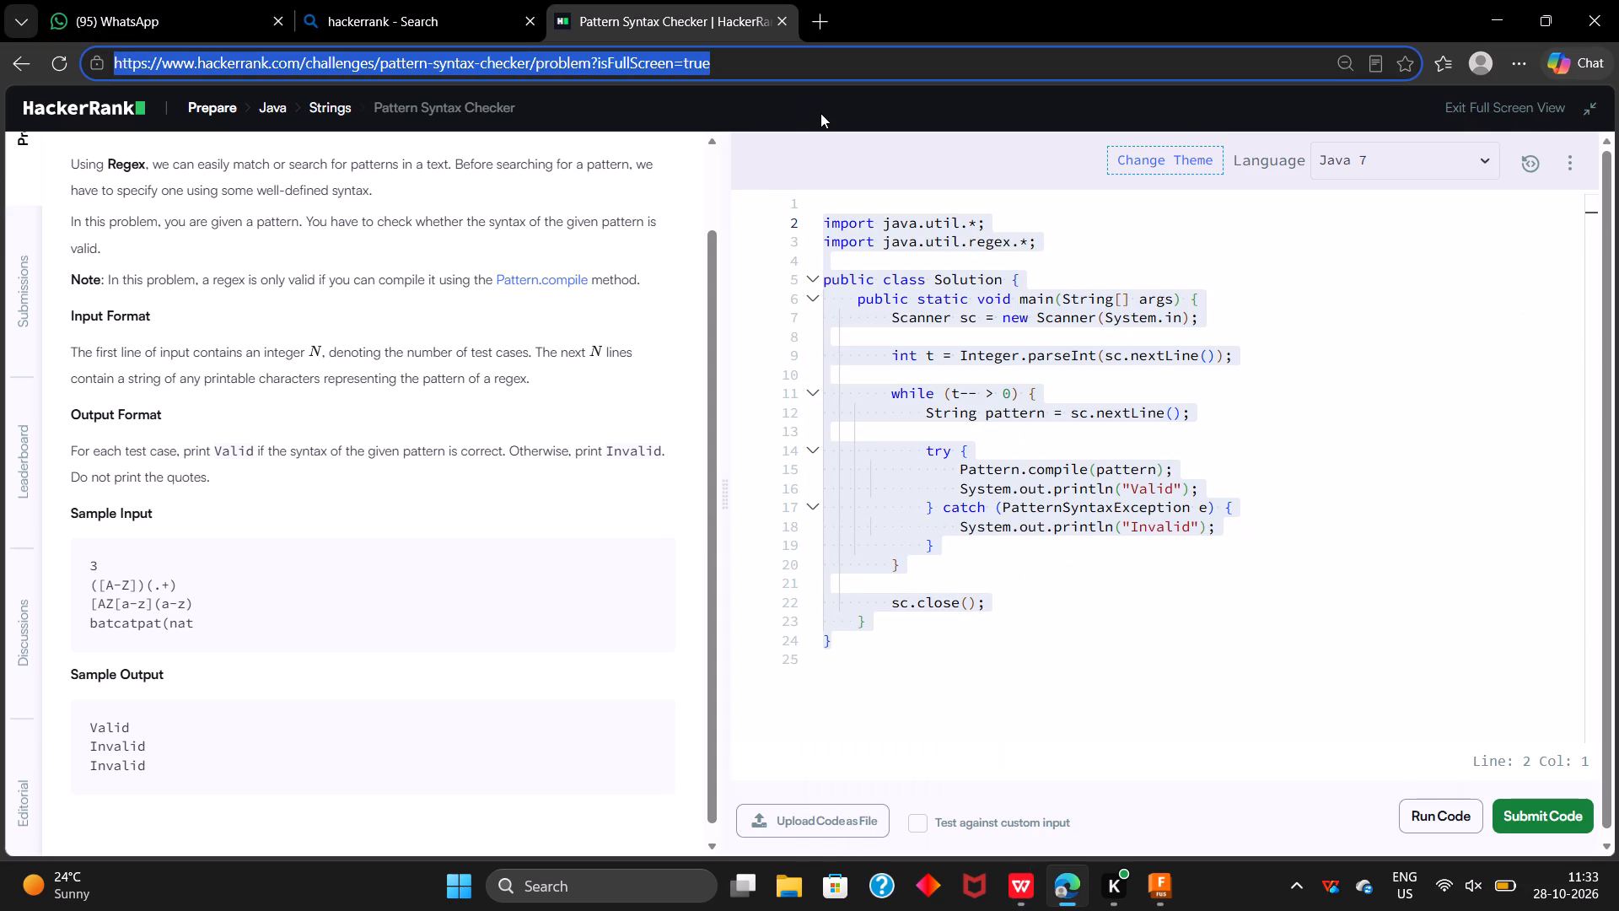
pyautogui.hotkey('ctrl', 'c')
pyautogui.moveTo(689, 63); pyautogui.dragTo(804, 179)
pyautogui.moveTo(804, 179); pyautogui.dragTo(1089, 246)
pyautogui.hotkey('alt', 'Tab')
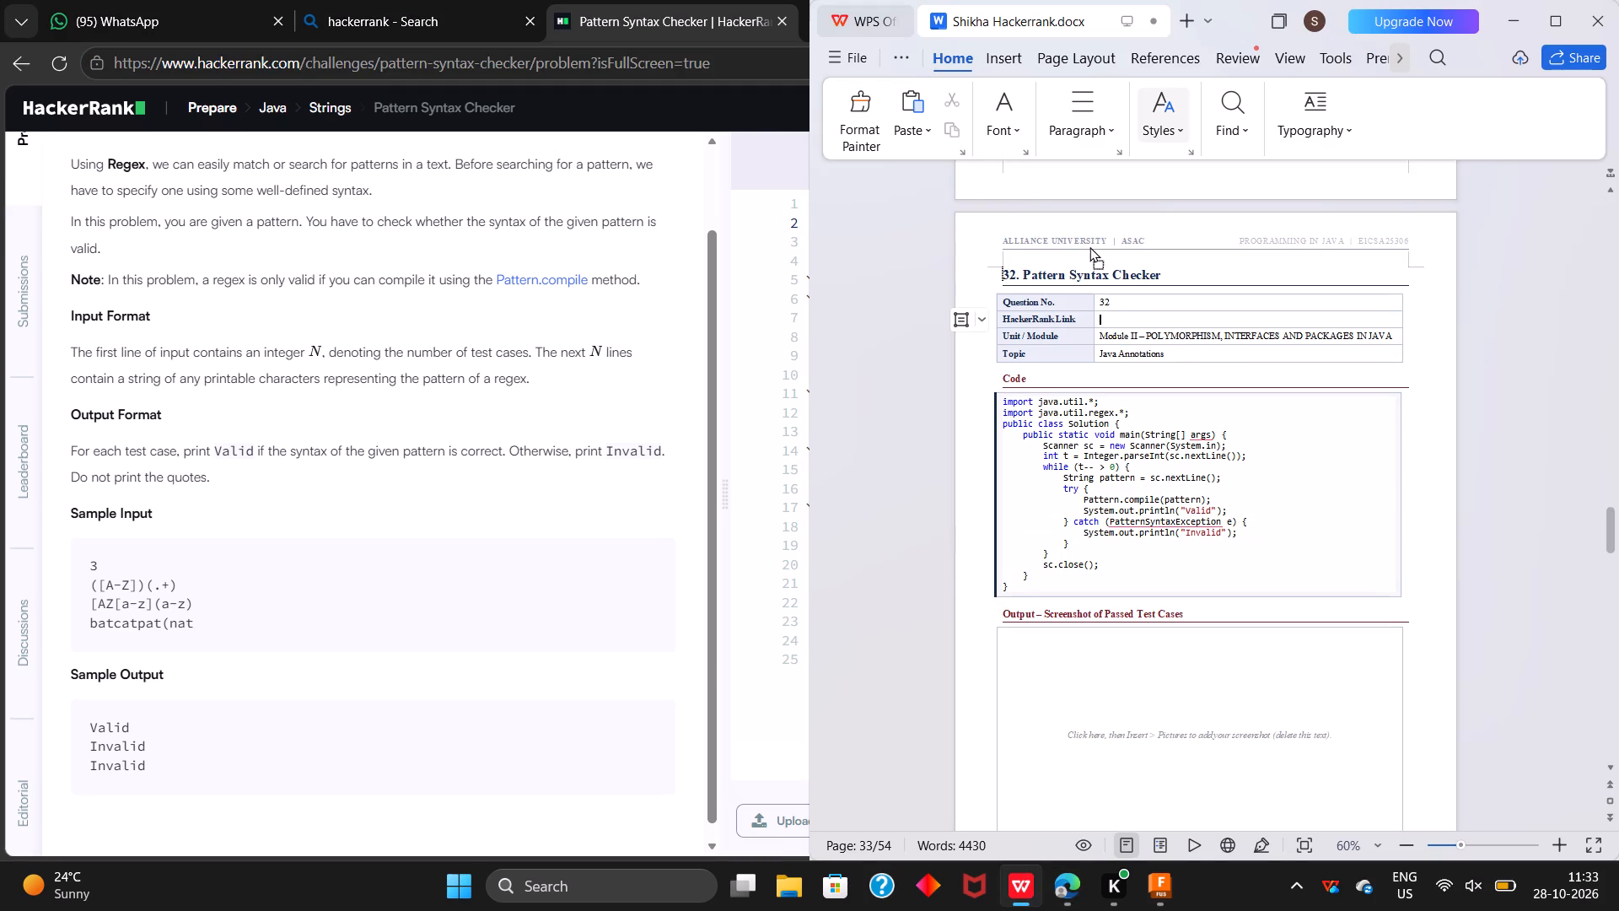
pyautogui.moveTo(1089, 246); pyautogui.dragTo(1126, 319)
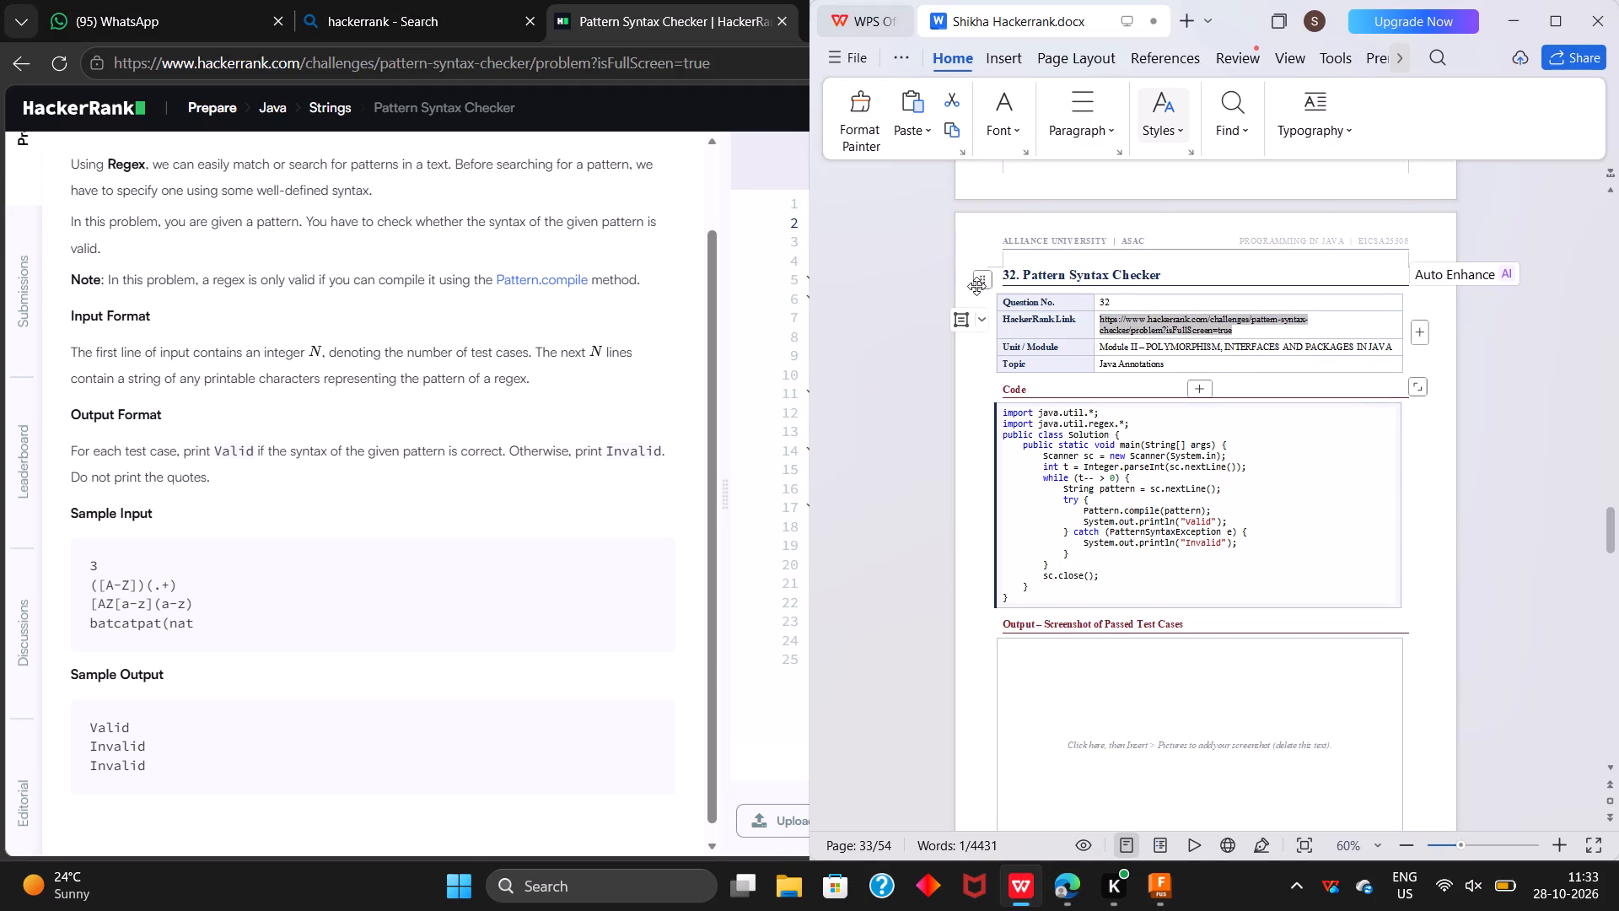
# Open the results of the accepted Pattern Syntax Checker submission and bring its test cases into view.
pyautogui.click(39, 263)
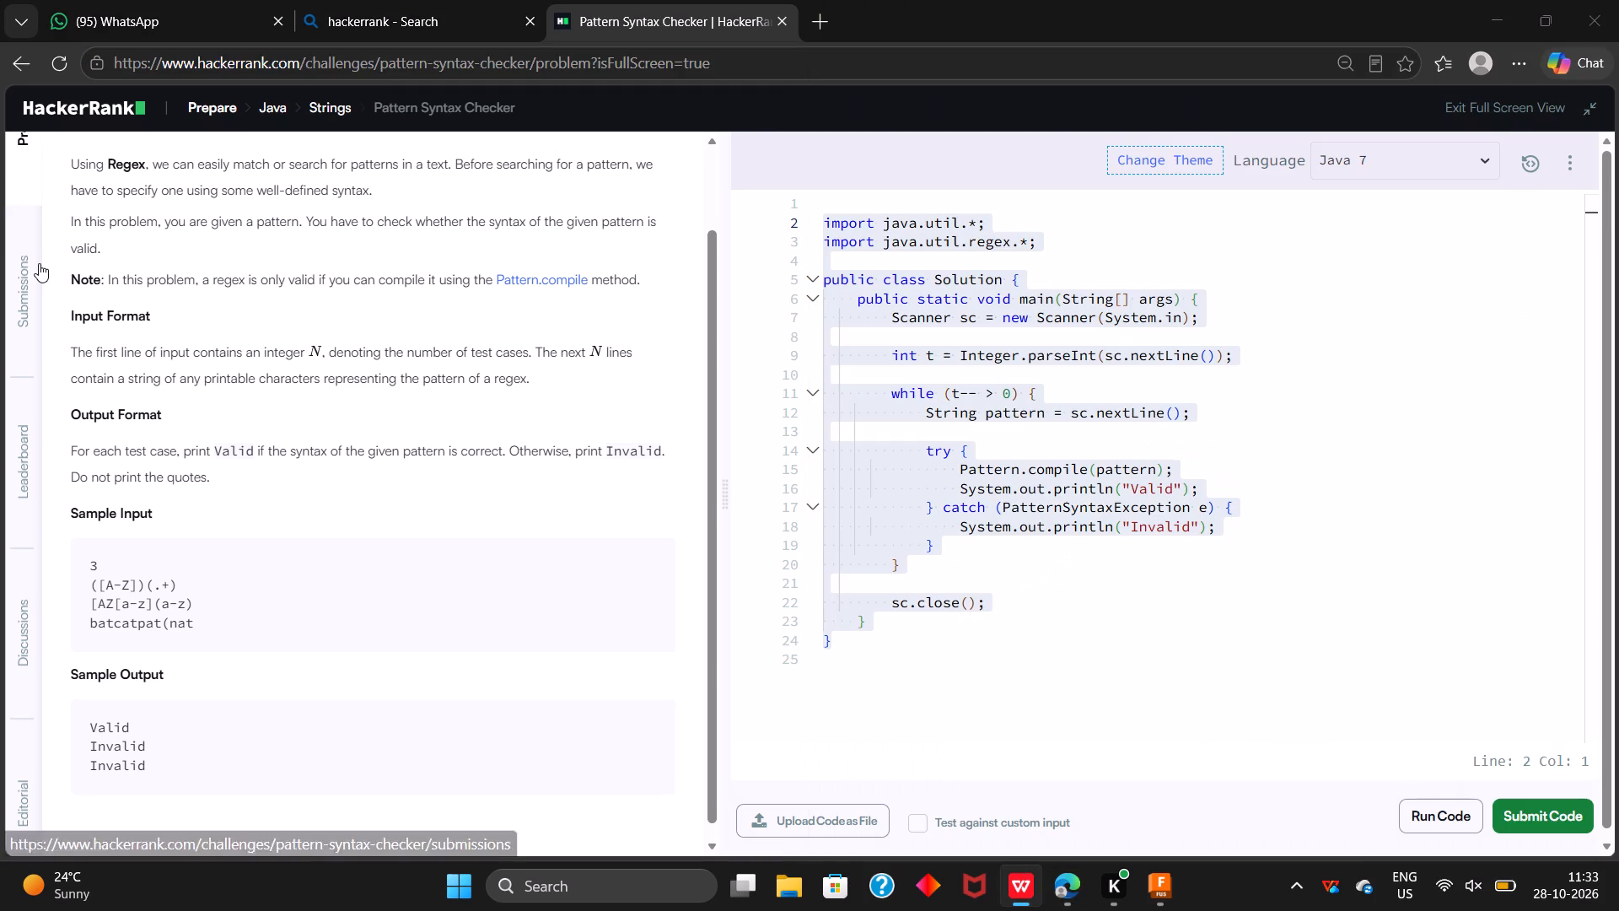
pyautogui.click(30, 270)
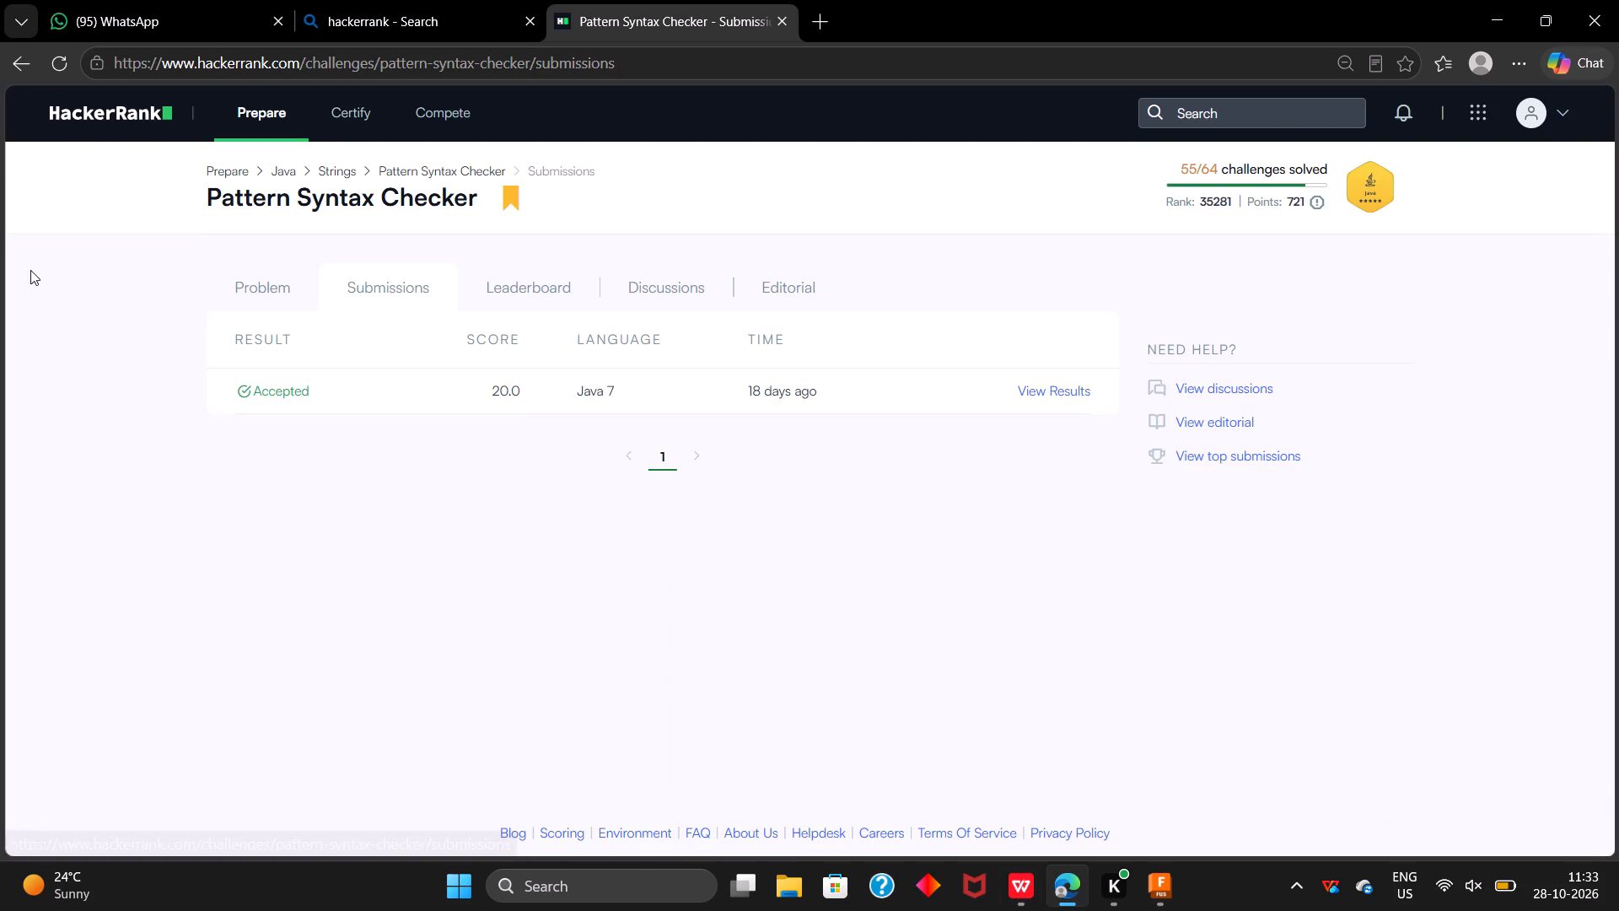
pyautogui.click(1067, 387)
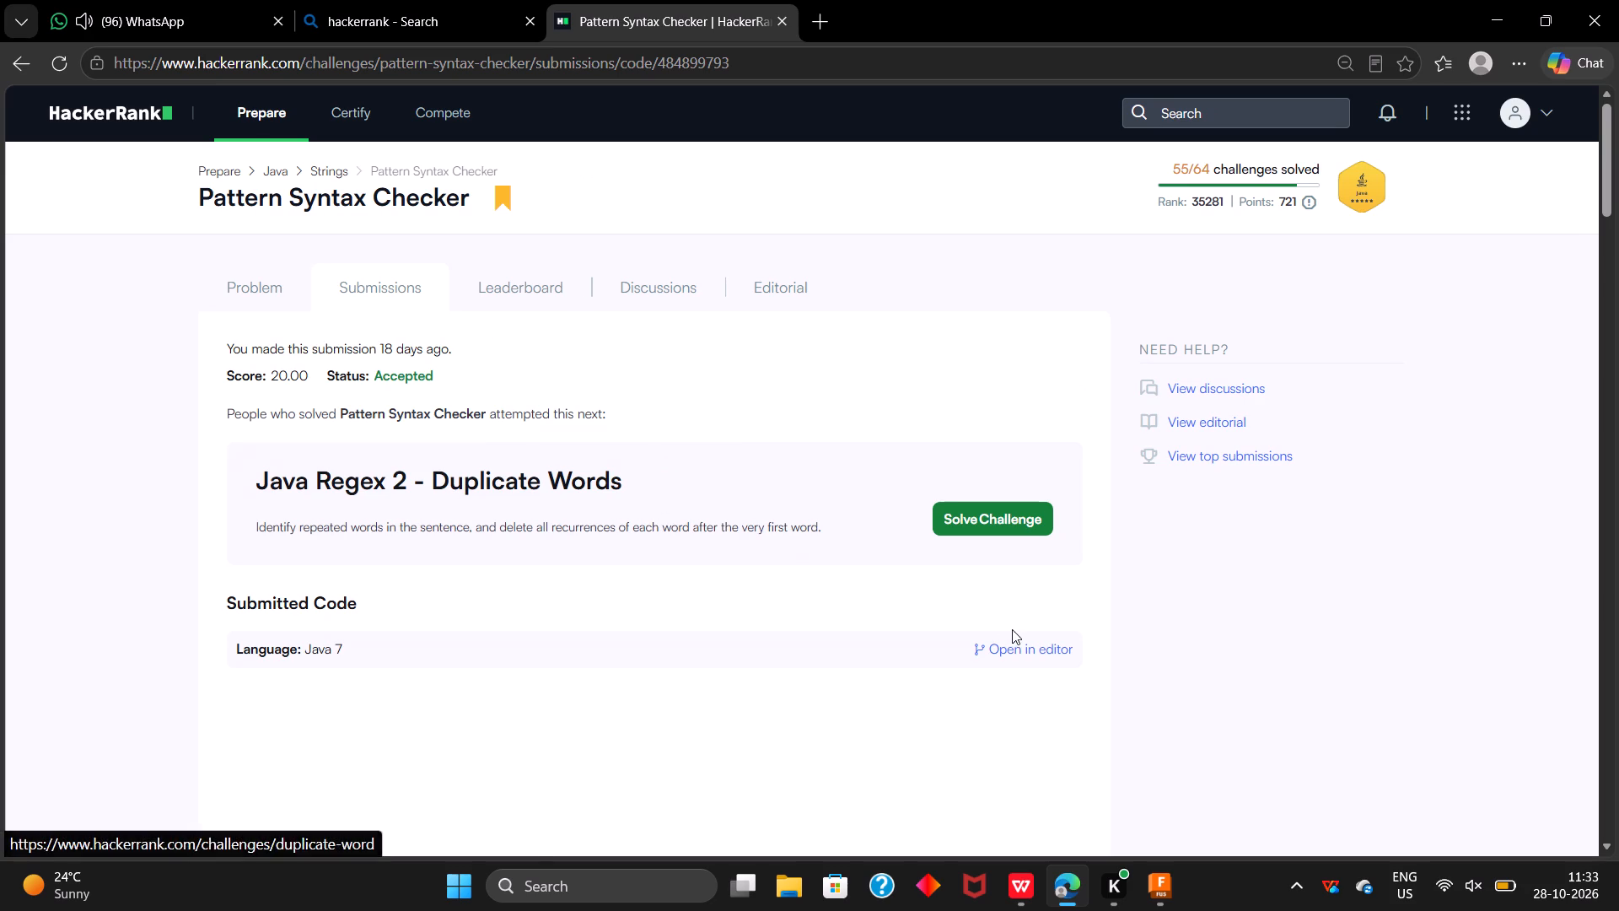
pyautogui.scroll(-11, 934, 574)
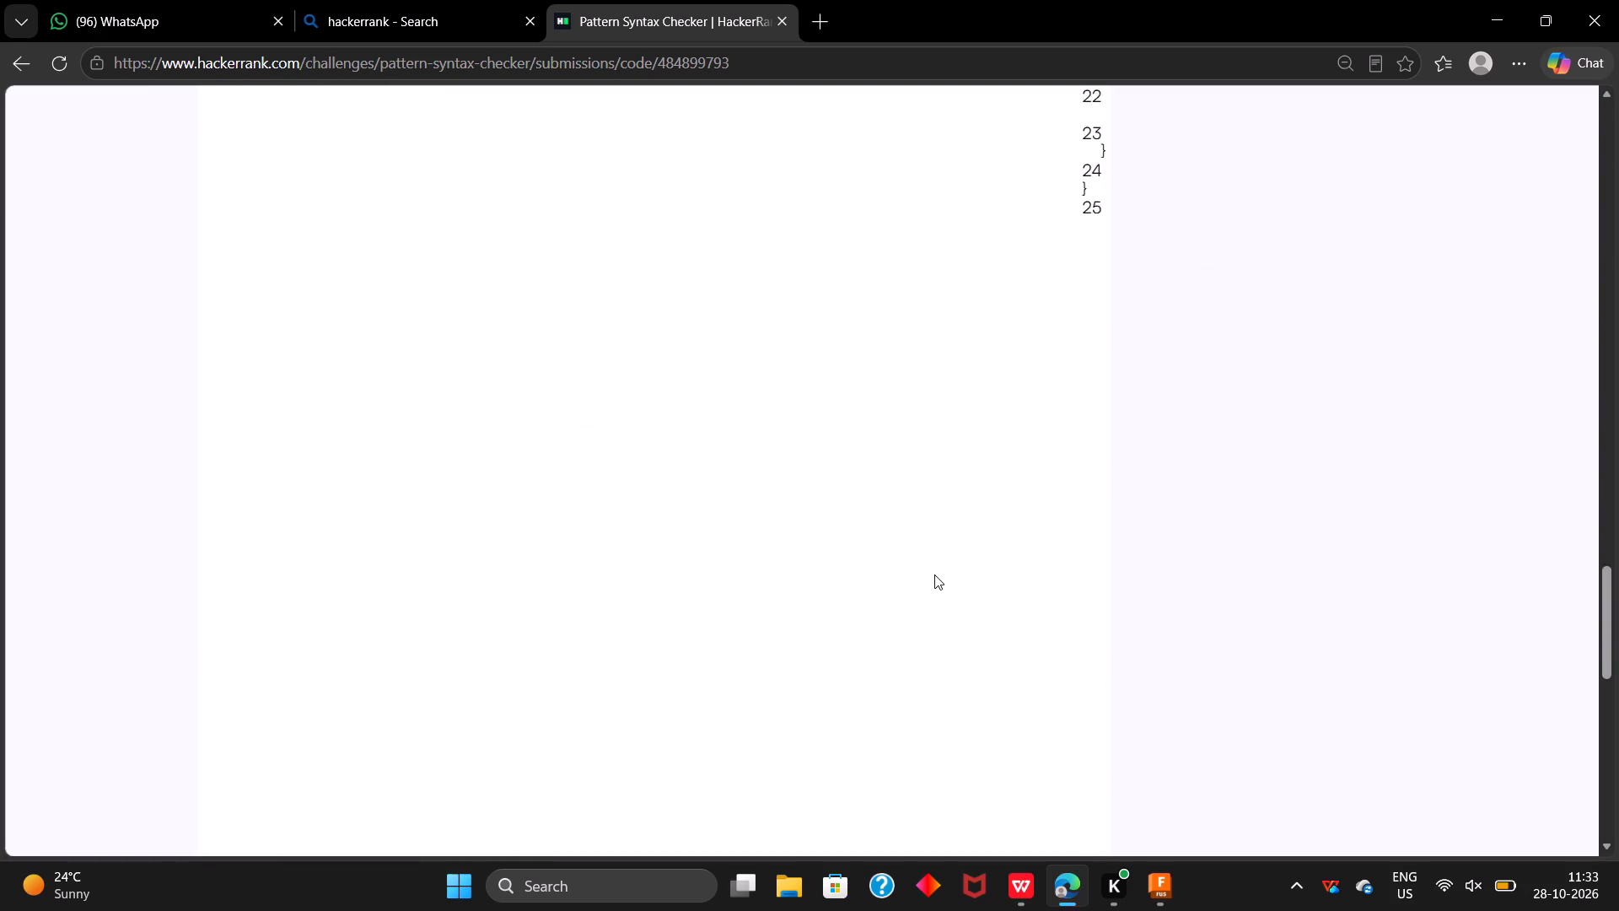
pyautogui.scroll(-3, 934, 574)
pyautogui.scroll(1, 934, 574)
pyautogui.scroll(-1, 934, 574)
# Capture the area with Test case 0 to 6 and paste the screenshot over entry 32's output placeholder in the document.
pyautogui.hotkey('ctrl', 'shift', 's')
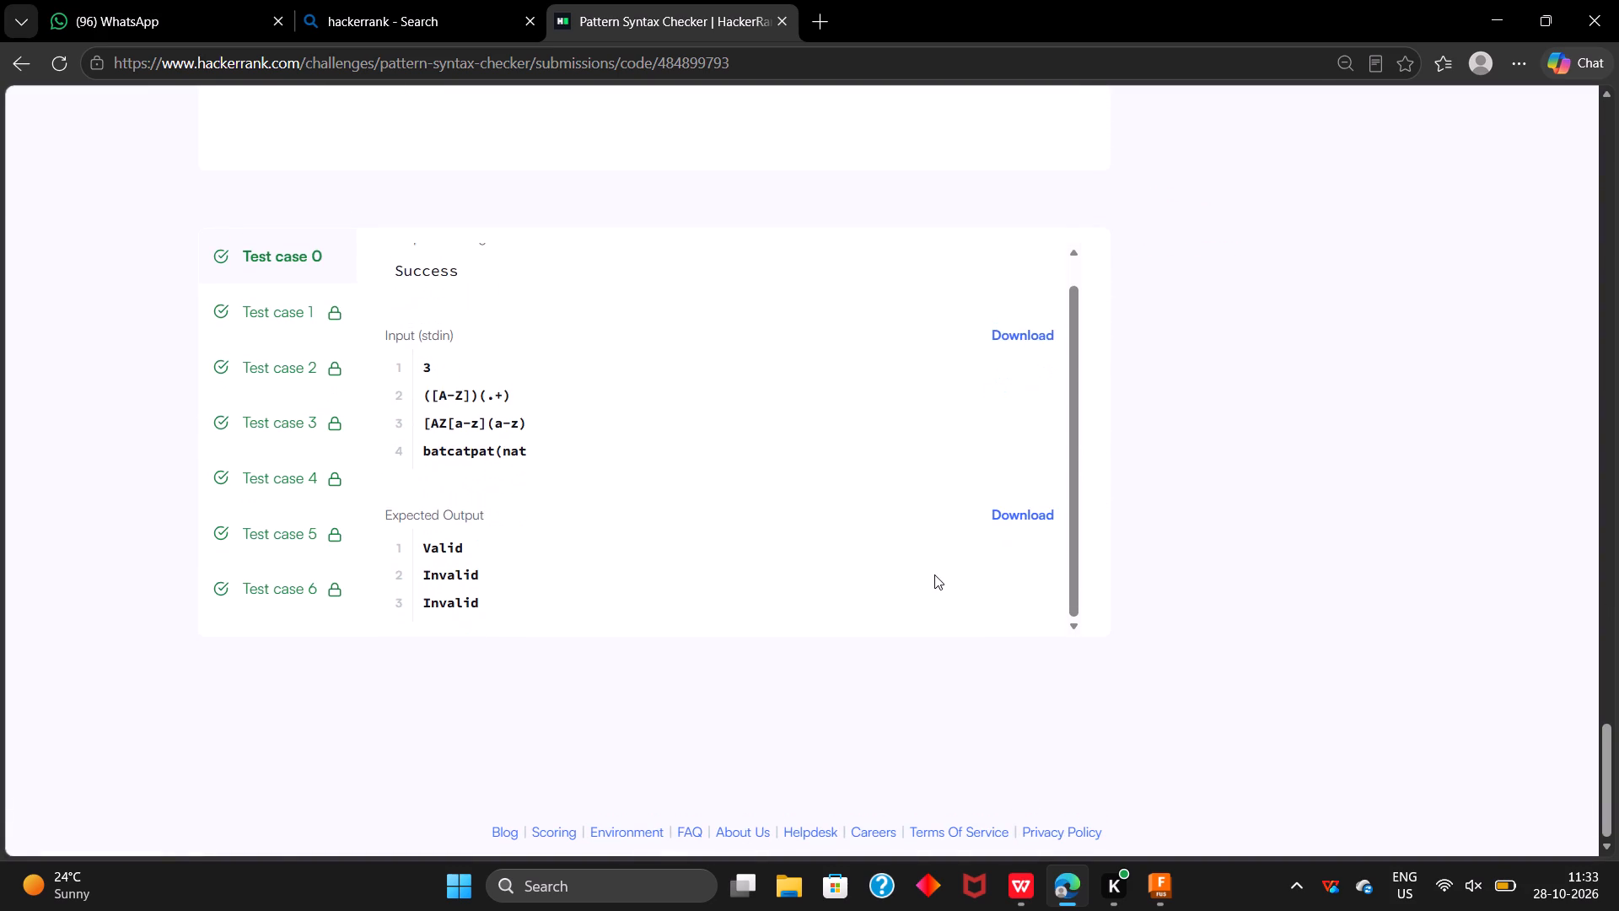
pyautogui.moveTo(178, 229); pyautogui.dragTo(921, 727)
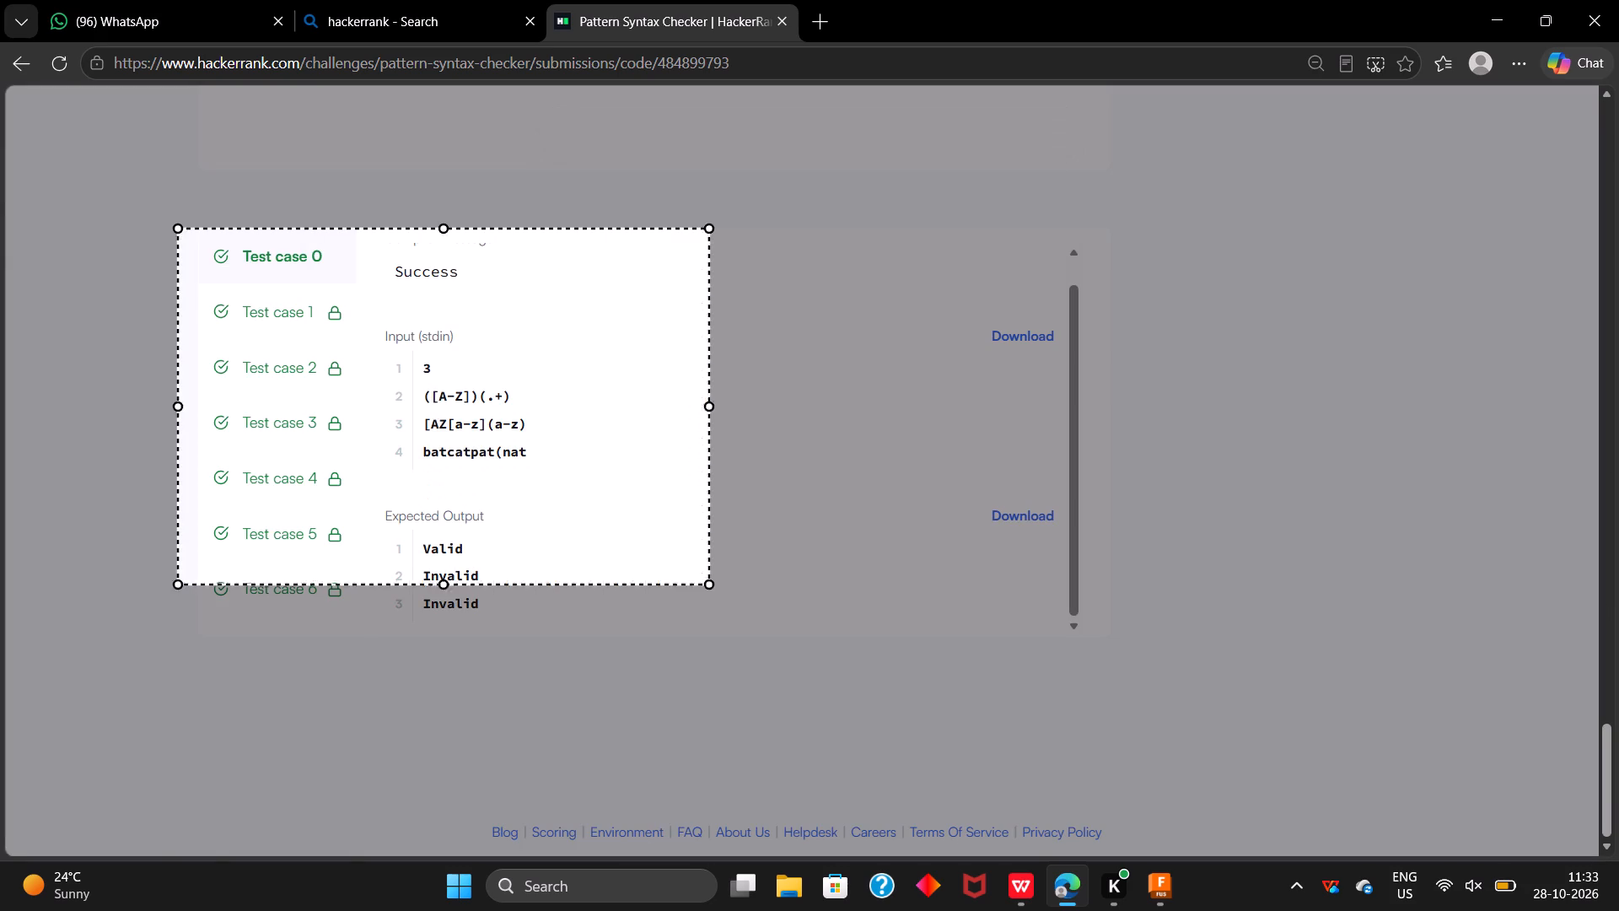
pyautogui.moveTo(921, 727); pyautogui.dragTo(1116, 650)
pyautogui.hotkey('ctrl', 'c')
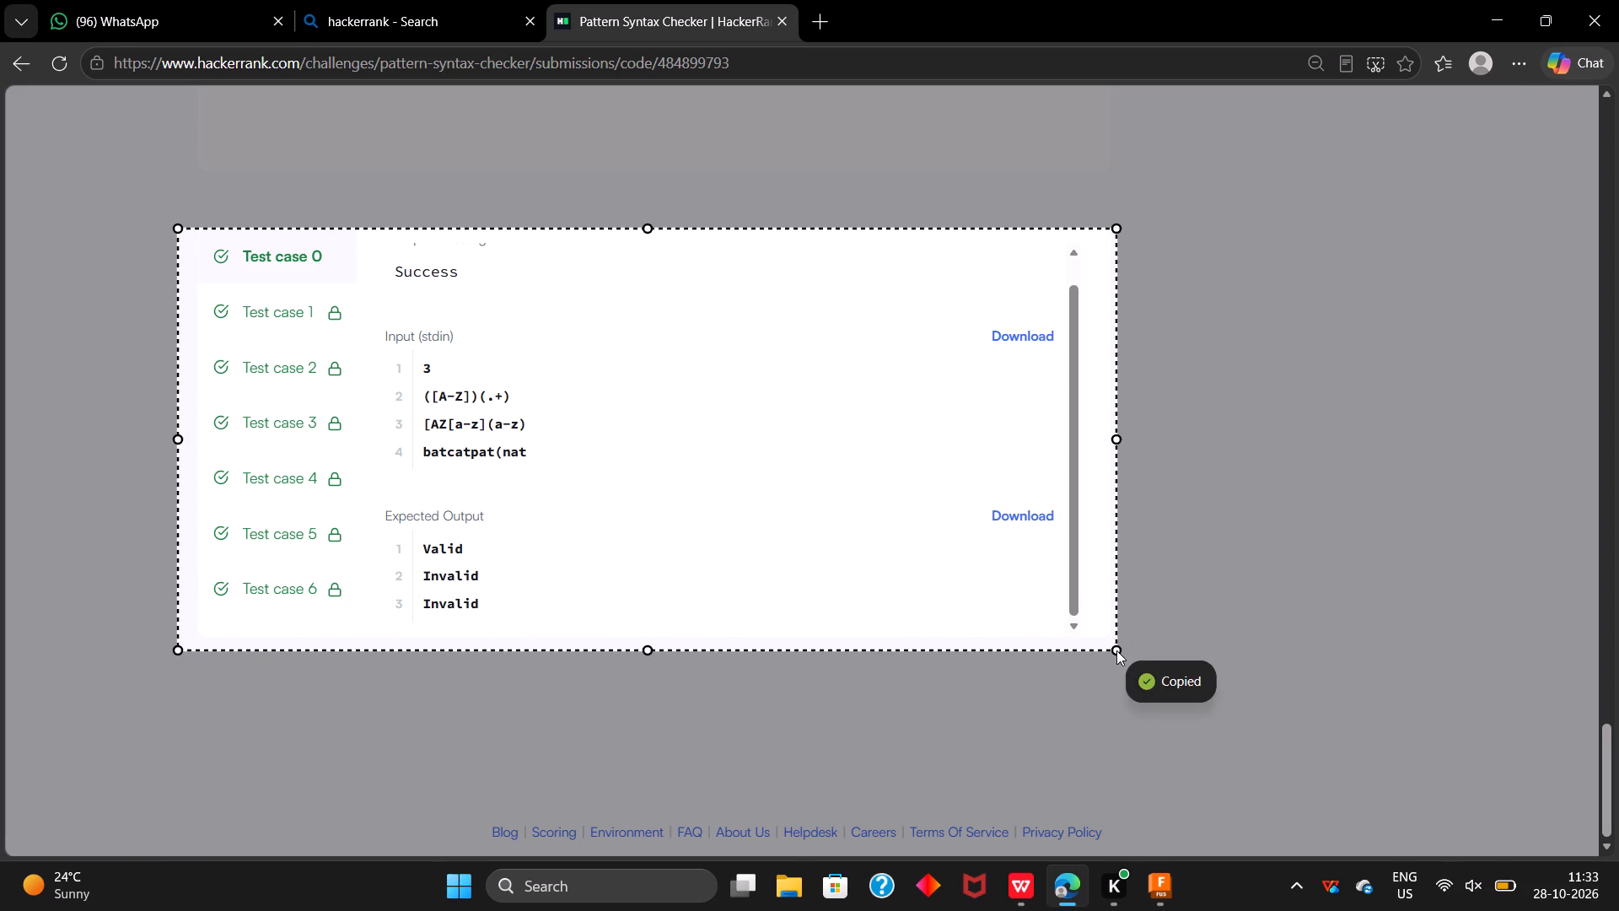
pyautogui.hotkey('alt', 'Tab')
pyautogui.tripleClick(1299, 749)
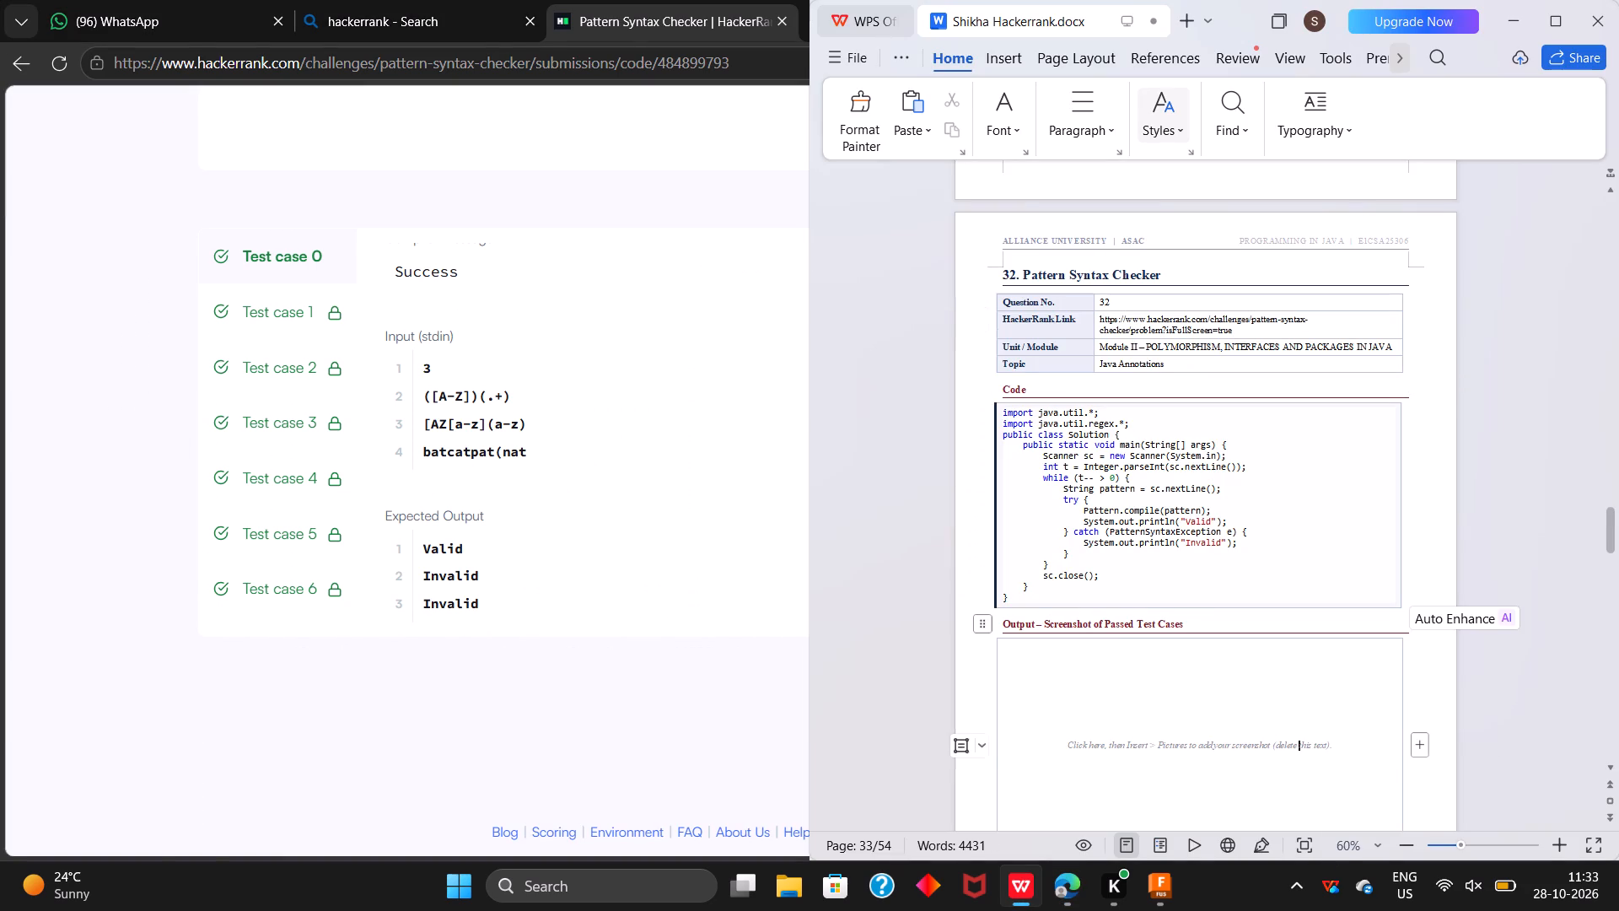
pyautogui.hotkey('ctrl', 'v')
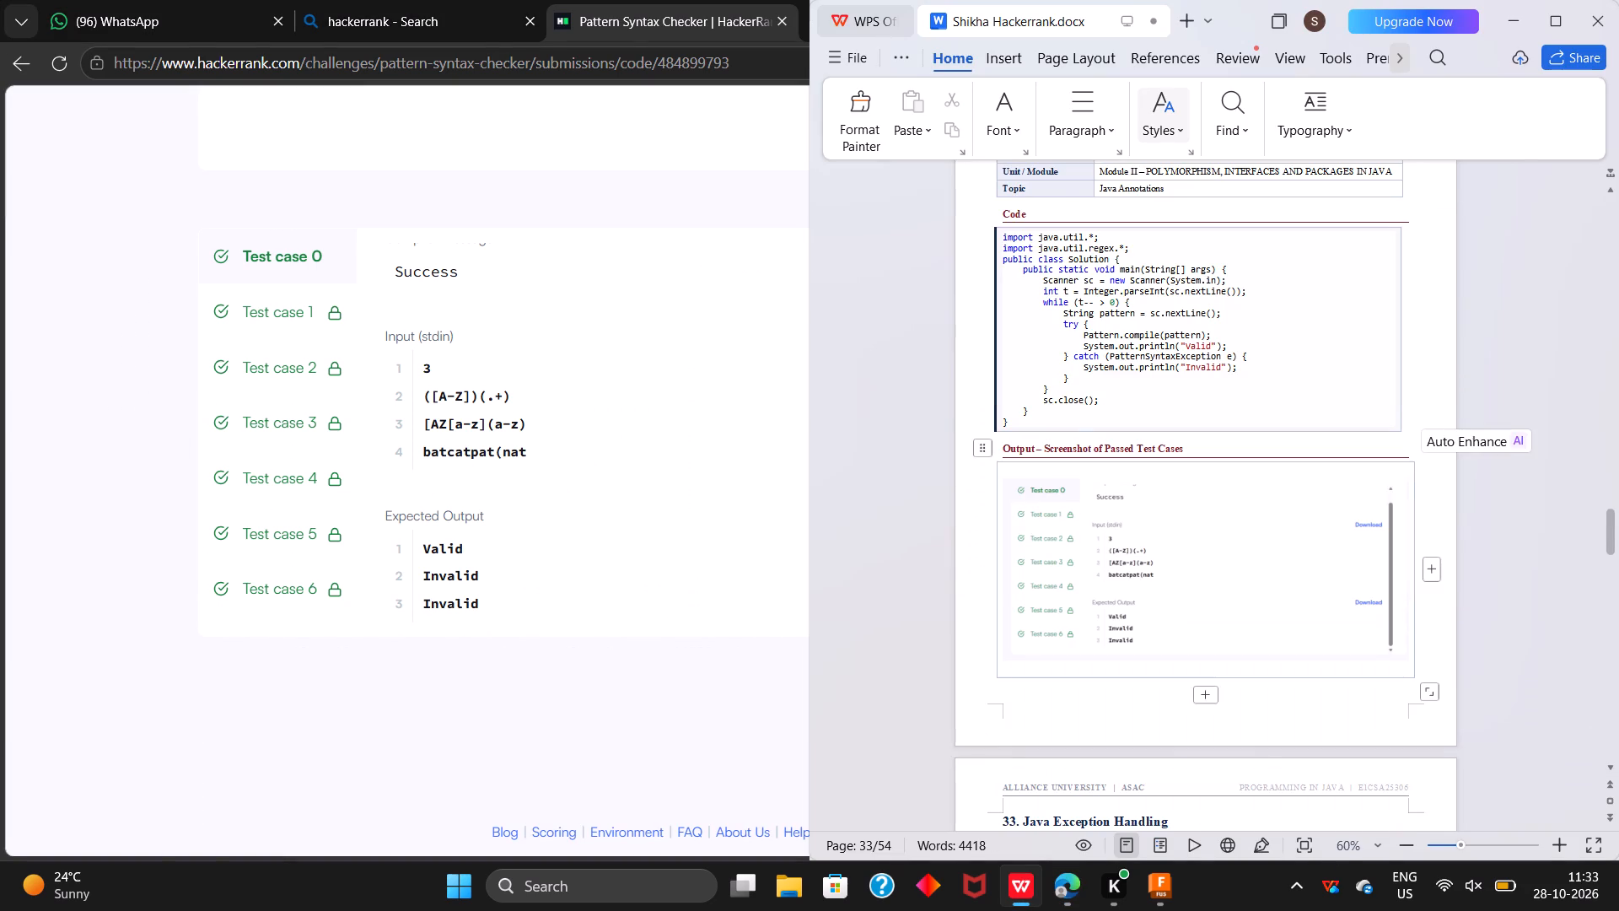
# Bring the still empty entry 31, Java Visitor Pattern, into view in the document and return to the list of solved Java challenges.
pyautogui.scroll(8, 1294, 578)
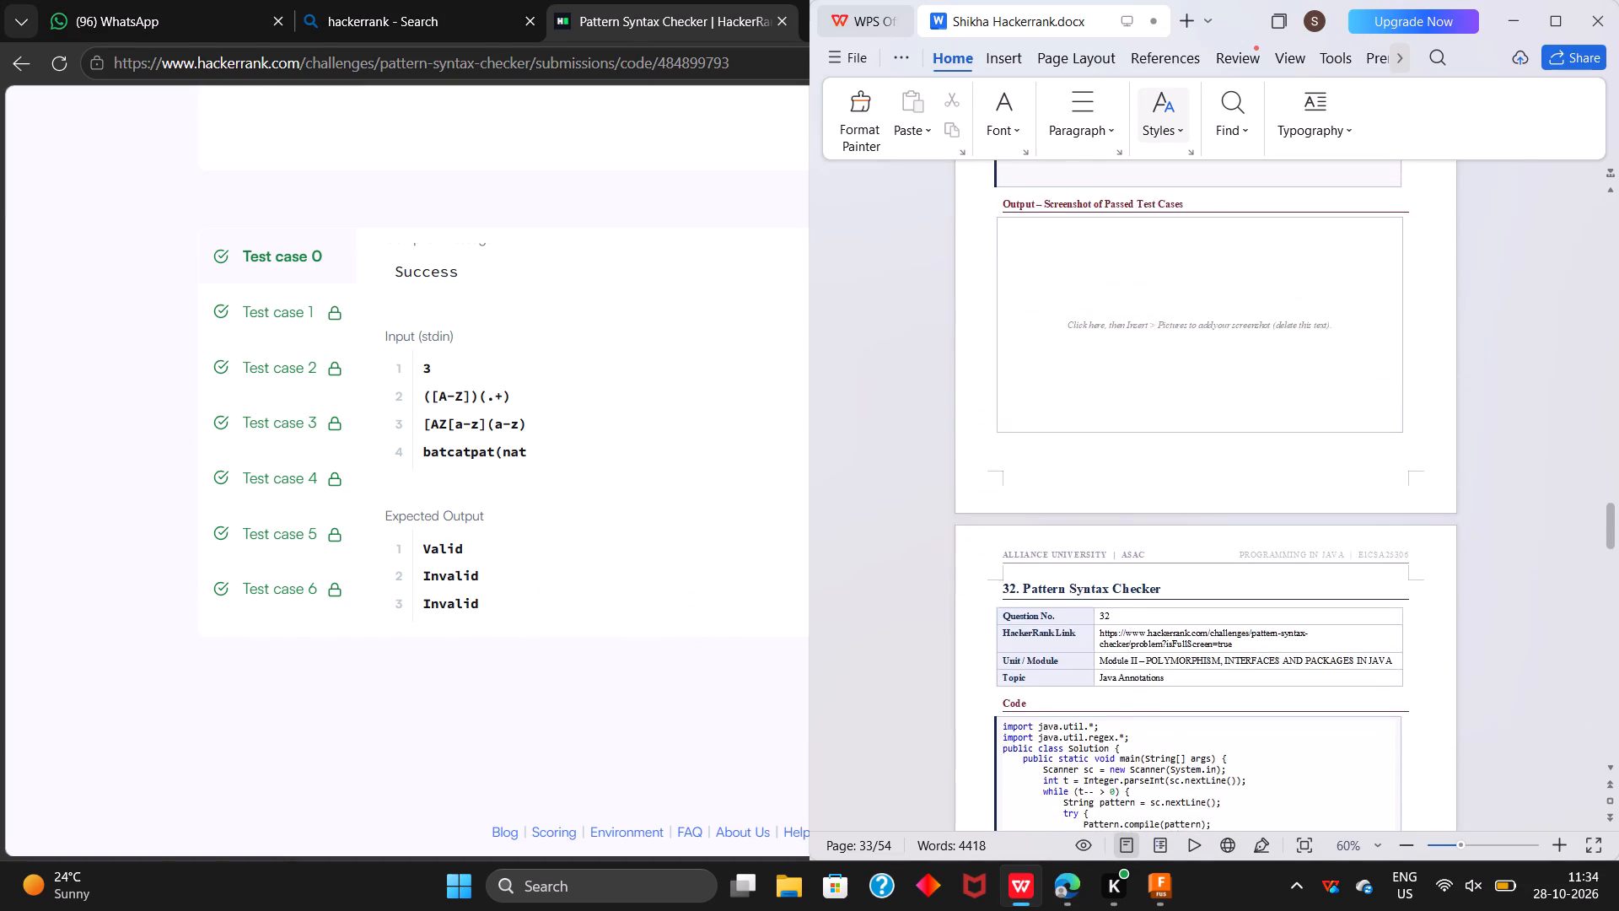
pyautogui.scroll(1, 1294, 578)
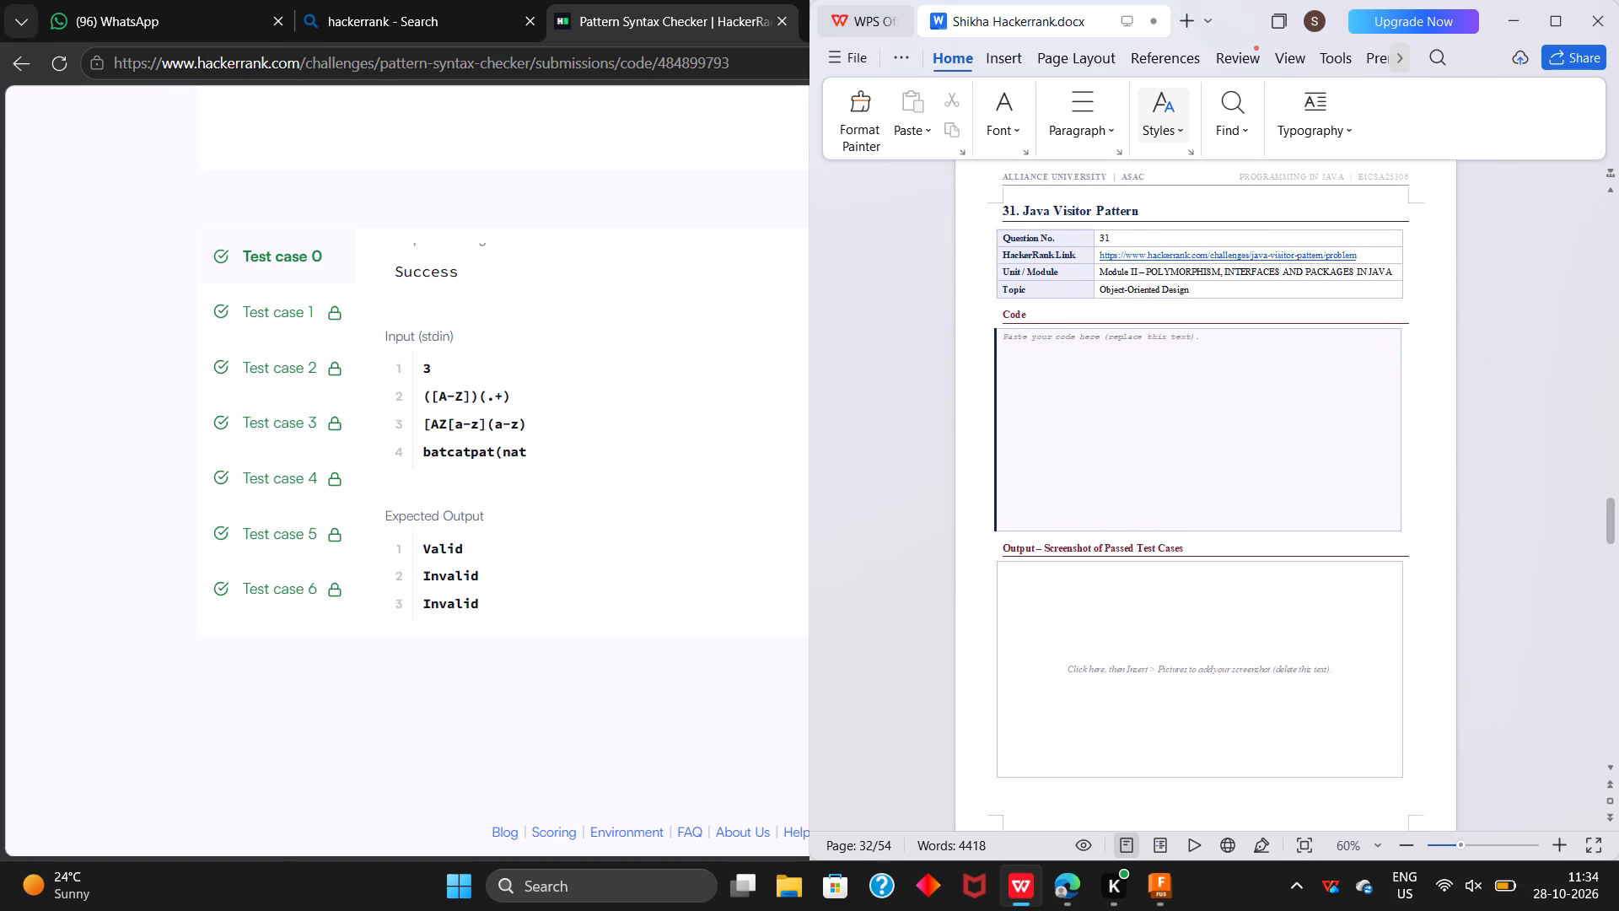
pyautogui.hscroll(13, 334, 330)
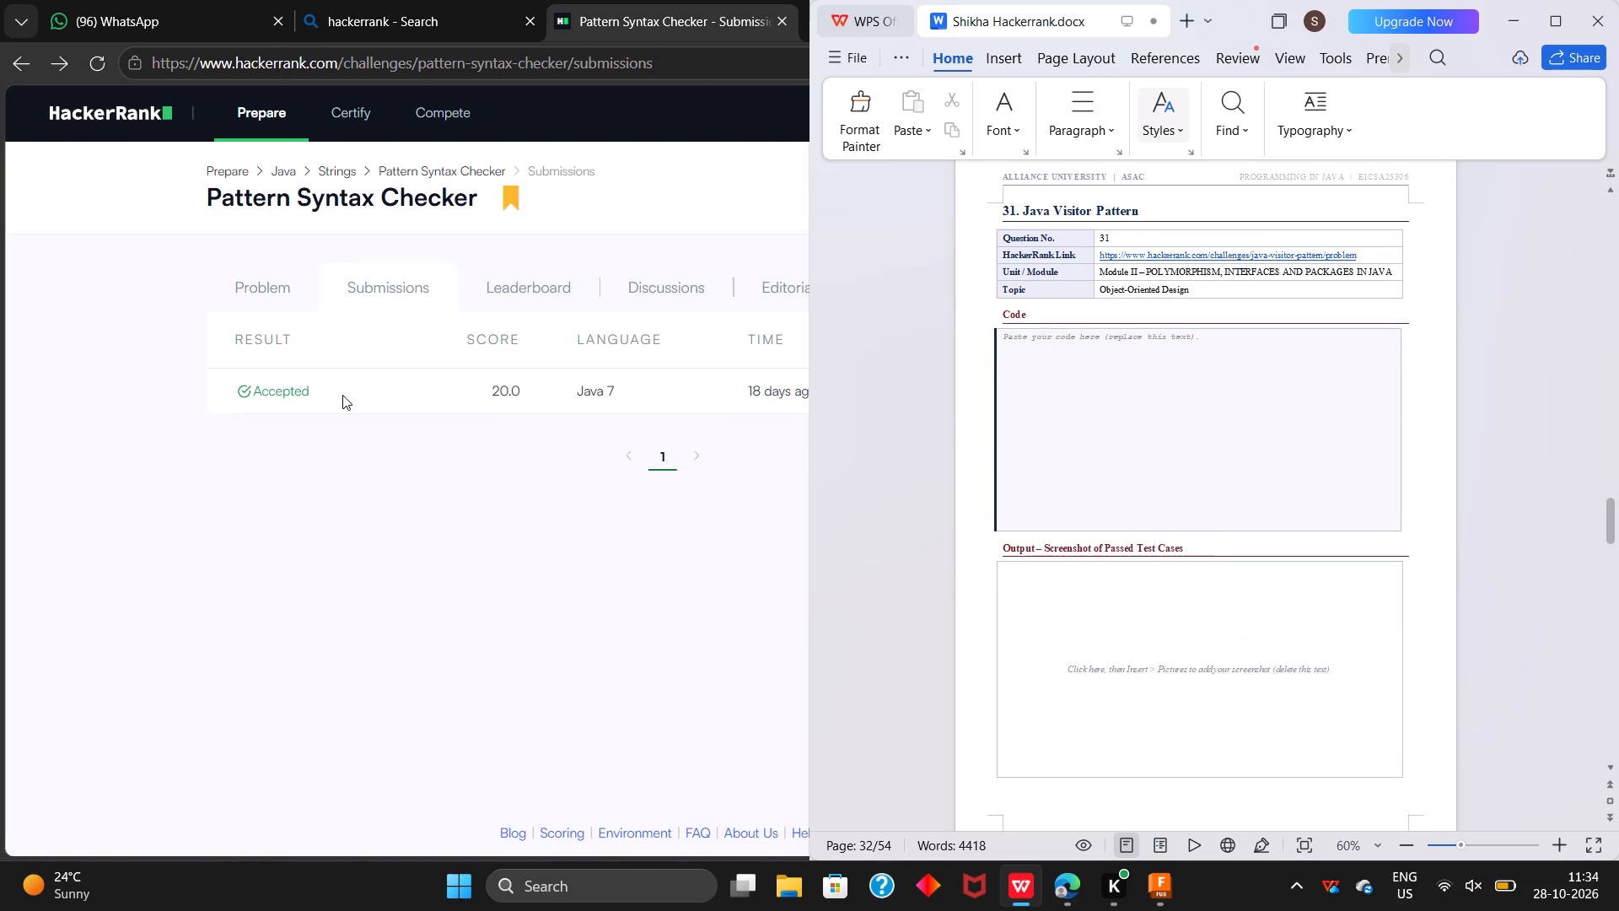
pyautogui.click(376, 476)
pyautogui.hscroll(20, 376, 476)
pyautogui.hscroll(1, 376, 476)
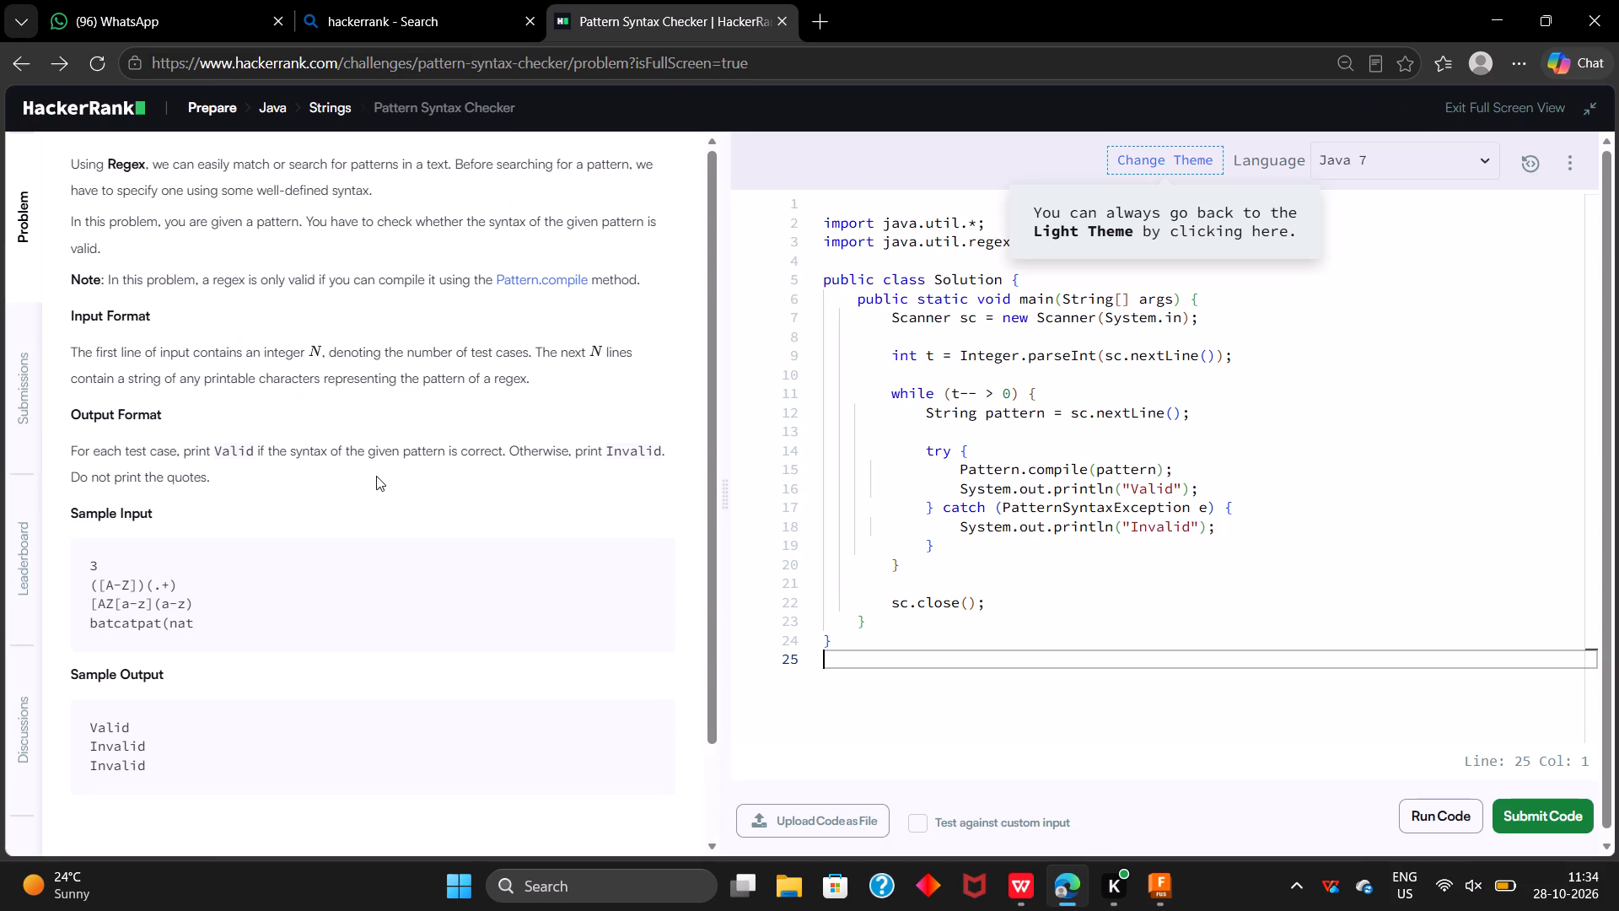
pyautogui.hscroll(19, 376, 476)
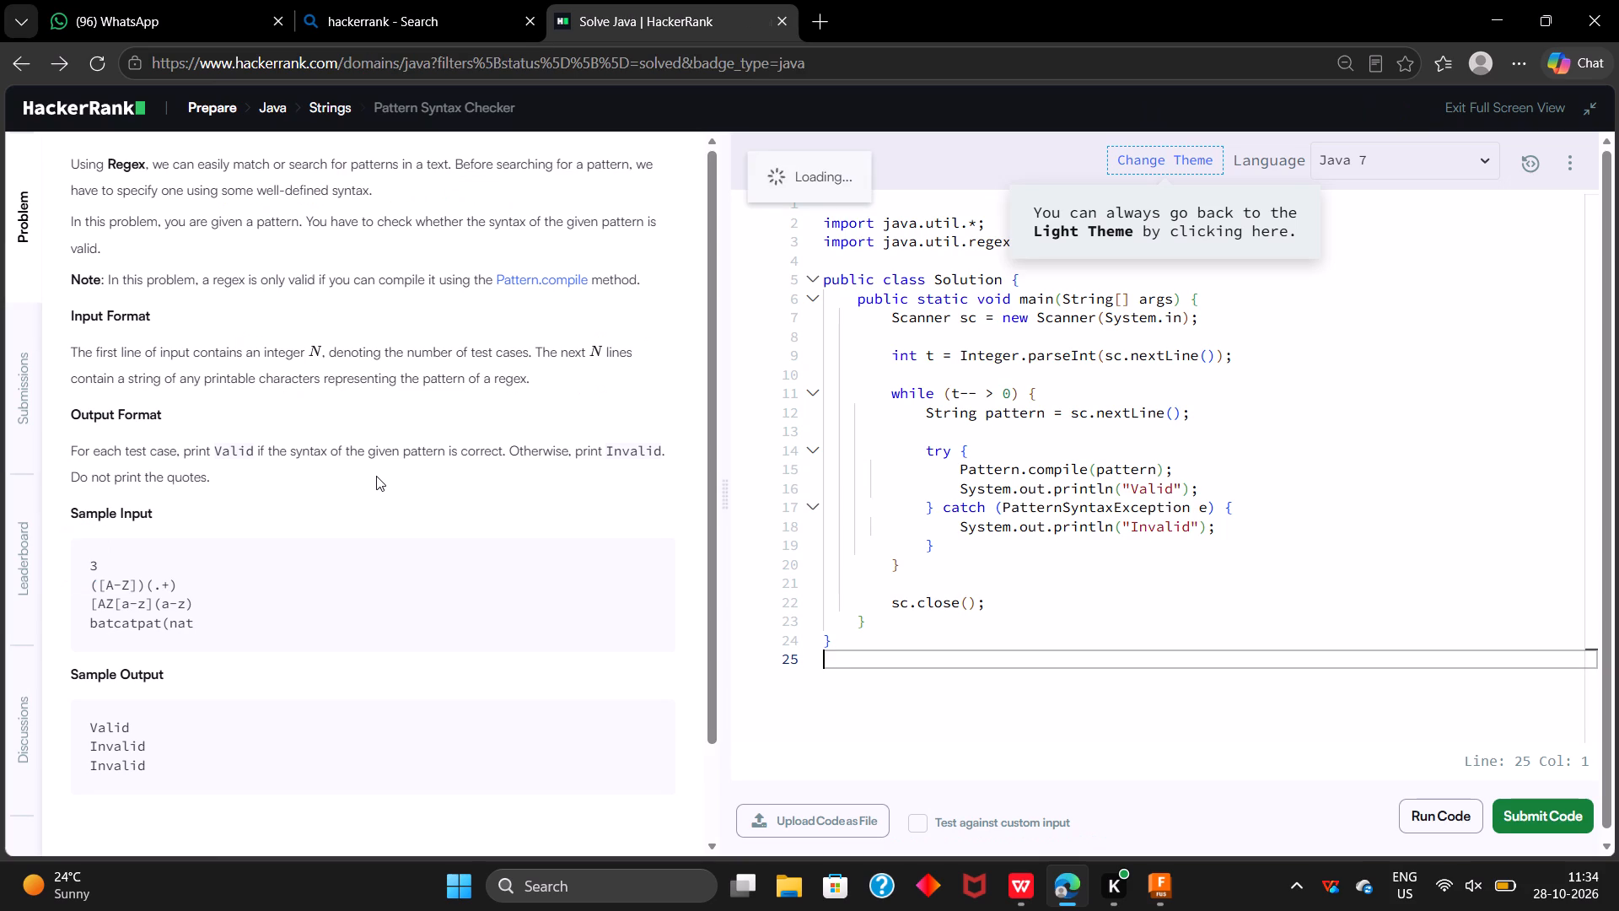
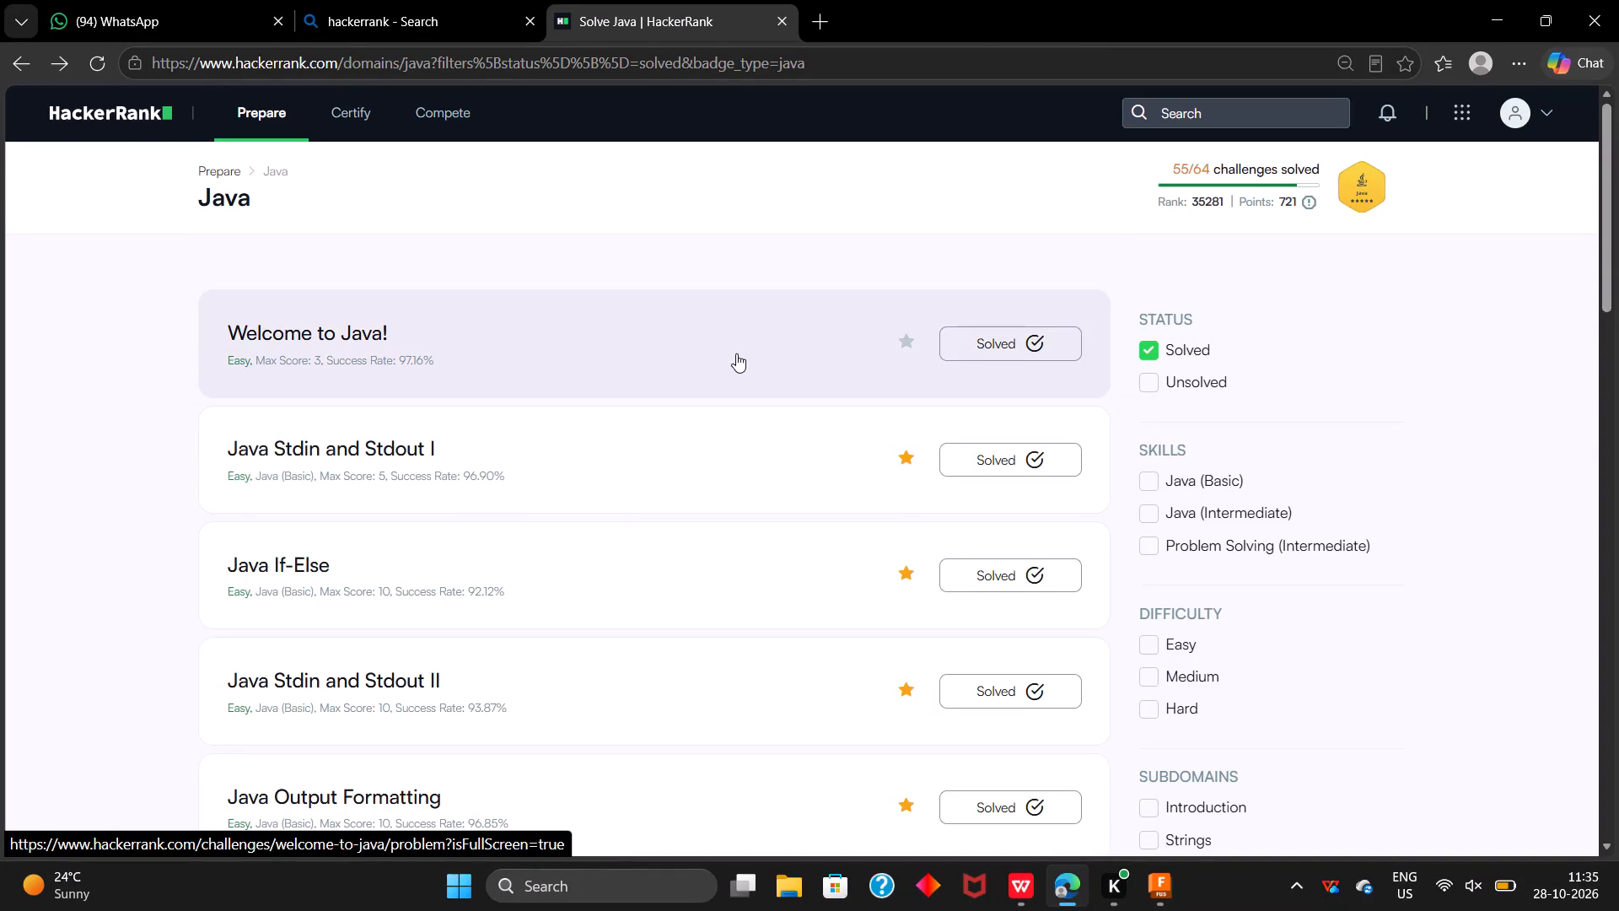
# Bookmark Tag Content Extractor in the list of solved Java challenges and open that challenge.
pyautogui.scroll(-10, 789, 655)
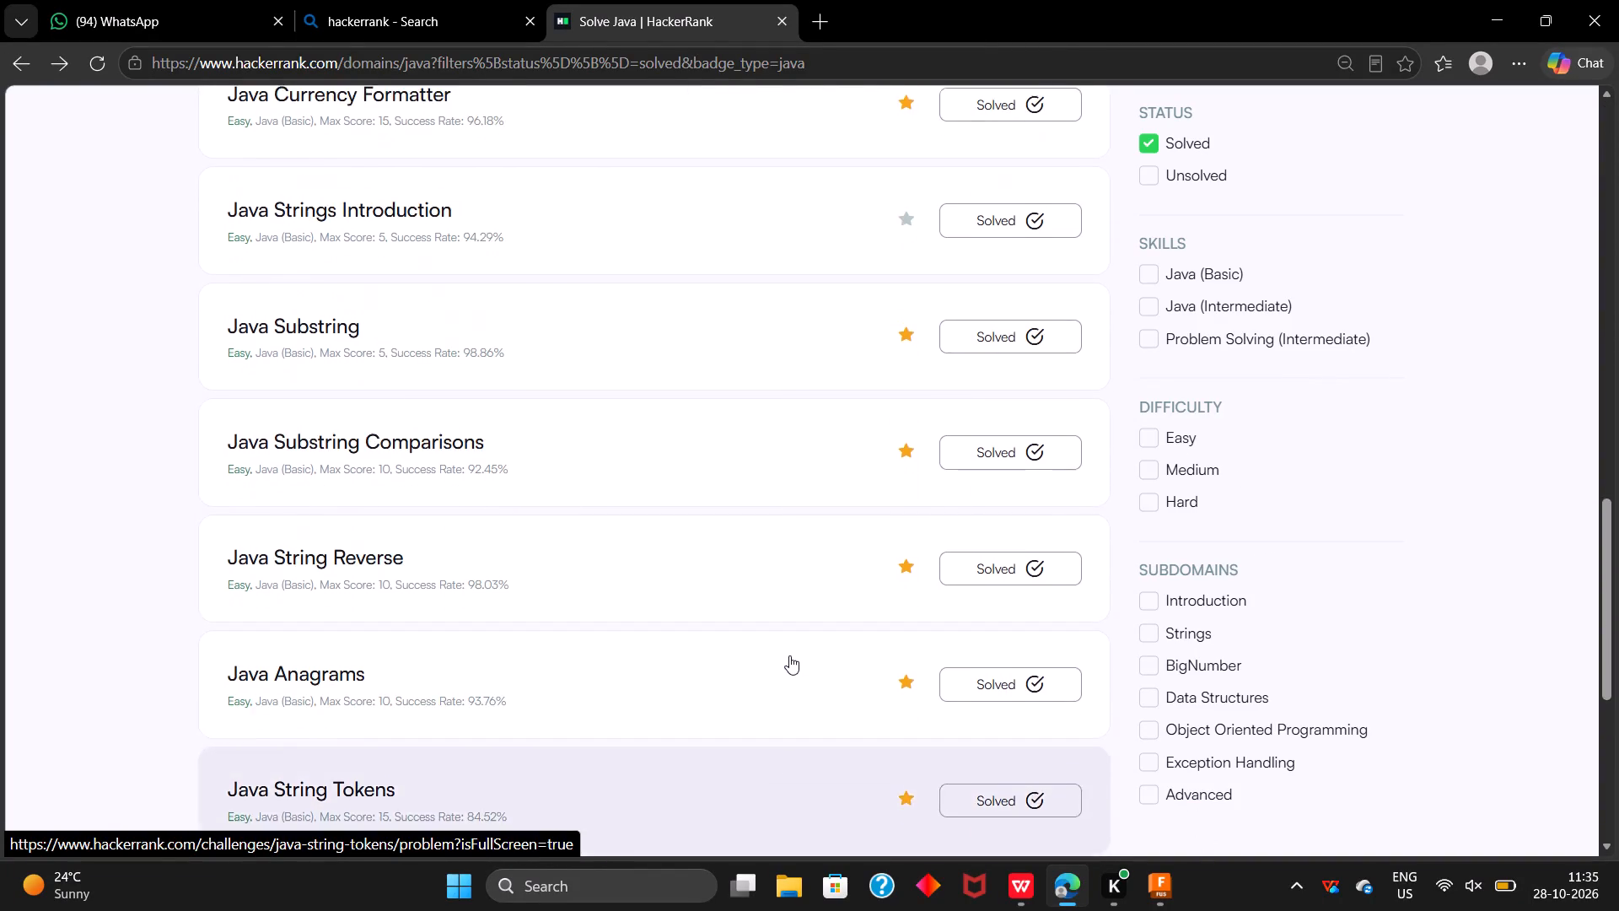
pyautogui.scroll(-3, 789, 655)
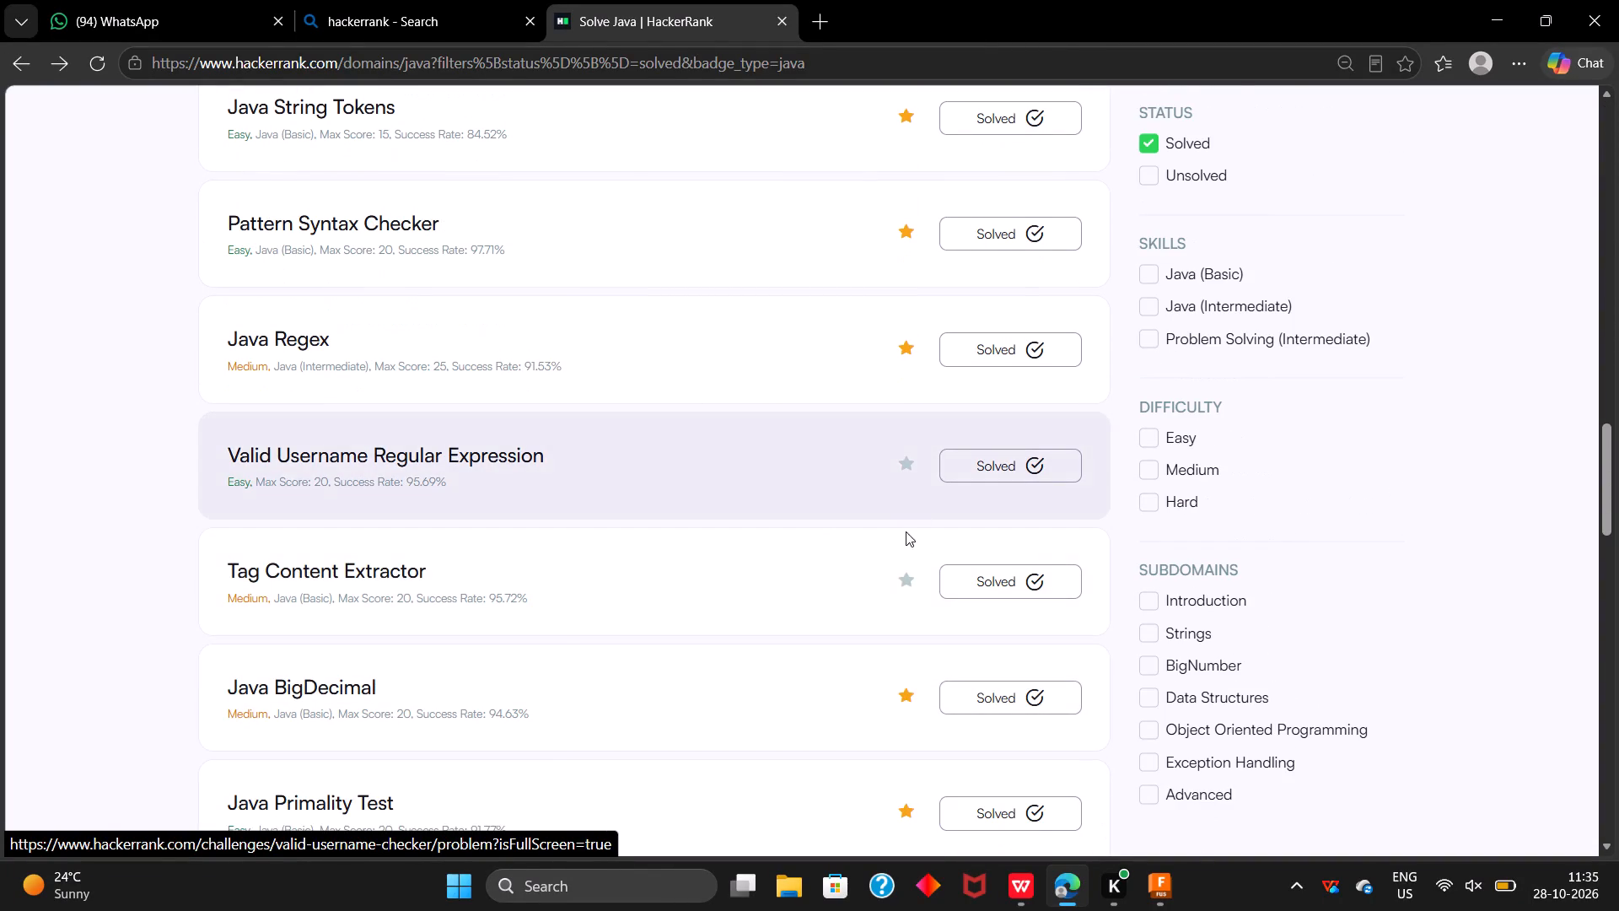
pyautogui.click(907, 574)
pyautogui.click(750, 570)
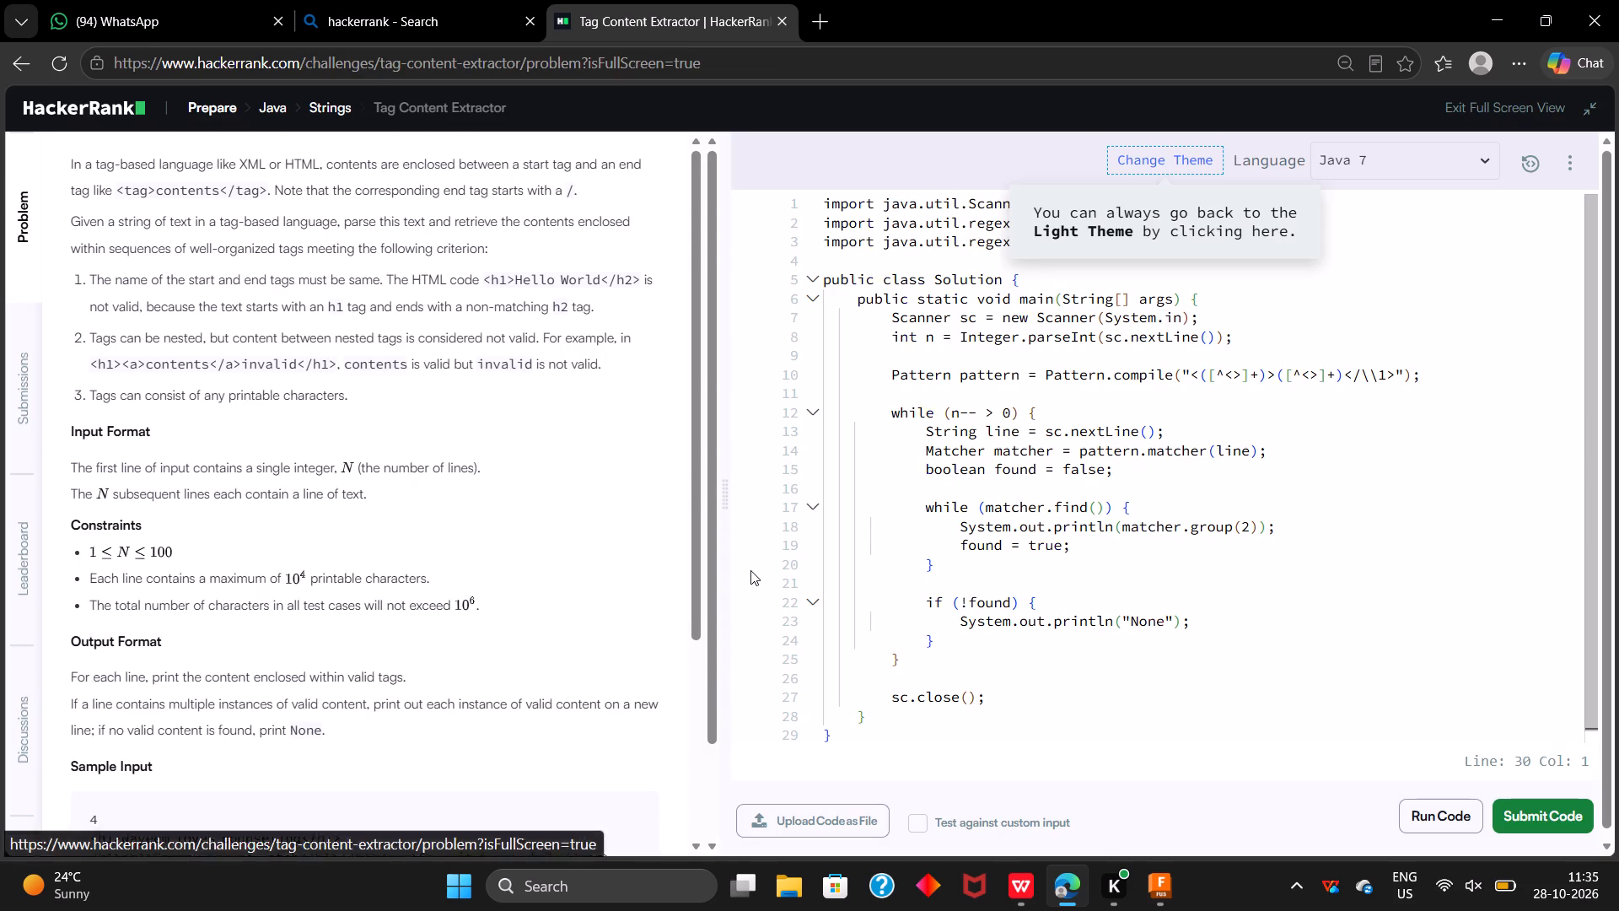
# Copy the Solution class code of Tag Content Extractor, without the imports, and paste it over entry 31's code placeholder in the document.
pyautogui.moveTo(925, 741); pyautogui.dragTo(883, 585)
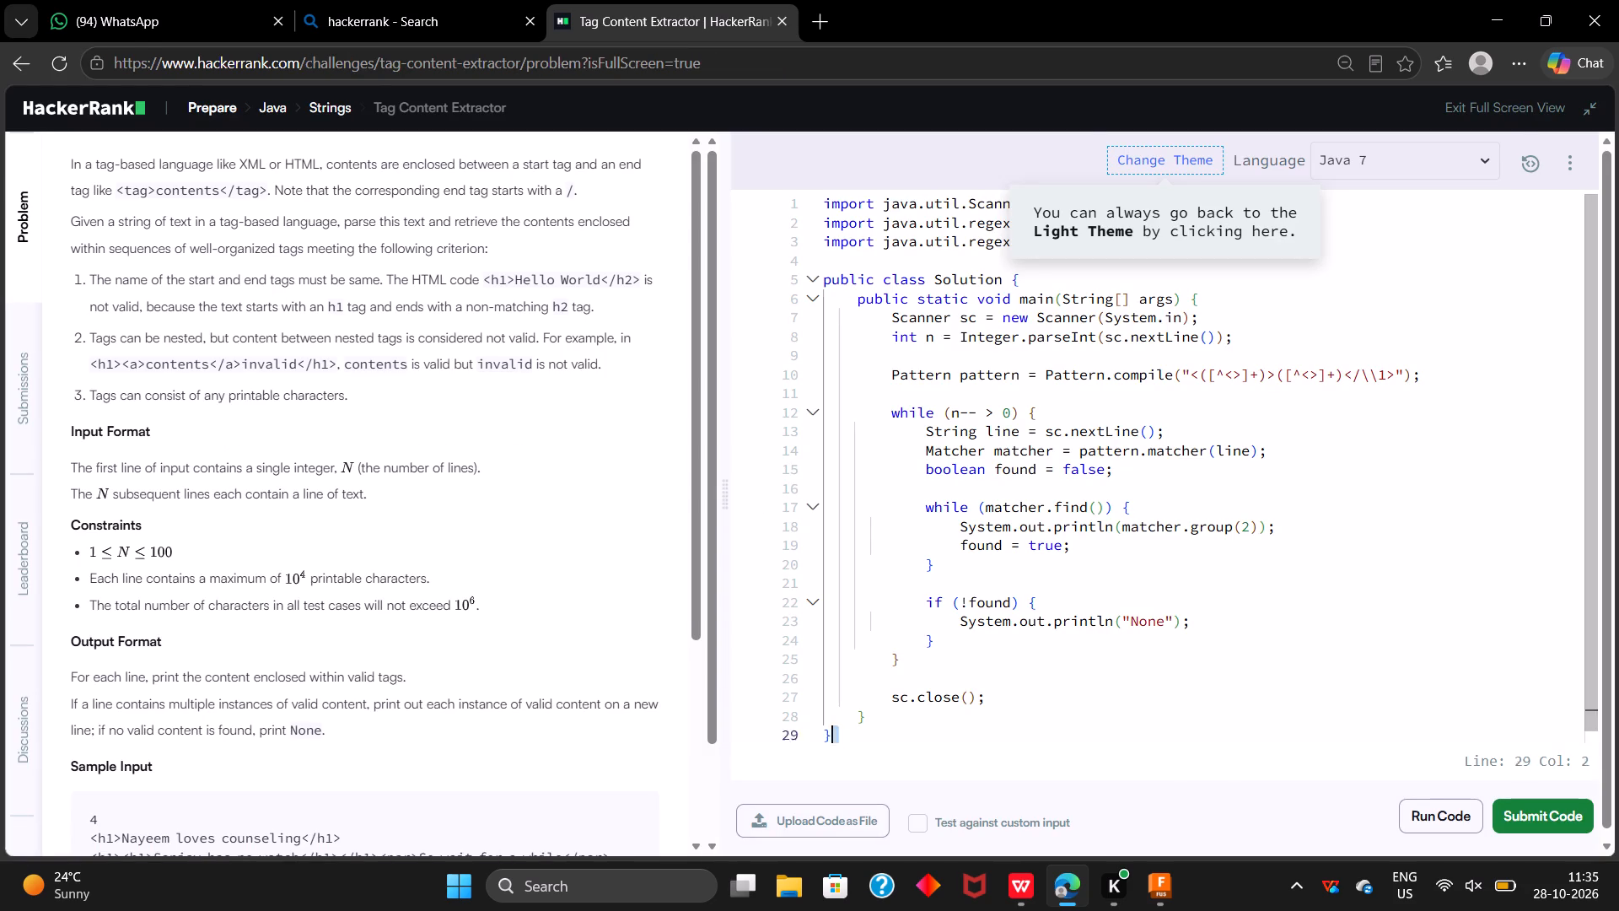
pyautogui.moveTo(883, 585); pyautogui.dragTo(820, 282)
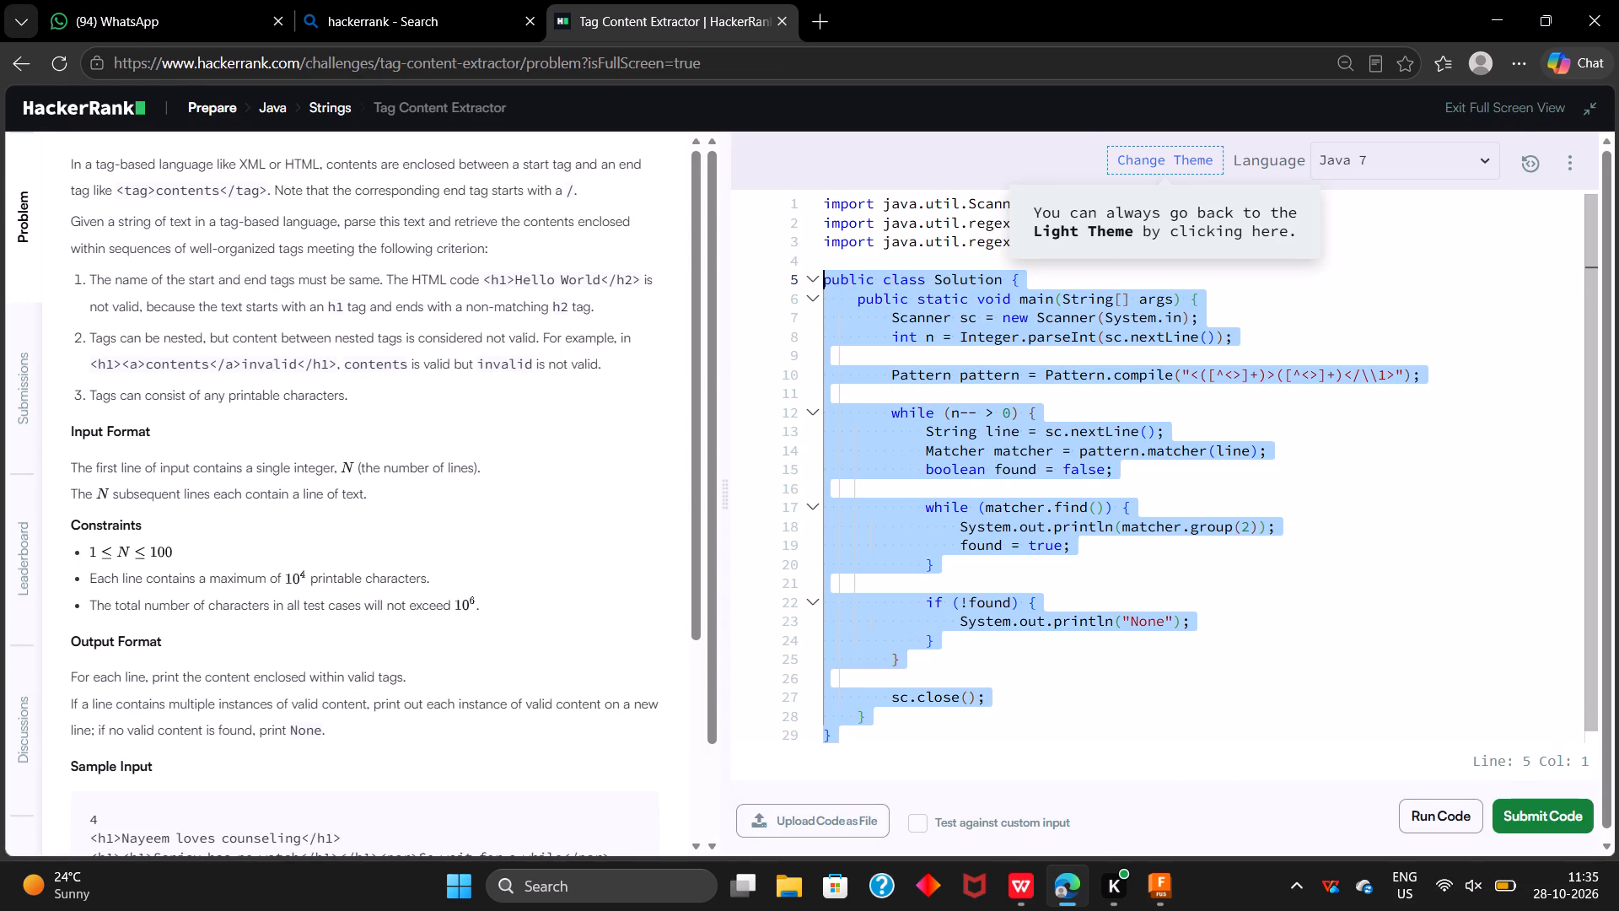
pyautogui.moveTo(820, 282); pyautogui.dragTo(819, 280)
pyautogui.hotkey('ctrl', 'c')
pyautogui.hotkey('alt', 'Tab')
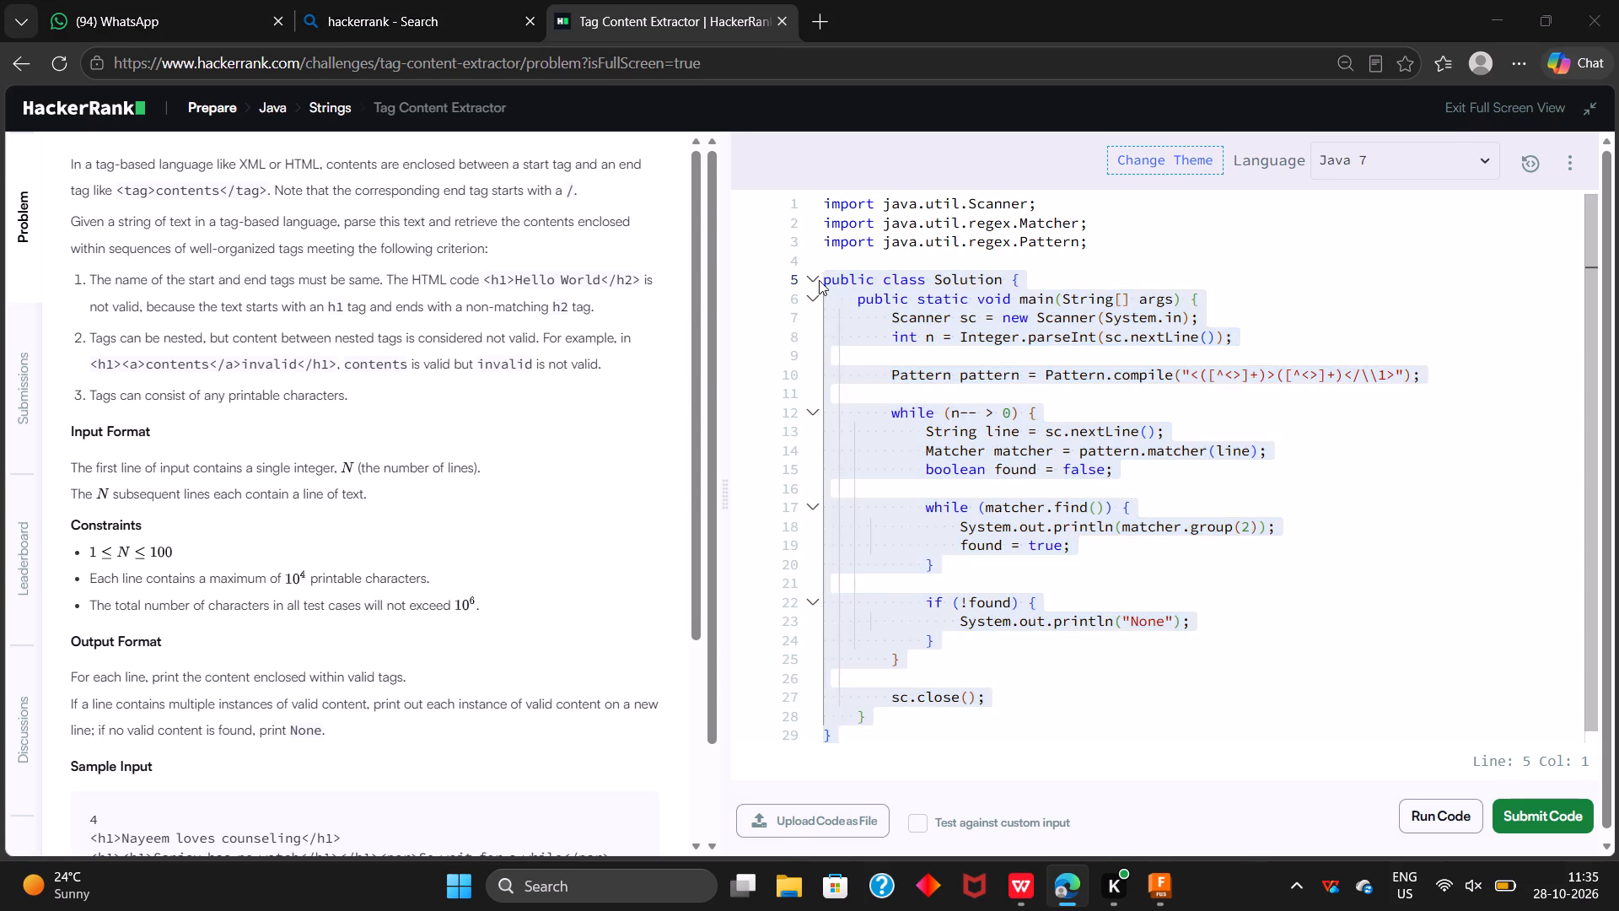
pyautogui.tripleClick(1105, 415)
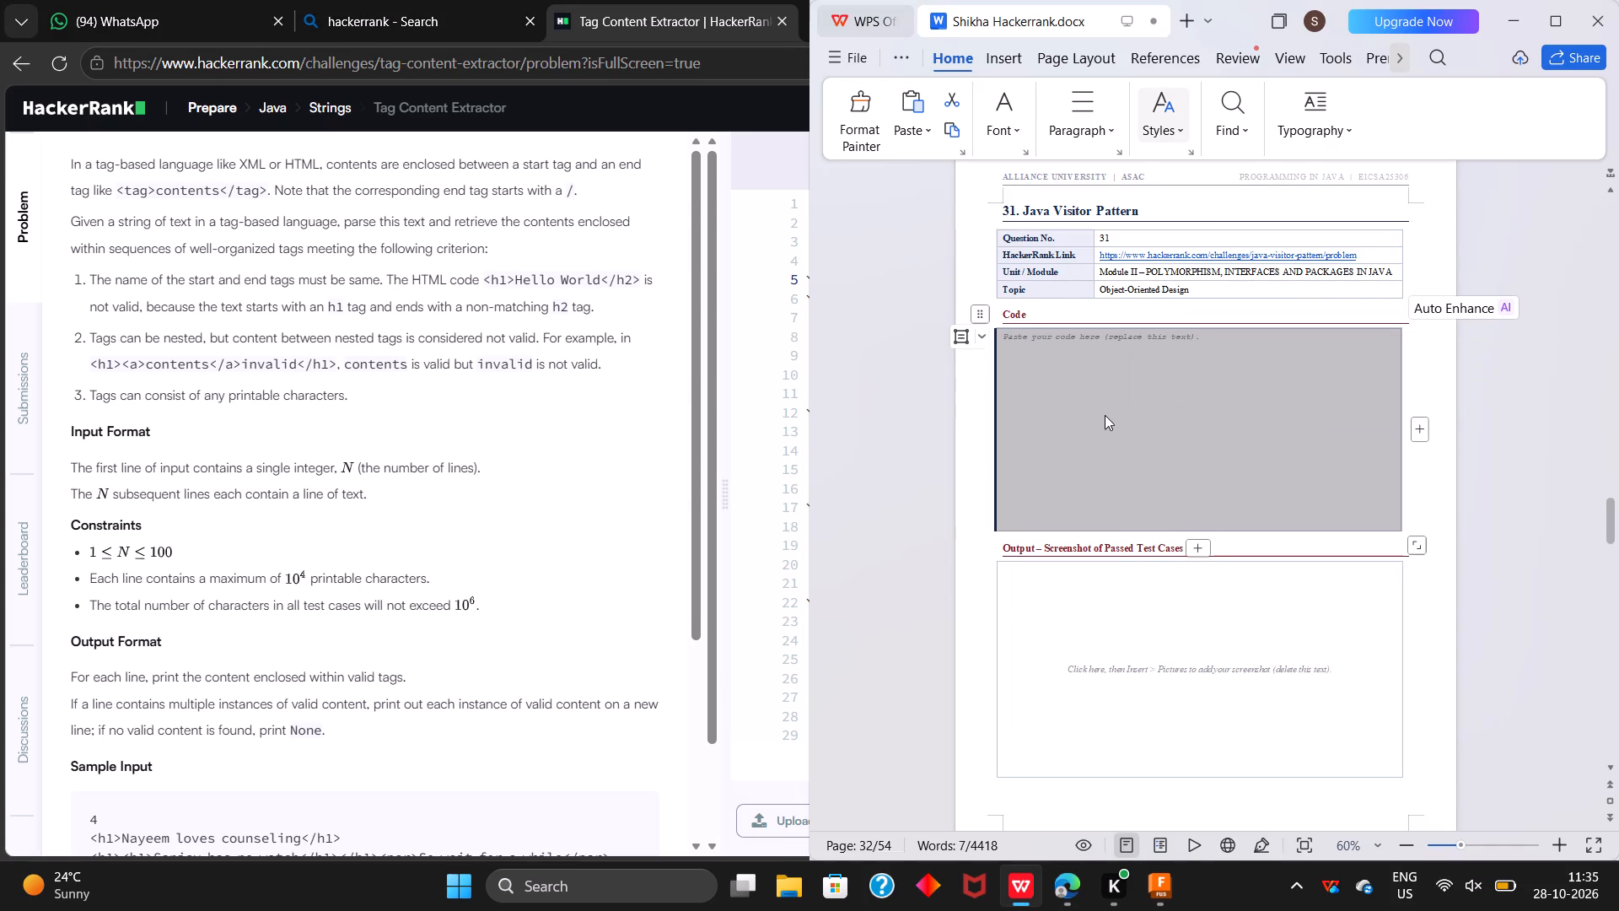
pyautogui.hotkey('ctrl', 'v')
# Remove the blank lines at the end of entry 31's code and before sc.close, the if block and both while loops.
pyautogui.click(1094, 617)
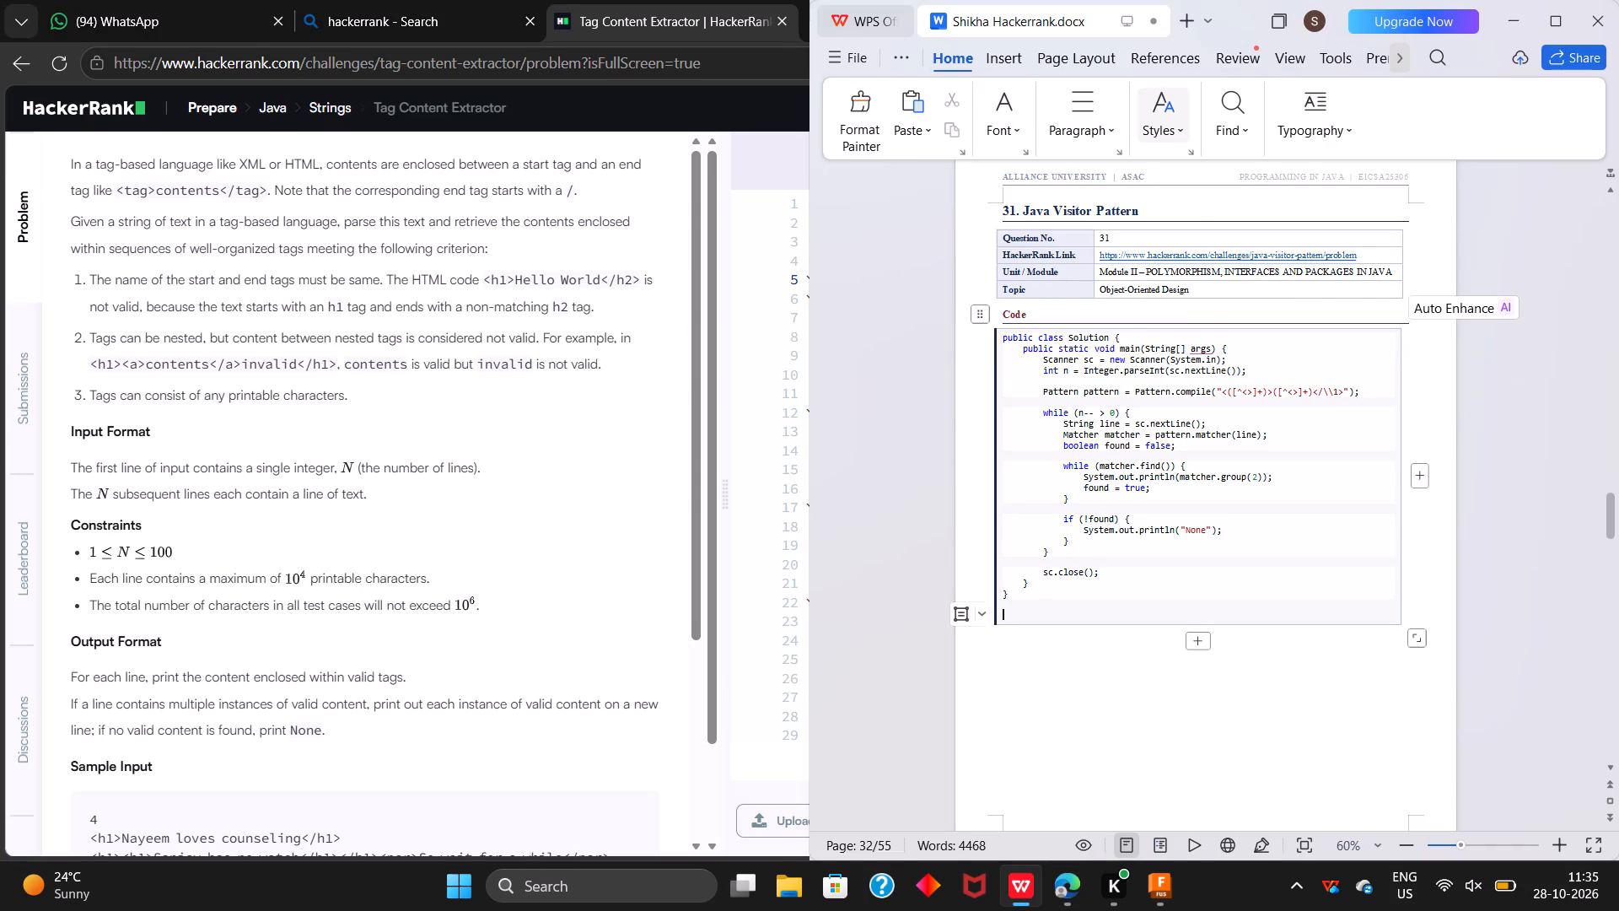
pyautogui.press('BackSpace')
pyautogui.press('BackSpace')
pyautogui.press('Up')
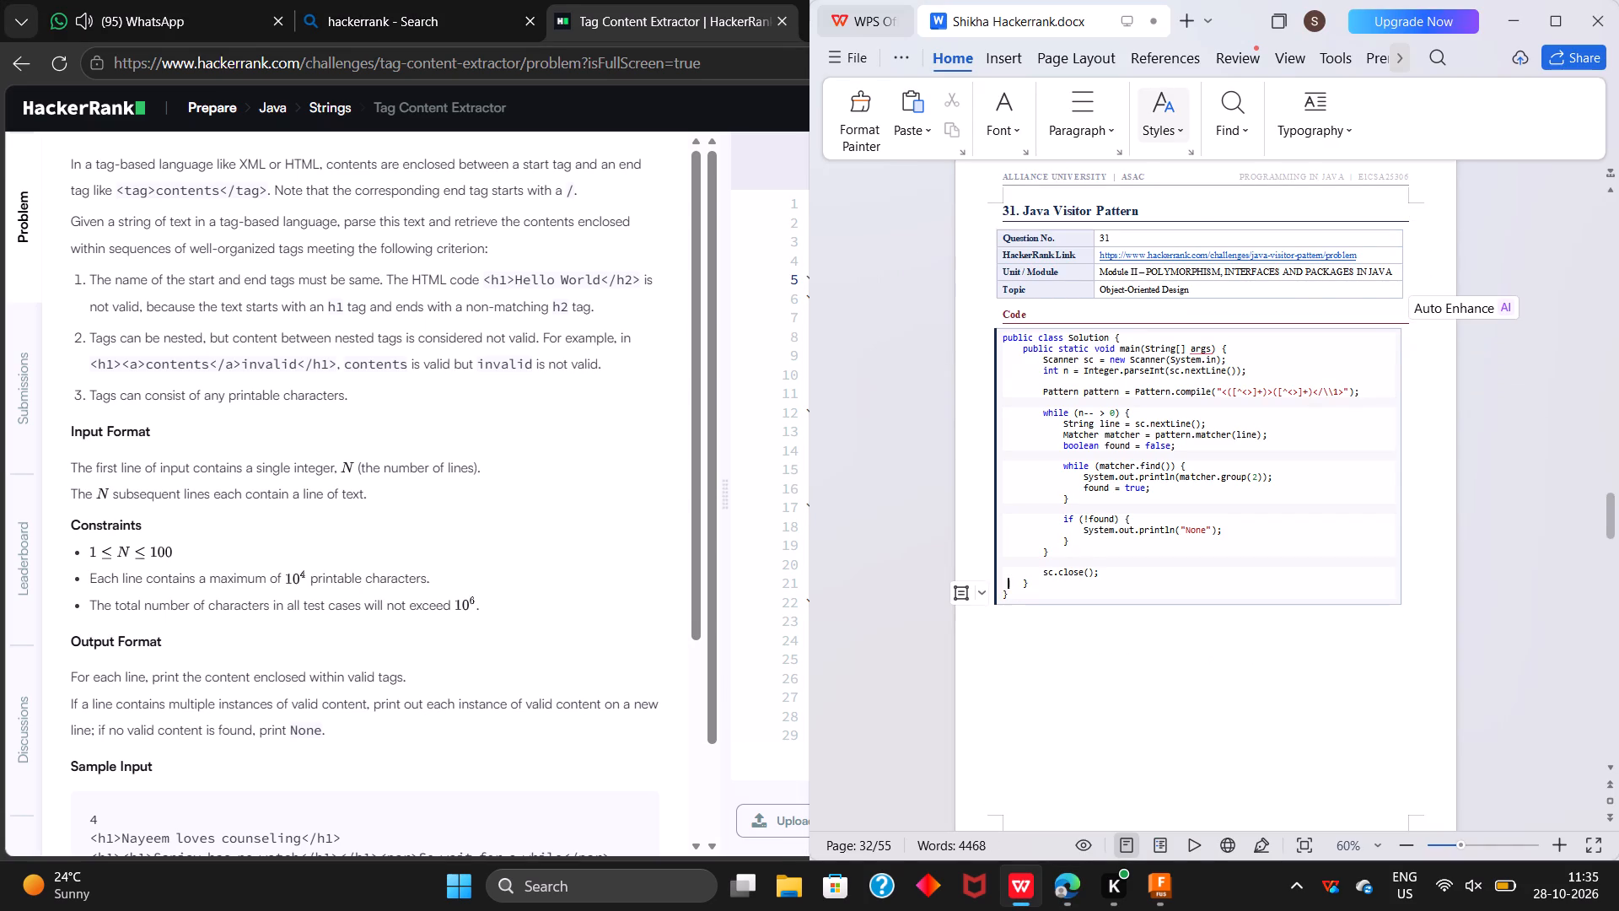
pyautogui.press('Up')
pyautogui.press('Up')
pyautogui.press('BackSpace')
pyautogui.press('Up')
pyautogui.press('Up')
pyautogui.press('Up')
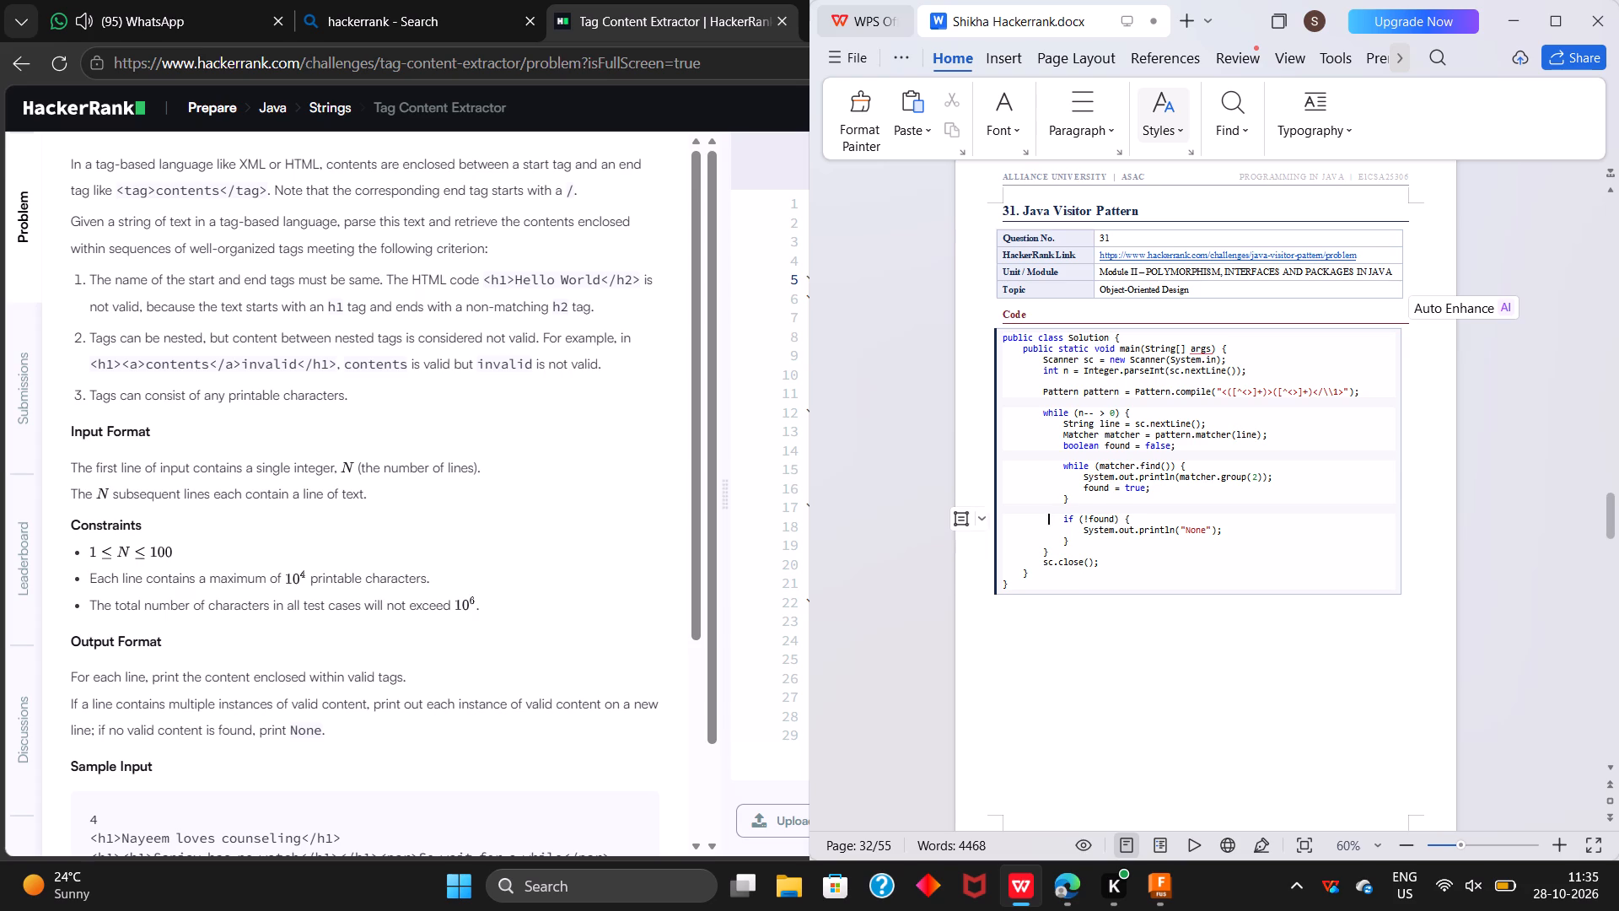
pyautogui.press('Up')
pyautogui.press('BackSpace')
pyautogui.press('Up')
pyautogui.press('Up')
pyautogui.press('Up')
pyautogui.press('Up')
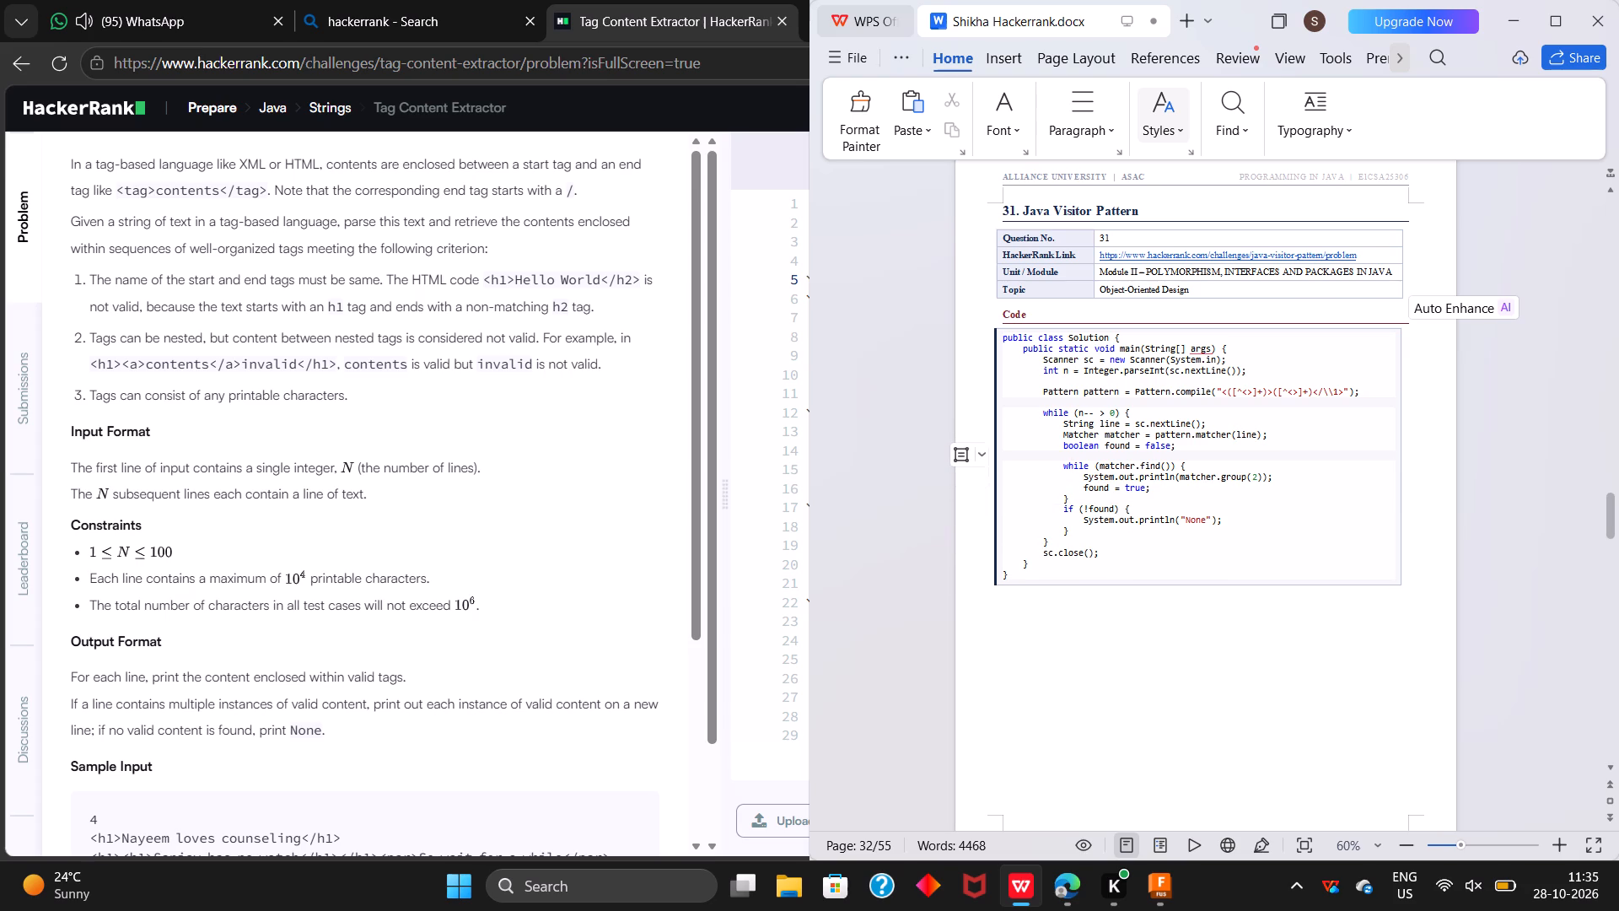
pyautogui.press('BackSpace')
pyautogui.press('Up')
pyautogui.press('Up')
pyautogui.press('Up')
pyautogui.press('Up')
pyautogui.press('BackSpace')
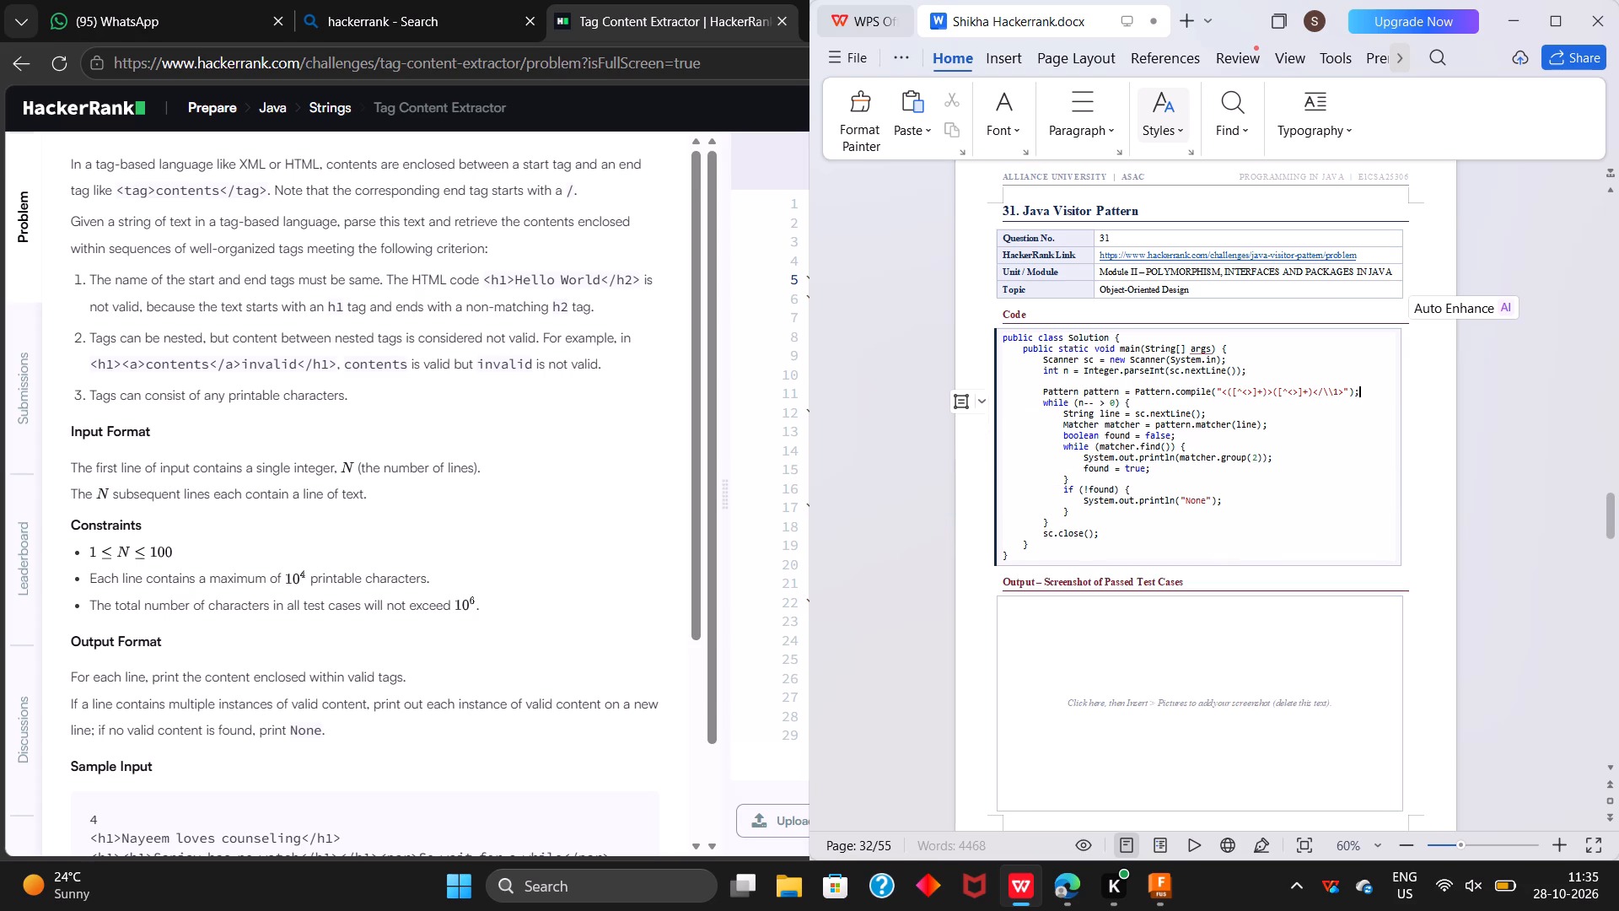
pyautogui.press('Up')
pyautogui.press('Up')
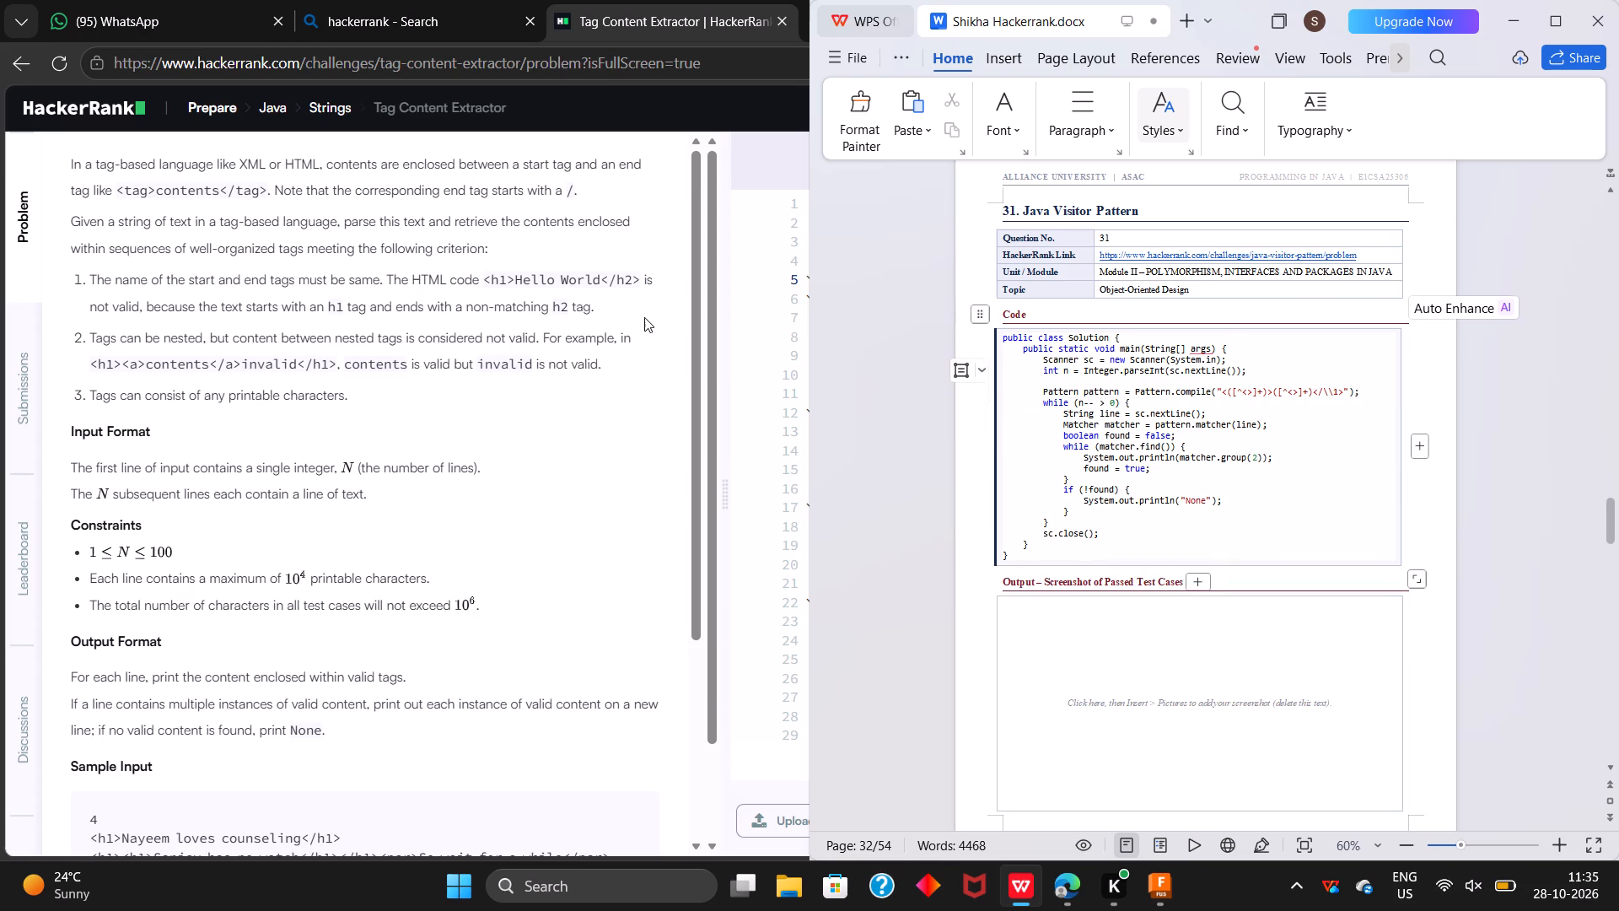
# Retitle entry 31 from Java Visitor Pattern to "Tag content Extractor", keeping its number.
pyautogui.click(574, 362)
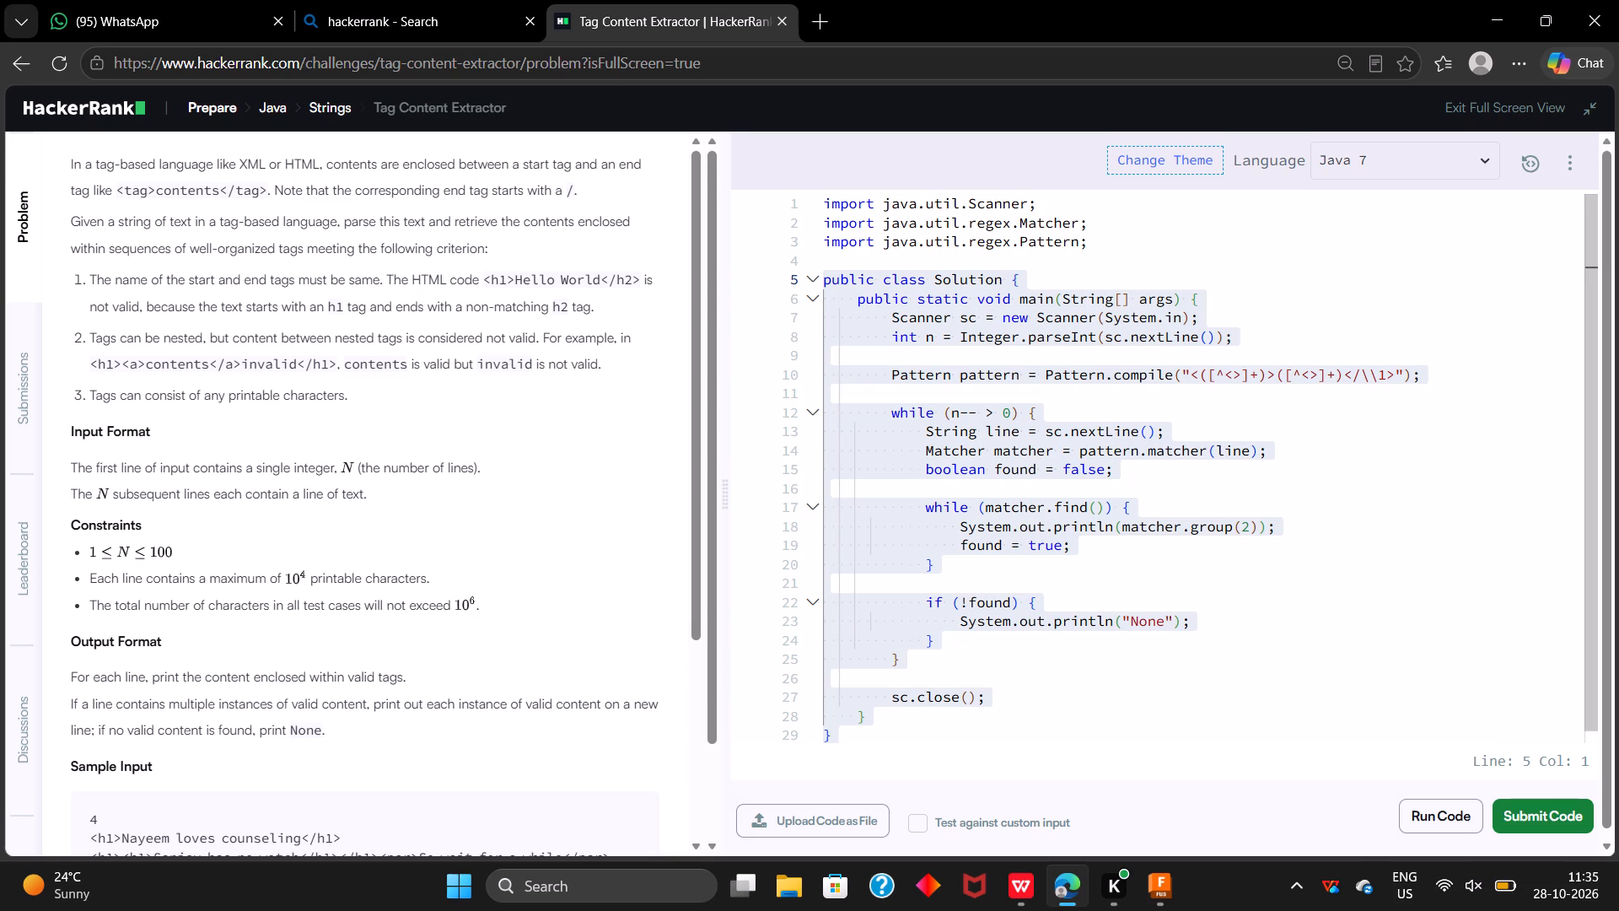
pyautogui.hotkey('alt', 'Tab')
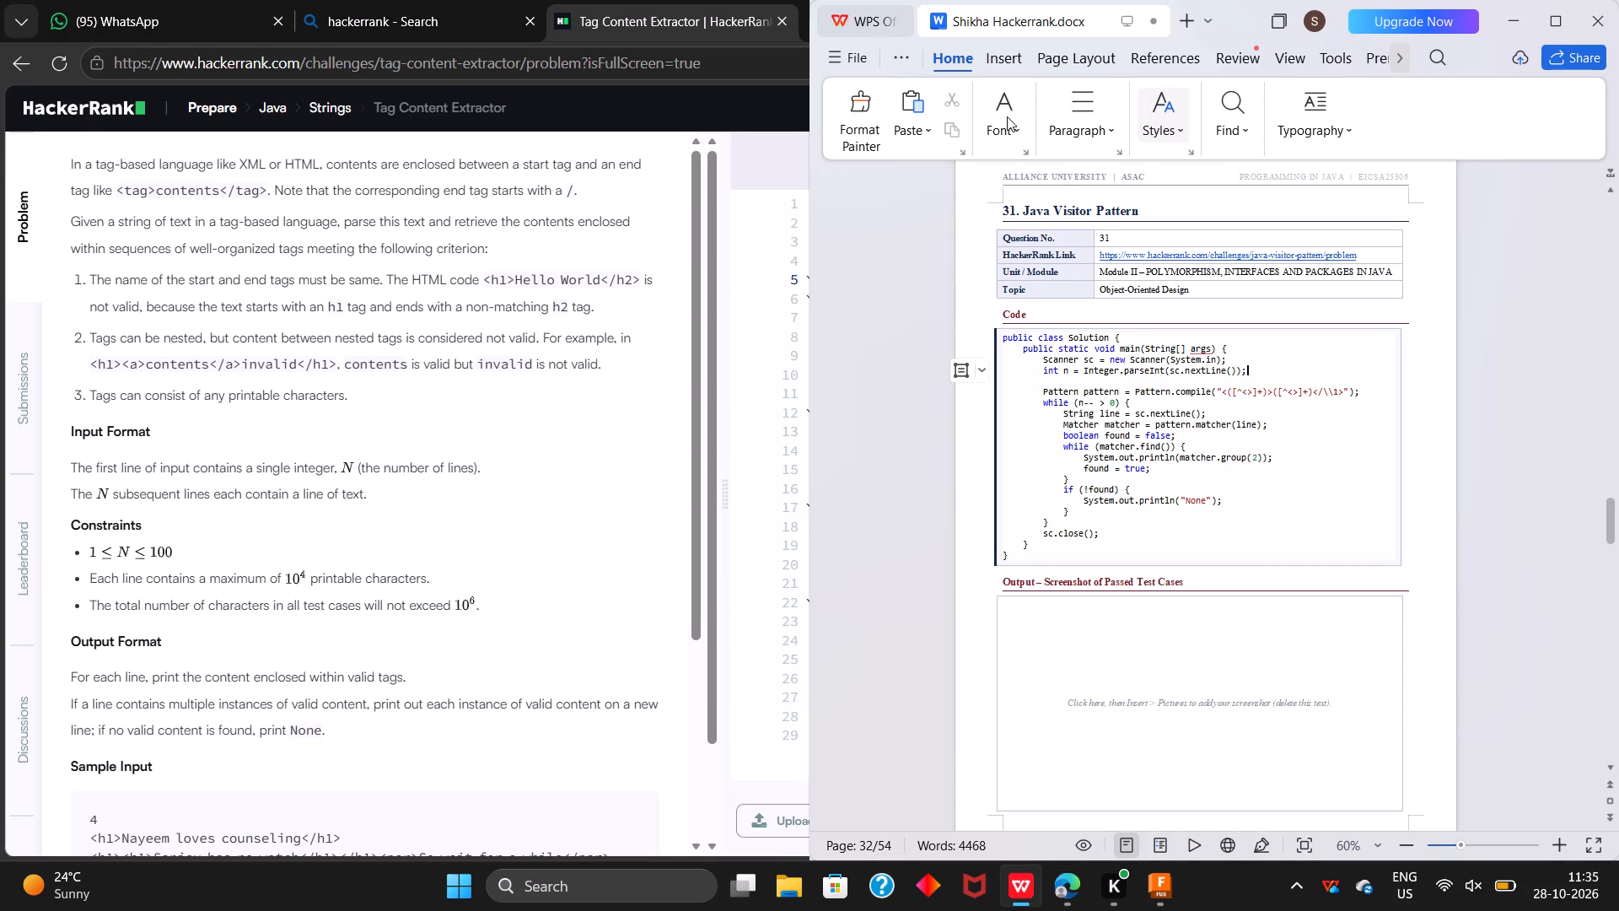
pyautogui.click(1137, 211)
pyautogui.press('BackSpace')
pyautogui.press('BackSpace')
pyautogui.press('BackSpace')
pyautogui.press('BackSpace')
pyautogui.press('BackSpace')
pyautogui.press('BackSpace')
pyautogui.press('BackSpace')
pyautogui.press('BackSpace')
pyautogui.press('BackSpace')
pyautogui.press('BackSpace')
pyautogui.press('BackSpace')
pyautogui.press('BackSpace')
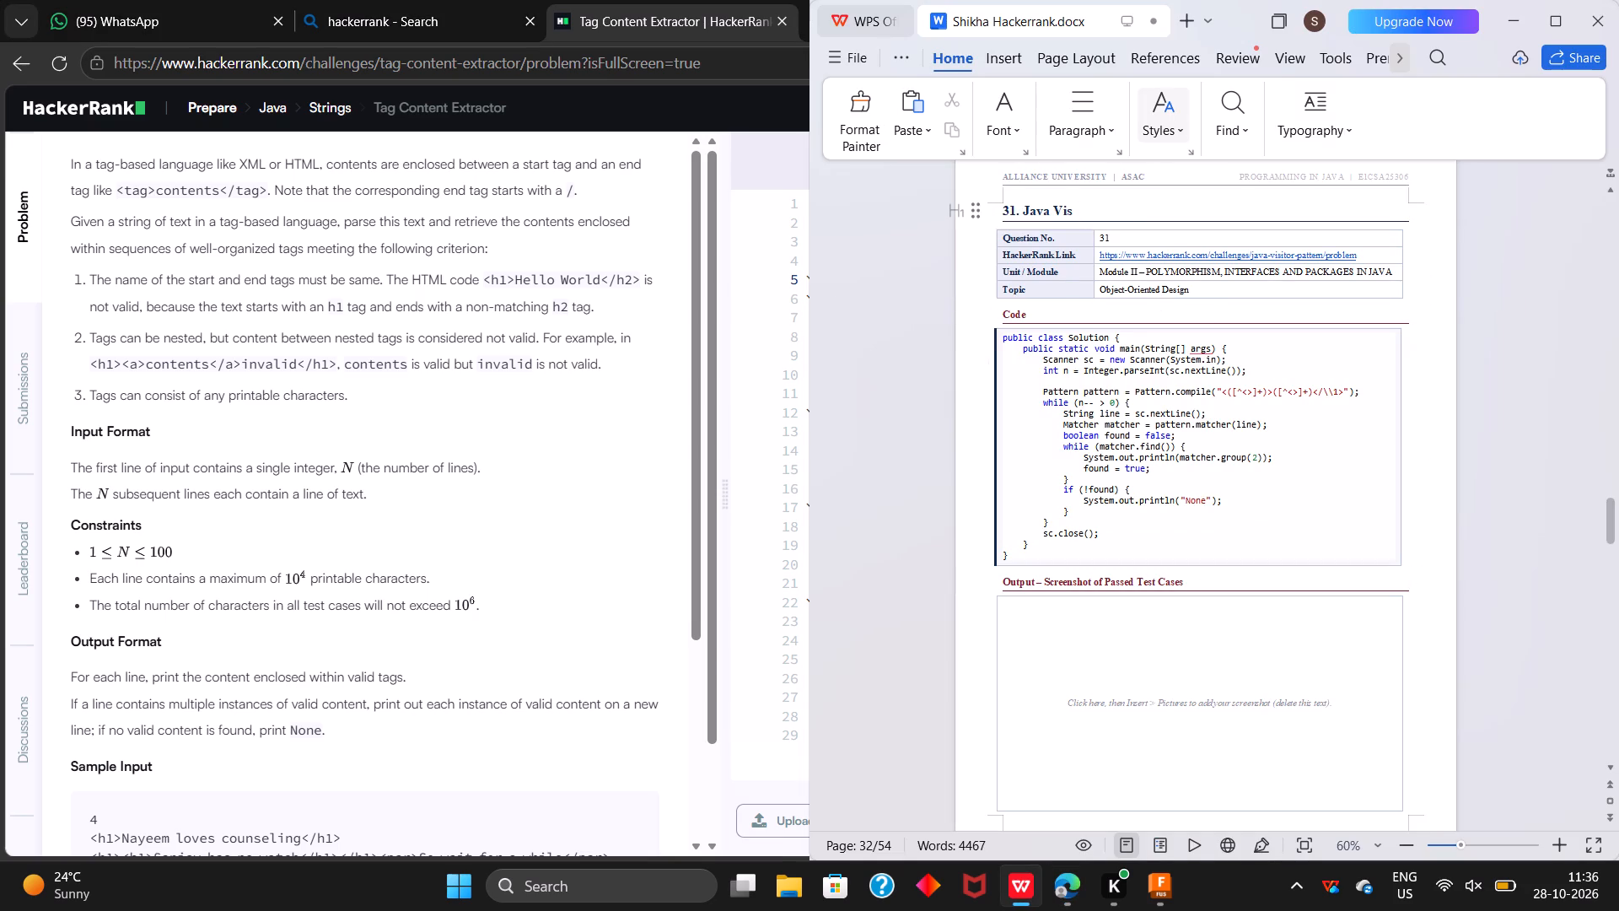
pyautogui.press('BackSpace')
pyautogui.press('BackSpace')
pyautogui.press('BackSpace')
pyautogui.press('BackSpace')
pyautogui.press('BackSpace')
pyautogui.press('BackSpace')
pyautogui.press('BackSpace')
pyautogui.press('BackSpace')
pyautogui.write('Tag')
pyautogui.press('space')
pyautogui.write('content')
pyautogui.press('space')
pyautogui.write('Extract')
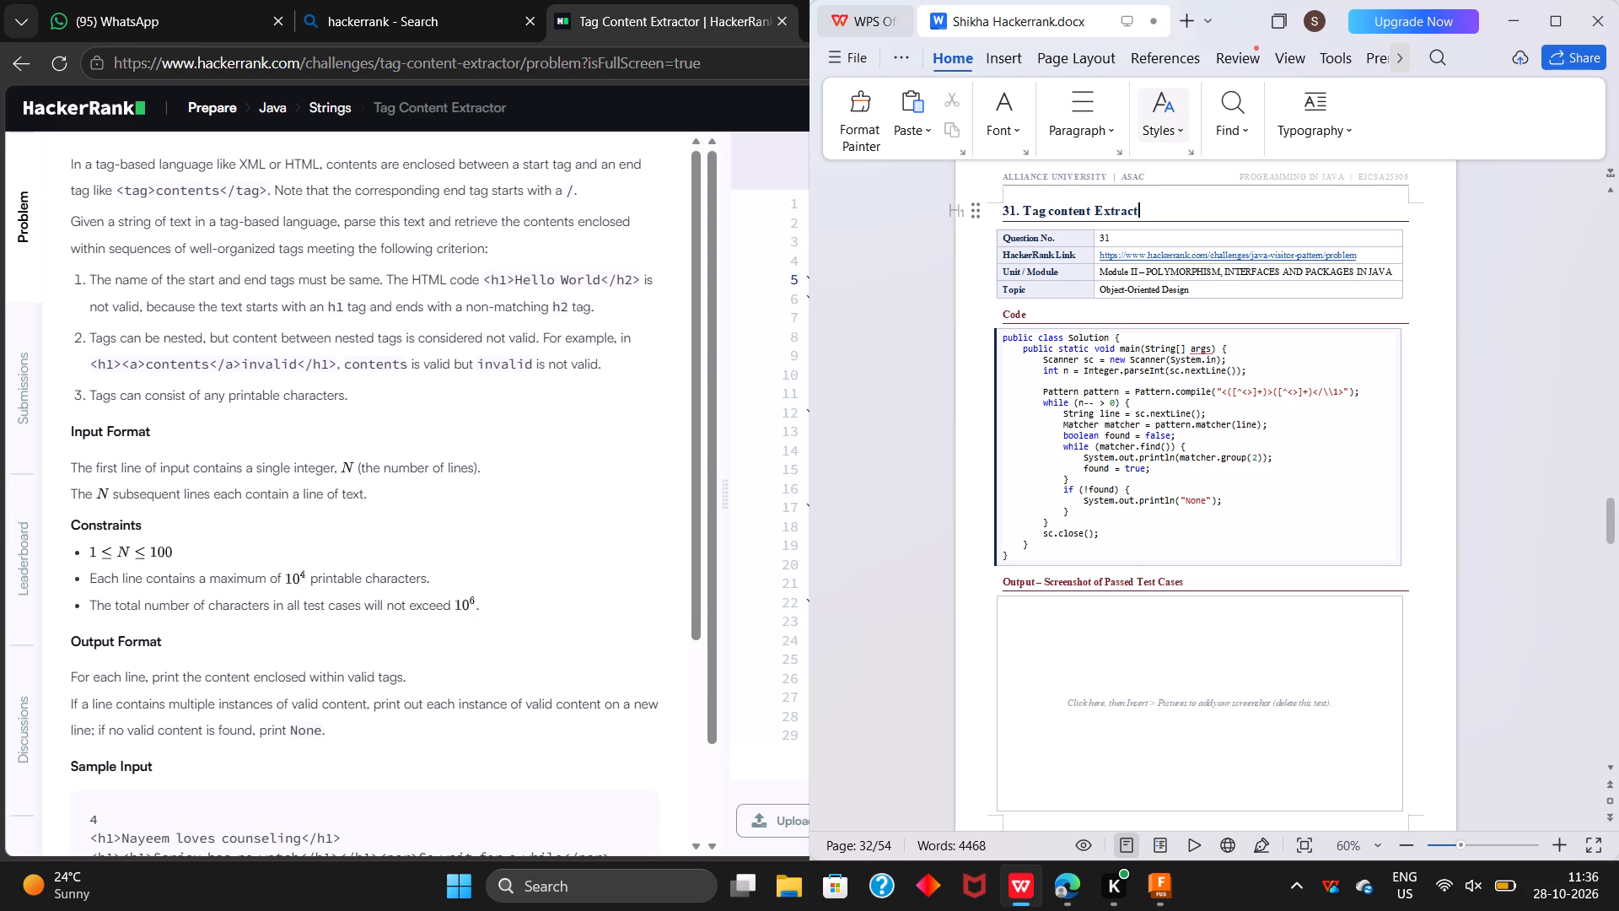
pyautogui.write('or')
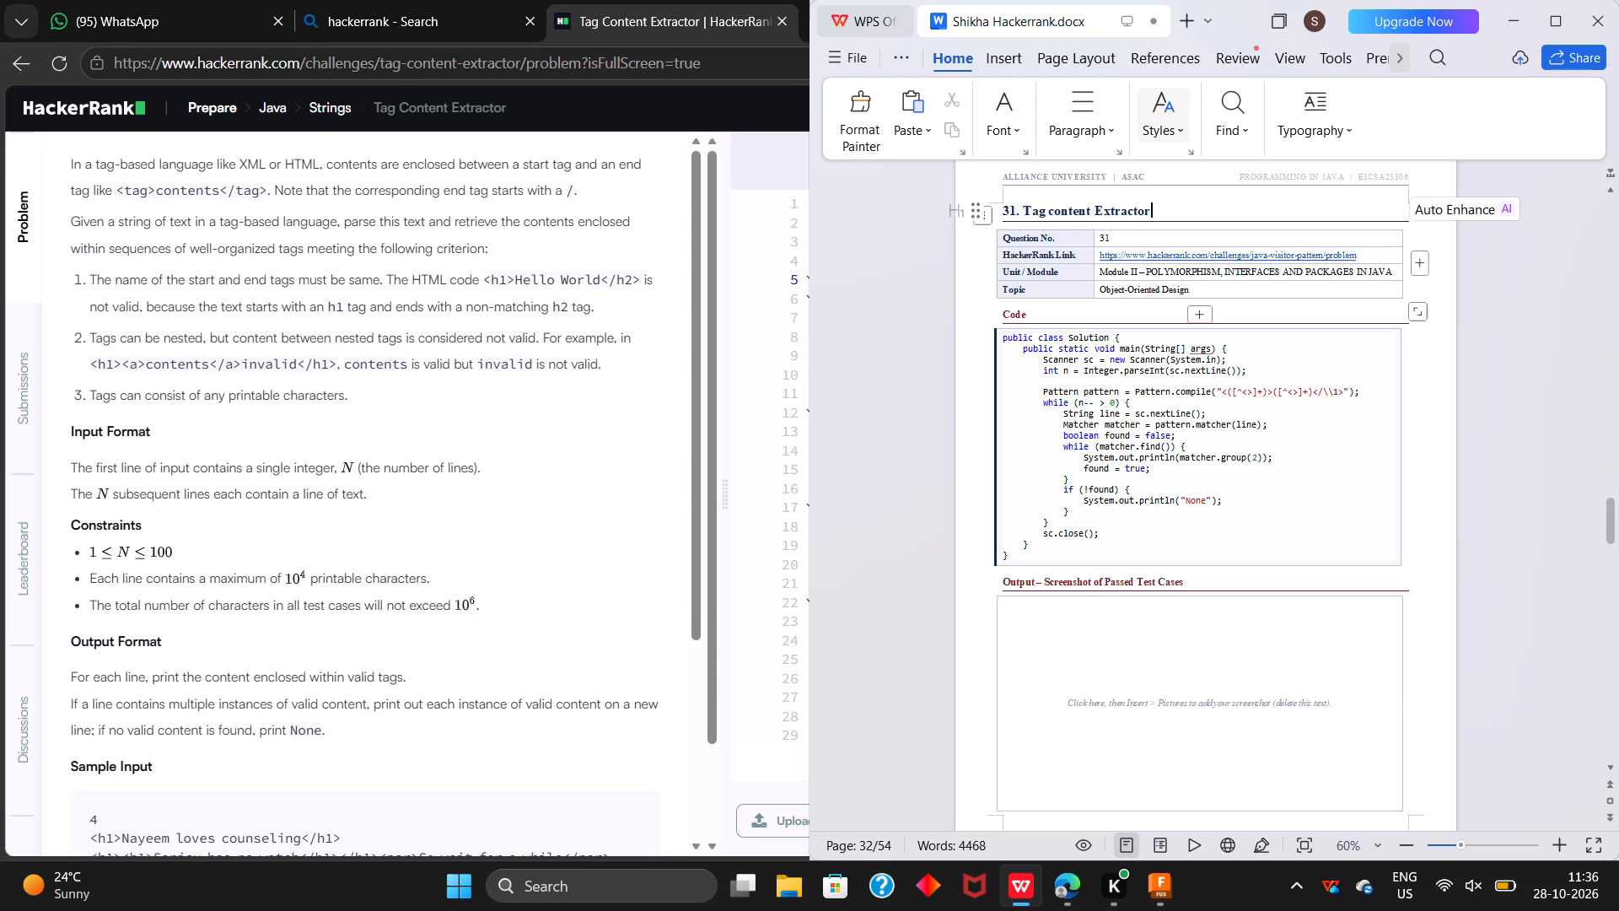
pyautogui.click(1369, 257)
pyautogui.press('BackSpace')
pyautogui.press('BackSpace')
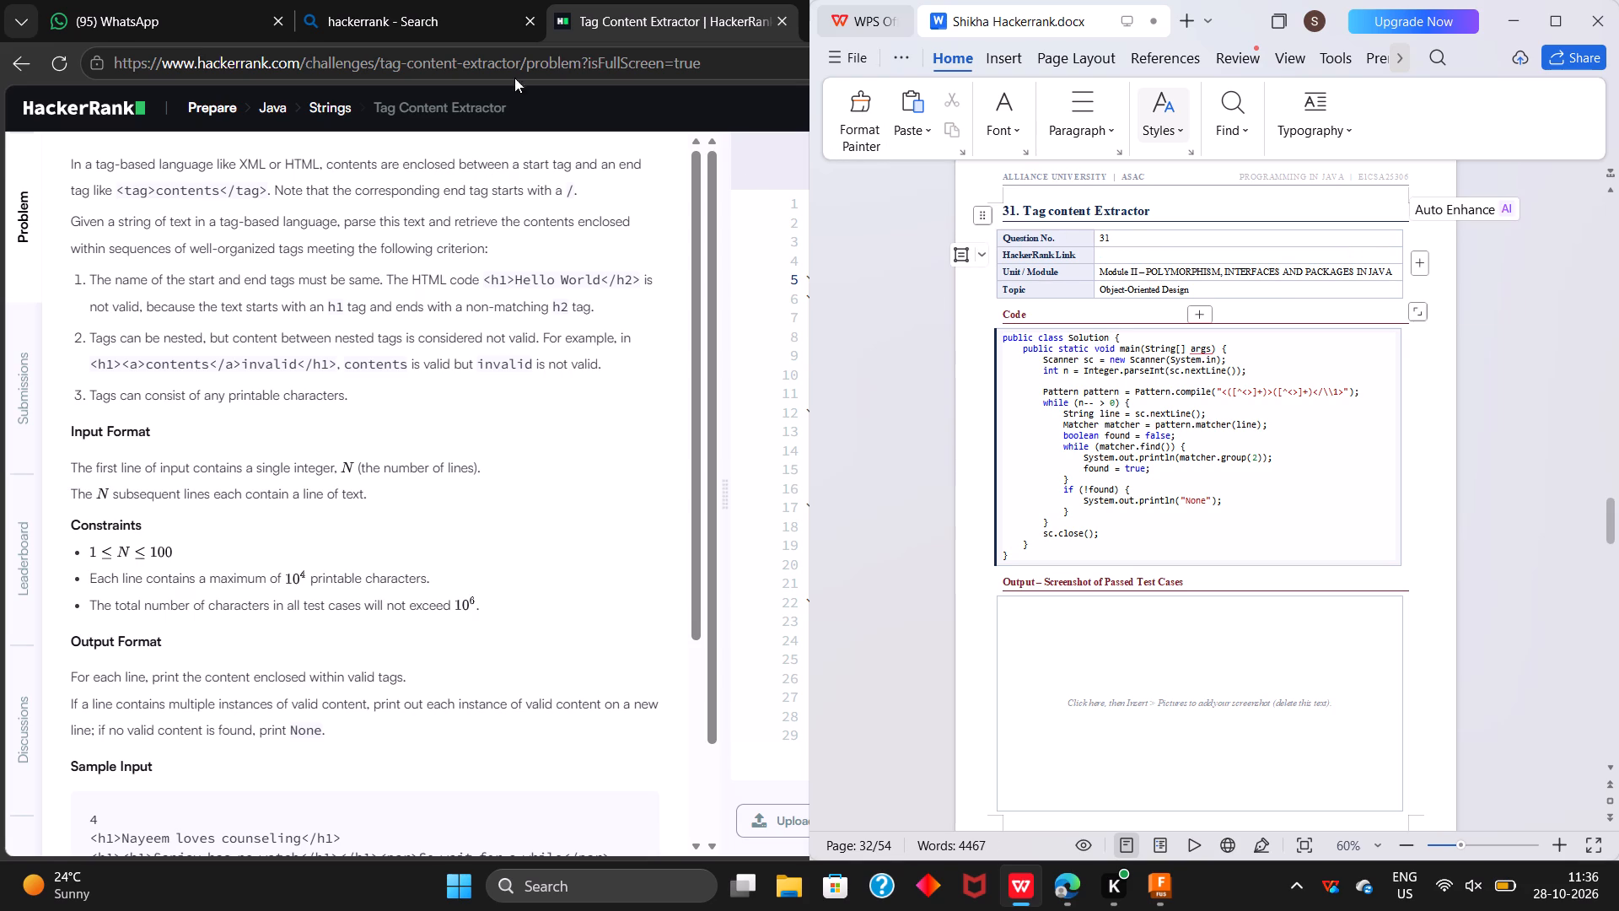
pyautogui.moveTo(112, 57); pyautogui.dragTo(741, 96)
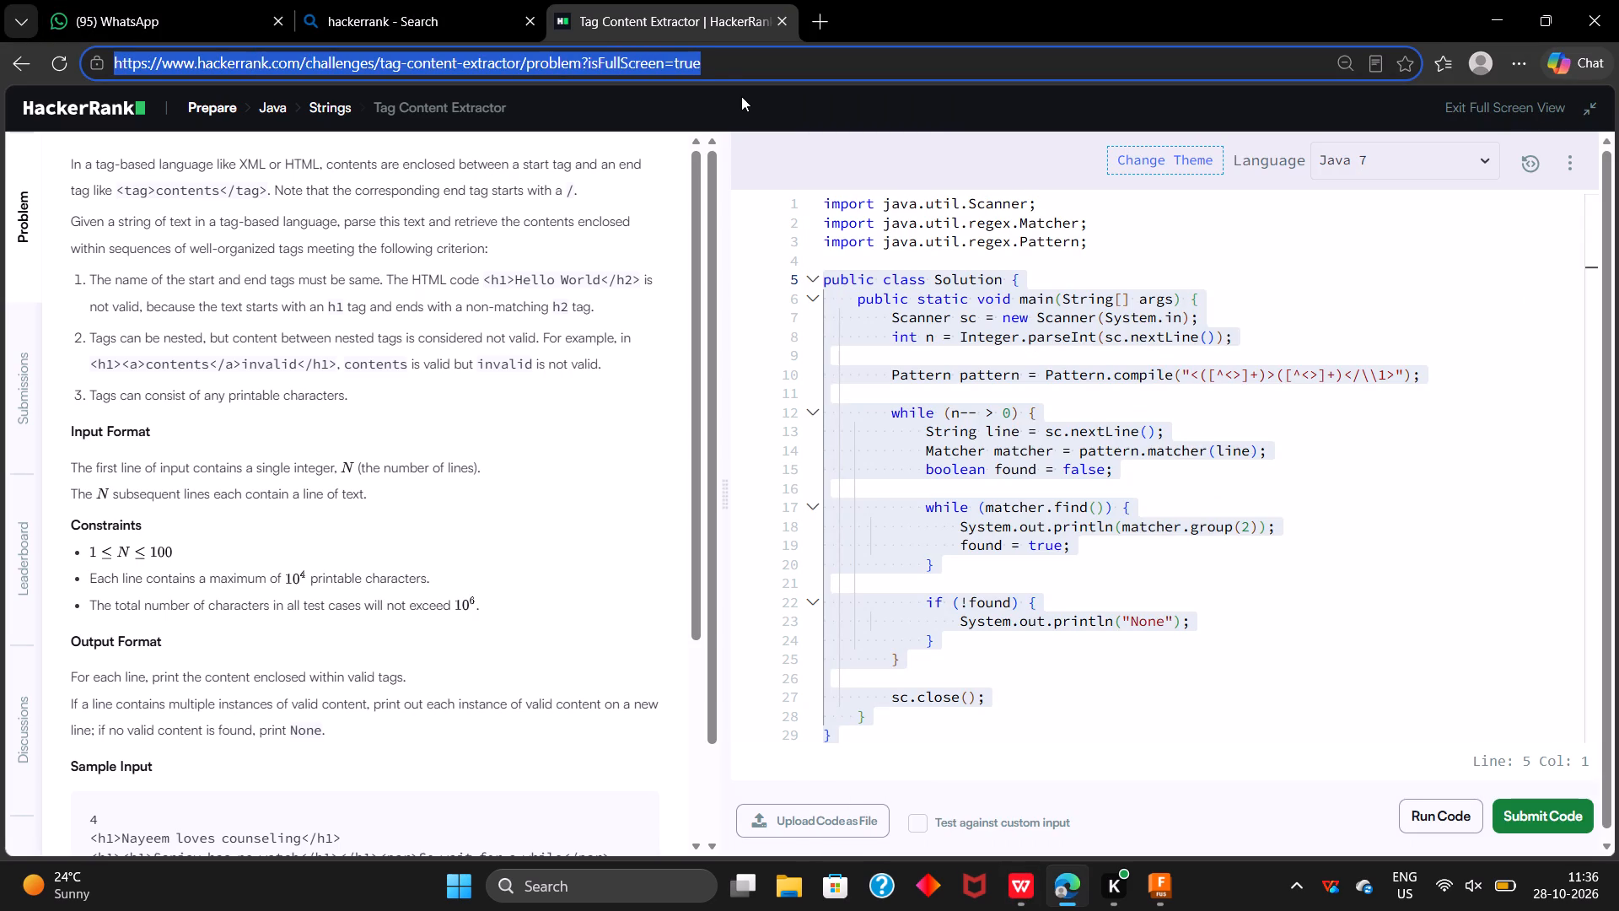
pyautogui.moveTo(675, 57); pyautogui.dragTo(824, 202)
pyautogui.press('Tab')
pyautogui.moveTo(824, 202); pyautogui.dragTo(965, 242)
pyautogui.press('Tab')
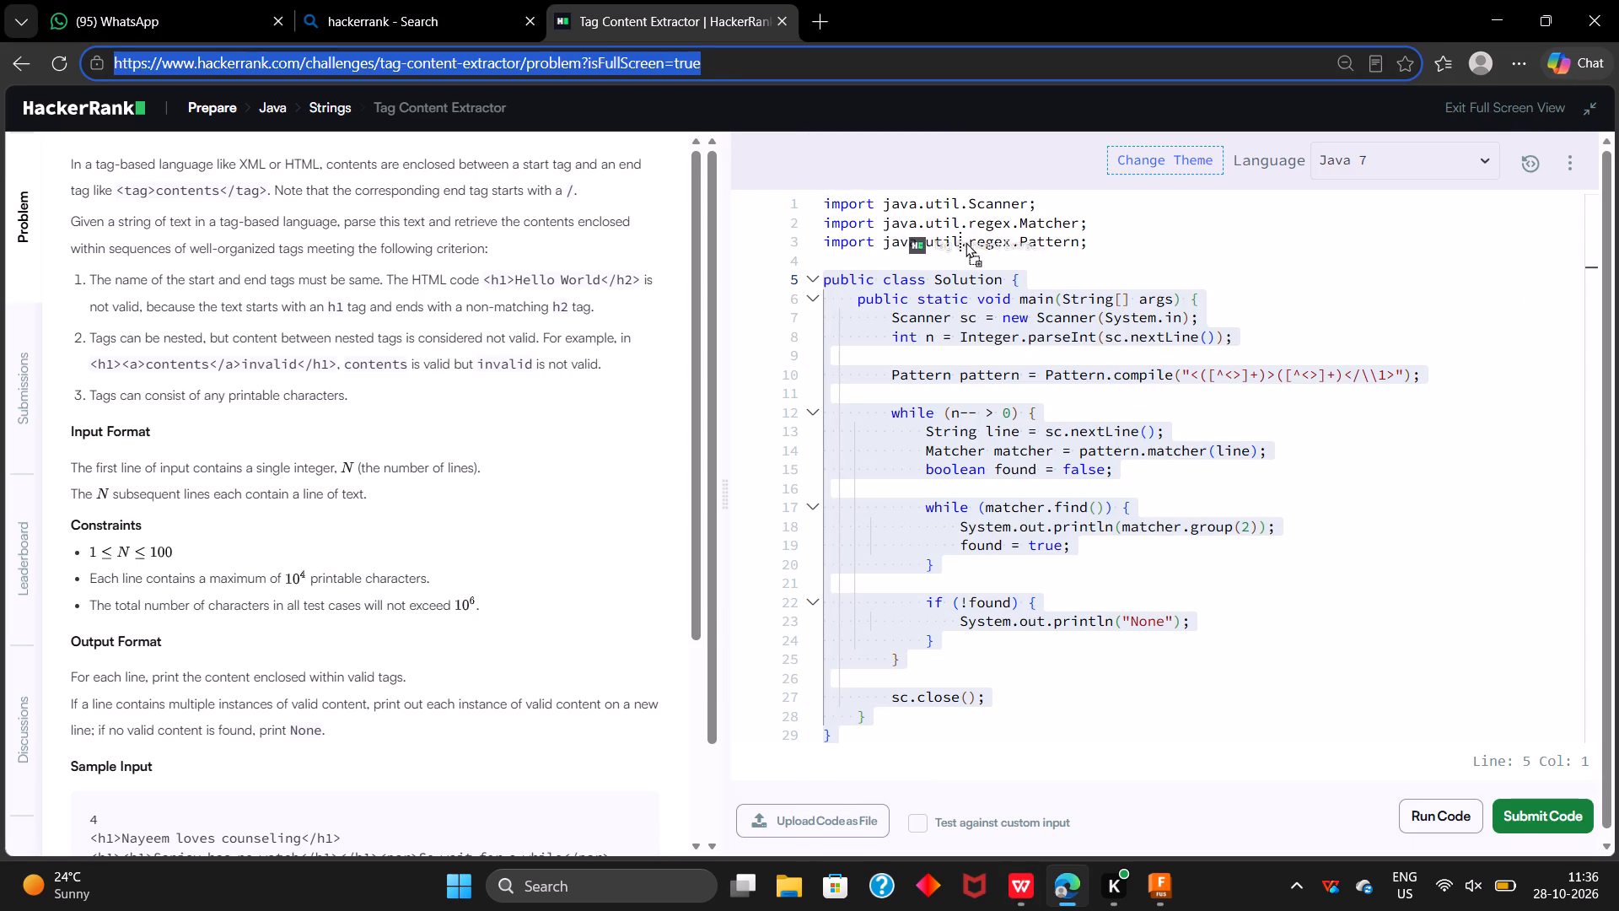
pyautogui.moveTo(965, 242); pyautogui.dragTo(1115, 258)
pyautogui.hotkey('alt', 'Tab')
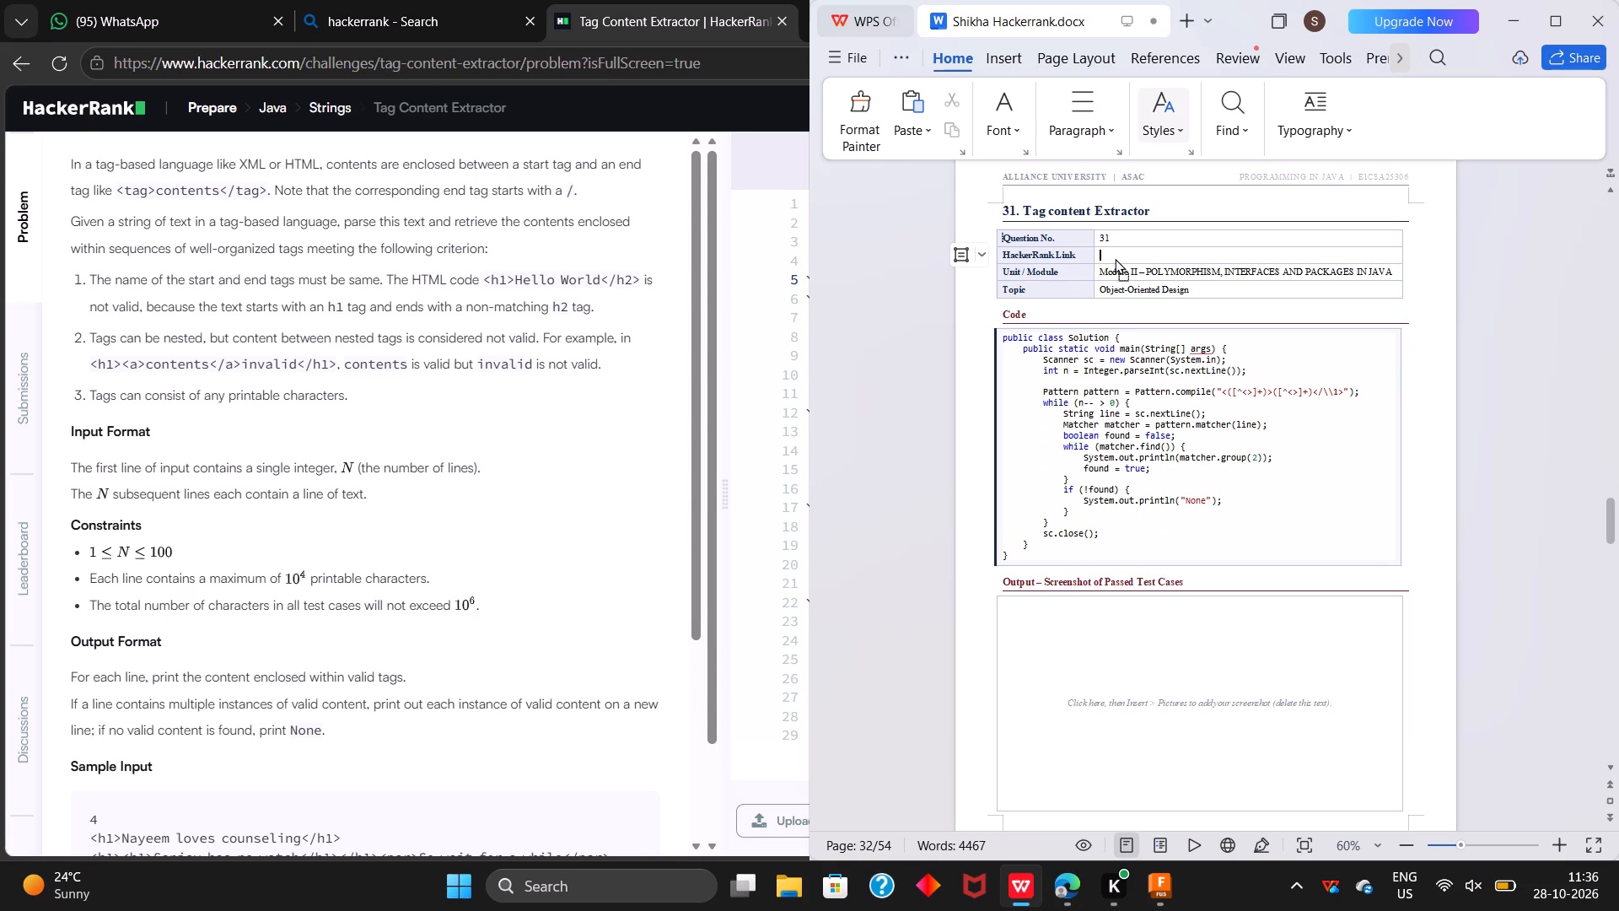
pyautogui.moveTo(1115, 258); pyautogui.dragTo(1115, 256)
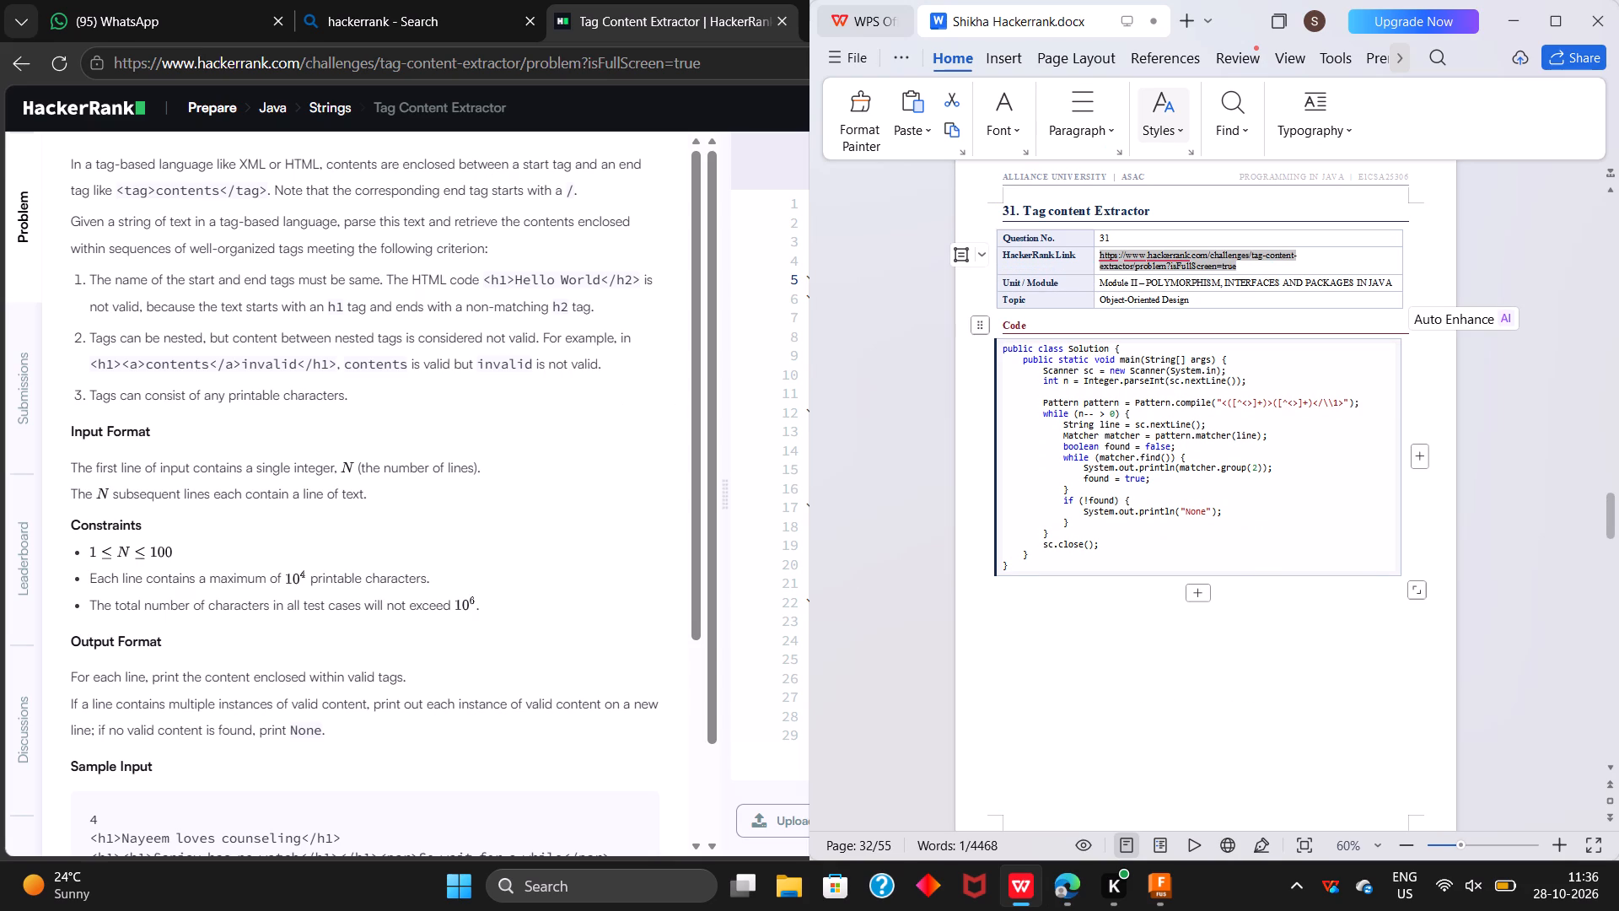
pyautogui.scroll(-1, 1104, 462)
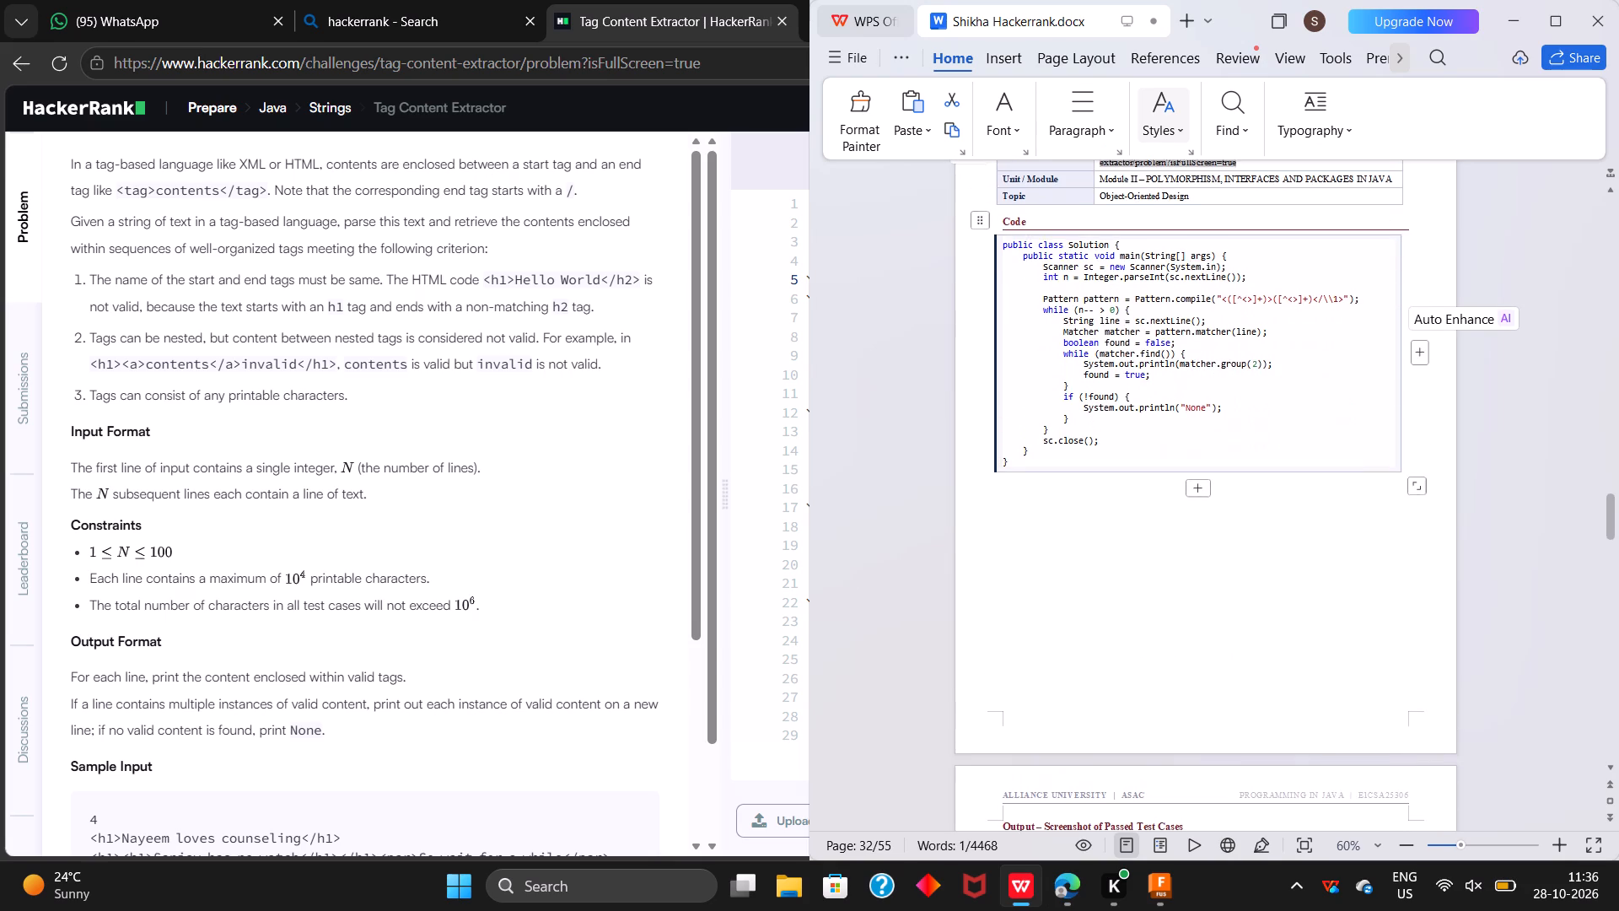
pyautogui.scroll(1, 1104, 462)
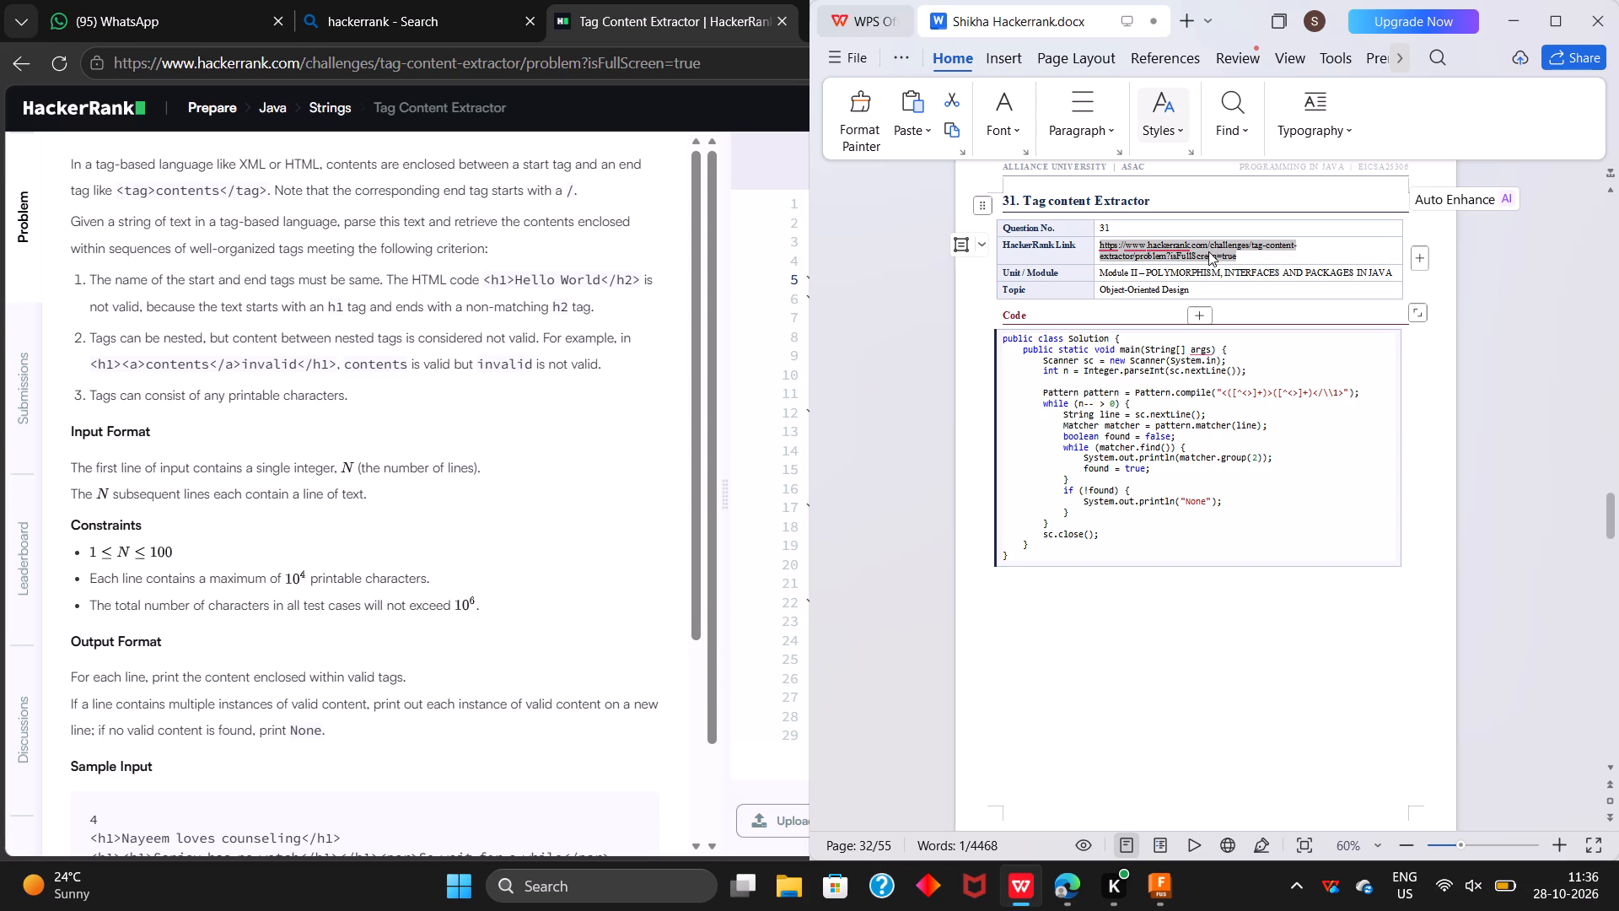
pyautogui.click(1149, 313)
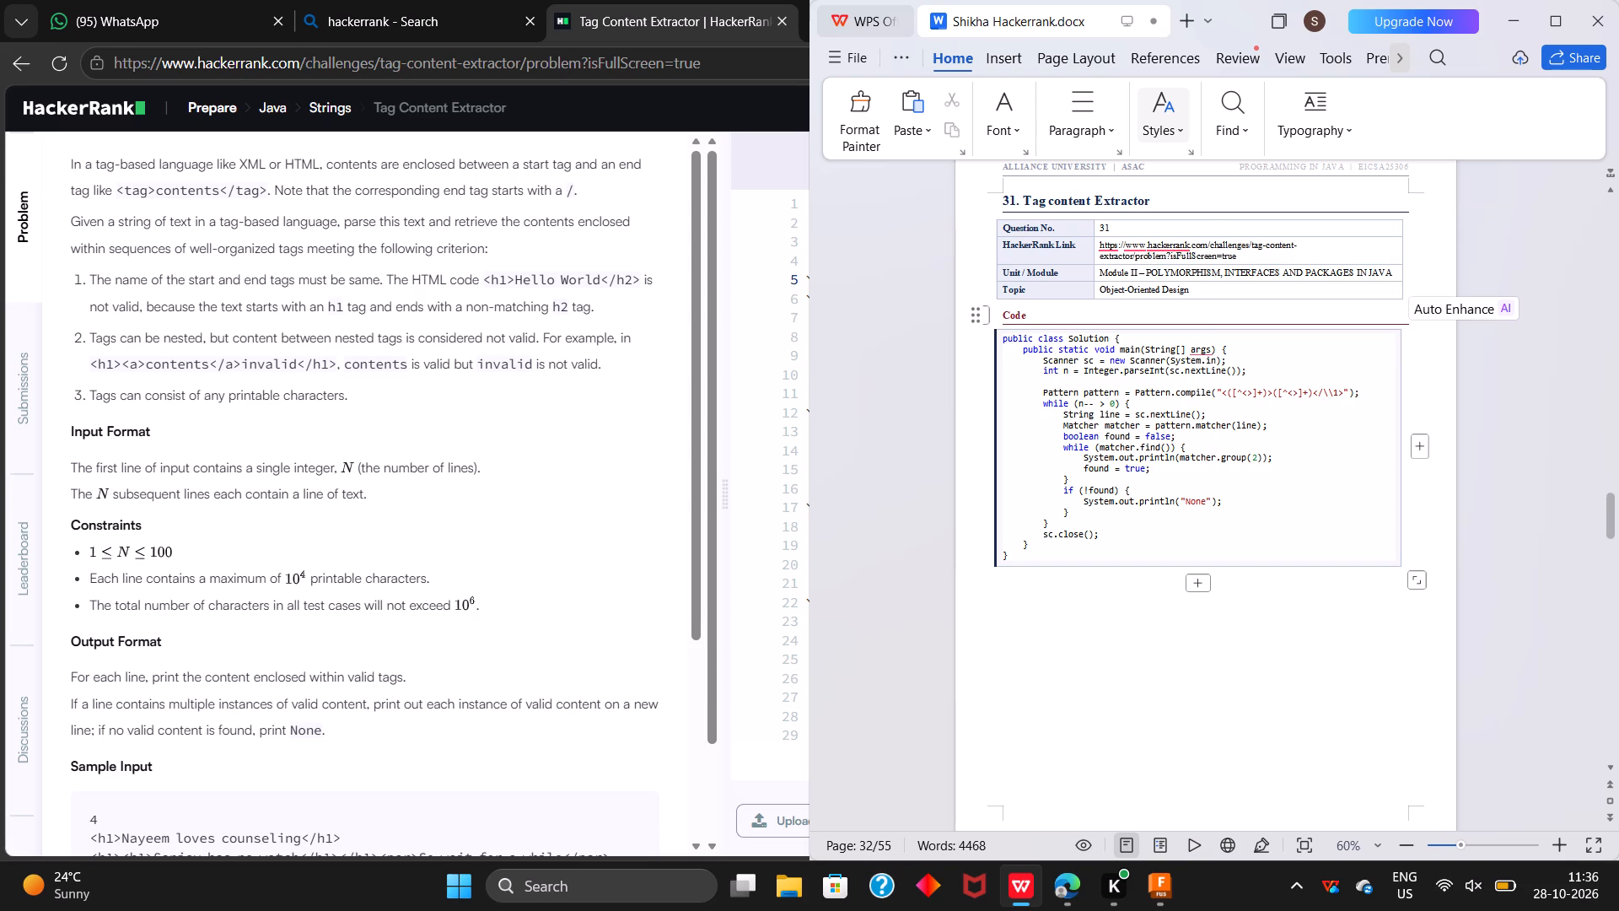
# Open the results of the accepted Tag Content Extractor submission on HackerRank for entry 31's output screenshot.
pyautogui.click(1180, 650)
pyautogui.scroll(-4, 1180, 650)
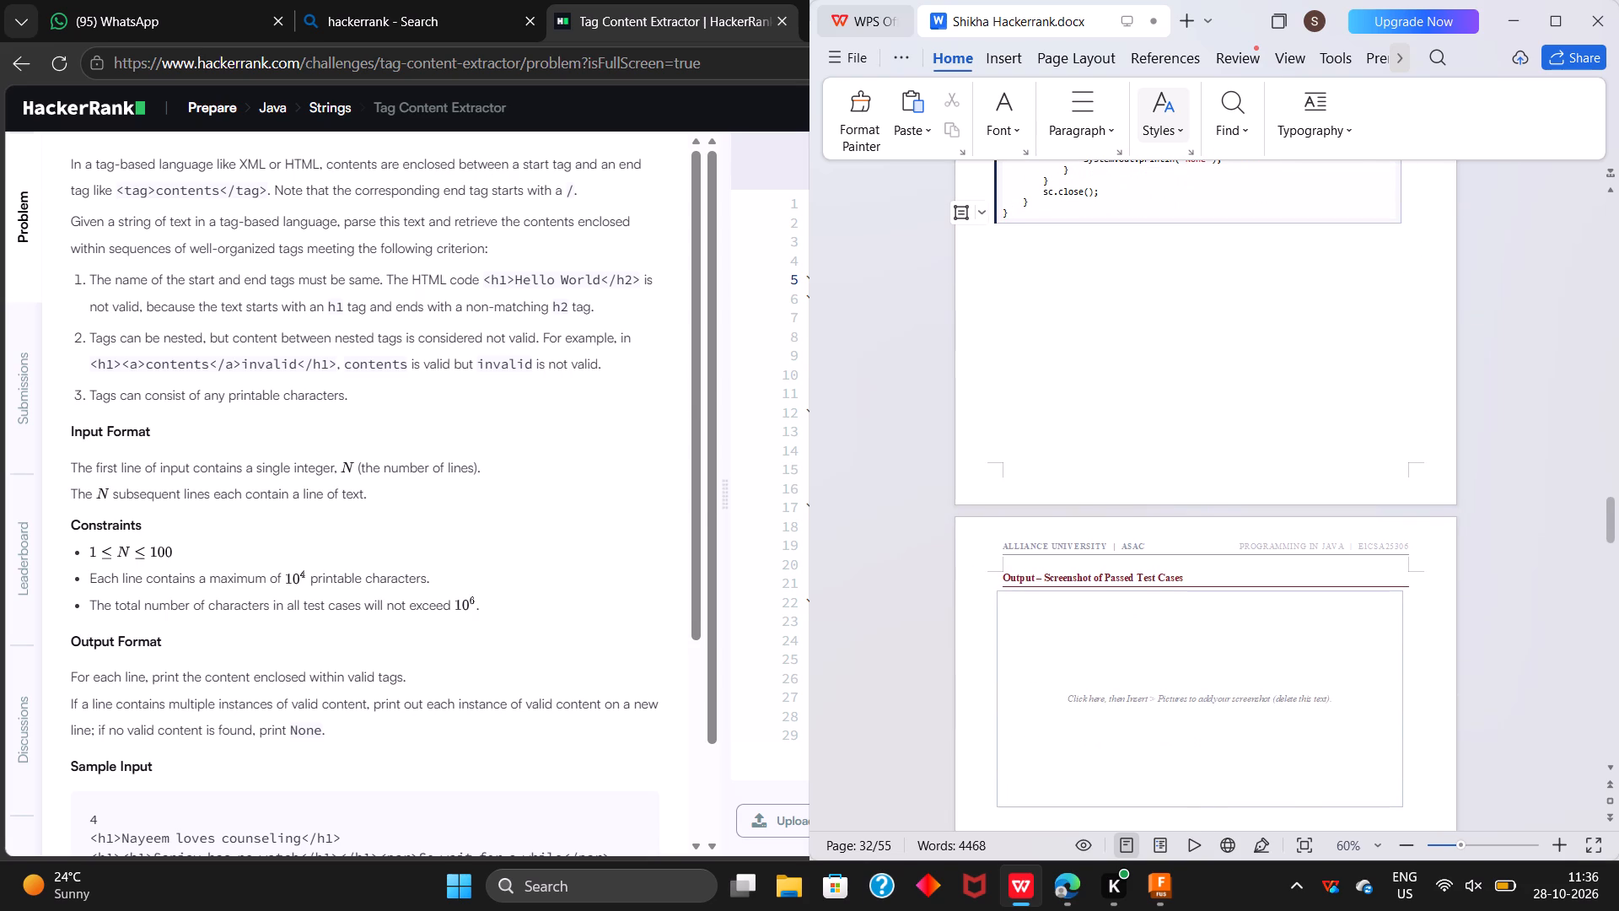
pyautogui.click(36, 391)
pyautogui.click(36, 391)
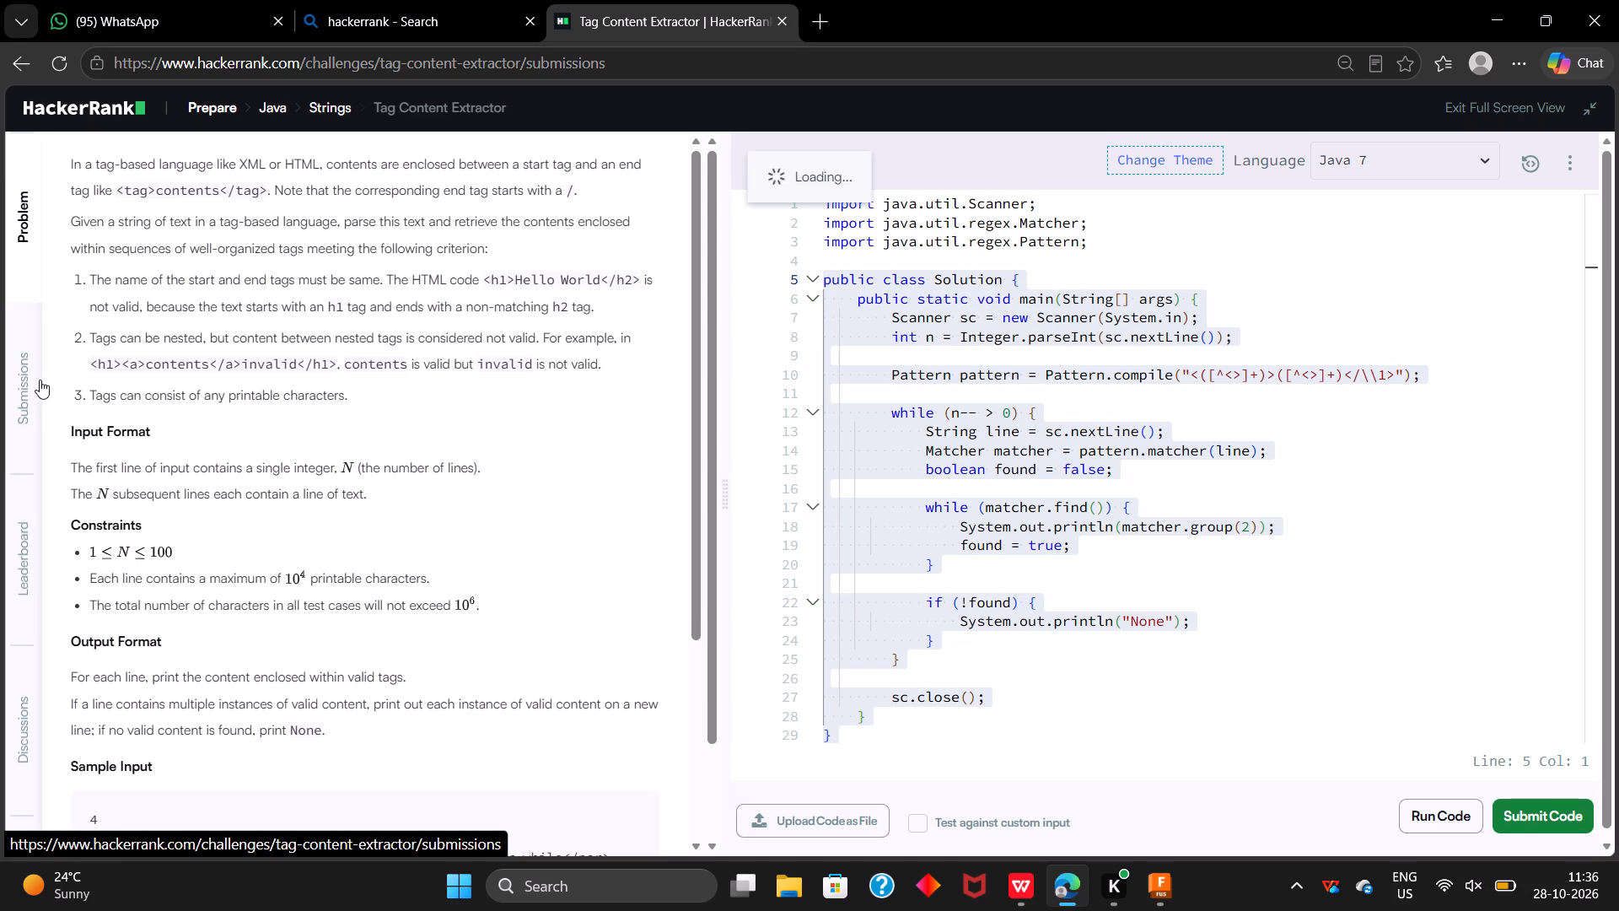
pyautogui.click(30, 381)
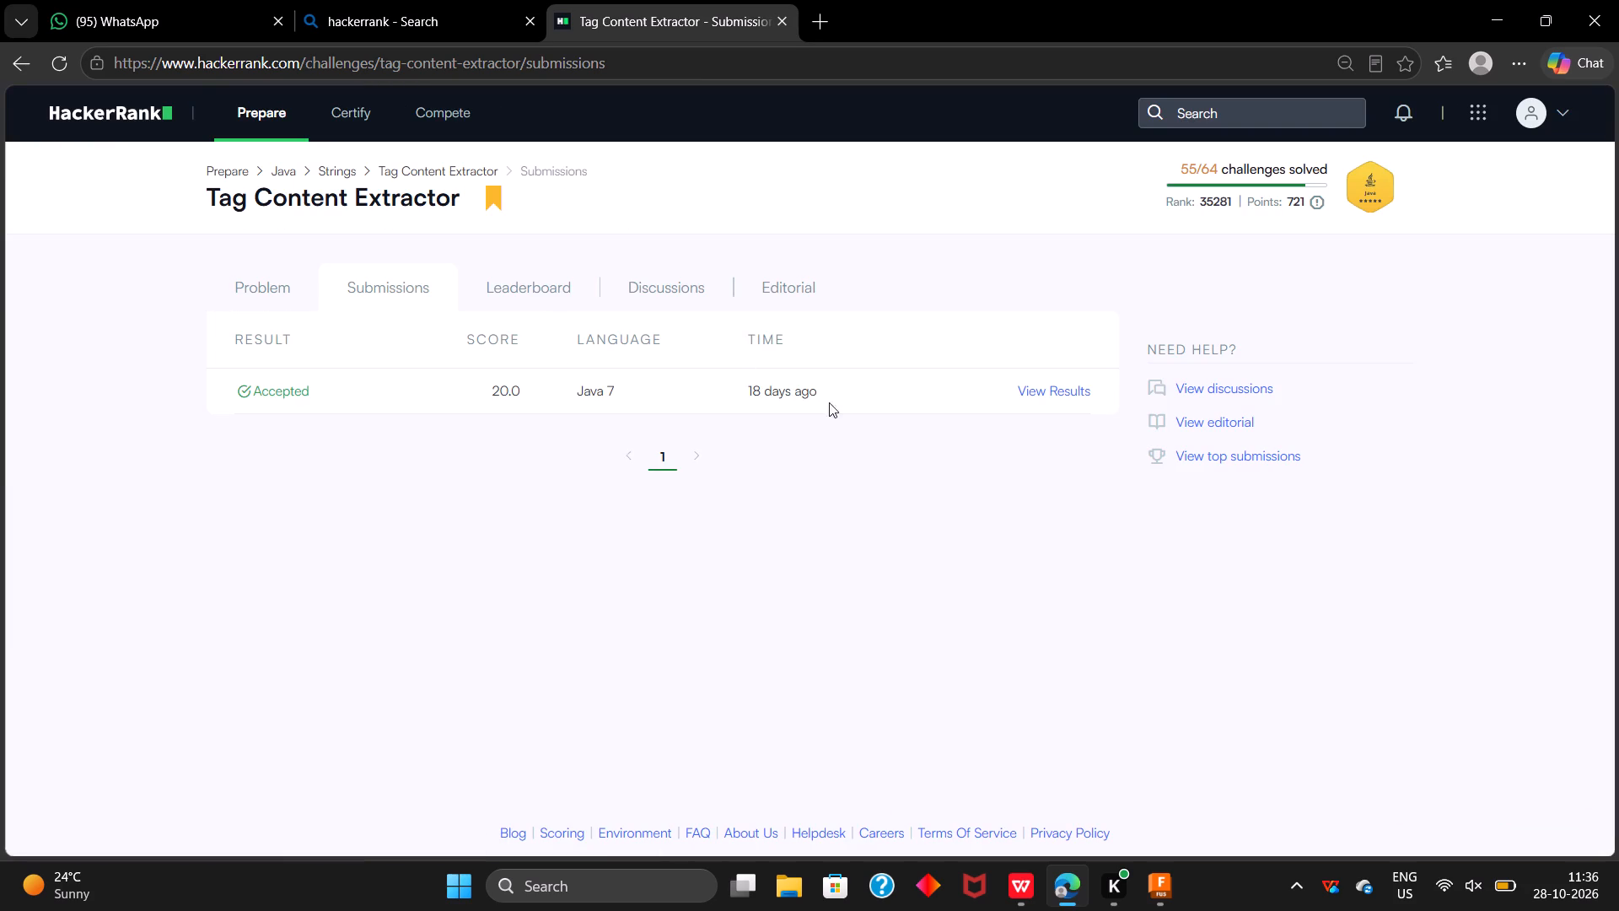
pyautogui.click(1033, 394)
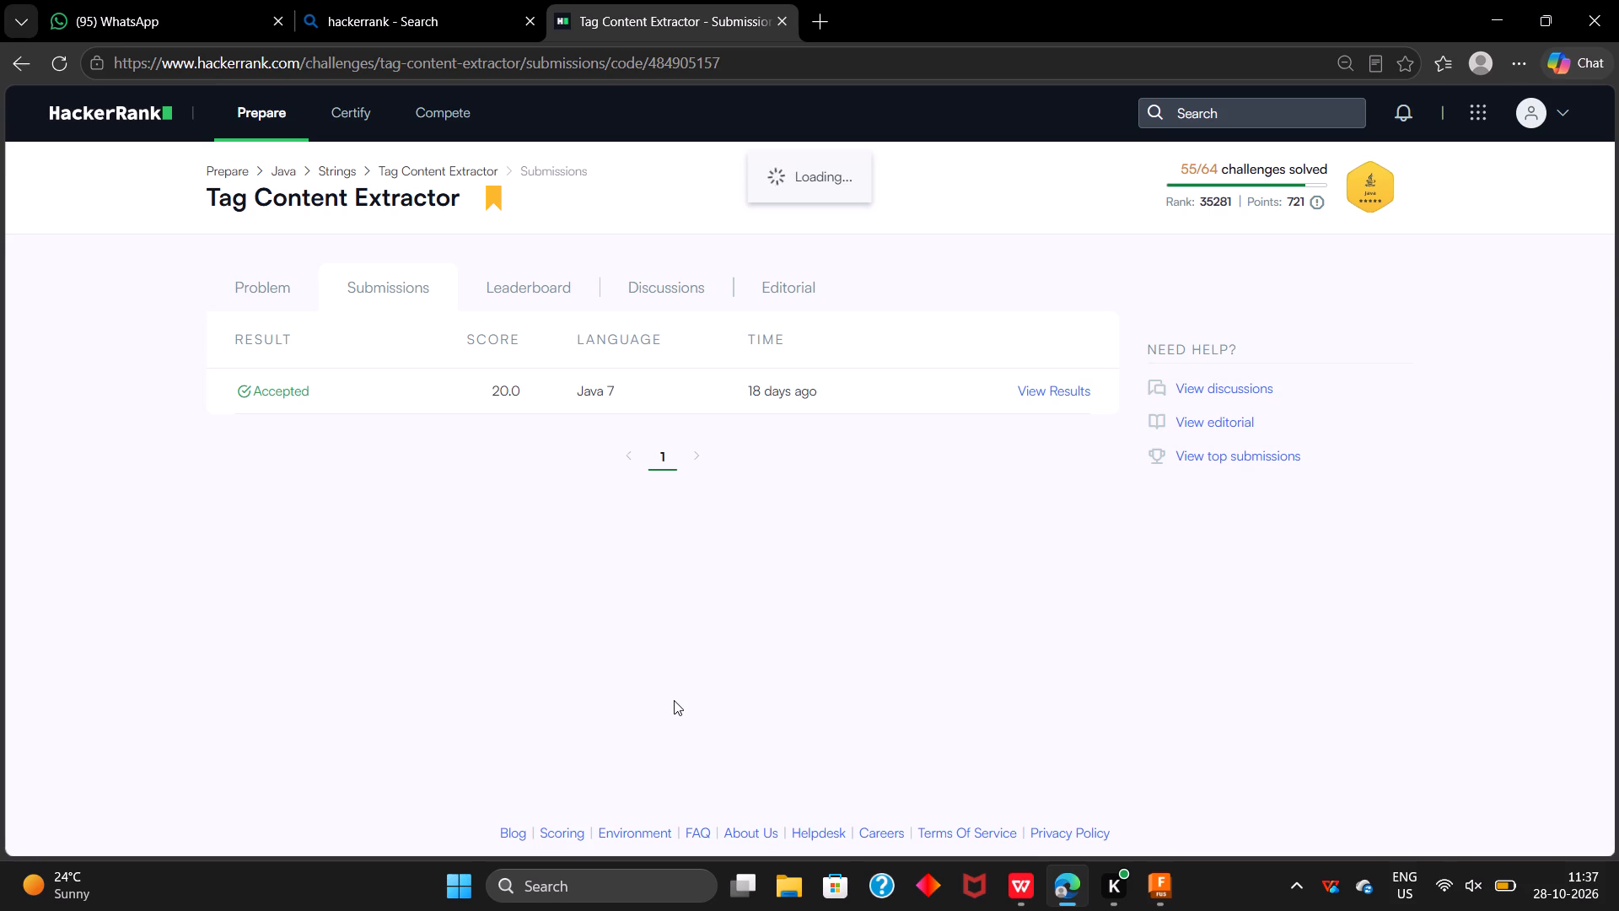
# Capture the Tag Content Extractor submission's test case results area, showing Test case 0's compiler message, input and expected output, and copy it.
pyautogui.scroll(-1, 705, 606)
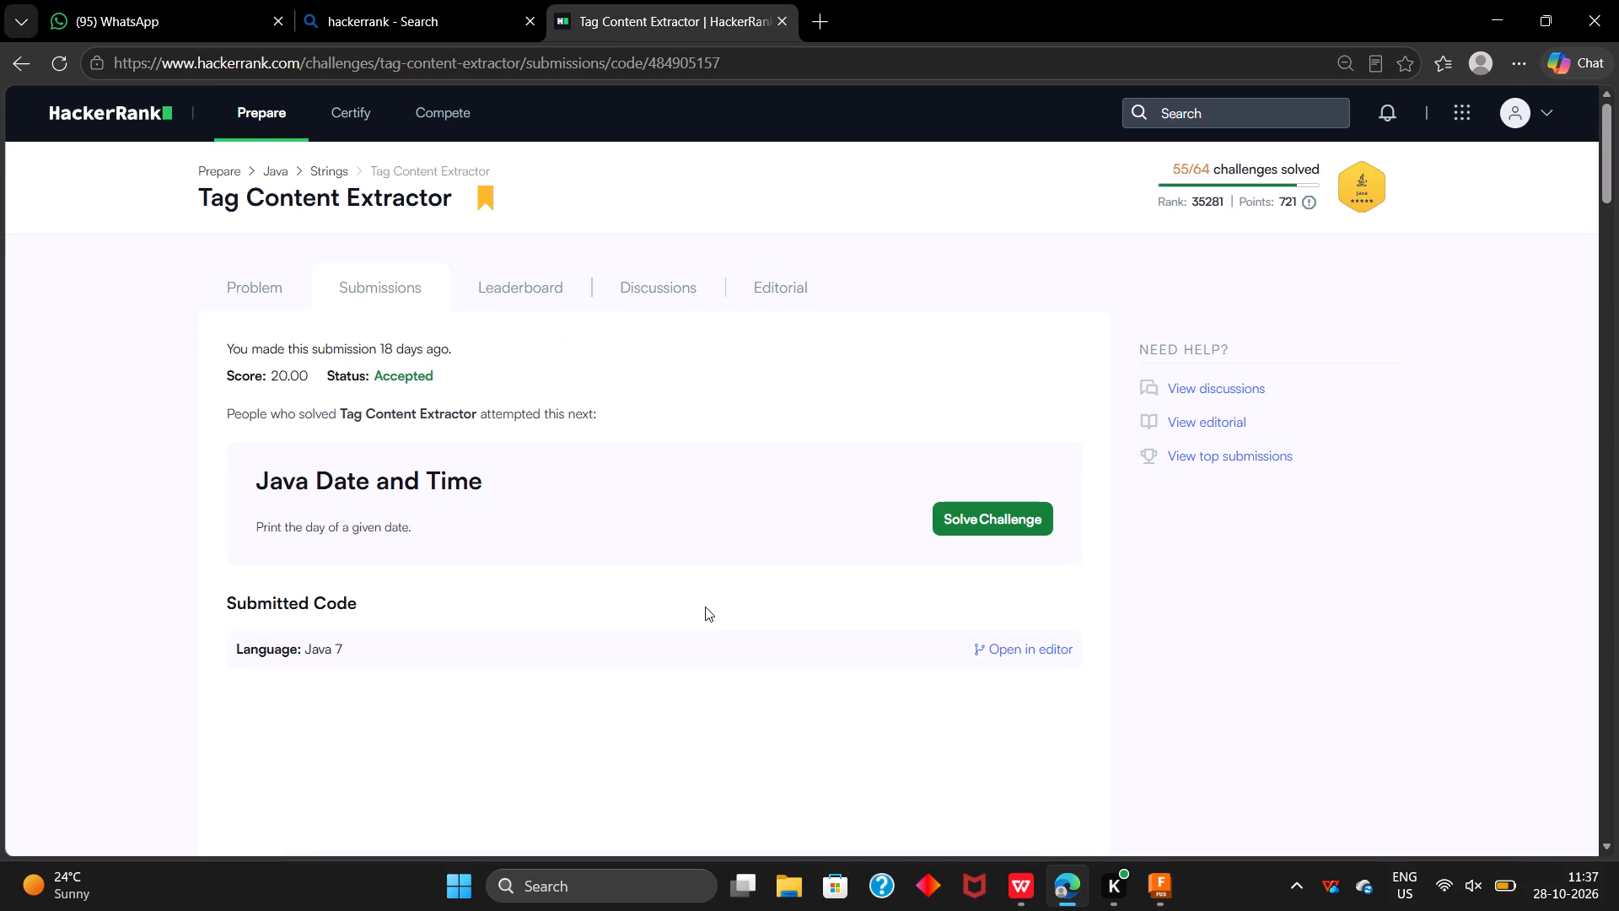
pyautogui.scroll(-9, 705, 606)
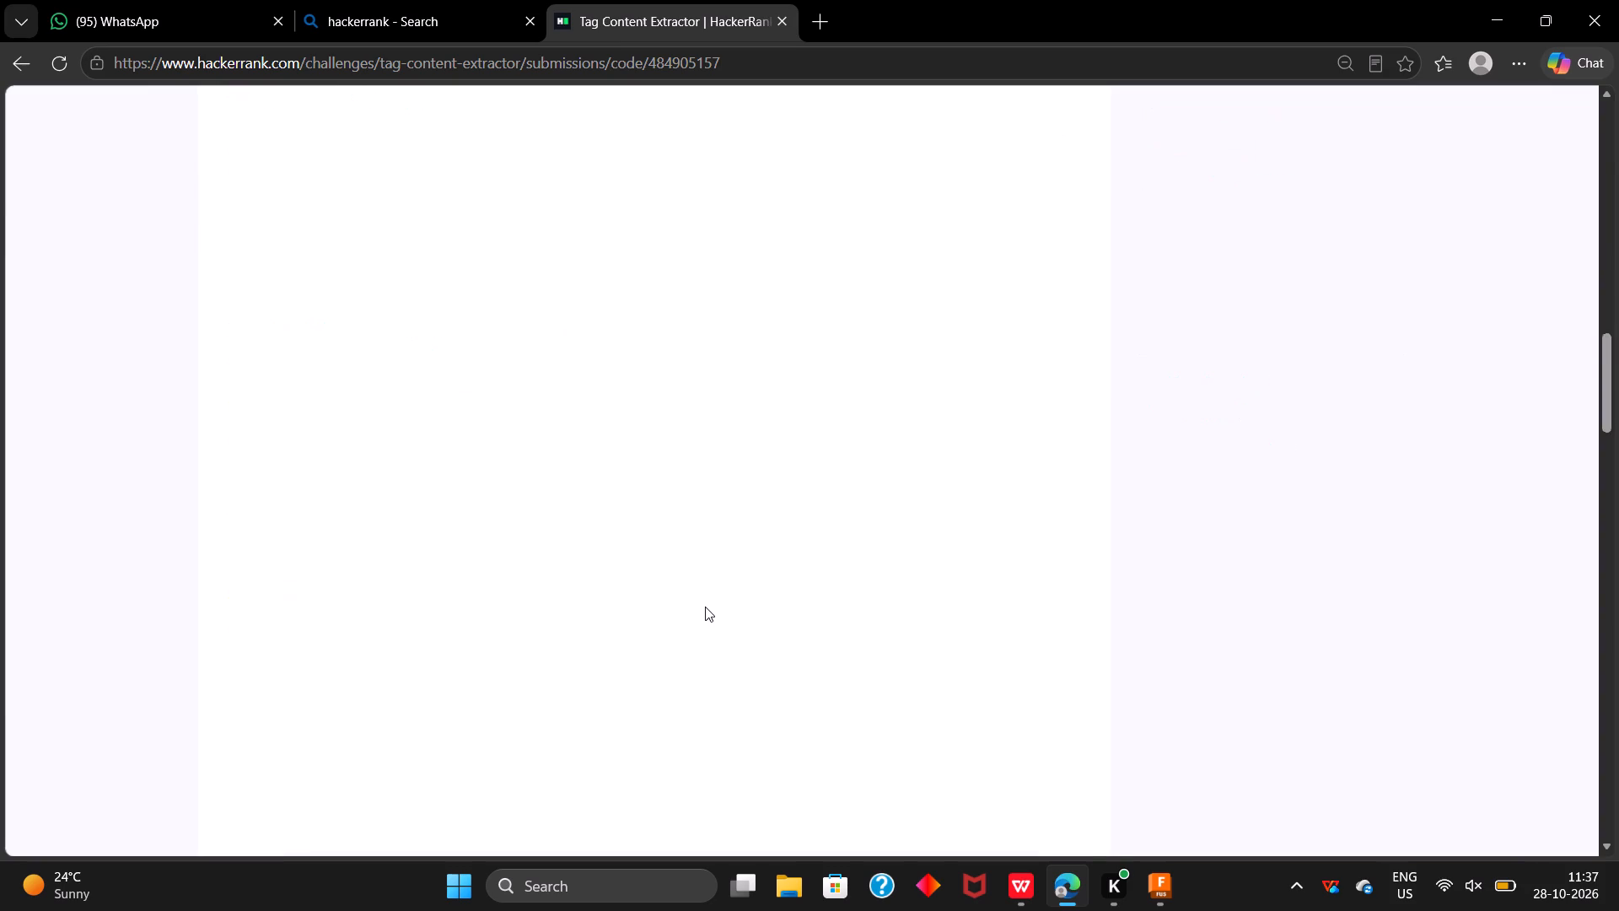
pyautogui.scroll(-12, 705, 606)
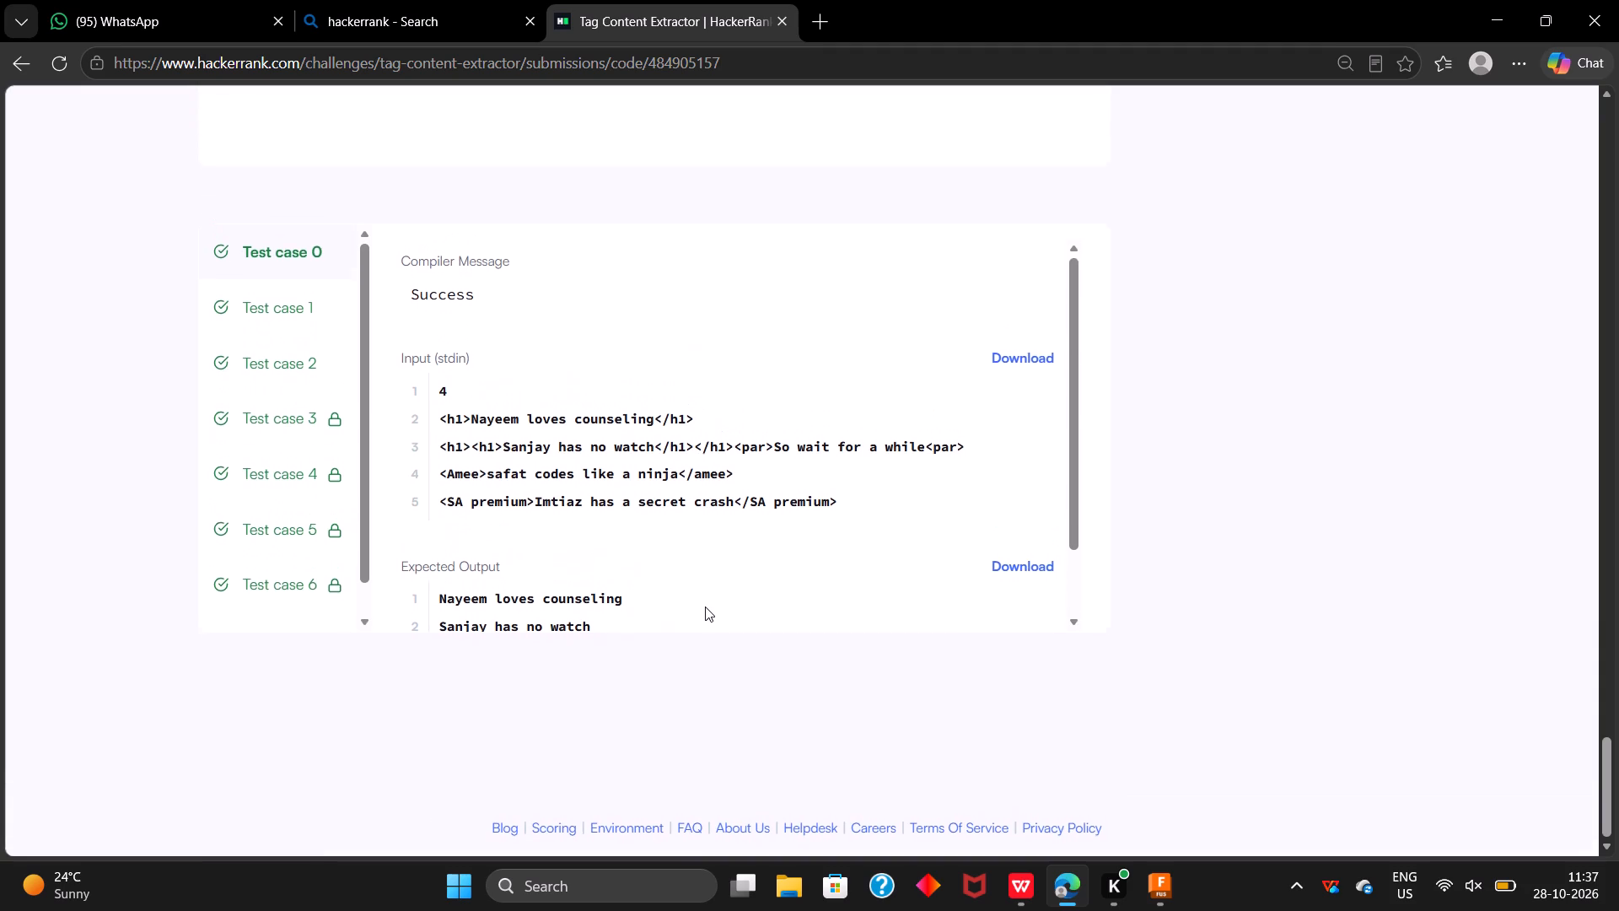
pyautogui.scroll(1, 705, 606)
pyautogui.hotkey('ctrl', 'shift', 's')
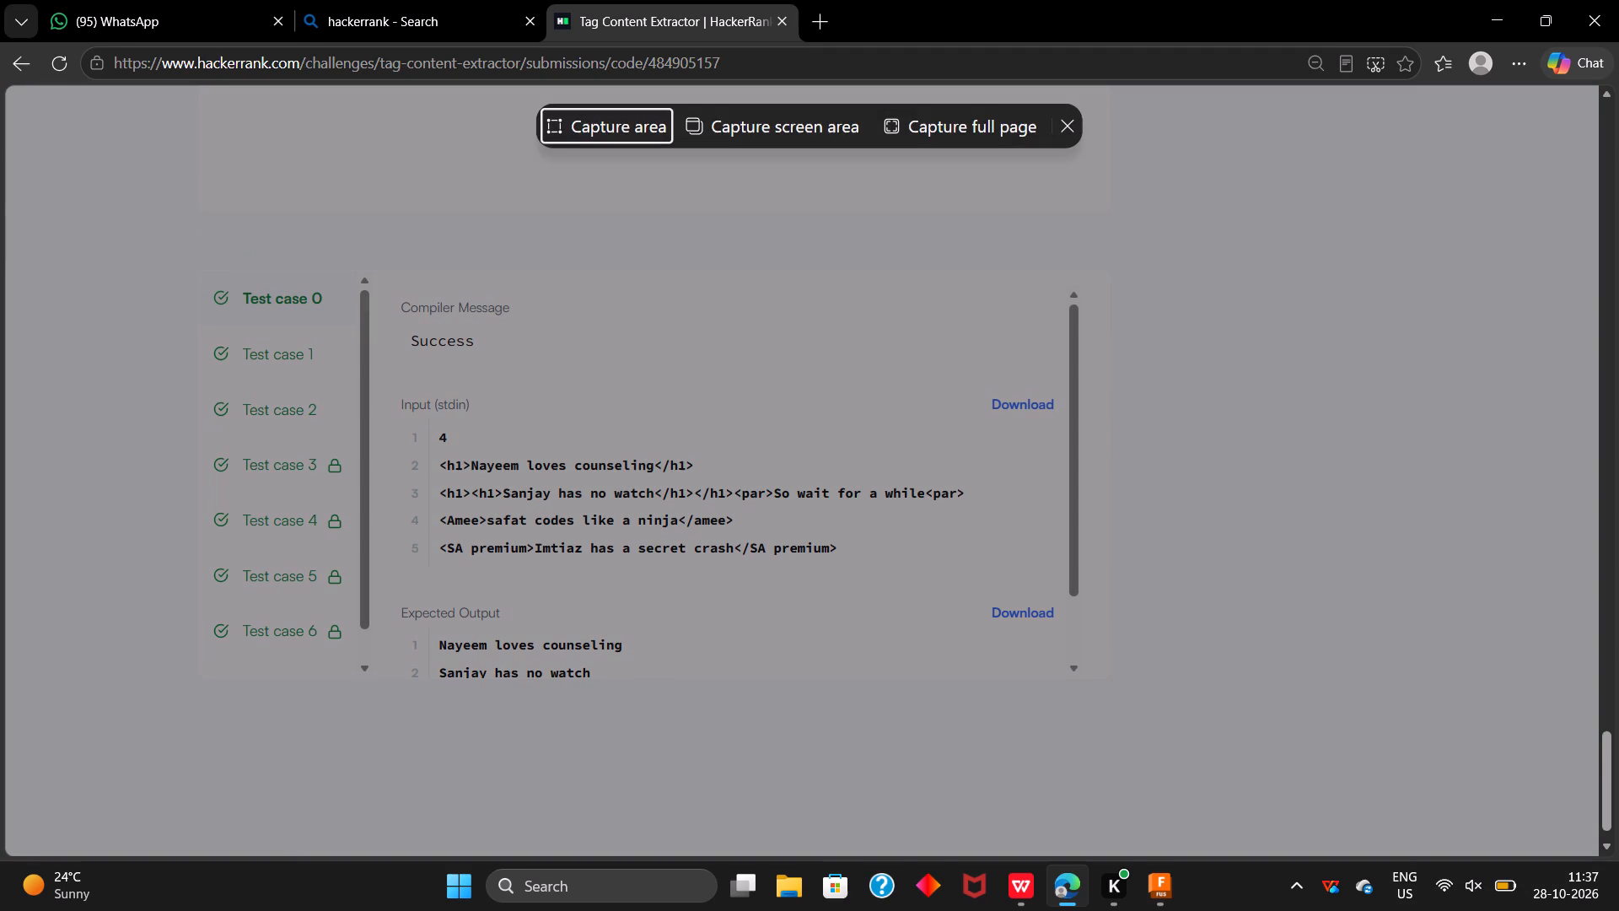
pyautogui.moveTo(188, 263); pyautogui.dragTo(1123, 708)
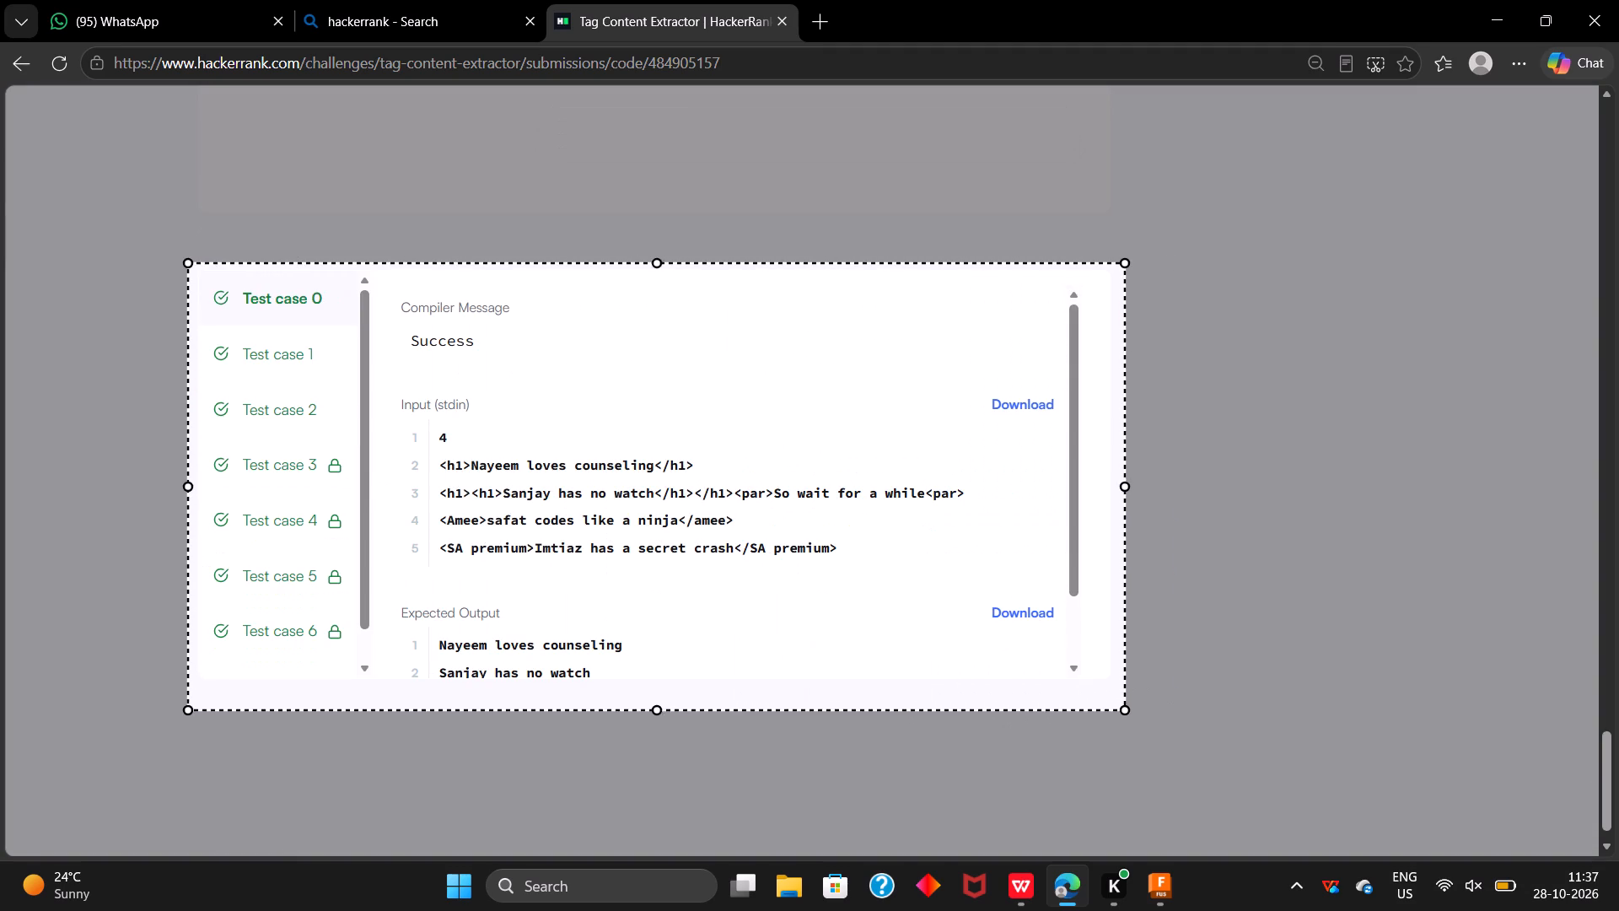
pyautogui.moveTo(1123, 708); pyautogui.dragTo(1123, 698)
pyautogui.hotkey('ctrl', 'c')
# In the WPS document, replace the placeholder text in entry 31's output box with the copied test case screenshot.
pyautogui.hotkey('alt', 'Tab')
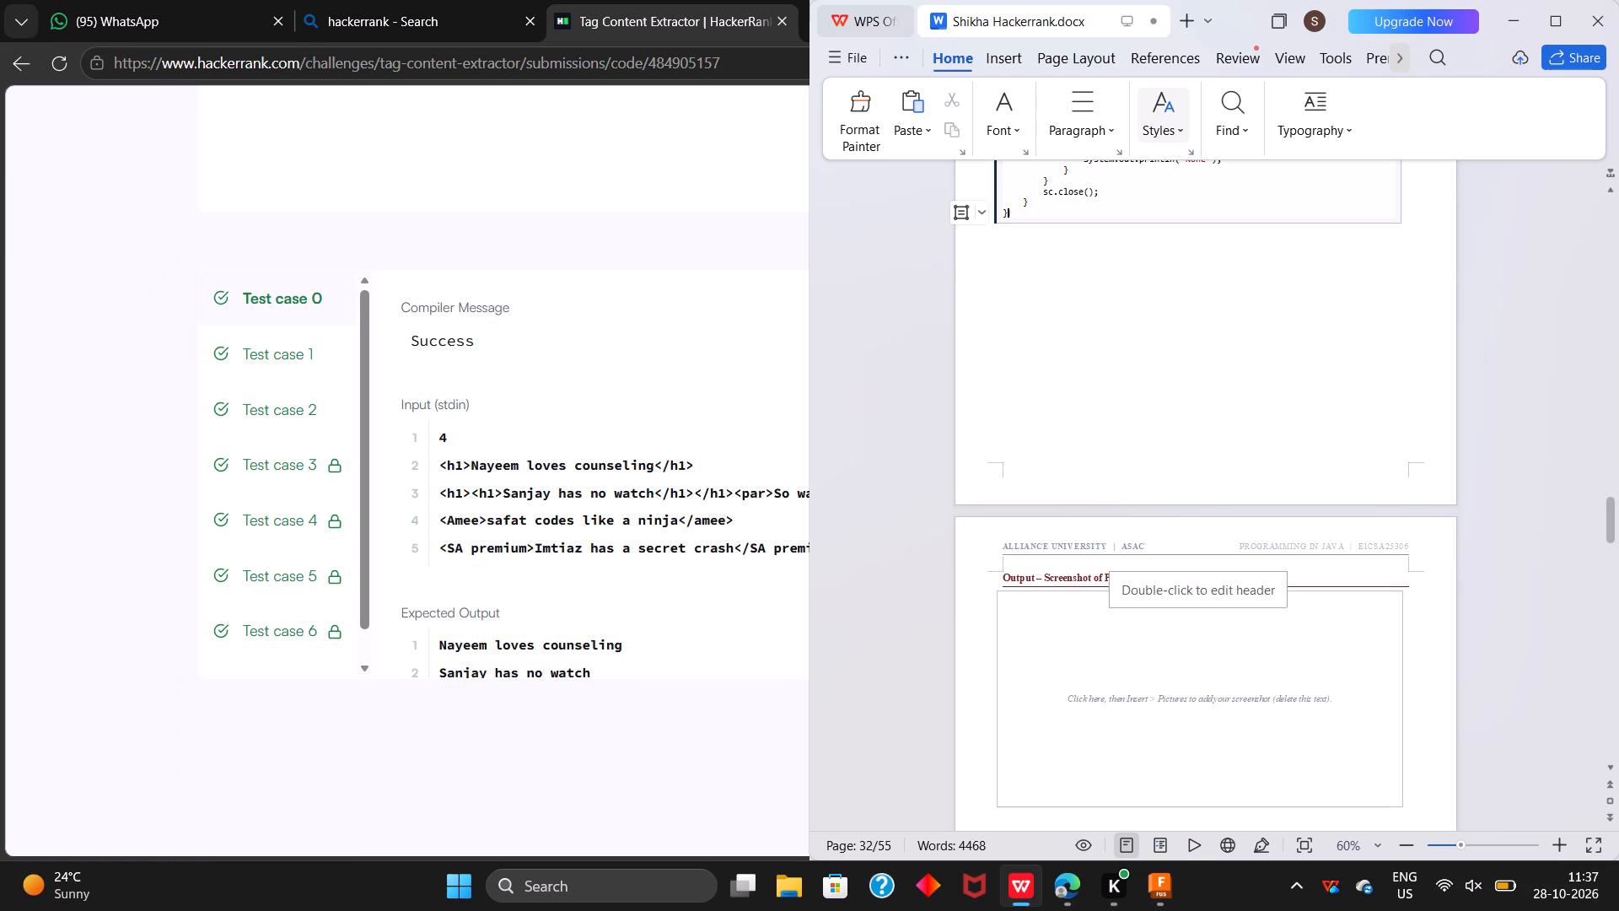
pyautogui.tripleClick(1171, 663)
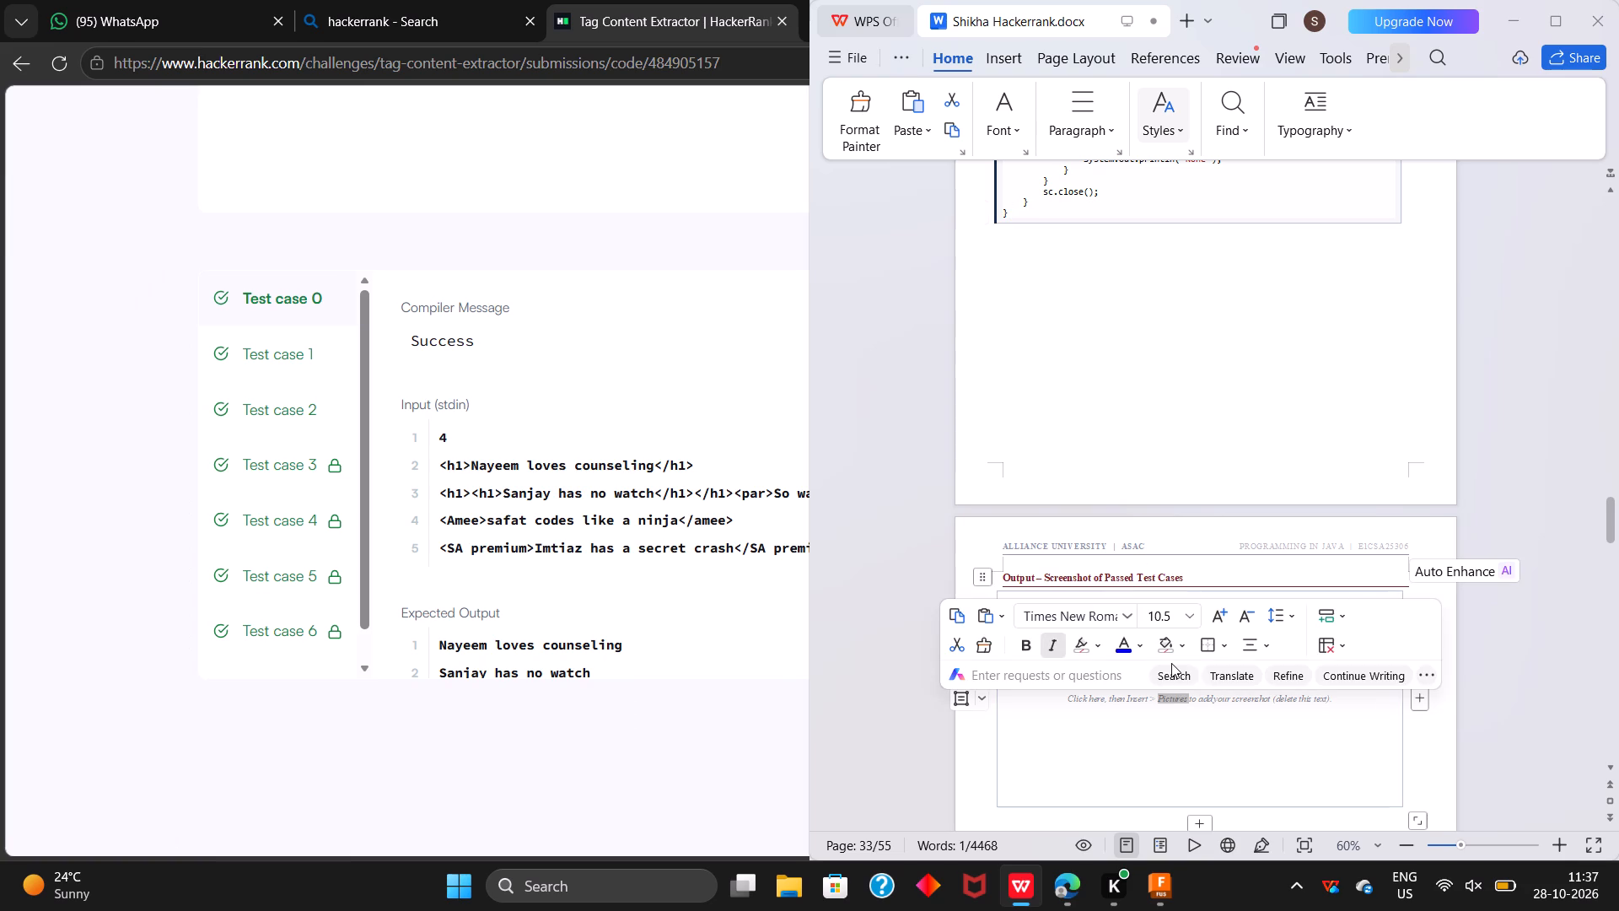
pyautogui.tripleClick(1163, 746)
pyautogui.hotkey('ctrl', 'v')
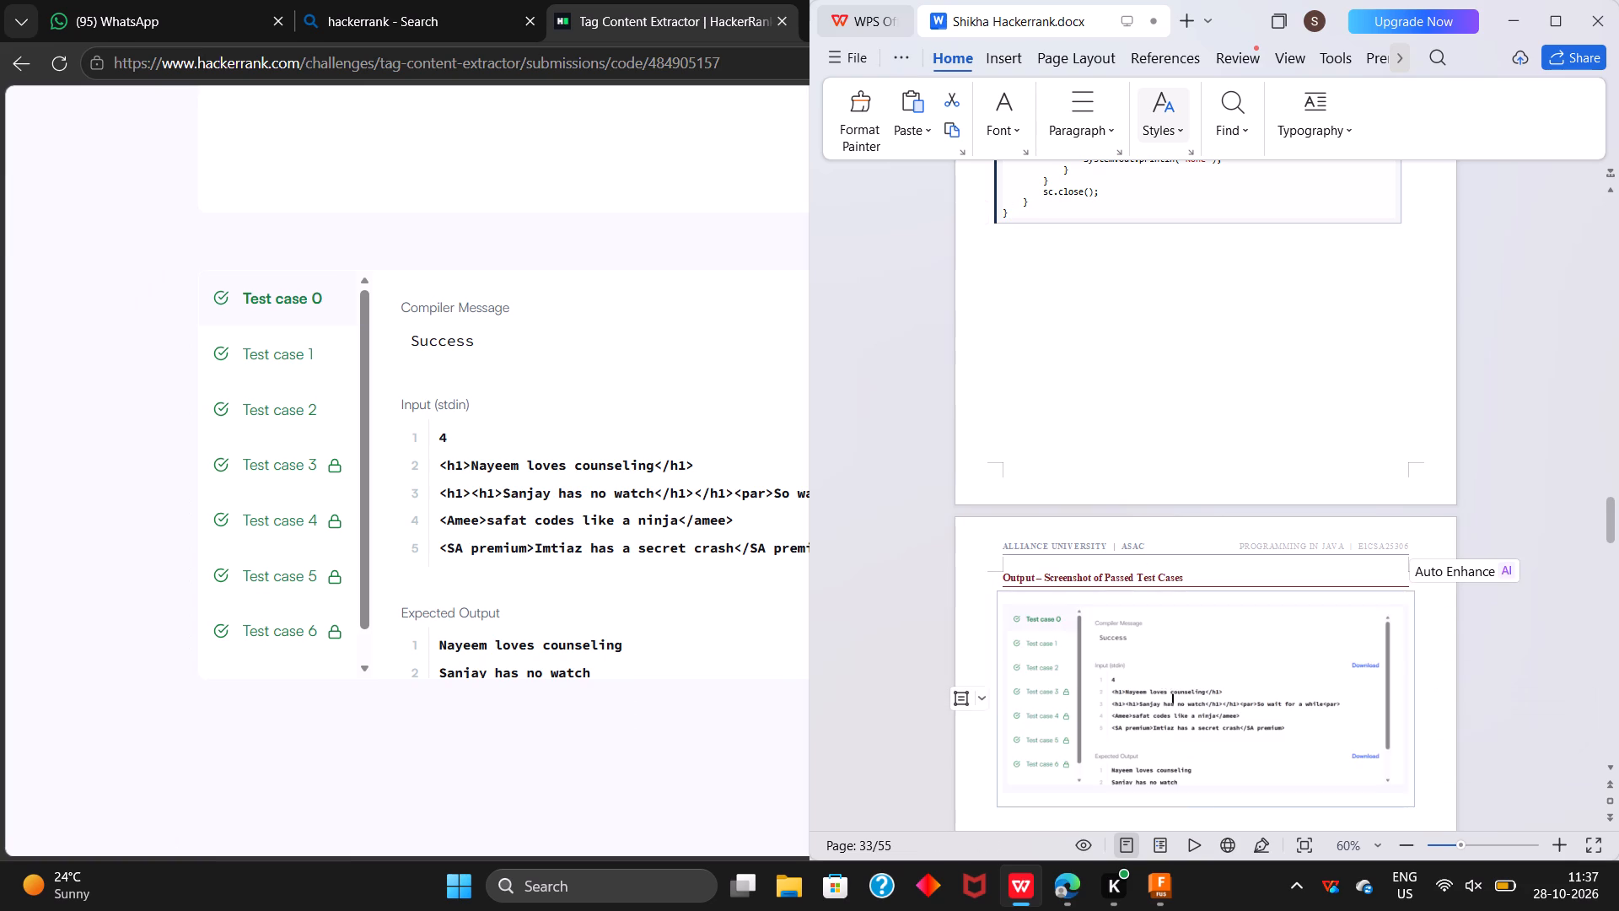
# Shrink entry 31's output box slightly around the pasted screenshot, towards the width of the heading line above.
pyautogui.scroll(-1, 1326, 679)
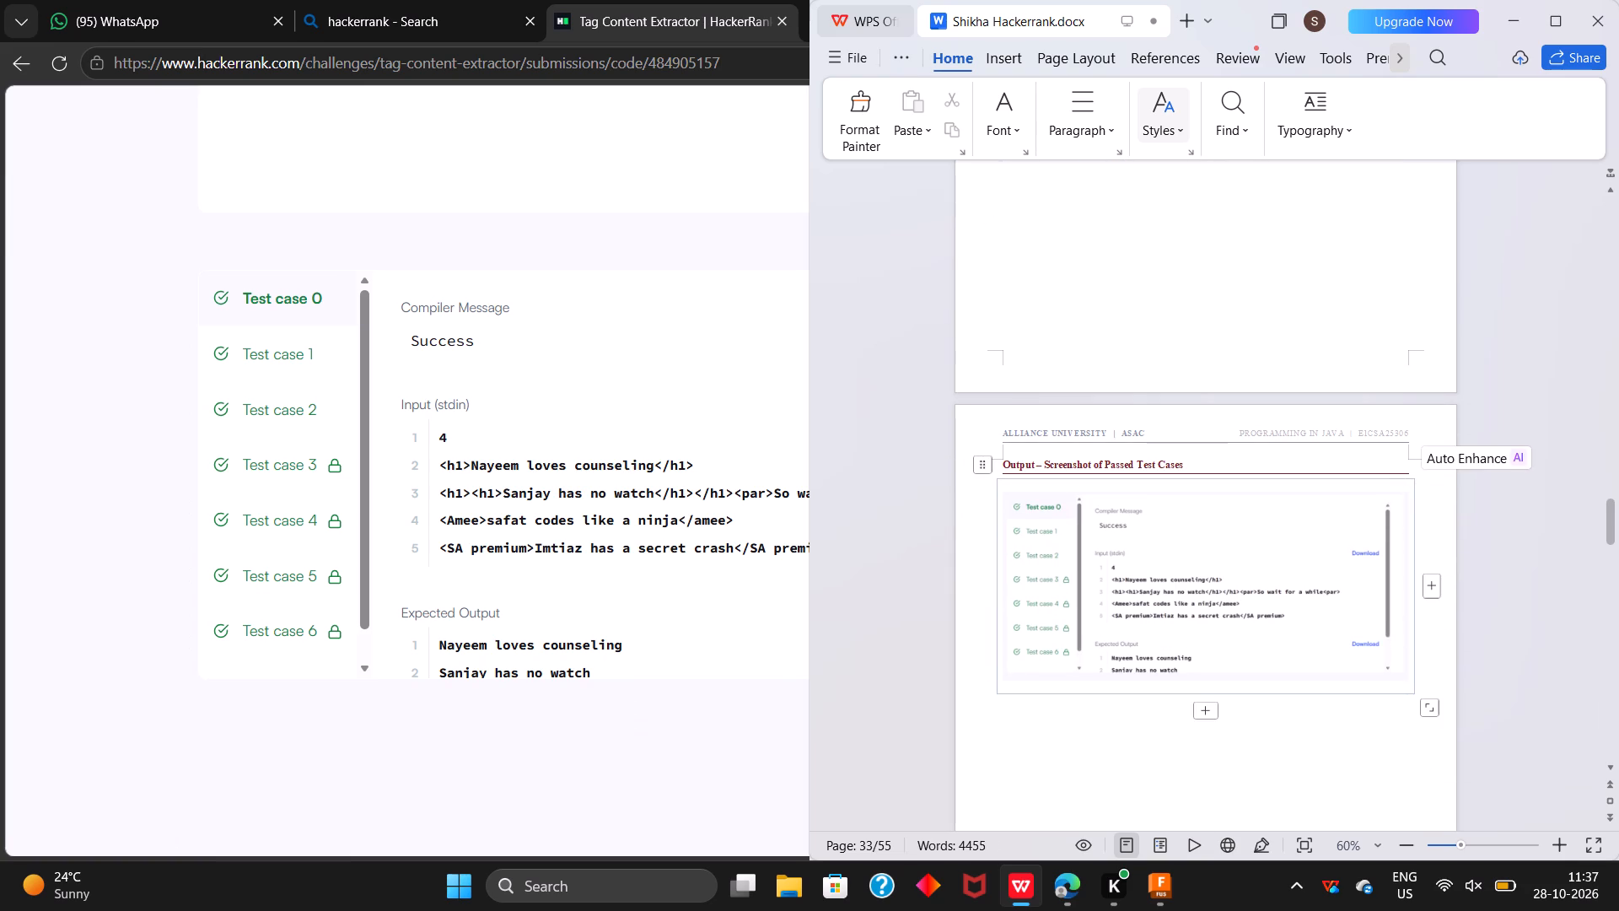
pyautogui.moveTo(1430, 707); pyautogui.dragTo(1410, 684)
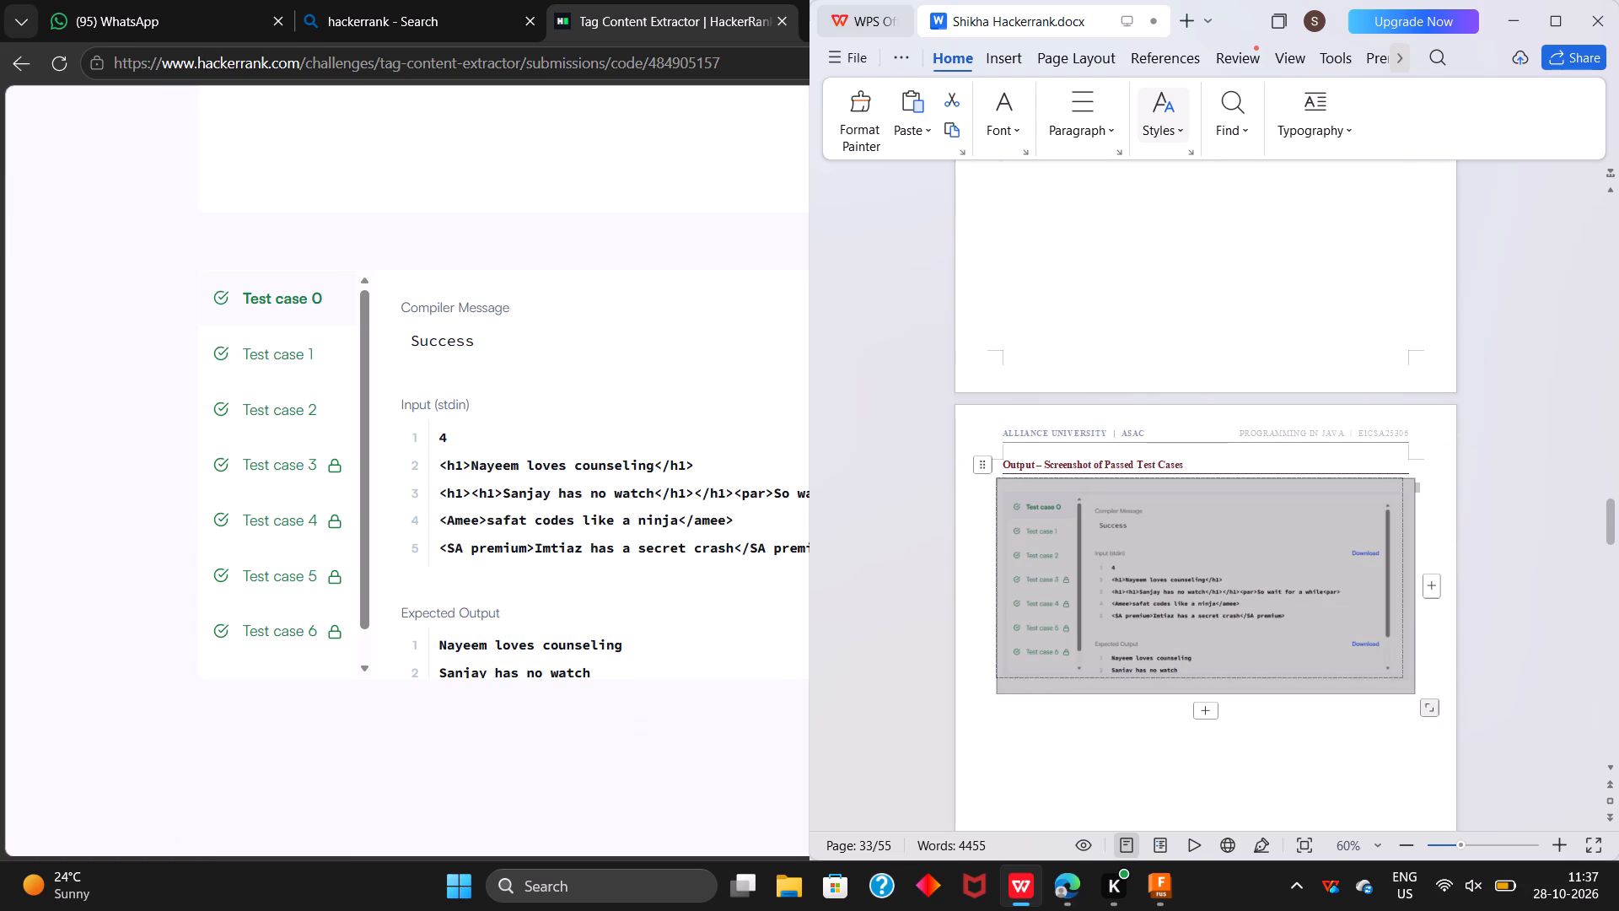
pyautogui.moveTo(1410, 684); pyautogui.dragTo(1404, 678)
pyautogui.scroll(-1, 1229, 547)
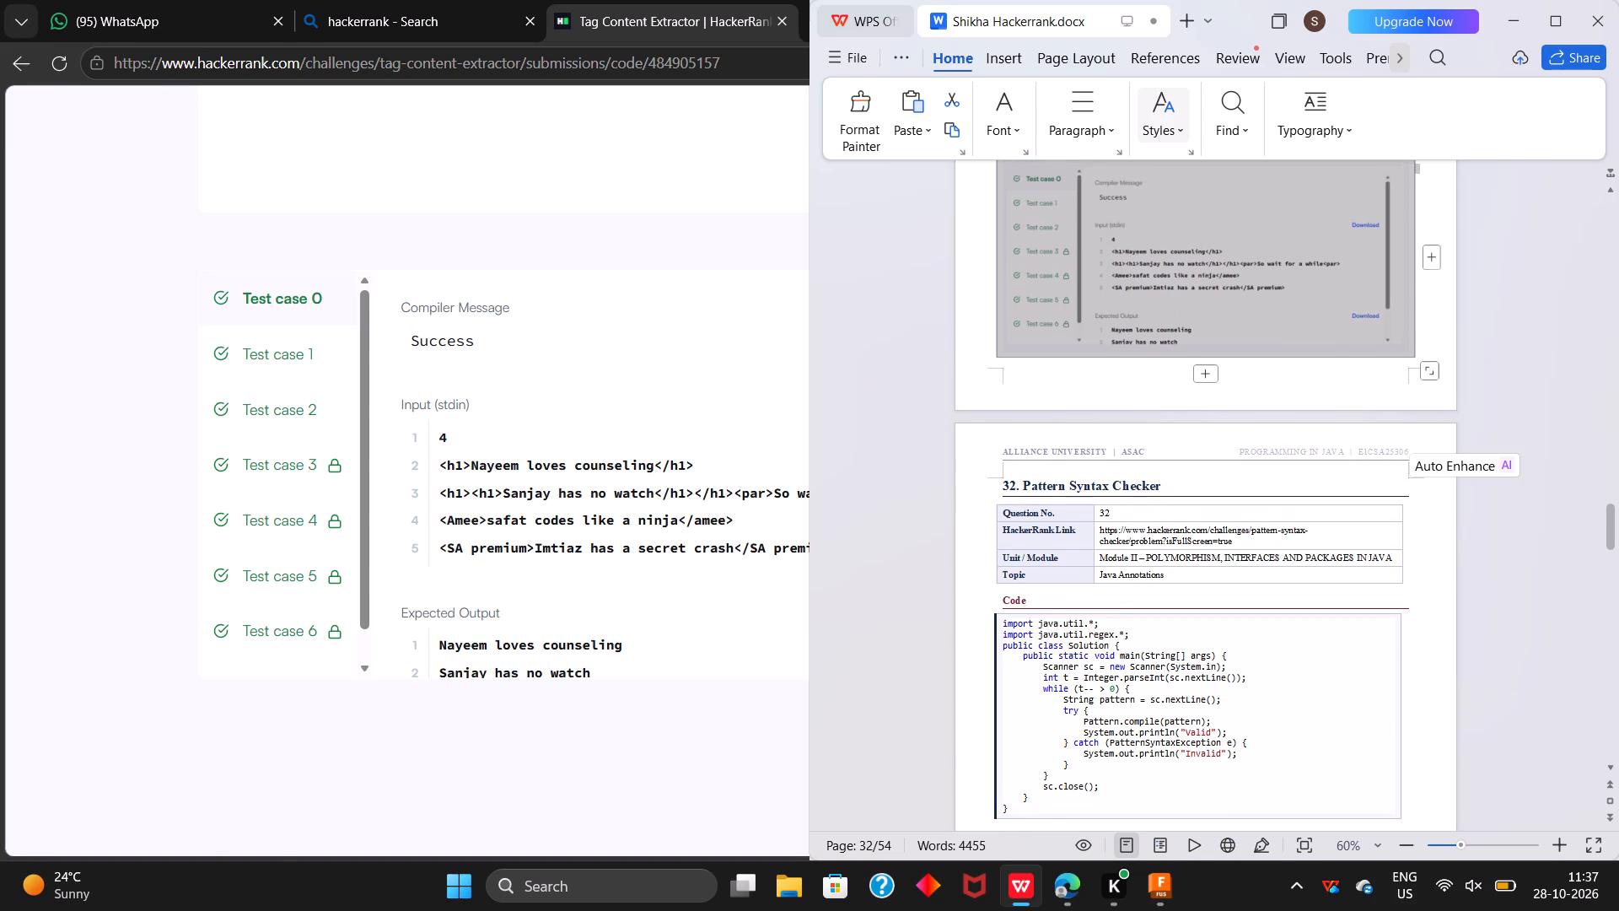
# Review entries 32 back to 28 in the document for code and output boxes that still hold placeholder text.
pyautogui.scroll(-1, 1229, 547)
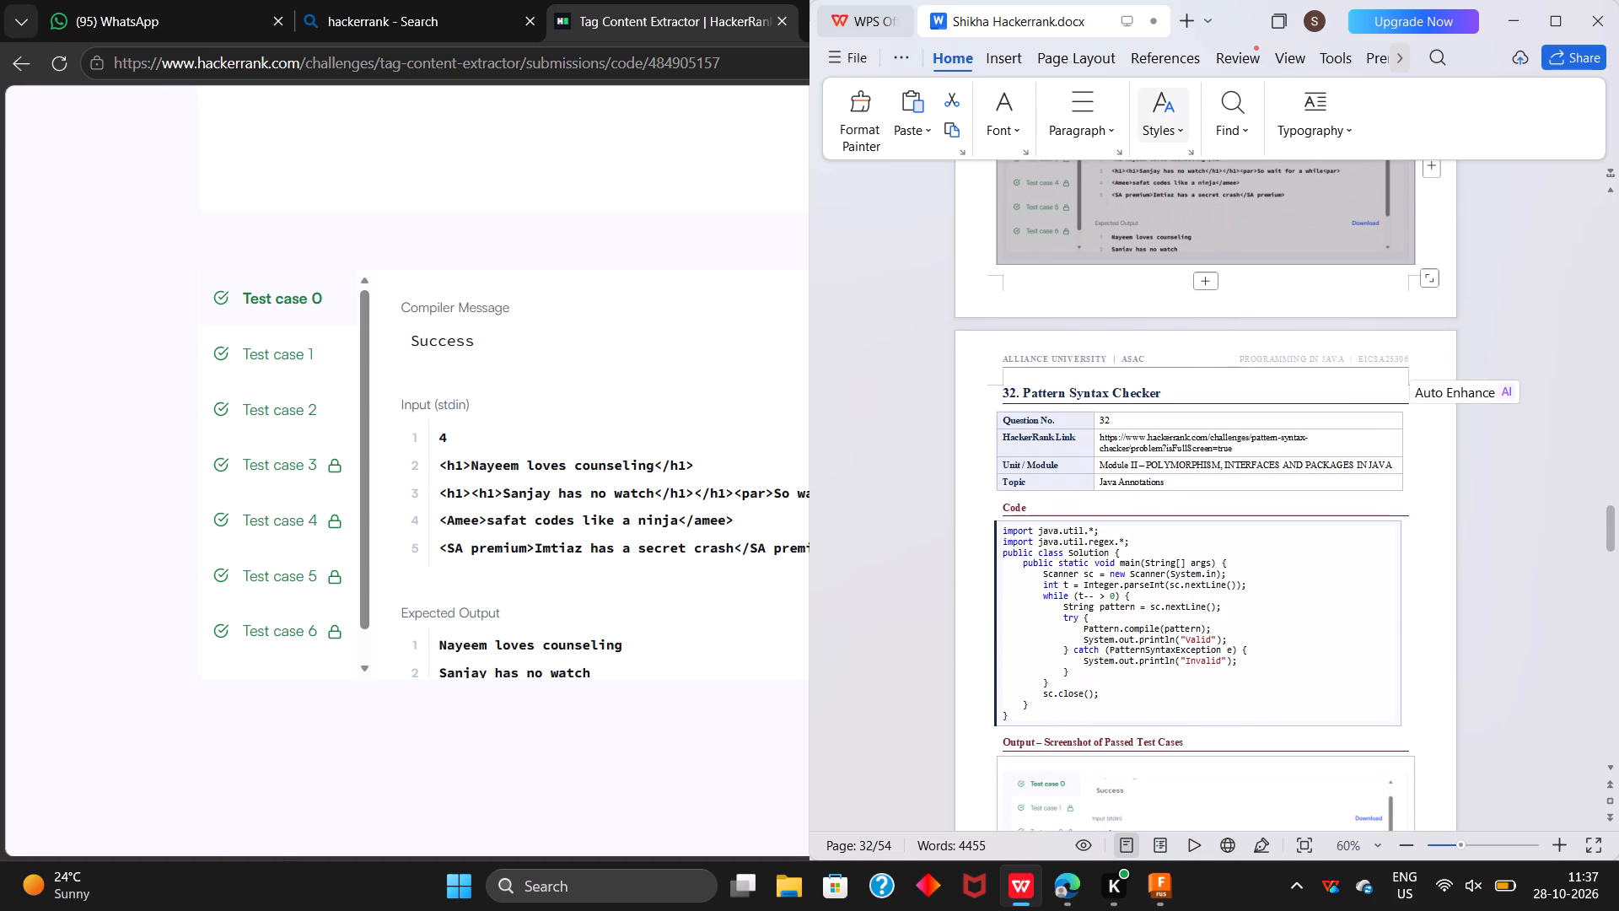
pyautogui.scroll(-4, 1229, 547)
pyautogui.scroll(5, 1229, 547)
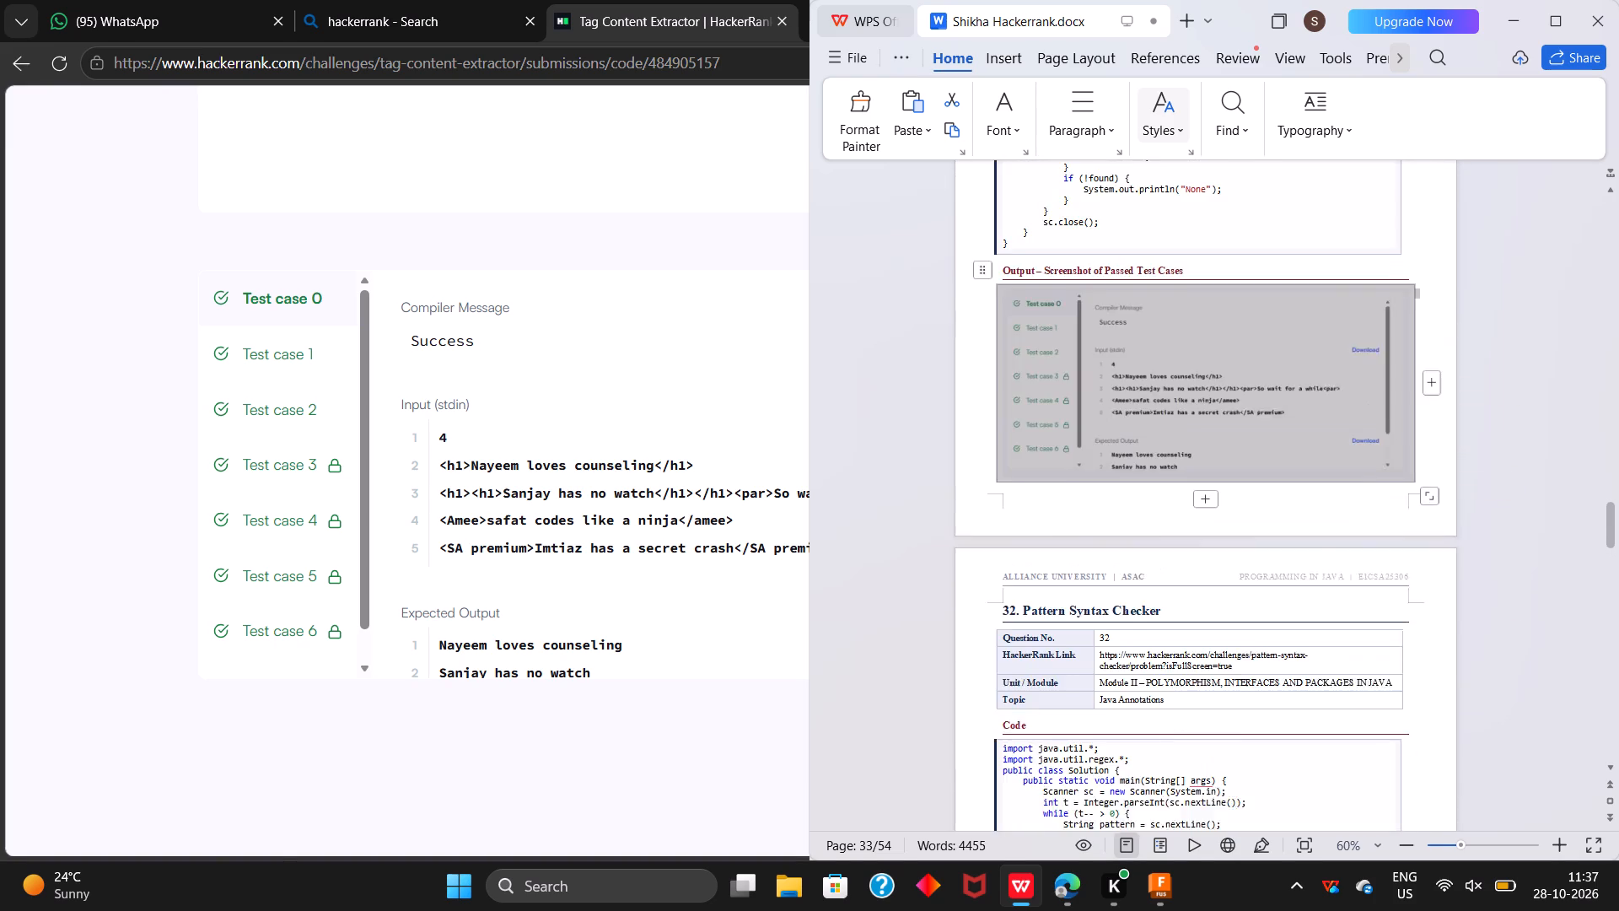
pyautogui.scroll(9, 1229, 547)
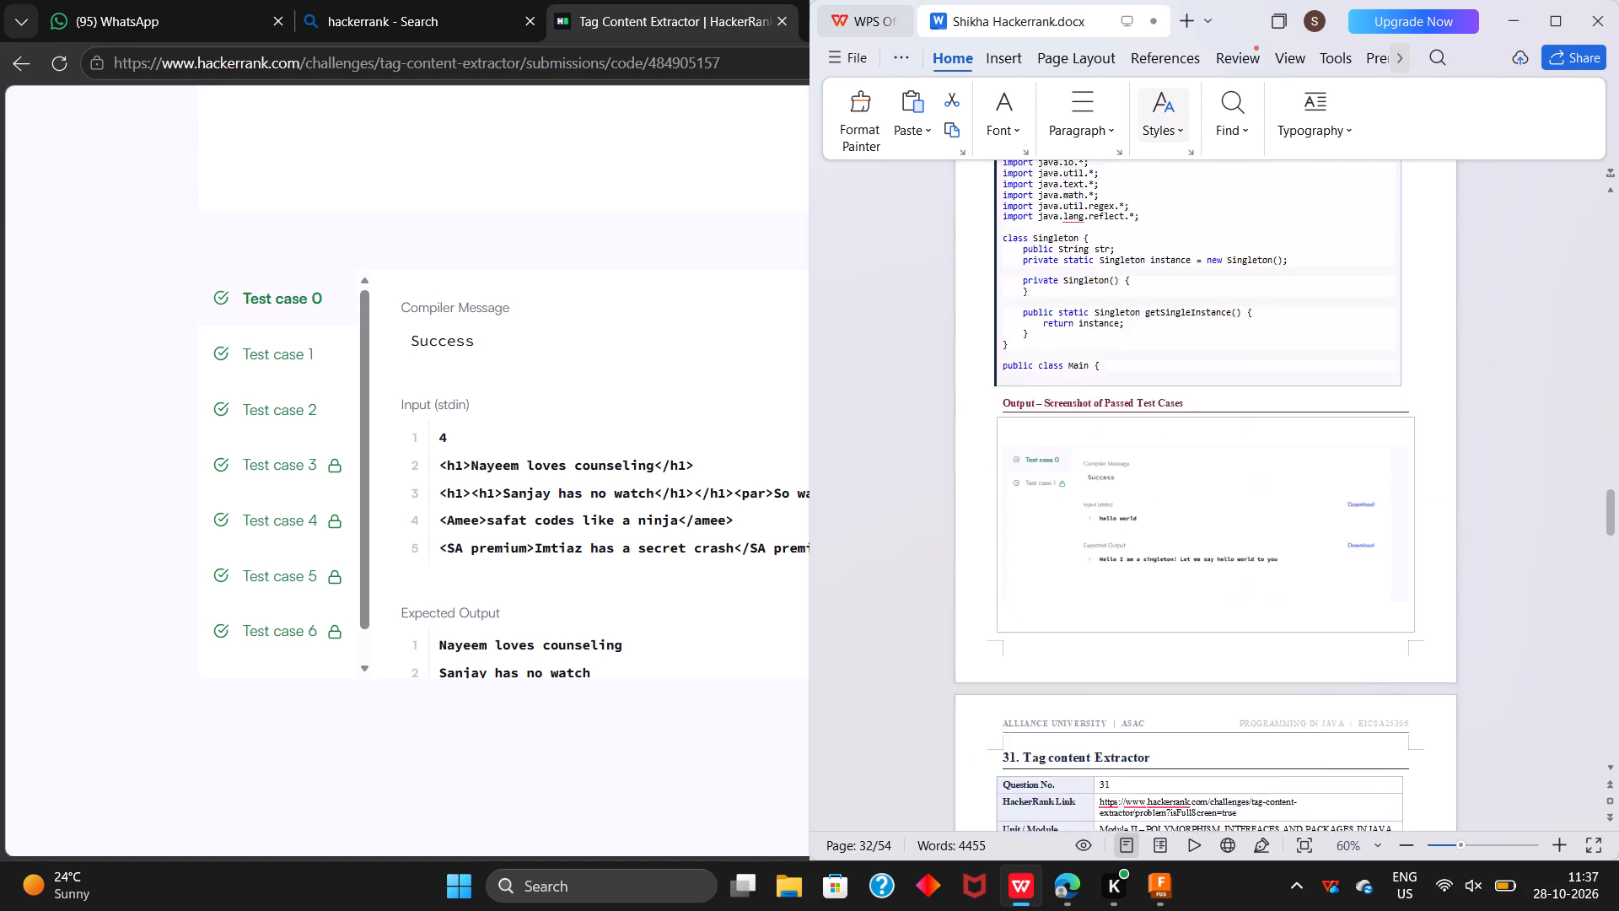
pyautogui.scroll(9, 1229, 547)
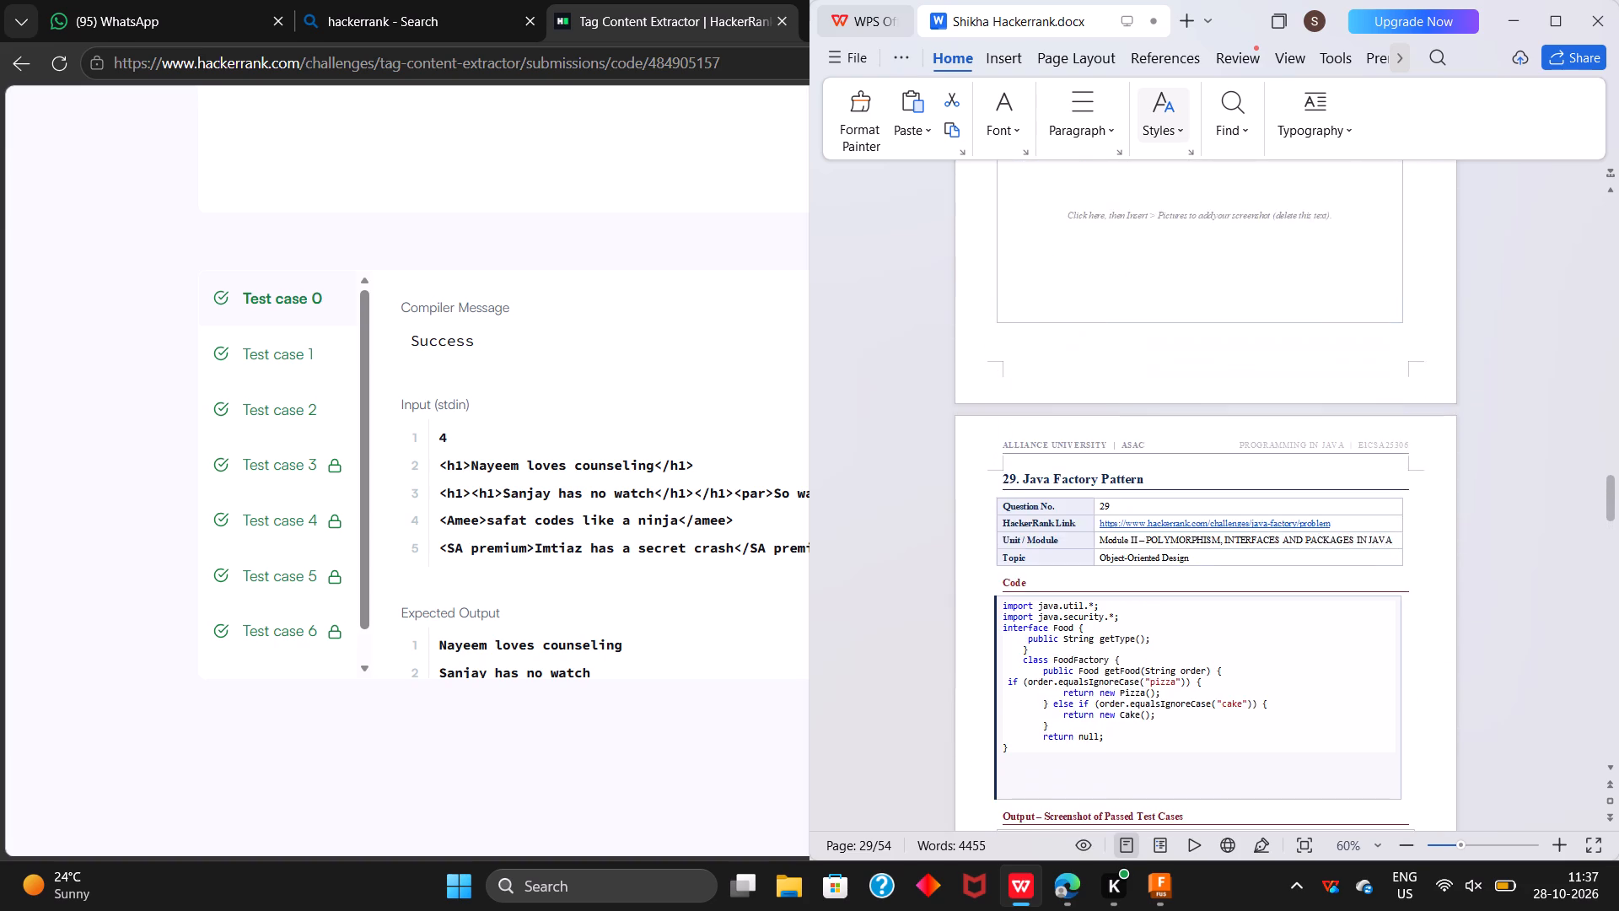
pyautogui.scroll(2, 1229, 547)
pyautogui.scroll(-2, 1229, 547)
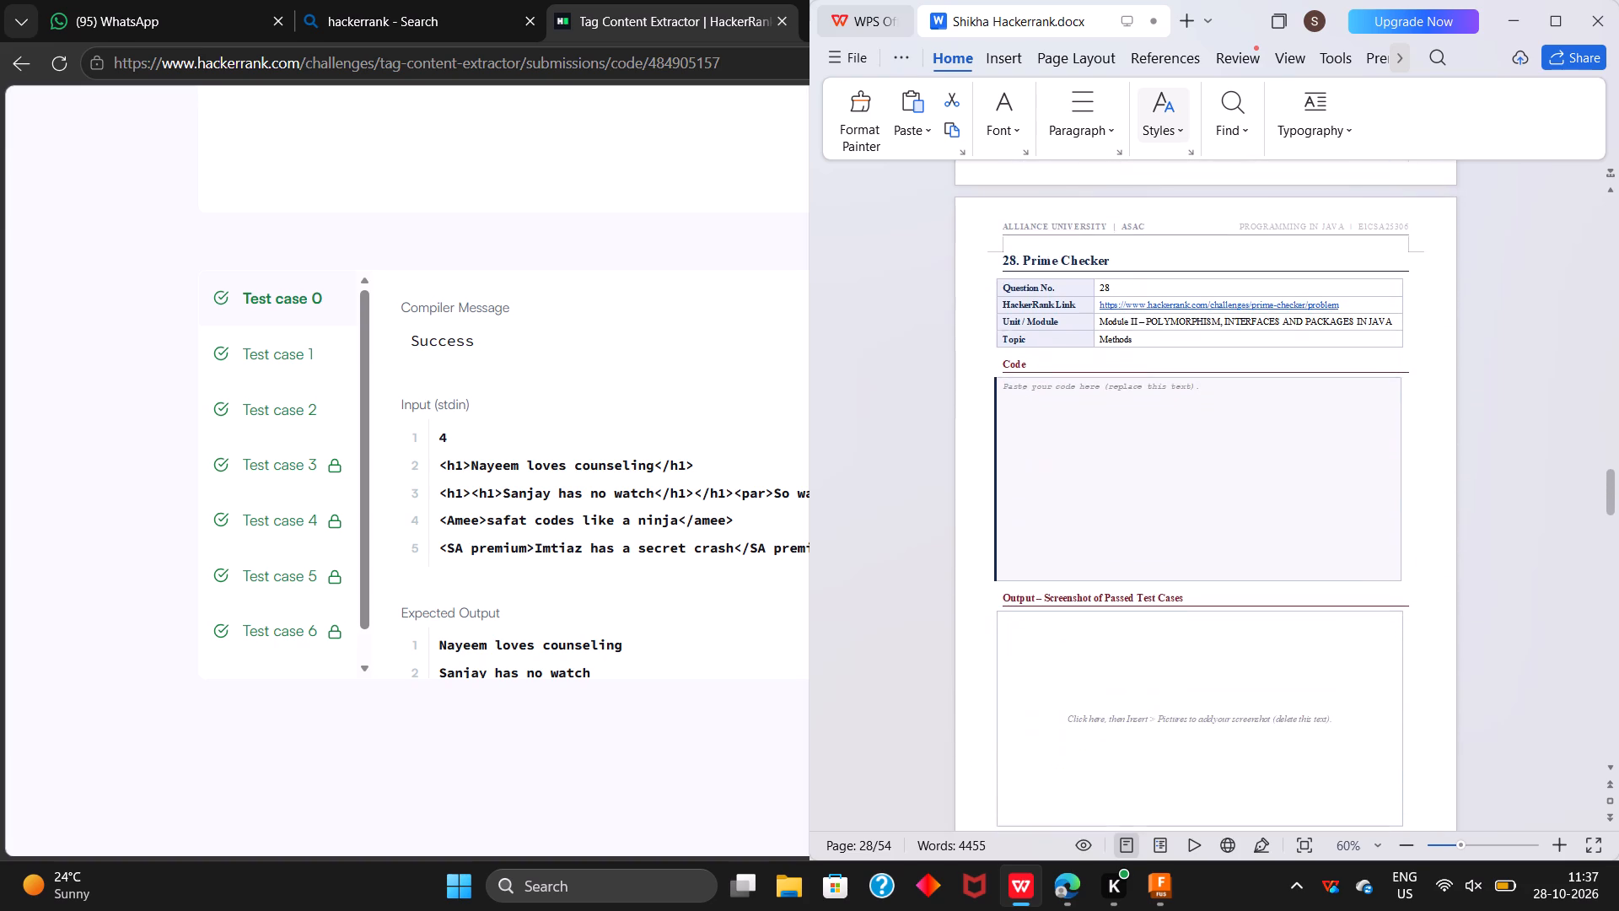
pyautogui.scroll(-1, 1229, 547)
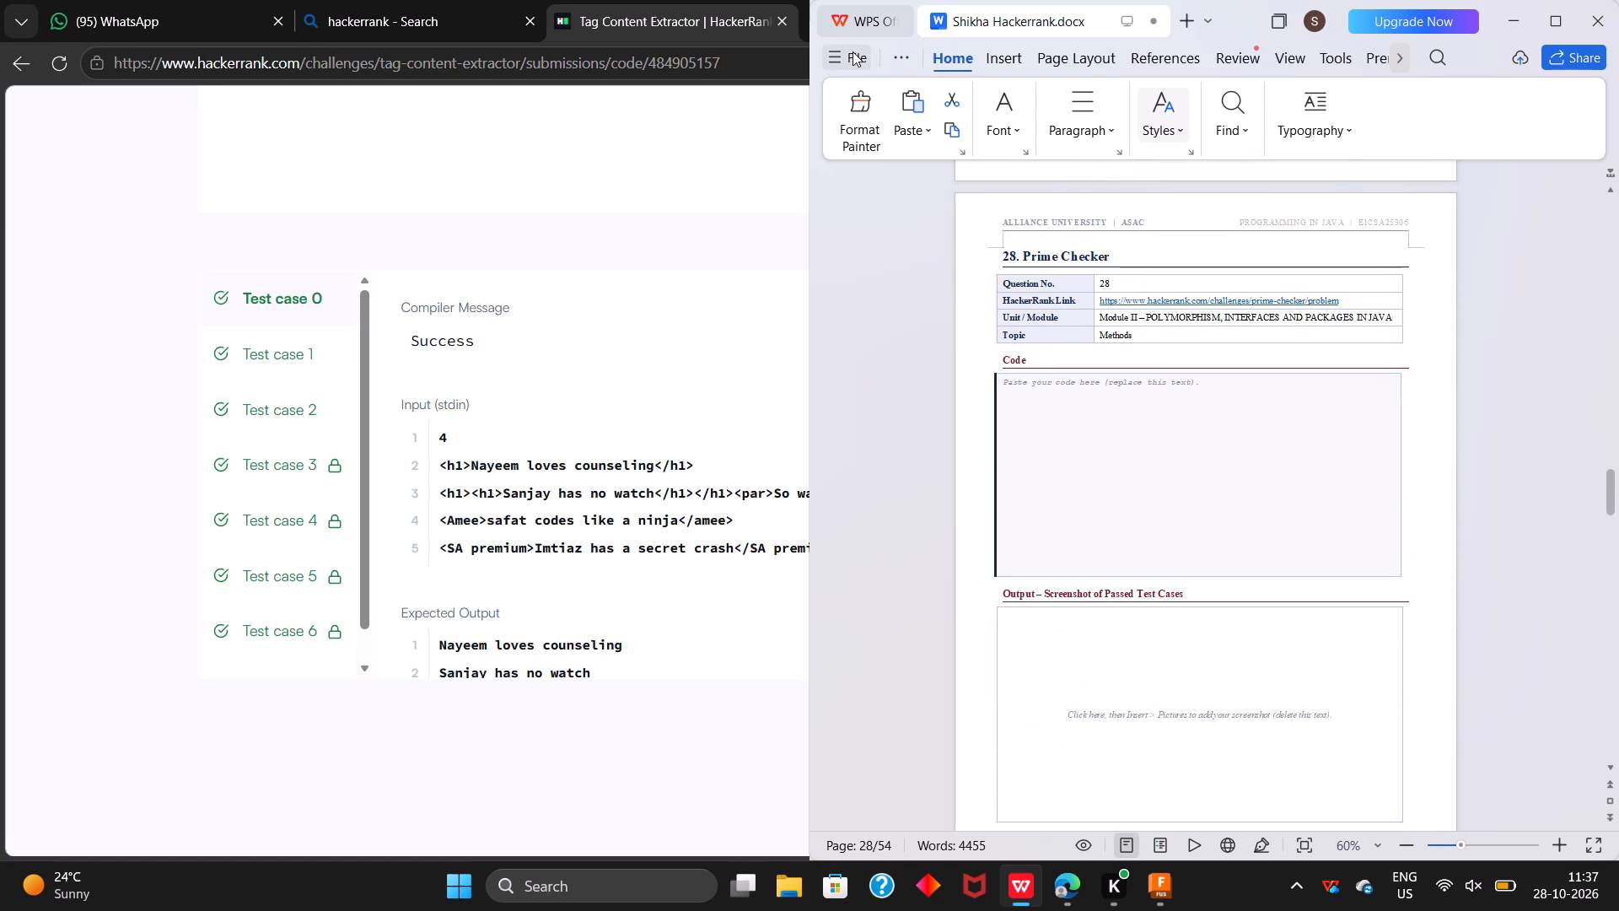
# Save the HackerRank report document.
pyautogui.hotkey('ctrl', 's')
pyautogui.hotkey('ctrl', 's')
pyautogui.hotkey('ctrl', 's')
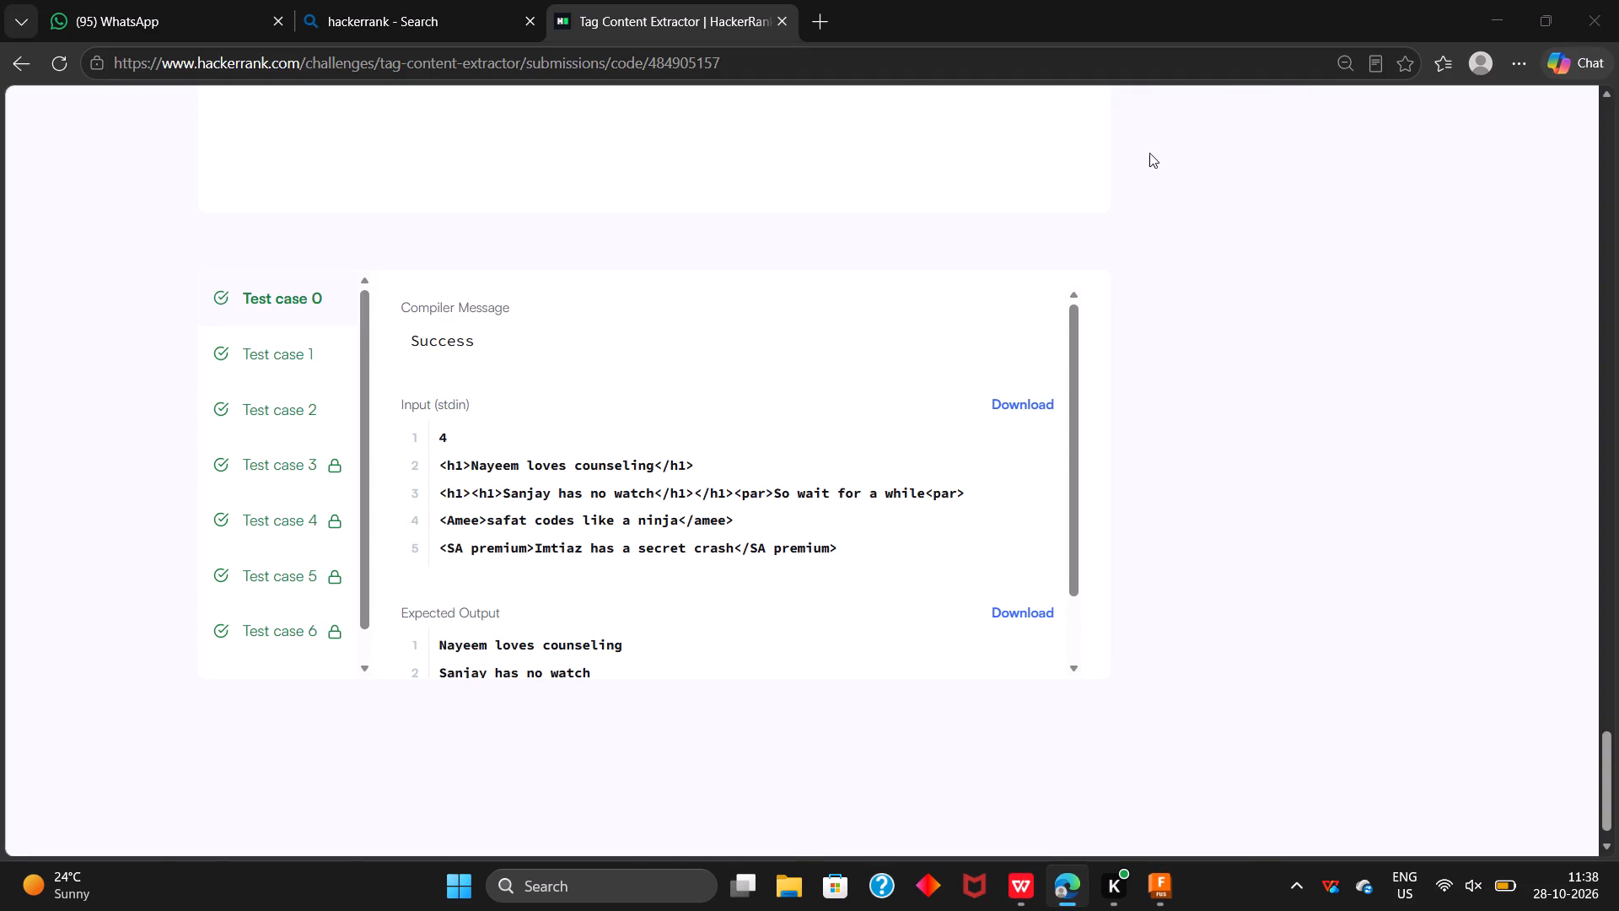
# Switch to Microsoft Edge and close the hackerrank search results page, keeping the Tag Content Extractor submission open.
pyautogui.click(755, 107)
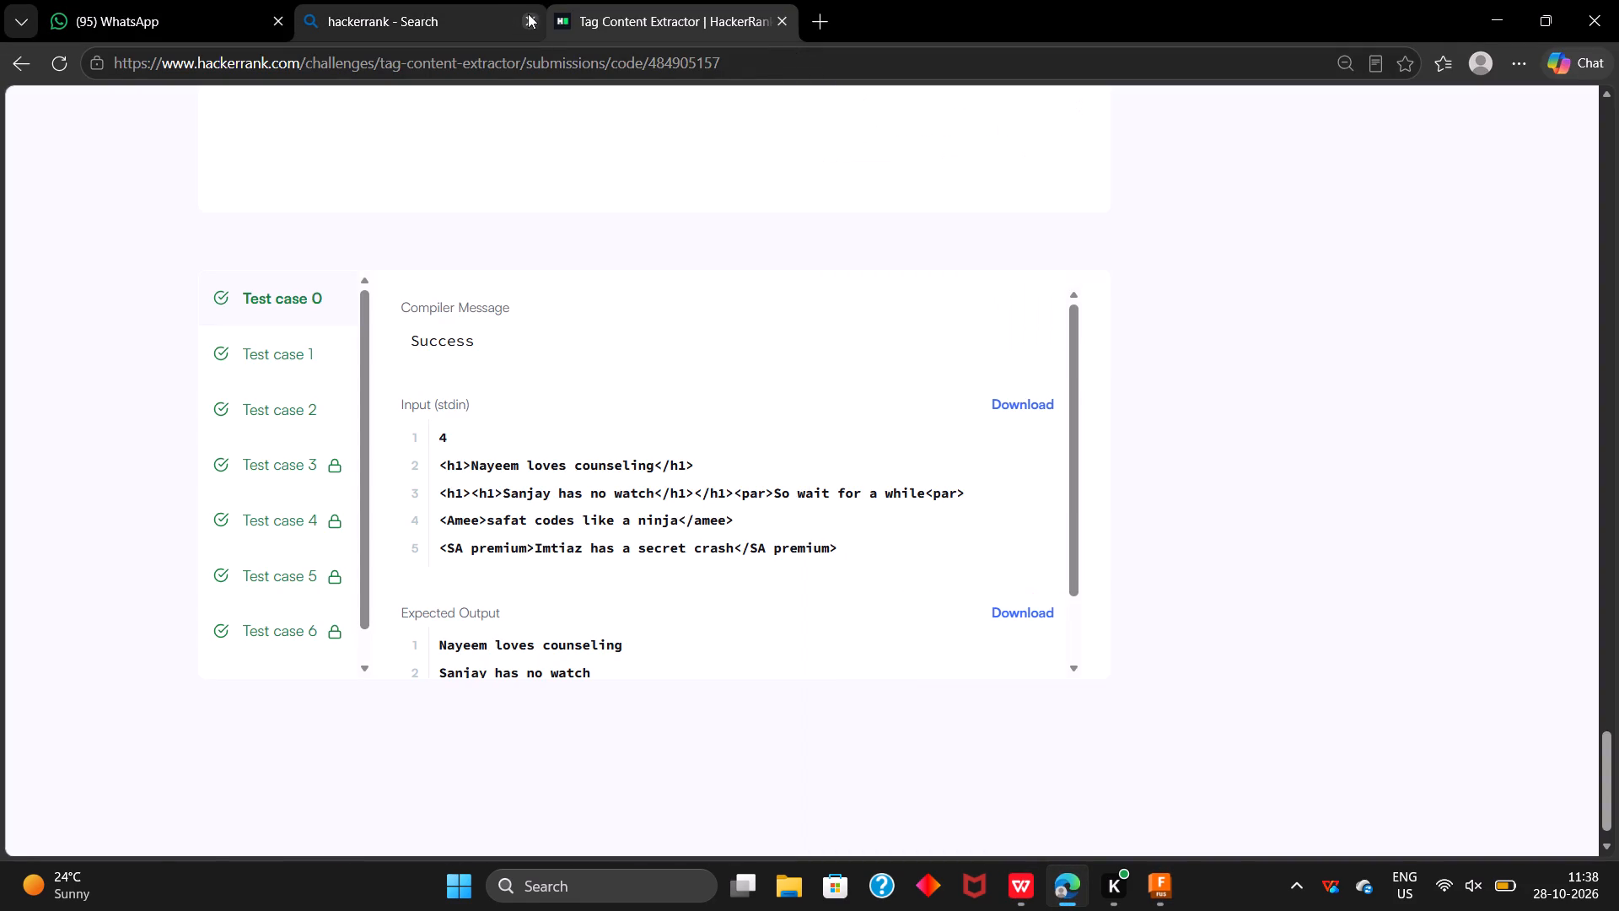
pyautogui.click(530, 14)
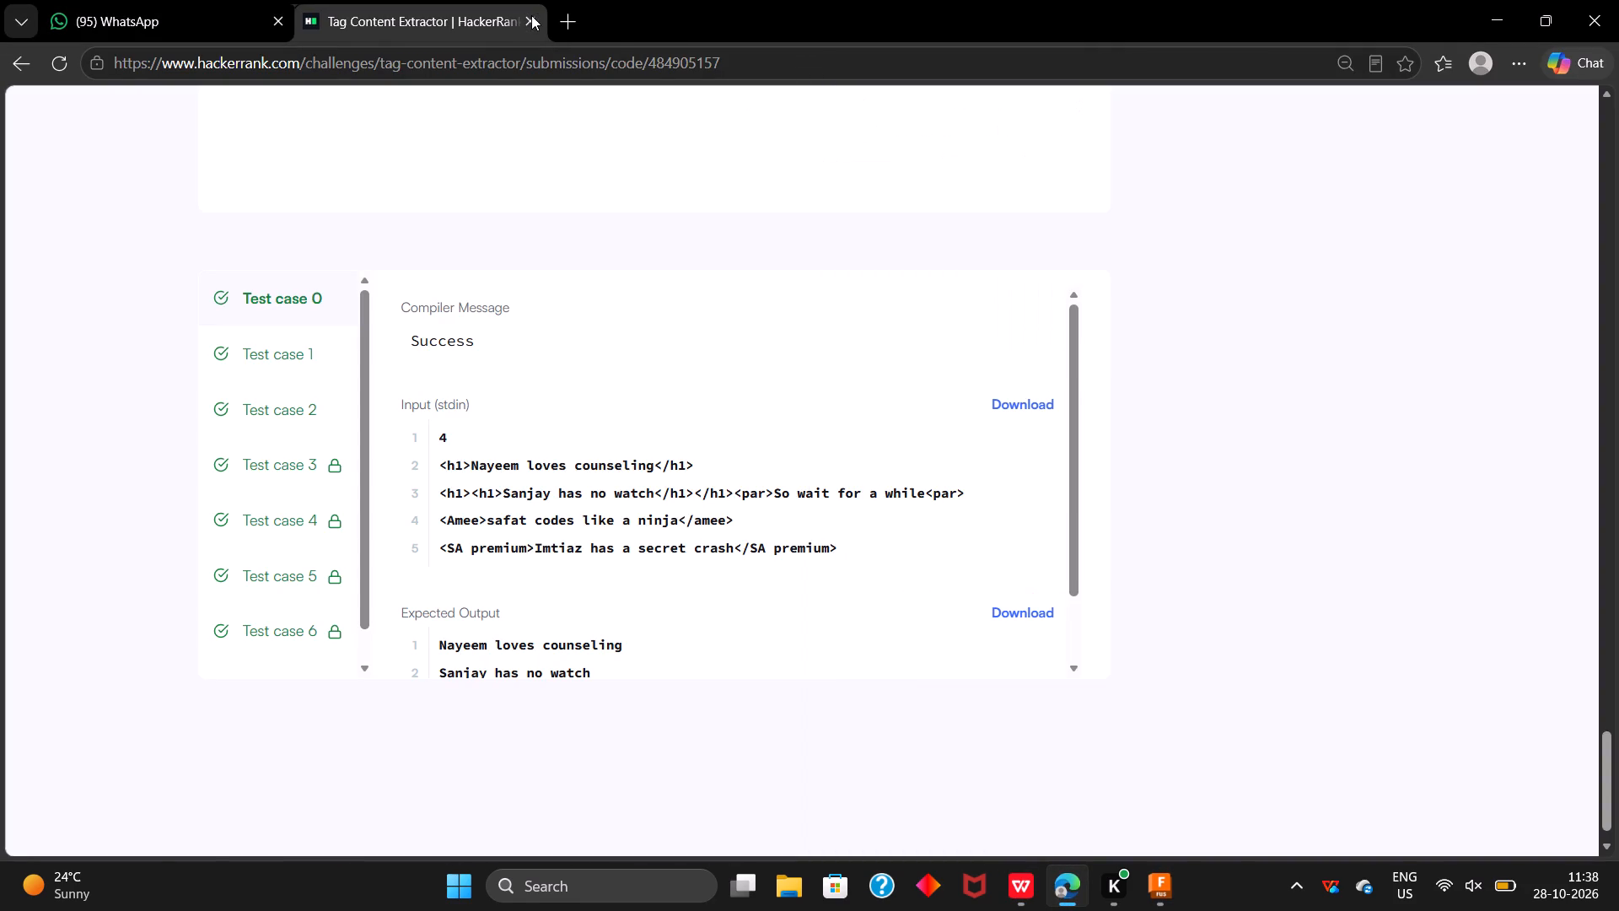